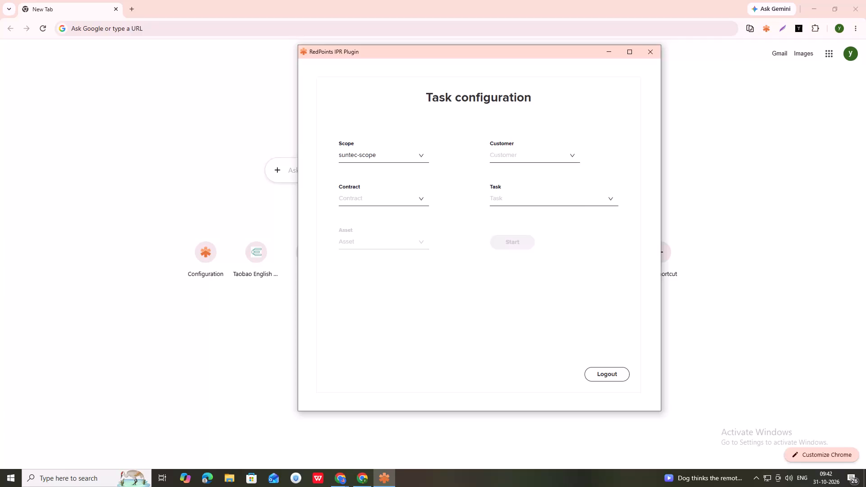
Start a Detection task for the non-cancelled Octobers Very Own Merchandising customer, using the IPR Brand Protection contract and the asset OVO - 25 - Clothing.
{"action": "left_click", "coordinate": [521, 160]}
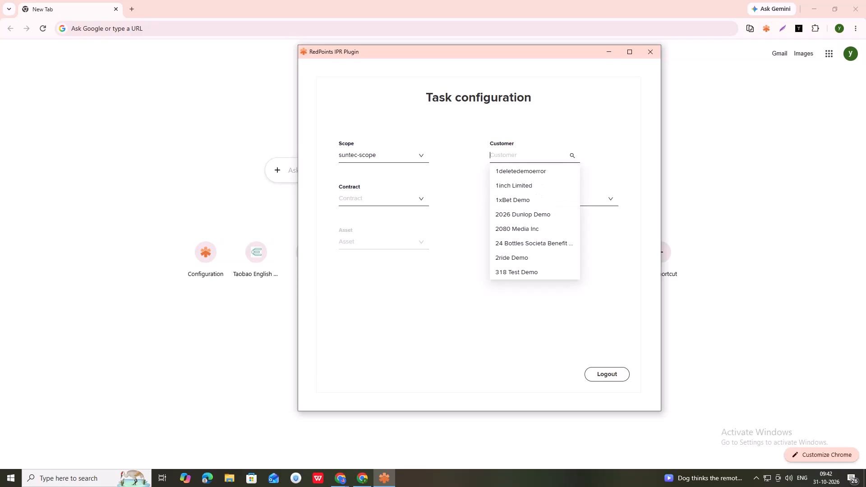
{"action": "key", "text": "ctrl+v"}
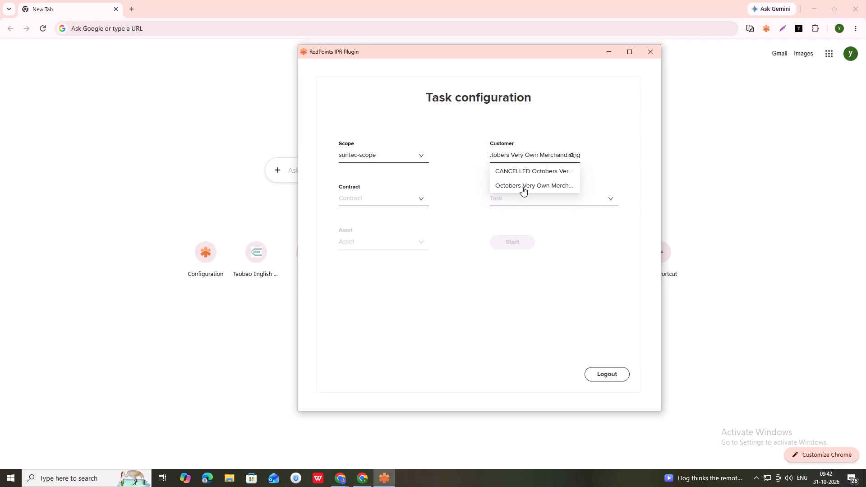
{"action": "left_click", "coordinate": [525, 184]}
{"action": "left_click", "coordinate": [517, 202]}
{"action": "left_click", "coordinate": [507, 225]}
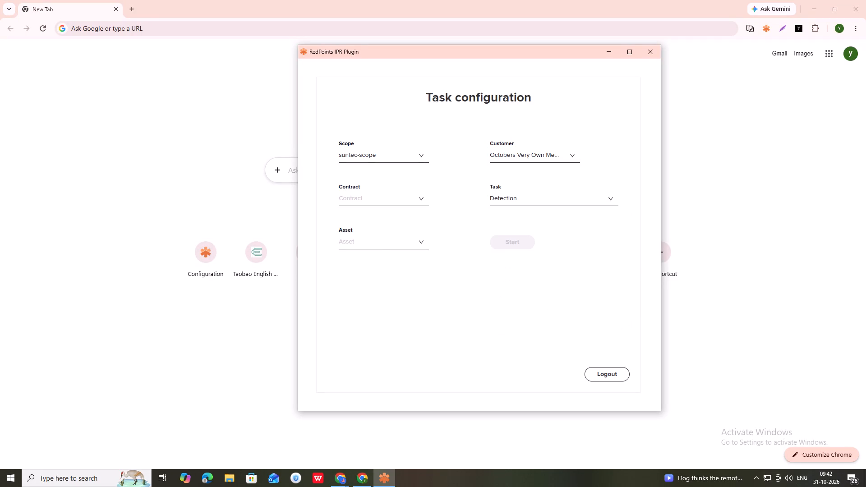
{"action": "left_click", "coordinate": [392, 193]}
{"action": "left_click", "coordinate": [380, 215]}
{"action": "left_click", "coordinate": [378, 244]}
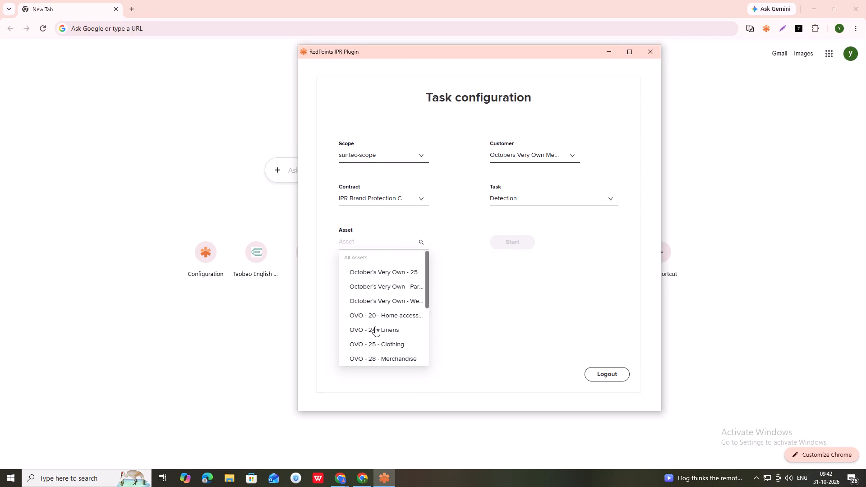
{"action": "left_click", "coordinate": [378, 345]}
{"action": "left_click", "coordinate": [508, 240]}
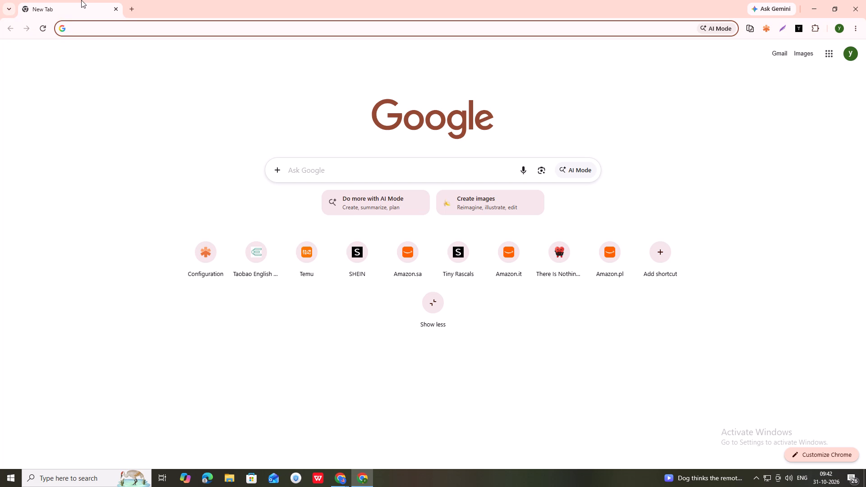
Search Google for lifeatsuntec in the browser.
{"action": "type", "text": "life"}
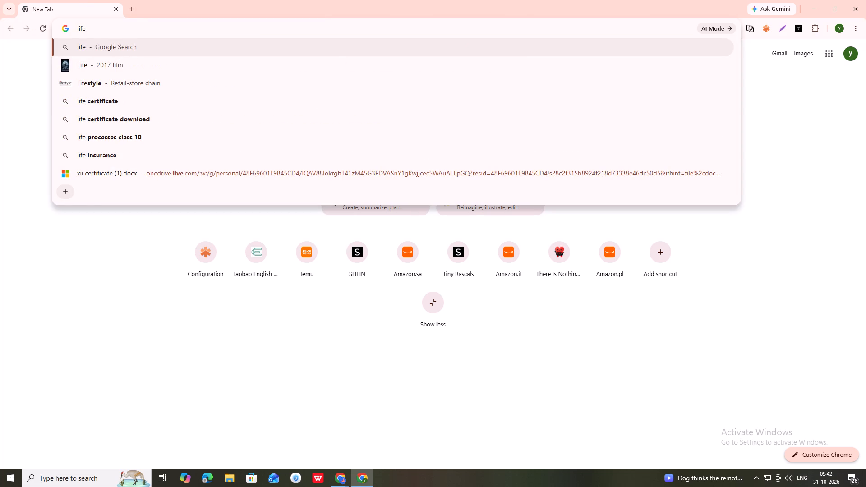
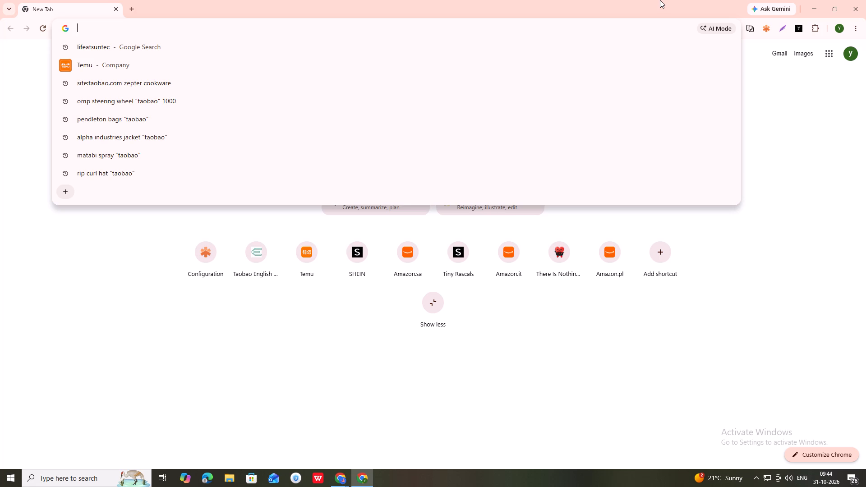
Open Temu and search it for ovo clothing.
{"action": "type", "text": "temu"}
{"action": "key", "text": "Return"}
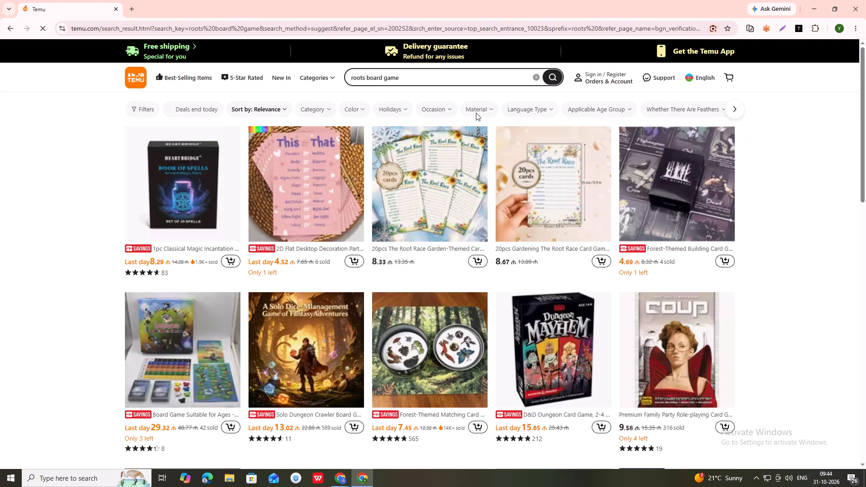
{"action": "triple_click", "coordinate": [401, 74]}
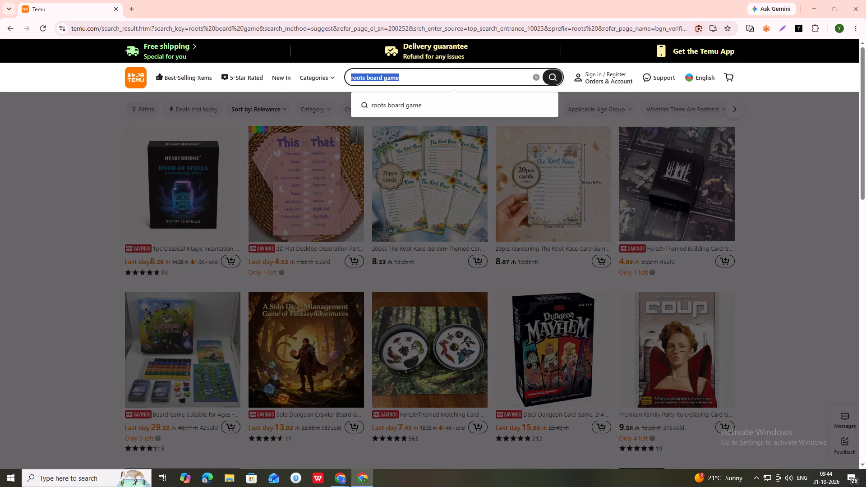
{"action": "type", "text": "ovo c"}
{"action": "key", "text": "Down"}
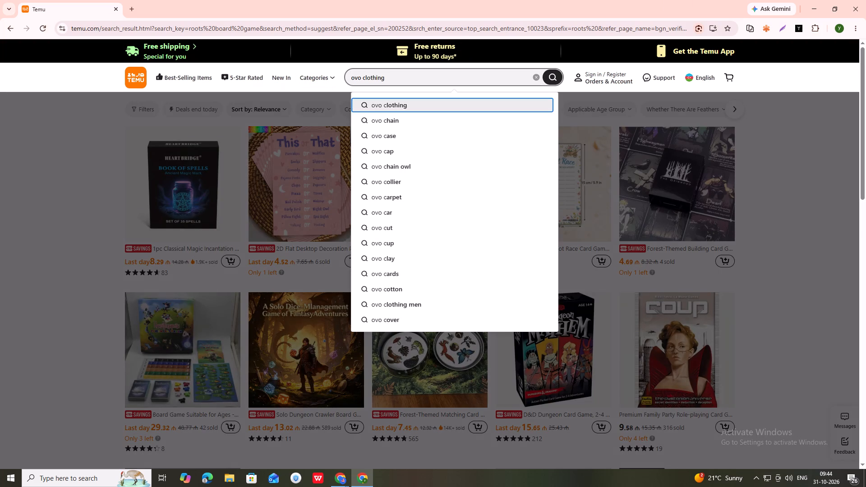
{"action": "key", "text": "Return"}
Start a RedPoints Detection task for the non-cancelled Octobers Very Own Merchandising customer, with the IPR Brand Protection contract and asset OVO - 25 - Clothing.
{"action": "left_click", "coordinate": [770, 27]}
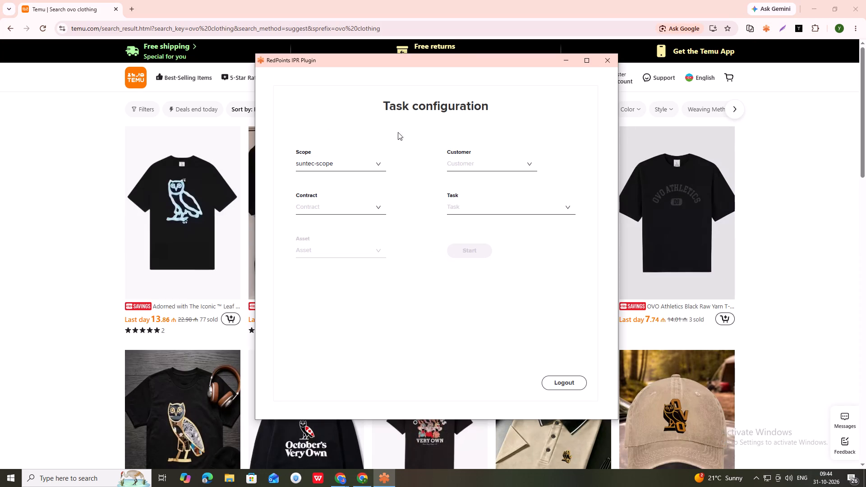
{"action": "left_click", "coordinate": [470, 167]}
{"action": "key", "text": "ctrl+v"}
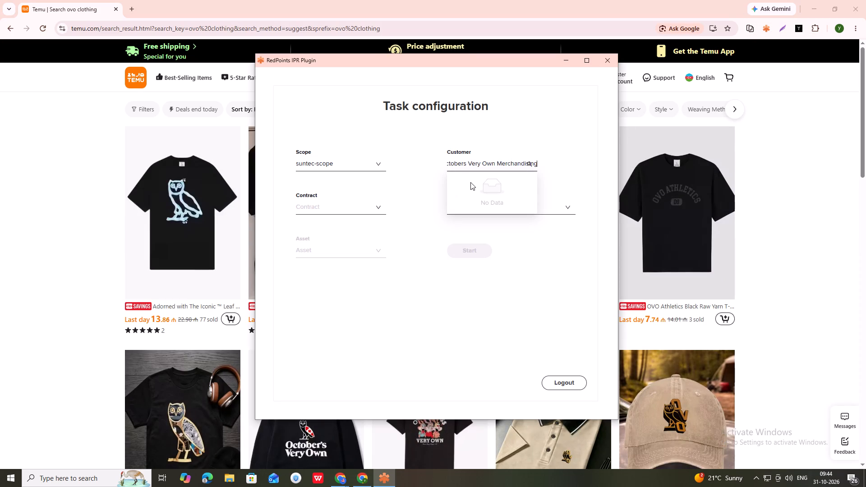
{"action": "left_click", "coordinate": [494, 197]}
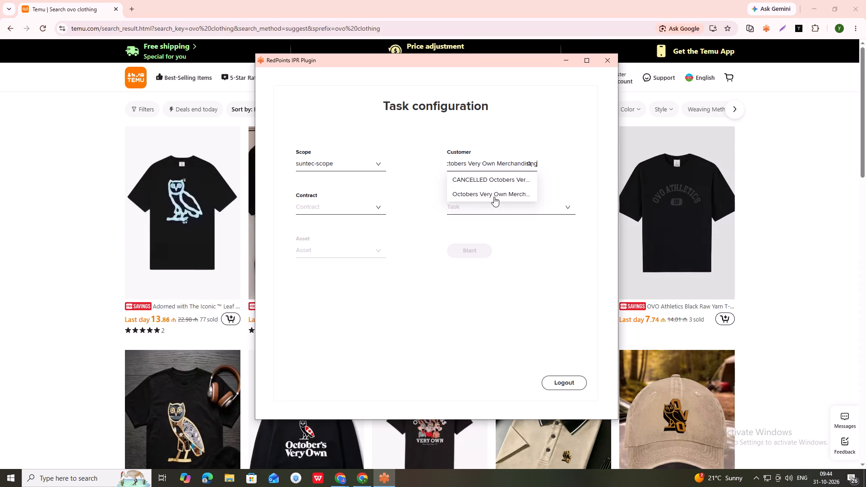
{"action": "left_click", "coordinate": [482, 207]}
{"action": "left_click", "coordinate": [474, 241]}
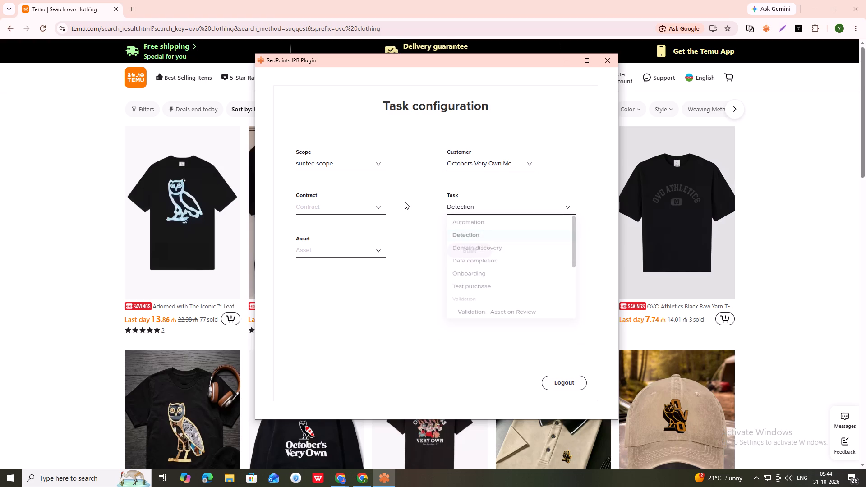
{"action": "left_click", "coordinate": [323, 199]}
{"action": "left_click", "coordinate": [324, 207]}
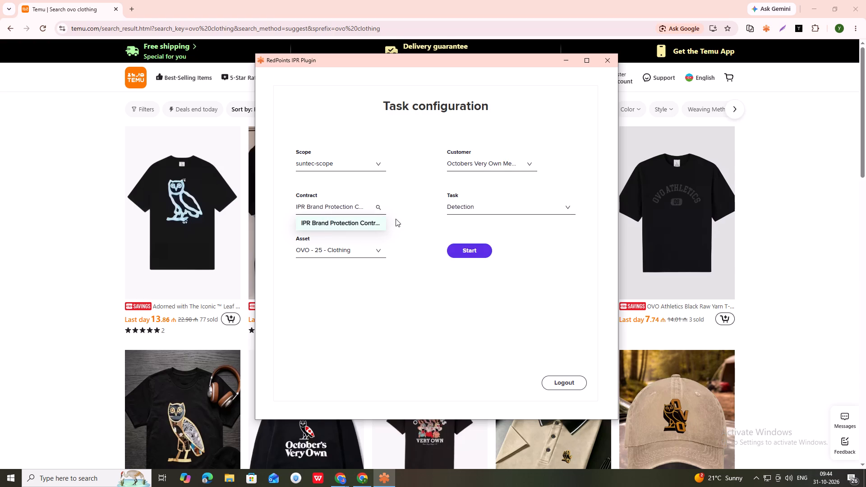
{"action": "left_click", "coordinate": [396, 219]}
{"action": "left_click", "coordinate": [468, 254]}
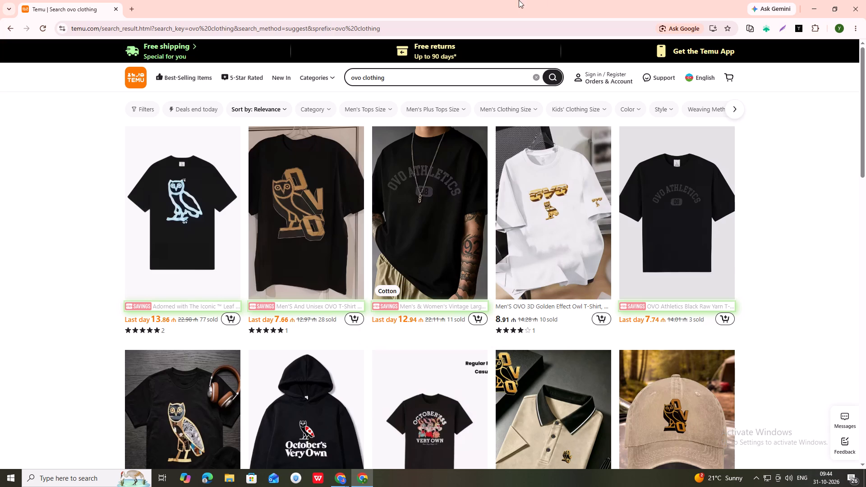
Copy the link of the unflagged white OVO 3D Golden Effect Owl T-Shirt into the Links cell of row 103310 in Manual Detection Records.
{"action": "right_click", "coordinate": [560, 306]}
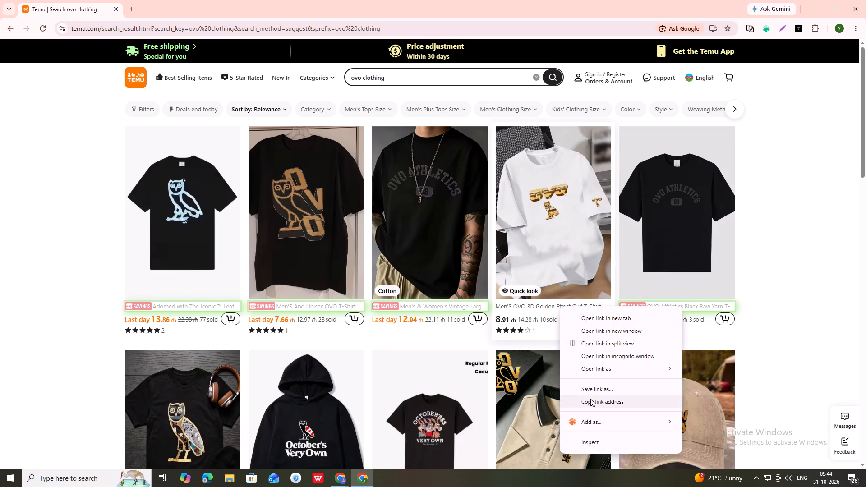
{"action": "left_click", "coordinate": [590, 399]}
{"action": "key", "text": "alt+Tab"}
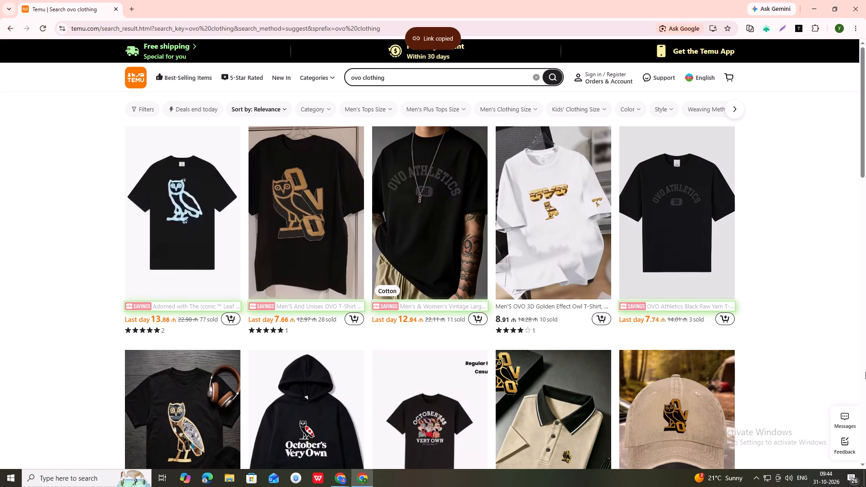
{"action": "key", "text": "Right"}
{"action": "key", "text": "ctrl+v"}
Enter ovo clothing as the asset in row 103310.
{"action": "key", "text": "Left"}
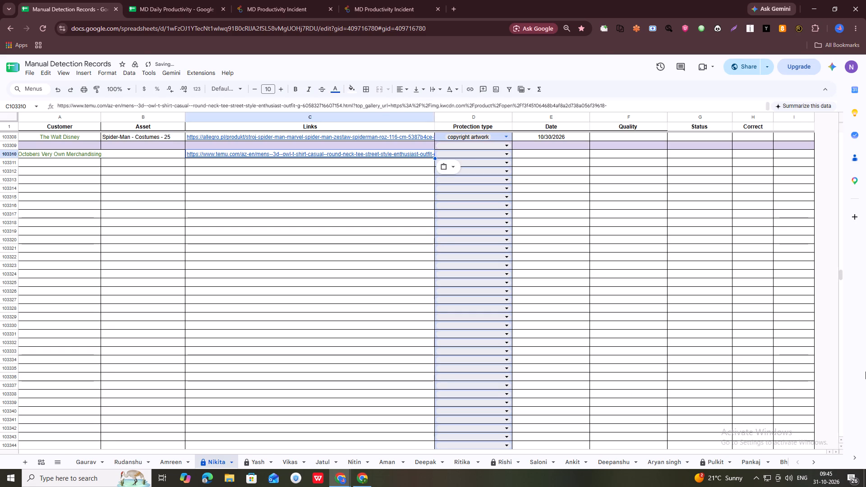
{"action": "type", "text": "ovo c"}
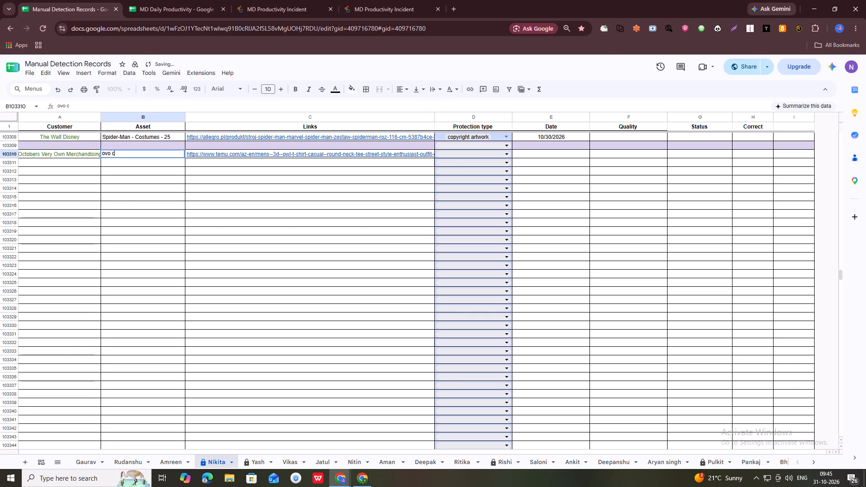
{"action": "type", "text": "lothin"}
{"action": "key", "text": "g"}
Set row 103310's protection type to Counterfeit and its date to 10/31/2026.
{"action": "key", "text": "Right"}
{"action": "key", "text": "Right"}
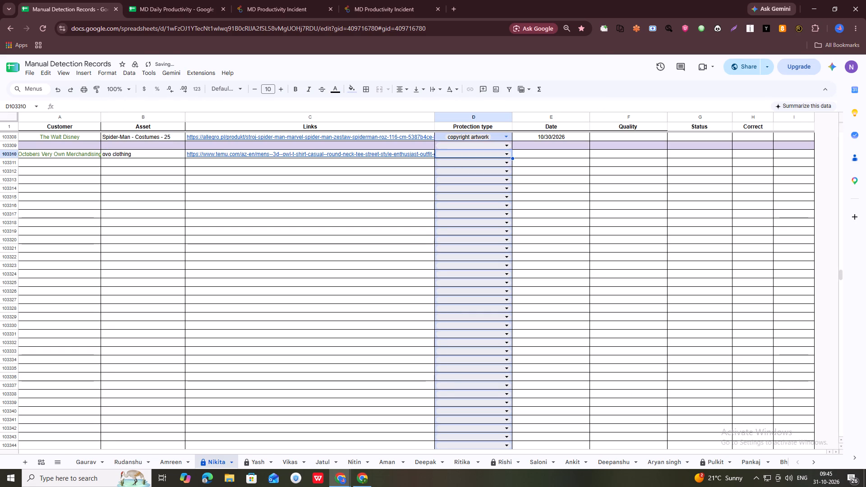
{"action": "type", "text": "co"}
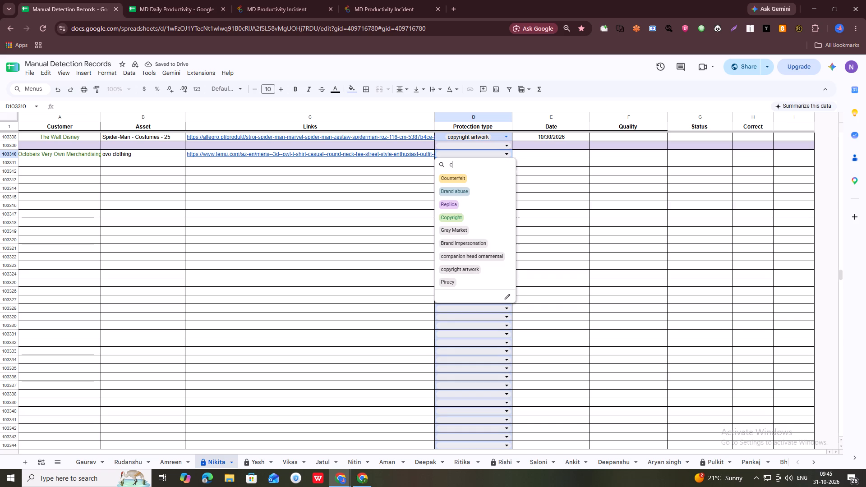
{"action": "key", "text": "Down"}
{"action": "key", "text": "Return"}
{"action": "key", "text": "Up"}
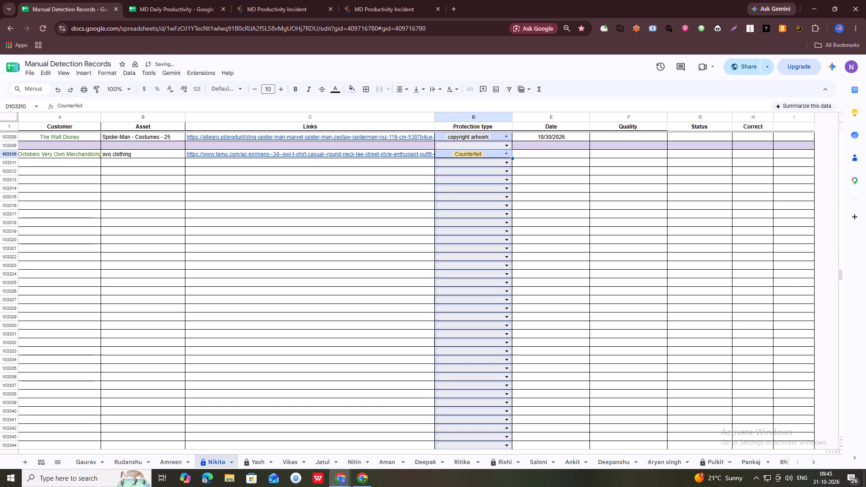
{"action": "key", "text": "Right"}
{"action": "key", "text": "ctrl+semicolon"}
{"action": "key", "text": "Down"}
{"action": "key", "text": "Left"}
{"action": "key", "text": "Left"}
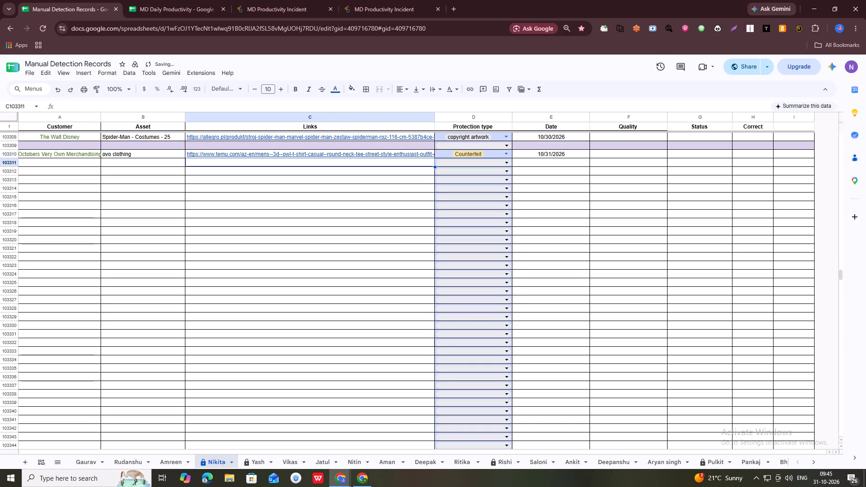
Copy the Temu link of the black October's Very Own owl hoodie into the Links cell of row 103316 in the records sheet.
{"action": "key", "text": "alt+Tab"}
{"action": "key", "text": "Down"}
{"action": "scroll", "coordinate": [690, 451], "scroll_direction": "down", "scroll_amount": 3}
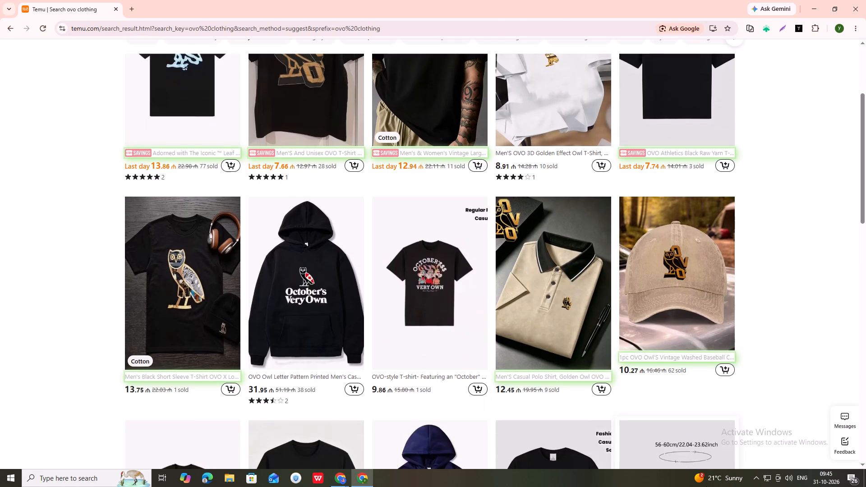
{"action": "scroll", "coordinate": [333, 345], "scroll_direction": "down", "scroll_amount": 5}
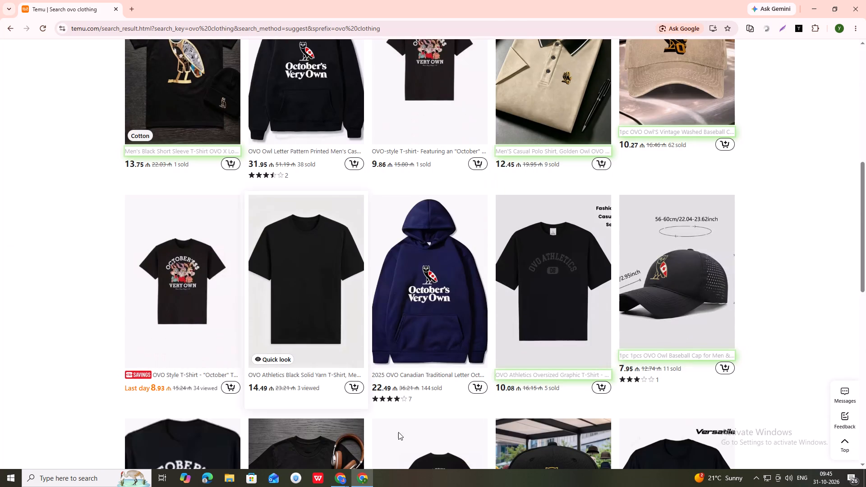
{"action": "right_click", "coordinate": [301, 149]}
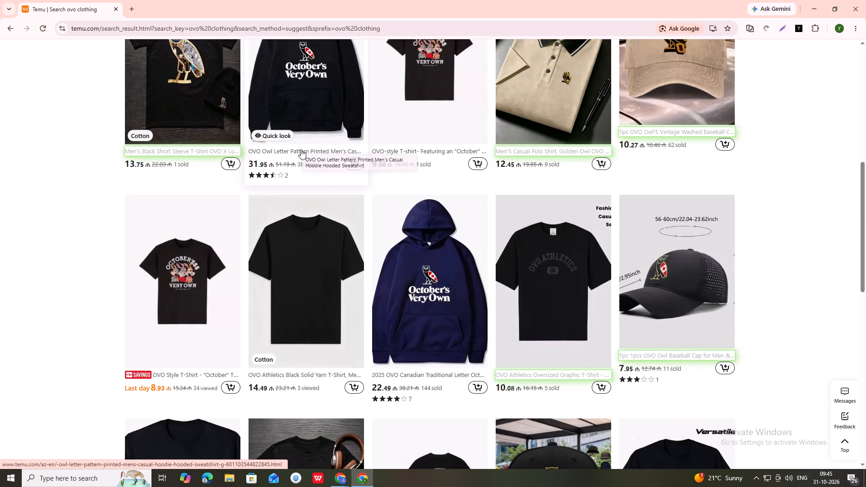
{"action": "left_click", "coordinate": [332, 245]}
{"action": "key", "text": "alt+Tab"}
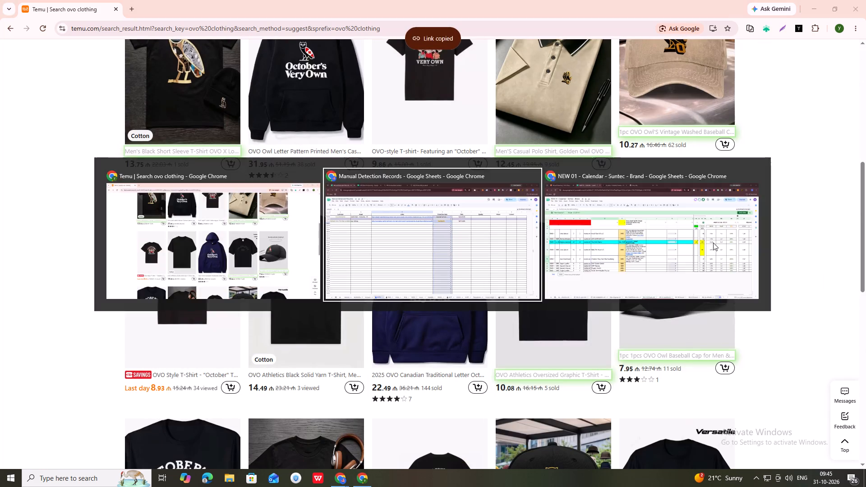
{"action": "key", "text": "Down"}
{"action": "key", "text": "Down"}
{"action": "key", "text": "Down"}
{"action": "key", "text": "Down"}
{"action": "key", "text": "Down"}
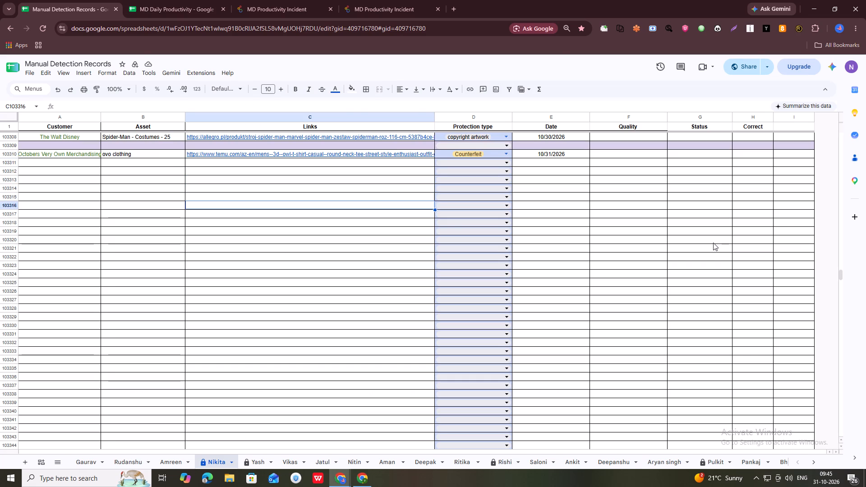
{"action": "key", "text": "ctrl+v"}
Enter octobers very own clothing as the asset in row 103316.
{"action": "key", "text": "Left"}
{"action": "type", "text": "octobers very own"}
{"action": "key", "text": "space"}
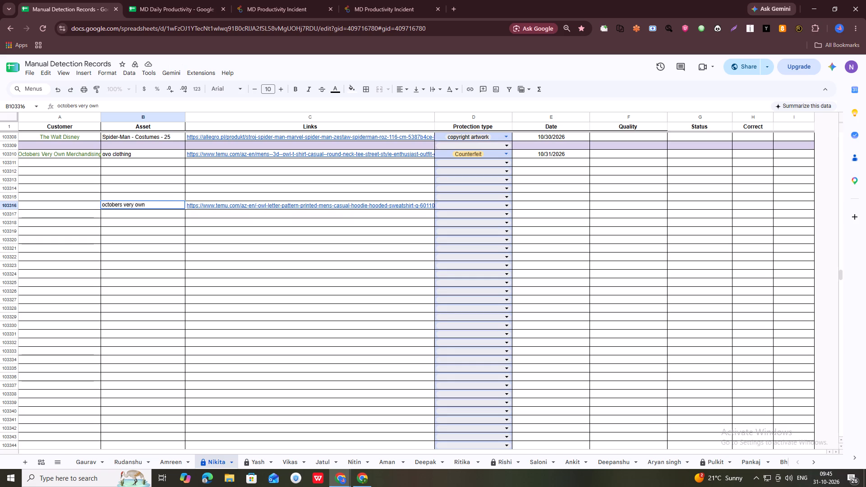
{"action": "type", "text": "clothing"}
Copy the Counterfeit protection type and 10/31/2026 date from row 103310 into row 103316.
{"action": "key", "text": "Right"}
{"action": "key", "text": "Right"}
{"action": "key", "text": "ctrl+Up"}
{"action": "key", "text": "shift+Right"}
{"action": "key", "text": "ctrl+c"}
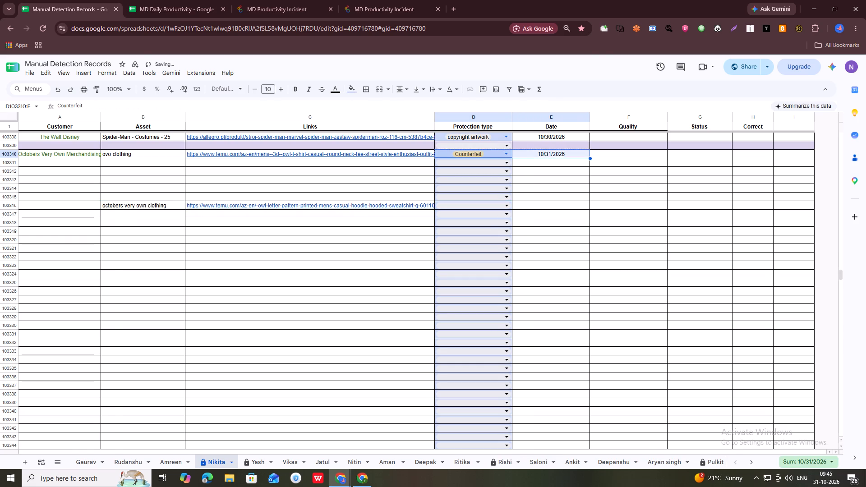
{"action": "key", "text": "Left"}
{"action": "key", "text": "ctrl+Down"}
{"action": "key", "text": "Right"}
{"action": "key", "text": "ctrl+v"}
{"action": "key", "text": "Down"}
{"action": "key", "text": "Left"}
Copy the Temu link of the 9.86 OVO-style October T-shirt into the Links cell of row 103317 in the records sheet.
{"action": "key", "text": "alt+Tab"}
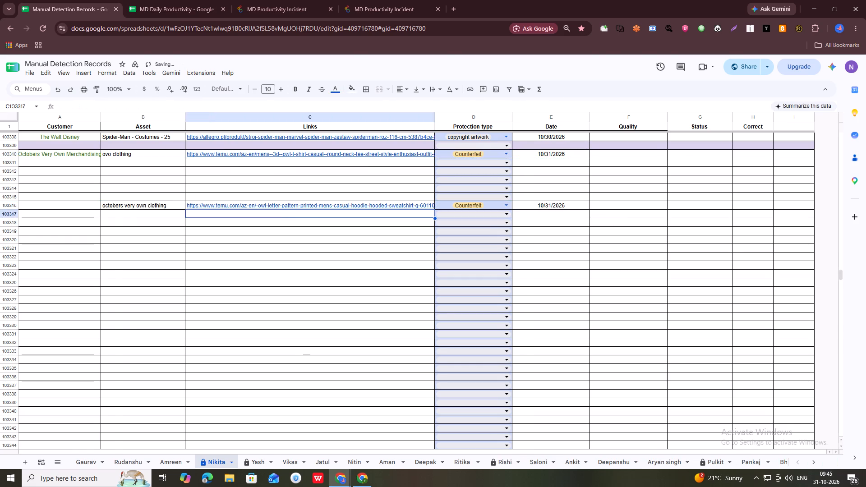
{"action": "key", "text": "Down"}
{"action": "scroll", "coordinate": [713, 243], "scroll_direction": "up", "scroll_amount": 1}
{"action": "scroll", "coordinate": [489, 300], "scroll_direction": "up", "scroll_amount": 1}
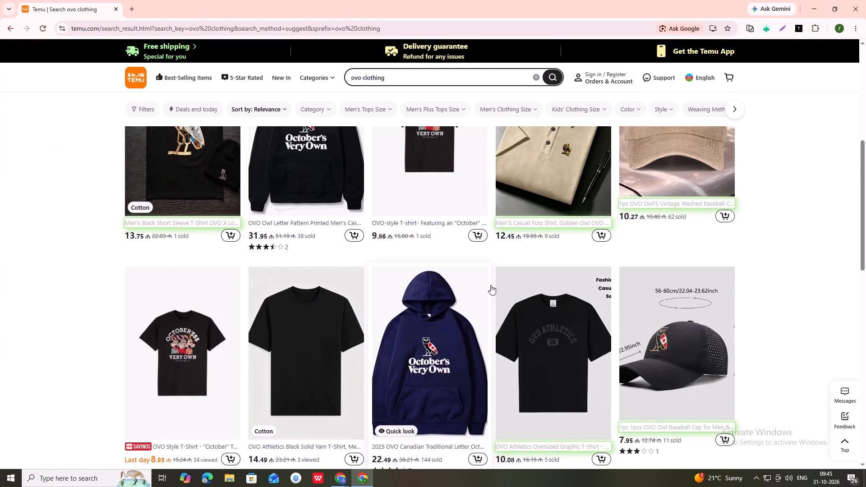
{"action": "scroll", "coordinate": [441, 303], "scroll_direction": "up", "scroll_amount": 2}
{"action": "right_click", "coordinate": [427, 313]}
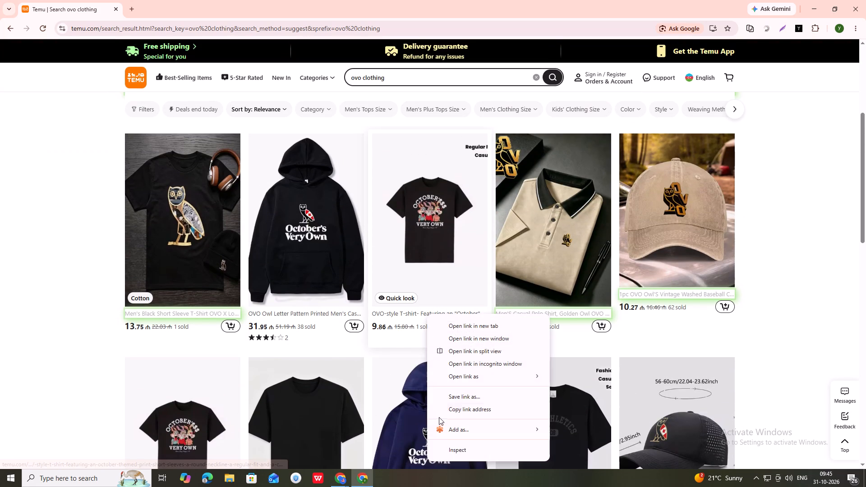
{"action": "left_click", "coordinate": [447, 409]}
{"action": "key", "text": "alt+Tab"}
{"action": "key", "text": "ctrl+v"}
{"action": "key", "text": "Down"}
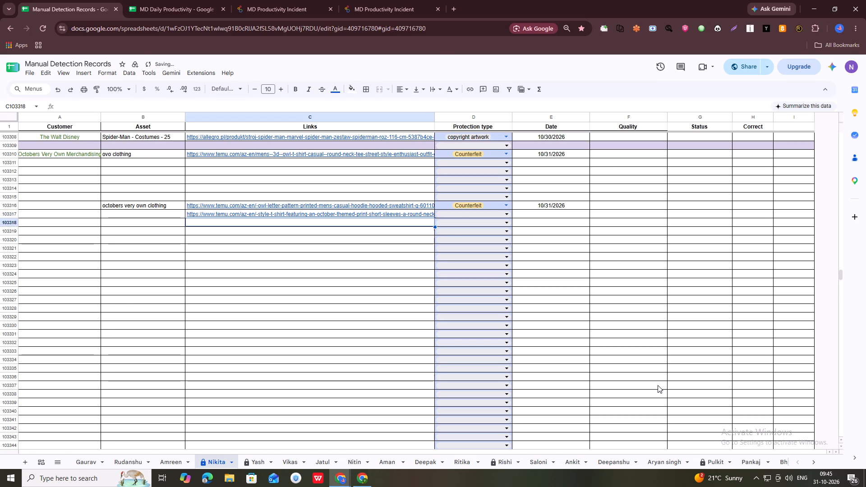
Copy the Temu link of the 8.93 OVO Style October T-Shirt into the Links cell of row 103318 in the records sheet.
{"action": "key", "text": "alt+Tab"}
{"action": "key", "text": "Down"}
{"action": "scroll", "coordinate": [402, 408], "scroll_direction": "down", "scroll_amount": 3}
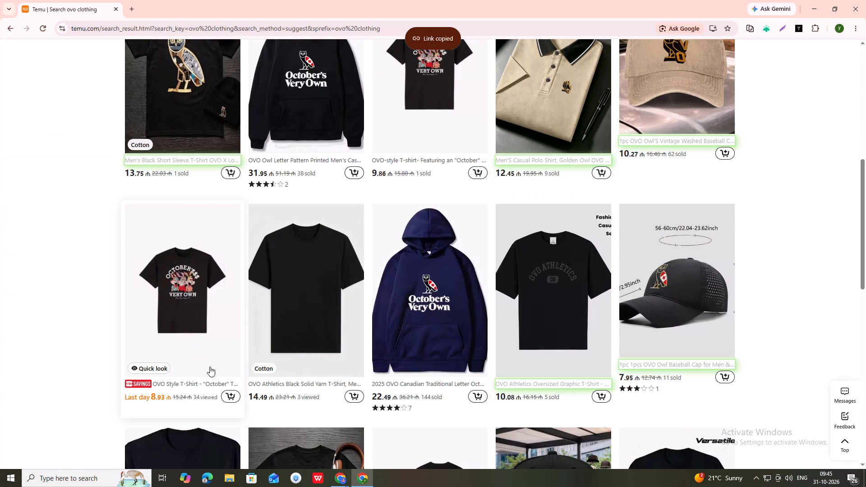
{"action": "right_click", "coordinate": [197, 384]}
{"action": "left_click", "coordinate": [221, 334]}
{"action": "key", "text": "alt+Tab"}
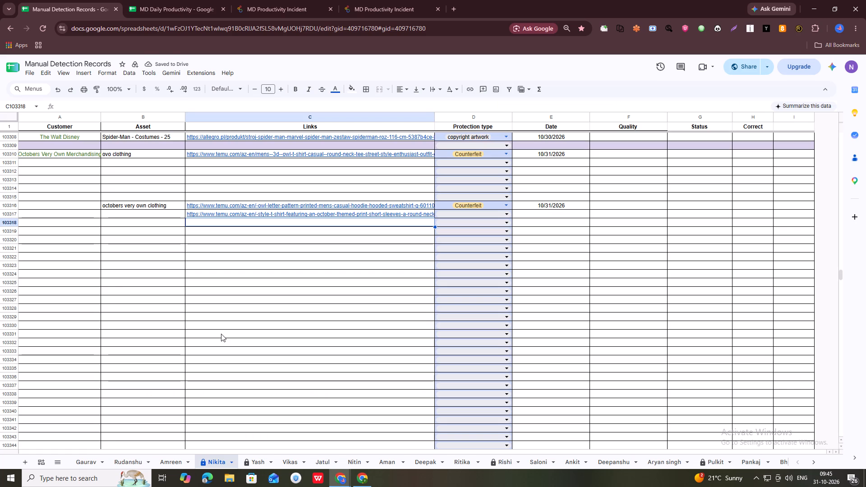
{"action": "key", "text": "ctrl+v"}
{"action": "key", "text": "Down"}
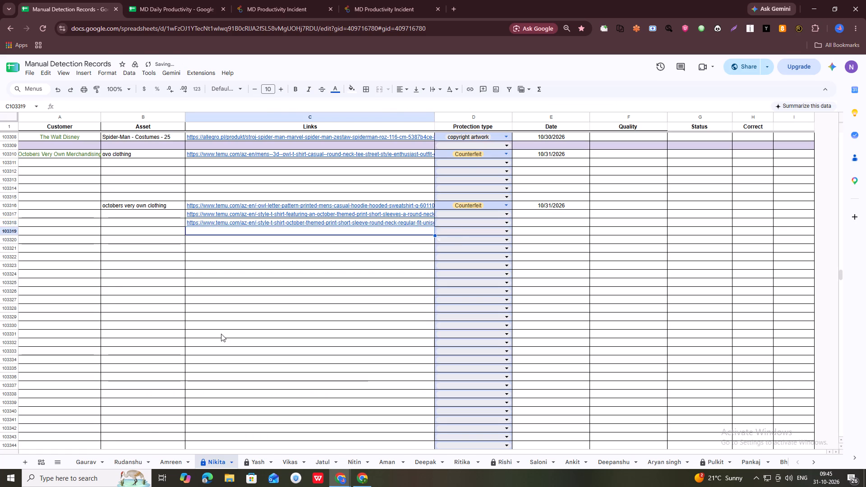
Copy the Temu link of the 22.49 navy 2025 OVO Canadian hoodie into the Links cell of row 103319 in the records sheet.
{"action": "key", "text": "alt+Tab"}
{"action": "key", "text": "Right"}
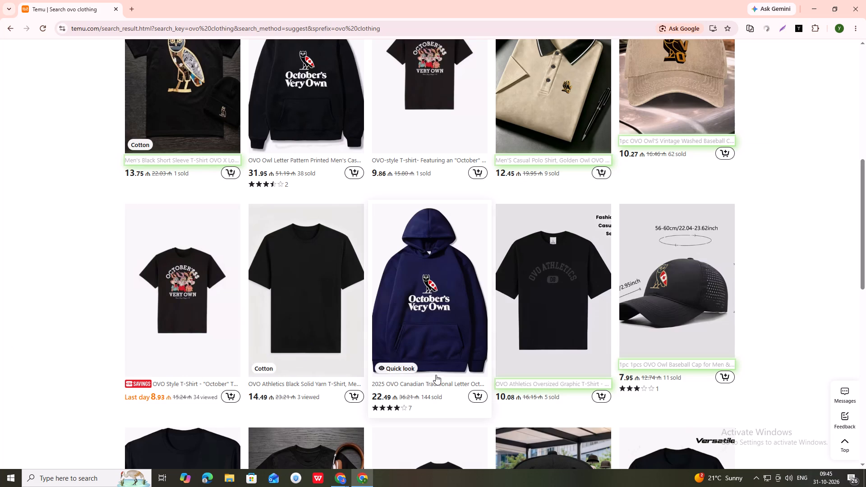
{"action": "right_click", "coordinate": [442, 386]}
{"action": "left_click", "coordinate": [495, 336]}
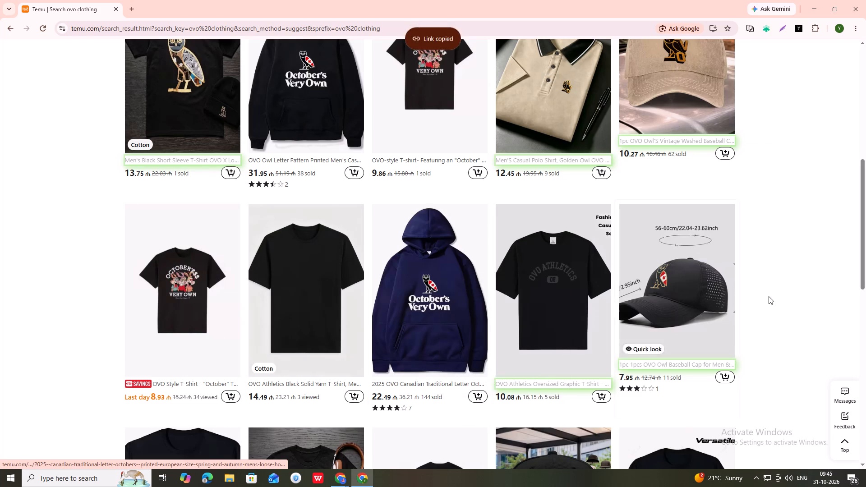
{"action": "key", "text": "alt+Tab"}
{"action": "key", "text": "ctrl+v"}
{"action": "key", "text": "Down"}
Copy the Temu link of the 12.07 OVO Style October Themed T-shirt into the Links cell of row 103320.
{"action": "key", "text": "alt+Tab"}
{"action": "key", "text": "Down"}
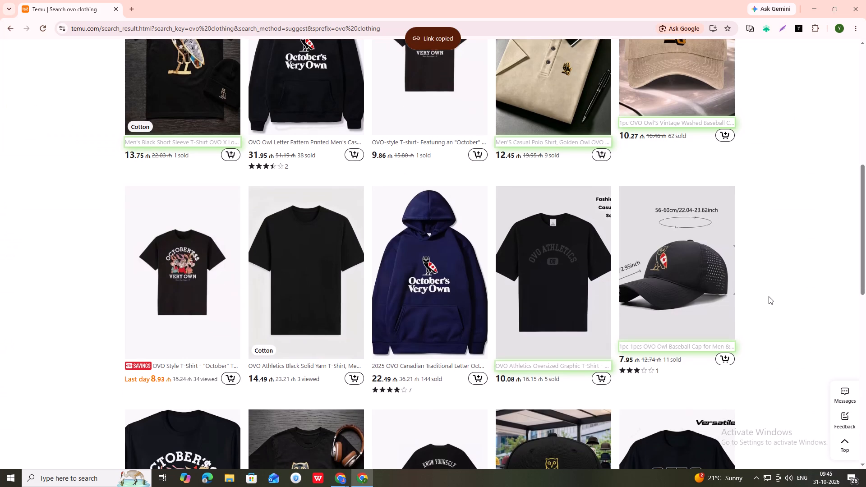
{"action": "scroll", "coordinate": [518, 367], "scroll_direction": "down", "scroll_amount": 4}
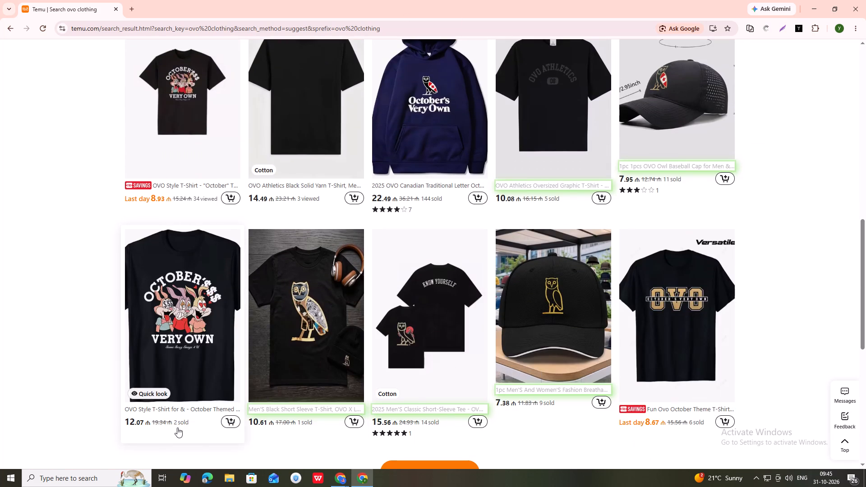
{"action": "right_click", "coordinate": [176, 411]}
{"action": "left_click", "coordinate": [204, 354]}
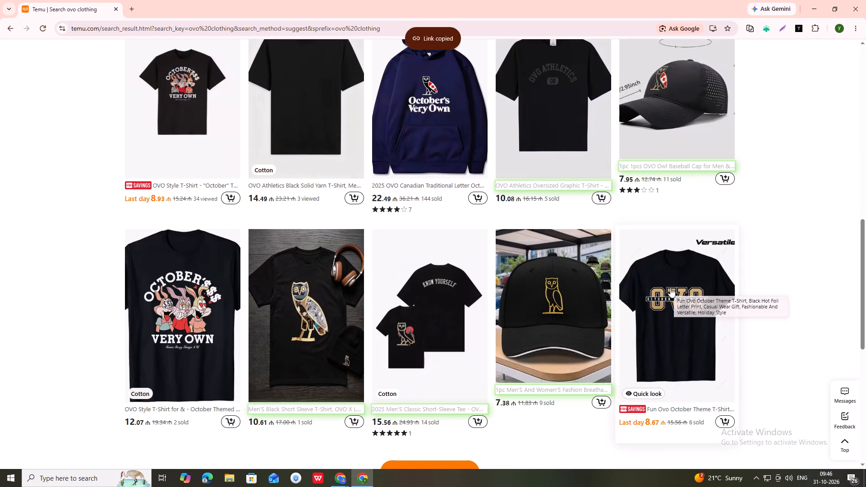
{"action": "key", "text": "alt+Tab"}
{"action": "key", "text": "ctrl+v"}
{"action": "key", "text": "Down"}
Copy the Temu link of the 8.67 Fun Ovo October Theme T-Shirt into the Links cell of row 103321.
{"action": "key", "text": "alt+Tab"}
{"action": "key", "text": "Right"}
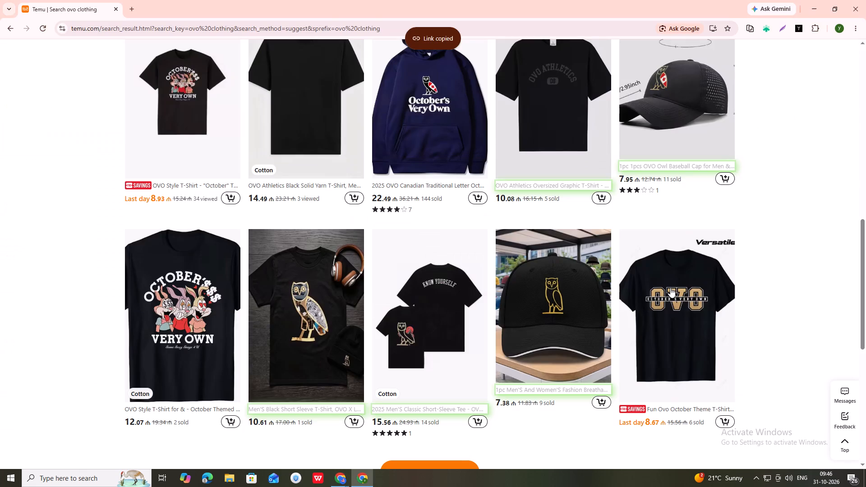
{"action": "right_click", "coordinate": [681, 409]}
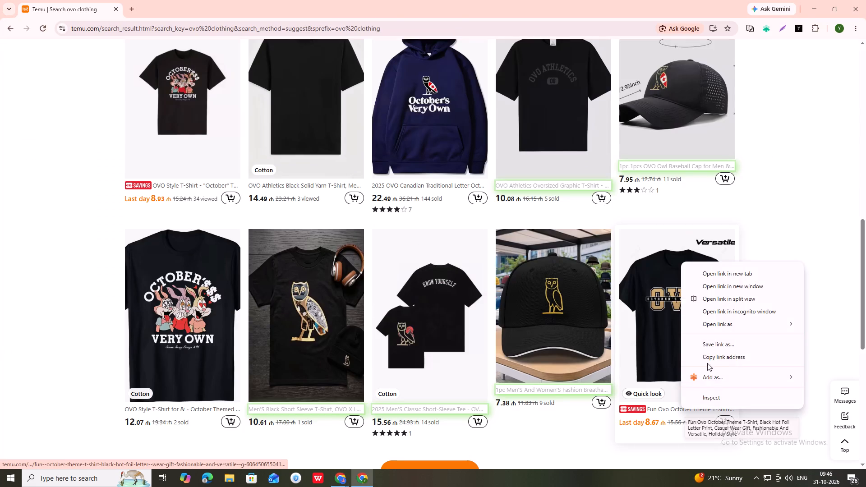
{"action": "left_click", "coordinate": [709, 359]}
{"action": "key", "text": "alt+Tab"}
{"action": "key", "text": "ctrl+v"}
{"action": "key", "text": "Down"}
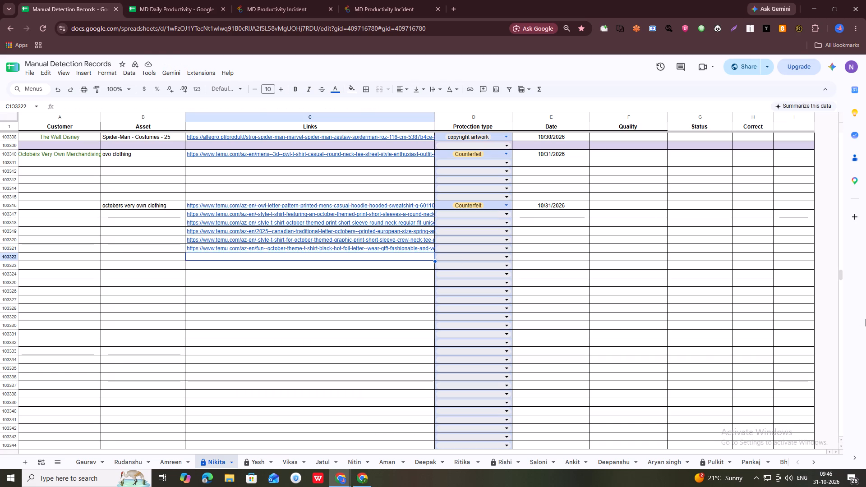
Load more Temu results and copy the link of the 9.51 OVO X Logo T-Shirt into the ovo clothing group's Links cell in row 103311.
{"action": "key", "text": "alt+Tab"}
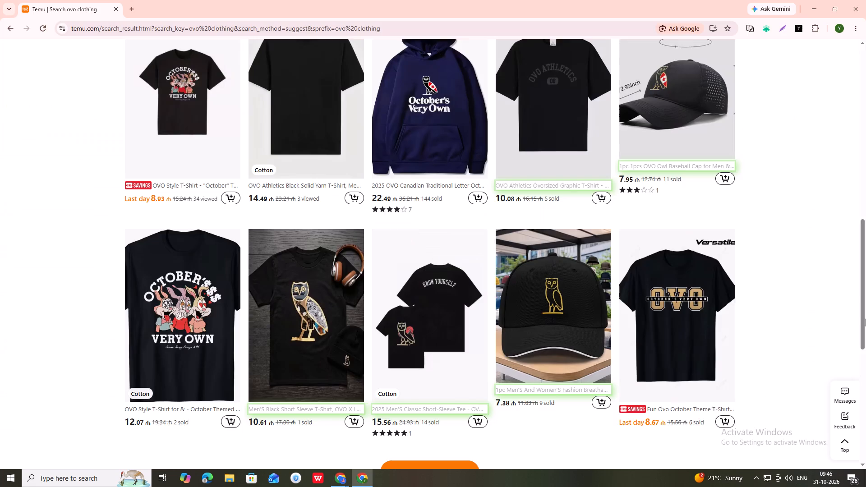
{"action": "key", "text": "Down"}
{"action": "scroll", "coordinate": [488, 374], "scroll_direction": "down", "scroll_amount": 4}
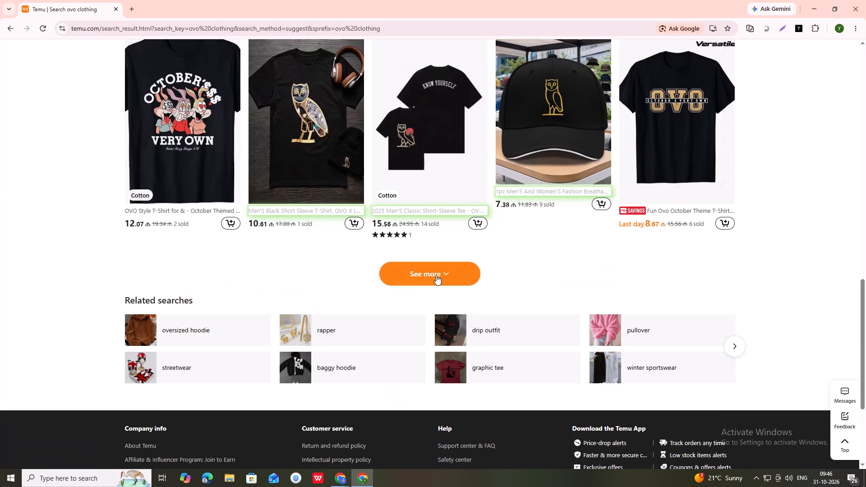
{"action": "left_click", "coordinate": [436, 275]}
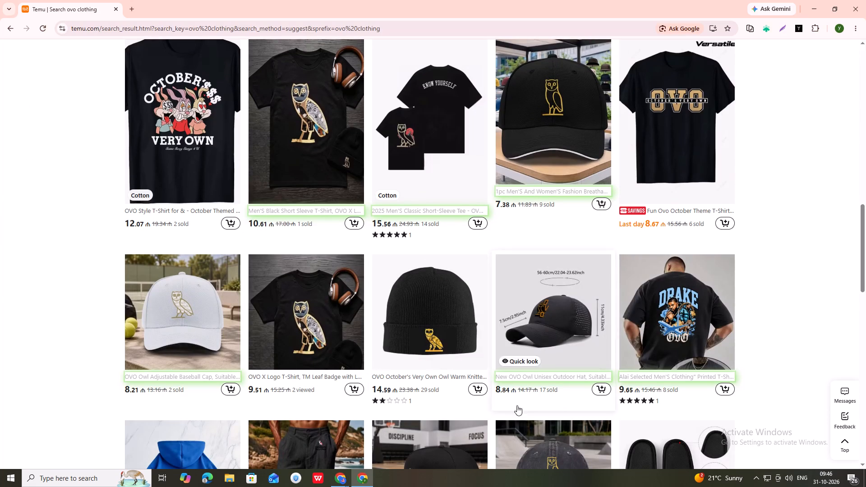
{"action": "right_click", "coordinate": [304, 375]}
{"action": "left_click", "coordinate": [331, 319]}
{"action": "key", "text": "alt+Tab"}
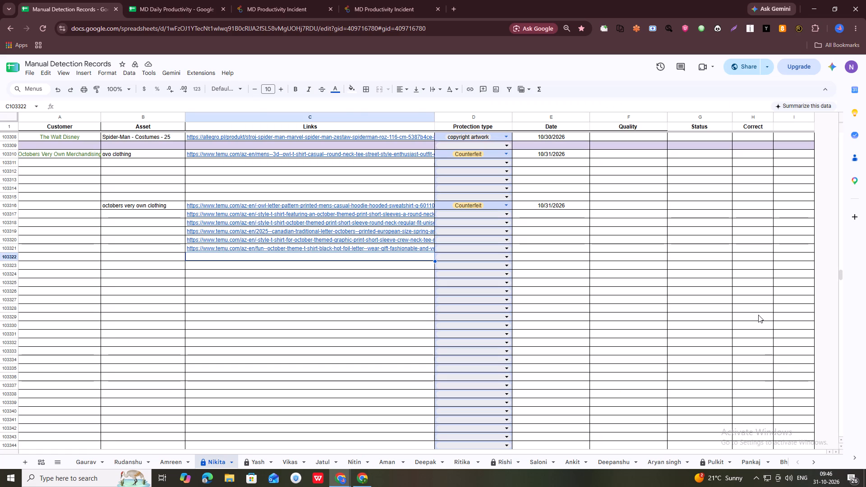
{"action": "key", "text": "ctrl+Up"}
{"action": "key", "text": "ctrl+Up"}
{"action": "key", "text": "ctrl+Up"}
{"action": "key", "text": "Down"}
{"action": "key", "text": "ctrl+v"}
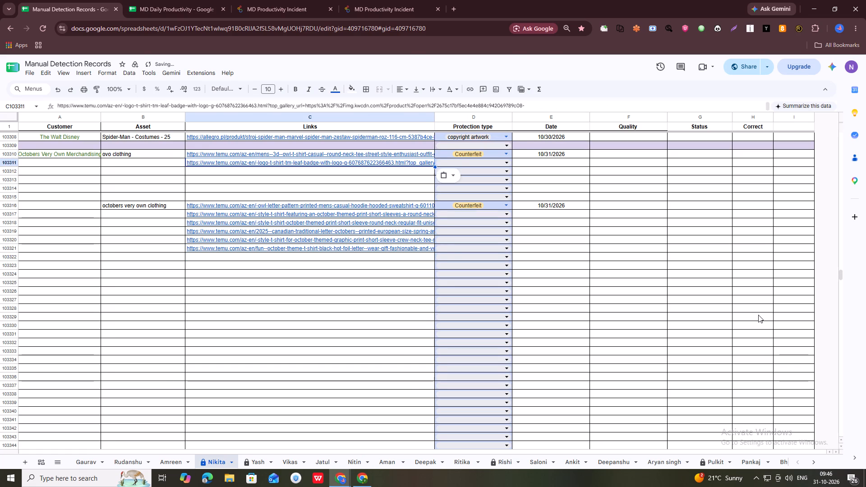
{"action": "key", "text": "Down"}
Copy the Temu link of the 23.15 Men's Casual Fashion Sportswear Hoodie into the Links cell of row 103322.
{"action": "key", "text": "alt+Tab"}
{"action": "key", "text": "Down"}
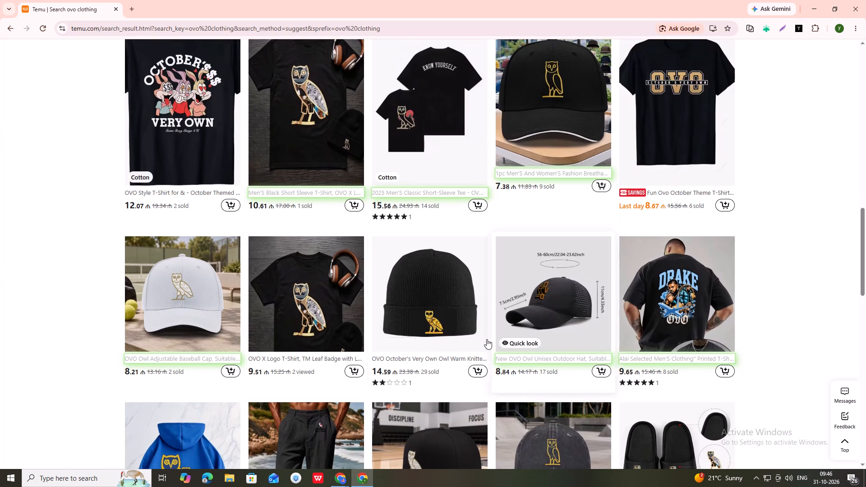
{"action": "scroll", "coordinate": [487, 339], "scroll_direction": "down", "scroll_amount": 9}
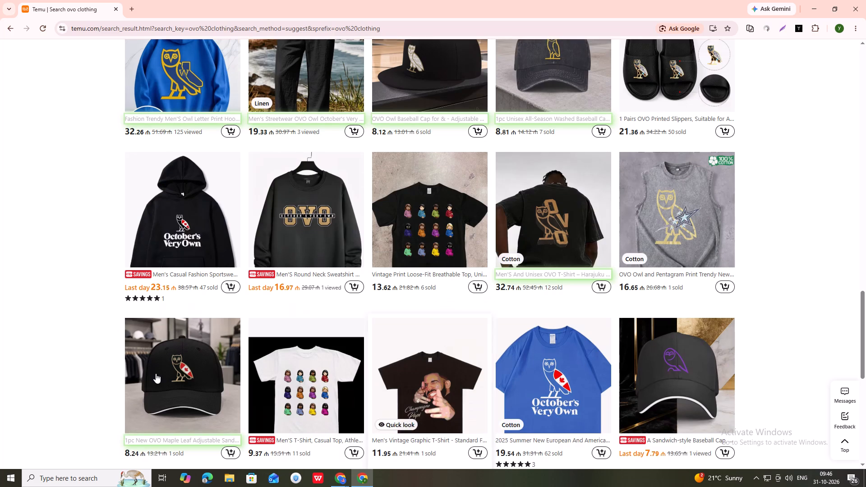
{"action": "right_click", "coordinate": [181, 275]}
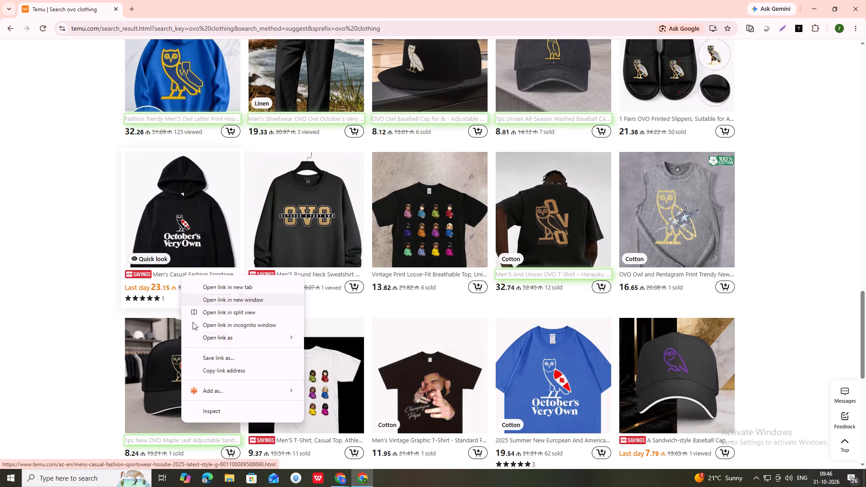
{"action": "left_click", "coordinate": [219, 368]}
{"action": "key", "text": "alt+Tab"}
{"action": "key", "text": "ctrl+Down"}
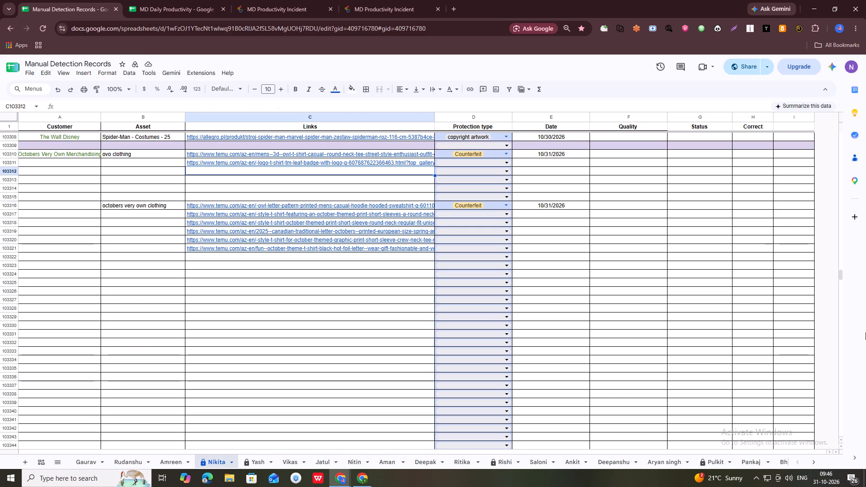
{"action": "key", "text": "ctrl+Down"}
{"action": "key", "text": "Down"}
{"action": "key", "text": "ctrl+v"}
{"action": "key", "text": "Down"}
Copy the Temu link of the 16.97 Men's Round Neck Sweatshirt with OVO lettering into the Links cell of row 103323.
{"action": "key", "text": "alt+Tab"}
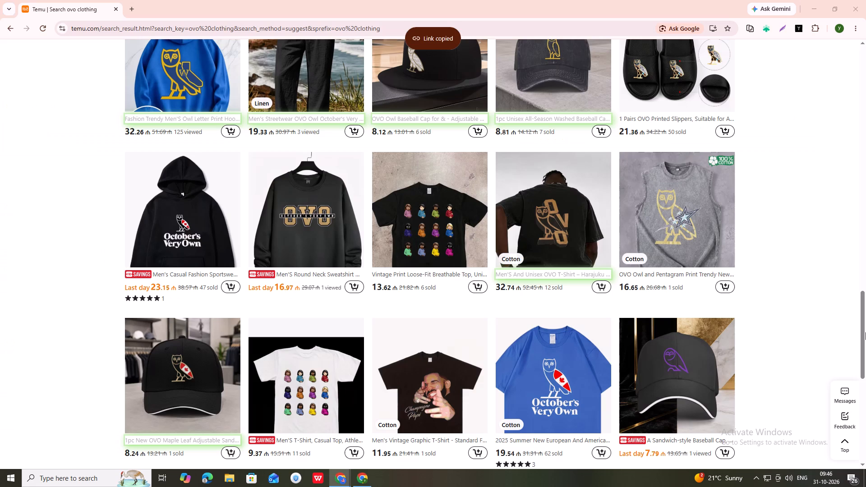
{"action": "key", "text": "Right"}
{"action": "right_click", "coordinate": [320, 274]}
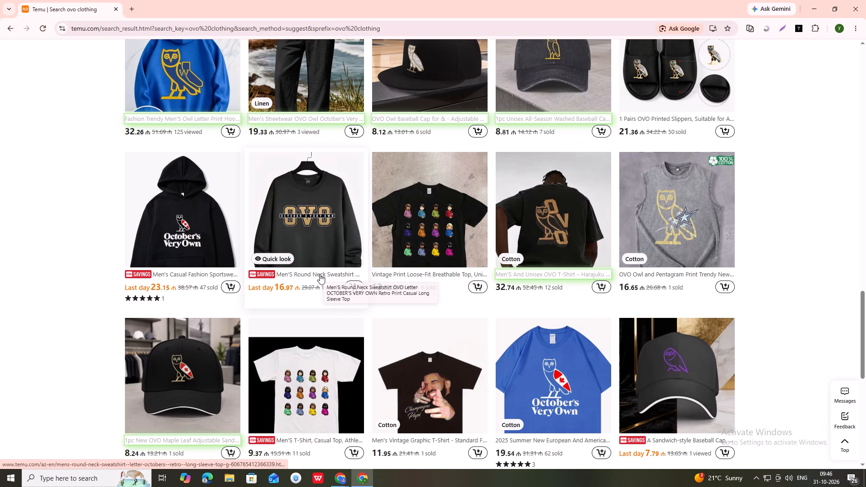
{"action": "left_click", "coordinate": [358, 372]}
{"action": "key", "text": "alt+Tab"}
{"action": "key", "text": "ctrl+v"}
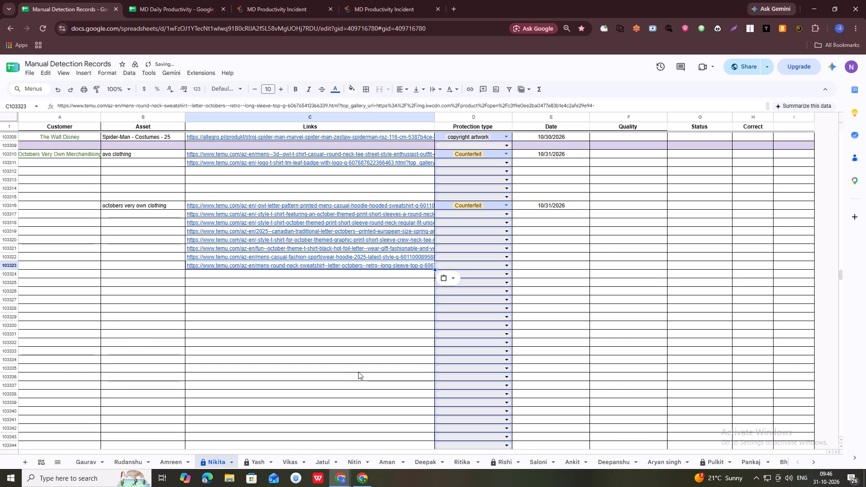
{"action": "key", "text": "Down"}
Copy the Temu link of the 16.65 OVO Owl and Pentagram tank top into the ovo clothing group's Links cell in row 103312.
{"action": "key", "text": "alt+Tab"}
{"action": "key", "text": "Down"}
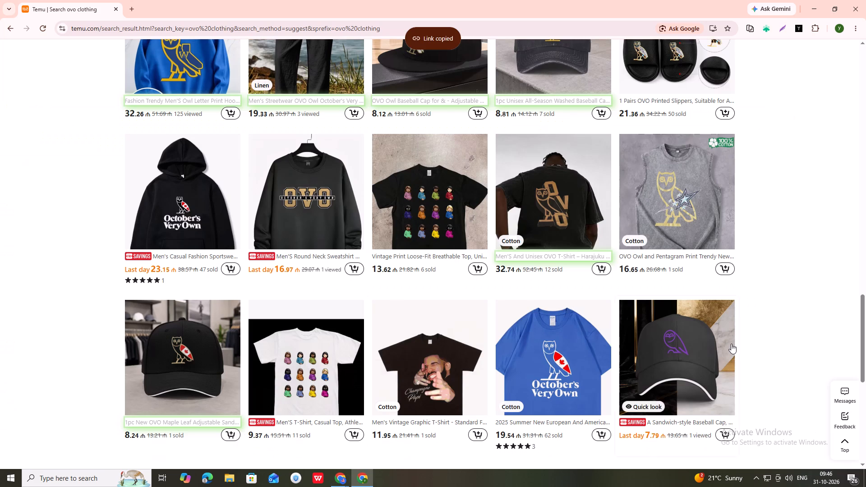
{"action": "right_click", "coordinate": [680, 257]}
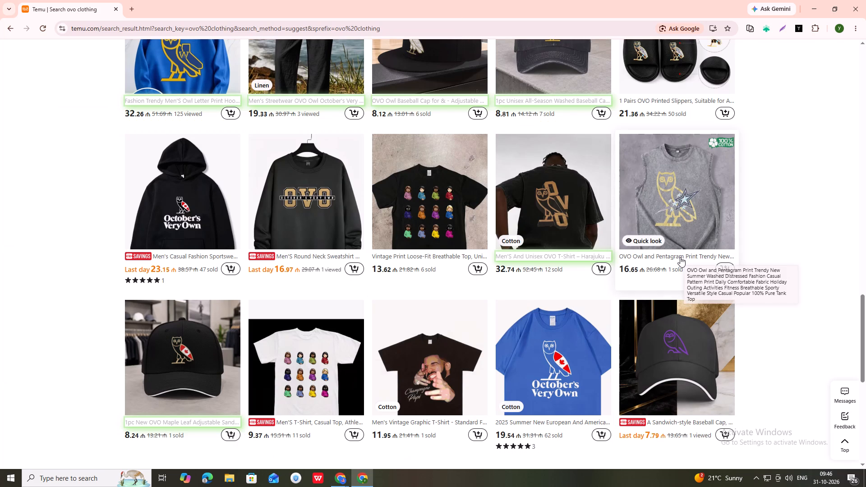
{"action": "right_click", "coordinate": [667, 261]}
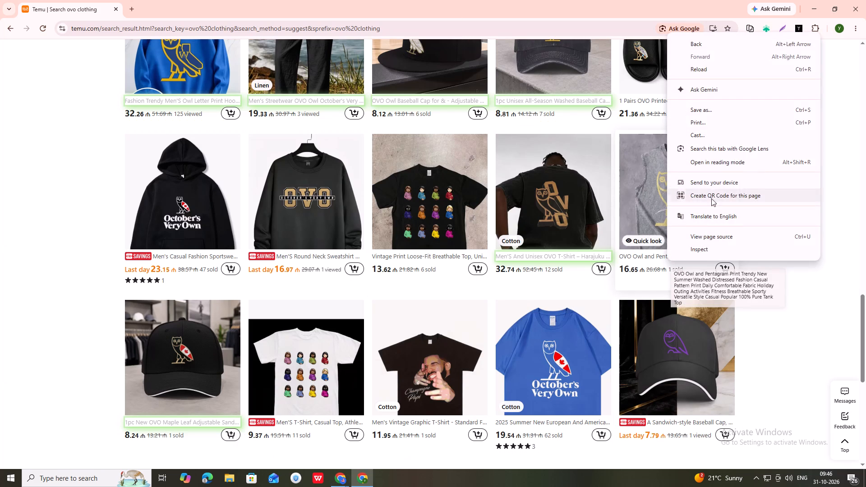
{"action": "right_click", "coordinate": [652, 259]}
{"action": "left_click", "coordinate": [684, 355]}
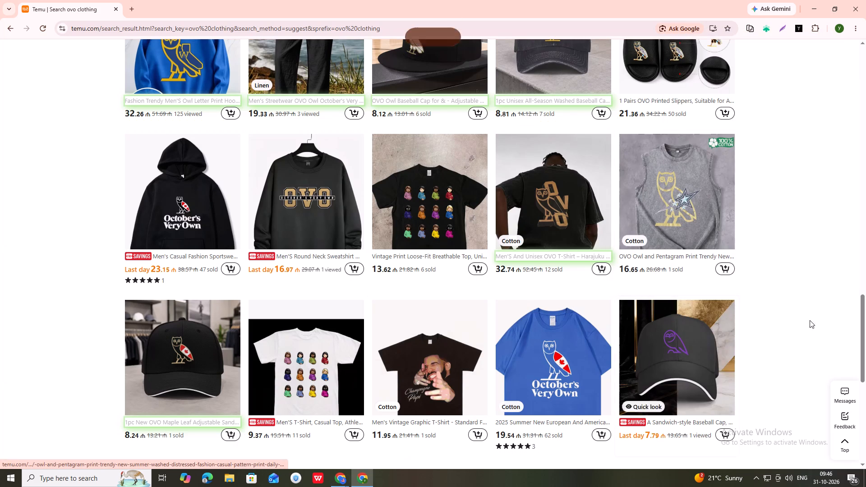
{"action": "key", "text": "alt+Tab"}
{"action": "key", "text": "ctrl+Up"}
{"action": "key", "text": "ctrl+Up"}
{"action": "key", "text": "ctrl+Up"}
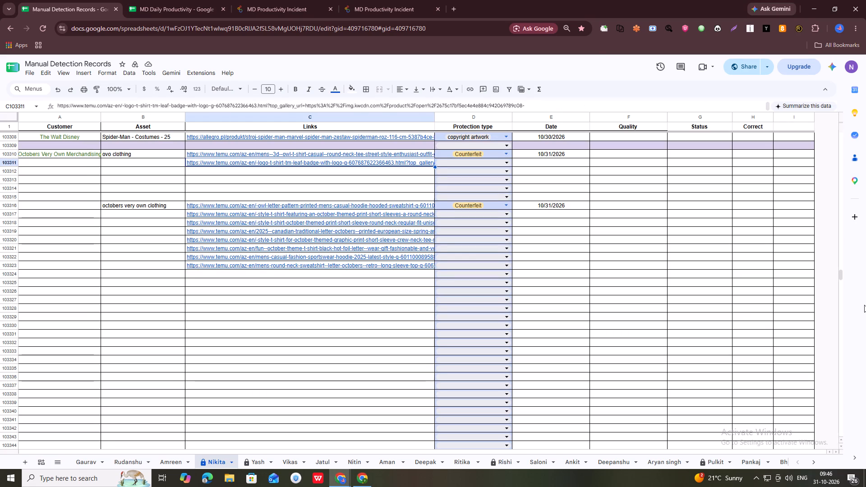
{"action": "key", "text": "Down"}
{"action": "key", "text": "ctrl+v"}
{"action": "key", "text": "Down"}
Copy the Temu link of the 19.54 blue 2025 Summer October's Very Own T-shirt into the Links cell of row 103324.
{"action": "key", "text": "alt+Tab"}
{"action": "key", "text": "Down"}
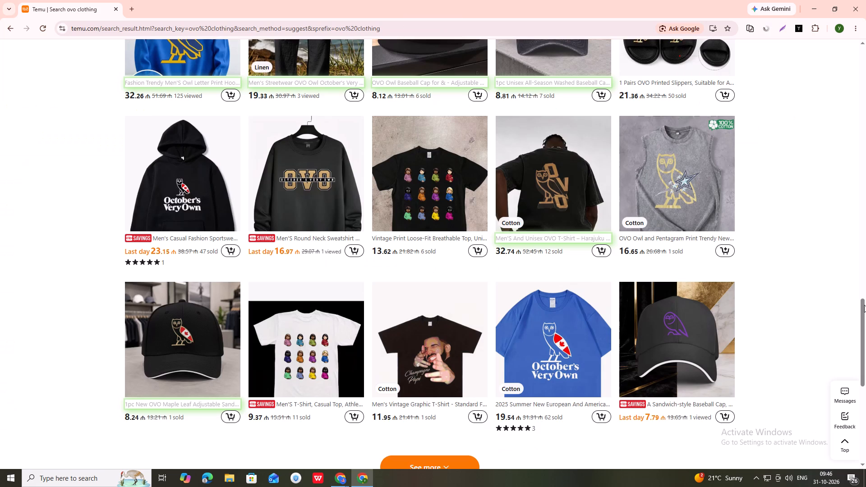
{"action": "scroll", "coordinate": [503, 392], "scroll_direction": "down", "scroll_amount": 3}
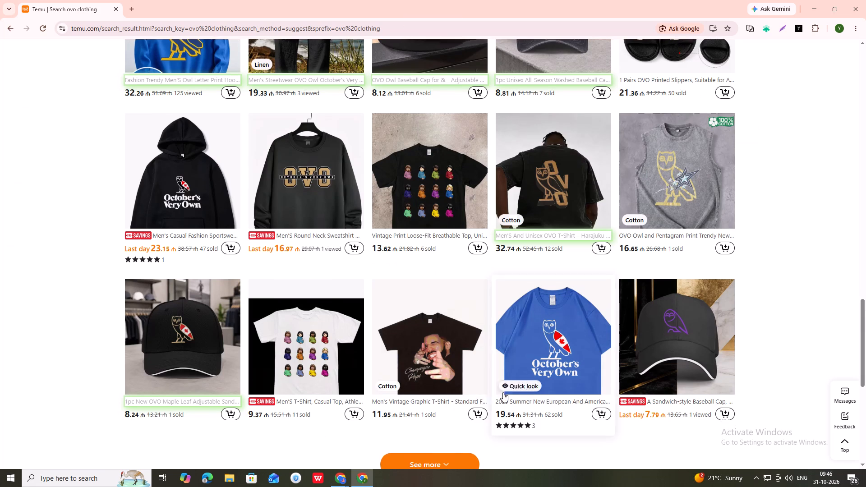
{"action": "right_click", "coordinate": [566, 267]}
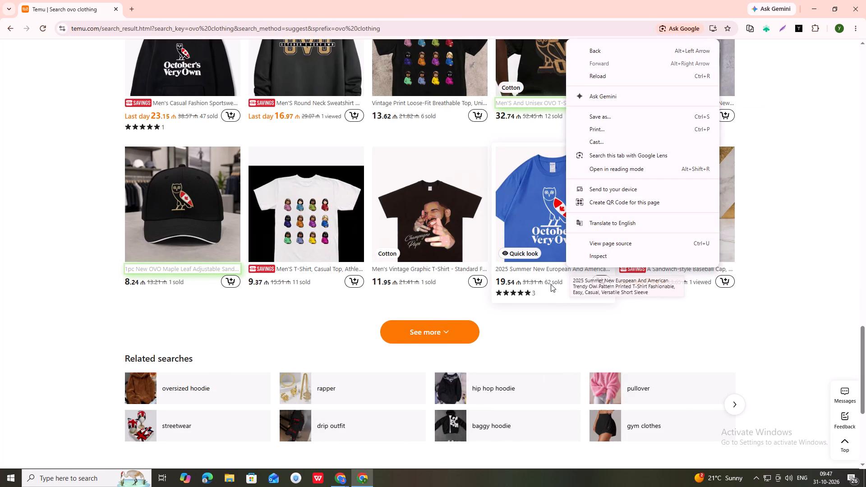
{"action": "right_click", "coordinate": [558, 271]}
{"action": "left_click", "coordinate": [580, 369]}
{"action": "key", "text": "alt+Tab"}
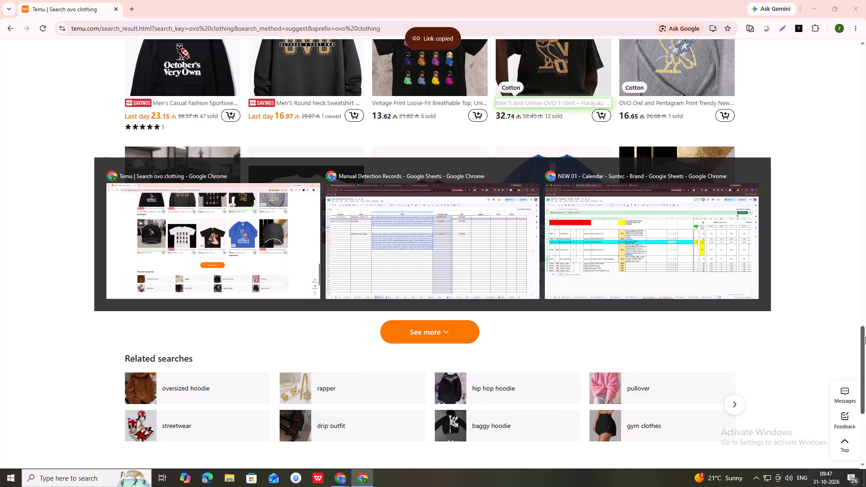
{"action": "key", "text": "ctrl+Down"}
{"action": "key", "text": "ctrl+Down"}
{"action": "key", "text": "Down"}
{"action": "key", "text": "ctrl+v"}
{"action": "key", "text": "Down"}
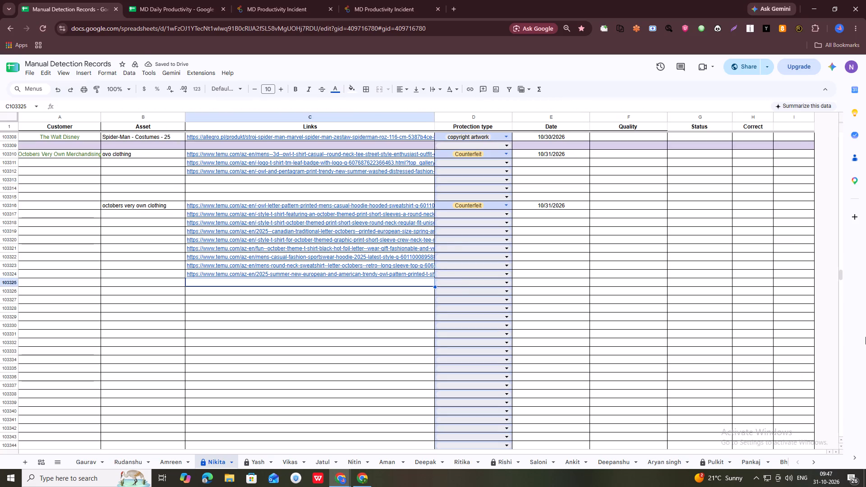
Copy the Temu link of the 13.08 Men's OVO Owl Short-Sleeve T-Shirt into the ovo clothing group's Links cell in row 103313.
{"action": "key", "text": "alt+Tab"}
{"action": "left_click", "coordinate": [440, 329]}
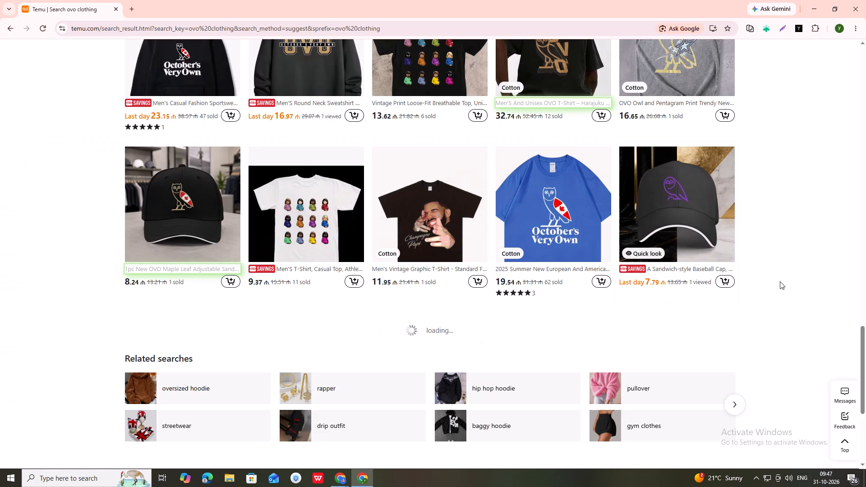
{"action": "scroll", "coordinate": [546, 216], "scroll_direction": "down", "scroll_amount": 4}
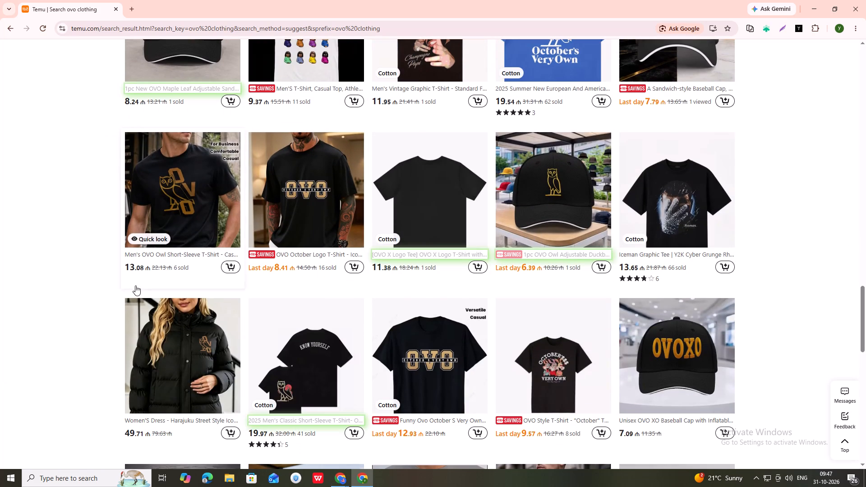
{"action": "right_click", "coordinate": [191, 255]}
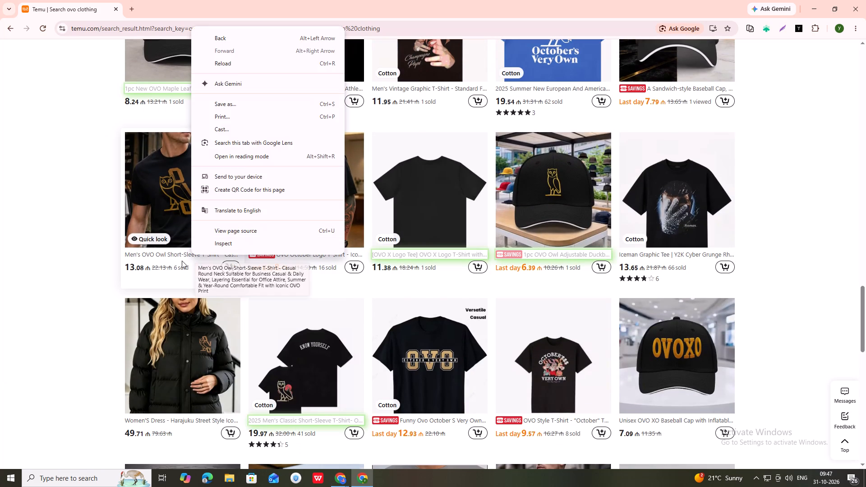
{"action": "right_click", "coordinate": [180, 258]}
{"action": "left_click", "coordinate": [207, 351]}
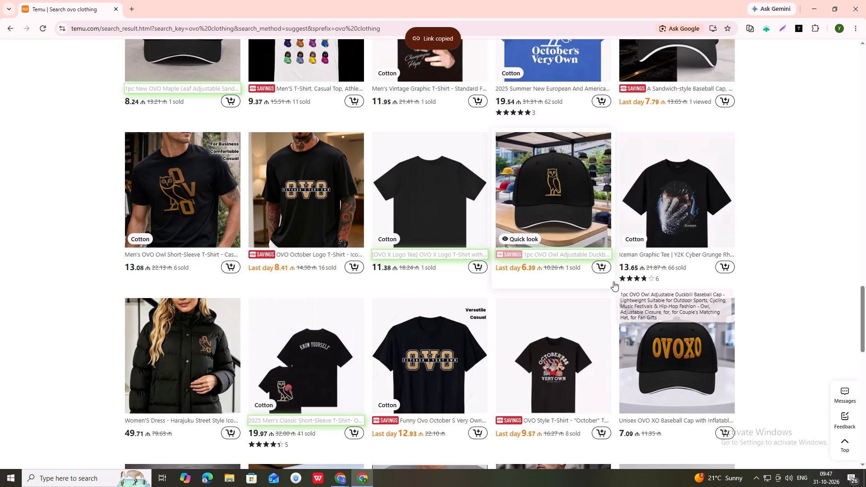
{"action": "key", "text": "alt+Tab"}
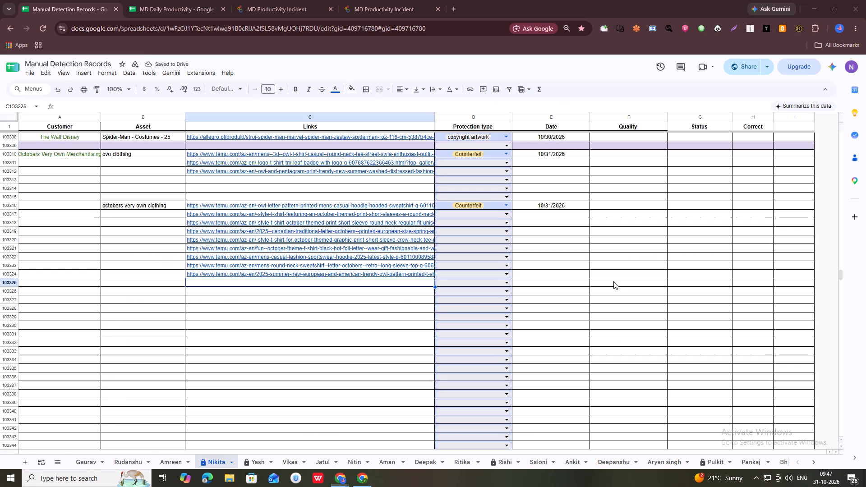
{"action": "key", "text": "ctrl+Up"}
{"action": "key", "text": "ctrl+Up"}
{"action": "key", "text": "ctrl+Up"}
{"action": "key", "text": "Down"}
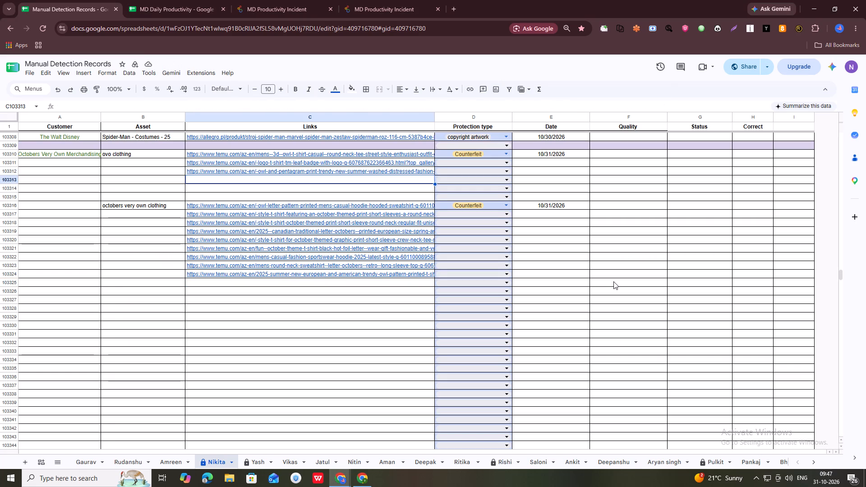
{"action": "key", "text": "ctrl+v"}
{"action": "key", "text": "Down"}
Copy the Temu link of the 8.41 OVO October Logo T-Shirt into the octobers very own clothing group's Links cell in row 103325.
{"action": "key", "text": "alt+Tab"}
{"action": "key", "text": "Right"}
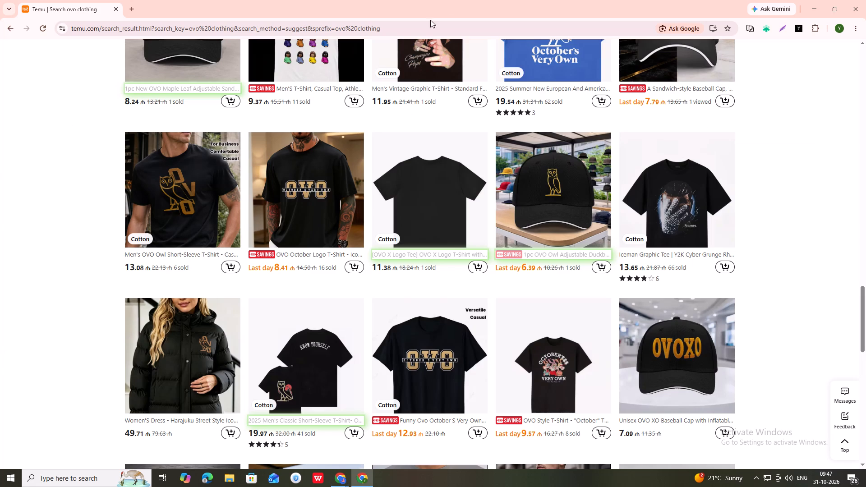
{"action": "right_click", "coordinate": [319, 257]}
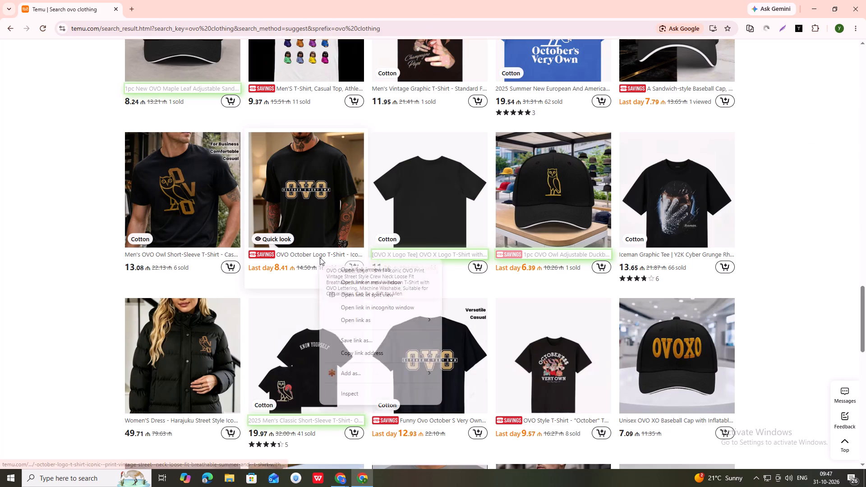
{"action": "left_click", "coordinate": [335, 354]}
{"action": "key", "text": "alt+Tab"}
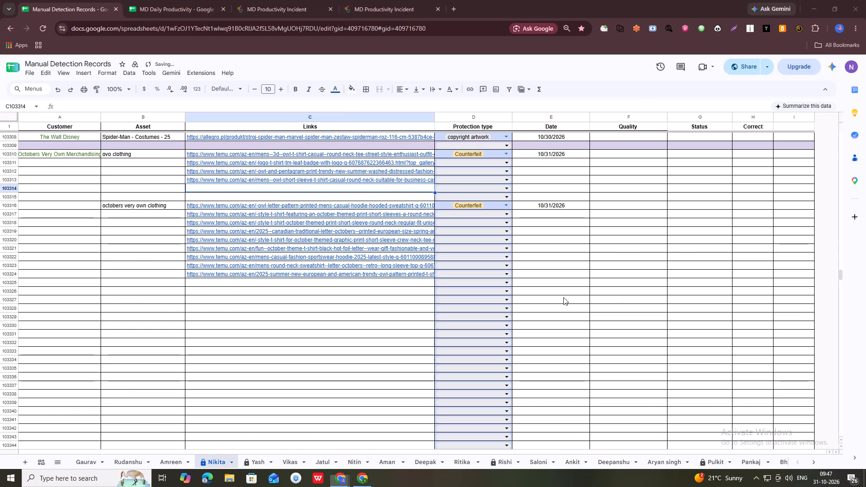
{"action": "key", "text": "ctrl+Down"}
{"action": "key", "text": "ctrl+Down"}
{"action": "key", "text": "Down"}
{"action": "key", "text": "ctrl+v"}
{"action": "key", "text": "Down"}
Copy the Temu link of the 12.93 Funny Ovo October S Very Own T-shirt into the Links cell of row 103326.
{"action": "key", "text": "alt+Tab"}
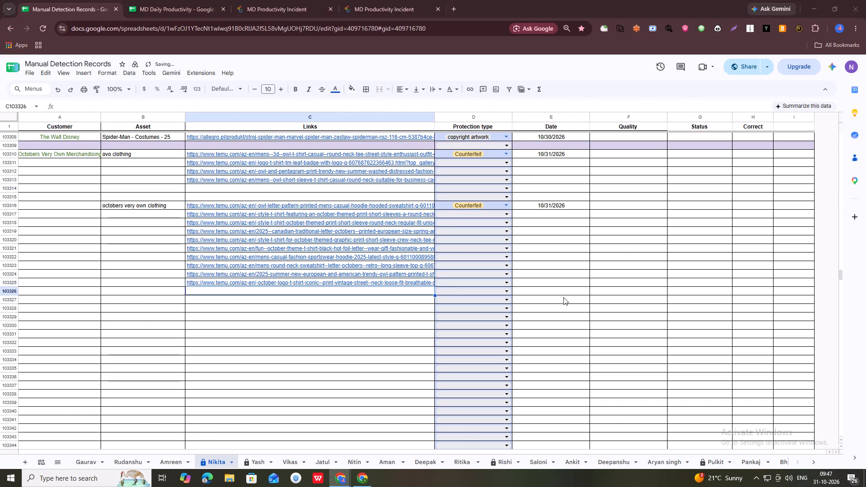
{"action": "key", "text": "Down"}
{"action": "scroll", "coordinate": [364, 342], "scroll_direction": "down", "scroll_amount": 2}
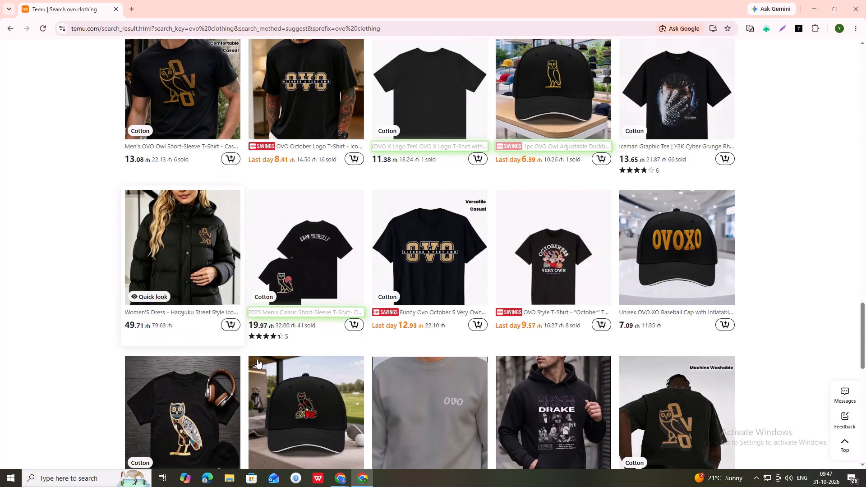
{"action": "right_click", "coordinate": [441, 312]}
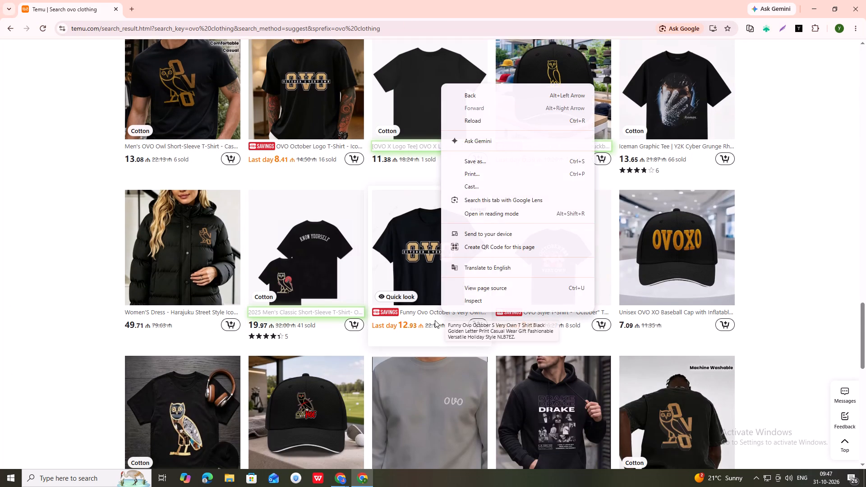
{"action": "right_click", "coordinate": [435, 317]}
{"action": "right_click", "coordinate": [419, 314]}
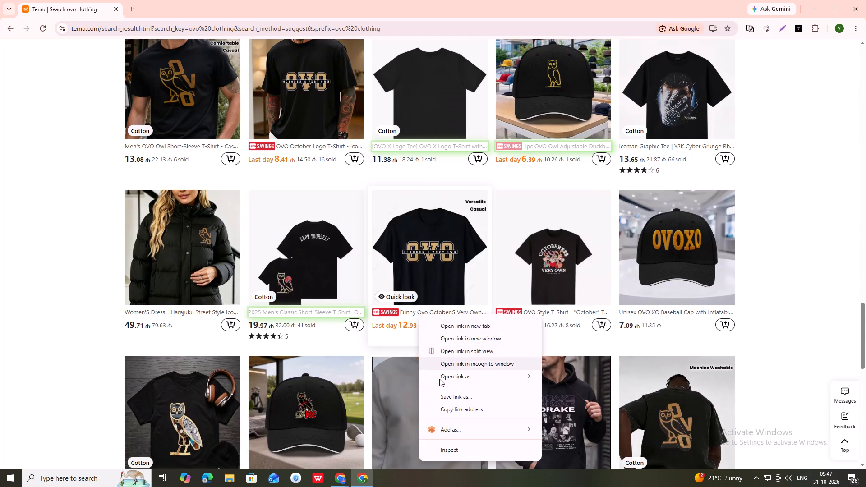
{"action": "left_click", "coordinate": [444, 408]}
{"action": "key", "text": "alt+Tab"}
{"action": "key", "text": "ctrl+v"}
{"action": "key", "text": "Down"}
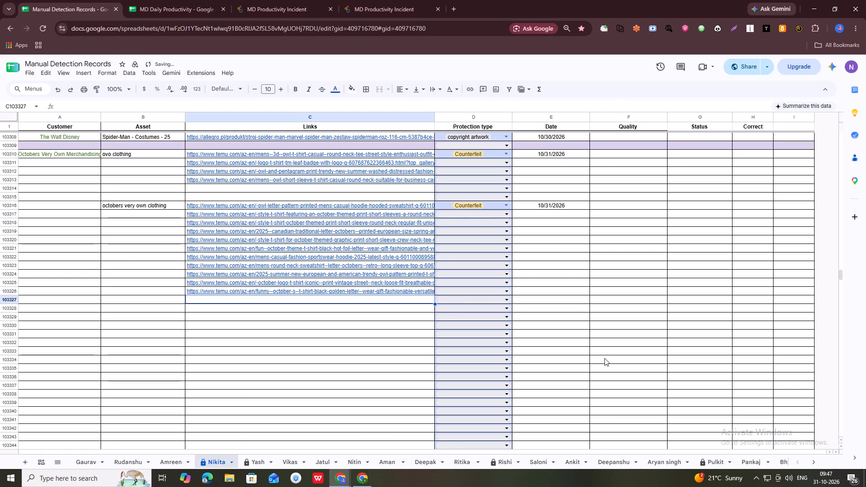
Copy the Temu link of the 9.57 OVO Style "October" T-Shirt into the Links cell of row 103327.
{"action": "key", "text": "alt+Tab"}
{"action": "right_click", "coordinate": [565, 315]}
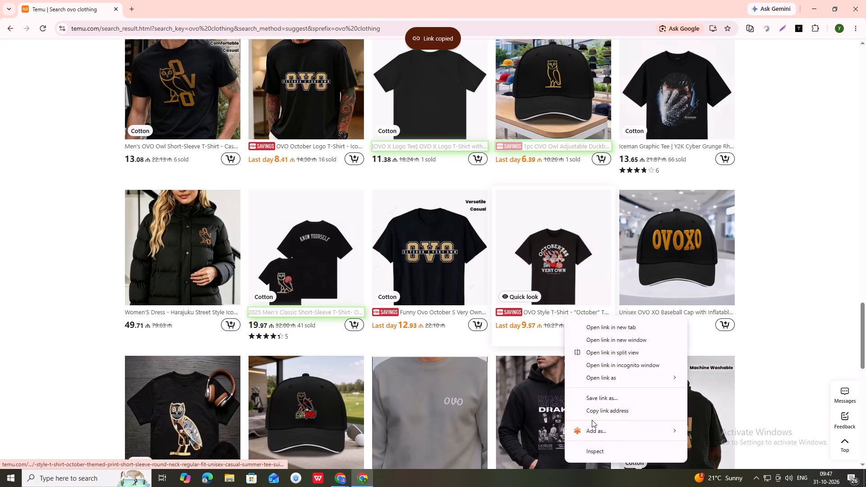
{"action": "left_click", "coordinate": [594, 410]}
{"action": "key", "text": "alt+Tab"}
{"action": "key", "text": "ctrl+v"}
{"action": "key", "text": "Down"}
Copy the Temu link of the 49.71 Women's Harajuku Street Style hooded jacket into the ovo clothing group's Links cell in row 103314.
{"action": "key", "text": "alt+Tab"}
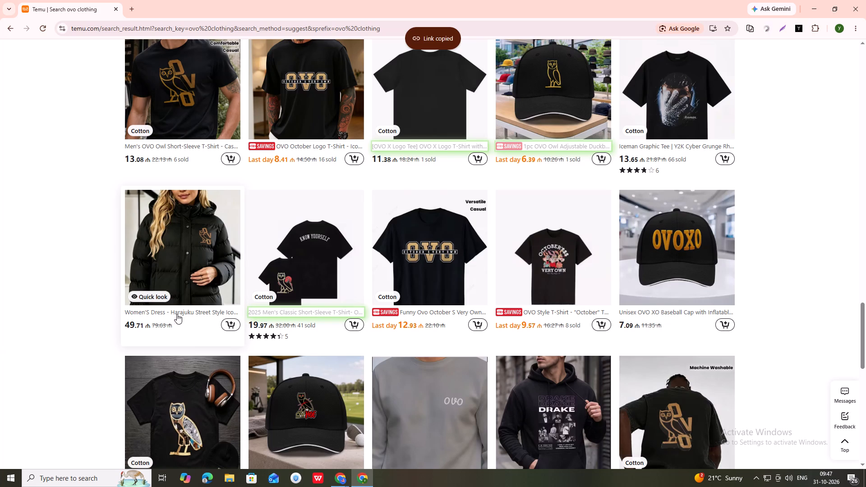
{"action": "right_click", "coordinate": [176, 314]}
{"action": "left_click", "coordinate": [197, 404]}
{"action": "key", "text": "alt+Tab"}
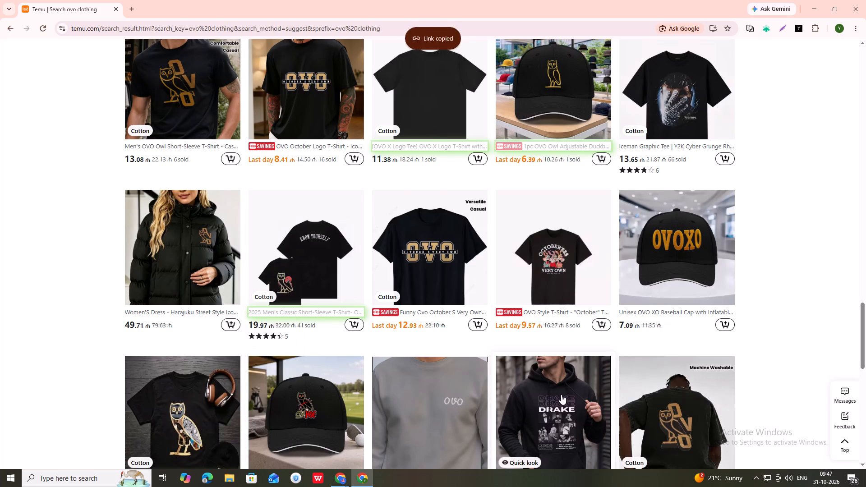
{"action": "left_click", "coordinate": [355, 190]}
{"action": "key", "text": "ctrl+v"}
Copy the Temu link of the 23.68 Men's And Unisex OVO Harajuku T-Shirt for the Manual Detection Records sheet.
{"action": "key", "text": "alt+Tab"}
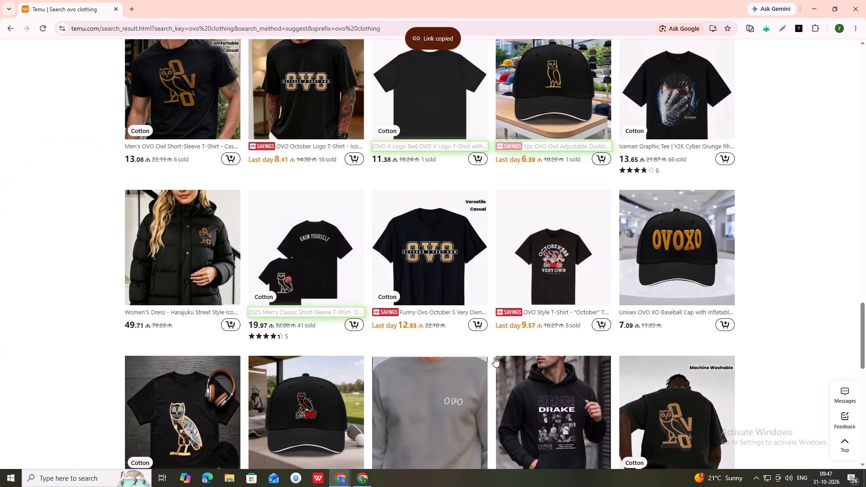
{"action": "scroll", "coordinate": [530, 326], "scroll_direction": "down", "scroll_amount": 6}
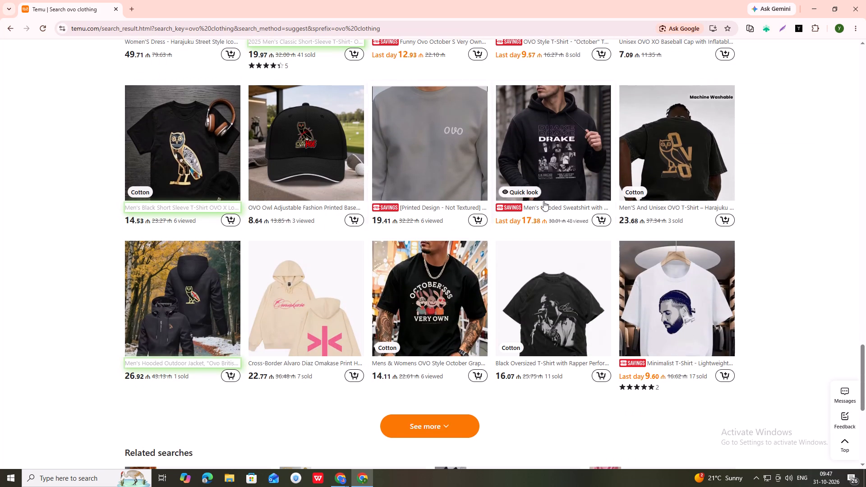
{"action": "right_click", "coordinate": [675, 209]}
{"action": "left_click", "coordinate": [697, 306]}
{"action": "key", "text": "alt+Tab"}
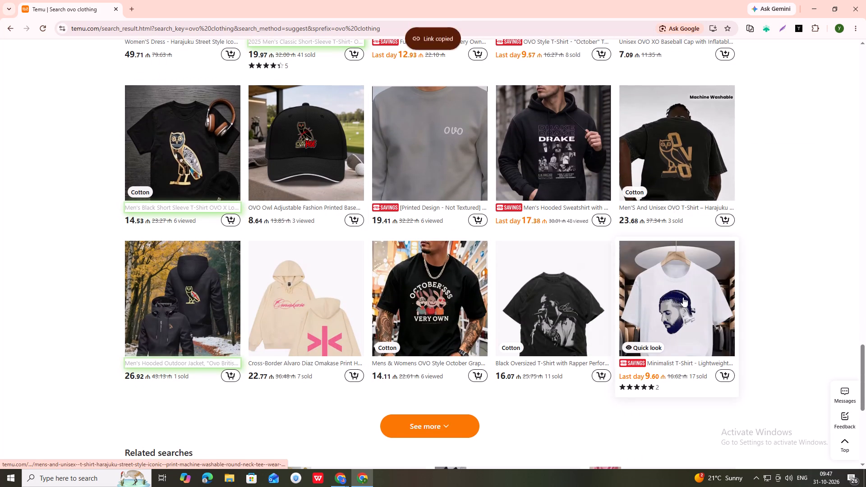
Insert six blank rows above row 103315 to extend the ovo clothing group.
{"action": "left_click", "coordinate": [0, 198]}
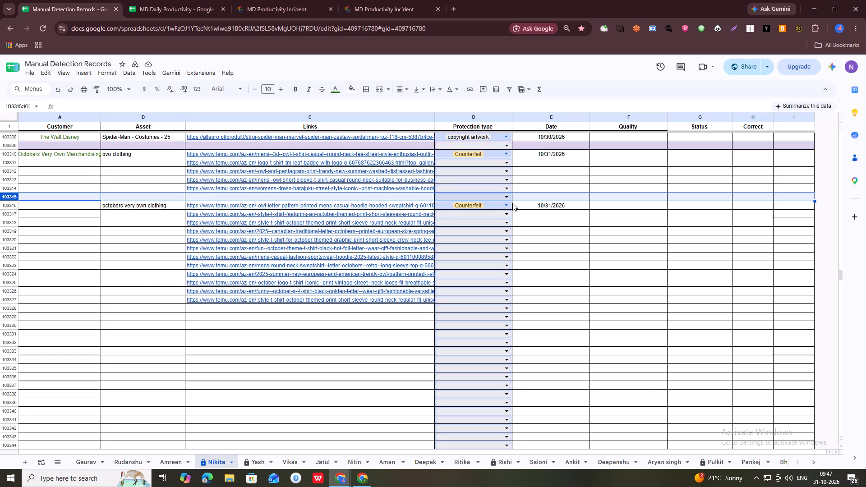
{"action": "key", "text": "ctrl+alt+equal"}
{"action": "key", "text": "ctrl+alt+equal"}
{"action": "key", "text": "ctrl+alt+equal"}
{"action": "key", "text": "ctrl+alt+equal"}
{"action": "key", "text": "ctrl+alt+equal"}
{"action": "key", "text": "ctrl+alt+equal"}
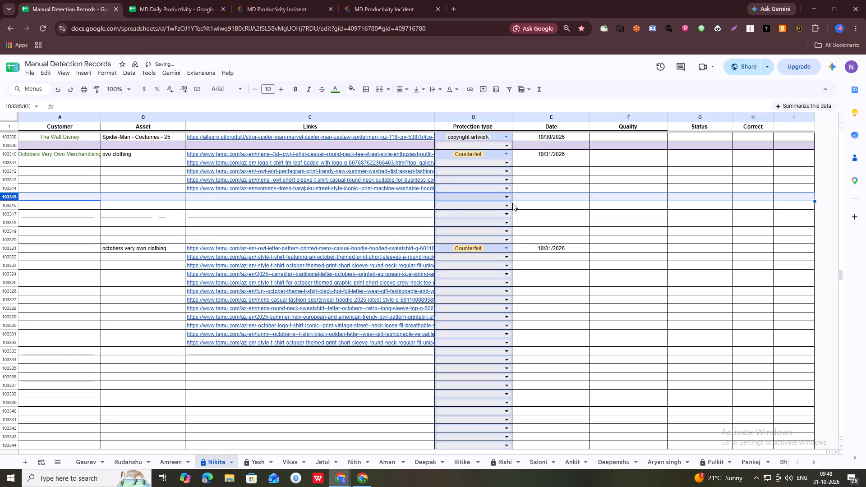
Paste the copied Harajuku T-Shirt link into the ovo clothing group's Links cell in row 103315.
{"action": "key", "text": "Right"}
{"action": "key", "text": "Right"}
{"action": "key", "text": "ctrl+v"}
{"action": "key", "text": "Down"}
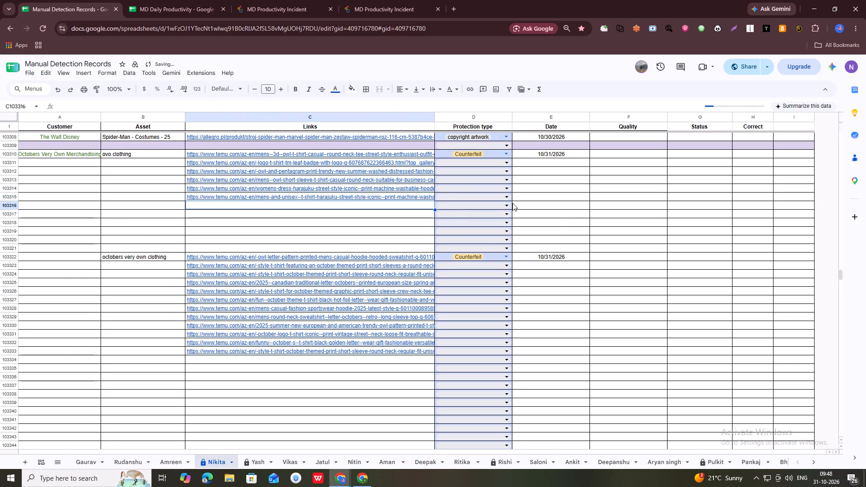
Copy the Temu link of the 14.11 Mens & Womens OVO Style October Graphic T-shirt into the Links cell of row 103334.
{"action": "key", "text": "alt+Tab"}
{"action": "key", "text": "Down"}
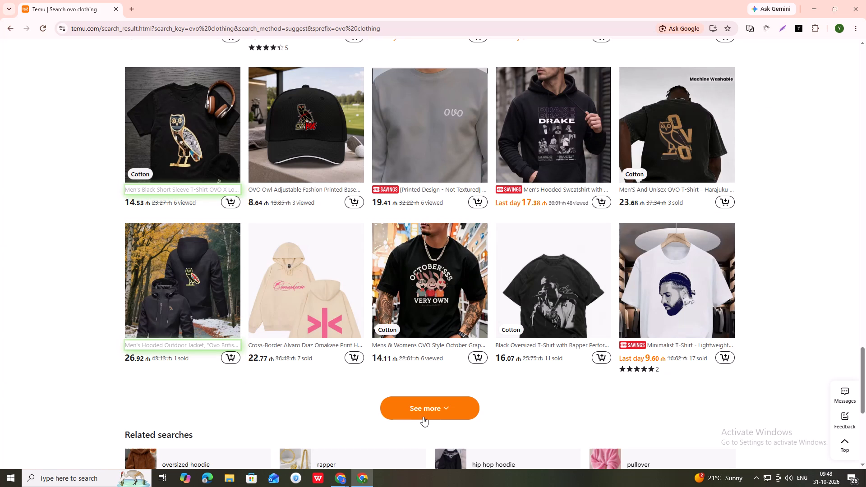
{"action": "right_click", "coordinate": [437, 349]}
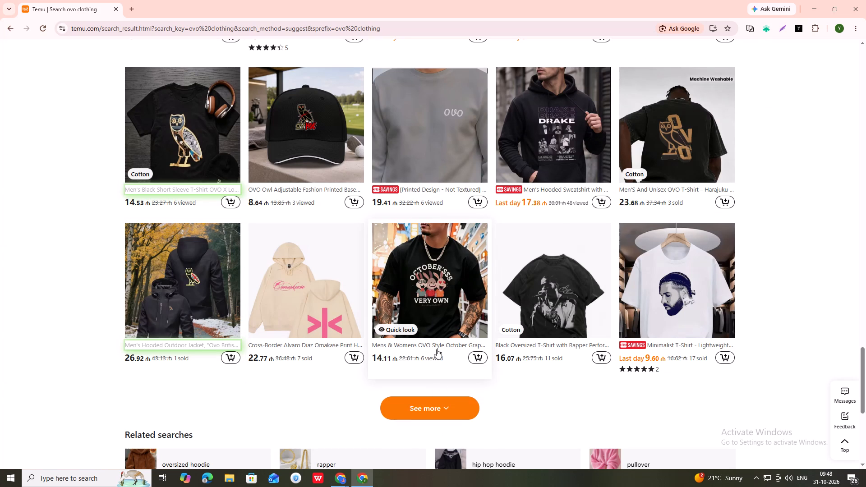
{"action": "left_click", "coordinate": [468, 298]}
{"action": "key", "text": "alt+Tab"}
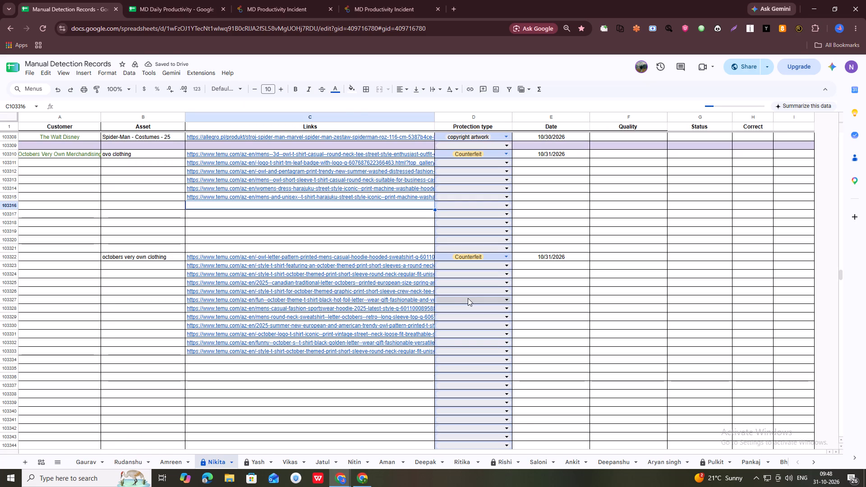
{"action": "key", "text": "ctrl+Down"}
{"action": "key", "text": "ctrl+Down"}
{"action": "key", "text": "Down"}
{"action": "key", "text": "ctrl+v"}
{"action": "key", "text": "Down"}
Load more results for the ovo clothing search on Temu.
{"action": "key", "text": "alt+Tab"}
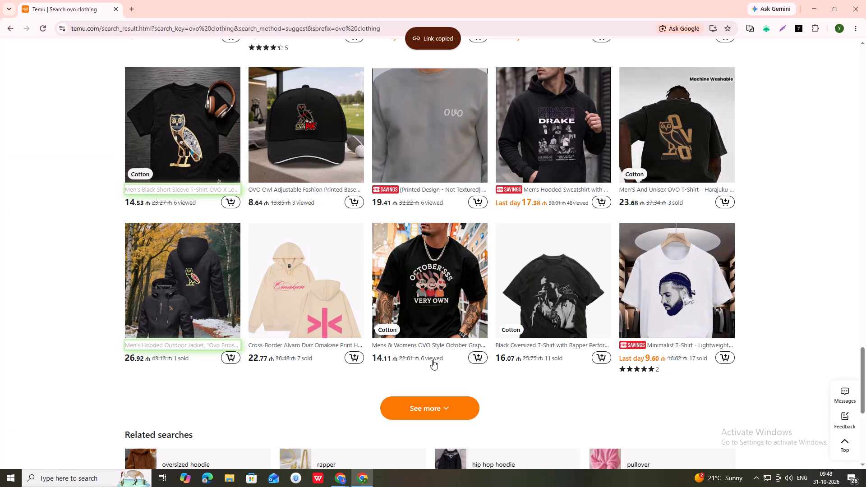
{"action": "left_click", "coordinate": [445, 413]}
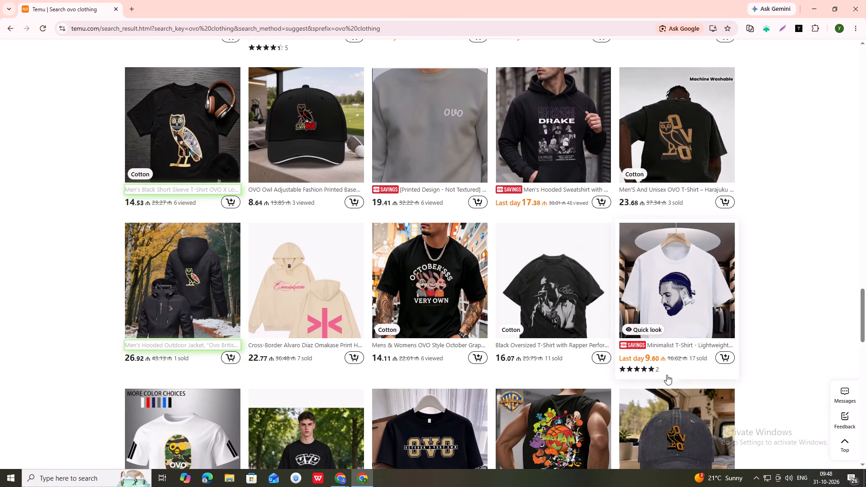
Copy the Temu link of the 9.97 Two-Stripe Sleeve Camouflage Owl OVO tee into the ovo clothing group's Links cell in row 103316.
{"action": "scroll", "coordinate": [567, 356], "scroll_direction": "down", "scroll_amount": 4}
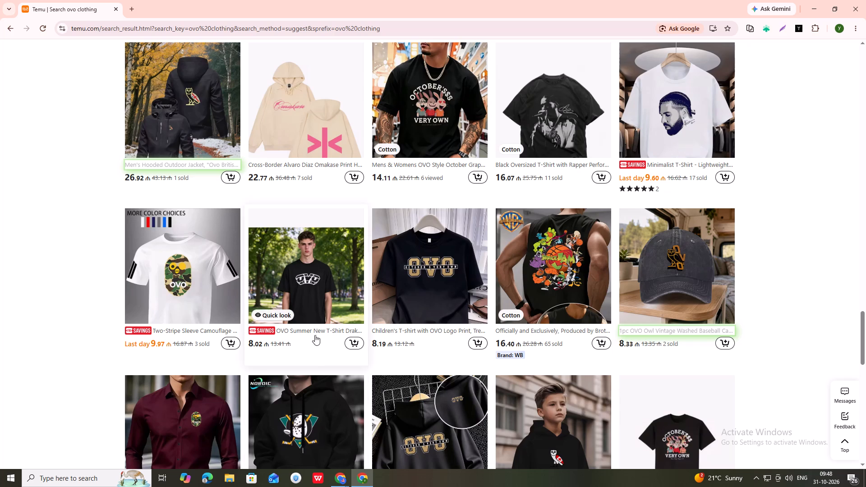
{"action": "right_click", "coordinate": [189, 331]}
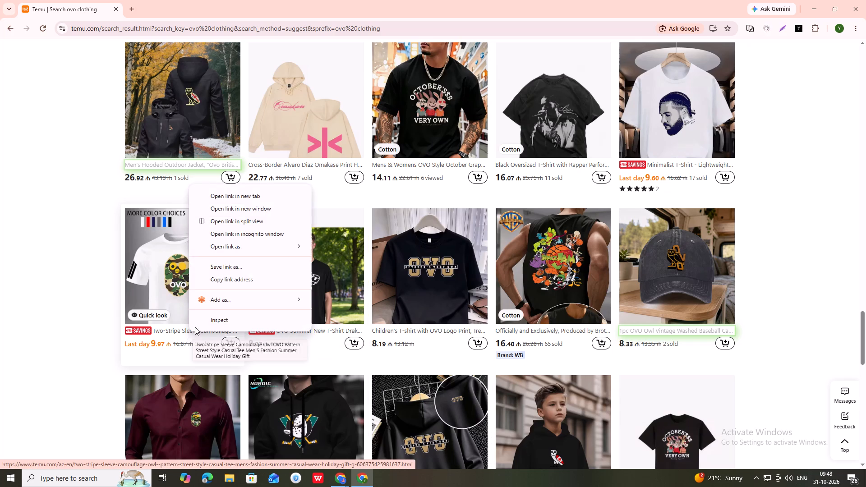
{"action": "left_click", "coordinate": [227, 277]}
{"action": "key", "text": "alt+Tab"}
{"action": "key", "text": "ctrl+Up"}
{"action": "key", "text": "ctrl+Up"}
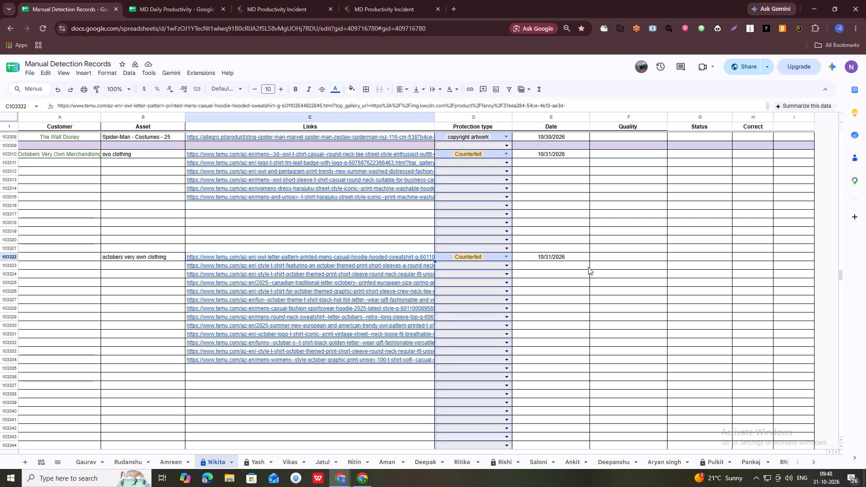
{"action": "key", "text": "ctrl+Up"}
{"action": "key", "text": "Down"}
{"action": "key", "text": "ctrl+v"}
{"action": "key", "text": "Down"}
Copy the Temu link of the 8.19 Children's T-shirt with OVO Logo Print into the Links cell of row 103335.
{"action": "key", "text": "alt+Tab"}
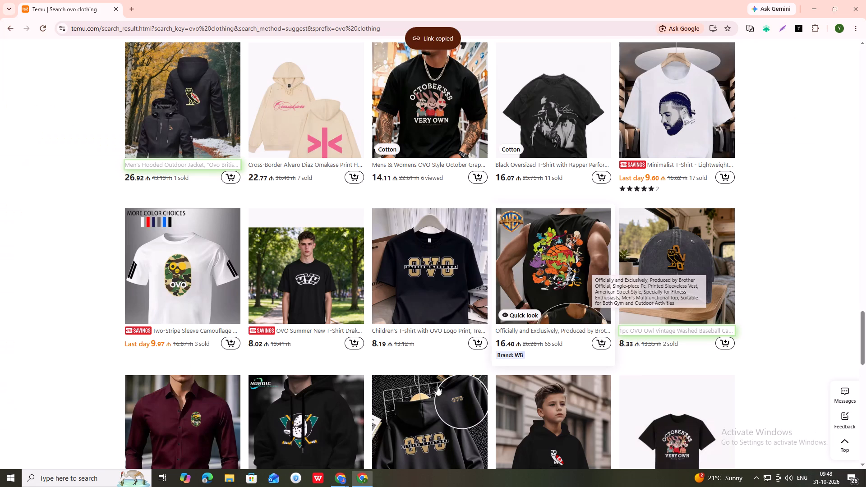
{"action": "right_click", "coordinate": [418, 332]}
{"action": "left_click", "coordinate": [457, 281]}
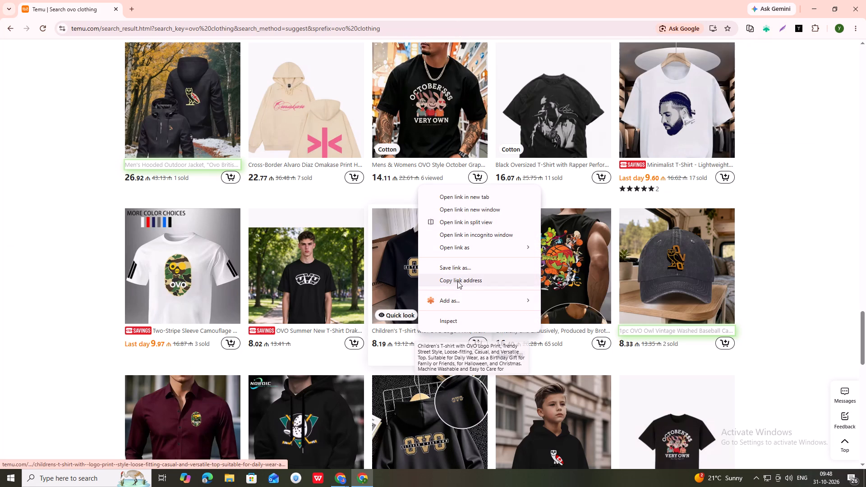
{"action": "key", "text": "alt+Tab"}
{"action": "left_click", "coordinate": [383, 364]}
{"action": "left_click", "coordinate": [382, 371]}
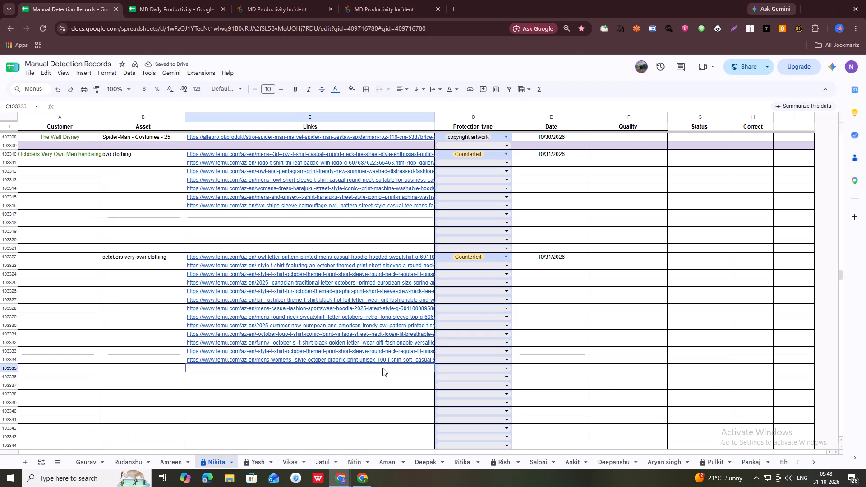
{"action": "key", "text": "ctrl+v"}
{"action": "left_click", "coordinate": [382, 375]}
Copy the Temu link of the 16.69 Men's Multi-Color Long Sleeve Shirt into the ovo clothing group's Links cell in row 103317.
{"action": "key", "text": "alt+Tab"}
{"action": "scroll", "coordinate": [544, 368], "scroll_direction": "down", "scroll_amount": 6}
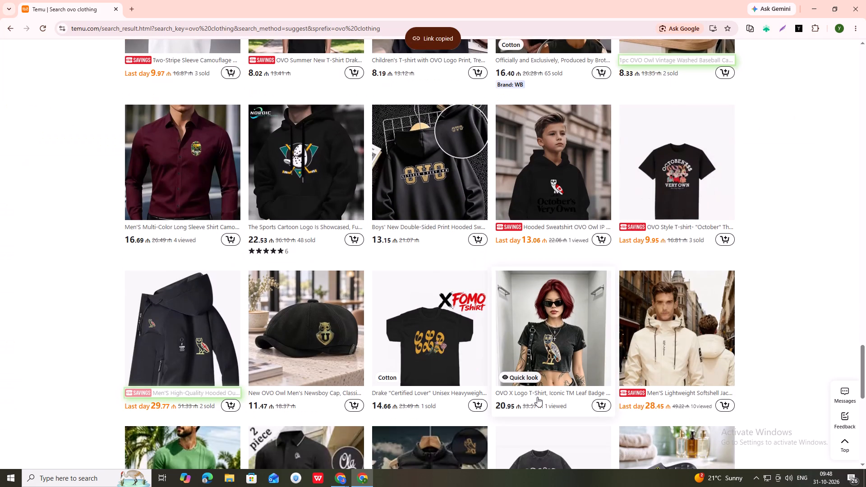
{"action": "scroll", "coordinate": [428, 344], "scroll_direction": "up", "scroll_amount": 5}
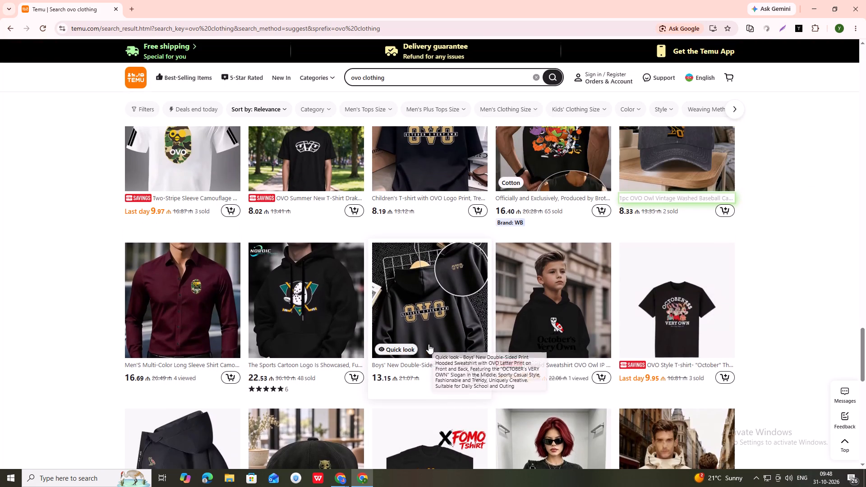
{"action": "scroll", "coordinate": [428, 344], "scroll_direction": "down", "scroll_amount": 3}
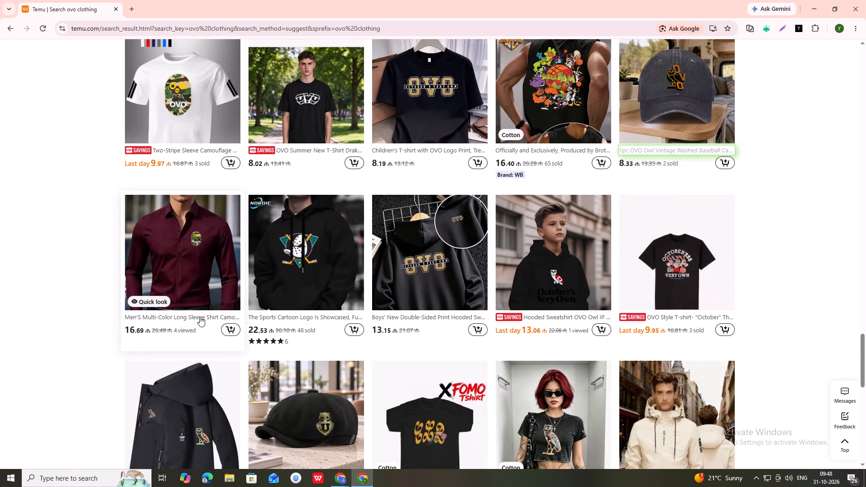
{"action": "right_click", "coordinate": [193, 319]}
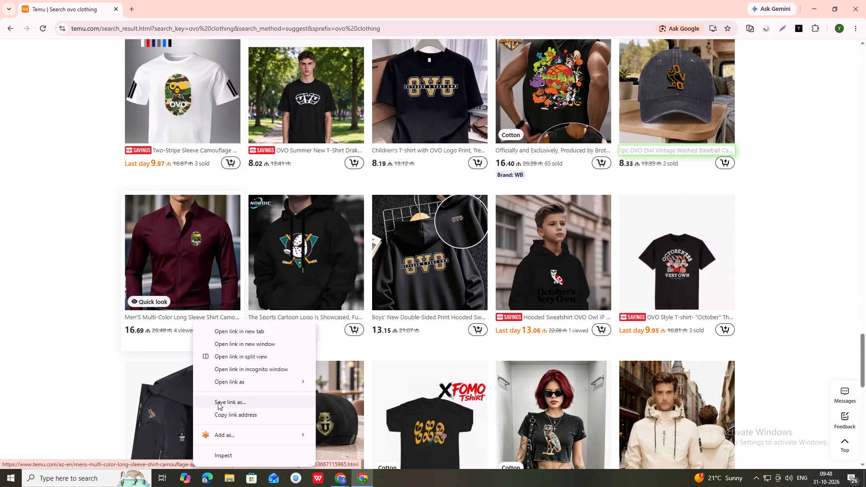
{"action": "left_click", "coordinate": [221, 415]}
{"action": "key", "text": "alt+Tab"}
{"action": "left_click", "coordinate": [305, 216]}
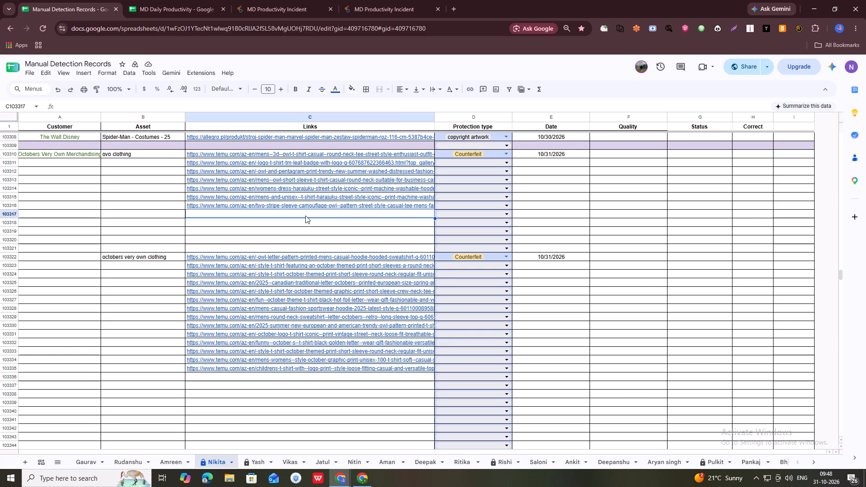
{"action": "key", "text": "ctrl+v"}
Copy the Temu link of the 13.15 Boys' New Double-Sided Print Hooded Sweatshirt into the Links cell of row 103336.
{"action": "key", "text": "alt+Tab"}
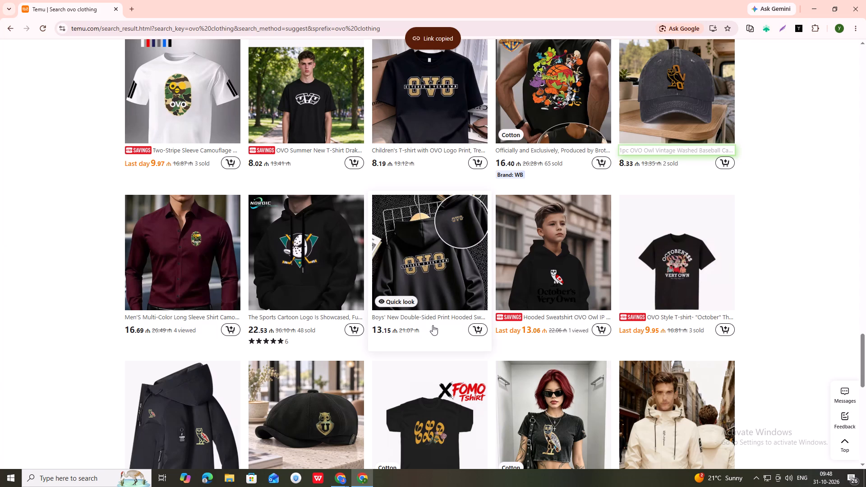
{"action": "right_click", "coordinate": [436, 319]}
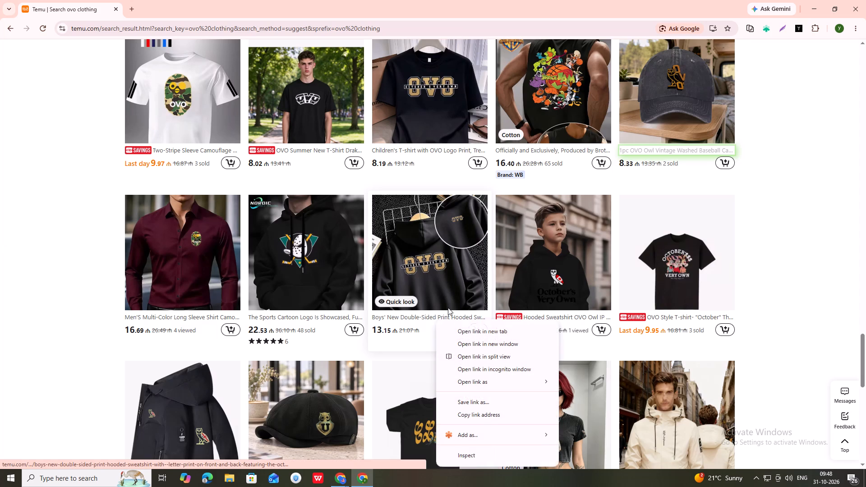
{"action": "left_click", "coordinate": [464, 410]}
{"action": "key", "text": "alt+Tab"}
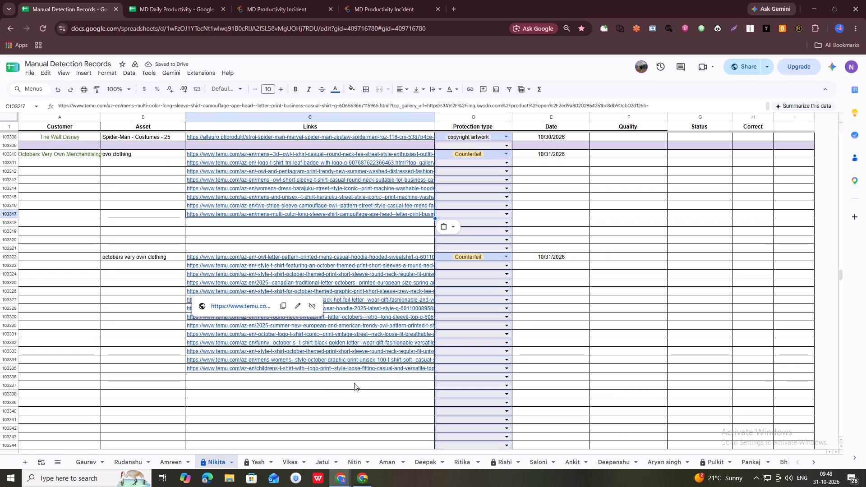
{"action": "left_click", "coordinate": [354, 383]}
{"action": "left_click", "coordinate": [359, 376]}
{"action": "key", "text": "ctrl+v"}
{"action": "left_click", "coordinate": [362, 391]}
Copy the Temu link of the 9.95 OVO Style "October" Themed T-shirt into the Links cell of row 103337.
{"action": "key", "text": "alt+Tab"}
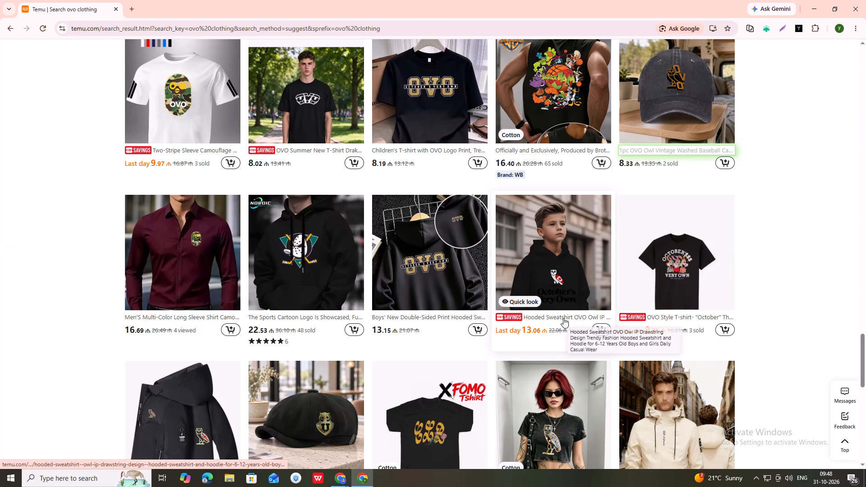
{"action": "right_click", "coordinate": [671, 320]}
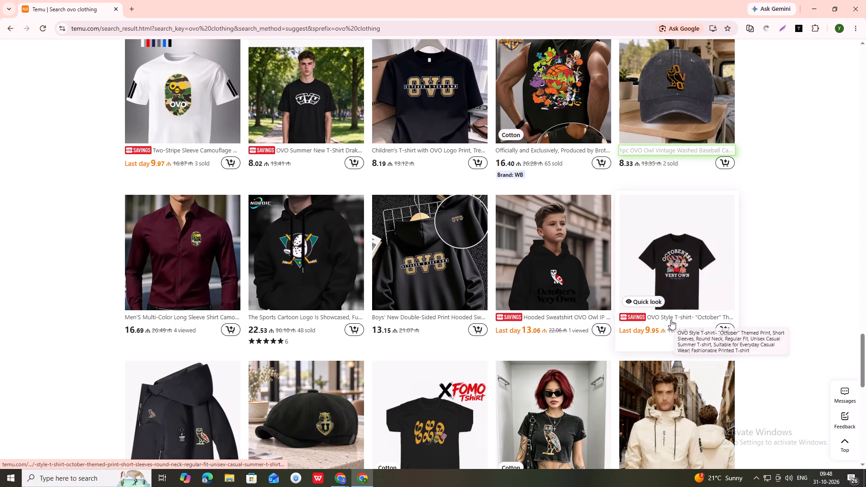
{"action": "left_click", "coordinate": [699, 417]}
{"action": "key", "text": "alt+Tab"}
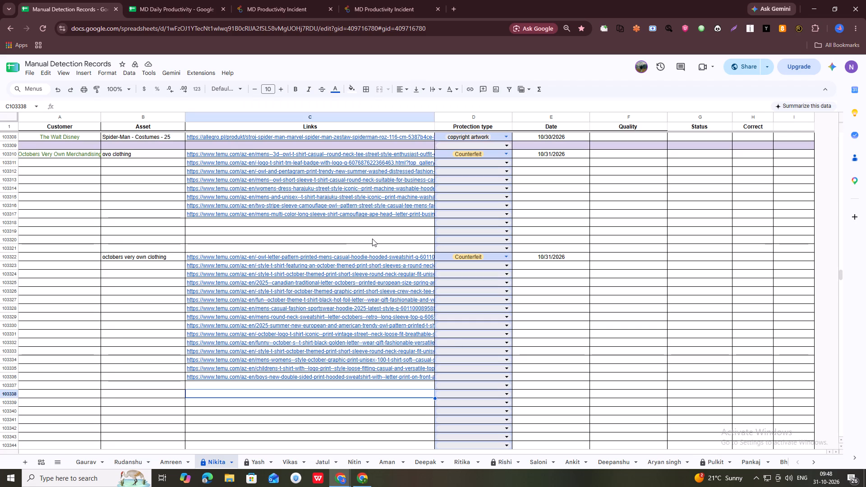
{"action": "key", "text": "alt+Tab"}
{"action": "key", "text": "alt+Tab"}
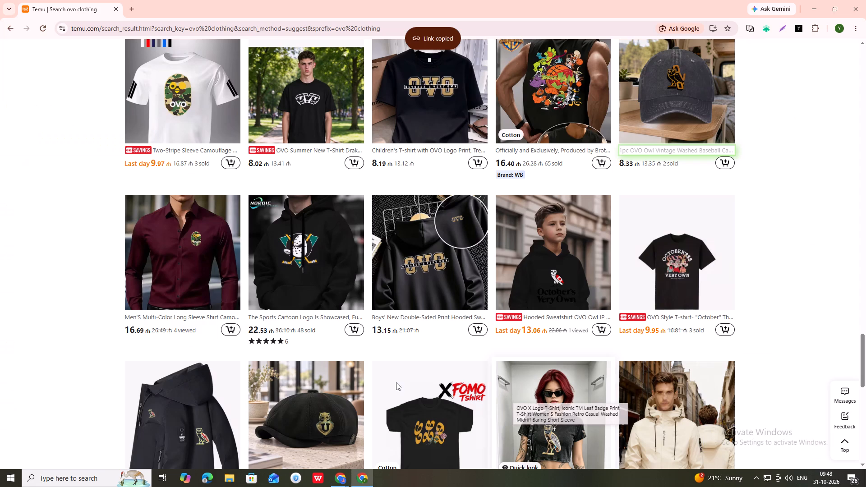
{"action": "left_click", "coordinate": [397, 386]}
{"action": "key", "text": "ctrl+v"}
{"action": "left_click", "coordinate": [396, 392]}
Copy the Temu link of the 13.06 Hooded Sweatshirt OVO Owl into the ovo clothing group's Links cell in row 103318.
{"action": "key", "text": "alt+Tab"}
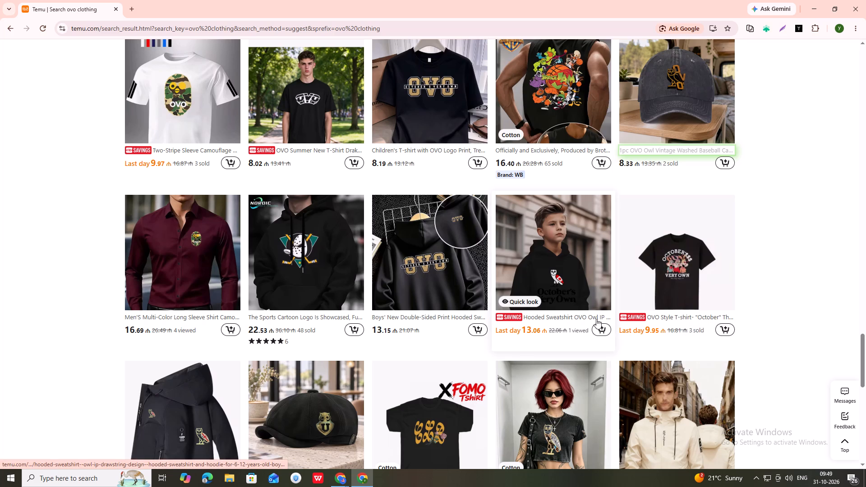
{"action": "right_click", "coordinate": [564, 320]}
{"action": "left_click", "coordinate": [592, 419]}
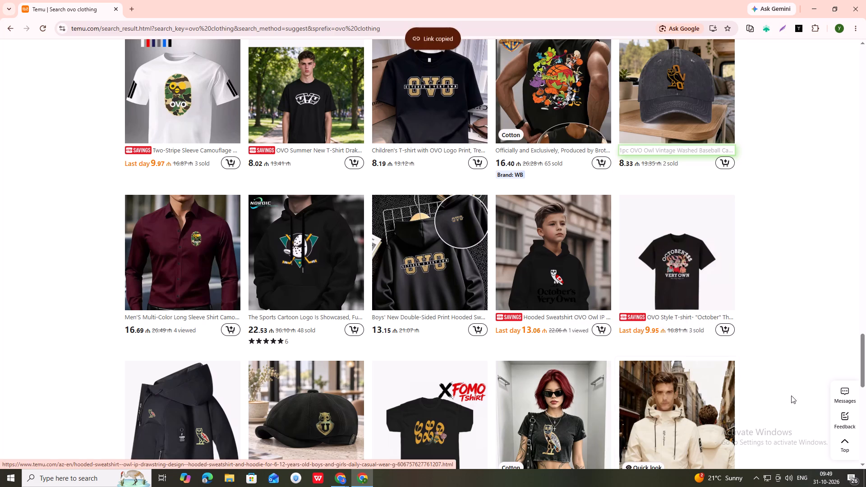
{"action": "key", "text": "alt+Tab"}
{"action": "left_click", "coordinate": [329, 223]}
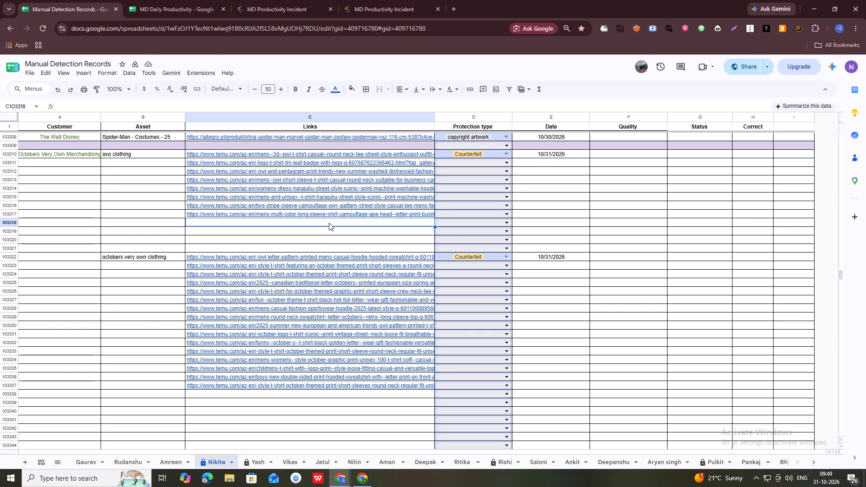
{"action": "key", "text": "ctrl+v"}
Copy the Temu link of the 20.95 OVO X Logo T-Shirt into the ovo clothing group's Links cell in row 103319.
{"action": "key", "text": "alt+Tab"}
{"action": "scroll", "coordinate": [537, 294], "scroll_direction": "down", "scroll_amount": 4}
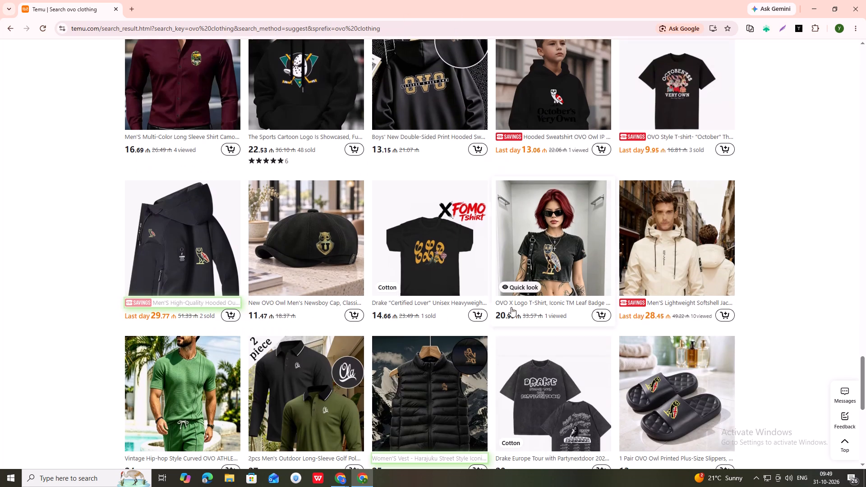
{"action": "right_click", "coordinate": [558, 304]}
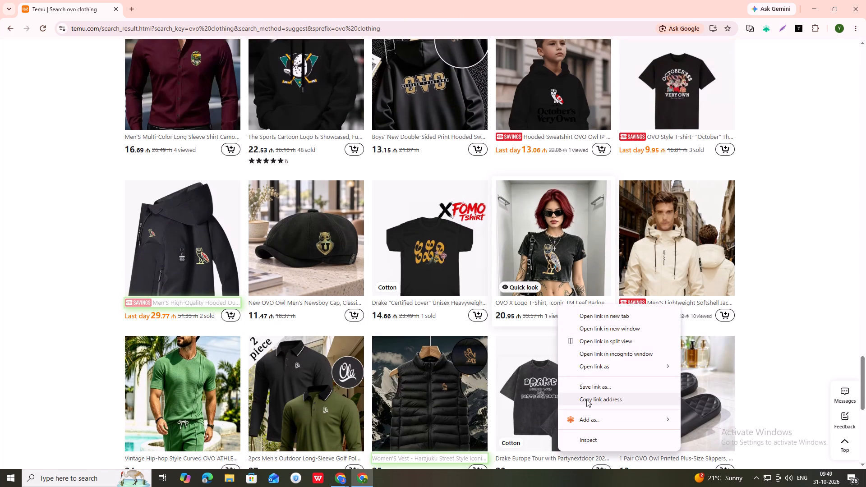
{"action": "left_click", "coordinate": [586, 399]}
{"action": "key", "text": "alt+Tab"}
{"action": "left_click", "coordinate": [390, 231]}
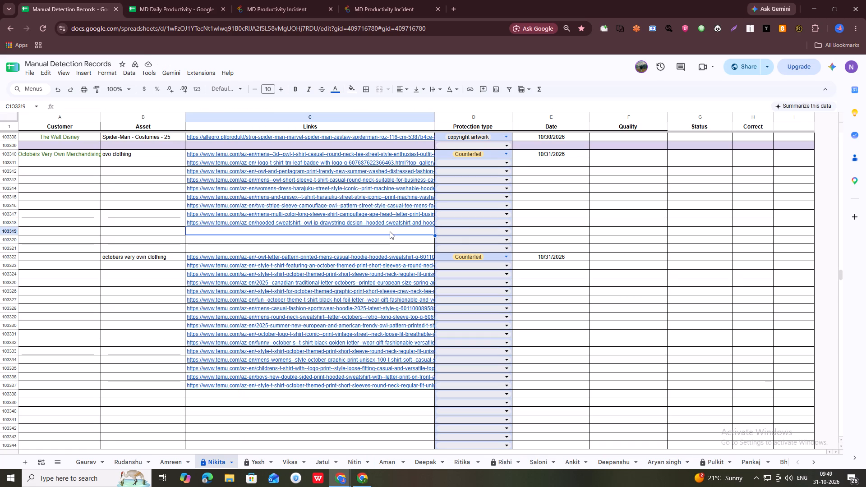
{"action": "key", "text": "ctrl+v"}
{"action": "left_click", "coordinate": [389, 240]}
Load more results for the ovo clothing search on Temu.
{"action": "key", "text": "alt+Tab"}
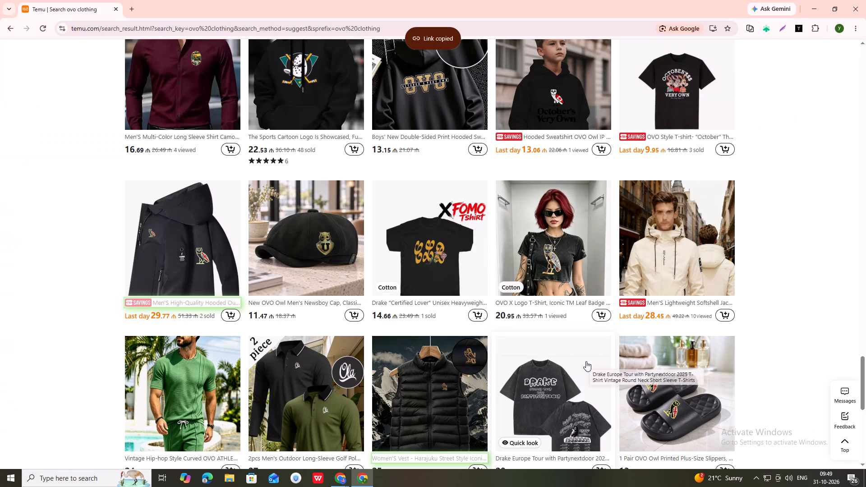
{"action": "scroll", "coordinate": [586, 361], "scroll_direction": "down", "scroll_amount": 4}
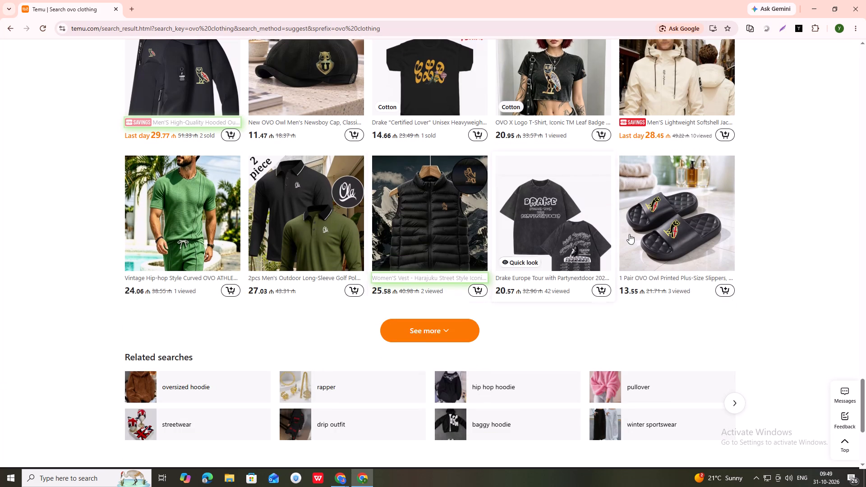
{"action": "left_click", "coordinate": [438, 338]}
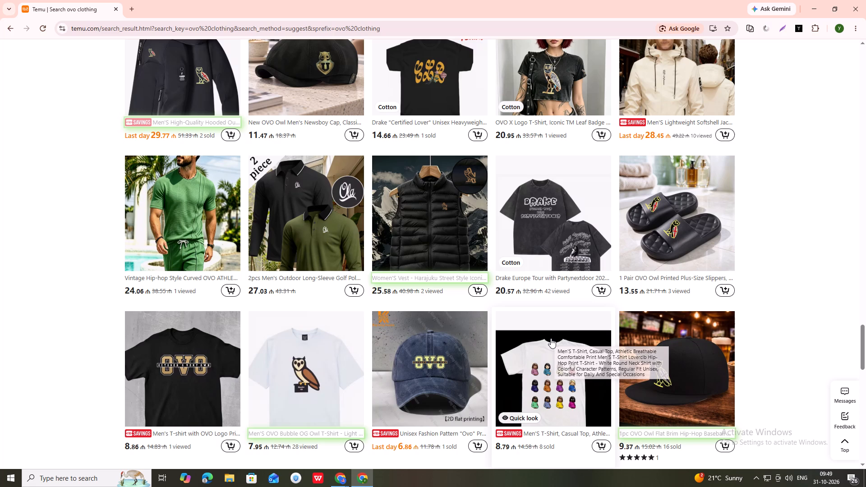
Copy the Temu link of the 8.86 Men's T-shirt with OVO Logo Print into the Links cell of row 103338.
{"action": "scroll", "coordinate": [297, 383], "scroll_direction": "down", "scroll_amount": 3}
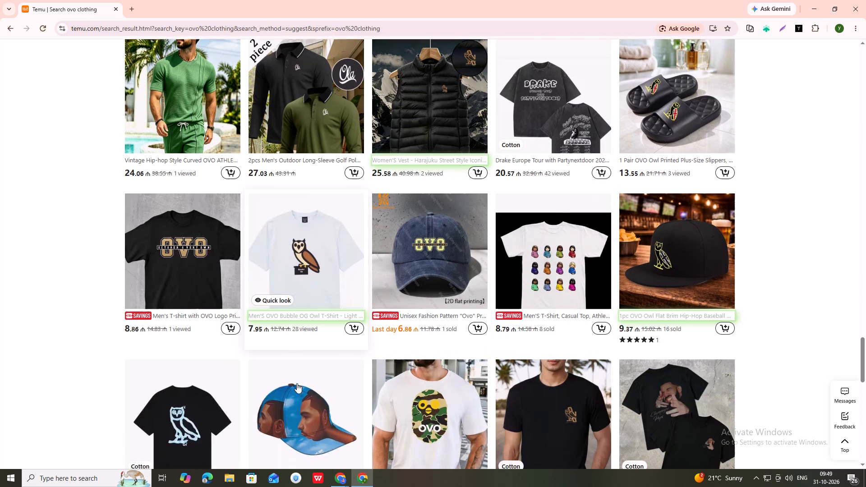
{"action": "right_click", "coordinate": [194, 301]}
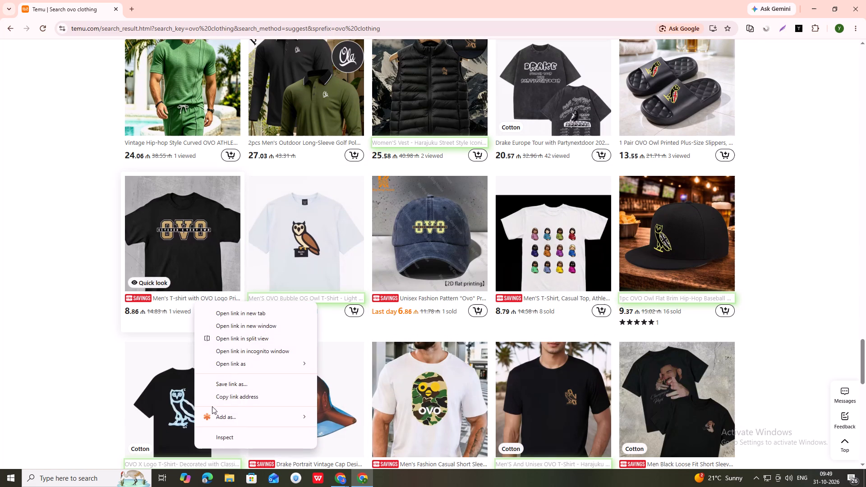
{"action": "left_click", "coordinate": [214, 398]}
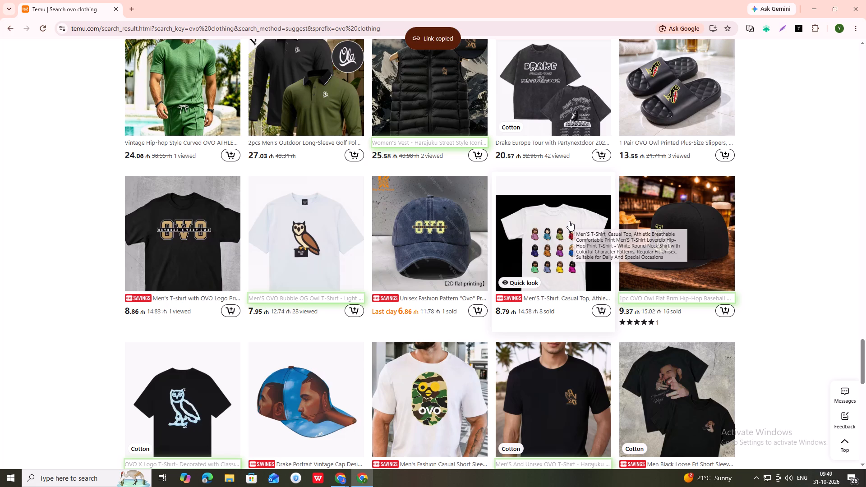
{"action": "key", "text": "alt+Tab"}
{"action": "key", "text": "ctrl+Down"}
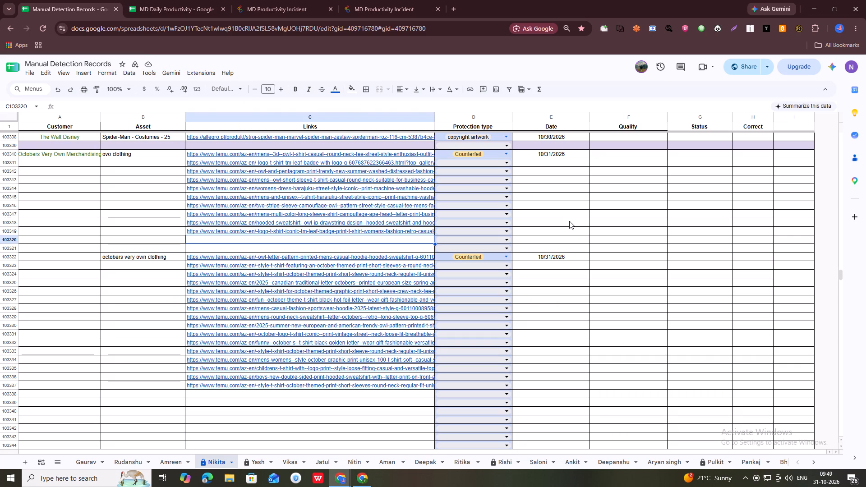
{"action": "key", "text": "ctrl+Down"}
{"action": "key", "text": "Down"}
{"action": "key", "text": "ctrl+v"}
{"action": "key", "text": "Down"}
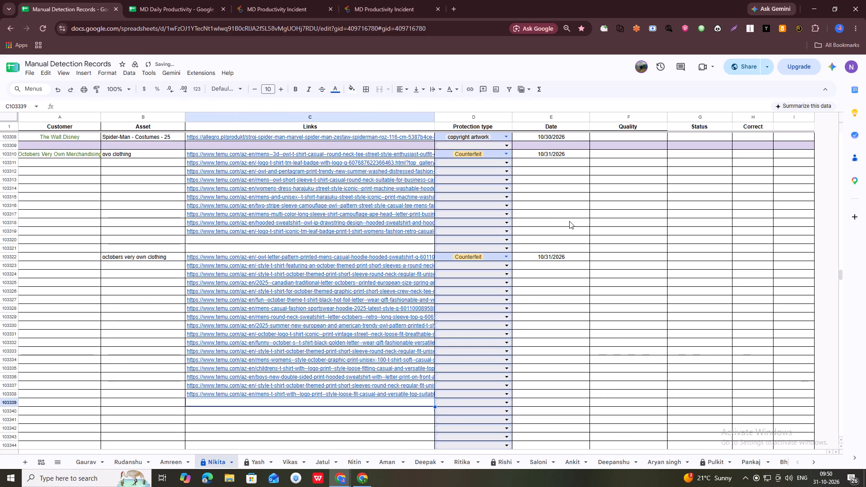
Copy the Temu link of the 6.86 Unisex Fashion Pattern "Ovo" baseball cap into the Links cell of row 103339.
{"action": "key", "text": "alt+Tab"}
{"action": "key", "text": "Right"}
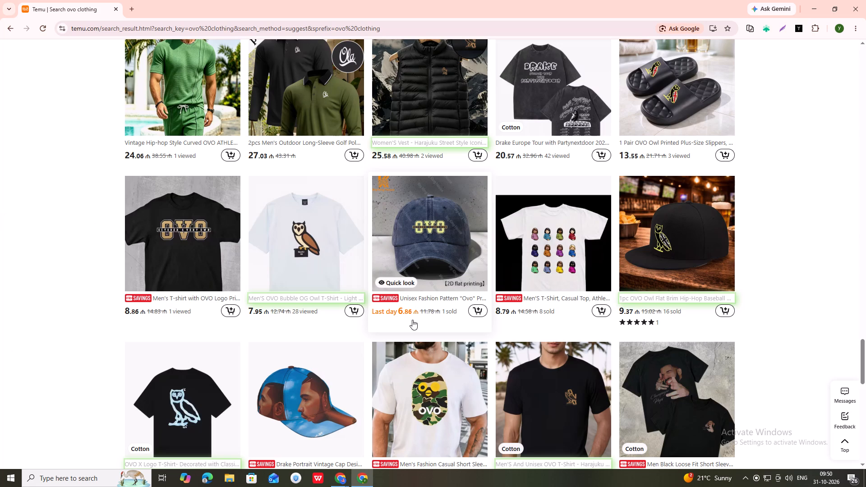
{"action": "right_click", "coordinate": [444, 299]}
{"action": "left_click", "coordinate": [451, 394]}
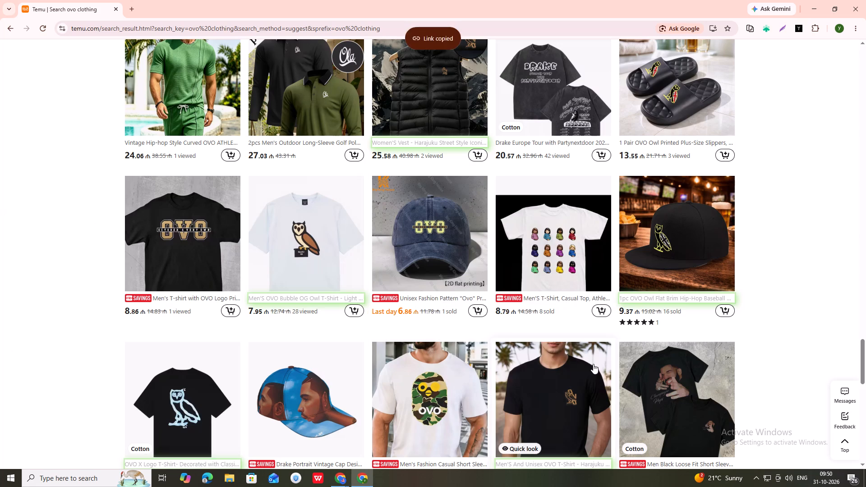
{"action": "key", "text": "alt+Tab"}
{"action": "key", "text": "ctrl+v"}
{"action": "key", "text": "Down"}
Copy the Temu link of the 10.10 Men's Fashion Casual camouflage owl T-shirt into the ovo clothing group's Links cell in row 103320.
{"action": "key", "text": "alt+Tab"}
{"action": "key", "text": "Right"}
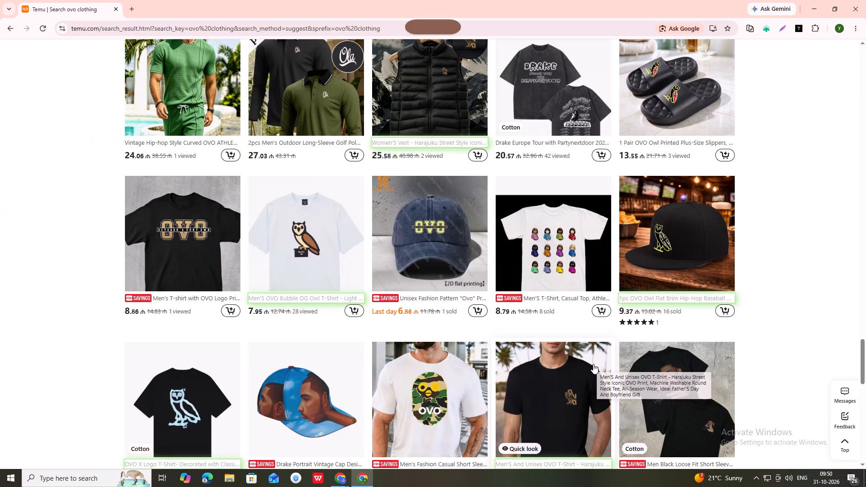
{"action": "scroll", "coordinate": [484, 360], "scroll_direction": "down", "scroll_amount": 5}
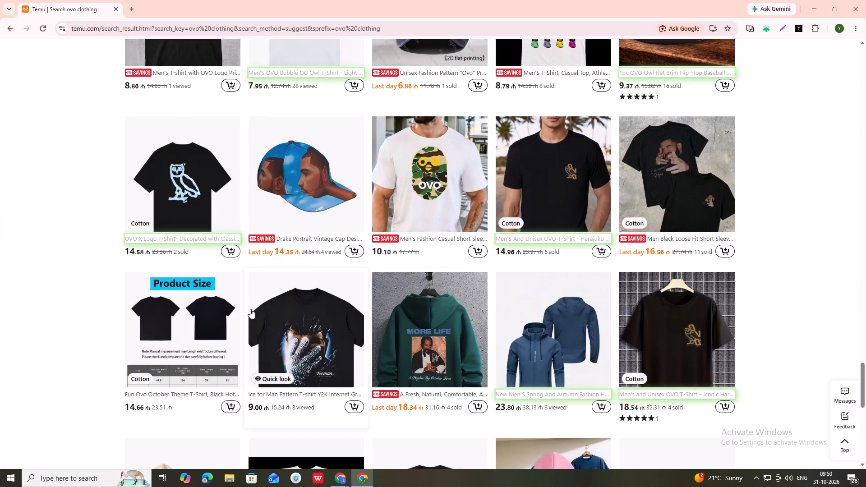
{"action": "right_click", "coordinate": [432, 239]}
{"action": "left_click", "coordinate": [451, 337]}
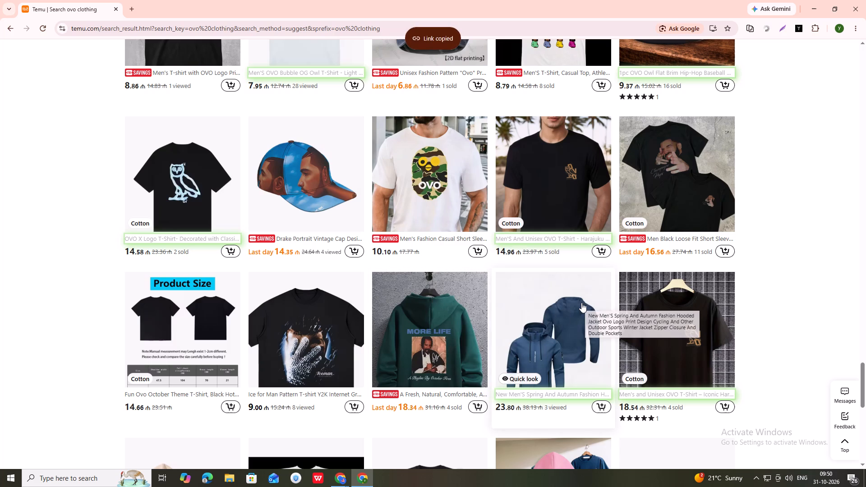
{"action": "key", "text": "alt+Tab"}
{"action": "key", "text": "ctrl+Up"}
{"action": "key", "text": "ctrl+Up"}
{"action": "key", "text": "ctrl+Up"}
{"action": "key", "text": "Down"}
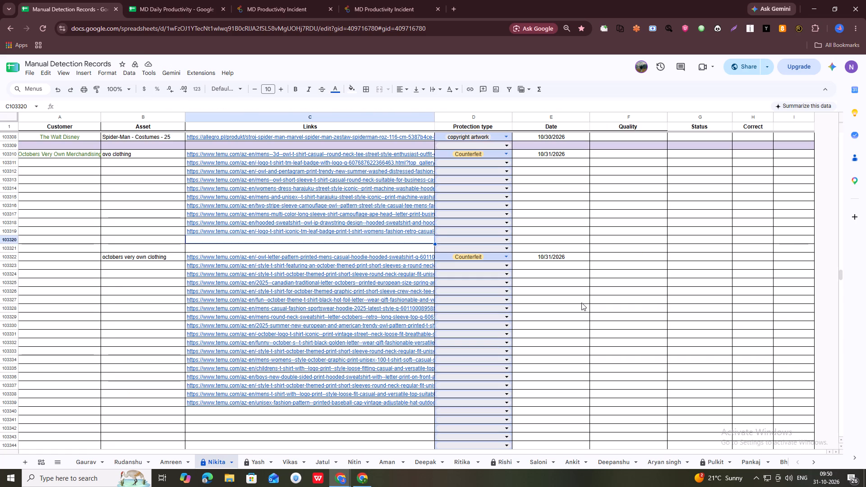
{"action": "key", "text": "ctrl+v"}
{"action": "key", "text": "Down"}
Copy the Temu link of the 19.04 Men's Universal Autumn/Winter pink October's Very Own hoodie into the Links cell of row 103340.
{"action": "key", "text": "alt+Tab"}
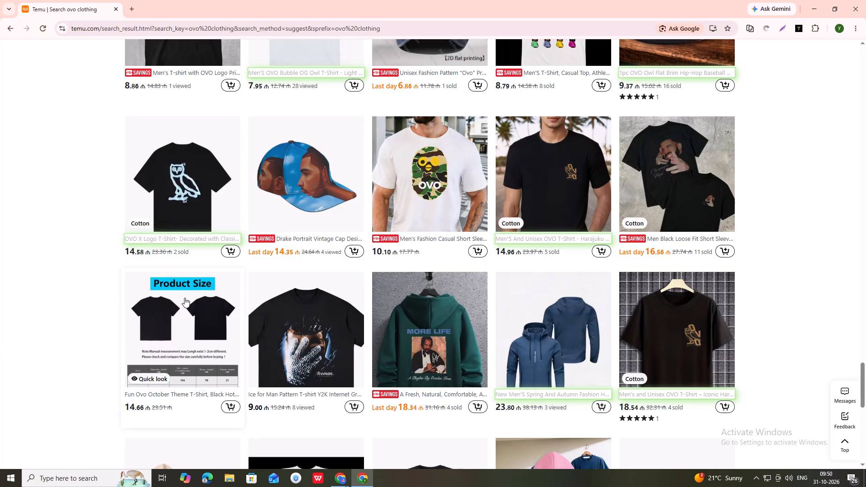
{"action": "scroll", "coordinate": [505, 344], "scroll_direction": "down", "scroll_amount": 6}
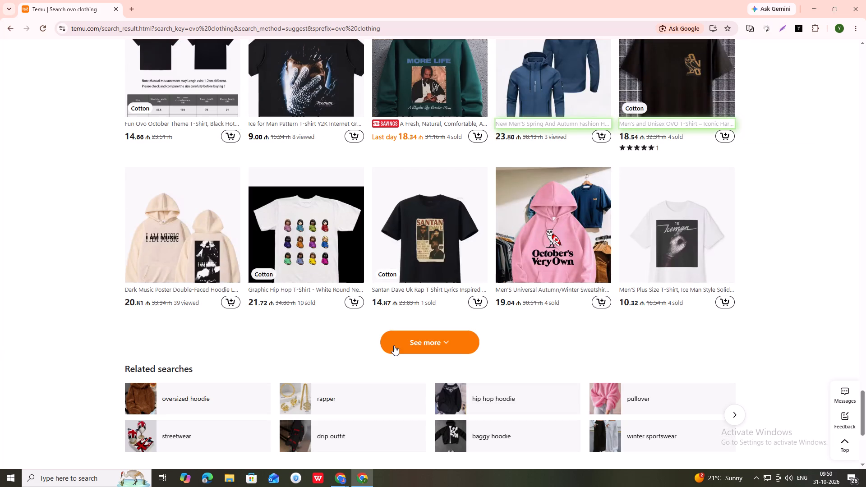
{"action": "right_click", "coordinate": [567, 291]}
{"action": "left_click", "coordinate": [600, 385]}
{"action": "key", "text": "alt+Tab"}
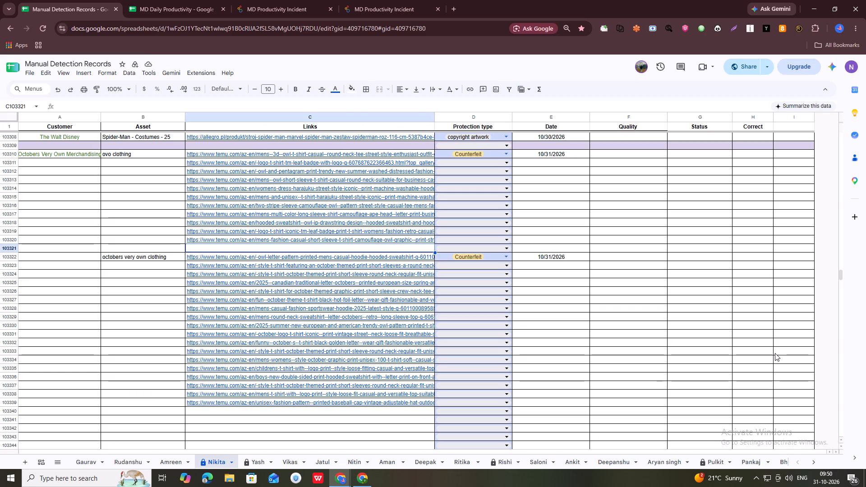
{"action": "key", "text": "ctrl+Down"}
{"action": "key", "text": "ctrl+Down"}
{"action": "key", "text": "Down"}
{"action": "key", "text": "ctrl+v"}
{"action": "key", "text": "Down"}
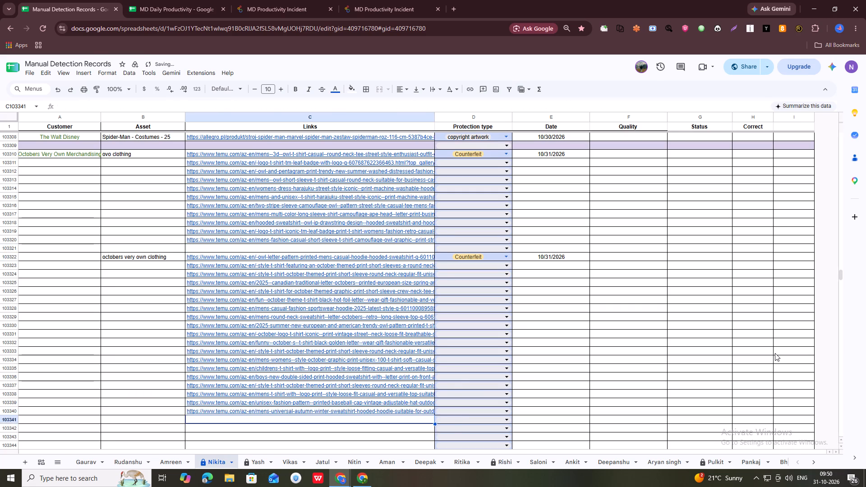
Load more results for the ovo clothing search on Temu.
{"action": "key", "text": "alt+Tab"}
{"action": "left_click", "coordinate": [419, 354]}
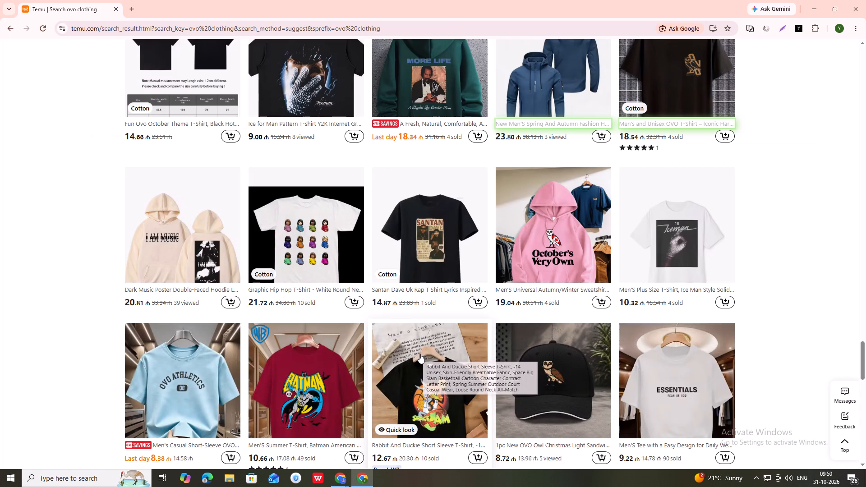
Copy the Temu link of the 18.22 Men's Sweatshirt with OVO Logo into the Links cell of row 103341.
{"action": "scroll", "coordinate": [417, 353], "scroll_direction": "down", "scroll_amount": 3}
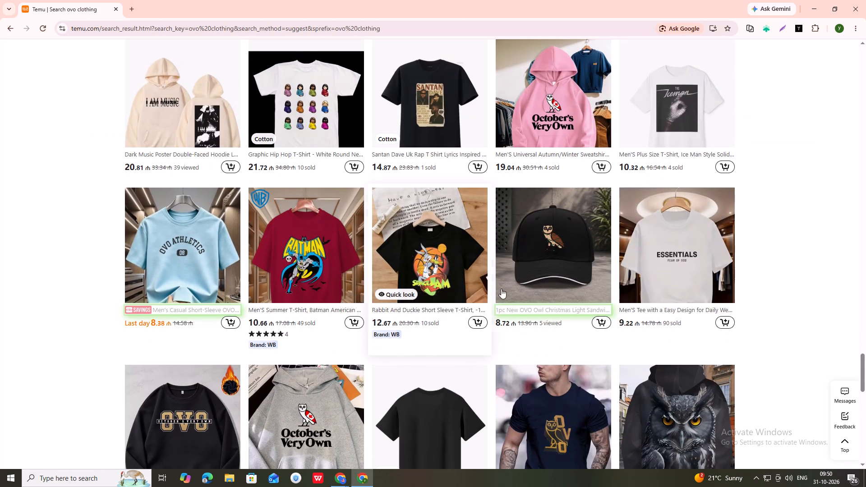
{"action": "scroll", "coordinate": [434, 306], "scroll_direction": "down", "scroll_amount": 5}
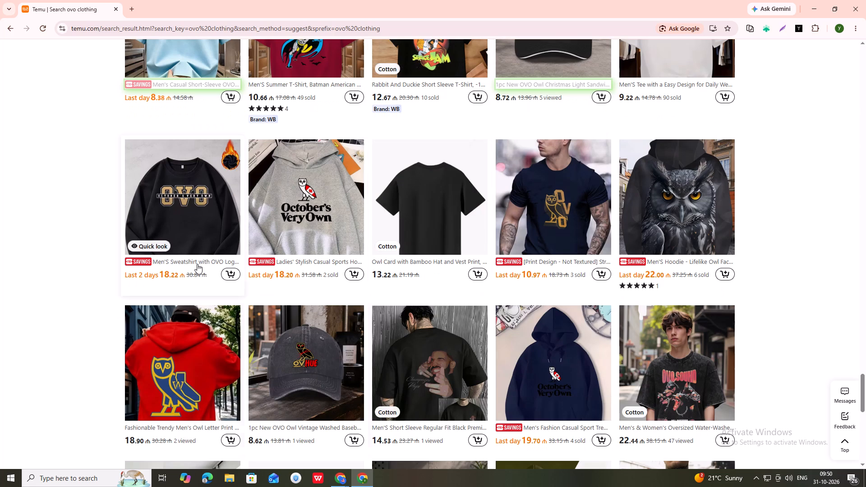
{"action": "right_click", "coordinate": [190, 262]}
{"action": "left_click", "coordinate": [216, 355]}
{"action": "key", "text": "alt+Tab"}
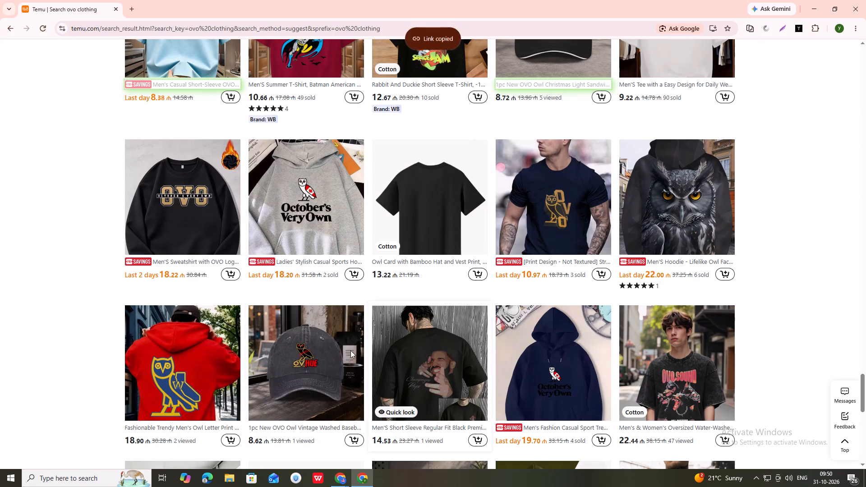
{"action": "key", "text": "ctrl+v"}
{"action": "left_click", "coordinate": [355, 427]}
{"action": "key", "text": "alt+Tab"}
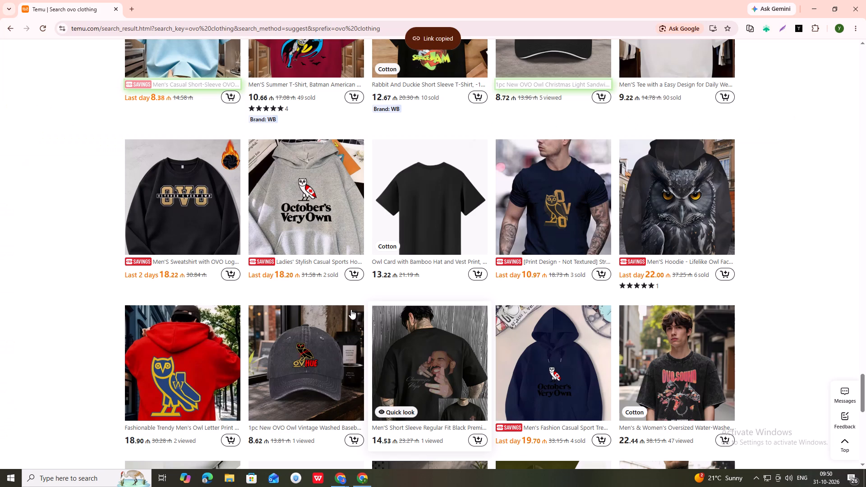
Copy the Temu link of the 18.20 Ladies' Stylish Casual Sports Hoodie into the Links cell of row 103342.
{"action": "right_click", "coordinate": [323, 266]}
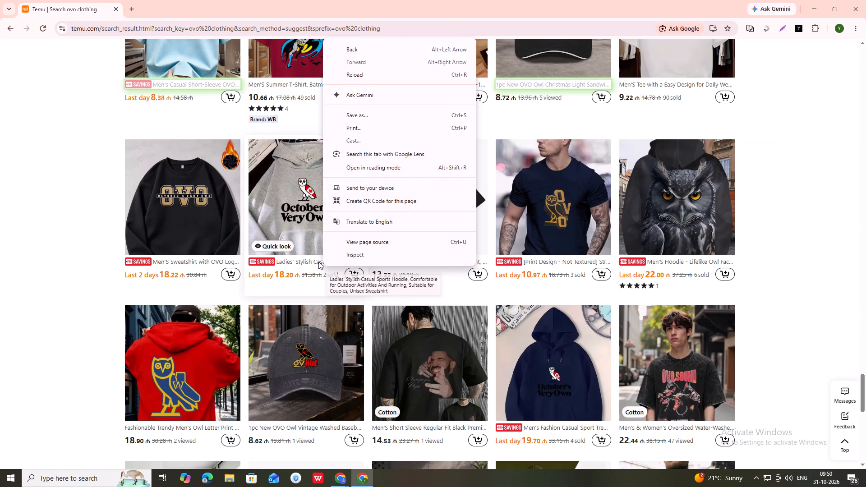
{"action": "right_click", "coordinate": [317, 264]}
{"action": "left_click", "coordinate": [329, 354]}
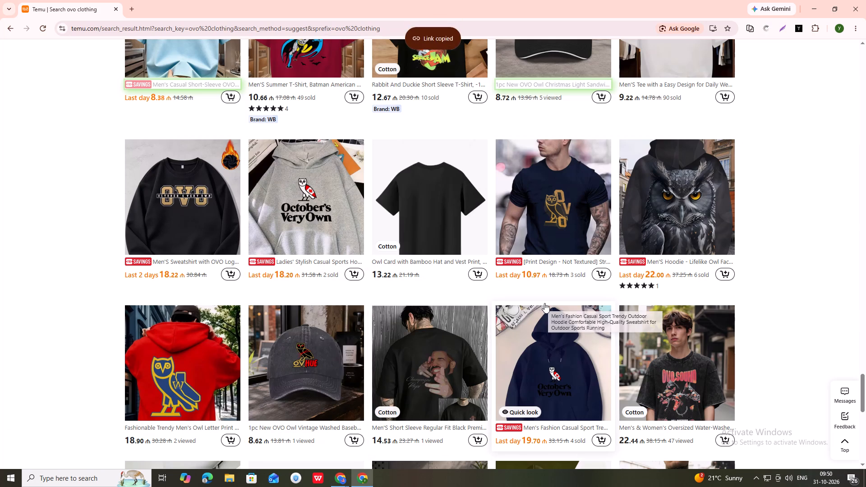
{"action": "key", "text": "alt+Tab"}
{"action": "key", "text": "ctrl+v"}
{"action": "key", "text": "Down"}
{"action": "key", "text": "alt+Tab"}
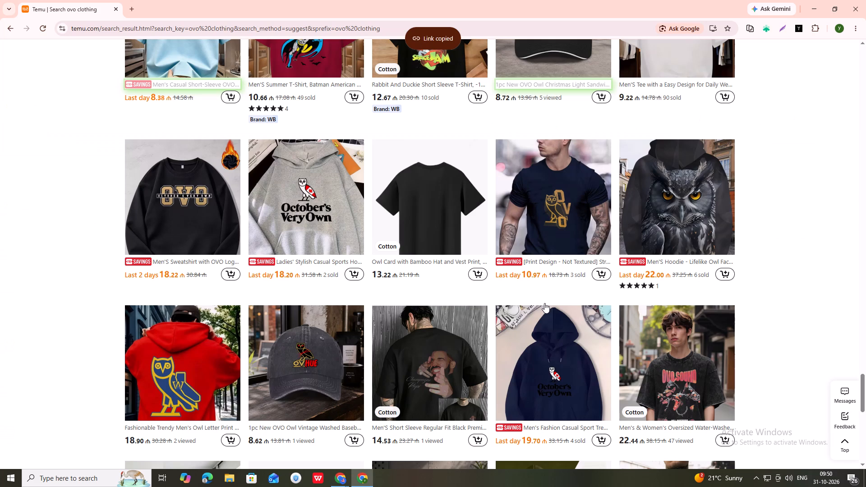
Copy the link address of the 10.97 [Print Design - Not Textured] navy OVO owl T-shirt on Temu.
{"action": "right_click", "coordinate": [566, 262]}
{"action": "left_click", "coordinate": [584, 357]}
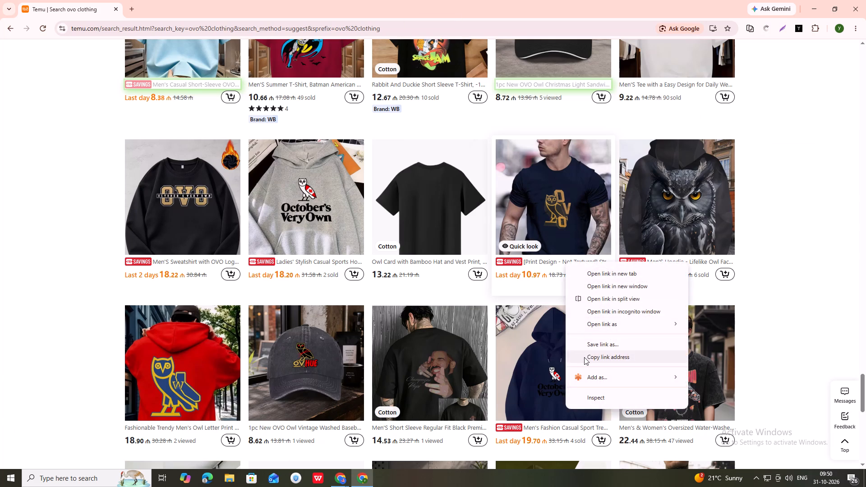
{"action": "key", "text": "alt+Tab"}
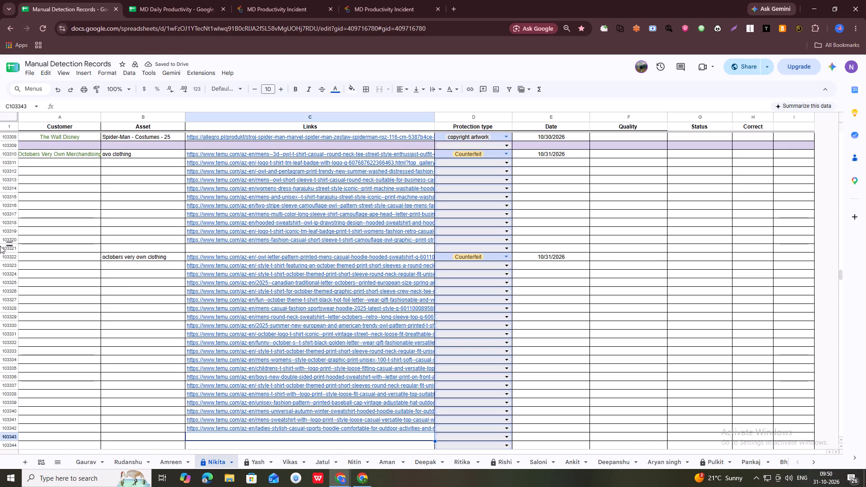
Insert seven blank rows at row 103321 in the records sheet, between the ovo clothing and octobers very own clothing groups.
{"action": "left_click", "coordinate": [0, 246]}
{"action": "key", "text": "ctrl+alt+equal"}
{"action": "key", "text": "ctrl+alt+equal"}
{"action": "key", "text": "ctrl+alt+equal"}
{"action": "key", "text": "ctrl+alt+equal"}
{"action": "key", "text": "ctrl+alt+equal"}
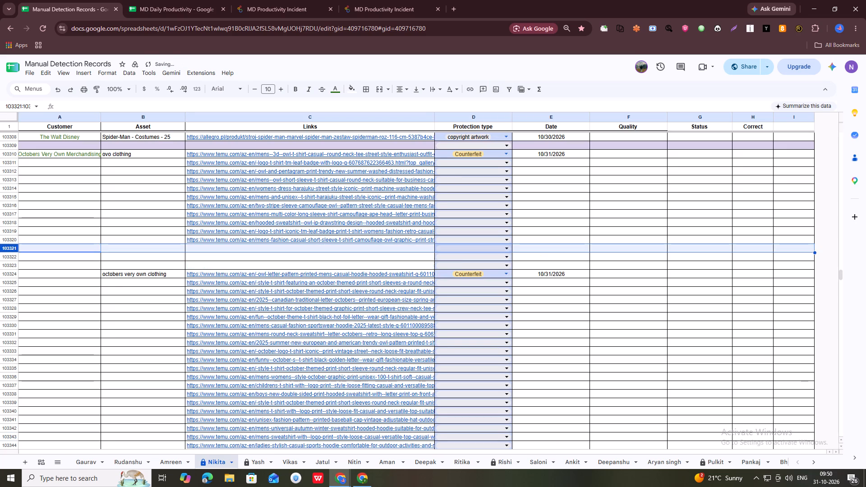
{"action": "key", "text": "ctrl+alt+equal"}
{"action": "key", "text": "ctrl+alt+equal"}
Paste the copied T-shirt link into the ovo clothing group's Links cell in row 103321.
{"action": "key", "text": "Right"}
{"action": "key", "text": "Right"}
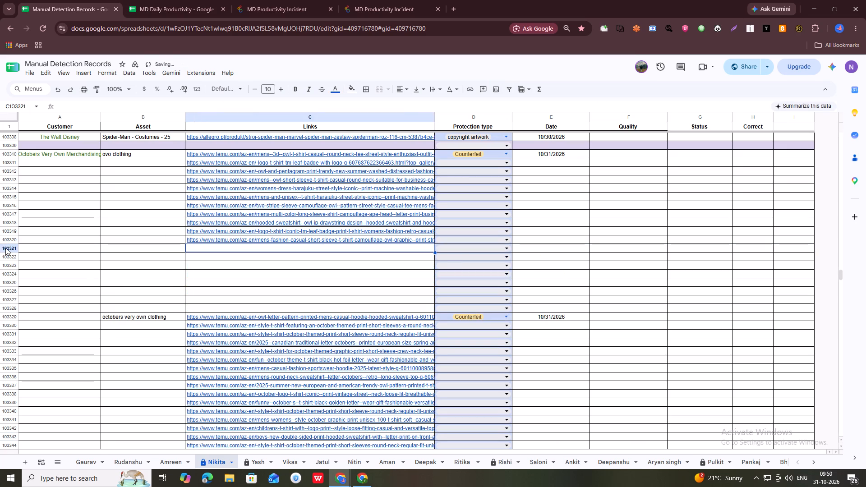
{"action": "key", "text": "ctrl+v"}
{"action": "key", "text": "Down"}
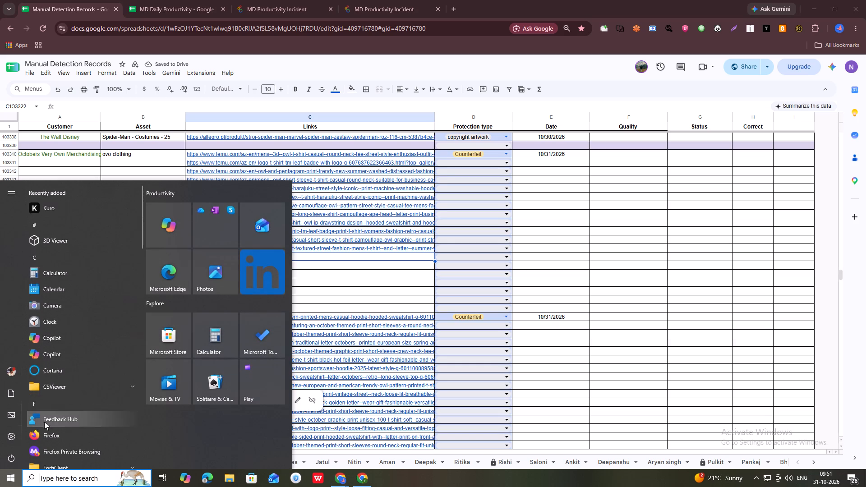
Look through the computer's list of installed applications.
{"action": "scroll", "coordinate": [59, 307], "scroll_direction": "down", "scroll_amount": 4}
{"action": "scroll", "coordinate": [82, 366], "scroll_direction": "down", "scroll_amount": 2}
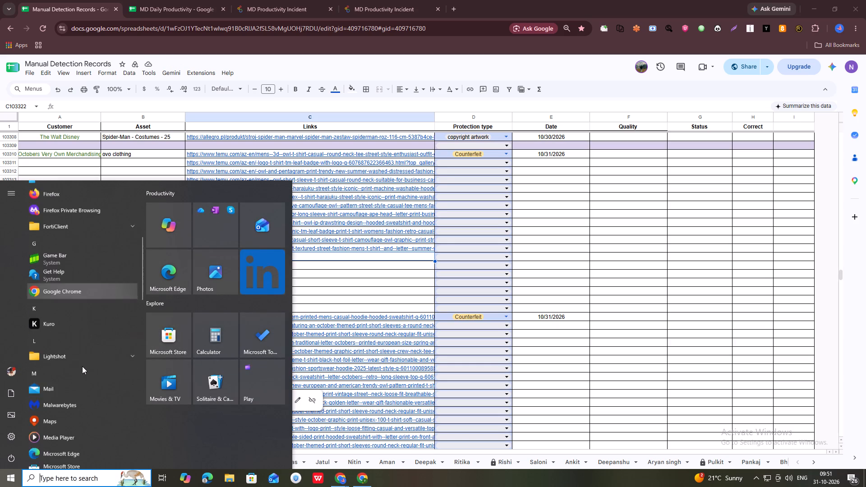
{"action": "scroll", "coordinate": [88, 388], "scroll_direction": "down", "scroll_amount": 8}
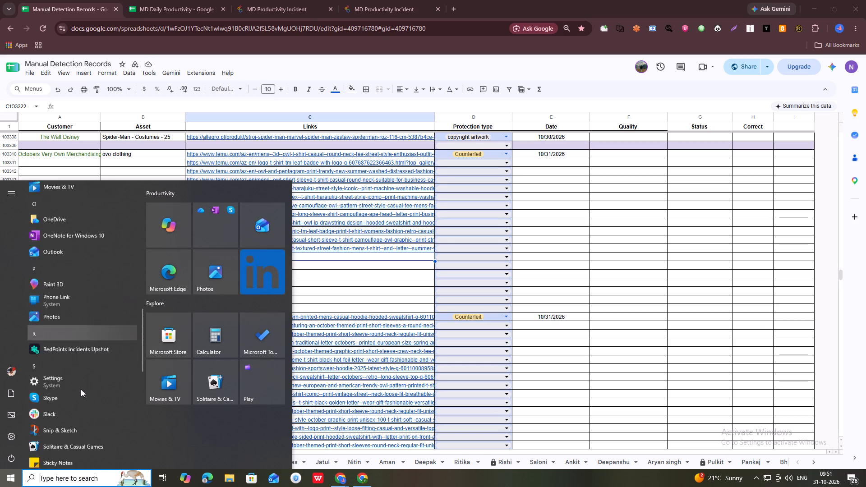
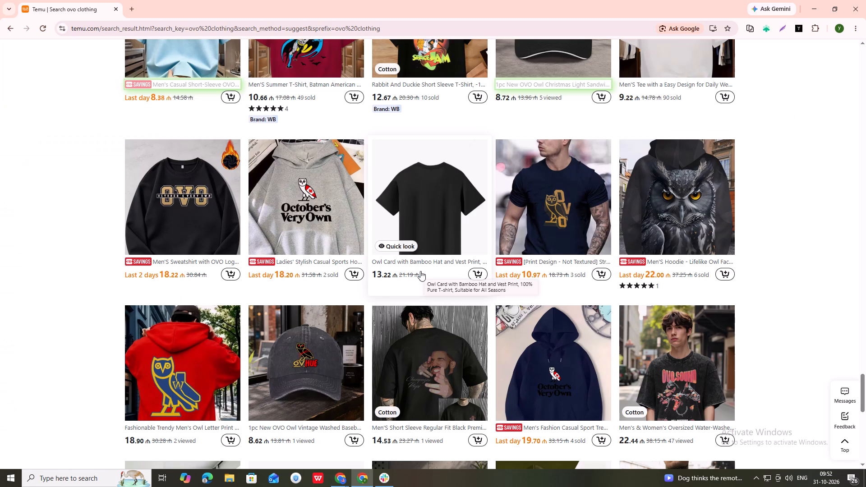
Copy the link of the 19.70 navy October's Very Own hoodie on Temu into the ovo clothing group's Links cell in row 103322.
{"action": "key", "text": "Right"}
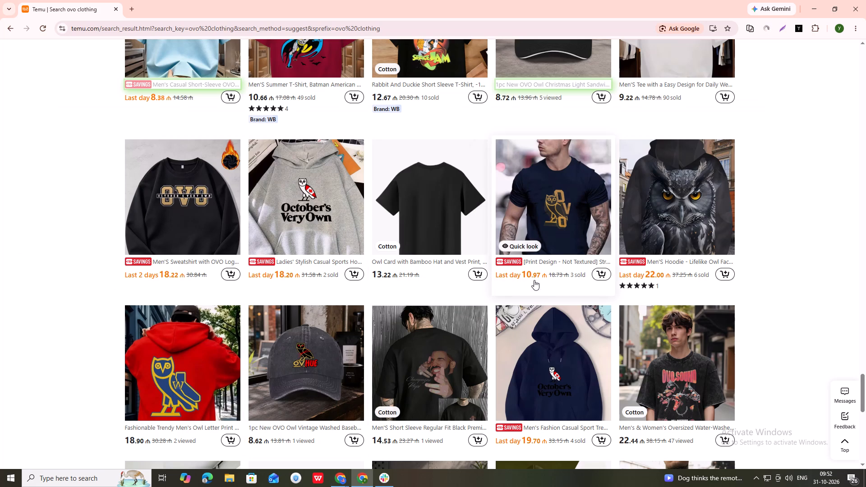
{"action": "scroll", "coordinate": [515, 275], "scroll_direction": "down", "scroll_amount": 3}
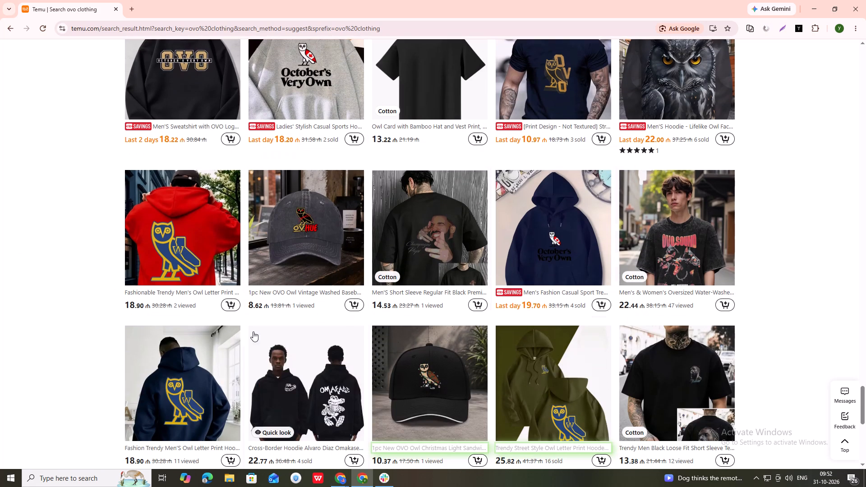
{"action": "right_click", "coordinate": [191, 294]}
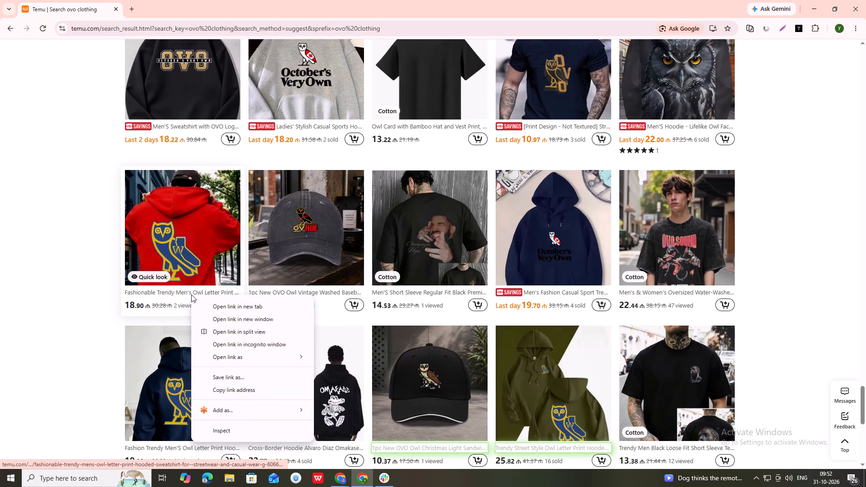
{"action": "left_click", "coordinate": [59, 223]}
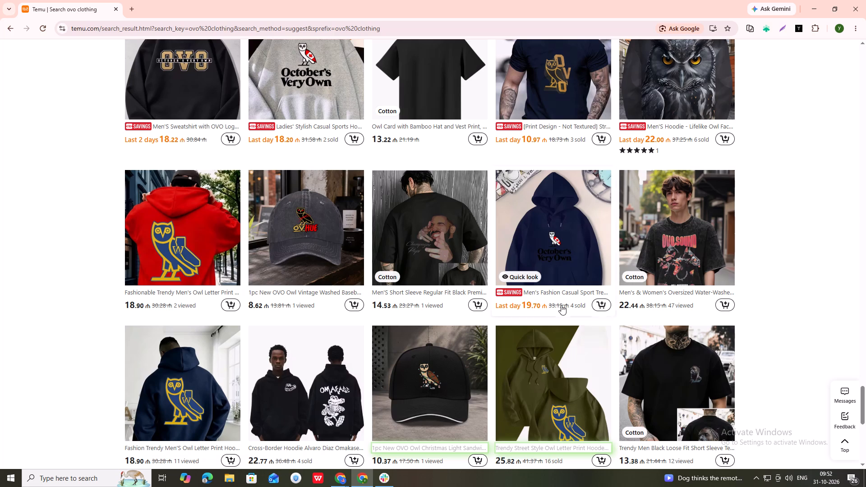
{"action": "right_click", "coordinate": [558, 294]}
{"action": "left_click", "coordinate": [585, 391]}
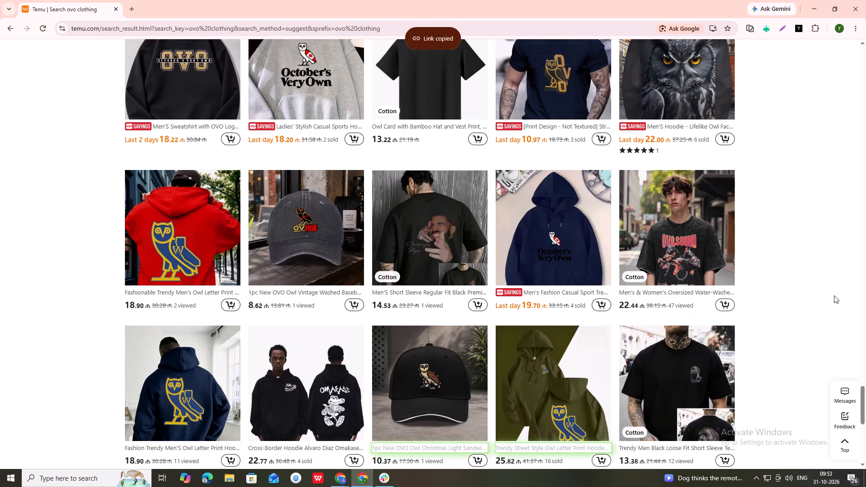
{"action": "key", "text": "alt+Tab"}
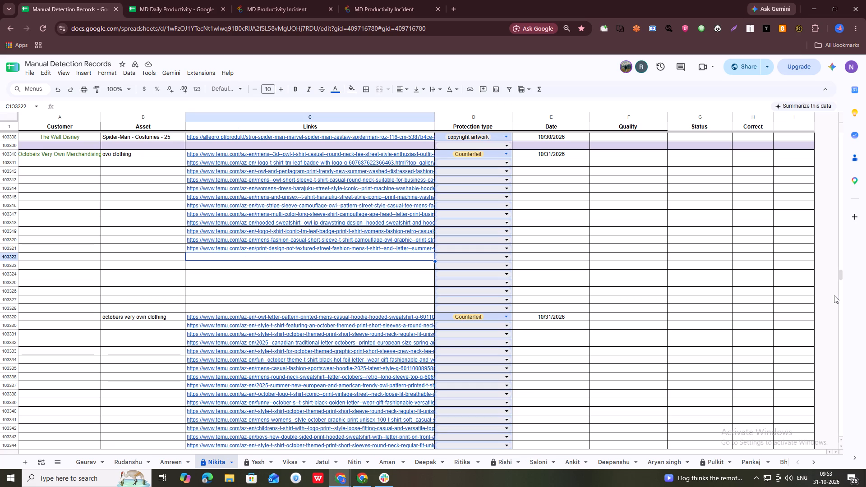
{"action": "key", "text": "alt+Tab"}
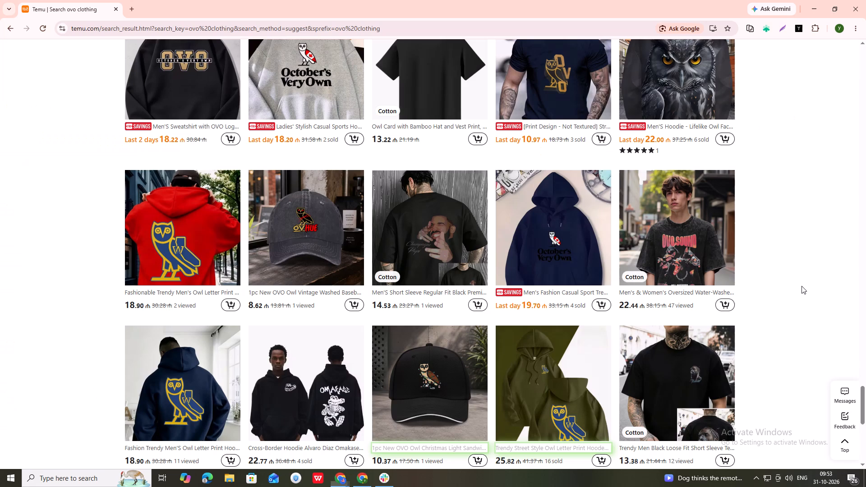
{"action": "key", "text": "alt+Tab"}
{"action": "key", "text": "ctrl+v"}
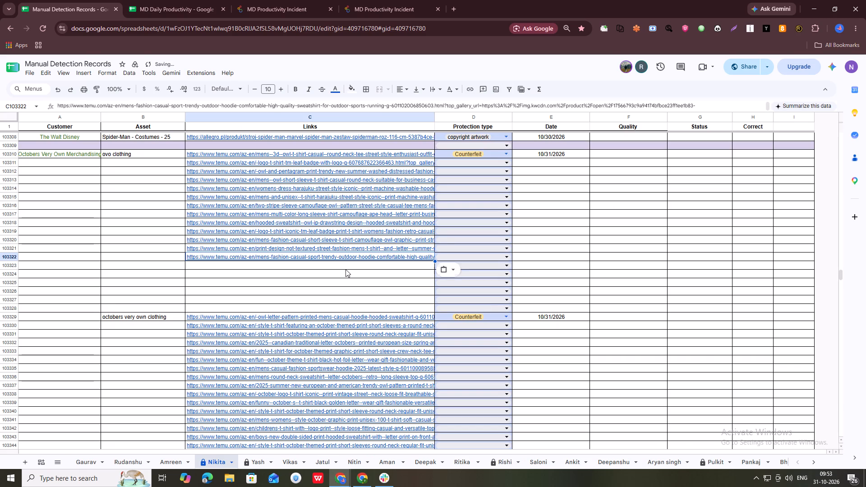
Load more ovo clothing search results on Temu.
{"action": "key", "text": "alt+Tab"}
{"action": "scroll", "coordinate": [428, 312], "scroll_direction": "down", "scroll_amount": 5}
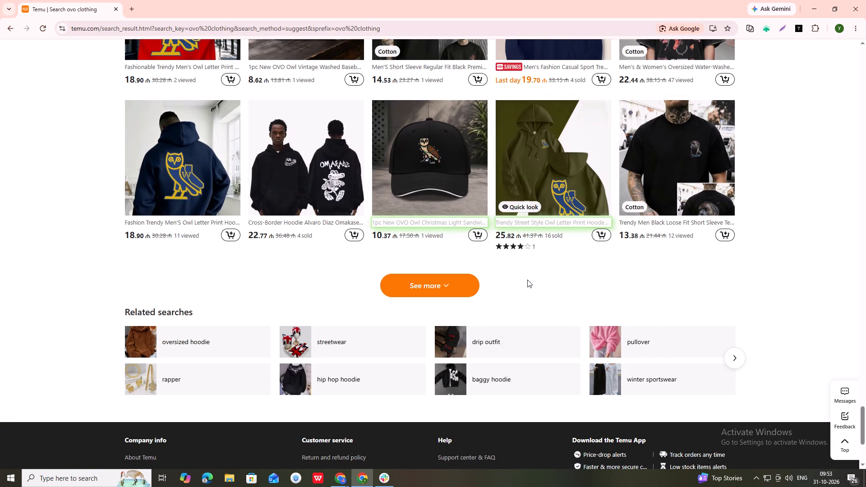
{"action": "left_click", "coordinate": [412, 282]}
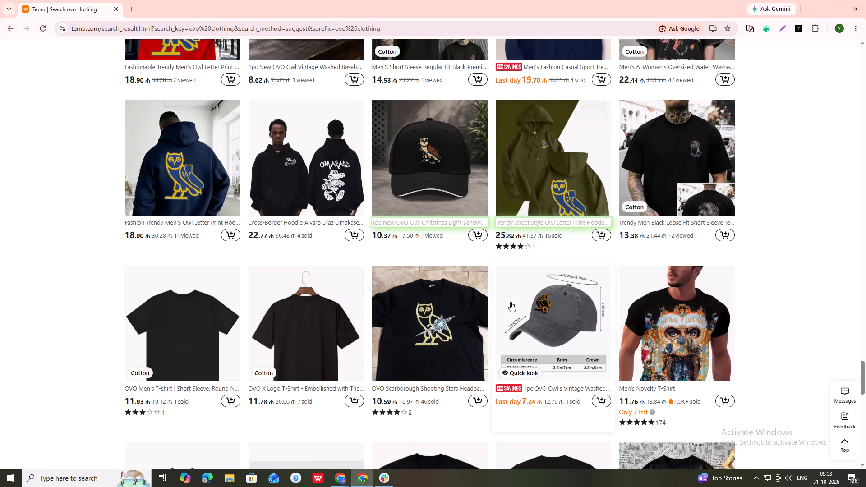
Copy the link of the 10.59 OVO Scarborough Shooting Stars T-shirt into the records sheet's Links cell in row 103323.
{"action": "scroll", "coordinate": [366, 371], "scroll_direction": "down", "scroll_amount": 3}
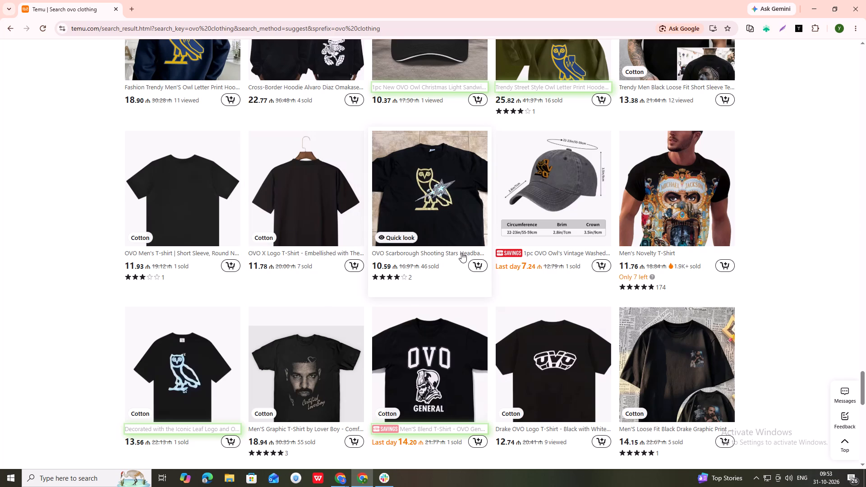
{"action": "right_click", "coordinate": [450, 254]}
{"action": "left_click", "coordinate": [475, 351]}
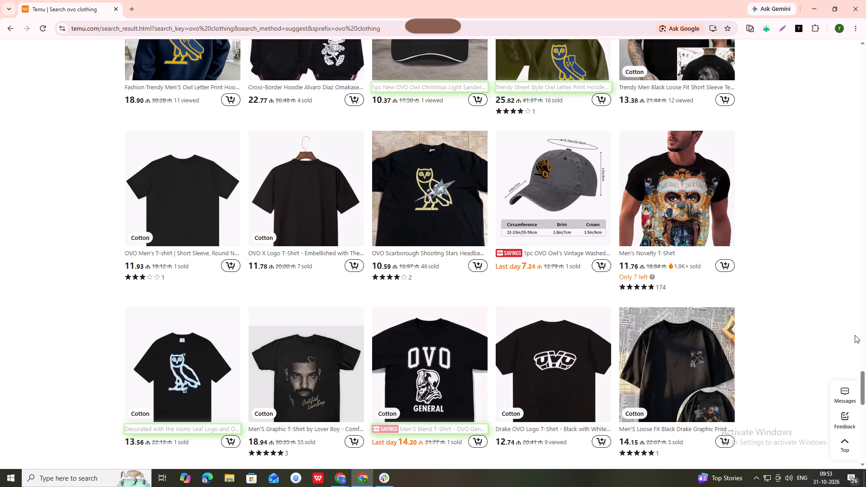
{"action": "key", "text": "alt+Tab"}
{"action": "key", "text": "alt+Left"}
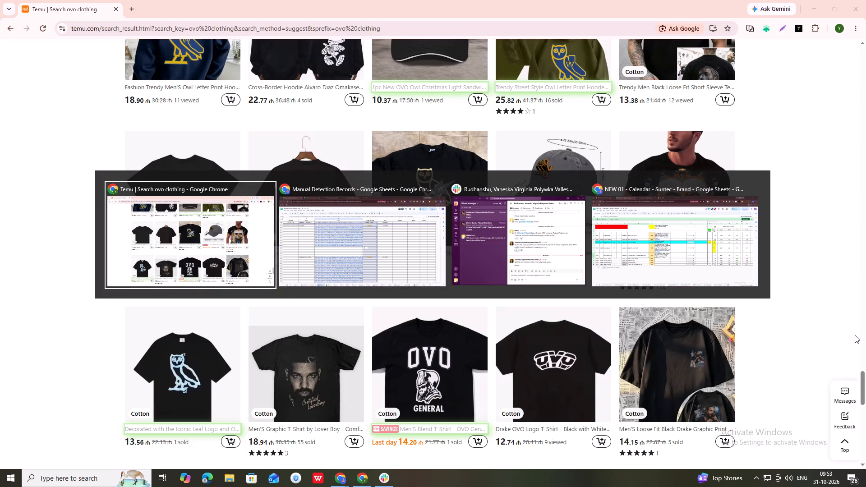
{"action": "key", "text": "alt+Tab"}
{"action": "key", "text": "Down"}
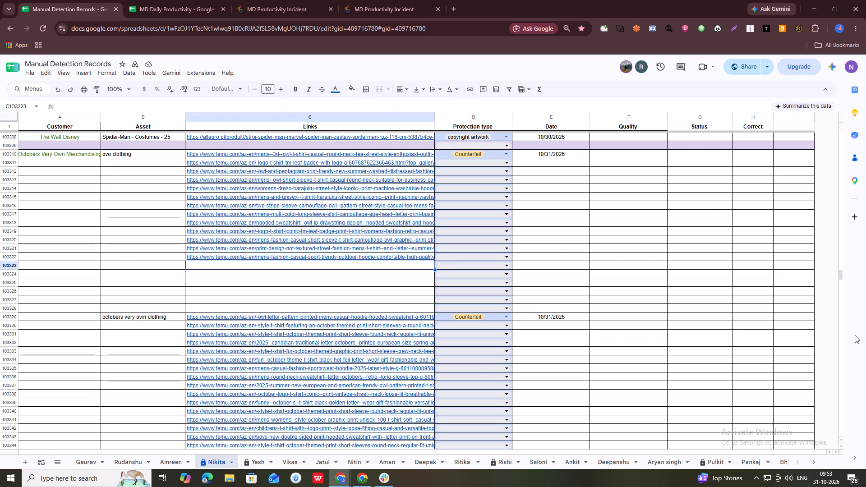
{"action": "key", "text": "ctrl+v"}
{"action": "key", "text": "Down"}
{"action": "key", "text": "alt+Tab"}
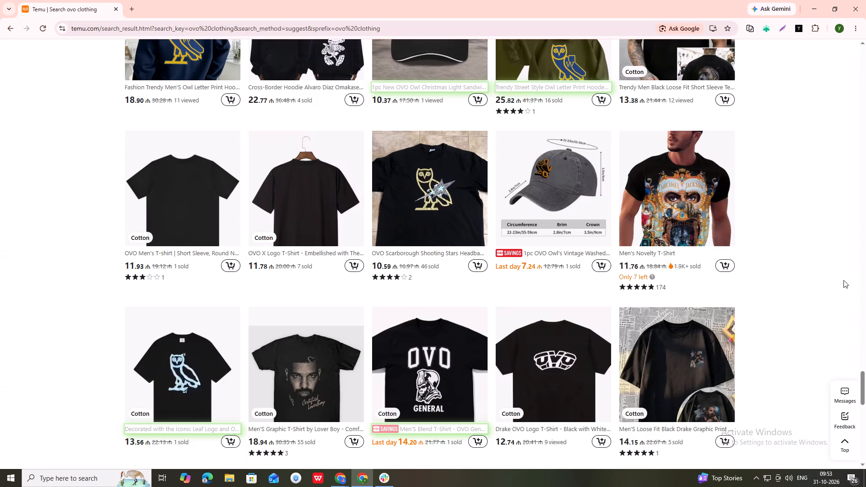
Copy the link of the 7.24 1pc OVO Owl's Vintage Washed cap on Temu into the records sheet's Links cell in row 103324.
{"action": "right_click", "coordinate": [546, 255]}
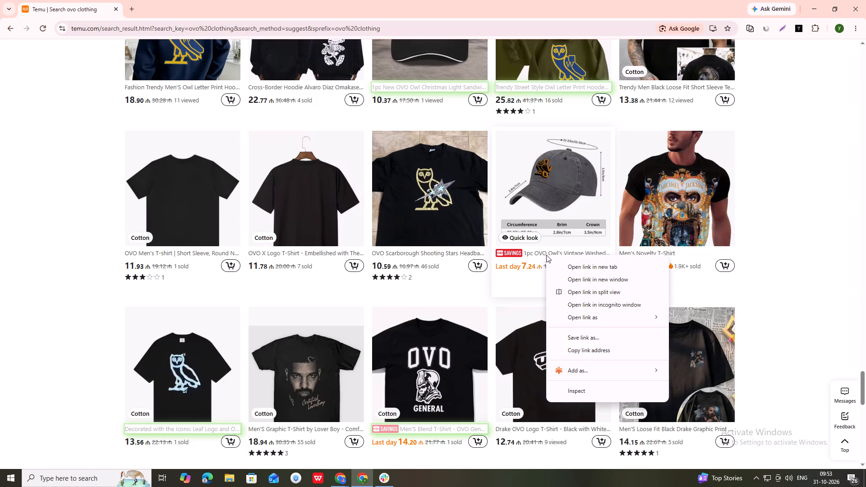
{"action": "left_click", "coordinate": [576, 351]}
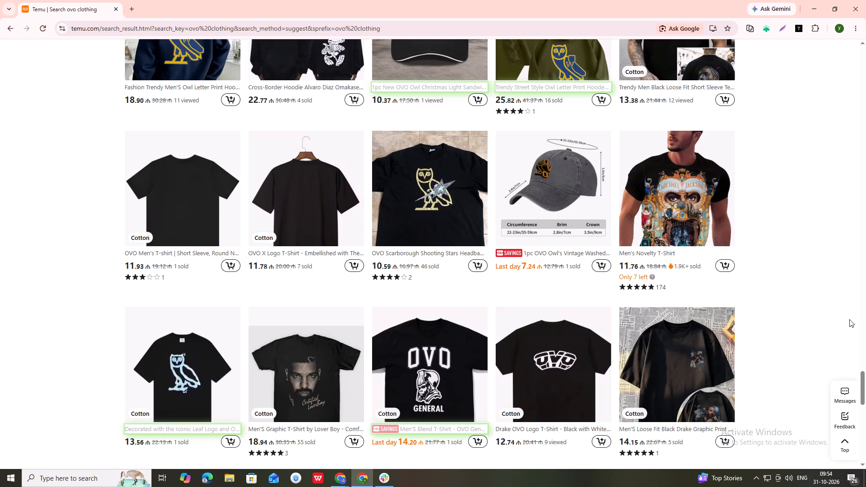
{"action": "right_click", "coordinate": [580, 256]}
{"action": "left_click", "coordinate": [599, 353]}
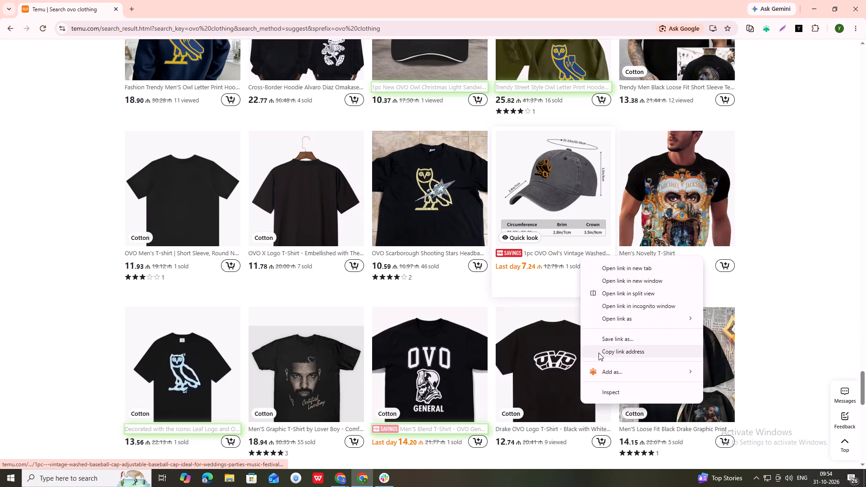
{"action": "key", "text": "alt+Tab"}
{"action": "key", "text": "ctrl+v"}
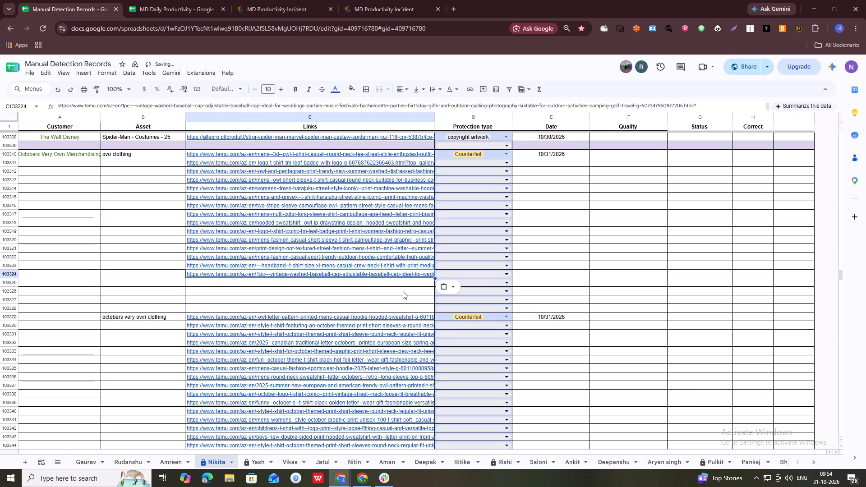
{"action": "key", "text": "alt+Tab"}
{"action": "key", "text": "alt+Tab"}
{"action": "key", "text": "Down"}
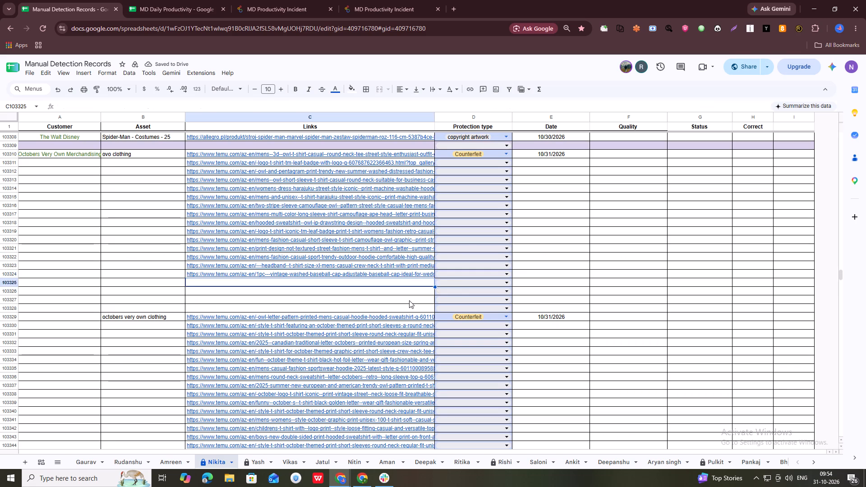
Examine the additional ovo clothing results on Temu for more counterfeit OVO listings.
{"action": "key", "text": "alt+Tab"}
{"action": "key", "text": "Down"}
{"action": "key", "text": "Down"}
{"action": "key", "text": "Down"}
{"action": "key", "text": "Down"}
{"action": "key", "text": "Down"}
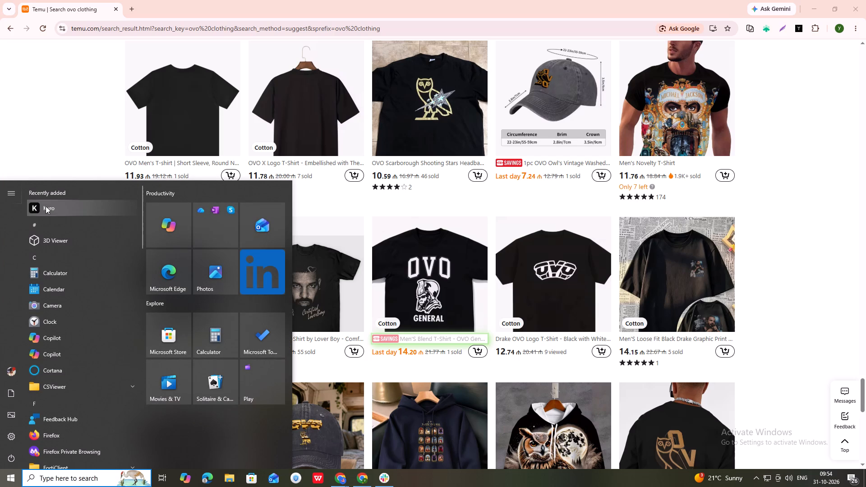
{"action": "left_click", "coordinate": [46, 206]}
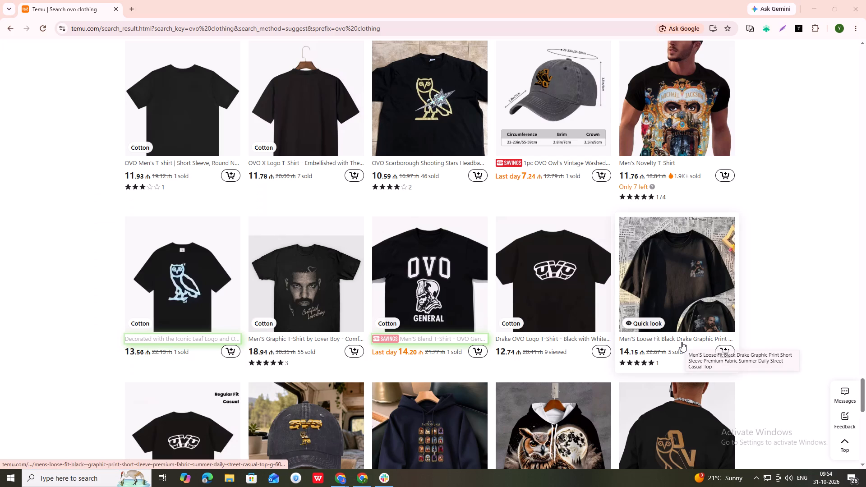
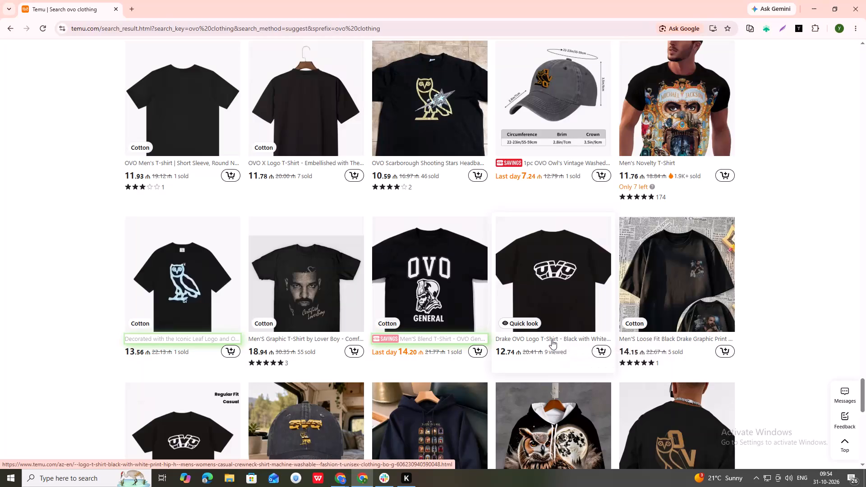
Copy the link of the 12.74 Drake OVO Logo T-Shirt listing in Temu's ovo clothing results.
{"action": "right_click", "coordinate": [552, 340]}
{"action": "right_click", "coordinate": [545, 343]}
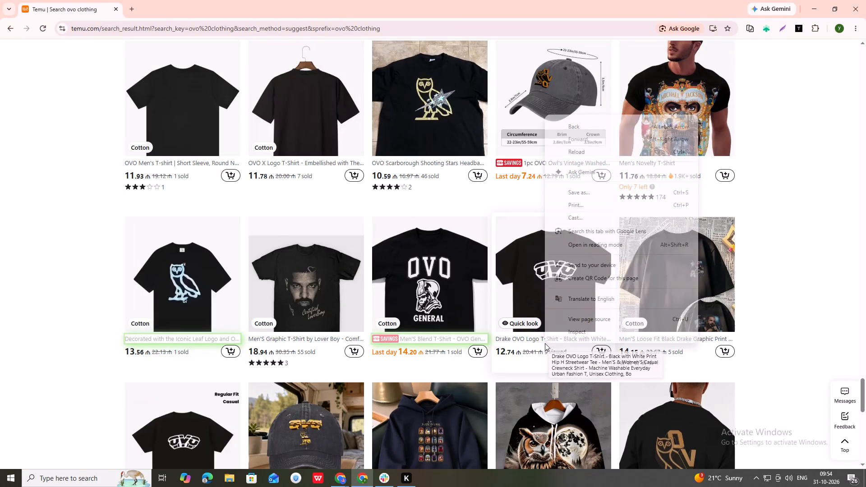
{"action": "right_click", "coordinate": [541, 340]}
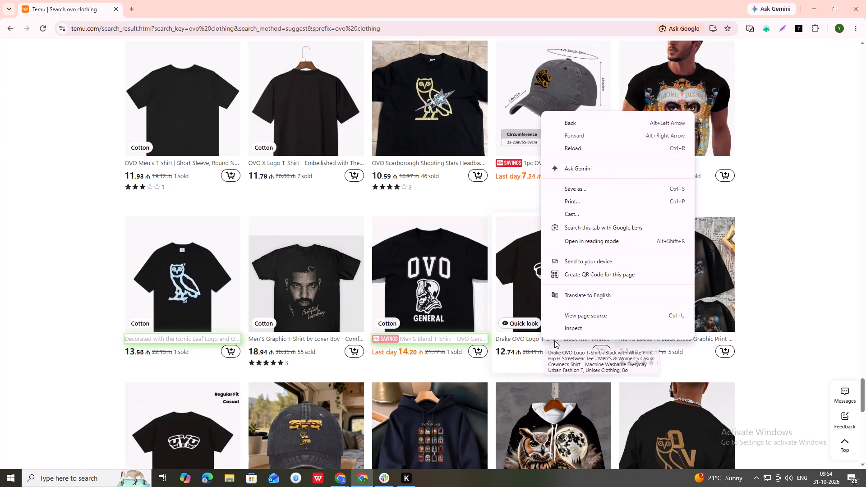
{"action": "right_click", "coordinate": [554, 340]}
{"action": "left_click", "coordinate": [607, 288]}
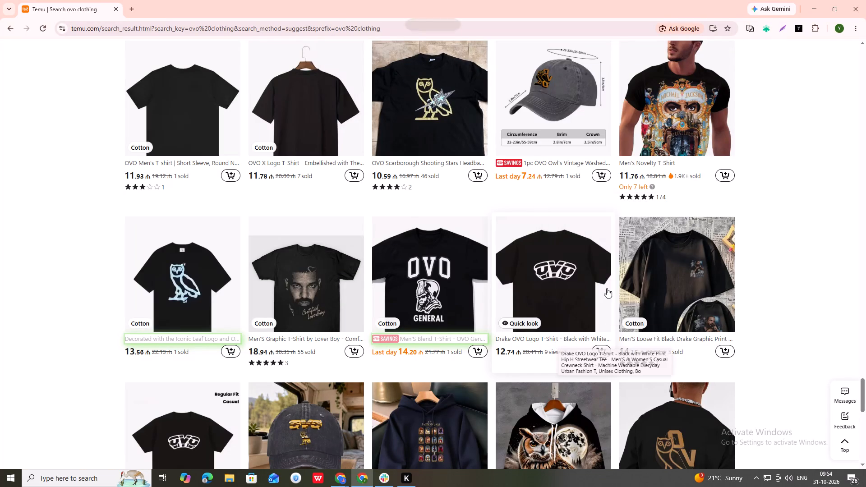
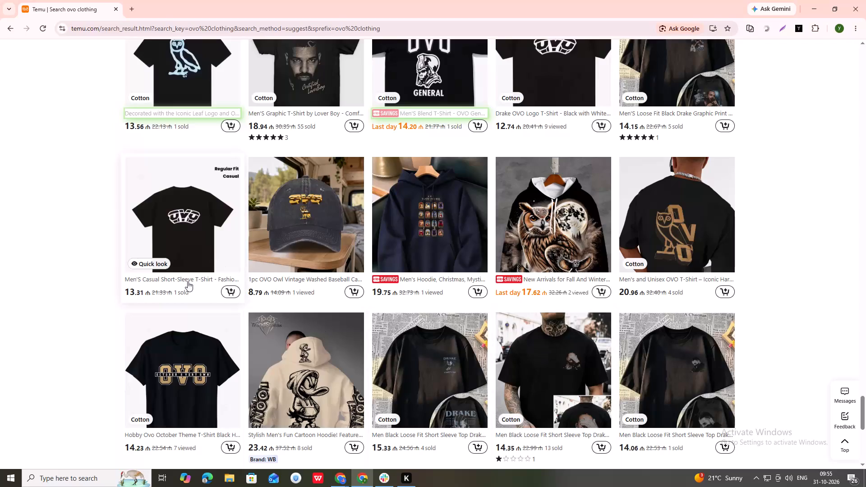
Copy the link of the 13.31 Men'S Casual Short-Sleeve T-Shirt listing in Temu's ovo clothing results.
{"action": "right_click", "coordinate": [181, 279]}
{"action": "right_click", "coordinate": [175, 280]}
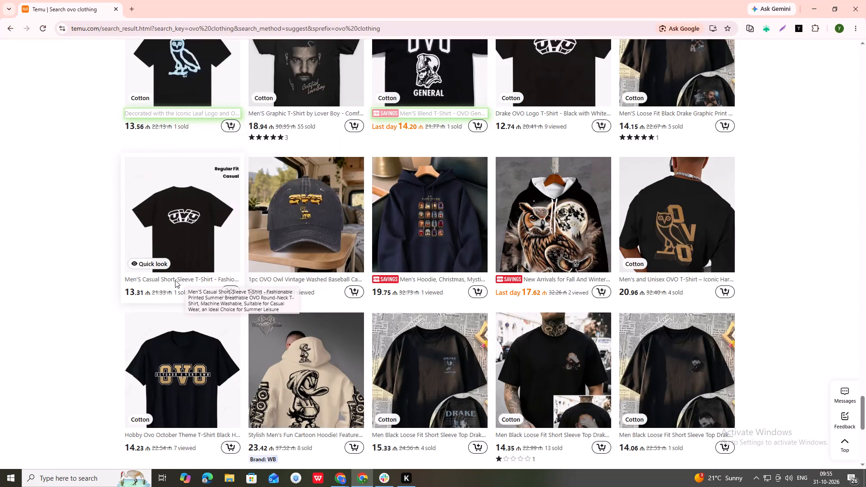
{"action": "right_click", "coordinate": [179, 281]}
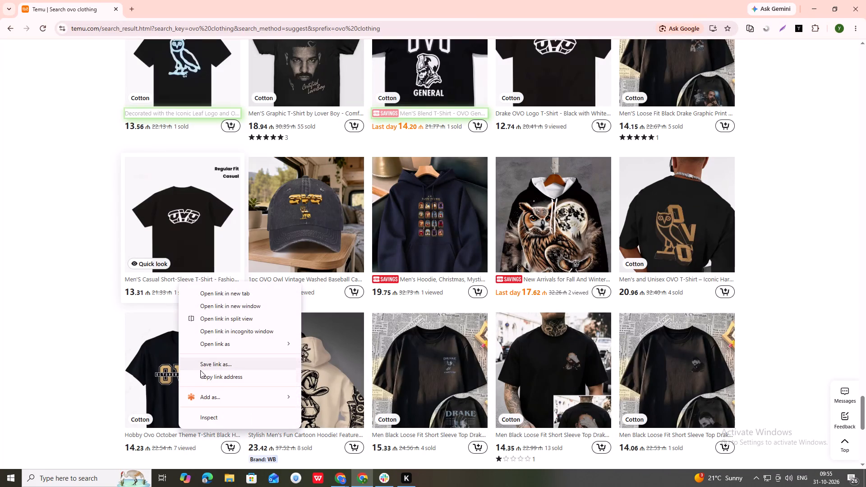
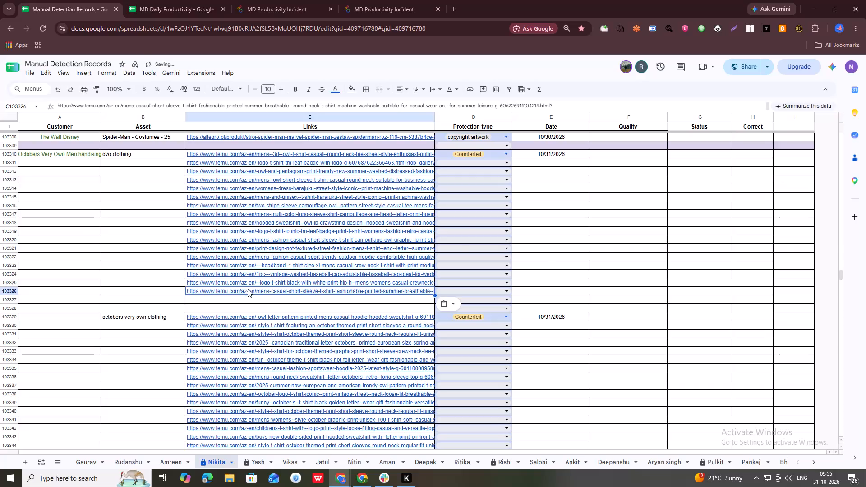
Copy the 8.79 OVO Owl Vintage Washed Baseball Cap listing's link from Temu into the Links cell of row 103327 in Manual Detection Records.
{"action": "key", "text": "alt+Tab"}
{"action": "key", "text": "alt+Tab"}
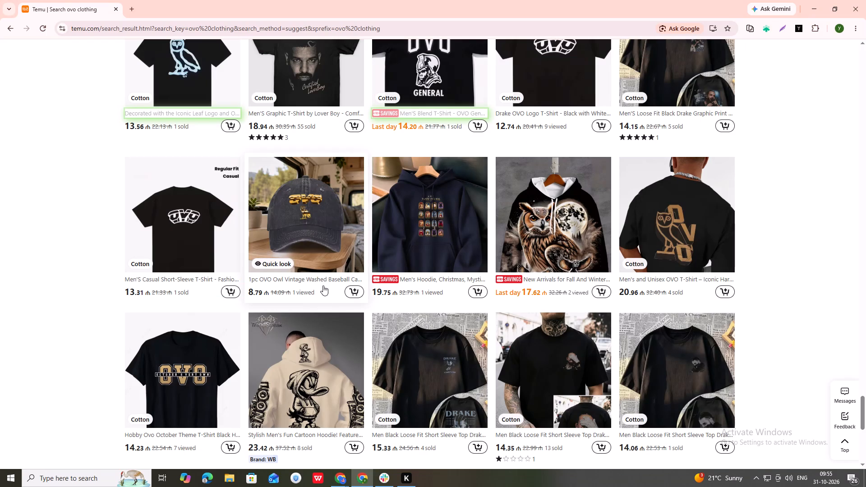
{"action": "right_click", "coordinate": [323, 284]}
{"action": "right_click", "coordinate": [309, 284]}
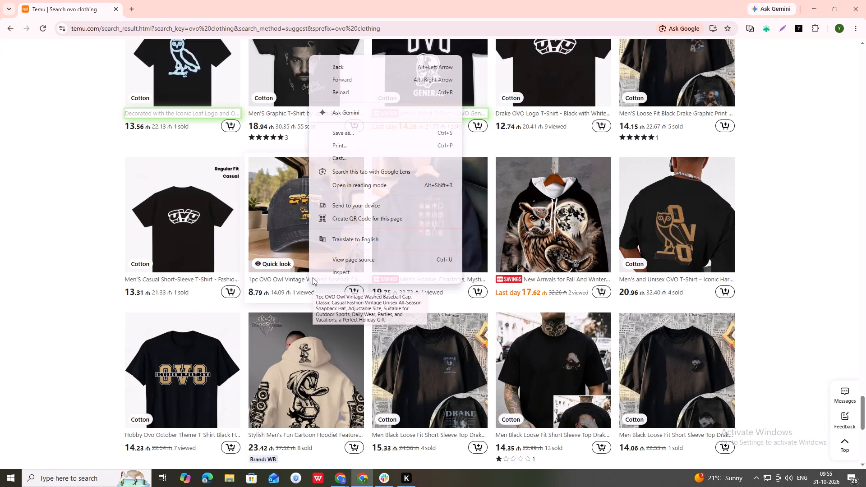
{"action": "right_click", "coordinate": [298, 282]}
{"action": "left_click", "coordinate": [319, 376]}
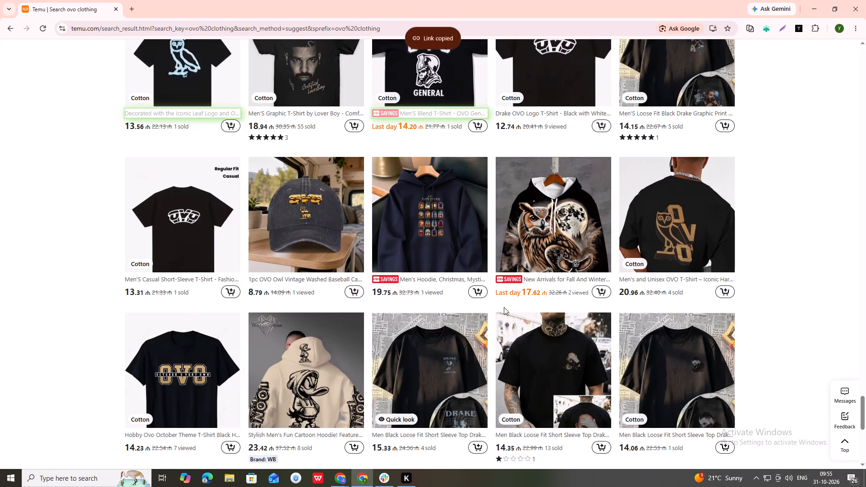
{"action": "key", "text": "alt+Tab"}
{"action": "left_click", "coordinate": [331, 301]}
{"action": "key", "text": "ctrl+v"}
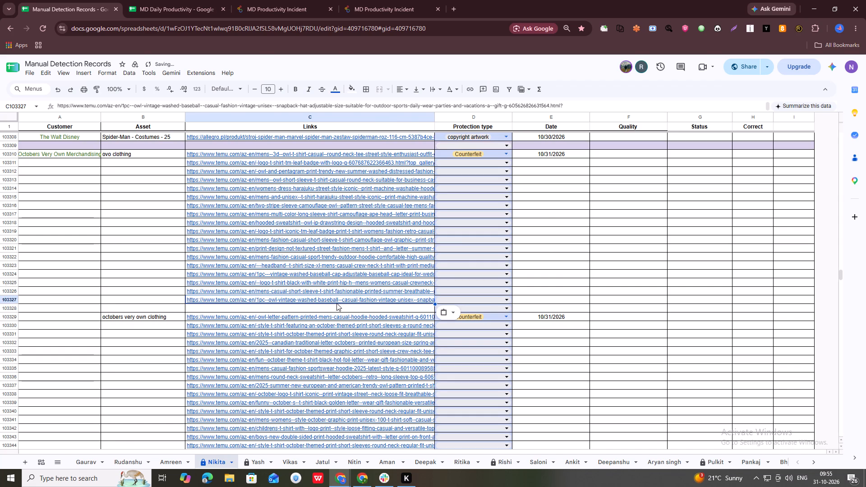
Copy the link of the 20.96 Men's and Unisex OVO T-Shirt listing in Temu's ovo clothing results.
{"action": "key", "text": "alt+Tab"}
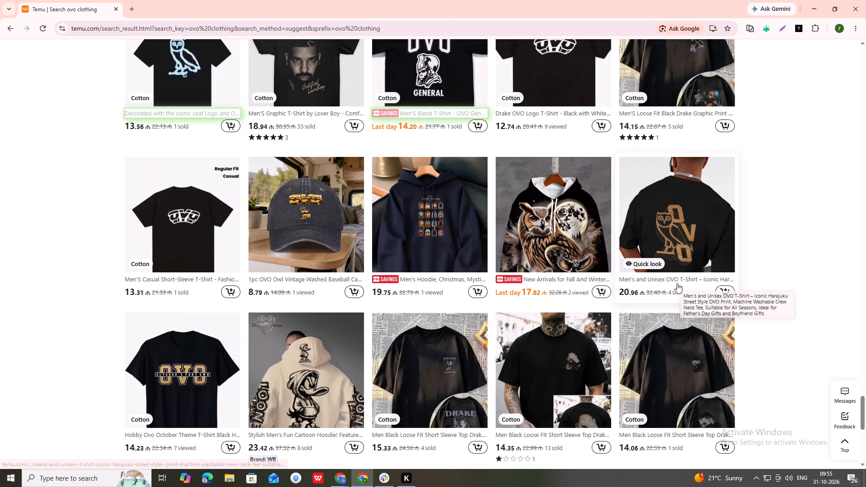
{"action": "right_click", "coordinate": [679, 282]}
{"action": "left_click", "coordinate": [705, 377]}
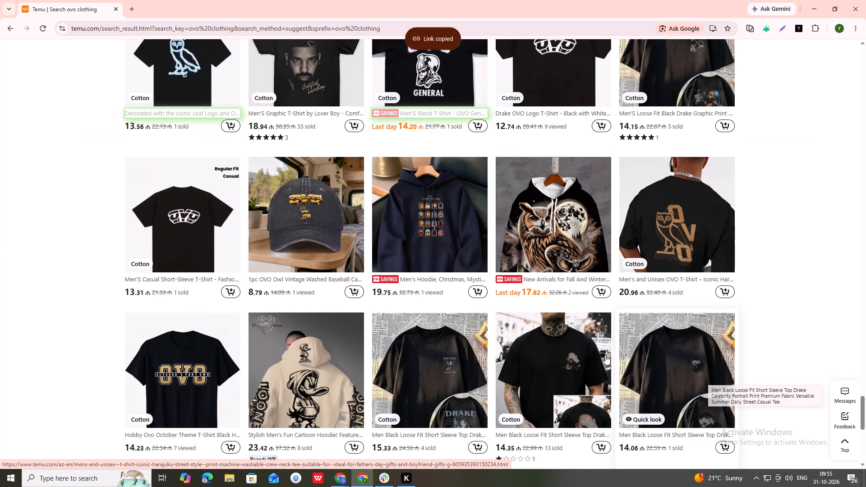
In the Manual Detection Records sheet, insert 13 blank rows at row 103328, above the octobers very own clothing block.
{"action": "key", "text": "alt+Tab"}
{"action": "left_click", "coordinate": [0, 311]}
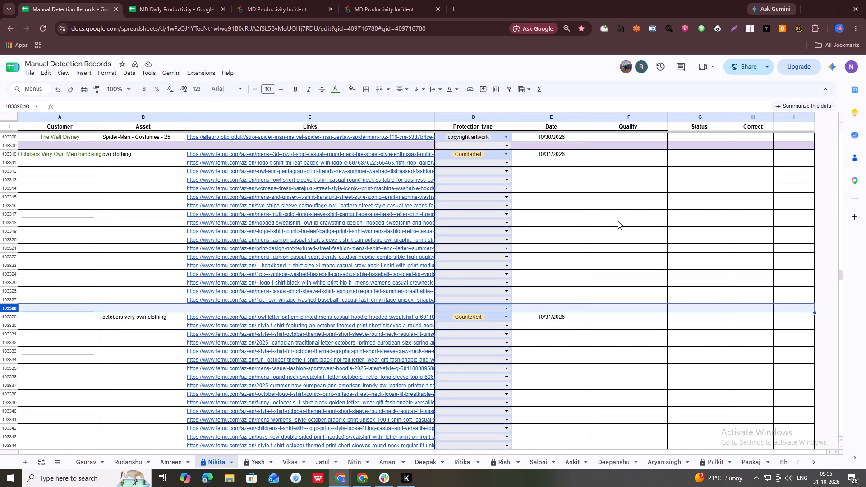
{"action": "key", "text": "ctrl+alt+equal"}
{"action": "key", "text": "ctrl+alt+equal"}
{"action": "key", "text": "ctrl+alt+equal"}
{"action": "key", "text": "ctrl+alt+equal"}
{"action": "key", "text": "ctrl+alt+equal"}
{"action": "key", "text": "ctrl+alt+equal"}
{"action": "key", "text": "ctrl+alt+equal"}
{"action": "key", "text": "ctrl+alt+equal"}
{"action": "key", "text": "ctrl+alt+equal"}
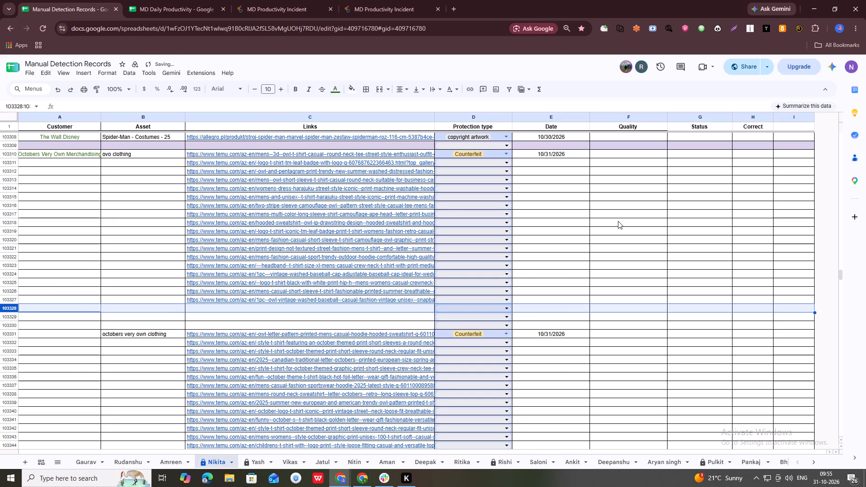
{"action": "key", "text": "ctrl+alt+equal"}
{"action": "key", "text": "ctrl+alt+equal"}
{"action": "key", "text": "ctrl+alt+equal"}
{"action": "key", "text": "ctrl+alt+equal"}
Paste the copied Men's and Unisex OVO T-Shirt link into the Links cell of row 103328.
{"action": "key", "text": "Right"}
{"action": "key", "text": "Right"}
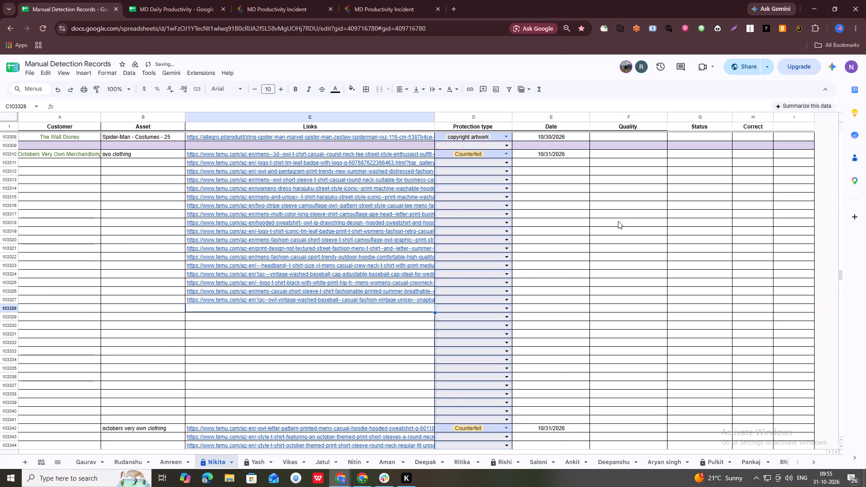
{"action": "key", "text": "ctrl+v"}
{"action": "key", "text": "Down"}
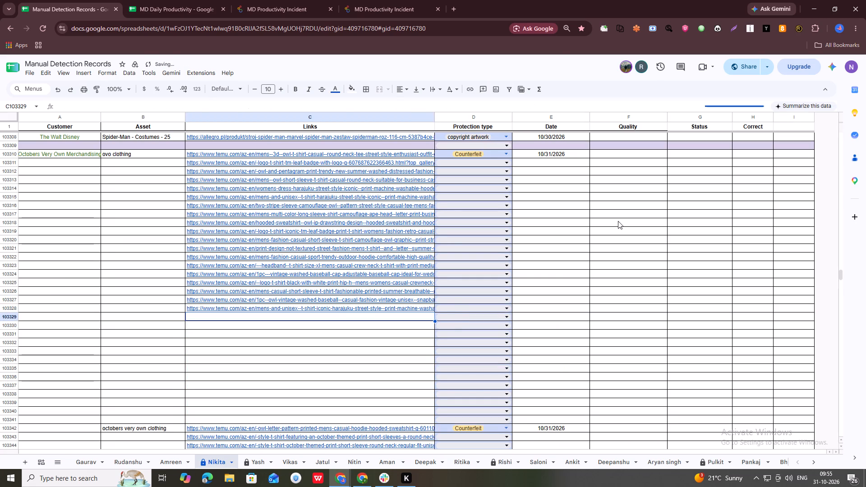
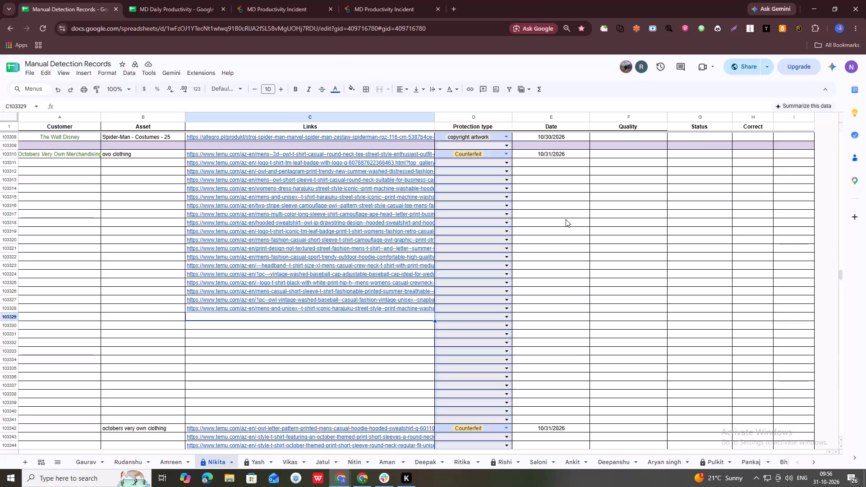
Copy the 14.23 Hobby Ovo October Theme T-Shirt link from Temu into Links row 103363, below the octobers very own clothing block.
{"action": "key", "text": "alt+Tab"}
{"action": "key", "text": "Down"}
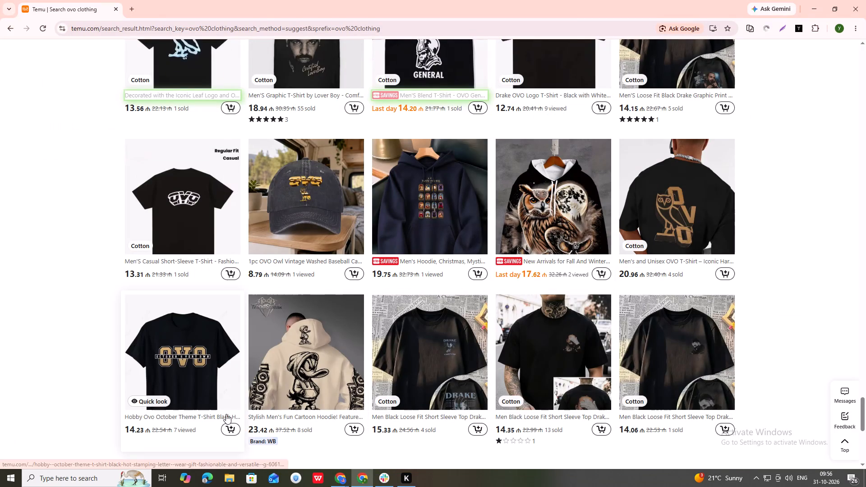
{"action": "right_click", "coordinate": [196, 418]}
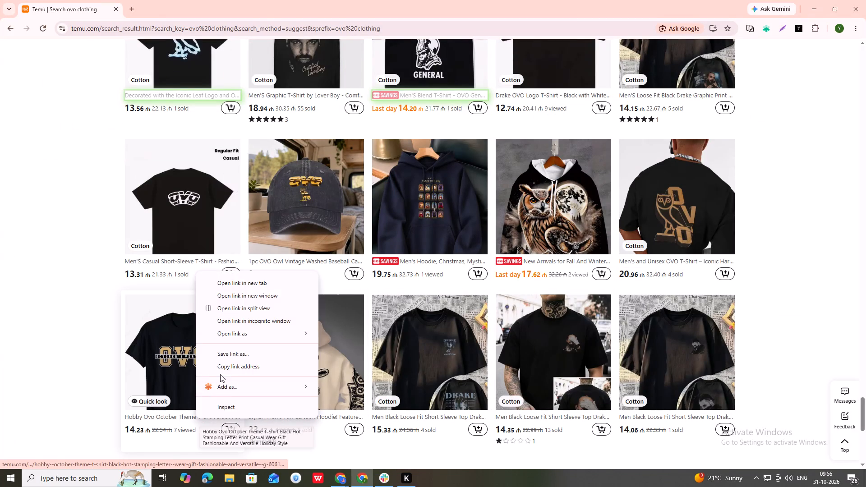
{"action": "left_click", "coordinate": [223, 367]}
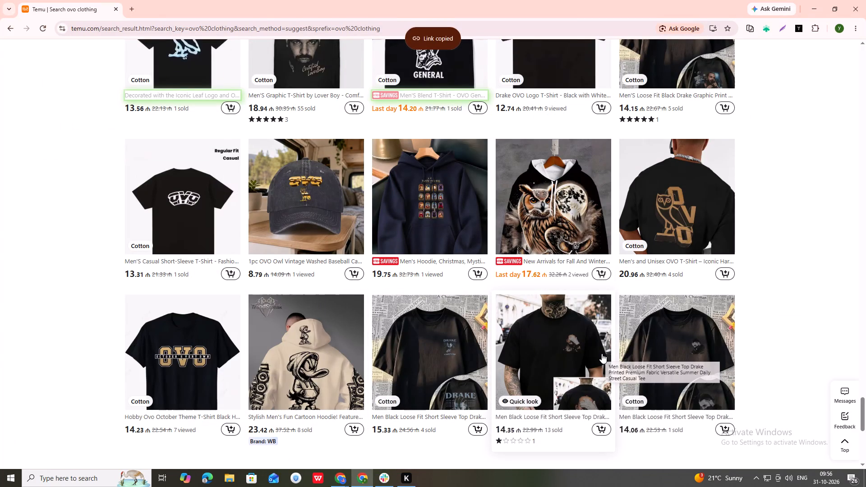
{"action": "key", "text": "alt+Tab"}
{"action": "scroll", "coordinate": [346, 368], "scroll_direction": "down", "scroll_amount": 5}
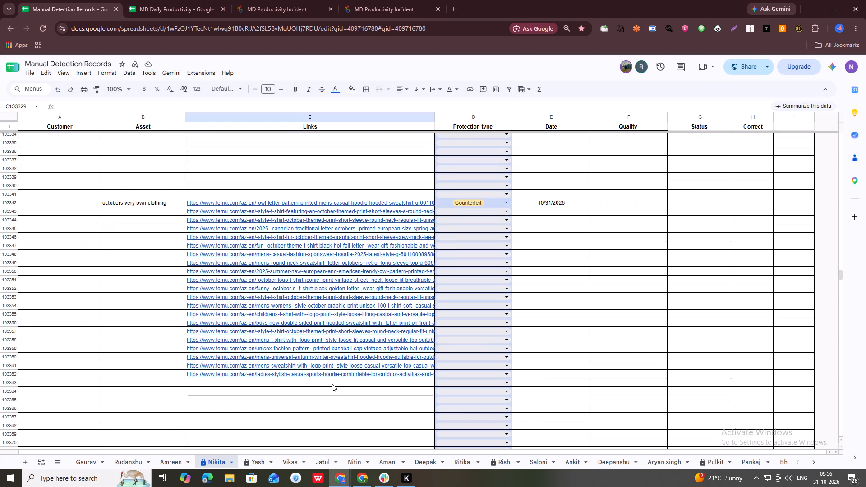
{"action": "left_click", "coordinate": [332, 384]}
{"action": "key", "text": "ctrl+v"}
Load more Temu results and copy the 14.49 OVO Athletics Black Original Color Yarn T-shirt link into the Links cell of row 103329.
{"action": "key", "text": "alt+Tab"}
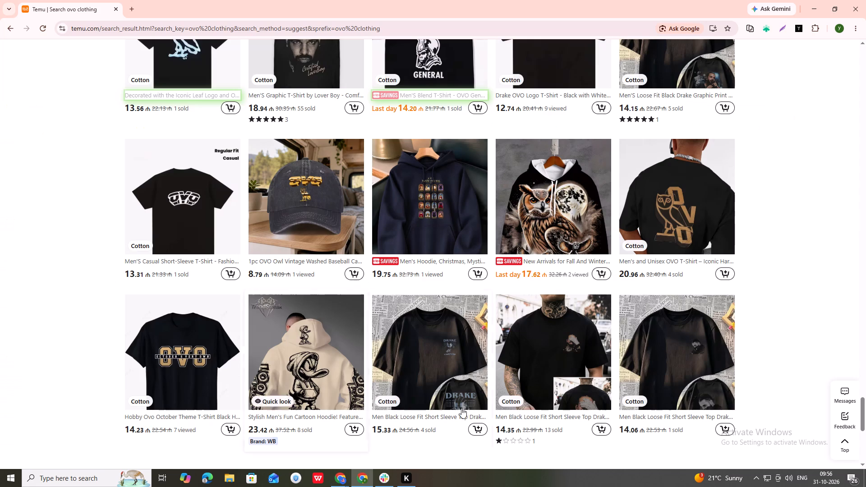
{"action": "scroll", "coordinate": [649, 354], "scroll_direction": "down", "scroll_amount": 4}
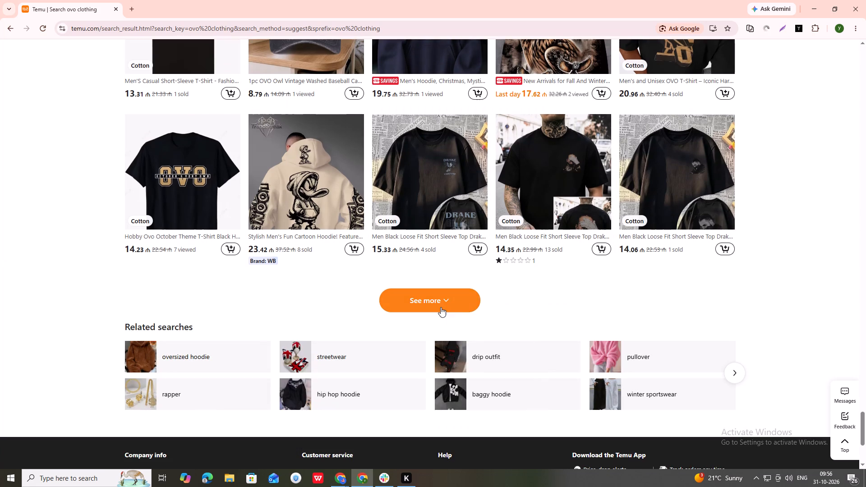
{"action": "left_click", "coordinate": [441, 307]}
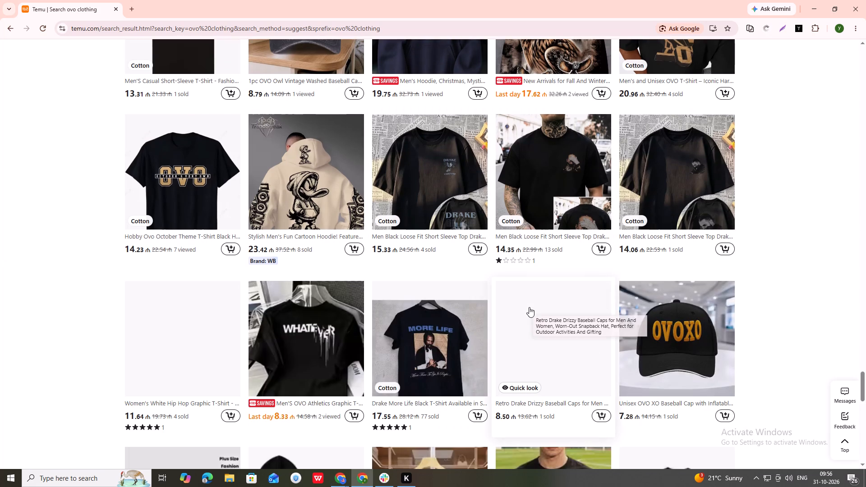
{"action": "scroll", "coordinate": [428, 274], "scroll_direction": "down", "scroll_amount": 3}
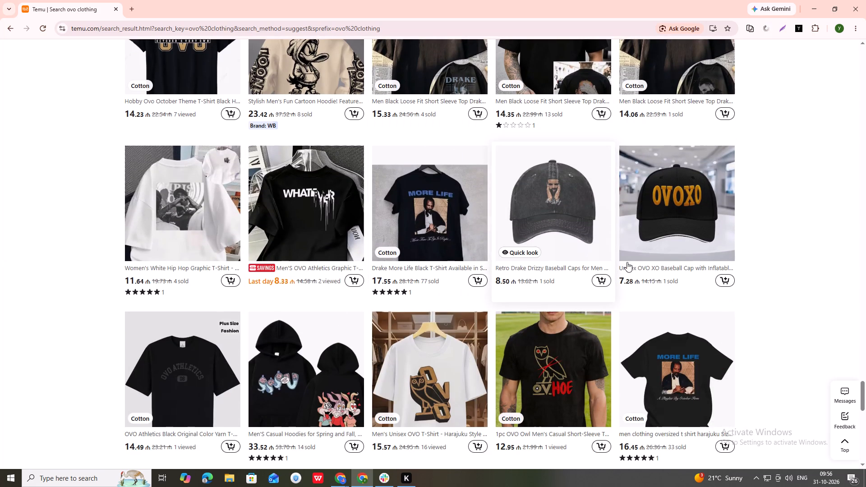
{"action": "scroll", "coordinate": [491, 290], "scroll_direction": "down", "scroll_amount": 4}
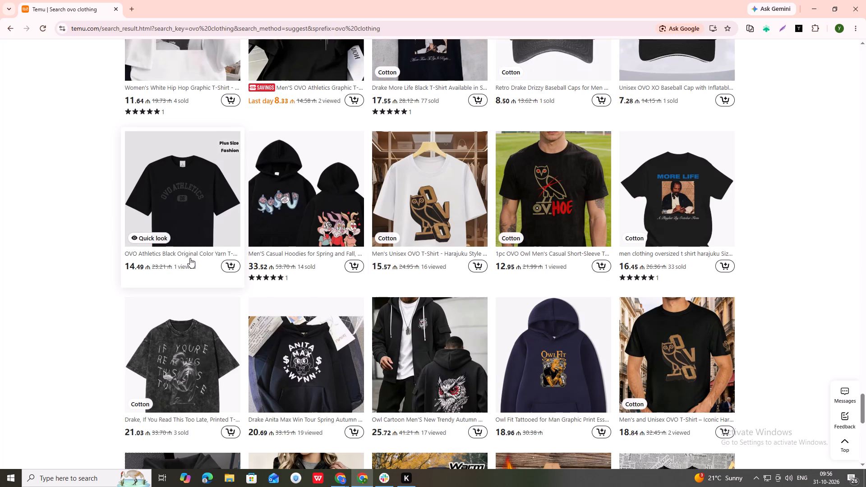
{"action": "right_click", "coordinate": [190, 258]}
{"action": "right_click", "coordinate": [176, 255]}
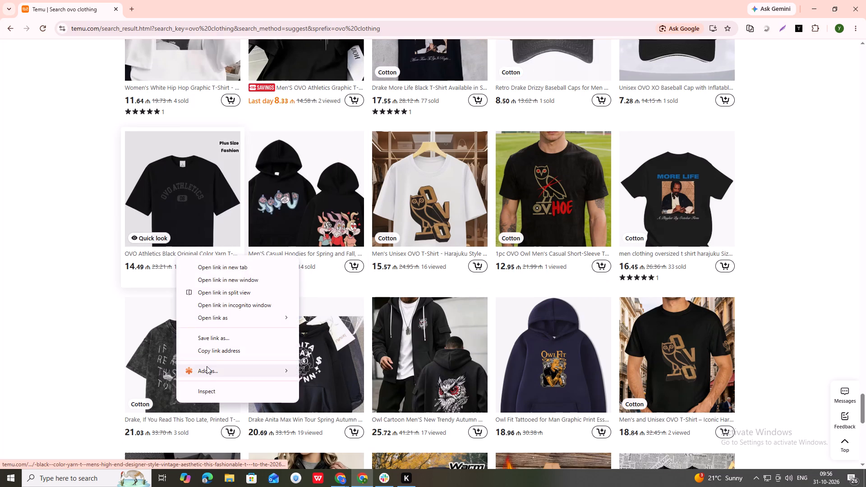
{"action": "left_click", "coordinate": [212, 349]}
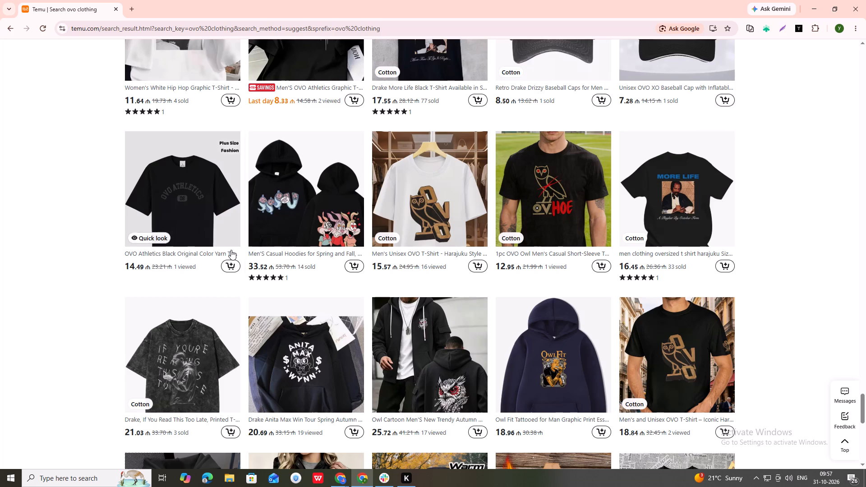
{"action": "right_click", "coordinate": [200, 256]}
{"action": "left_click", "coordinate": [233, 356]}
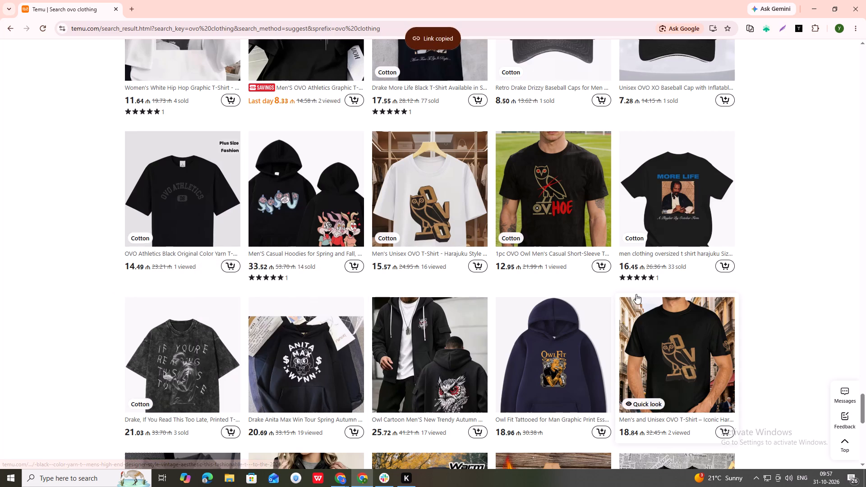
{"action": "key", "text": "alt+Tab"}
{"action": "key", "text": "ctrl+Up"}
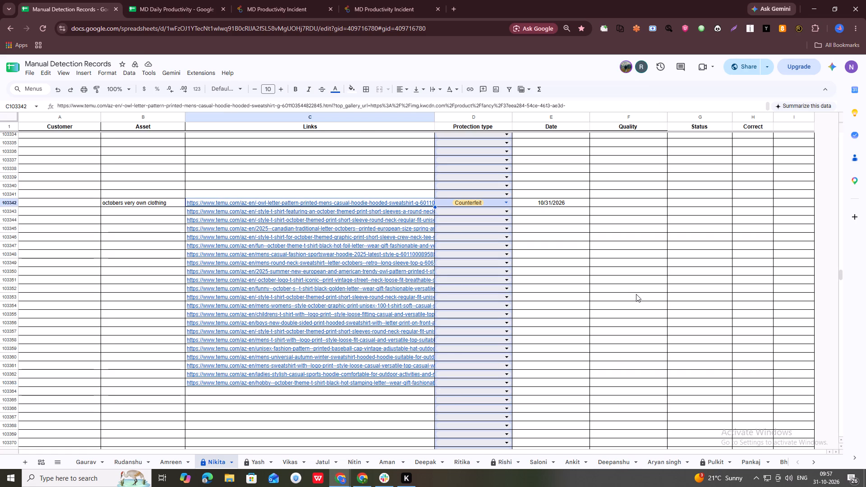
{"action": "key", "text": "ctrl+Up"}
{"action": "key", "text": "Down"}
{"action": "key", "text": "ctrl+v"}
{"action": "key", "text": "Down"}
Copy the 15.57 Men's Unisex OVO T-Shirt Harajuku Style listing's link from Temu into the Links cell of row 103330.
{"action": "key", "text": "alt+Tab"}
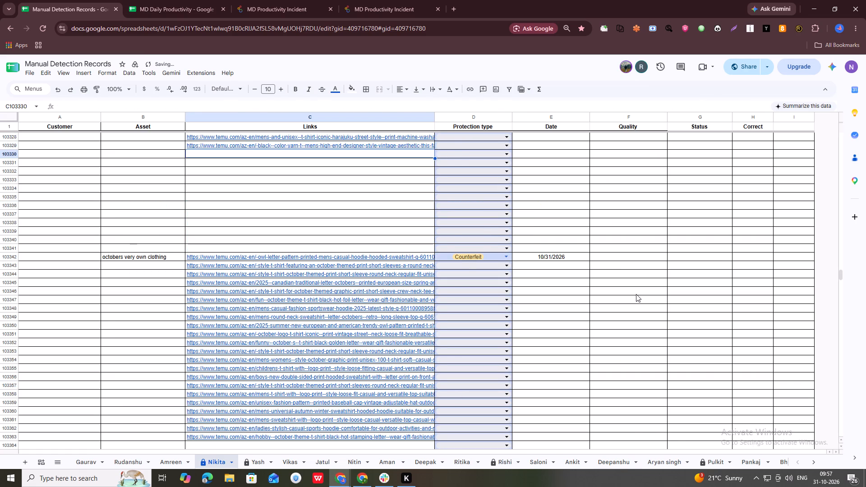
{"action": "key", "text": "Right"}
{"action": "right_click", "coordinate": [442, 254]}
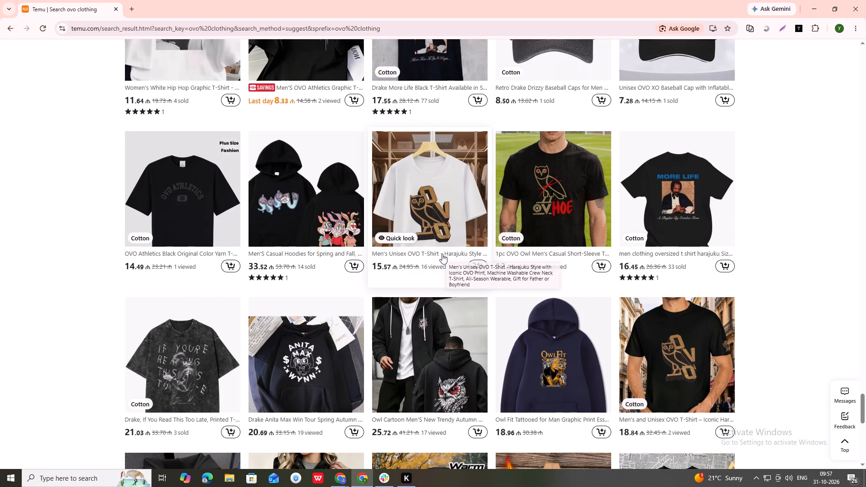
{"action": "right_click", "coordinate": [433, 257]}
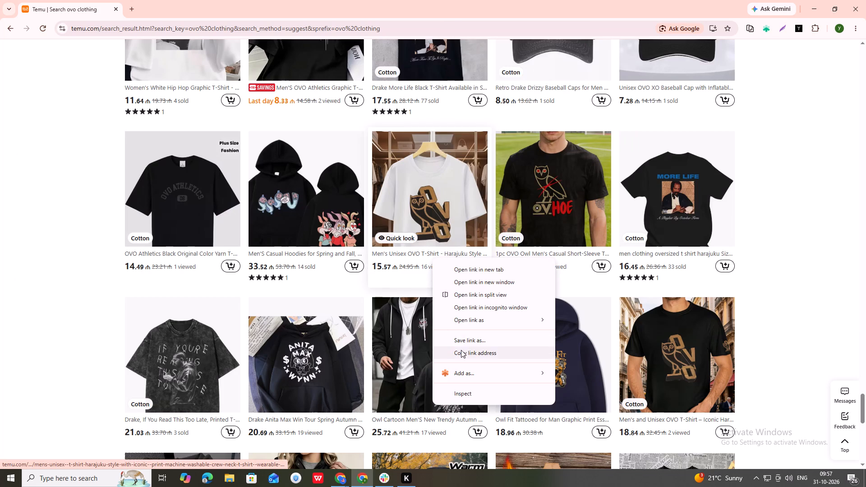
{"action": "left_click", "coordinate": [461, 350]}
{"action": "key", "text": "alt+Tab"}
{"action": "key", "text": "ctrl+v"}
{"action": "key", "text": "Down"}
Copy the 18.84 Men's and Unisex OVO T-Shirt listing's link from Temu into the Links cell of row 103331.
{"action": "key", "text": "alt+Tab"}
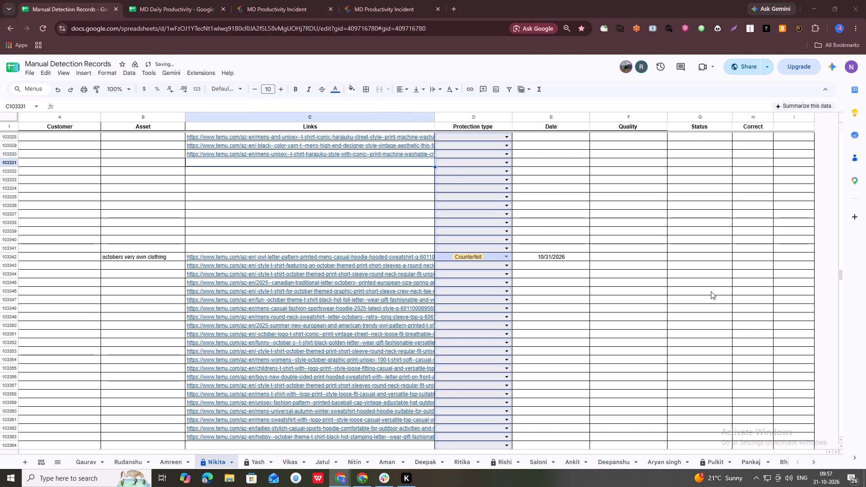
{"action": "key", "text": "Right"}
{"action": "scroll", "coordinate": [278, 339], "scroll_direction": "down", "scroll_amount": 2}
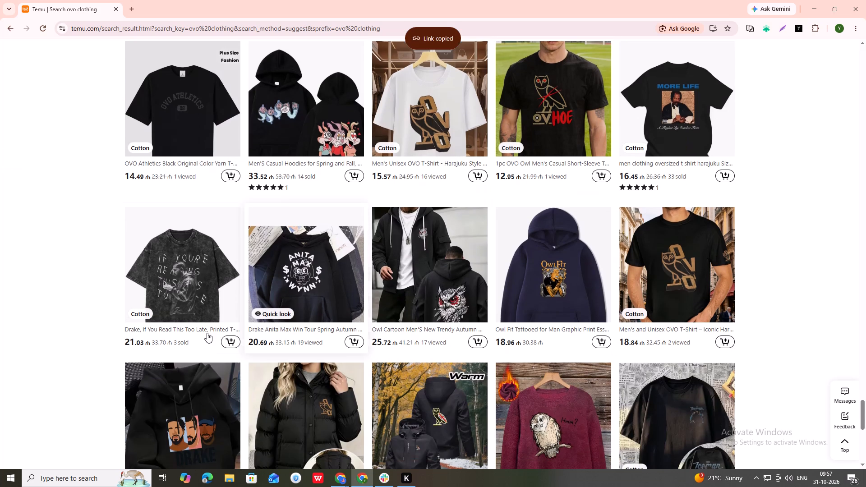
{"action": "right_click", "coordinate": [677, 329]}
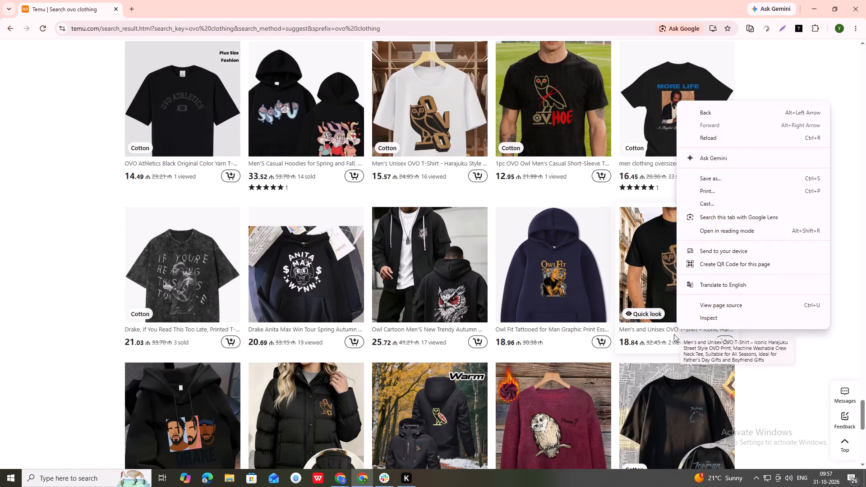
{"action": "right_click", "coordinate": [672, 331]}
{"action": "left_click", "coordinate": [686, 281]}
{"action": "key", "text": "alt+Tab"}
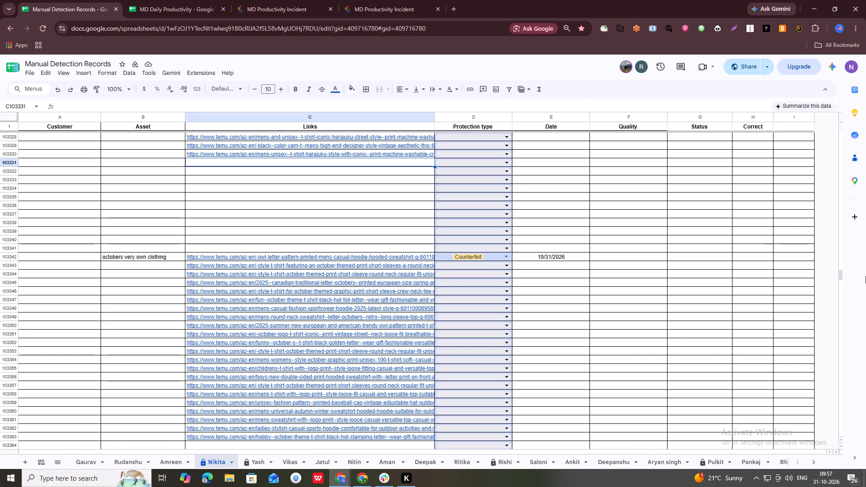
{"action": "key", "text": "ctrl+v"}
{"action": "key", "text": "Down"}
Load more Temu results and copy the 13.00 OVO Athletics Oversized Printed T-shirt link into the Links cell of row 103332.
{"action": "key", "text": "alt+Tab"}
{"action": "key", "text": "Down"}
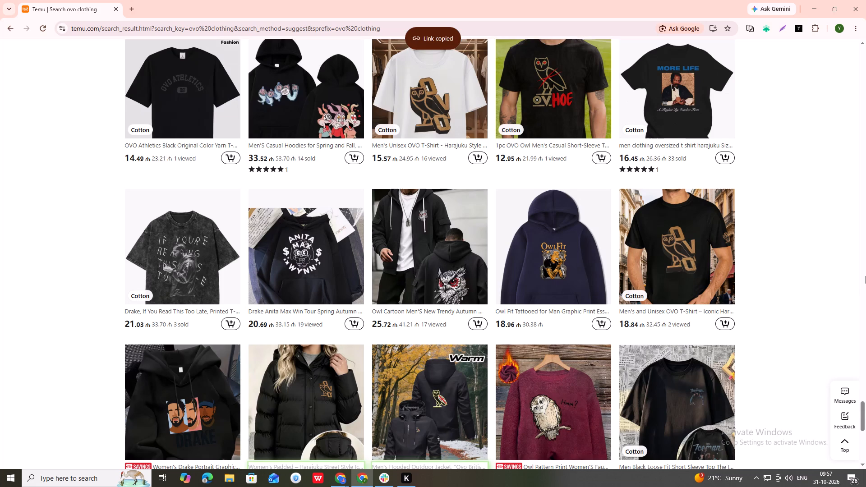
{"action": "scroll", "coordinate": [448, 345], "scroll_direction": "down", "scroll_amount": 4}
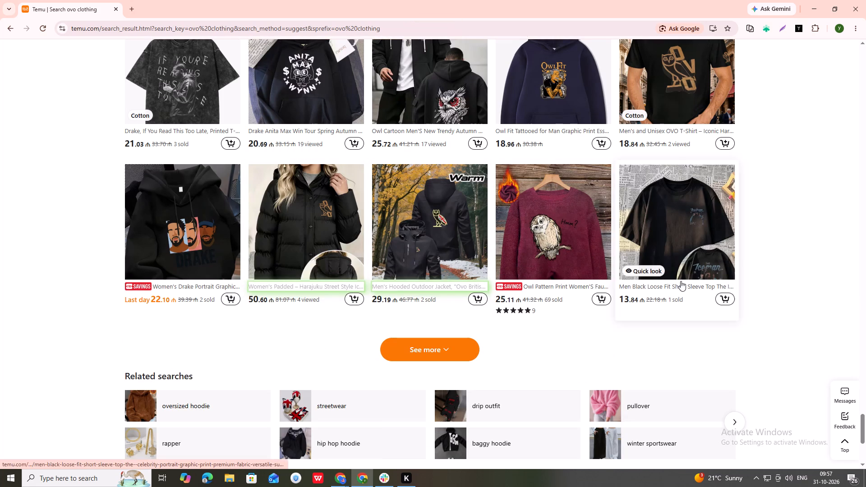
{"action": "left_click", "coordinate": [442, 356]}
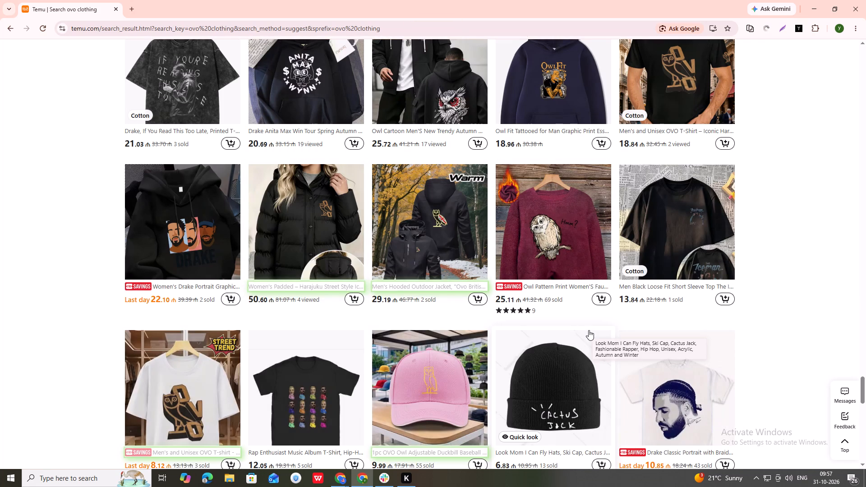
{"action": "scroll", "coordinate": [377, 348], "scroll_direction": "down", "scroll_amount": 4}
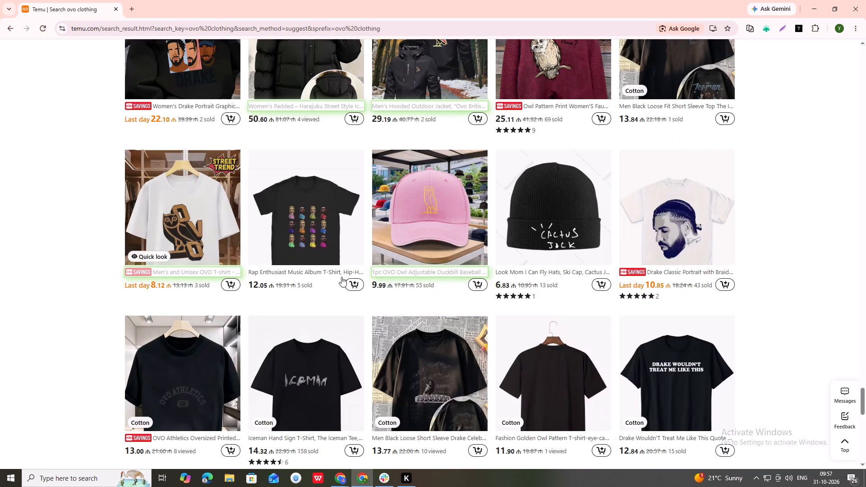
{"action": "scroll", "coordinate": [379, 326], "scroll_direction": "down", "scroll_amount": 7}
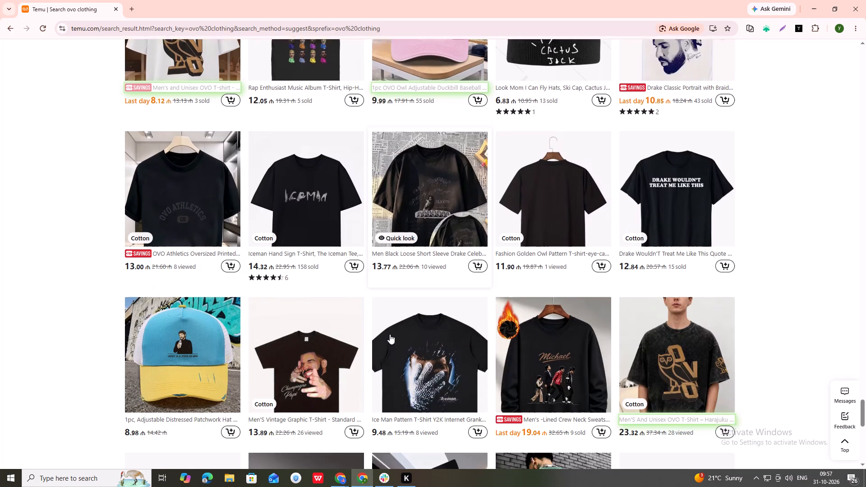
{"action": "right_click", "coordinate": [198, 125]}
{"action": "right_click", "coordinate": [198, 125]}
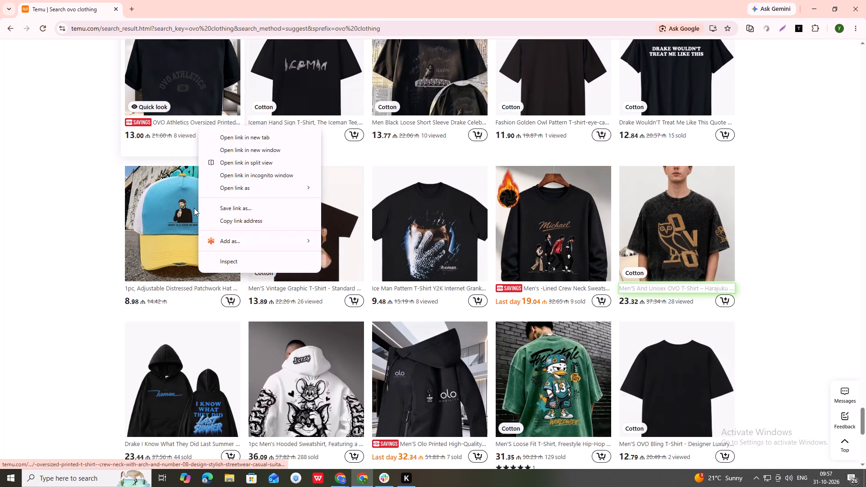
{"action": "left_click", "coordinate": [206, 222]}
{"action": "key", "text": "alt+Tab"}
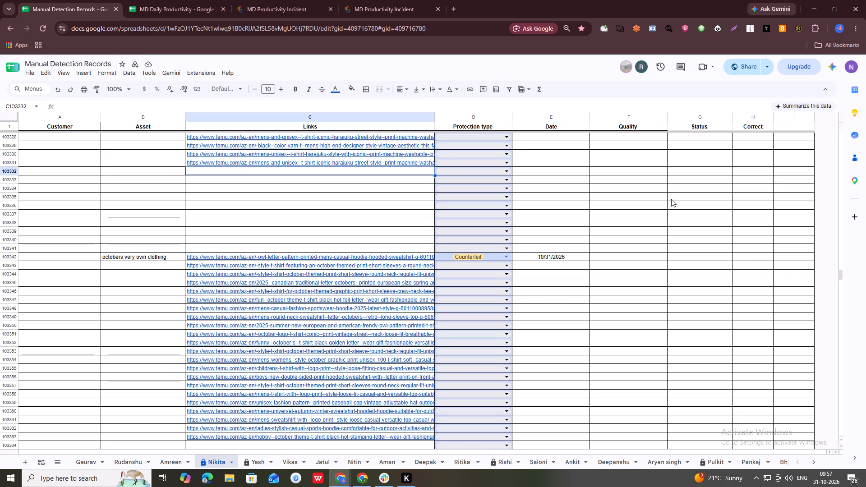
{"action": "key", "text": "ctrl+v"}
{"action": "key", "text": "Down"}
Load more Temu results and copy the 27.61 Men's Hooded Outdoor Jacket link into the Links cell of row 103333.
{"action": "key", "text": "alt+Tab"}
{"action": "key", "text": "Down"}
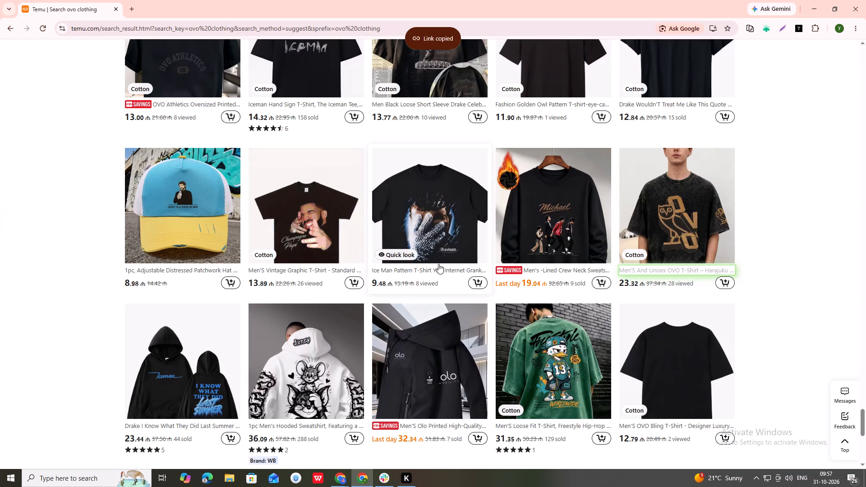
{"action": "scroll", "coordinate": [422, 294], "scroll_direction": "down", "scroll_amount": 3}
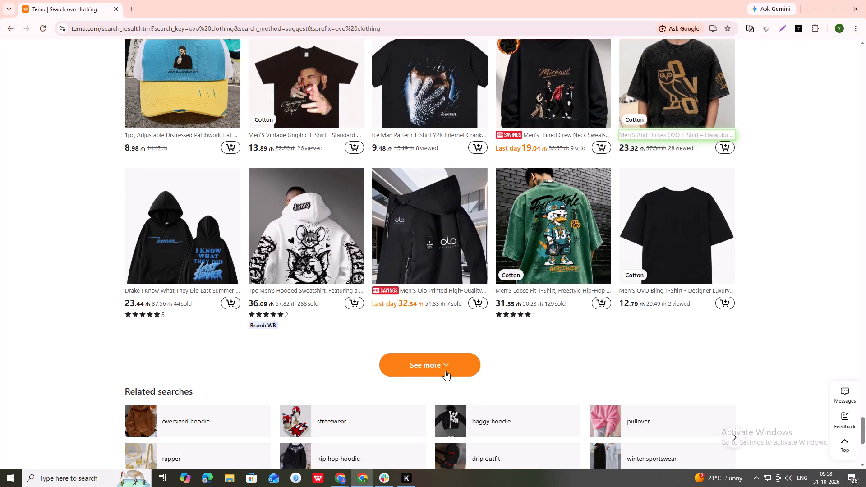
{"action": "left_click", "coordinate": [445, 371]}
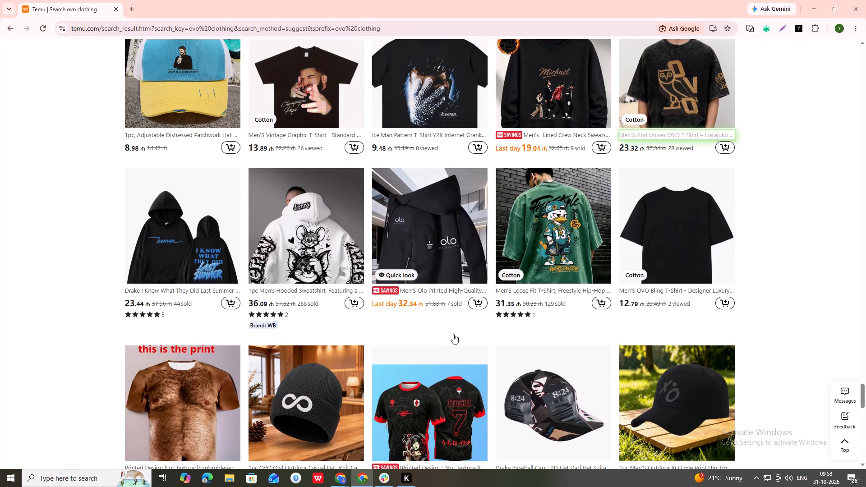
{"action": "scroll", "coordinate": [455, 331], "scroll_direction": "down", "scroll_amount": 5}
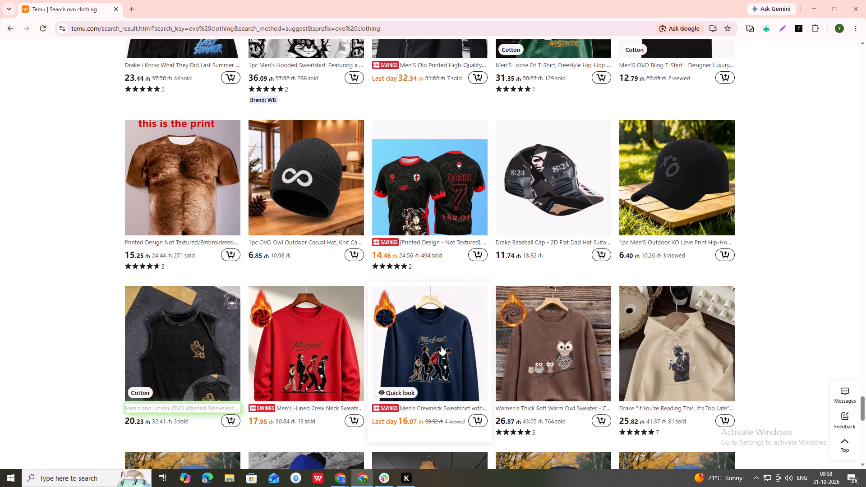
{"action": "scroll", "coordinate": [444, 337], "scroll_direction": "down", "scroll_amount": 4}
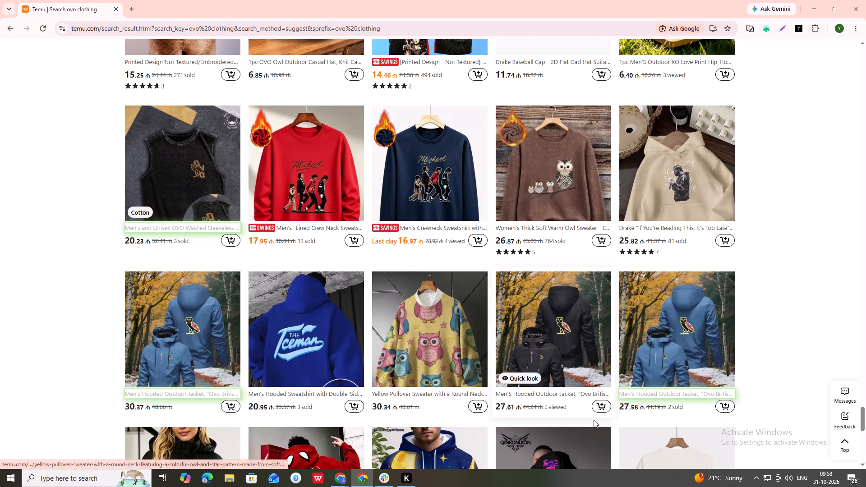
{"action": "right_click", "coordinate": [555, 397]}
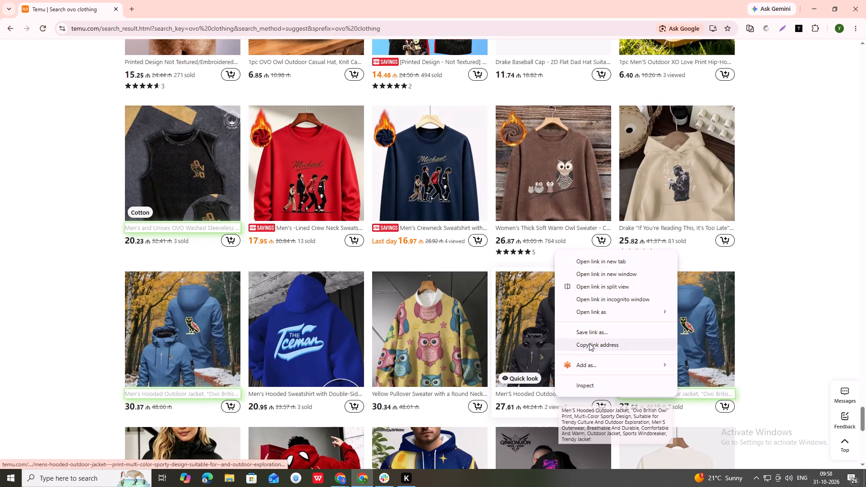
{"action": "left_click", "coordinate": [589, 343]}
{"action": "key", "text": "alt+Tab"}
{"action": "key", "text": "ctrl+v"}
{"action": "key", "text": "Down"}
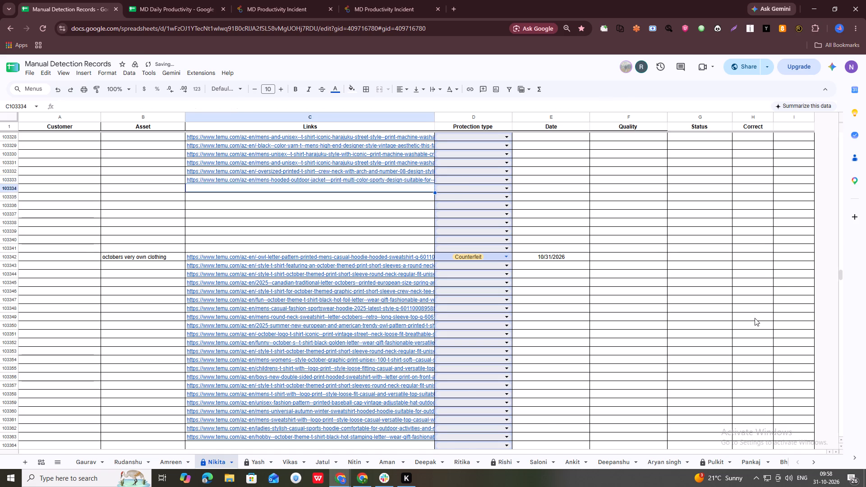
Switch to the Temu OVO clothing search and load more results below the Women's Padded jacket row.
{"action": "key", "text": "alt+Tab"}
{"action": "key", "text": "Down"}
{"action": "key", "text": "Down"}
{"action": "key", "text": "Down"}
{"action": "key", "text": "Down"}
{"action": "key", "text": "Down"}
{"action": "key", "text": "Down"}
{"action": "key", "text": "Down"}
{"action": "key", "text": "Down"}
{"action": "key", "text": "Down"}
{"action": "key", "text": "Down"}
{"action": "key", "text": "Down"}
{"action": "key", "text": "Down"}
{"action": "key", "text": "Down"}
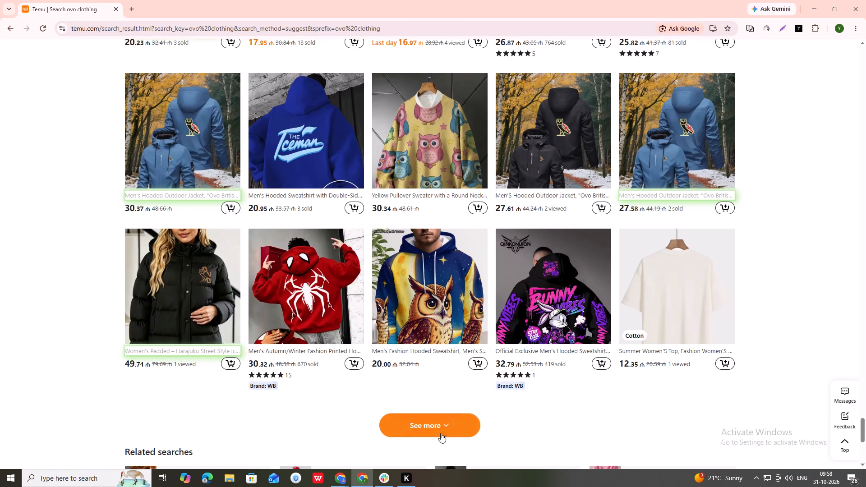
{"action": "left_click", "coordinate": [441, 433]}
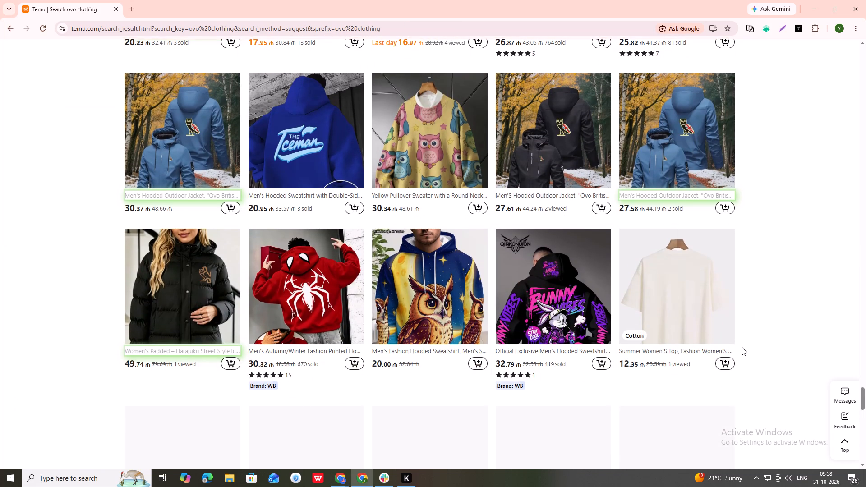
Copy the 20.02 100% OVO X Logo T-Shirt listing's link from Temu into the Links cell of row 103334.
{"action": "scroll", "coordinate": [671, 333], "scroll_direction": "down", "scroll_amount": 4}
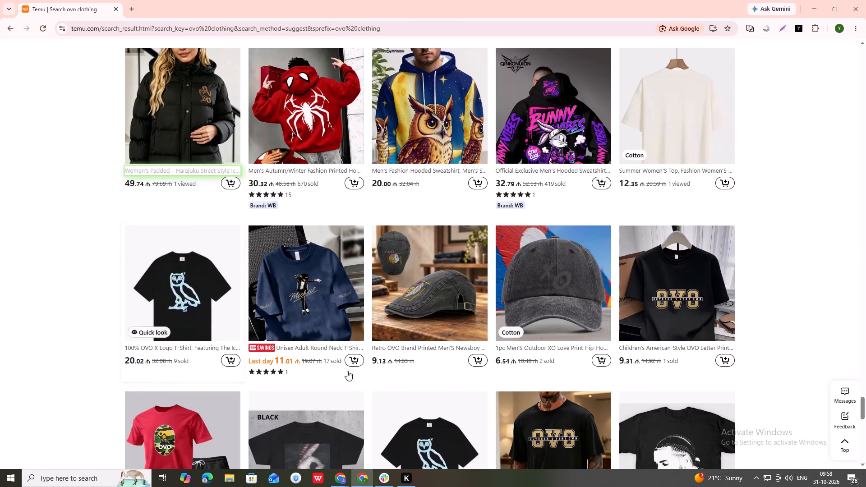
{"action": "scroll", "coordinate": [359, 363], "scroll_direction": "down", "scroll_amount": 3}
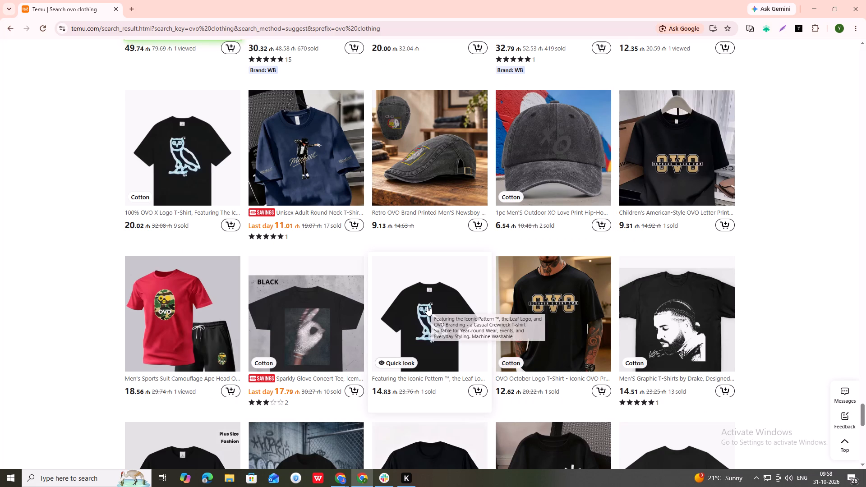
{"action": "right_click", "coordinate": [166, 217]}
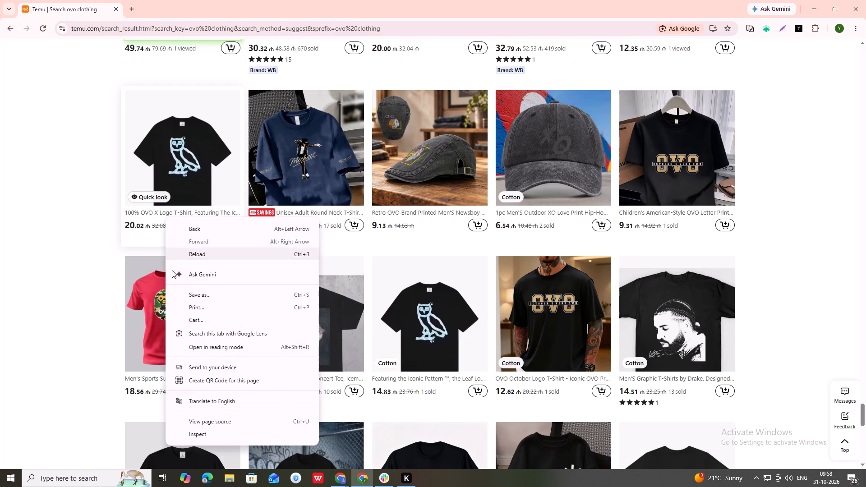
{"action": "right_click", "coordinate": [172, 213]}
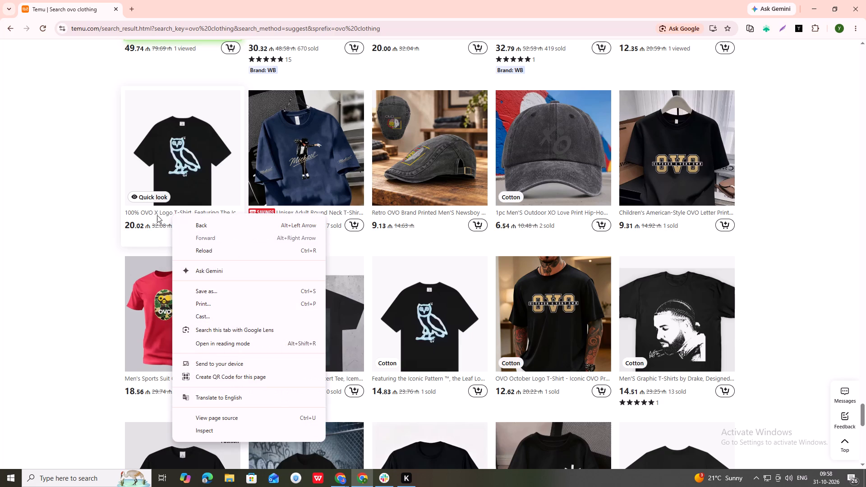
{"action": "right_click", "coordinate": [166, 215]}
{"action": "left_click", "coordinate": [201, 310]}
{"action": "key", "text": "alt+Tab"}
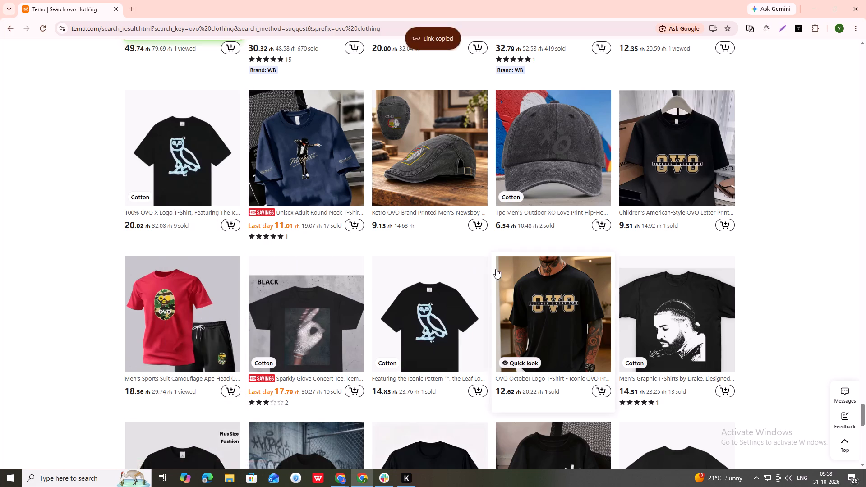
{"action": "key", "text": "ctrl+v"}
{"action": "key", "text": "Down"}
Copy the 9.31 Children's American-Style OVO Letter Print listing's link from Temu into the Links cell of row 103364.
{"action": "key", "text": "alt+Tab"}
{"action": "key", "text": "Right"}
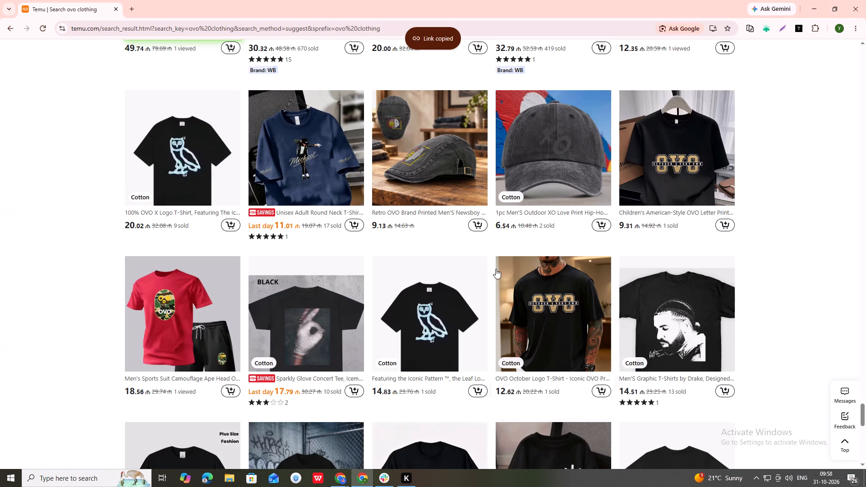
{"action": "right_click", "coordinate": [682, 213]}
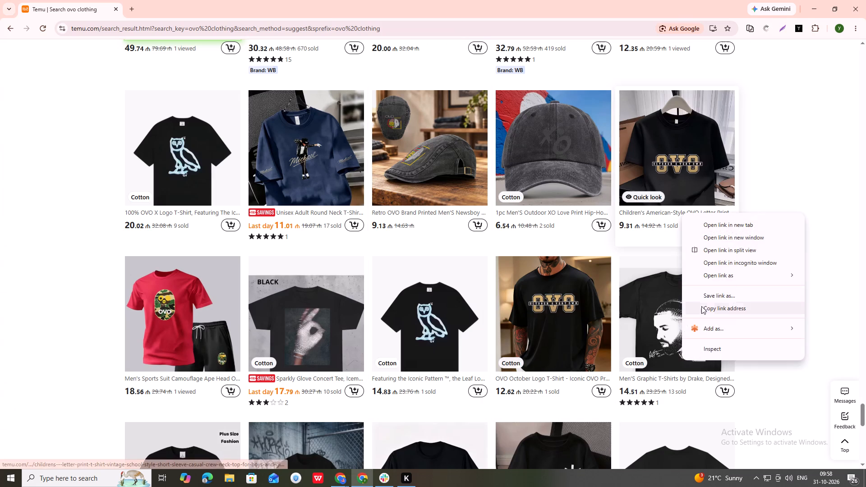
{"action": "left_click", "coordinate": [705, 303]}
{"action": "key", "text": "alt+Tab"}
{"action": "scroll", "coordinate": [428, 414], "scroll_direction": "down", "scroll_amount": 2}
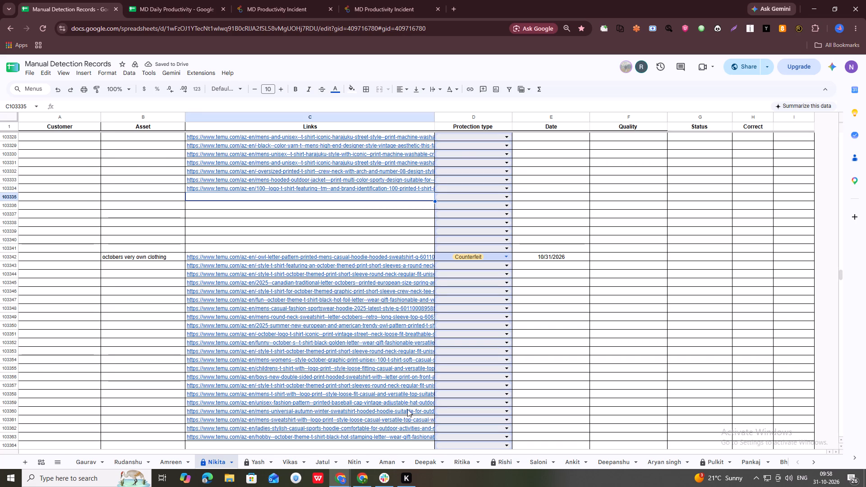
{"action": "left_click", "coordinate": [398, 354]}
{"action": "key", "text": "ctrl+v"}
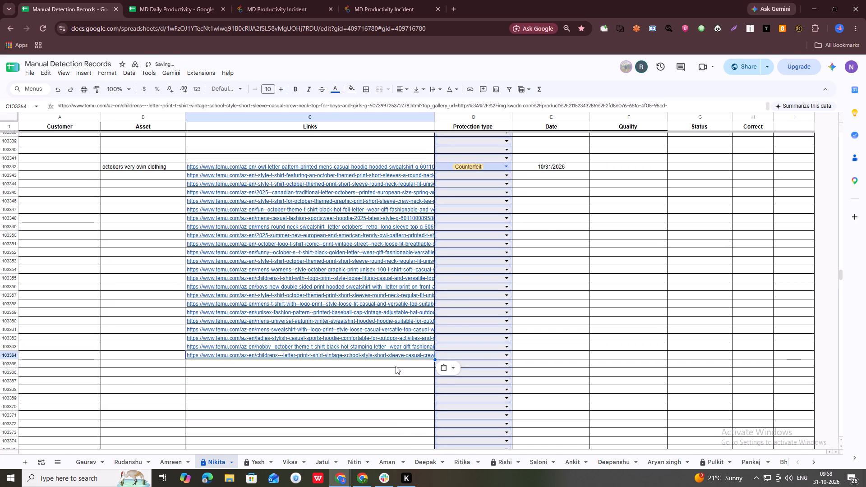
{"action": "left_click", "coordinate": [396, 367]}
Copy the 18.56 Men's Sports Suit Camouflage Ape Head listing's link from Temu into the Links cell of row 103335.
{"action": "key", "text": "alt+Tab"}
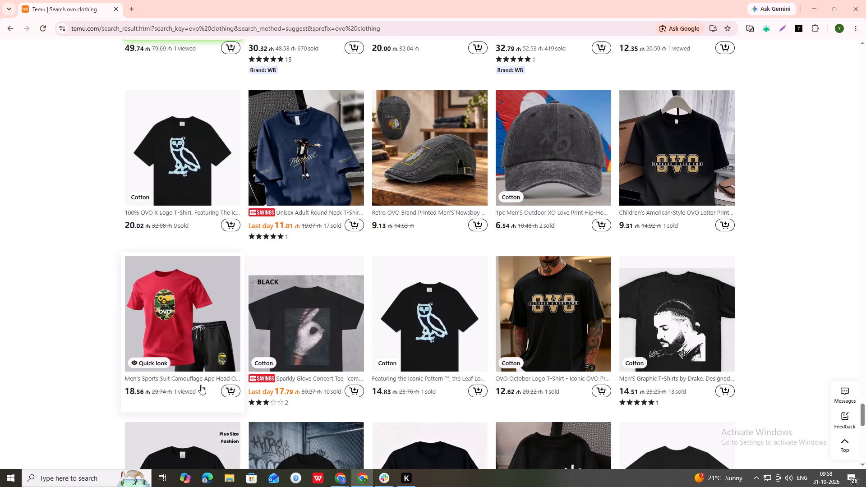
{"action": "right_click", "coordinate": [202, 381]}
{"action": "left_click", "coordinate": [244, 330]}
{"action": "key", "text": "alt+Tab"}
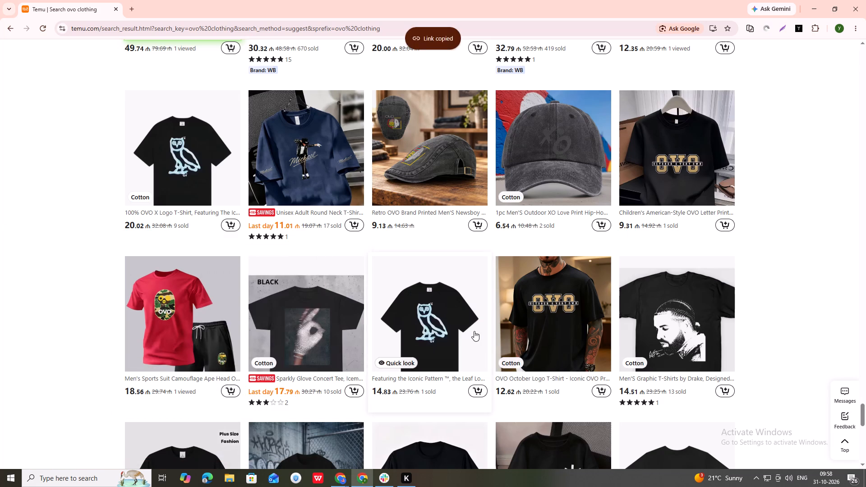
{"action": "scroll", "coordinate": [346, 254], "scroll_direction": "up", "scroll_amount": 2}
{"action": "left_click", "coordinate": [361, 199]}
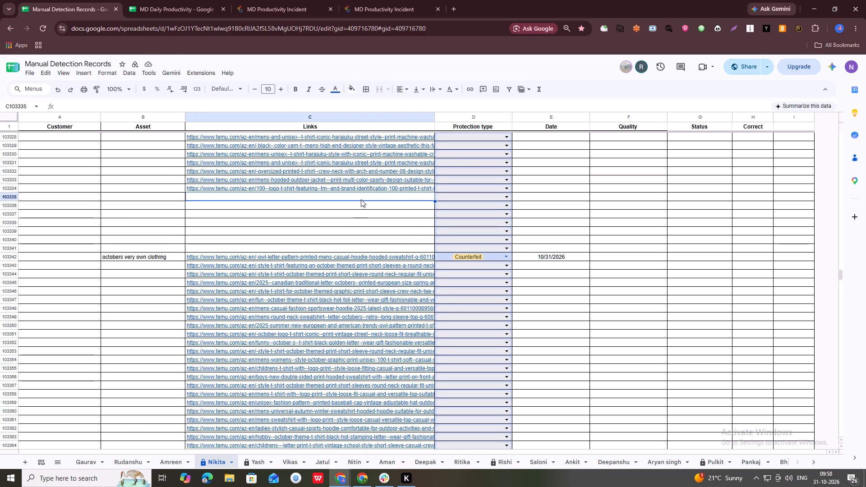
{"action": "key", "text": "ctrl+v"}
{"action": "left_click", "coordinate": [362, 207]}
Copy the 14.83 Featuring the Iconic Pattern owl T-shirt listing's link from Temu into the Links cell of row 103336.
{"action": "key", "text": "alt+Tab"}
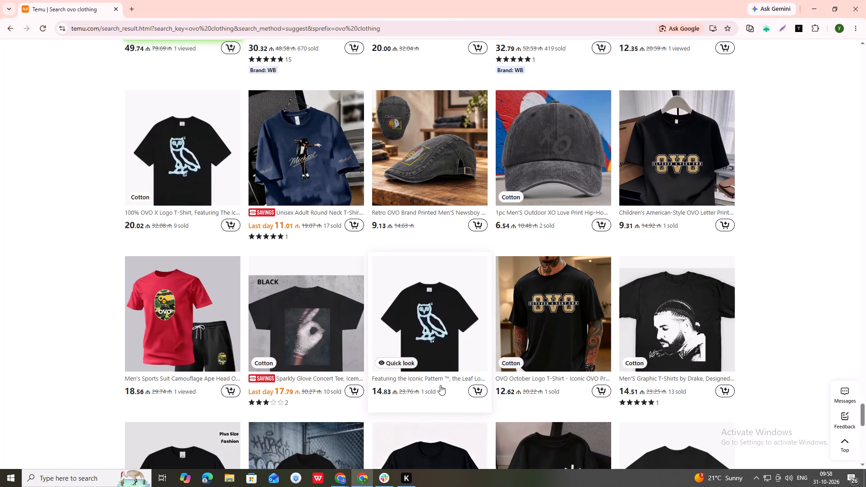
{"action": "right_click", "coordinate": [443, 378]}
{"action": "right_click", "coordinate": [429, 381]}
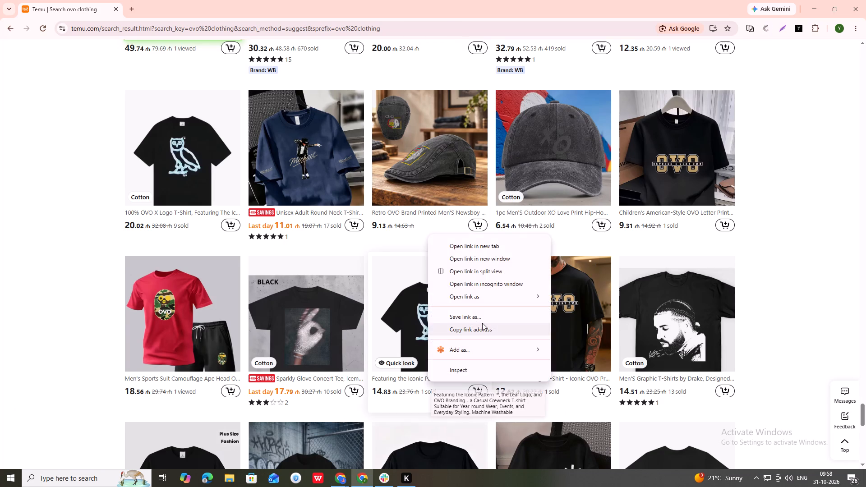
{"action": "left_click", "coordinate": [482, 323]}
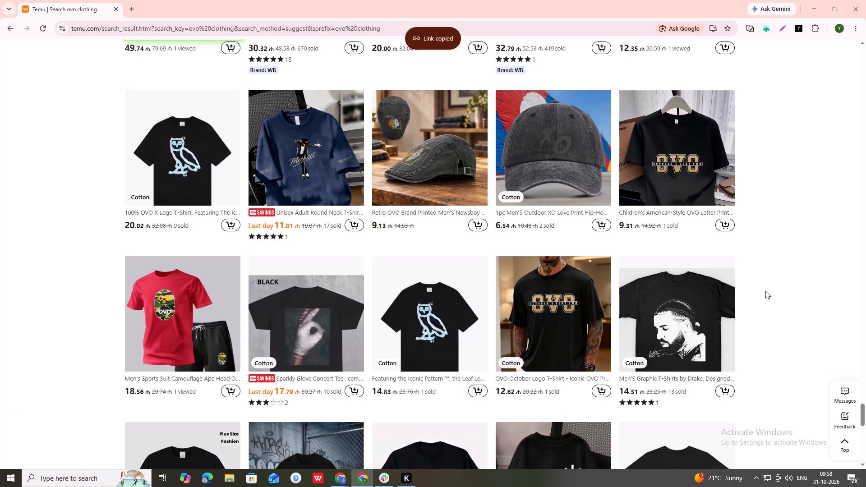
{"action": "key", "text": "alt+Tab"}
{"action": "key", "text": "ctrl+v"}
{"action": "key", "text": "Down"}
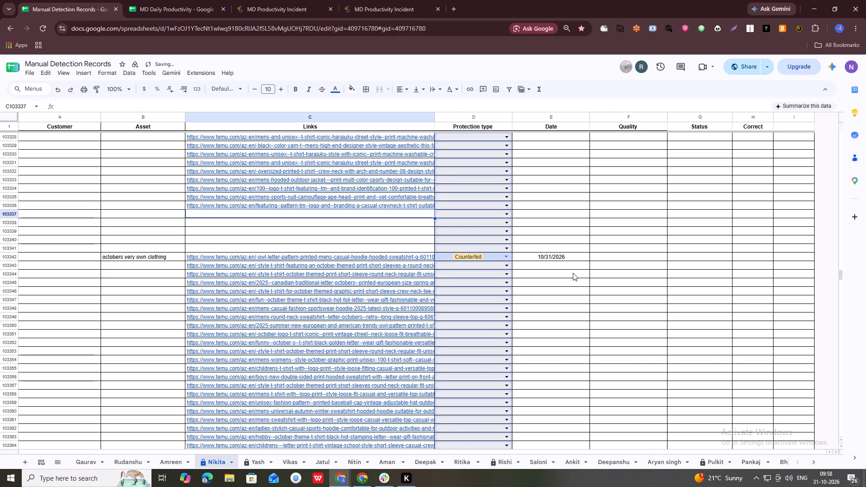
Copy the 12.62 OVO October Logo T-Shirt listing's link from Temu into the Links cell of row 103365.
{"action": "key", "text": "alt+Tab"}
{"action": "key", "text": "Right"}
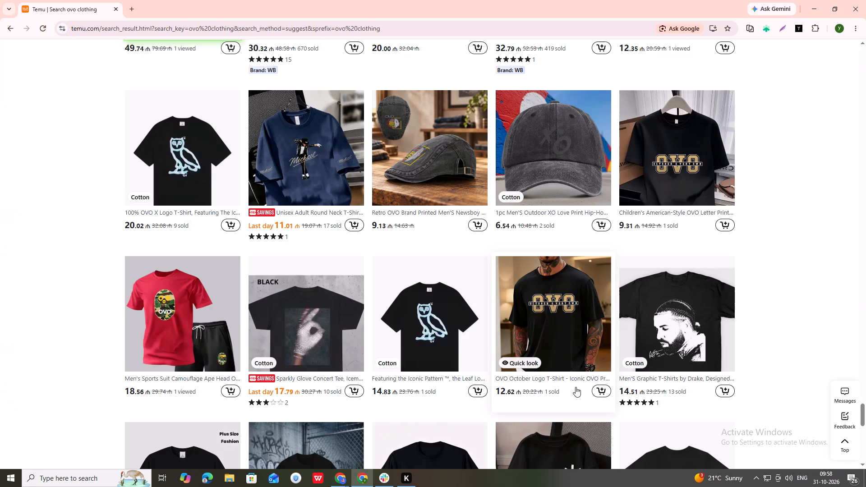
{"action": "right_click", "coordinate": [571, 379]}
{"action": "right_click", "coordinate": [556, 383]}
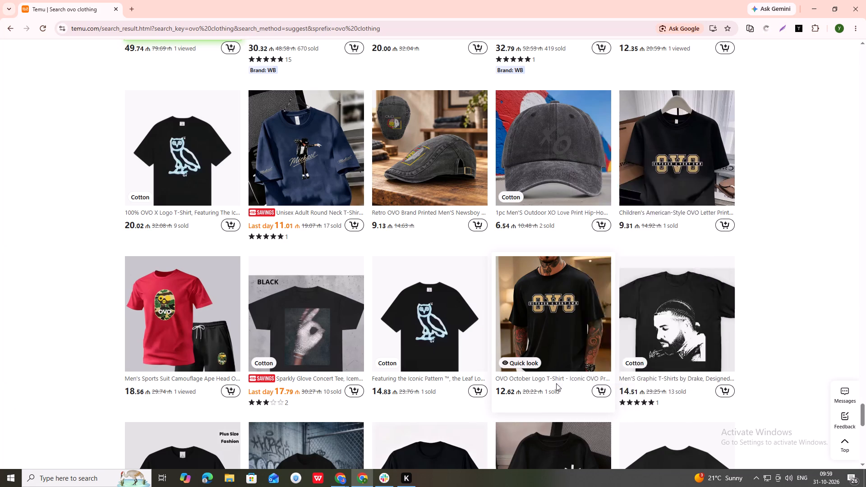
{"action": "right_click", "coordinate": [555, 377]}
{"action": "right_click", "coordinate": [544, 381]}
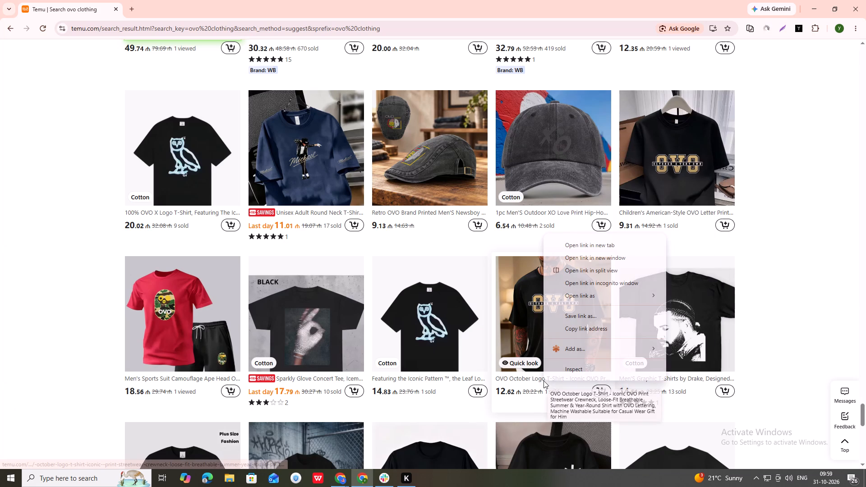
{"action": "left_click", "coordinate": [582, 328]}
{"action": "key", "text": "alt+Tab"}
{"action": "scroll", "coordinate": [402, 418], "scroll_direction": "down", "scroll_amount": 2}
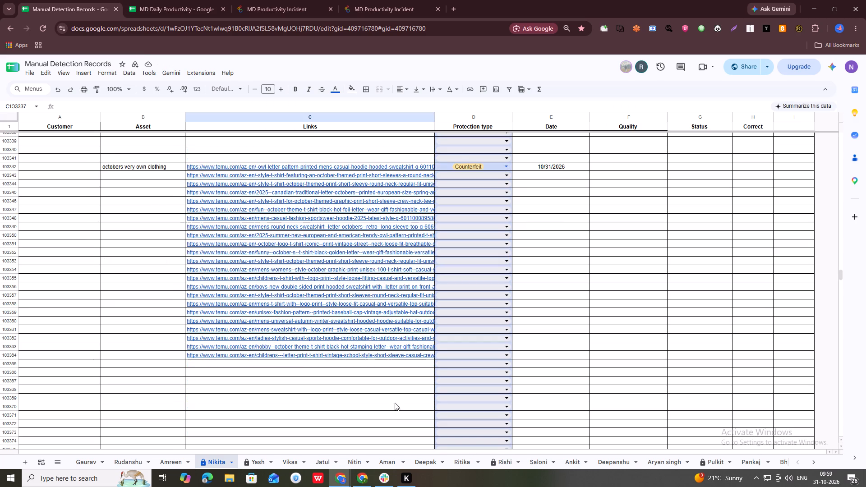
{"action": "left_click", "coordinate": [395, 364]}
{"action": "key", "text": "ctrl+v"}
{"action": "left_click", "coordinate": [395, 370]}
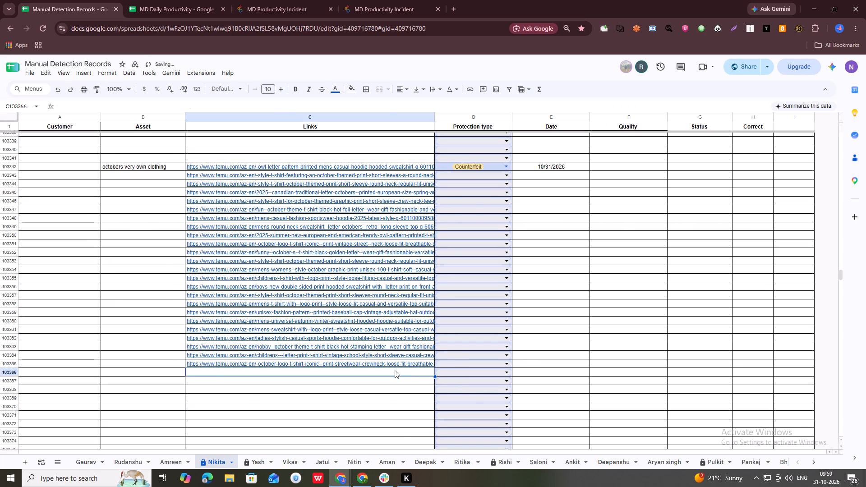
Copy the 14.49 OVO Athletics Black Solid Yarn T-Shirt listing's link from Temu into the Links cell of row 103337.
{"action": "key", "text": "alt+Tab"}
{"action": "scroll", "coordinate": [598, 387], "scroll_direction": "down", "scroll_amount": 3}
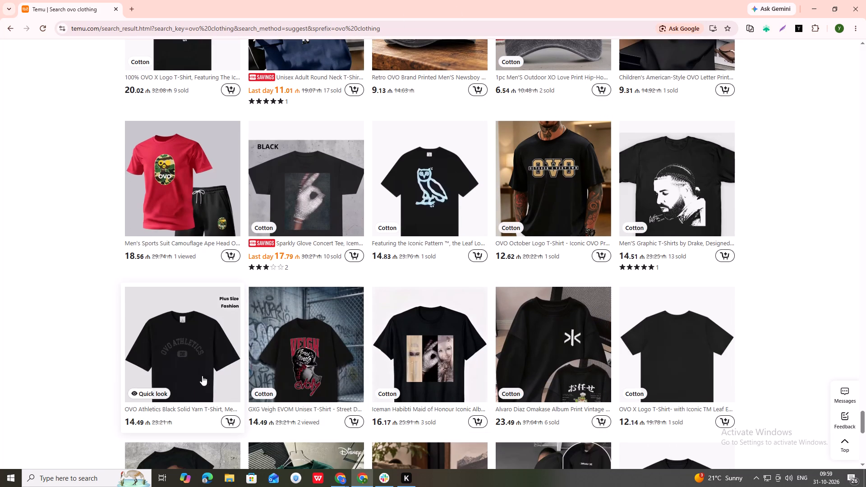
{"action": "right_click", "coordinate": [185, 411]}
{"action": "left_click", "coordinate": [205, 355]}
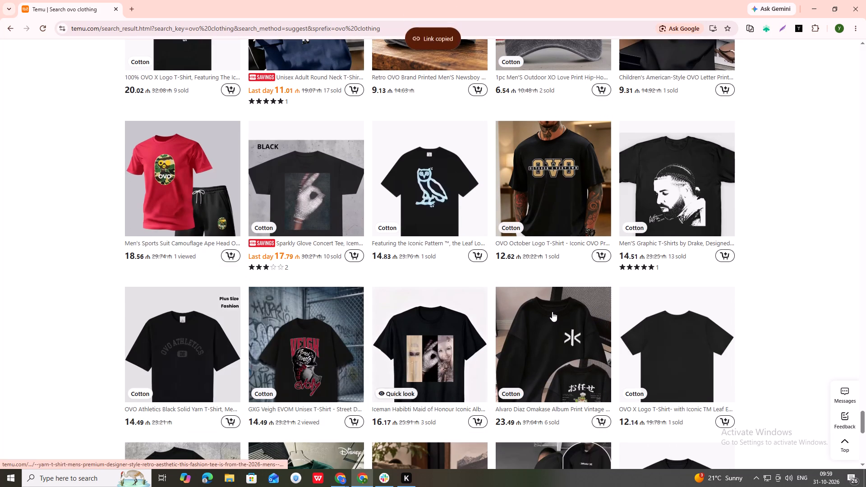
{"action": "key", "text": "alt+Tab"}
{"action": "scroll", "coordinate": [377, 360], "scroll_direction": "up", "scroll_amount": 3}
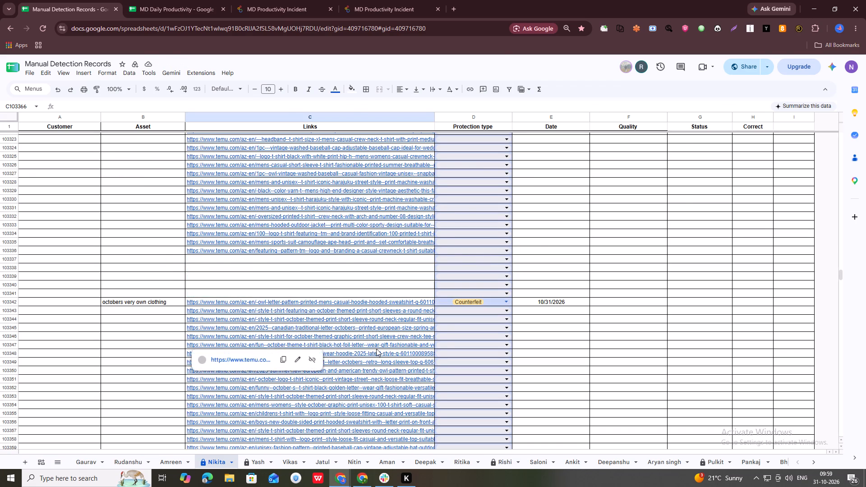
{"action": "key", "text": "alt+Tab"}
{"action": "key", "text": "alt+Tab"}
{"action": "left_click", "coordinate": [344, 261]}
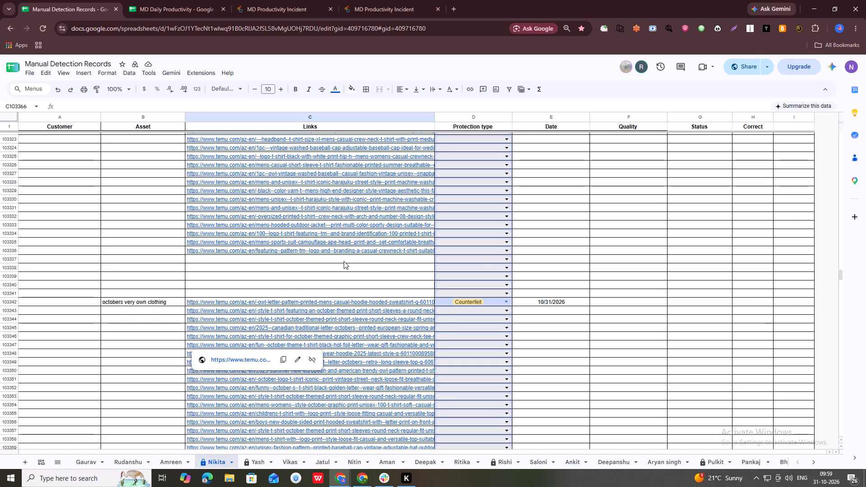
{"action": "key", "text": "ctrl+v"}
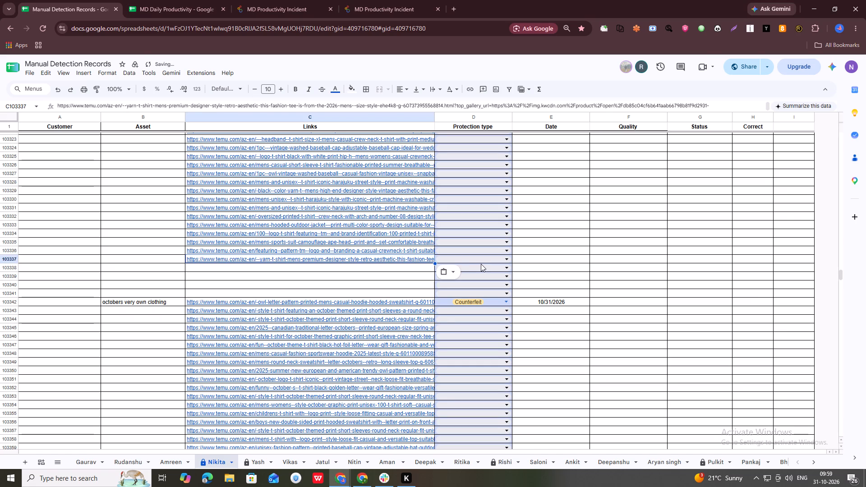
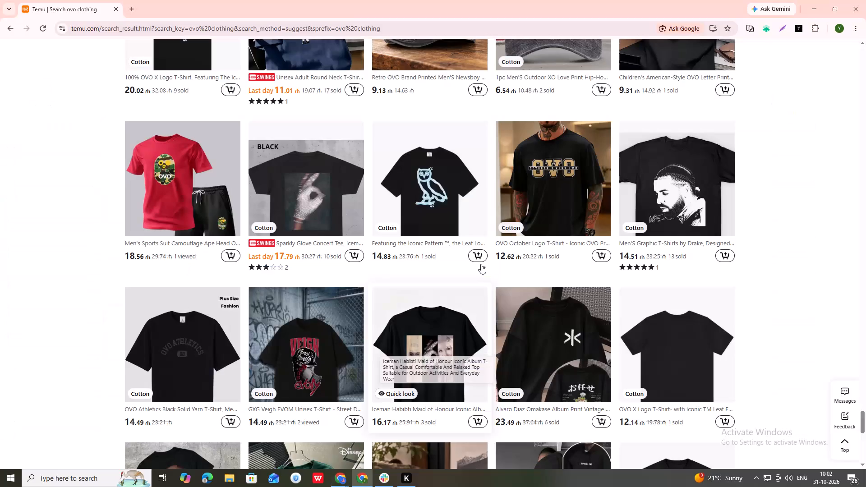
Load more results and copy the 8.36 Girls' Apparel Casual Trendy Camo T-shirt listing's link from Temu into the Links cell of row 103338.
{"action": "key", "text": "Right"}
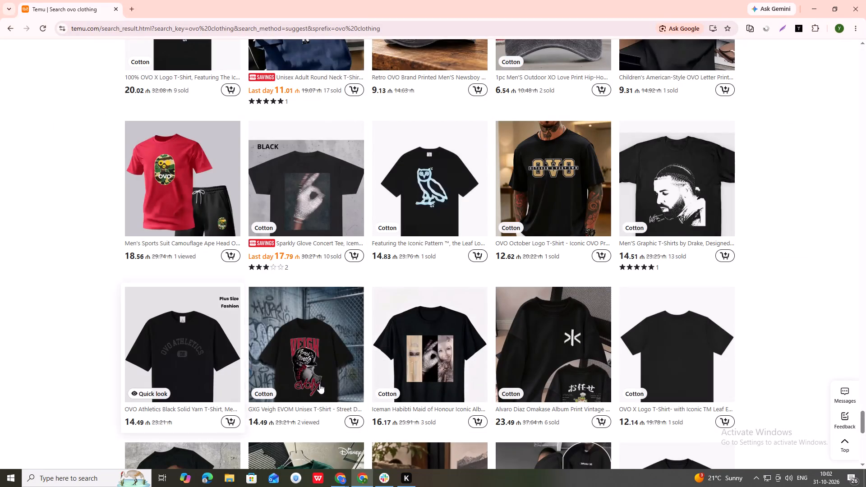
{"action": "scroll", "coordinate": [355, 365], "scroll_direction": "down", "scroll_amount": 4}
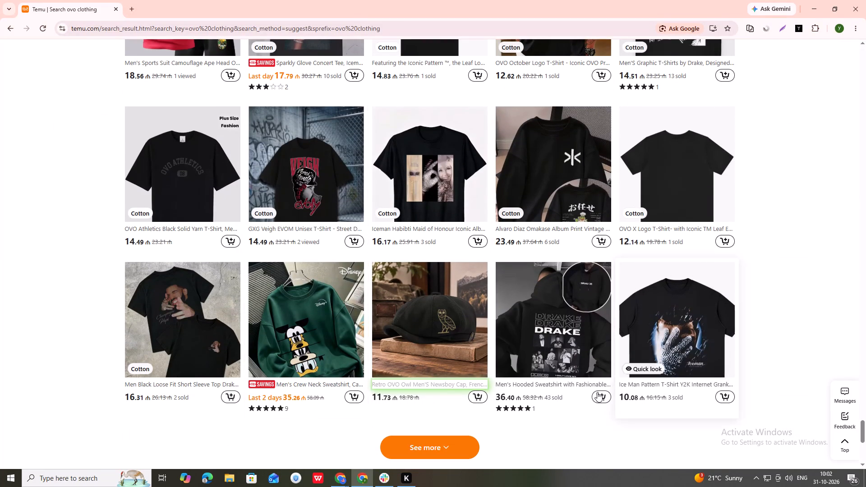
{"action": "left_click", "coordinate": [441, 449]}
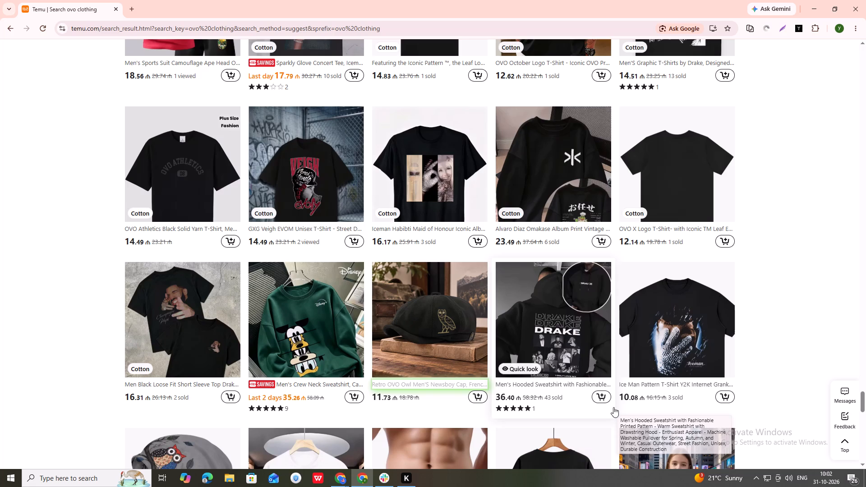
{"action": "scroll", "coordinate": [441, 381], "scroll_direction": "down", "scroll_amount": 5}
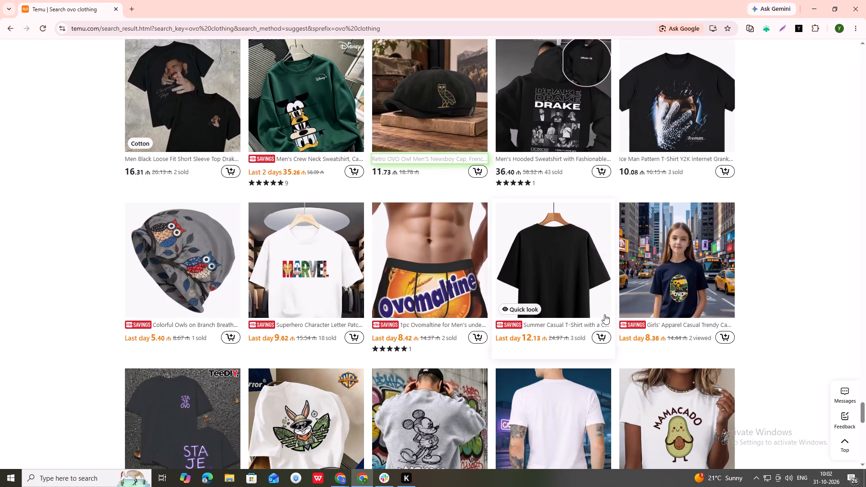
{"action": "right_click", "coordinate": [682, 326]}
{"action": "left_click", "coordinate": [710, 270]}
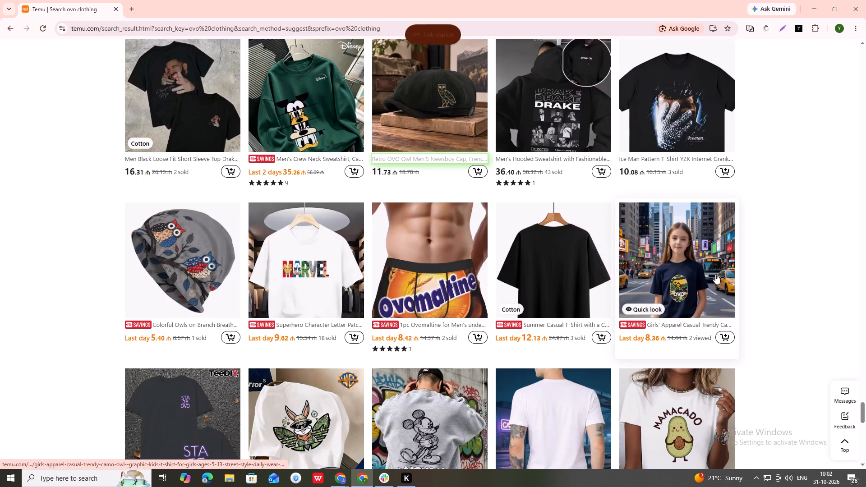
{"action": "key", "text": "alt+Tab"}
{"action": "key", "text": "ctrl+v"}
{"action": "key", "text": "Down"}
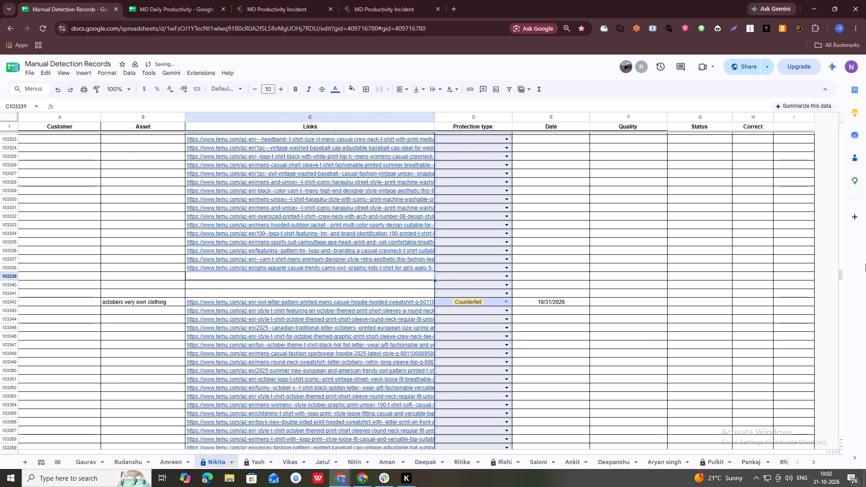
Copy the 30.80 3pcs New Summer Men's American Style OVO T-shirt listing's link from Temu into the Links cell of row 103339.
{"action": "key", "text": "alt+Tab"}
{"action": "key", "text": "Down"}
{"action": "scroll", "coordinate": [544, 227], "scroll_direction": "down", "scroll_amount": 4}
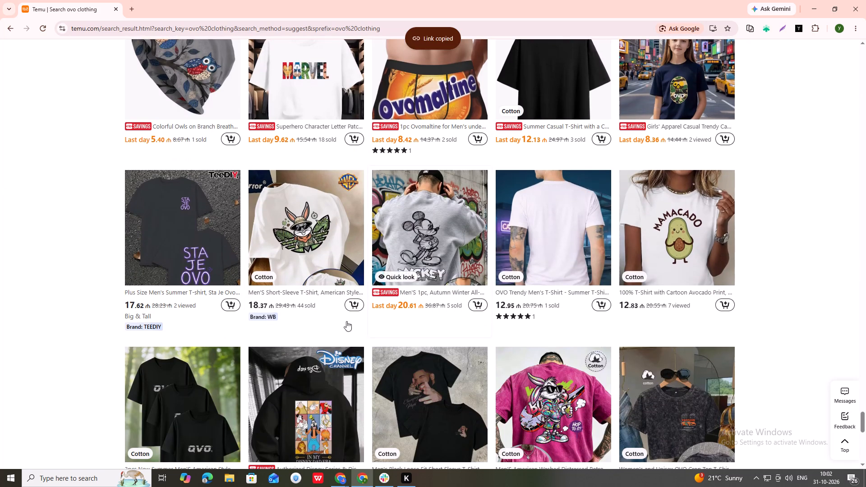
{"action": "scroll", "coordinate": [428, 262], "scroll_direction": "down", "scroll_amount": 4}
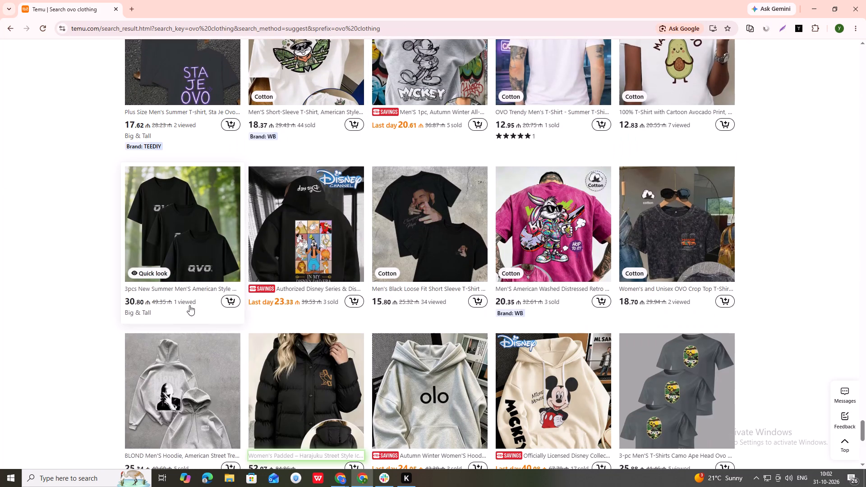
{"action": "right_click", "coordinate": [202, 289]}
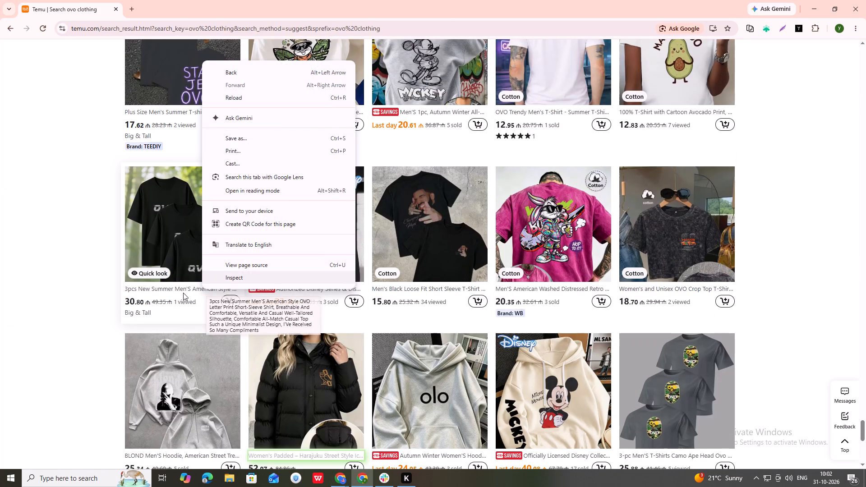
{"action": "right_click", "coordinate": [185, 291]}
{"action": "left_click", "coordinate": [210, 384]}
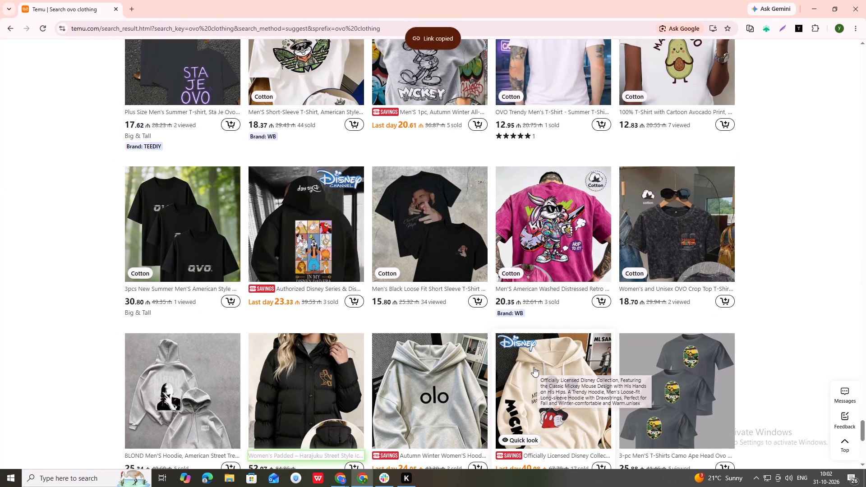
{"action": "key", "text": "alt+Tab"}
{"action": "key", "text": "ctrl+v"}
{"action": "key", "text": "Down"}
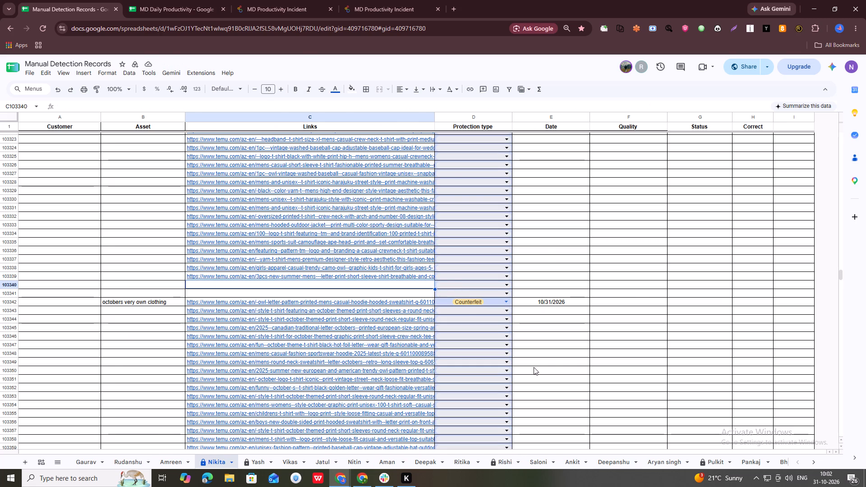
Copy the 25.88 3-pc Men's T-Shirts Camo Ape Head listing's link from Temu into the Links cell of row 103340.
{"action": "key", "text": "alt+Tab"}
{"action": "key", "text": "Right"}
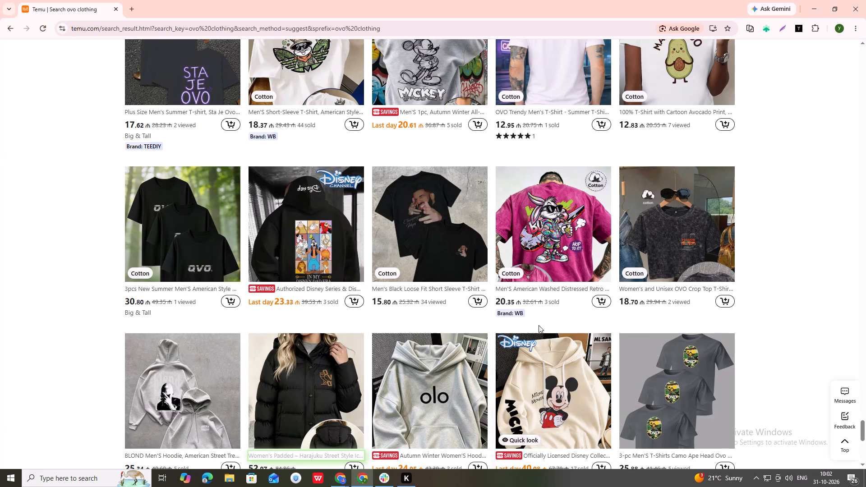
{"action": "scroll", "coordinate": [539, 325], "scroll_direction": "down", "scroll_amount": 4}
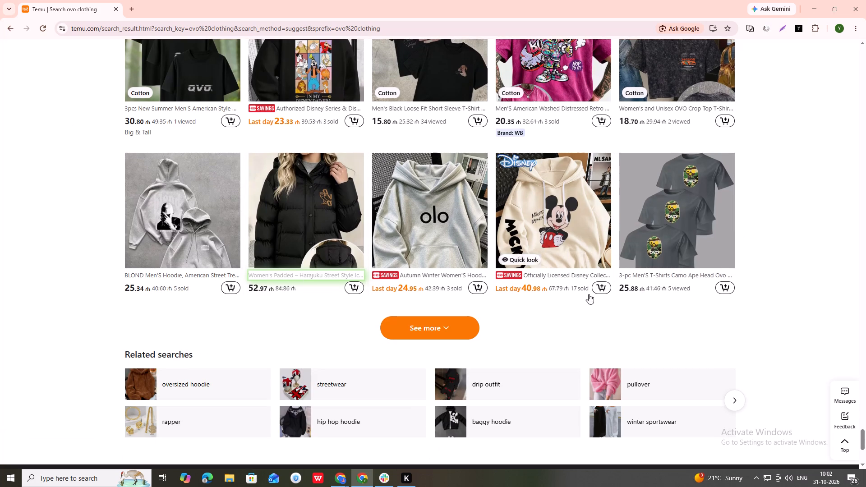
{"action": "right_click", "coordinate": [667, 278]}
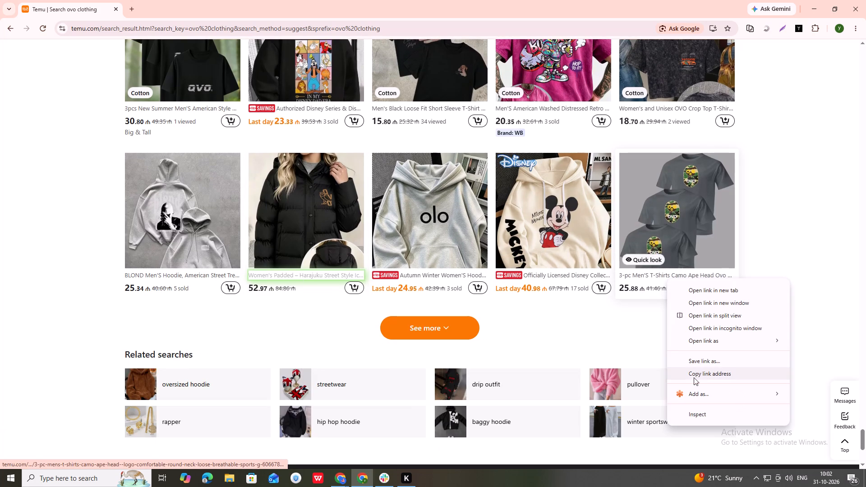
{"action": "left_click", "coordinate": [695, 372]}
{"action": "key", "text": "alt+Tab"}
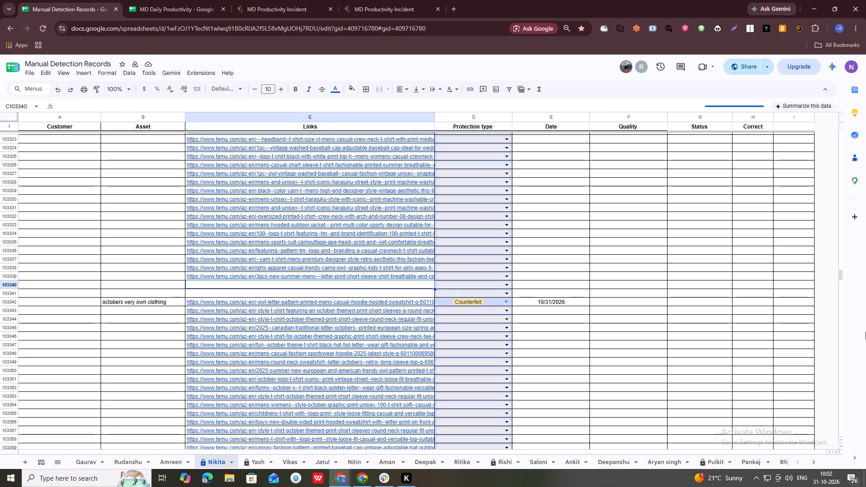
{"action": "key", "text": "ctrl+v"}
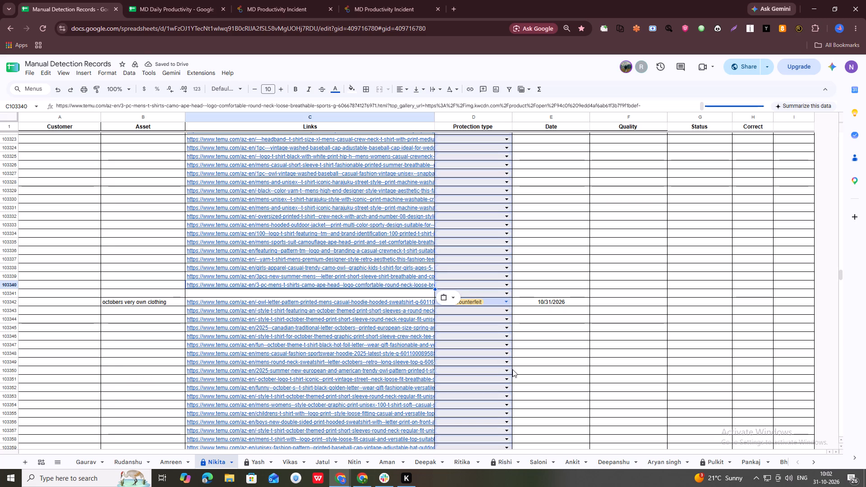
Insert nine blank rows at row 103341, above the octobers very own clothing row, and select the Links cell of row 103341.
{"action": "left_click", "coordinate": [0, 292]}
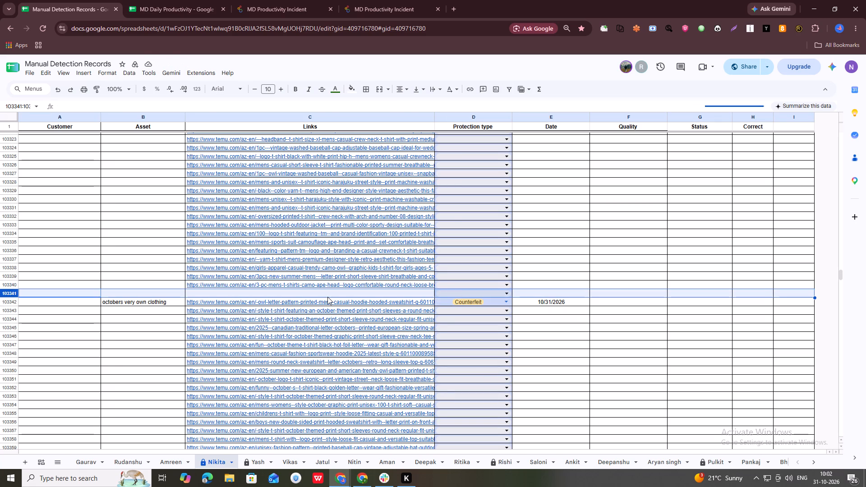
{"action": "key", "text": "ctrl+alt+equal"}
{"action": "key", "text": "ctrl+alt+equal"}
{"action": "key", "text": "ctrl+alt+equal"}
{"action": "key", "text": "ctrl+alt+equal"}
{"action": "key", "text": "ctrl+alt+equal"}
{"action": "key", "text": "ctrl+alt+equal"}
{"action": "key", "text": "ctrl+alt+equal"}
{"action": "key", "text": "ctrl+alt+equal"}
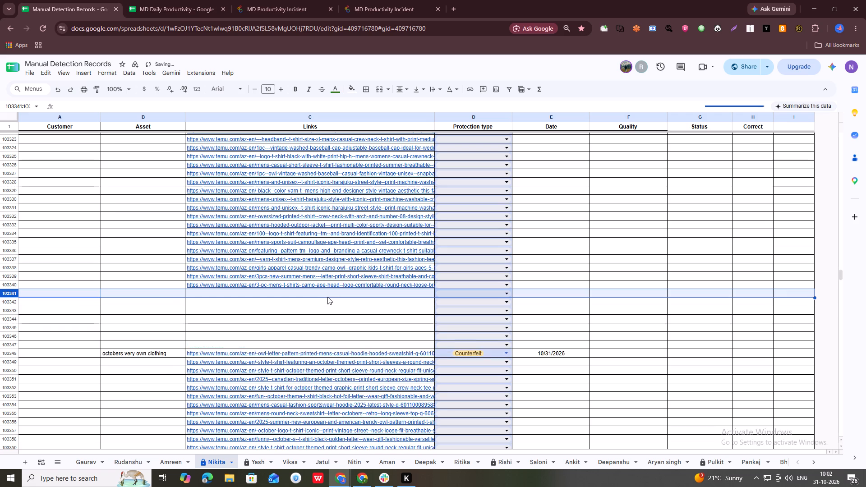
{"action": "key", "text": "ctrl+alt+equal"}
{"action": "key", "text": "Right"}
{"action": "key", "text": "Right"}
Load more OVO clothing search results on Temu and examine the new listings for counterfeit items.
{"action": "key", "text": "alt+Tab"}
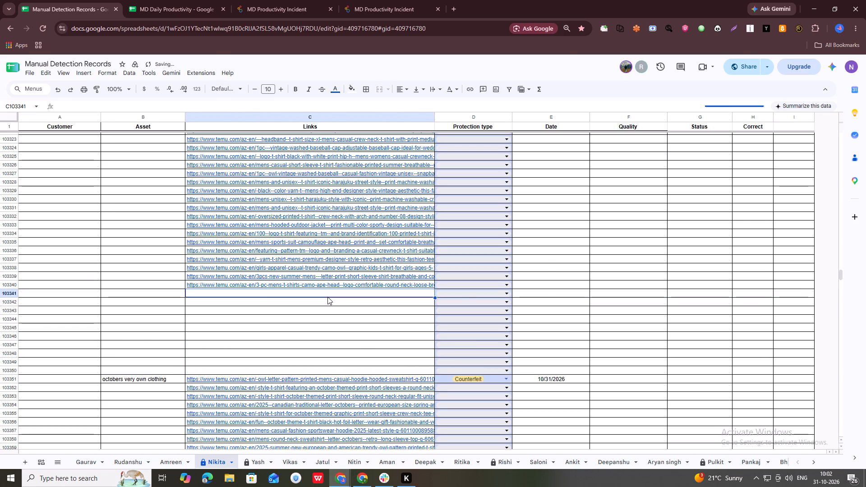
{"action": "key", "text": "Down"}
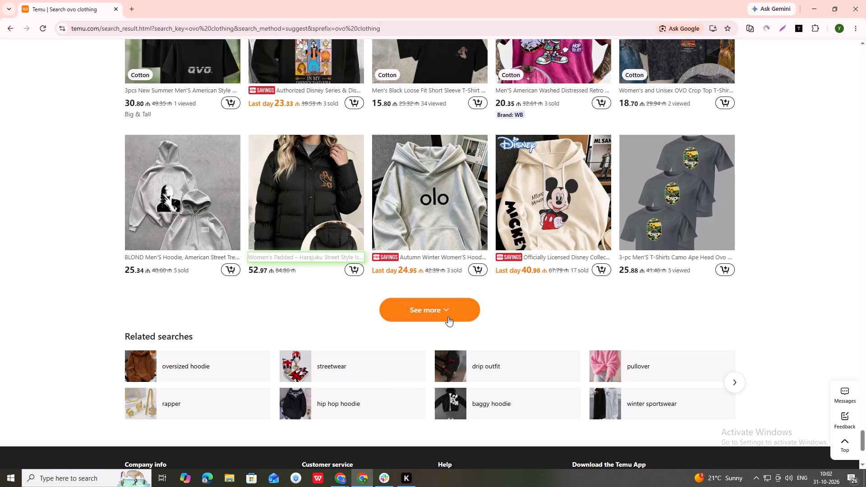
{"action": "left_click", "coordinate": [448, 317]}
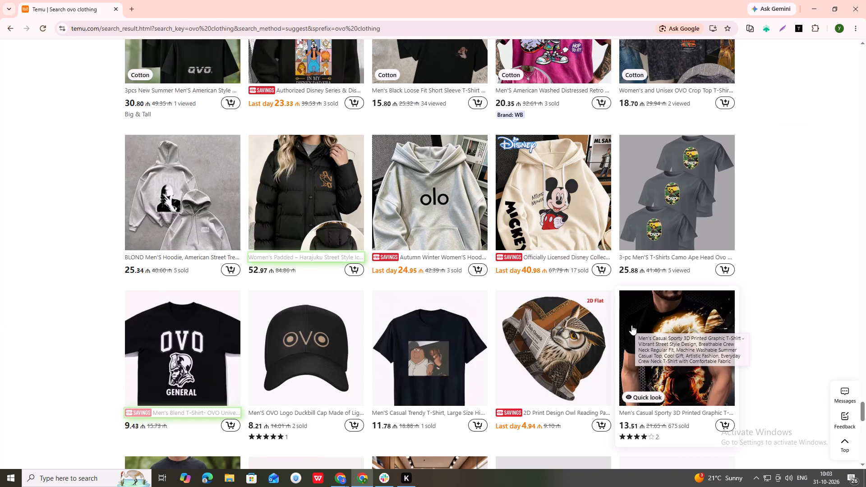
{"action": "scroll", "coordinate": [592, 317], "scroll_direction": "down", "scroll_amount": 2}
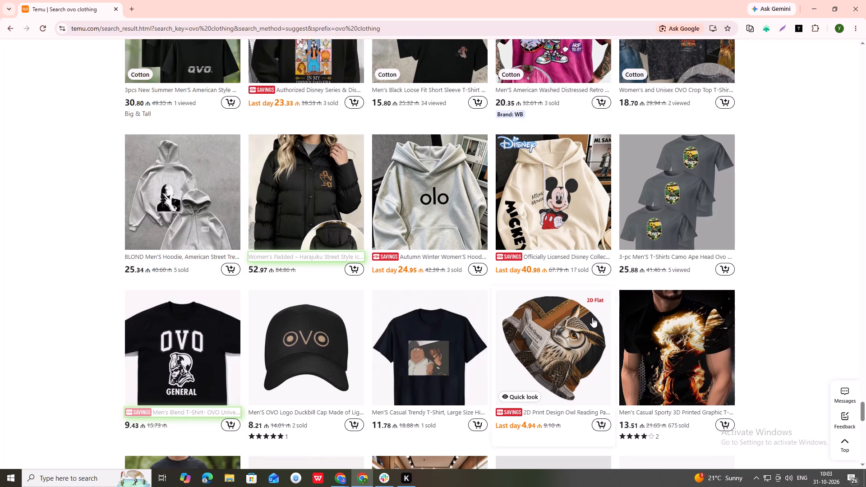
{"action": "scroll", "coordinate": [592, 317], "scroll_direction": "down", "scroll_amount": 1}
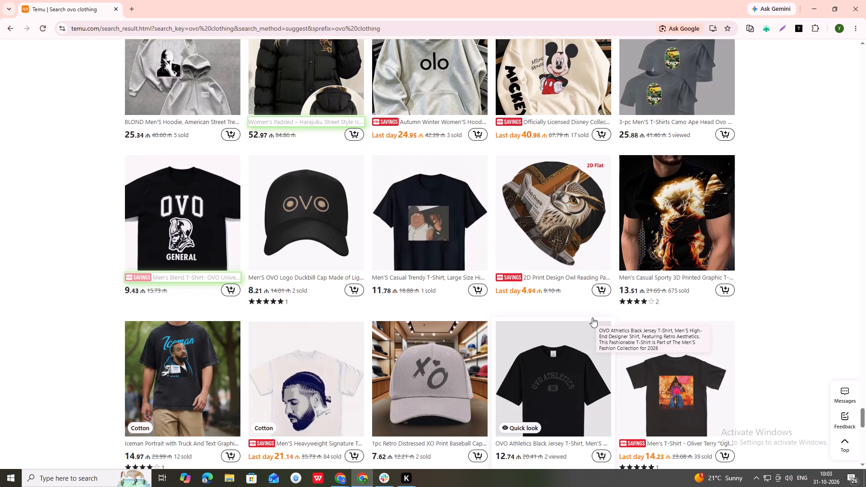
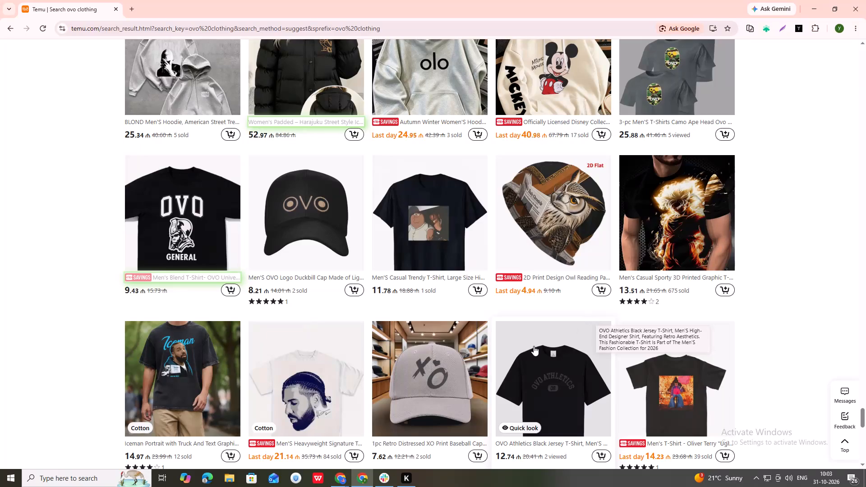
Copy the 12.74 OVO Athletics Black Jersey T-Shirt listing's link from Temu into the Links cell of row 103341.
{"action": "scroll", "coordinate": [461, 320], "scroll_direction": "down", "scroll_amount": 4}
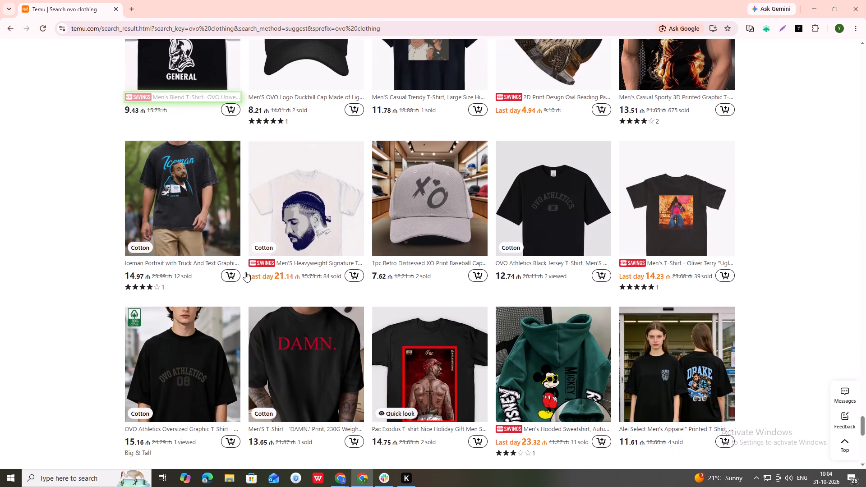
{"action": "right_click", "coordinate": [561, 263]}
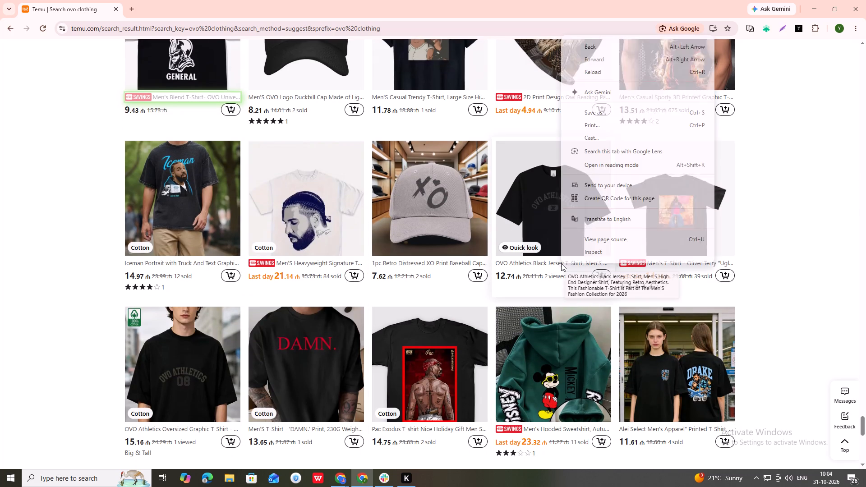
{"action": "right_click", "coordinate": [557, 267]}
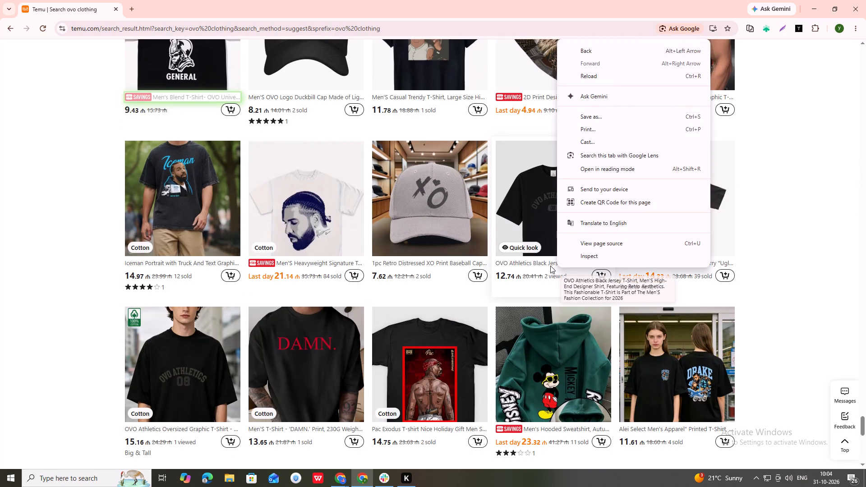
{"action": "right_click", "coordinate": [550, 264]}
{"action": "left_click", "coordinate": [576, 360]}
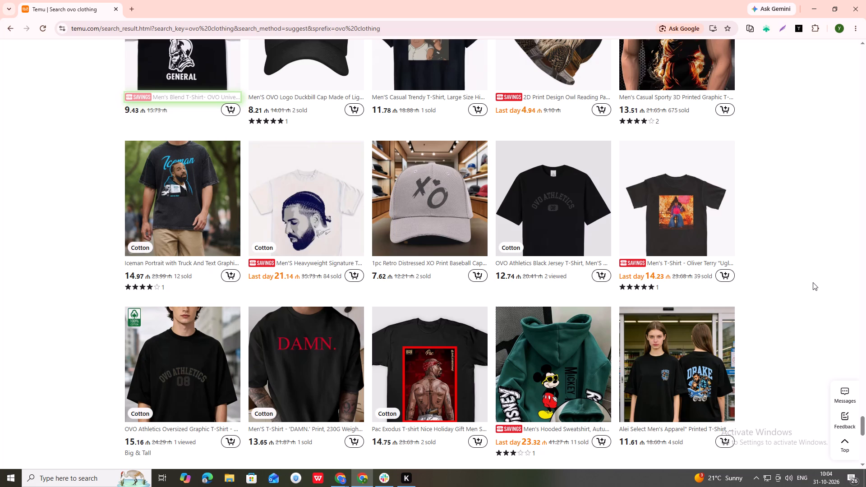
{"action": "key", "text": "alt+Tab"}
{"action": "key", "text": "ctrl+v"}
{"action": "key", "text": "Down"}
Copy the 15.16 OVO Athletics Oversized Graphic T-Shirt listing's link from Temu into the Links cell of row 103342.
{"action": "key", "text": "alt+Tab"}
{"action": "key", "text": "Down"}
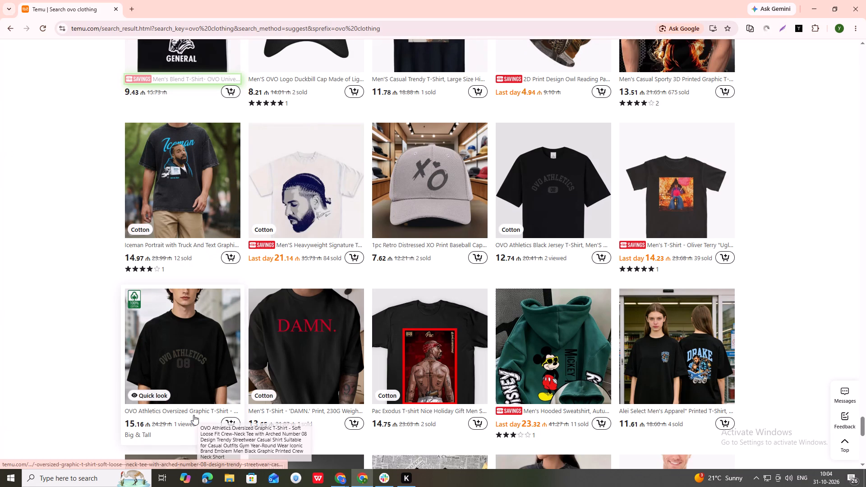
{"action": "right_click", "coordinate": [193, 415]}
{"action": "left_click", "coordinate": [226, 367]}
{"action": "key", "text": "alt+Tab"}
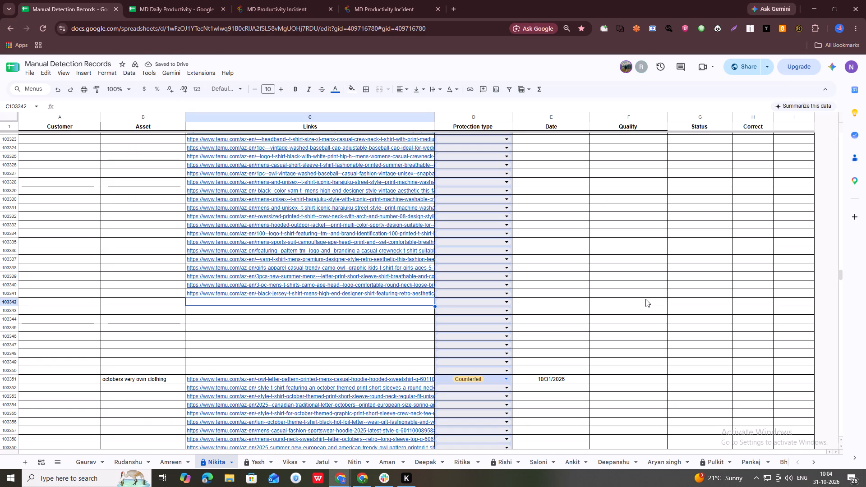
{"action": "key", "text": "ctrl+v"}
{"action": "key", "text": "Down"}
Copy the 11.61 Alei Select Men's Apparel Printed T-Shirt listing's link from Temu into the Links cell of row 103343.
{"action": "key", "text": "alt+Tab"}
{"action": "key", "text": "Right"}
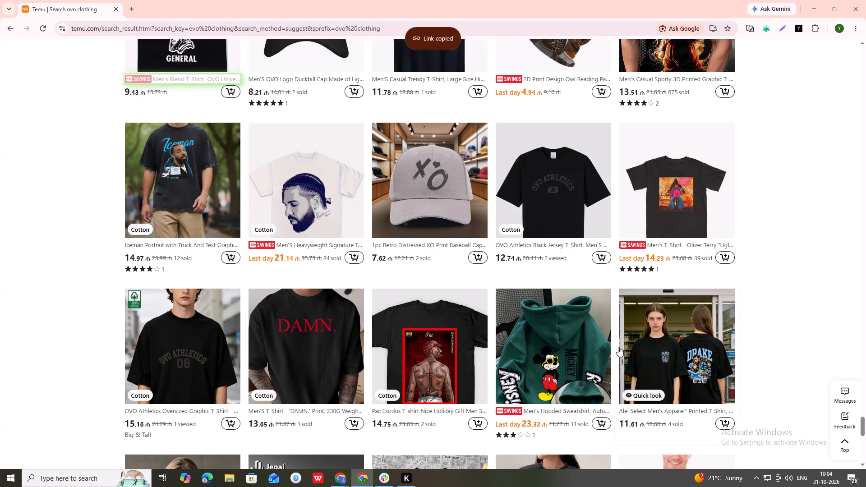
{"action": "right_click", "coordinate": [684, 414]}
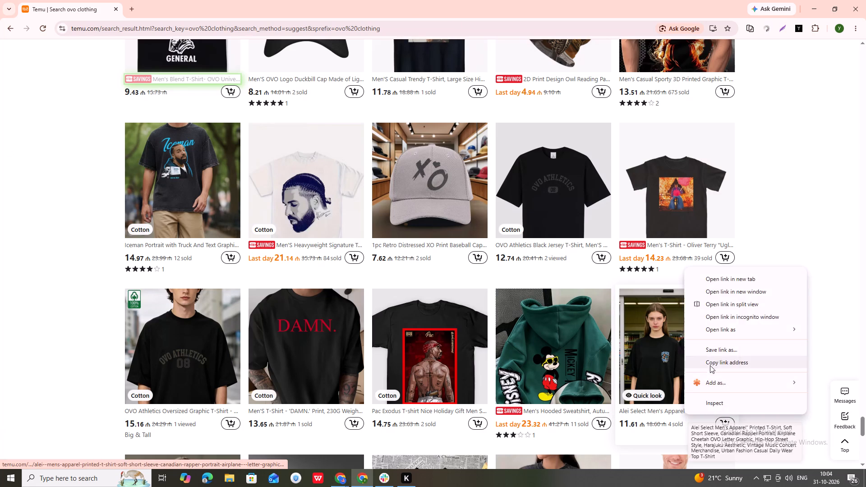
{"action": "left_click", "coordinate": [711, 363]}
{"action": "key", "text": "alt+Tab"}
{"action": "key", "text": "ctrl+v"}
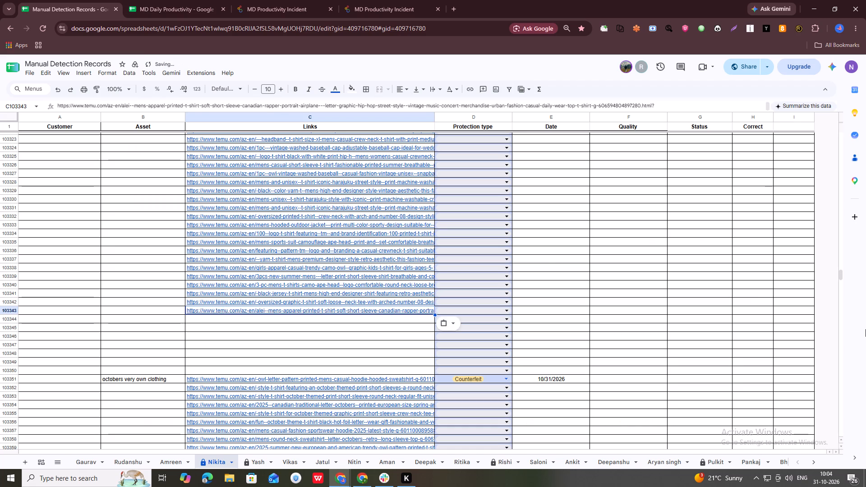
{"action": "key", "text": "Down"}
Copy the 8.55 OVO Men's T-Shirt owl listing's link from Temu into the Links cell of row 103344.
{"action": "key", "text": "alt+Tab"}
{"action": "key", "text": "Down"}
{"action": "scroll", "coordinate": [463, 344], "scroll_direction": "down", "scroll_amount": 4}
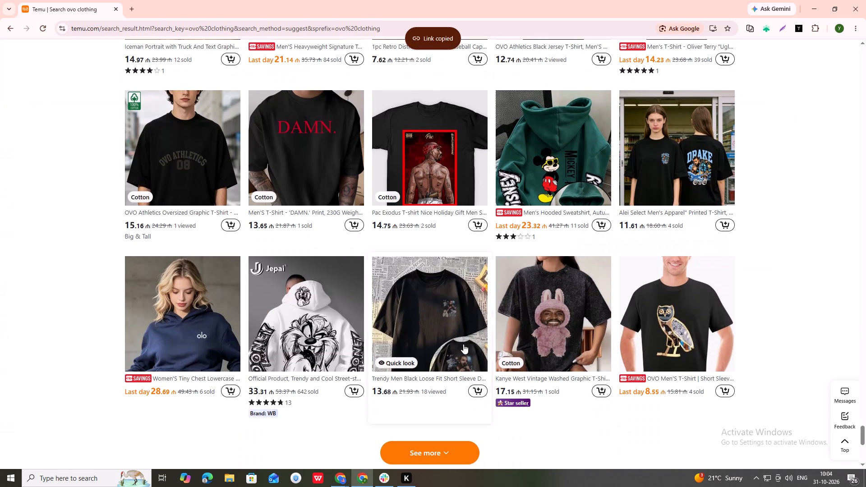
{"action": "right_click", "coordinate": [679, 382]}
{"action": "left_click", "coordinate": [719, 329]}
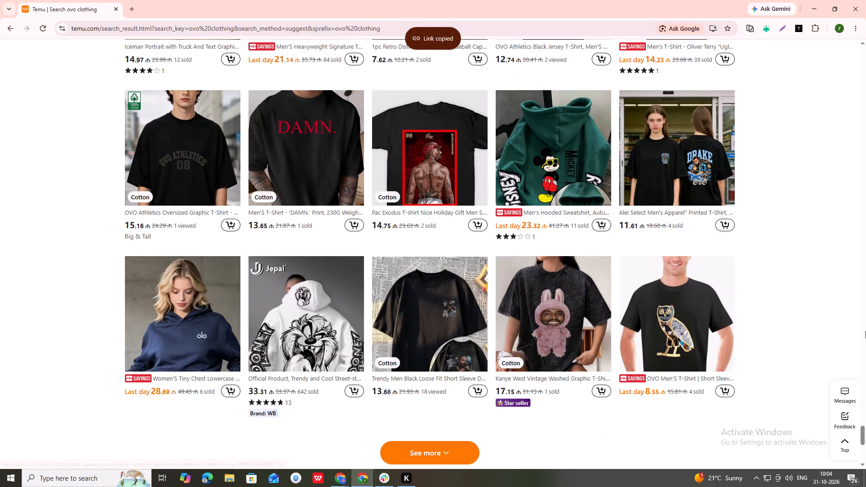
{"action": "key", "text": "alt+Tab"}
{"action": "key", "text": "ctrl+v"}
{"action": "key", "text": "Down"}
Load more OVO clothing search results on Temu.
{"action": "key", "text": "alt+Tab"}
{"action": "key", "text": "Down"}
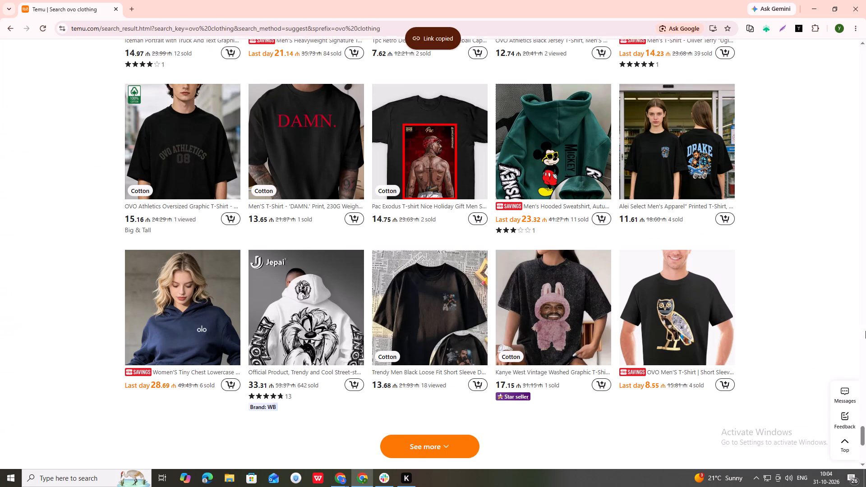
{"action": "left_click", "coordinate": [412, 432]}
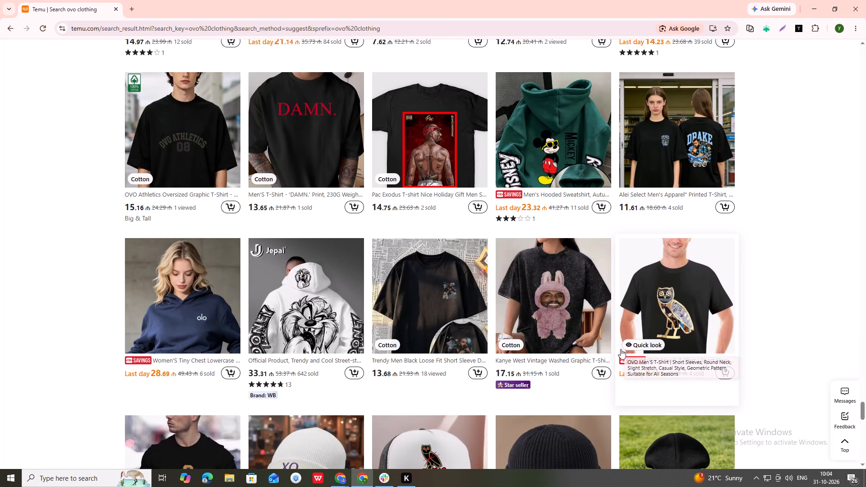
Copy the 9.17 Street Fashion Men's T-Shirt Golden Owl listing's link from Temu into the Links cell of row 103345.
{"action": "key", "text": "Down"}
{"action": "key", "text": "Down"}
{"action": "key", "text": "Down"}
{"action": "key", "text": "Down"}
{"action": "key", "text": "Down"}
{"action": "key", "text": "Down"}
{"action": "key", "text": "Down"}
{"action": "key", "text": "Down"}
{"action": "key", "text": "Down"}
{"action": "key", "text": "Down"}
{"action": "key", "text": "Down"}
{"action": "key", "text": "Down"}
{"action": "key", "text": "Down"}
{"action": "key", "text": "Down"}
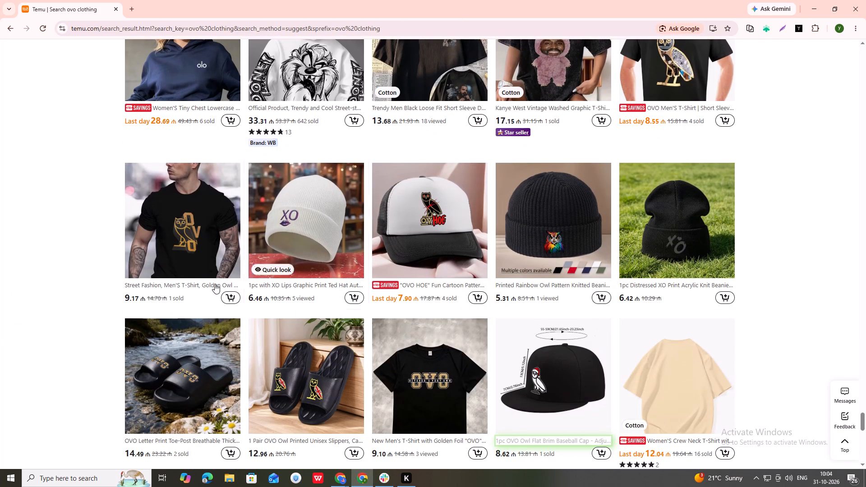
{"action": "right_click", "coordinate": [185, 287]}
{"action": "left_click", "coordinate": [193, 377]}
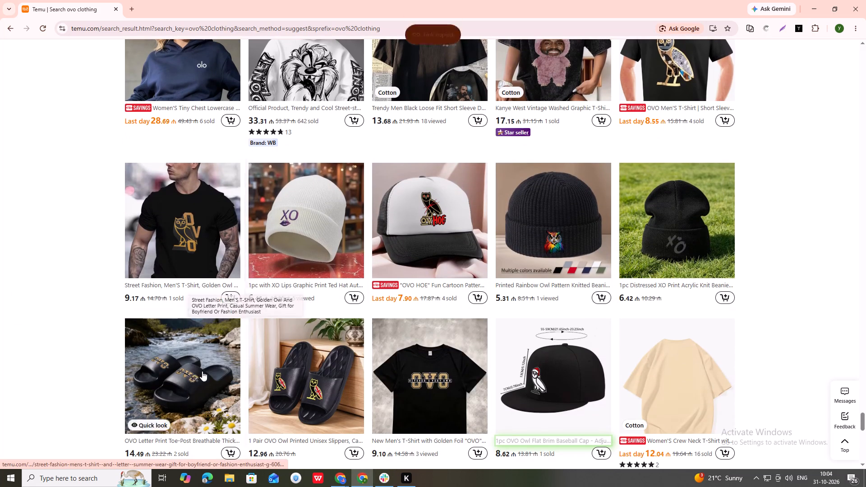
{"action": "key", "text": "alt+Tab"}
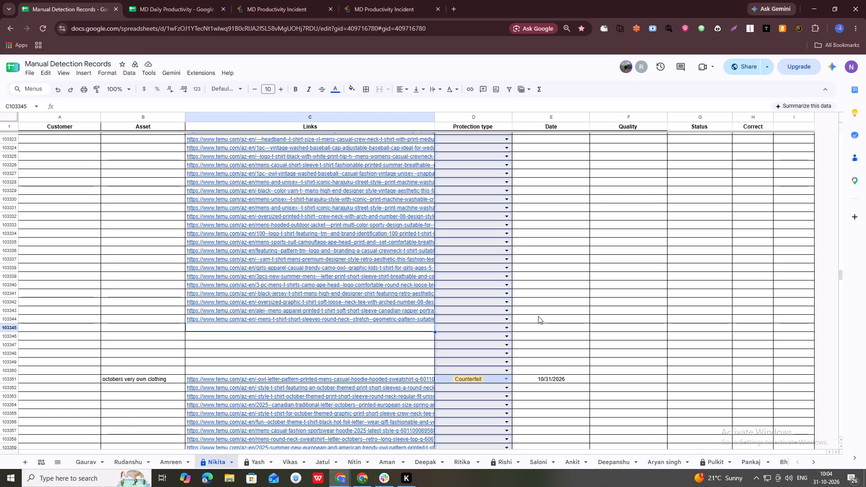
{"action": "key", "text": "ctrl+v"}
{"action": "key", "text": "Down"}
Copy the link of the 9.10 New Men's T-Shirt with Golden Foil "OVO" listing on Temu and return to the sheet.
{"action": "key", "text": "alt+Tab"}
{"action": "key", "text": "Right"}
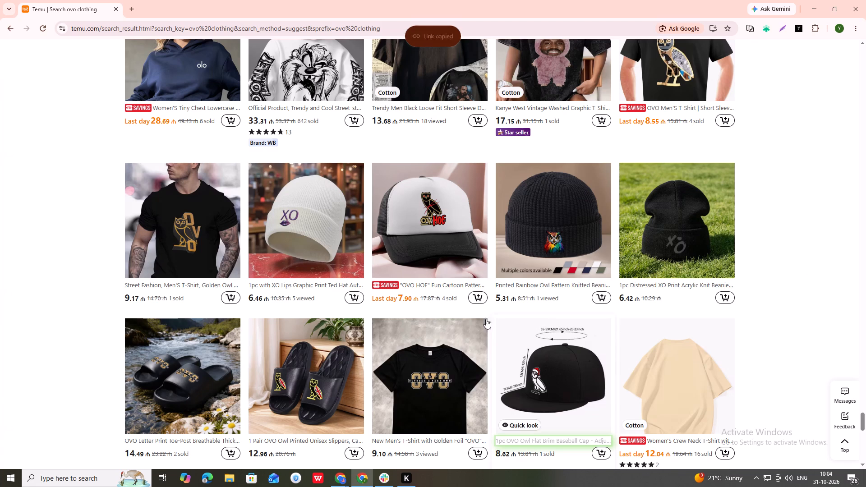
{"action": "scroll", "coordinate": [406, 377], "scroll_direction": "down", "scroll_amount": 3}
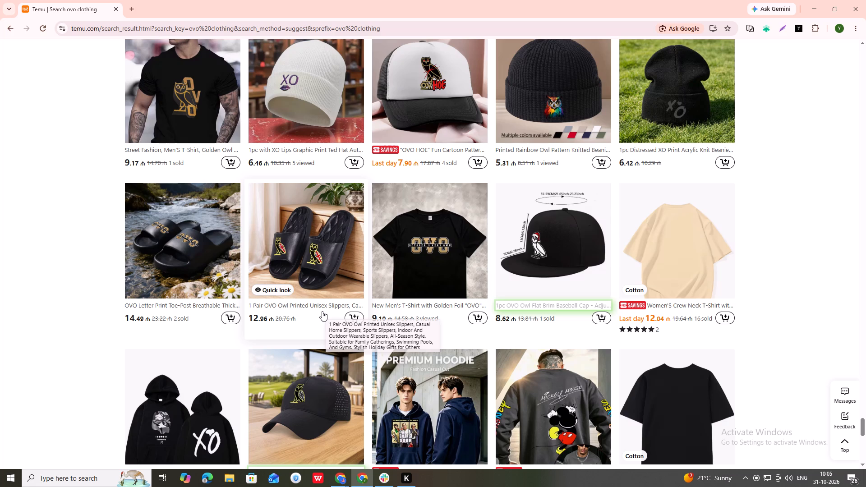
{"action": "right_click", "coordinate": [433, 309]}
{"action": "left_click", "coordinate": [461, 404]}
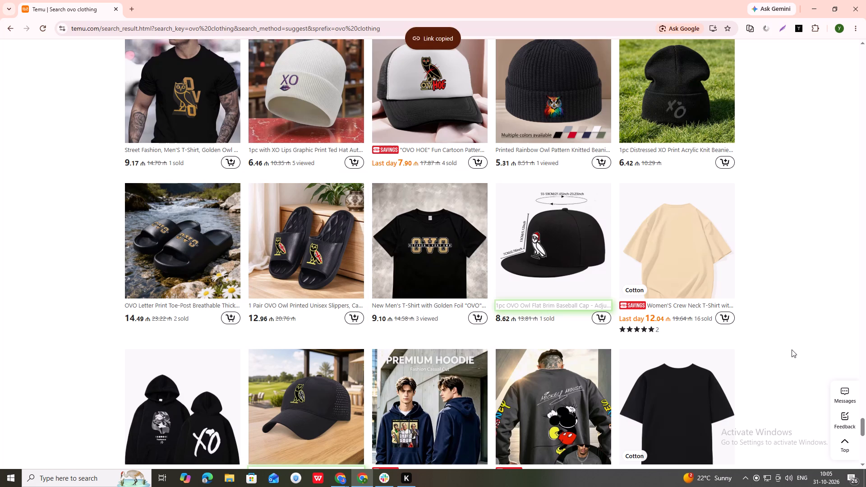
{"action": "key", "text": "alt+Tab"}
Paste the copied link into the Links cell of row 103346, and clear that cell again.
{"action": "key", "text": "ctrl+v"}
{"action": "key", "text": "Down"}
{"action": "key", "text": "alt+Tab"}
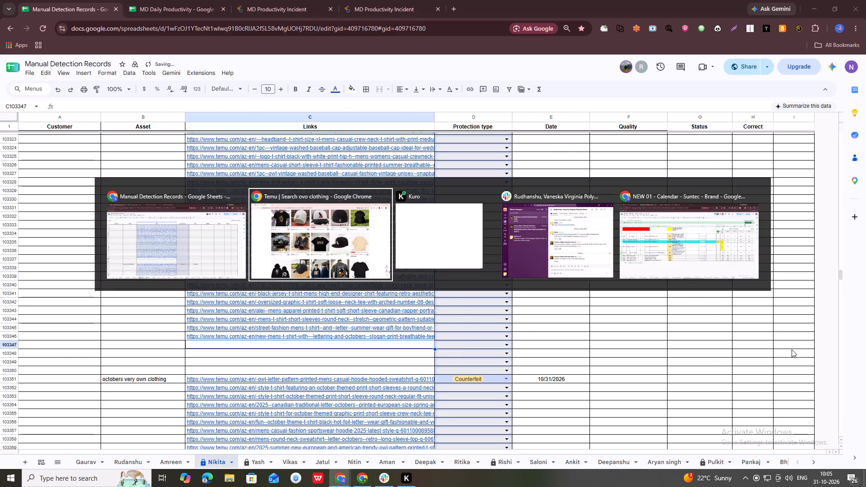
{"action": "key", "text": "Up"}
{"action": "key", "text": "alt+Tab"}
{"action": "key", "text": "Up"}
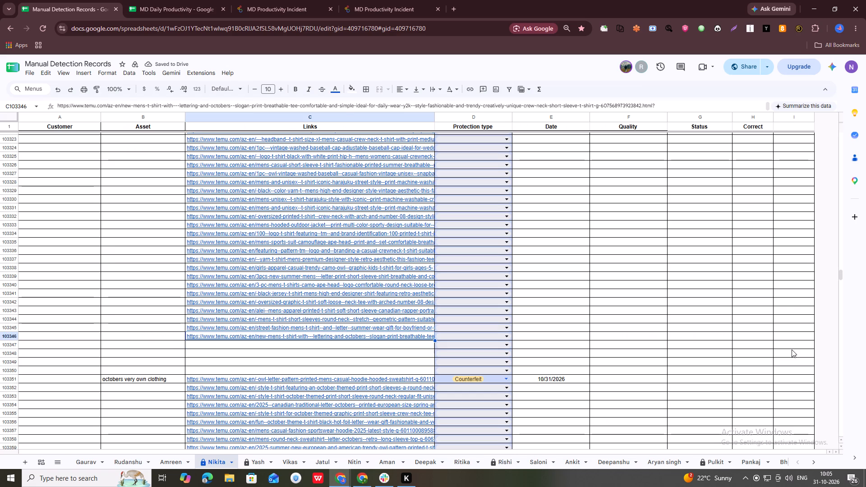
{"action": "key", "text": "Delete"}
Paste the copied Golden Foil T-shirt link at the end of the octobers very own clothing block, in Links row 103375.
{"action": "key", "text": "ctrl+Down"}
{"action": "key", "text": "ctrl+Down"}
{"action": "key", "text": "Down"}
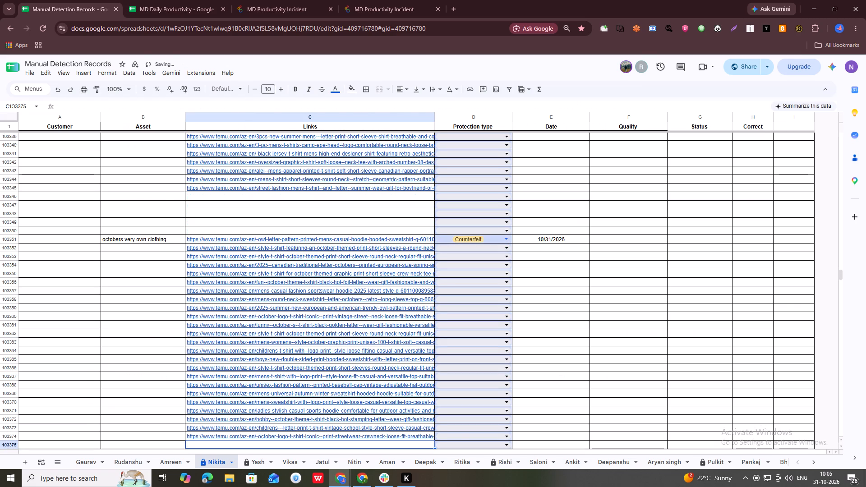
{"action": "key", "text": "ctrl+v"}
{"action": "key", "text": "Down"}
Examine the remaining OVO clothing listings on Temu and load more search results.
{"action": "key", "text": "alt+Tab"}
{"action": "key", "text": "Down"}
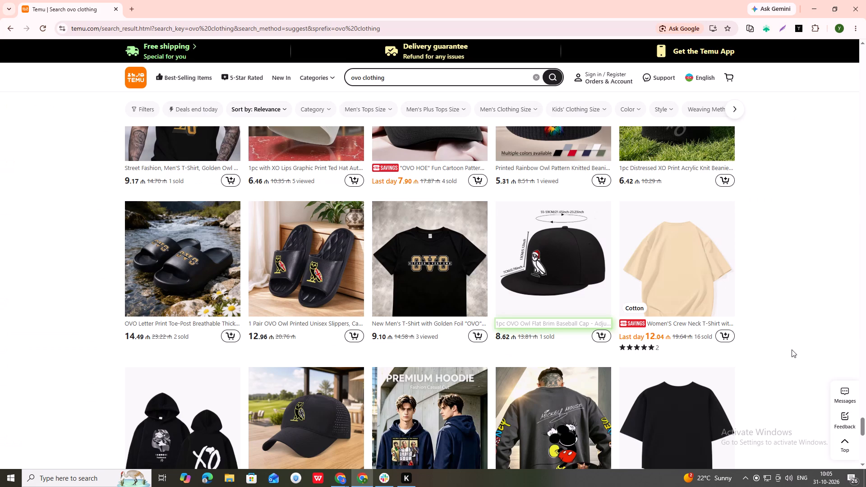
{"action": "scroll", "coordinate": [468, 337], "scroll_direction": "down", "scroll_amount": 4}
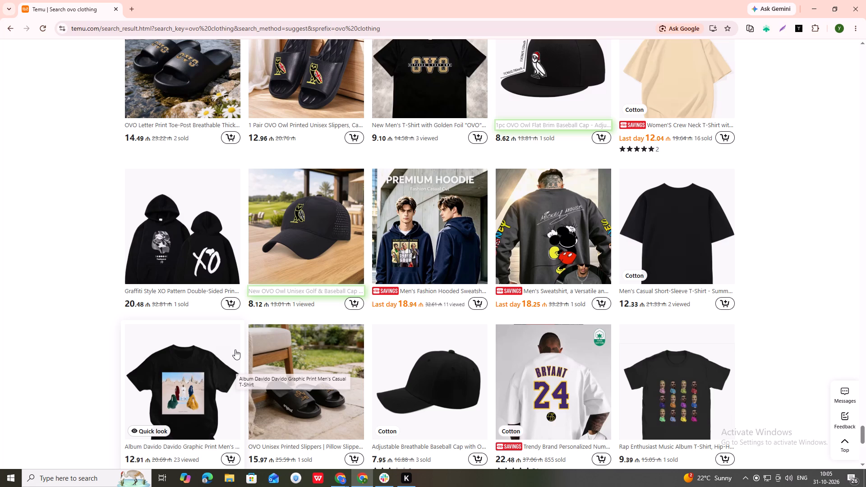
{"action": "scroll", "coordinate": [357, 377], "scroll_direction": "down", "scroll_amount": 4}
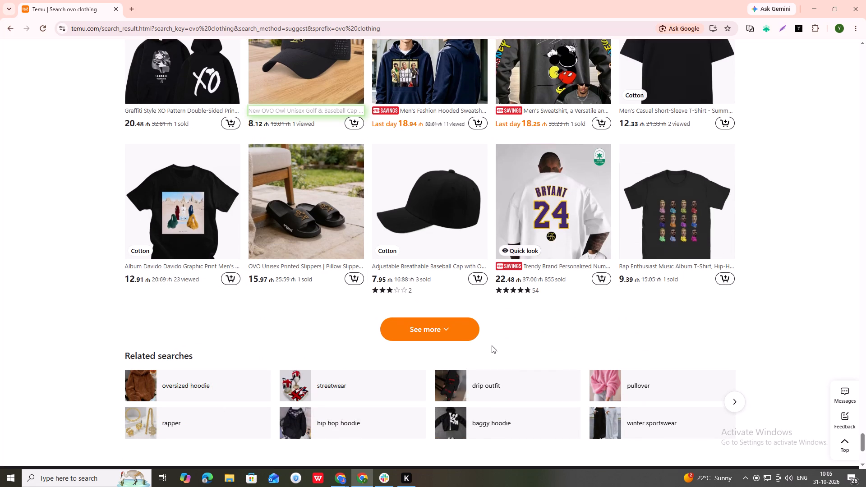
{"action": "left_click", "coordinate": [454, 334]}
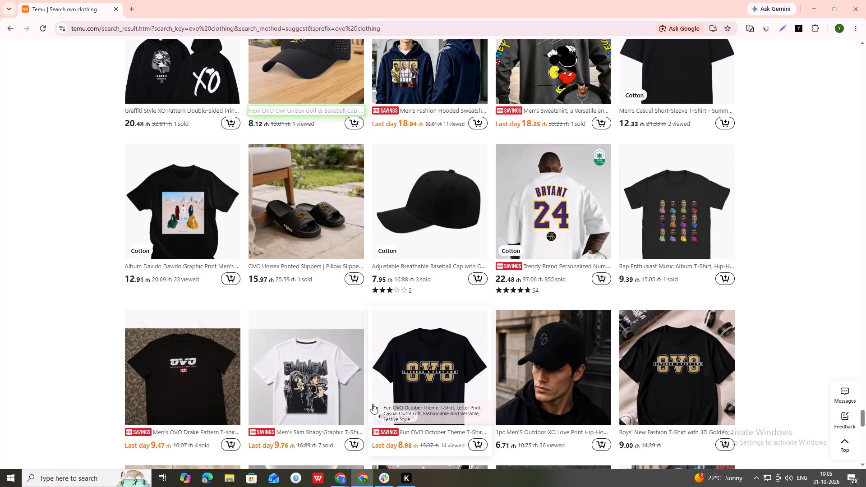
Copy the 9.47 Men's OVO Drake Pattern T-shirt listing's link from Temu into the Links cell of row 103376.
{"action": "scroll", "coordinate": [410, 340], "scroll_direction": "down", "scroll_amount": 3}
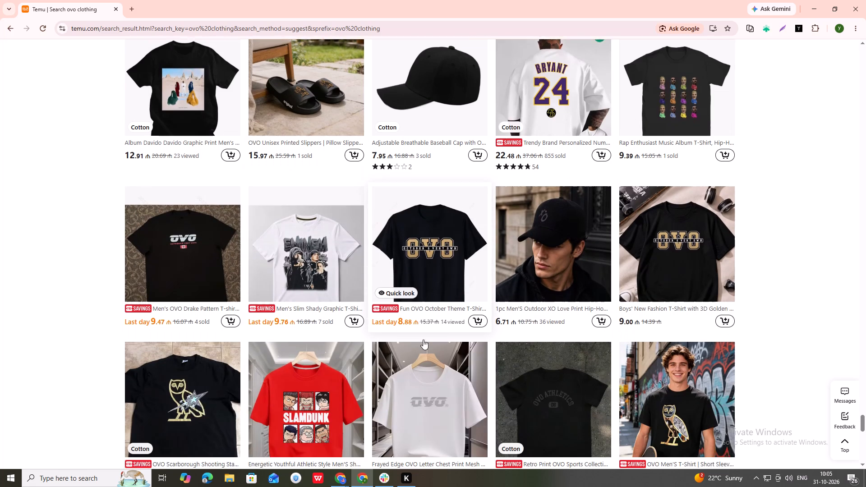
{"action": "right_click", "coordinate": [187, 296]}
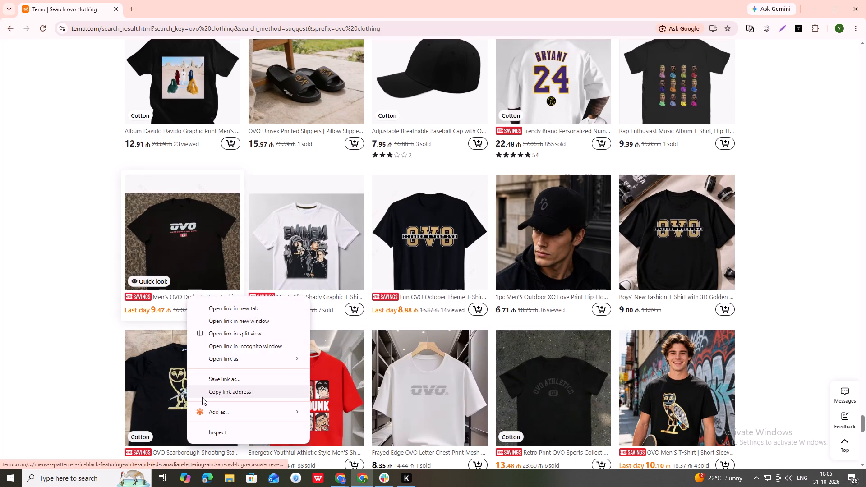
{"action": "left_click", "coordinate": [203, 392]}
{"action": "key", "text": "alt+Tab"}
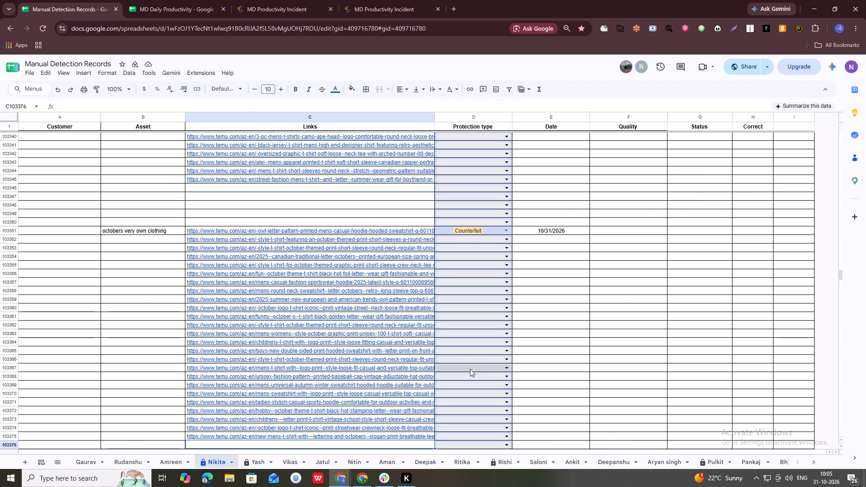
{"action": "key", "text": "ctrl+v"}
{"action": "key", "text": "Down"}
Copy the 8.88 Fun OVO October Theme T-Shirt listing's link from Temu into the Links cell of row 103377.
{"action": "key", "text": "alt+Tab"}
{"action": "key", "text": "Right"}
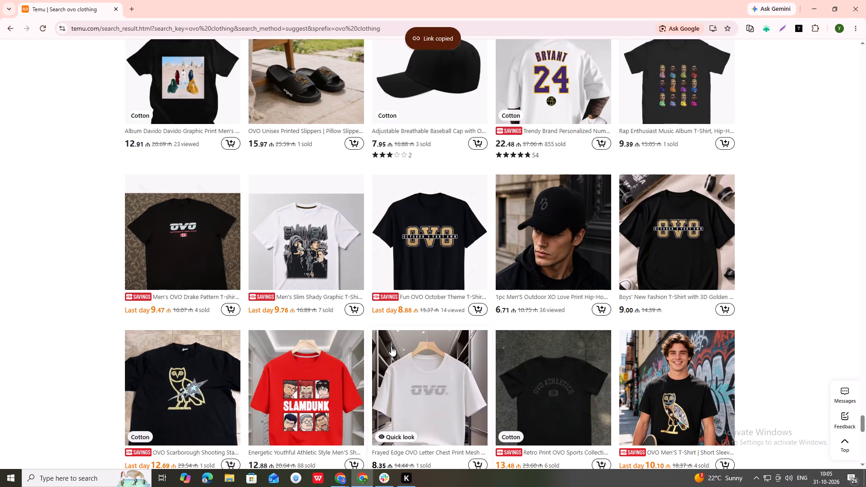
{"action": "right_click", "coordinate": [446, 297]}
{"action": "left_click", "coordinate": [470, 392]}
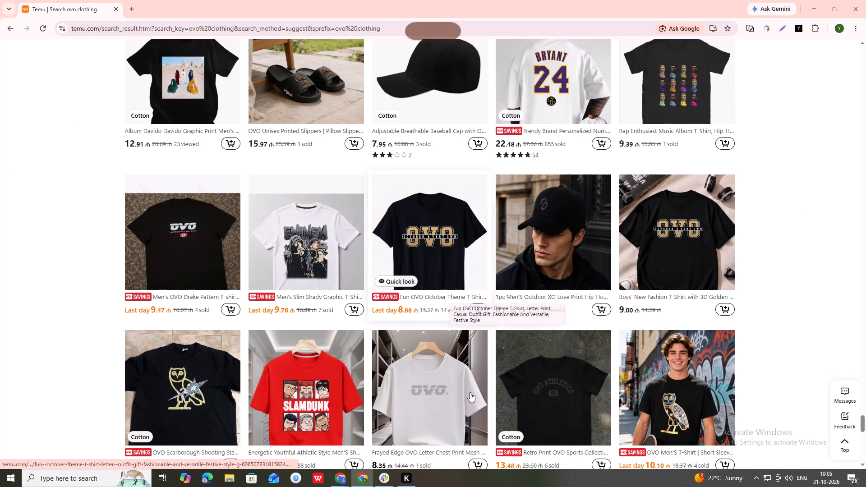
{"action": "key", "text": "alt+Tab"}
{"action": "key", "text": "ctrl+v"}
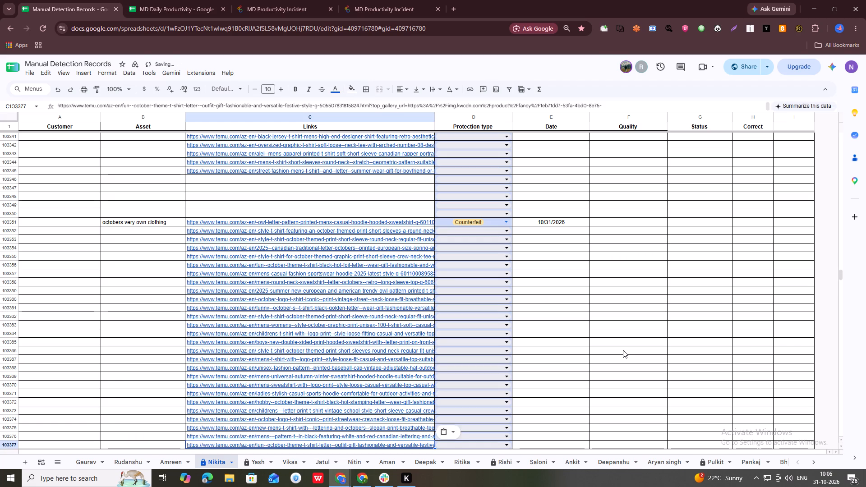
{"action": "key", "text": "Down"}
Copy the 9.00 Boys' New Fashion T-Shirt listing's link from Temu into the Links cell of row 103378.
{"action": "key", "text": "alt+Tab"}
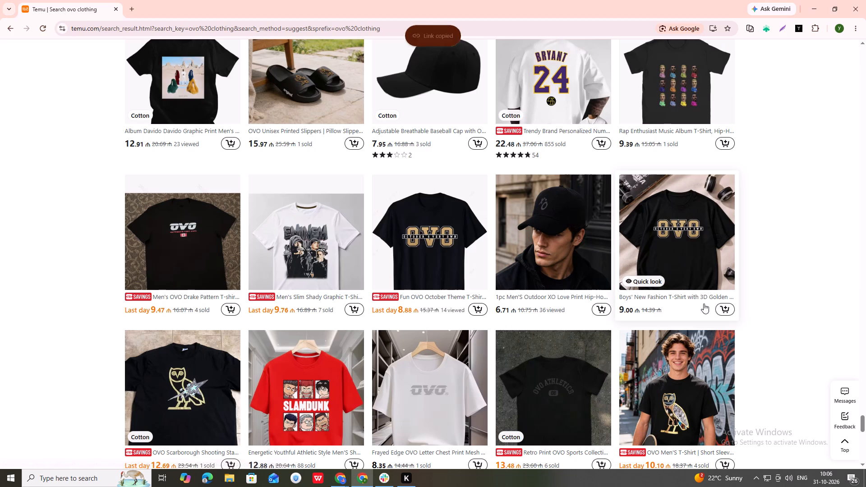
{"action": "right_click", "coordinate": [683, 299]}
{"action": "left_click", "coordinate": [710, 388]}
{"action": "key", "text": "alt+Tab"}
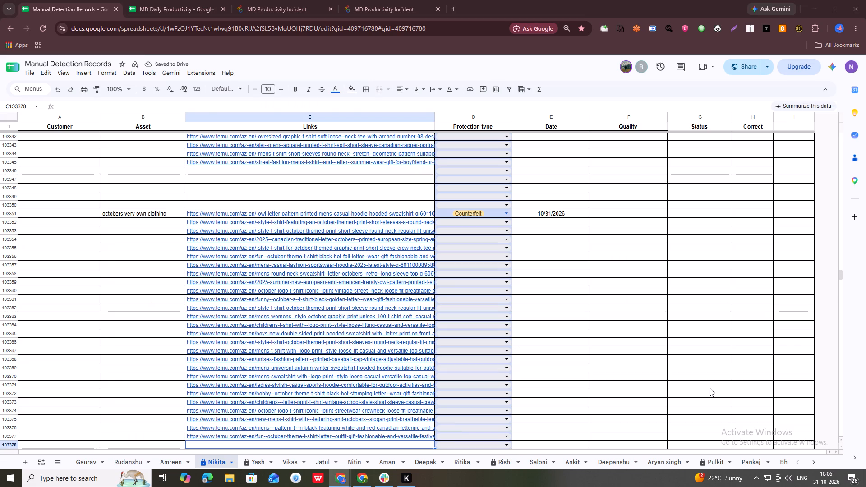
{"action": "key", "text": "ctrl+v"}
{"action": "key", "text": "Down"}
Copy the 12.69 OVO Scarborough Shooting Stars listing's link from Temu into the Links cell of row 103346, above the octobers very own clothing block.
{"action": "key", "text": "alt+Tab"}
{"action": "key", "text": "Down"}
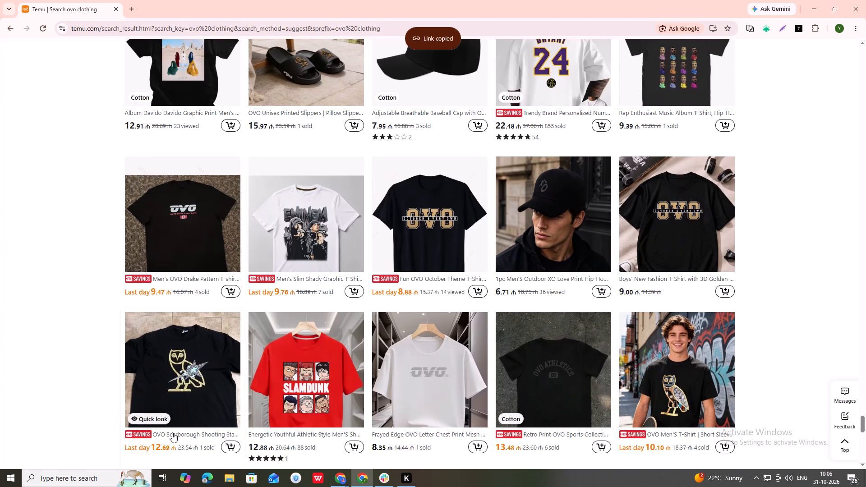
{"action": "right_click", "coordinate": [180, 438]}
{"action": "left_click", "coordinate": [201, 390]}
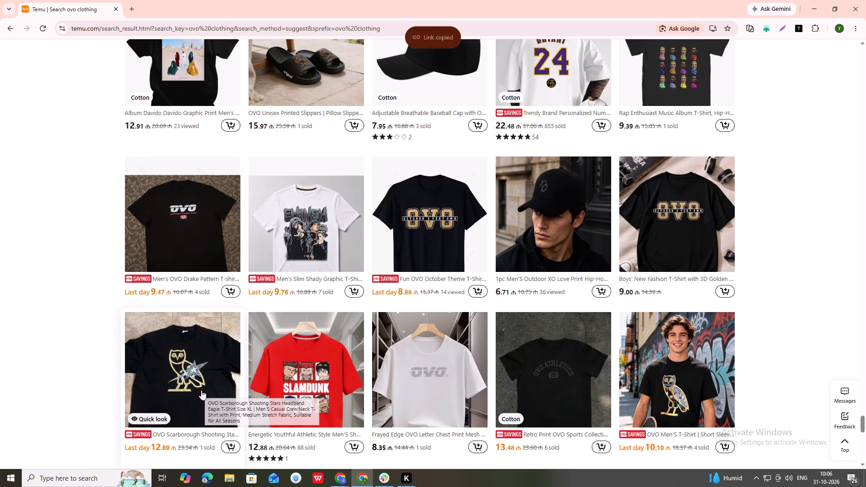
{"action": "key", "text": "alt+Tab"}
{"action": "scroll", "coordinate": [269, 379], "scroll_direction": "up", "scroll_amount": 5}
{"action": "left_click", "coordinate": [307, 388]}
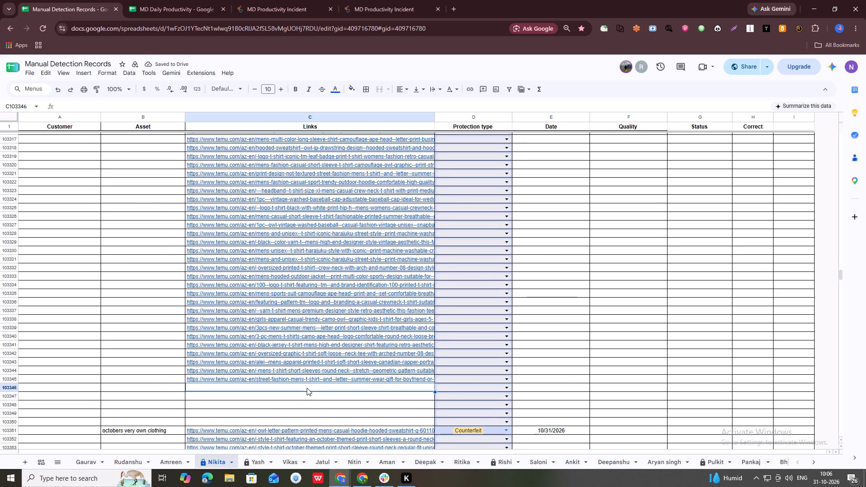
{"action": "key", "text": "ctrl+v"}
Copy the 8.35 Frayed Edge OVO Letter Chest Print listing's link from Temu into the Links cell of row 103347.
{"action": "scroll", "coordinate": [307, 390], "scroll_direction": "down", "scroll_amount": 4}
{"action": "key", "text": "alt+Tab"}
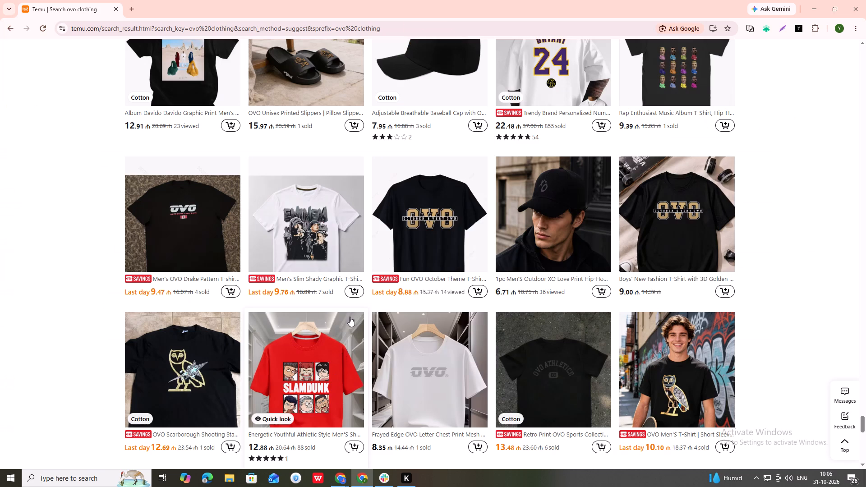
{"action": "right_click", "coordinate": [436, 436]}
{"action": "left_click", "coordinate": [471, 386]}
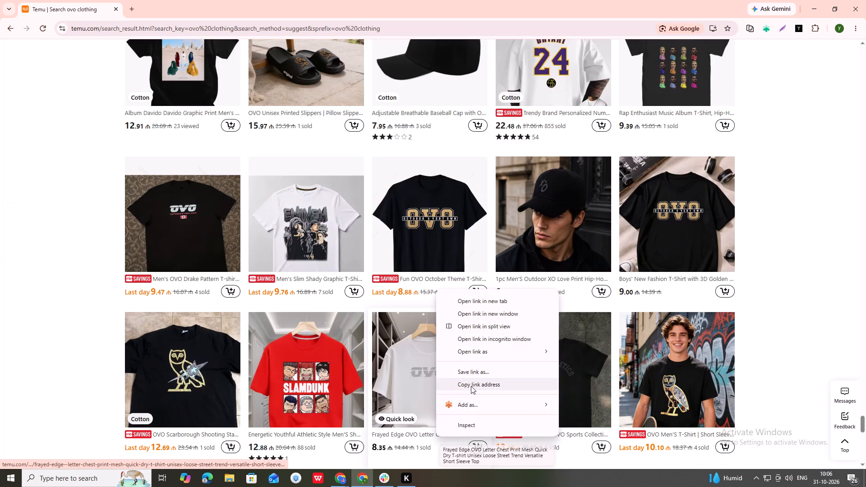
{"action": "key", "text": "alt+Tab"}
{"action": "left_click", "coordinate": [359, 219]}
{"action": "key", "text": "ctrl+v"}
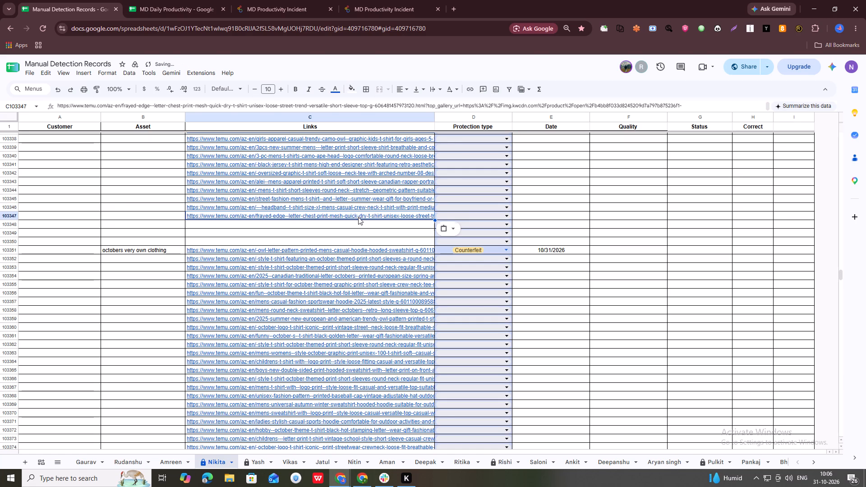
Copy the 13.48 Retro Print OVO Sports Collection listing's link from Temu into the Links cell of row 103348.
{"action": "key", "text": "alt+Tab"}
{"action": "scroll", "coordinate": [603, 424], "scroll_direction": "down", "scroll_amount": 2}
{"action": "right_click", "coordinate": [545, 345]}
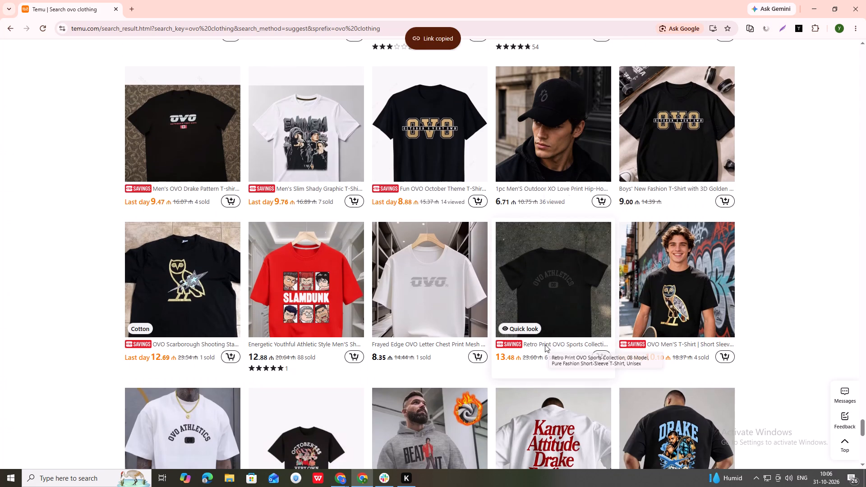
{"action": "right_click", "coordinate": [554, 349]}
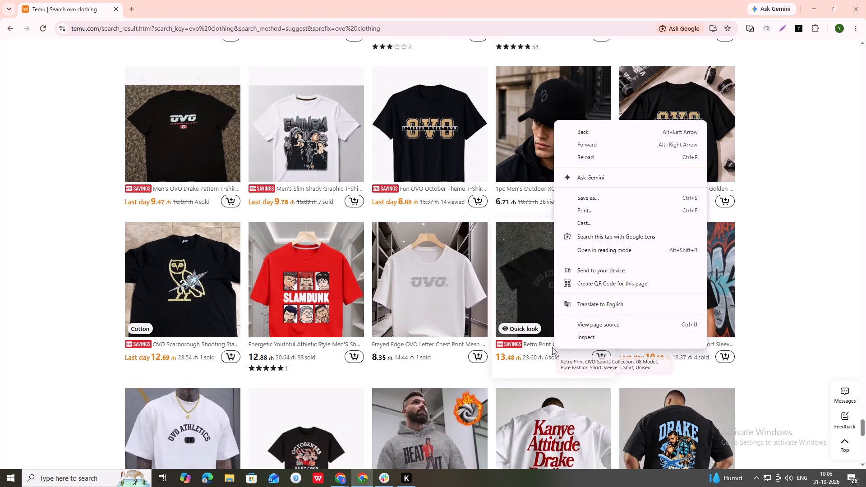
{"action": "right_click", "coordinate": [544, 348]}
{"action": "left_click", "coordinate": [600, 297]}
{"action": "key", "text": "alt+Tab"}
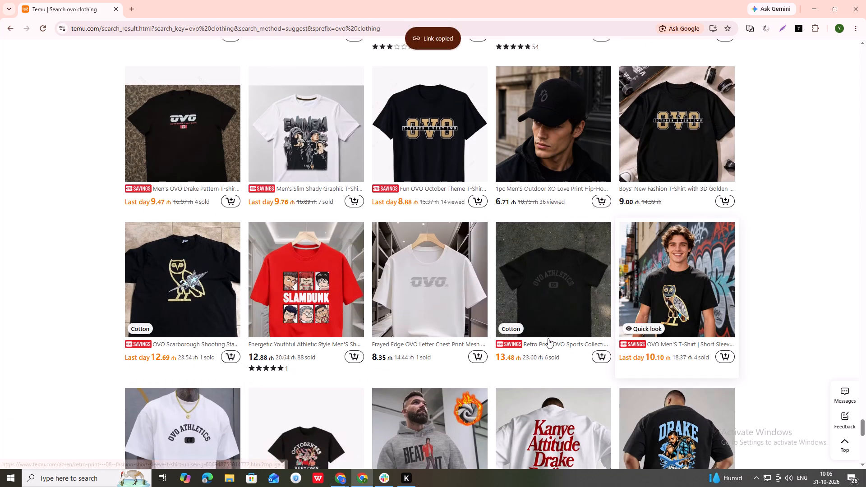
{"action": "left_click", "coordinate": [338, 226]}
{"action": "key", "text": "ctrl+v"}
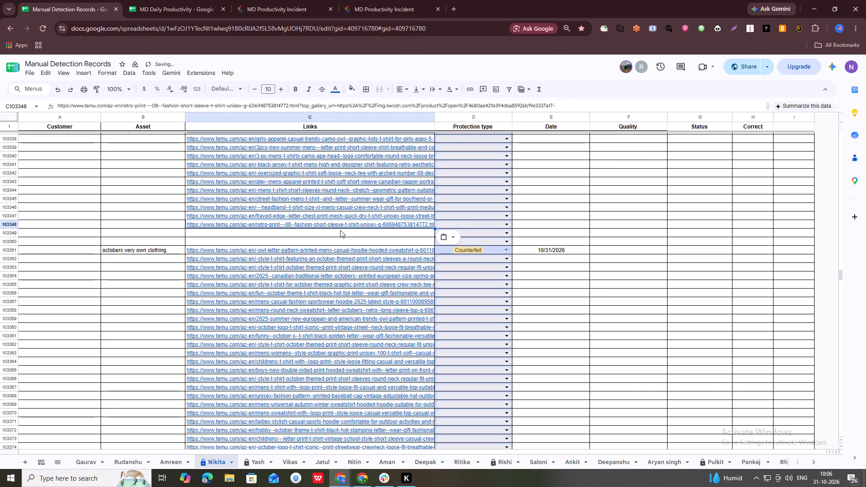
Copy the 10.10 OVO Men's T-Shirt listing's link from Temu into the Links cell of row 103349.
{"action": "left_click", "coordinate": [342, 234]}
{"action": "key", "text": "alt+Tab"}
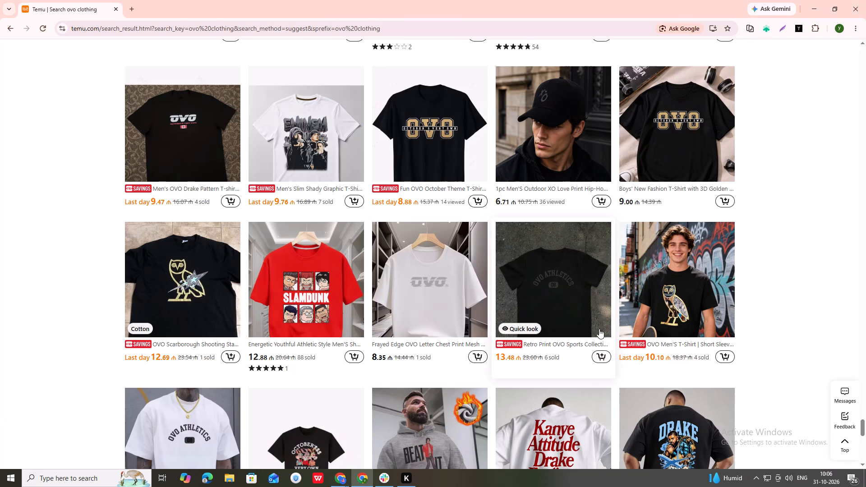
{"action": "right_click", "coordinate": [682, 347]}
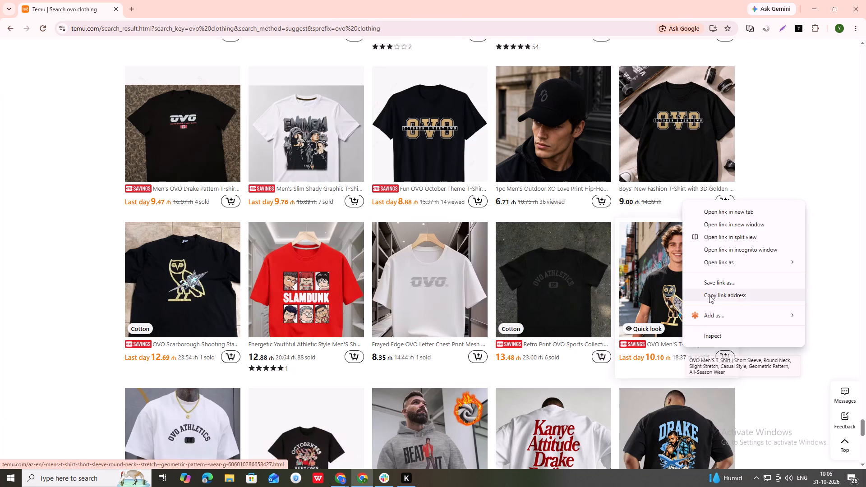
{"action": "left_click", "coordinate": [709, 295]}
{"action": "key", "text": "alt+Tab"}
{"action": "key", "text": "ctrl+v"}
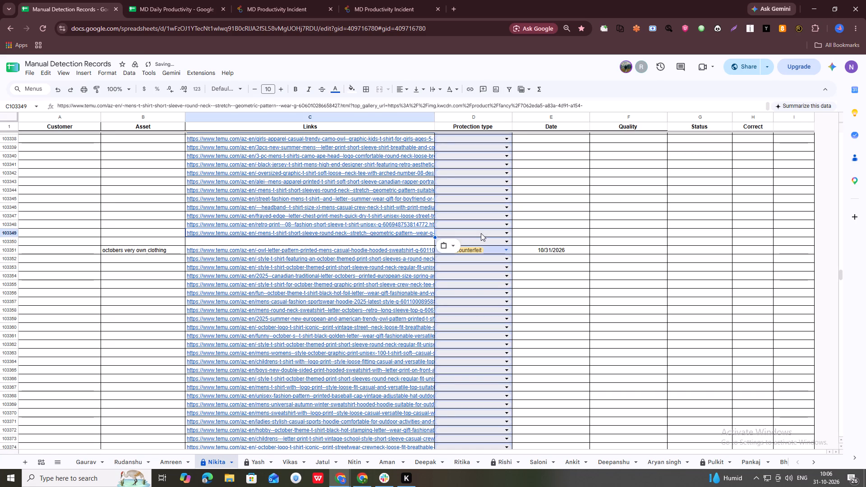
Copy the link of the 8.92 Men's OVO Athletics Graphic T-shirt listing on Temu and return to the detection sheet.
{"action": "key", "text": "alt+Tab"}
{"action": "scroll", "coordinate": [476, 312], "scroll_direction": "down", "scroll_amount": 6}
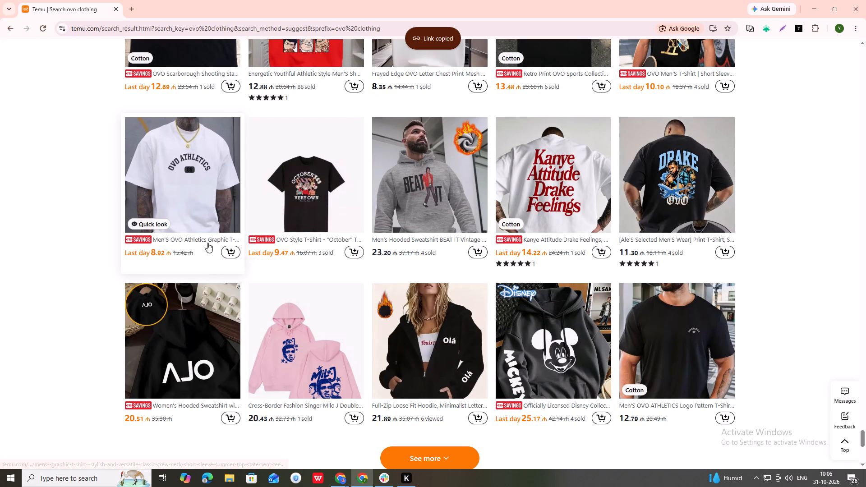
{"action": "right_click", "coordinate": [207, 242]}
{"action": "left_click", "coordinate": [229, 335]}
{"action": "key", "text": "alt+Tab"}
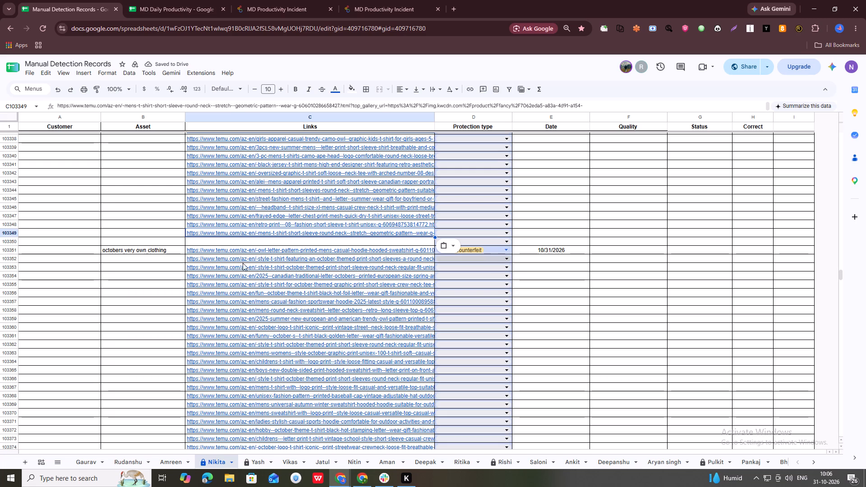
Insert five blank rows at row 103350, above the octobers very own clothing block.
{"action": "left_click", "coordinate": [0, 242]}
{"action": "key", "text": "ctrl+alt+equal"}
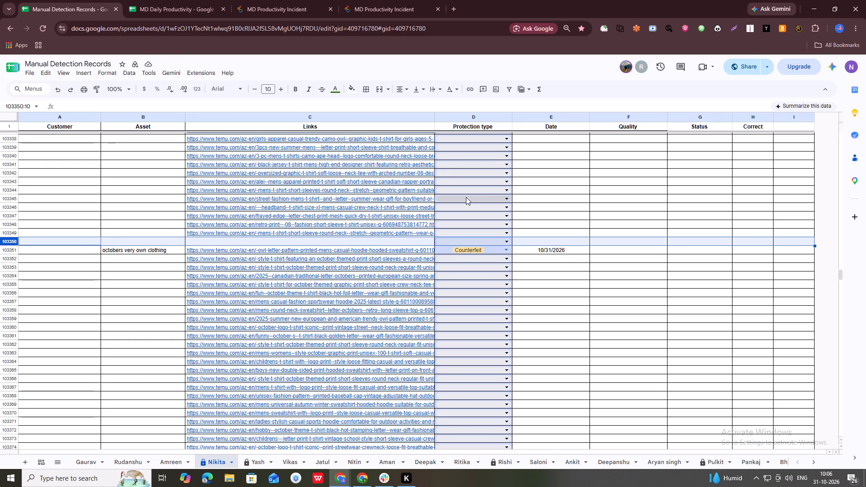
{"action": "key", "text": "ctrl+alt+equal"}
{"action": "key", "text": "ctrl+alt+equal"}
{"action": "key", "text": "ctrl+alt+equal"}
{"action": "key", "text": "ctrl+alt+equal"}
{"action": "key", "text": "ctrl+alt+equal"}
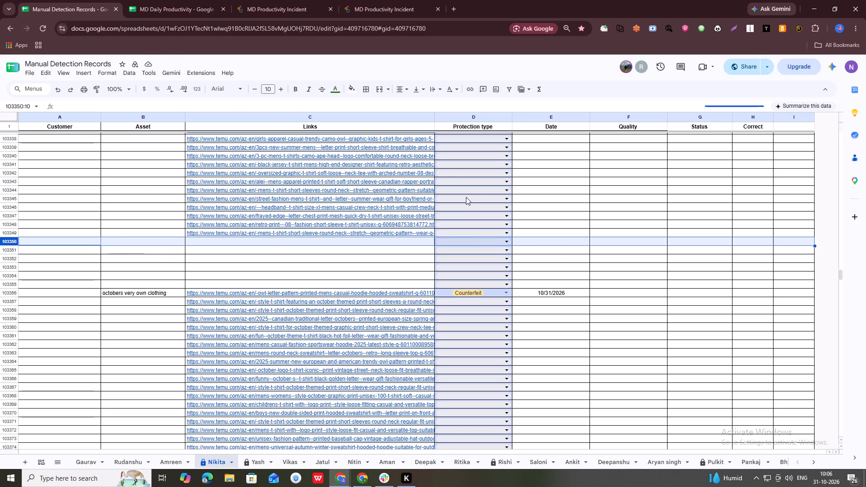
Paste the copied OVO Athletics T-shirt link into the Links cell of row 103350.
{"action": "key", "text": "Right"}
{"action": "key", "text": "Right"}
{"action": "key", "text": "ctrl+v"}
{"action": "key", "text": "Down"}
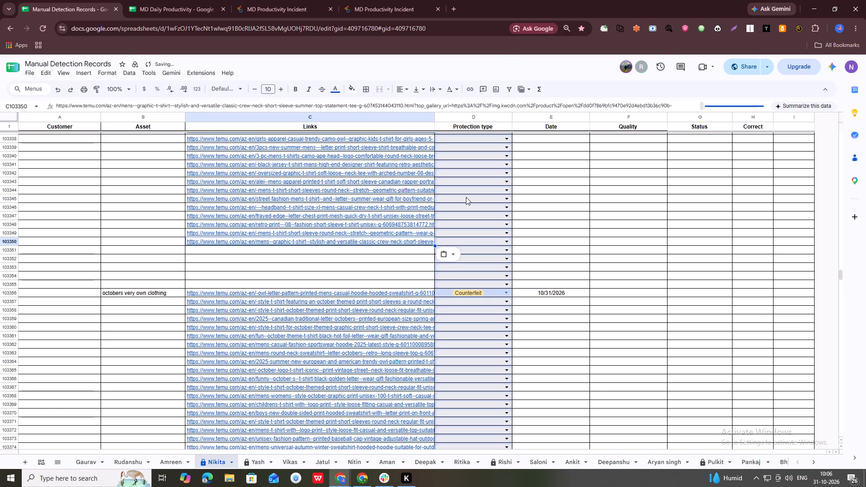
Copy the 9.47 OVO Style "October" T-Shirt listing's link from Temu to the end of the octobers very own clothing block, Links row 103384.
{"action": "key", "text": "alt+Tab"}
{"action": "key", "text": "Down"}
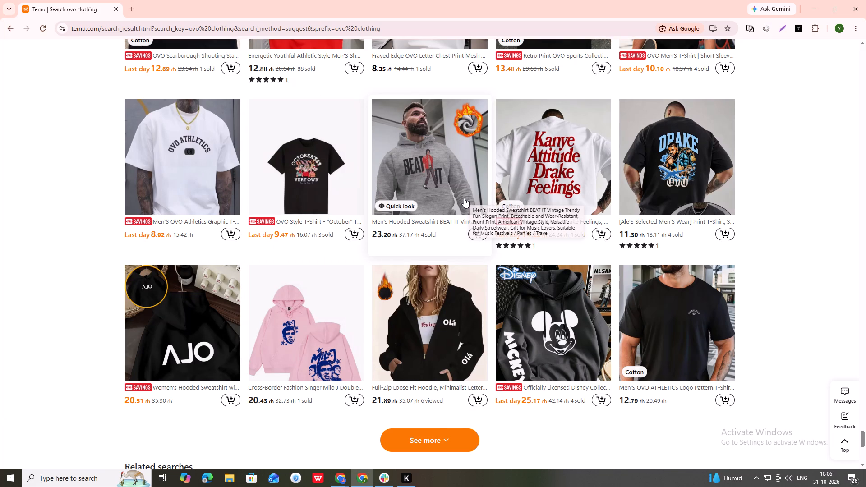
{"action": "right_click", "coordinate": [321, 223]}
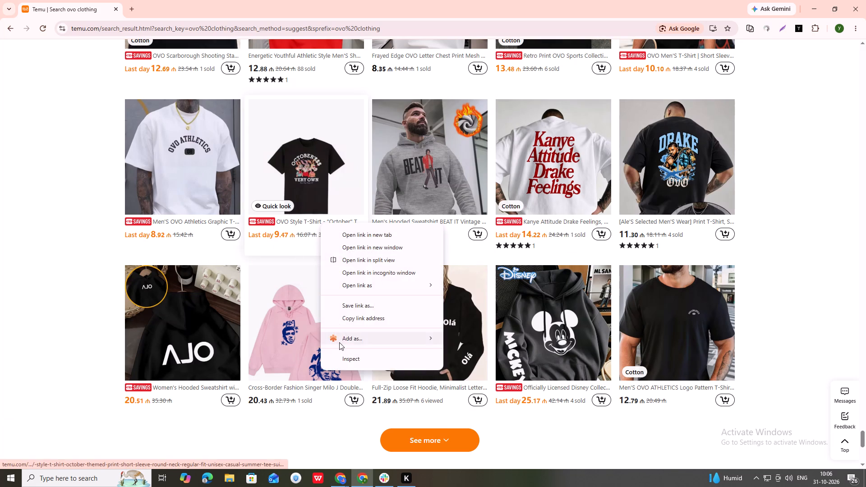
{"action": "left_click", "coordinate": [350, 317]}
{"action": "key", "text": "alt+Tab"}
{"action": "scroll", "coordinate": [389, 357], "scroll_direction": "down", "scroll_amount": 4}
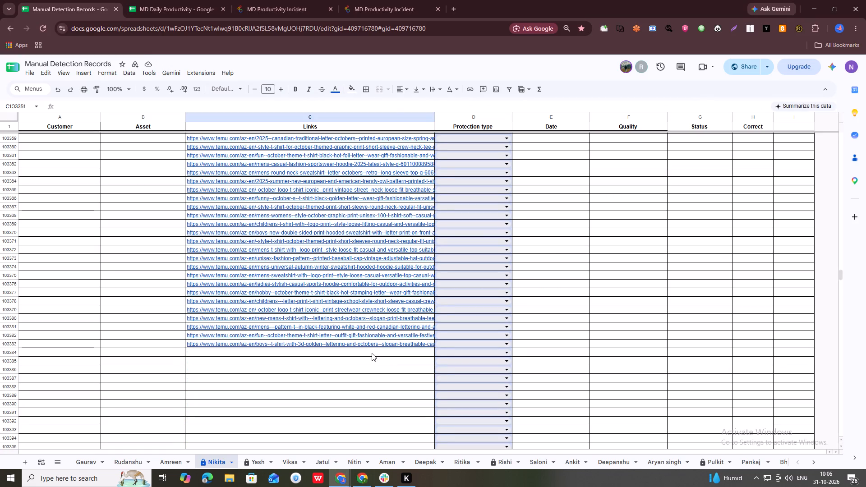
{"action": "left_click", "coordinate": [372, 353]}
{"action": "key", "text": "ctrl+v"}
{"action": "left_click", "coordinate": [375, 360]}
Copy the 11.30 Ale's Selected Men's Wear Drake print T-shirt listing's link from Temu into the Links cell of row 103351.
{"action": "key", "text": "alt+Tab"}
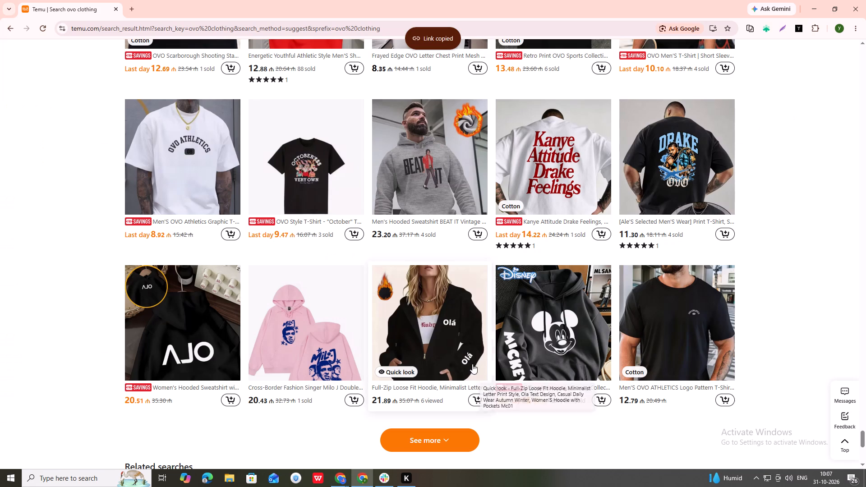
{"action": "right_click", "coordinate": [683, 224]}
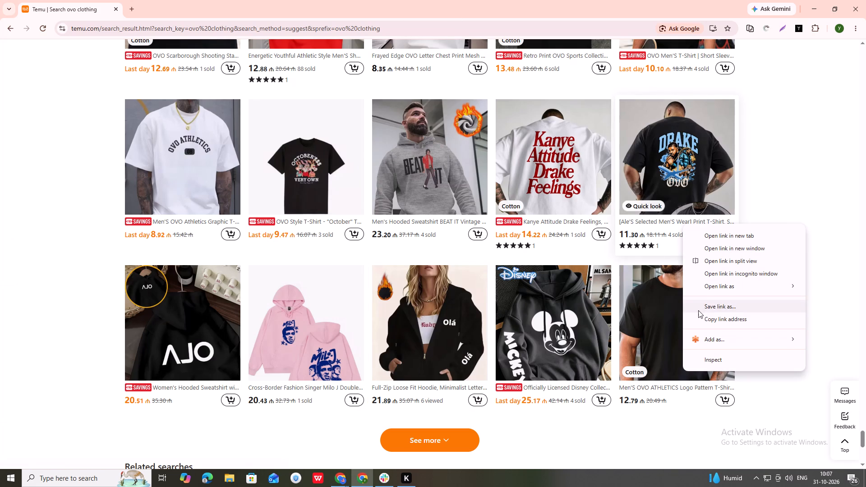
{"action": "left_click", "coordinate": [704, 319]}
{"action": "key", "text": "alt+Tab"}
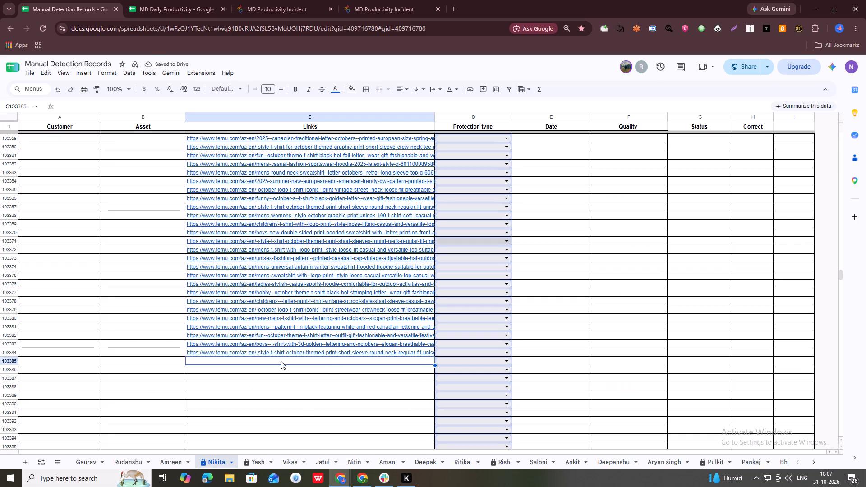
{"action": "scroll", "coordinate": [281, 361], "scroll_direction": "up", "scroll_amount": 5}
{"action": "left_click", "coordinate": [279, 296]}
{"action": "key", "text": "ctrl+v"}
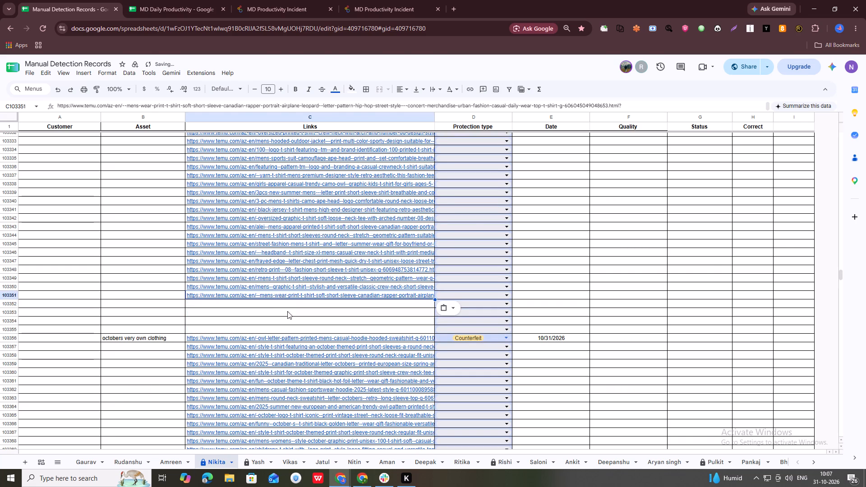
Load more Temu results and copy the 8.71 Men's OVO Bubble OG Owl T-shirt listing's link into the Links cell of row 103392.
{"action": "key", "text": "alt+Tab"}
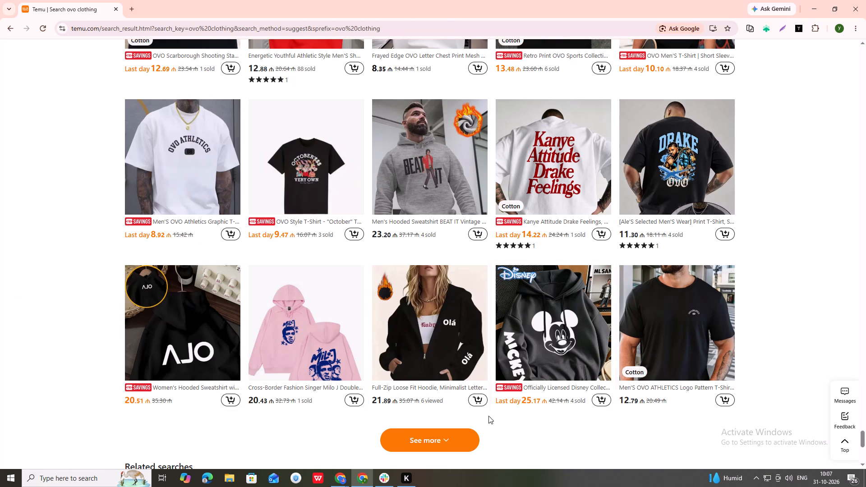
{"action": "left_click", "coordinate": [418, 448]}
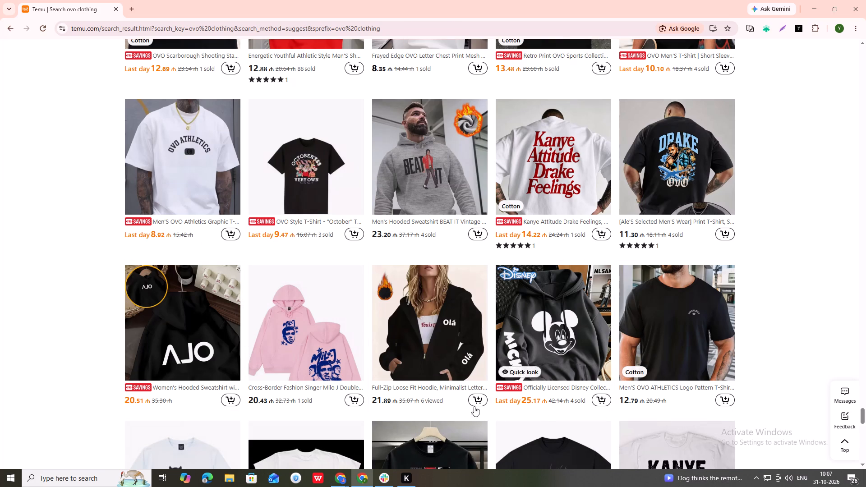
{"action": "scroll", "coordinate": [485, 389], "scroll_direction": "down", "scroll_amount": 6}
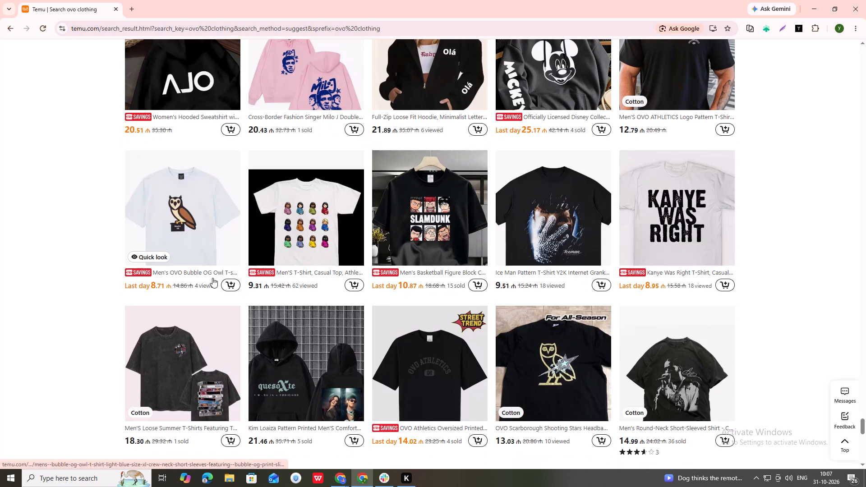
{"action": "right_click", "coordinate": [201, 274]}
{"action": "left_click", "coordinate": [217, 373]}
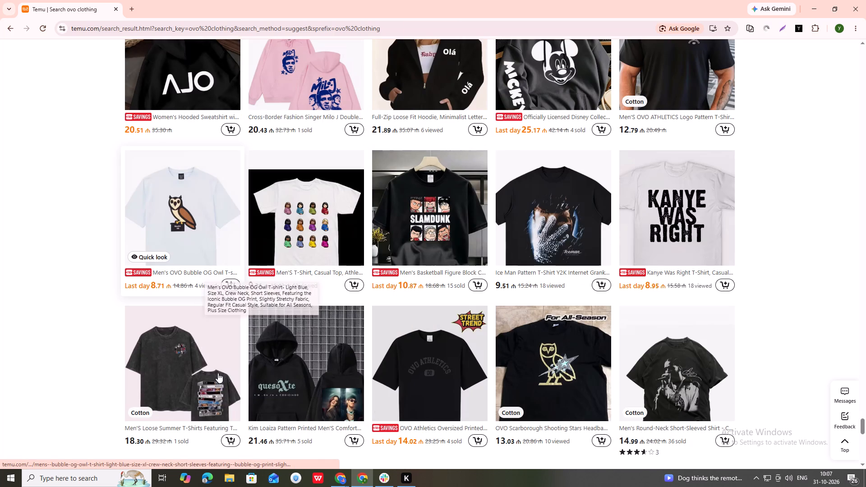
{"action": "key", "text": "alt+Tab"}
{"action": "scroll", "coordinate": [345, 371], "scroll_direction": "down", "scroll_amount": 5}
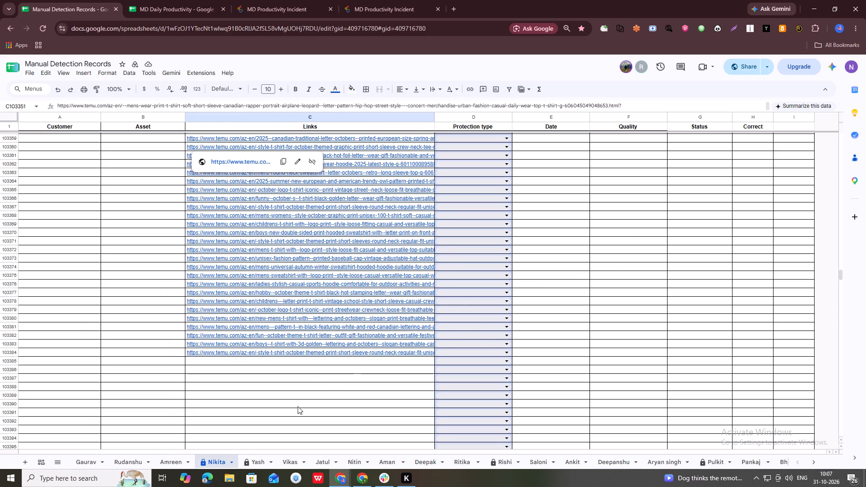
{"action": "left_click", "coordinate": [314, 419]}
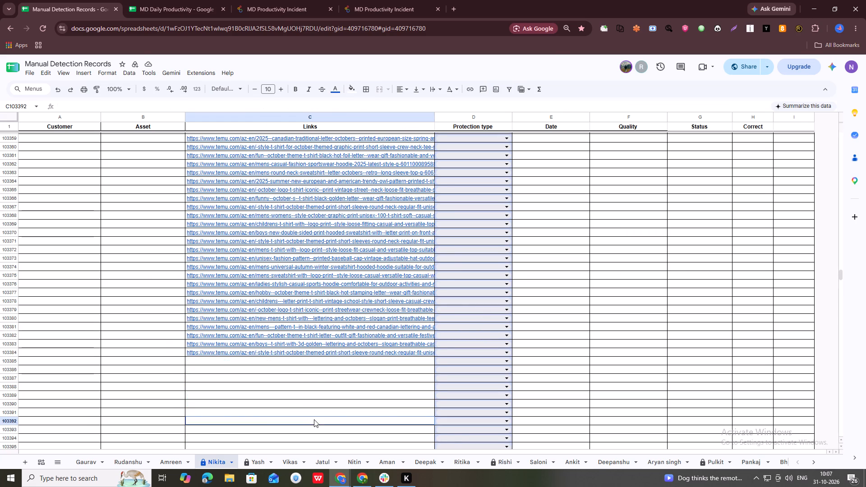
{"action": "key", "text": "ctrl+v"}
Enter "ovo clothing" in the Asset cell of row 103392.
{"action": "left_click", "coordinate": [140, 418]}
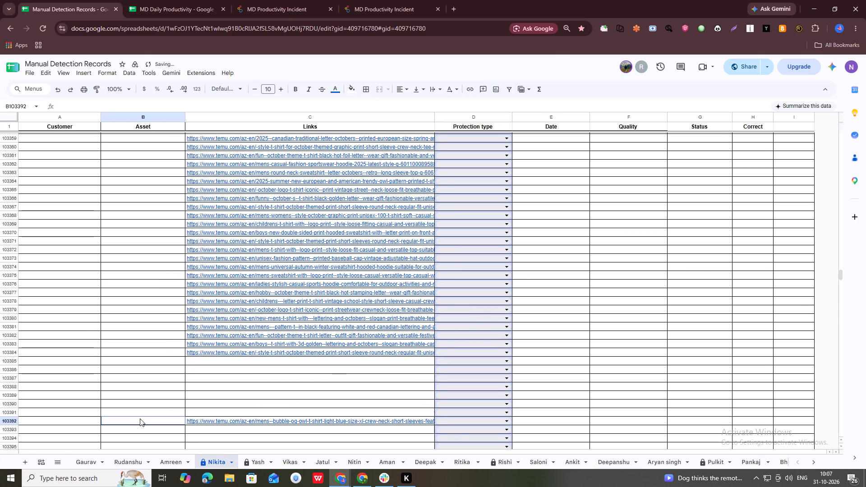
{"action": "type", "text": "ov c"}
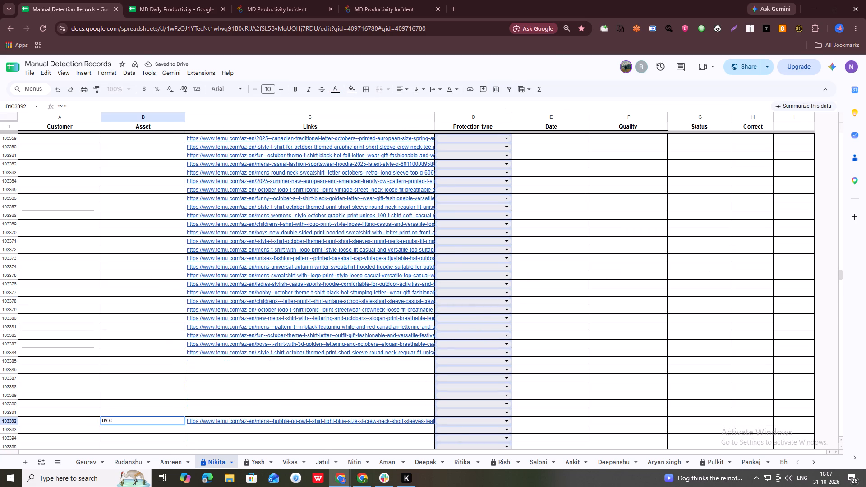
{"action": "key", "text": "BackSpace"}
{"action": "key", "text": "BackSpace"}
{"action": "type", "text": "o clothing"}
{"action": "key", "text": "space"}
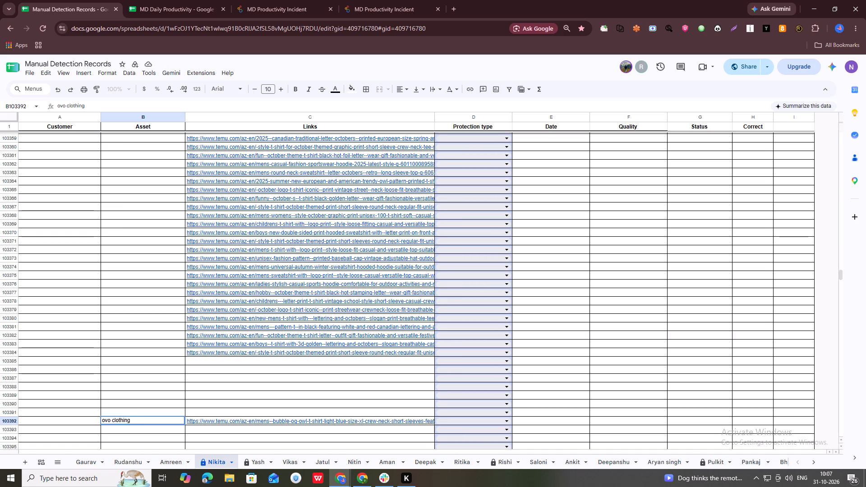
Set row 103392's Protection type to Brand abuse, picking it in row 103393 and copying it up.
{"action": "key", "text": "Right"}
{"action": "key", "text": "Right"}
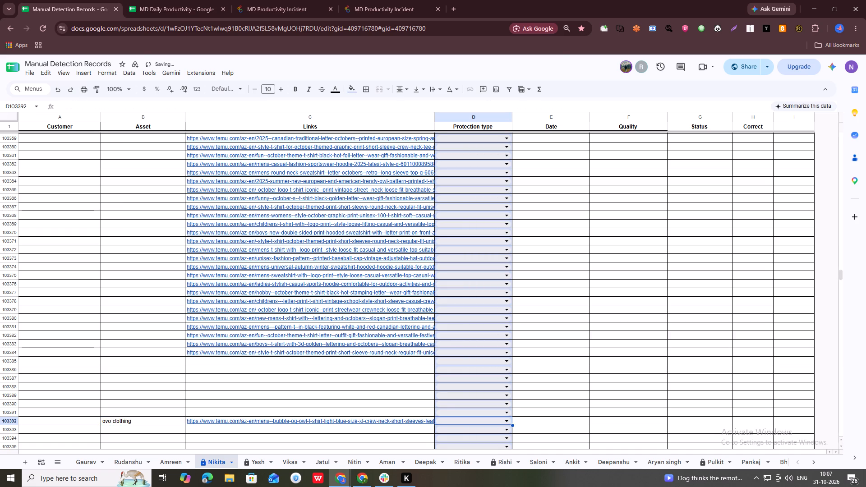
{"action": "type", "text": "brand ab"}
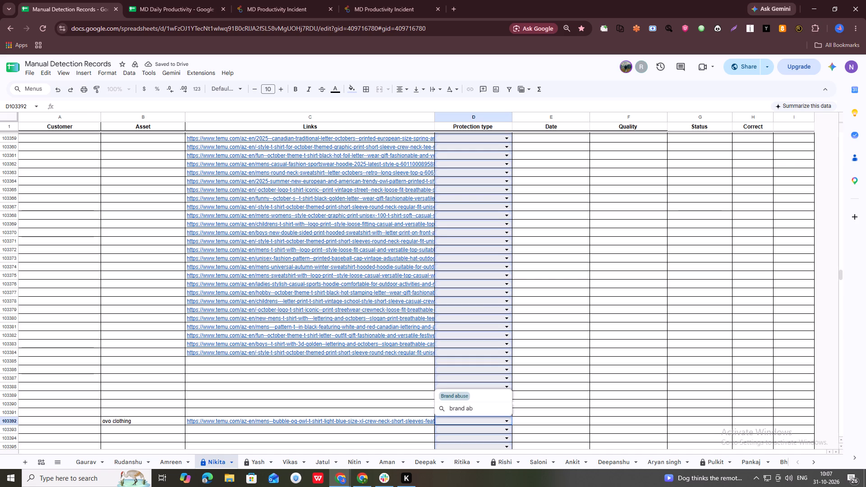
{"action": "key", "text": "Return"}
{"action": "key", "text": "Return"}
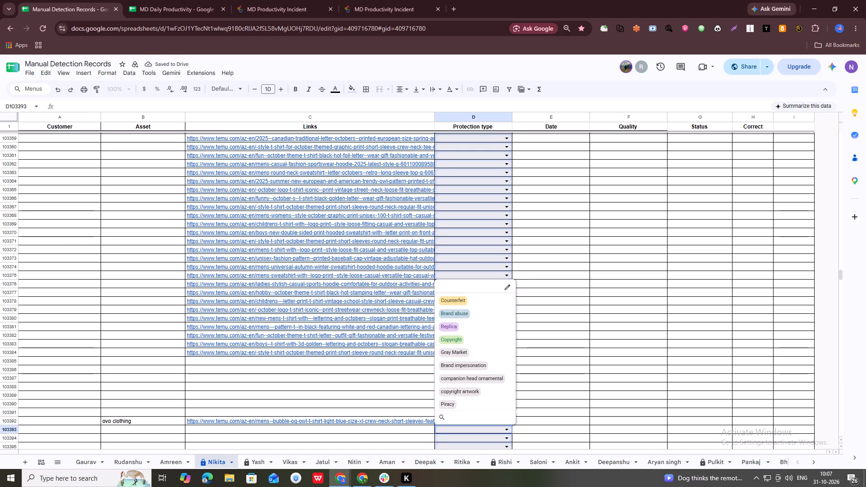
{"action": "key", "text": "Down"}
{"action": "key", "text": "Down"}
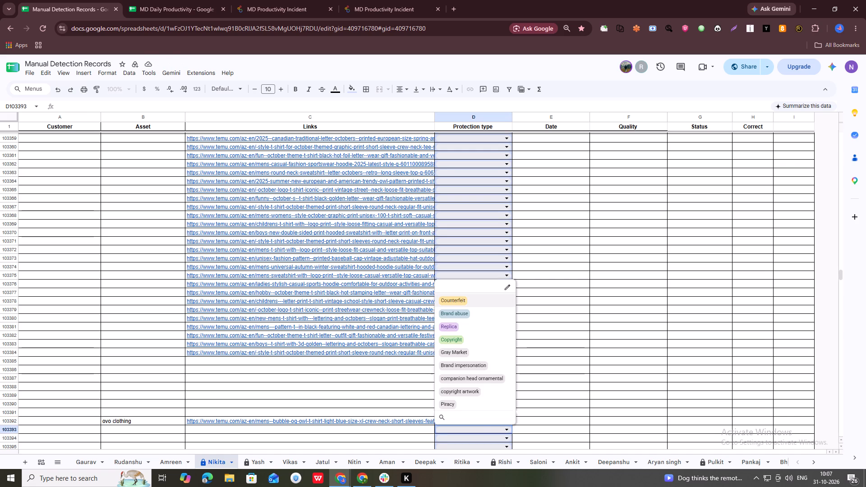
{"action": "key", "text": "Return"}
{"action": "key", "text": "Up"}
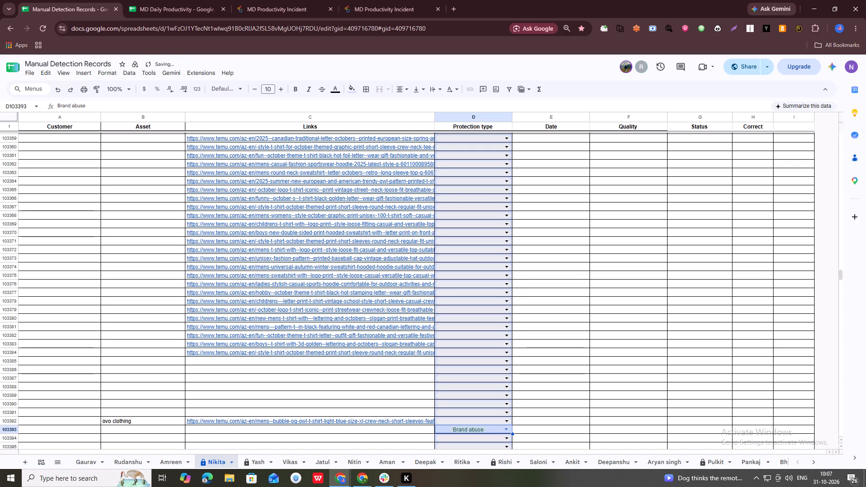
{"action": "key", "text": "Up"}
{"action": "key", "text": "Down"}
{"action": "key", "text": "ctrl+c"}
{"action": "key", "text": "Up"}
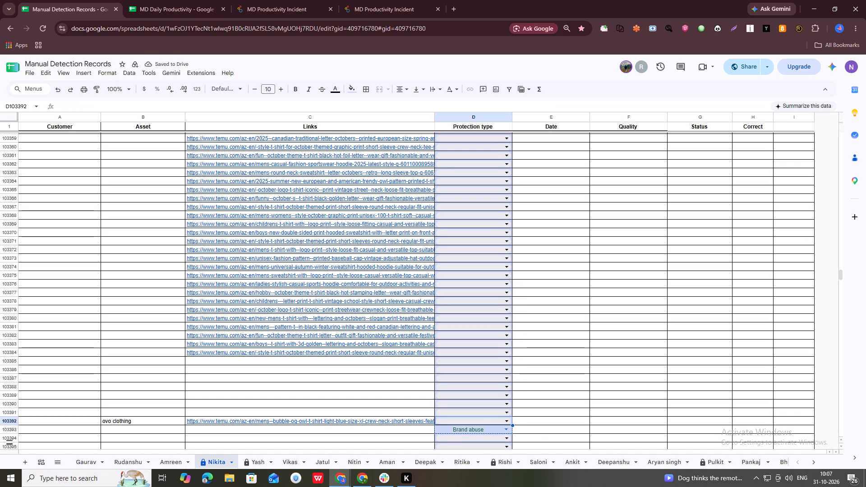
{"action": "key", "text": "ctrl+v"}
Enter today's date, 10/31/2026, in the Date cell of row 103392.
{"action": "key", "text": "Right"}
{"action": "key", "text": "ctrl+semicolon"}
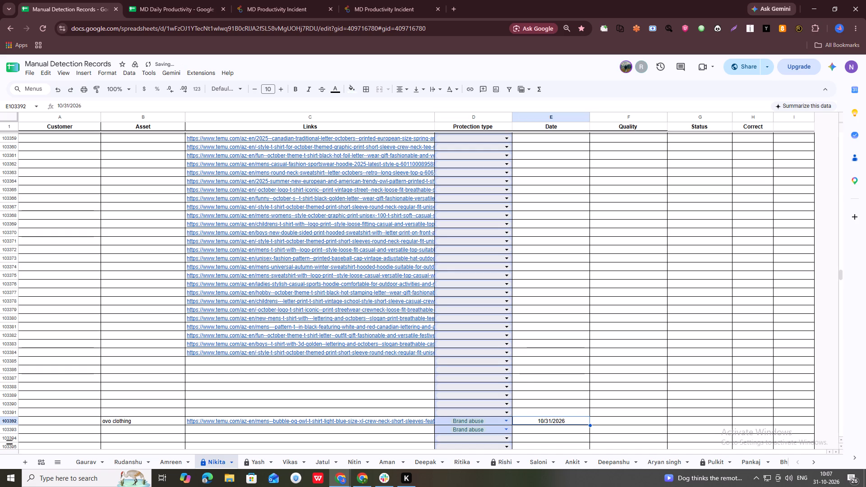
Clear the stray Brand abuse entry from the Protection type cell of row 103393.
{"action": "key", "text": "Down"}
{"action": "key", "text": "Left"}
{"action": "key", "text": "Delete"}
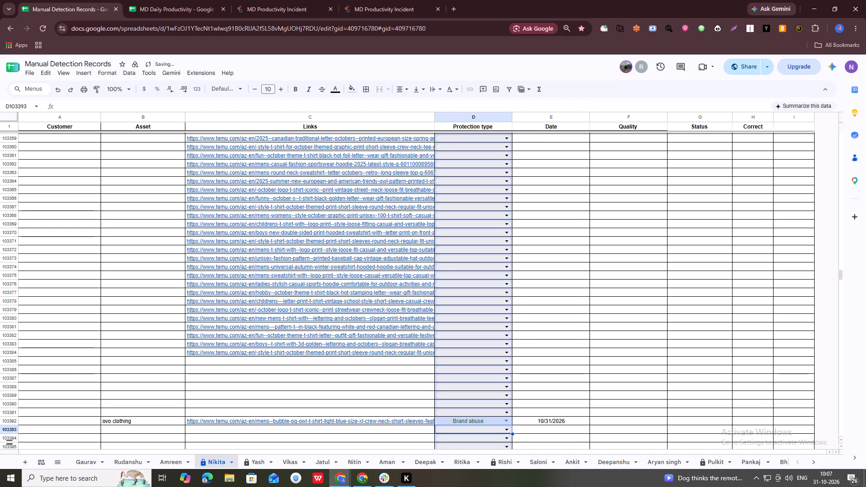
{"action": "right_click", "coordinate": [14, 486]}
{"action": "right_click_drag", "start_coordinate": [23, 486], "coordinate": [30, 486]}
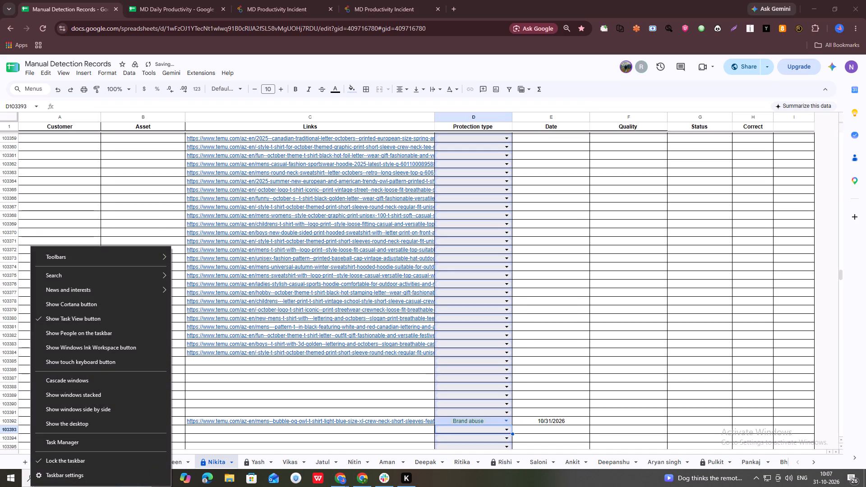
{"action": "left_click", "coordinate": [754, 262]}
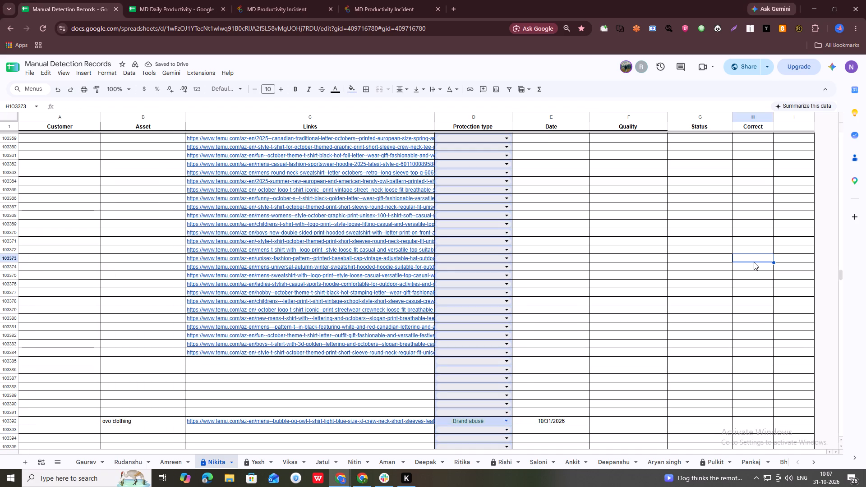
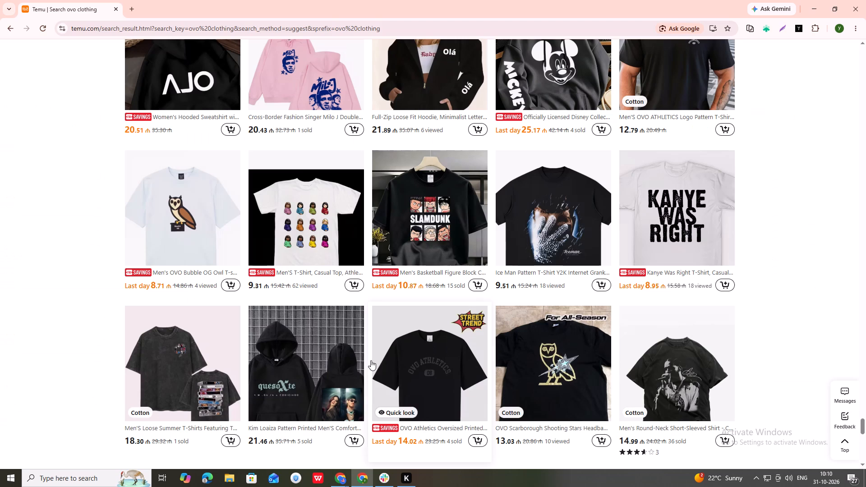
Copy the OVO Athletics Oversized Printed T-shirt listing's link from Temu into the Links cell of row 103352.
{"action": "key", "text": "Right"}
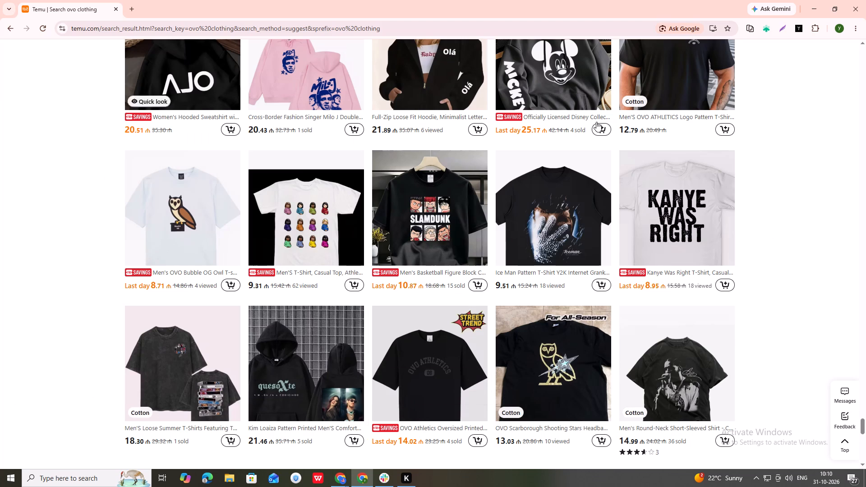
{"action": "scroll", "coordinate": [431, 317], "scroll_direction": "down", "scroll_amount": 4}
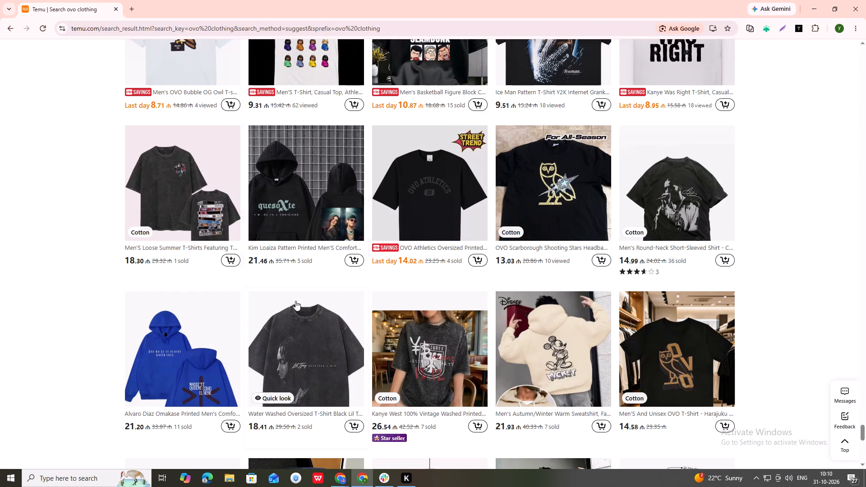
{"action": "right_click", "coordinate": [447, 248]}
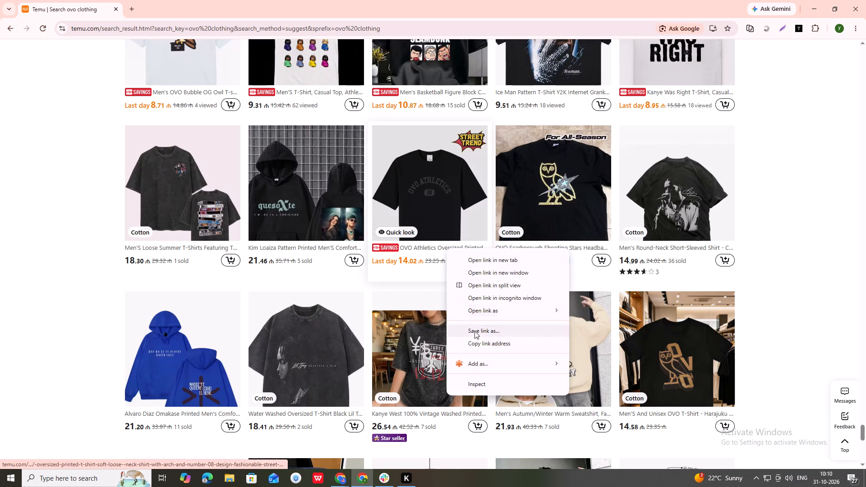
{"action": "left_click", "coordinate": [480, 341]}
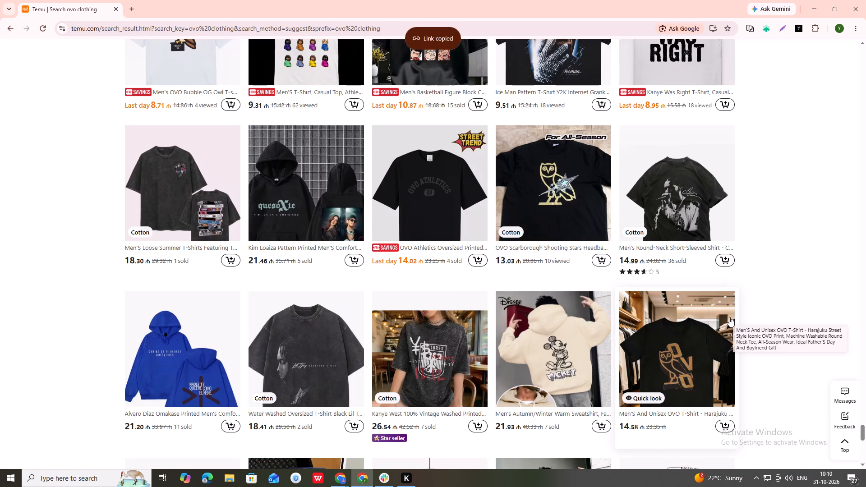
{"action": "key", "text": "alt+Tab"}
{"action": "scroll", "coordinate": [548, 315], "scroll_direction": "up", "scroll_amount": 5}
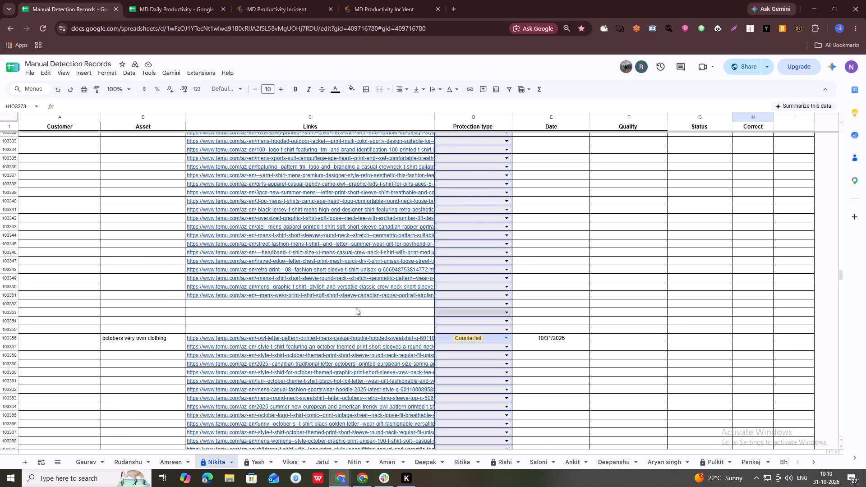
{"action": "left_click", "coordinate": [355, 303]}
{"action": "key", "text": "ctrl+v"}
Copy the OVO Scarborough Shooting Stars T-shirt listing's link from Temu into the Links cell of row 103353.
{"action": "key", "text": "alt+Tab"}
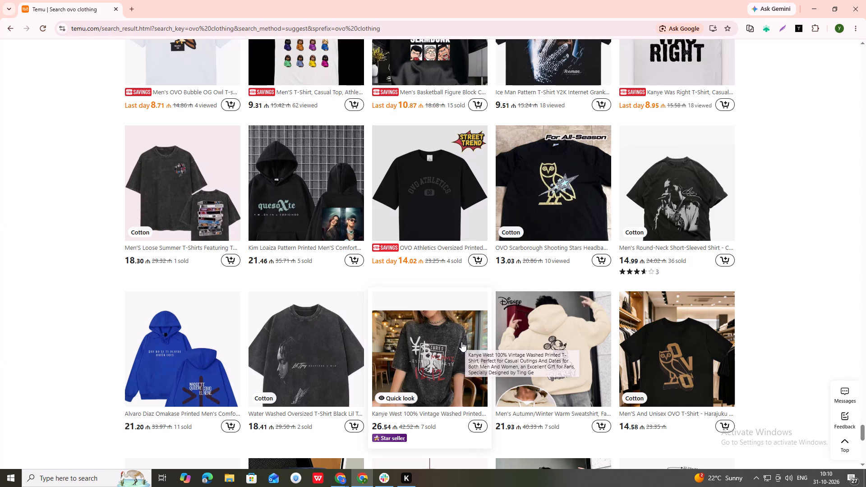
{"action": "right_click", "coordinate": [565, 250]}
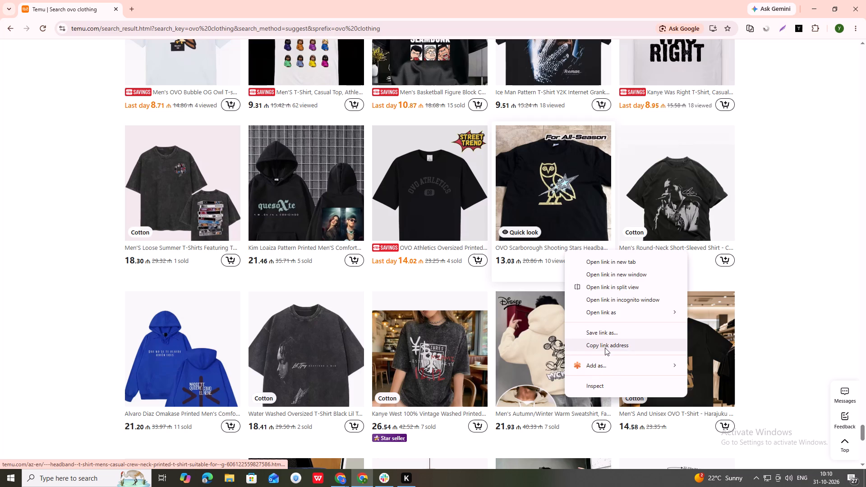
{"action": "left_click", "coordinate": [604, 347]}
{"action": "key", "text": "alt+Tab"}
{"action": "left_click", "coordinate": [405, 317]}
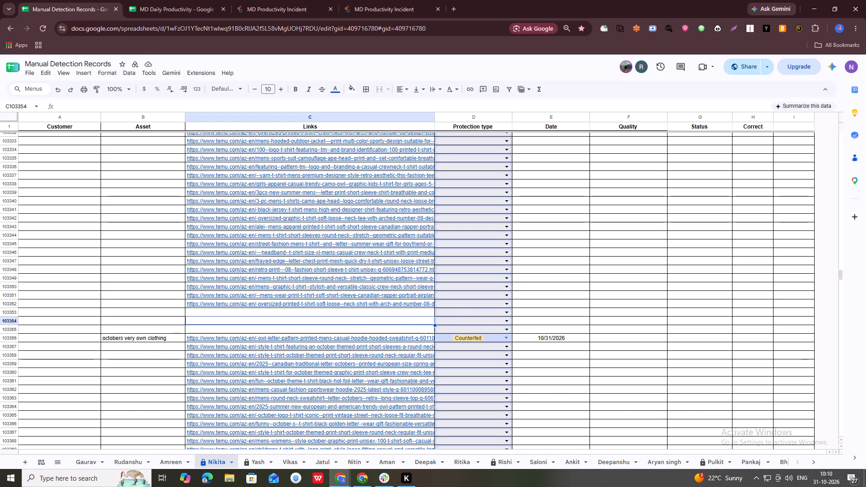
{"action": "left_click", "coordinate": [407, 315]}
{"action": "key", "text": "ctrl+v"}
Copy the Men's and Unisex OVO T-Shirt - Harajuku listing's link from Temu into the Links cell of row 103354.
{"action": "key", "text": "alt+Tab"}
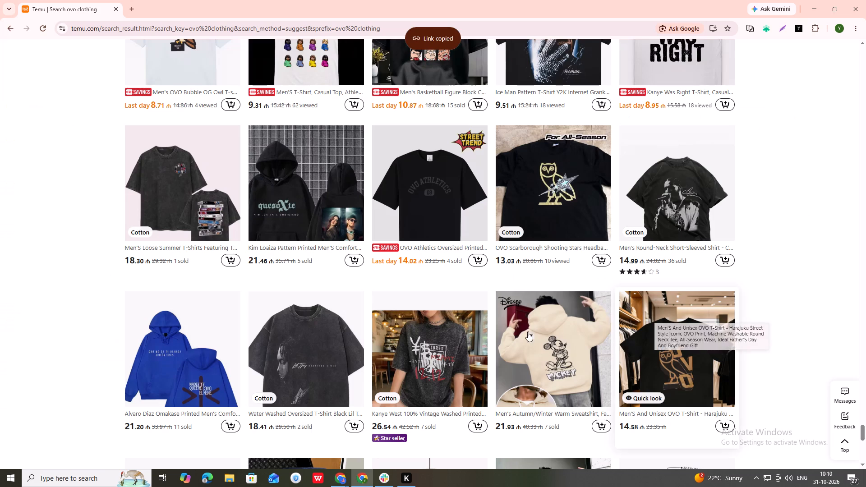
{"action": "right_click", "coordinate": [675, 415]}
{"action": "left_click", "coordinate": [701, 363]}
{"action": "key", "text": "alt+Tab"}
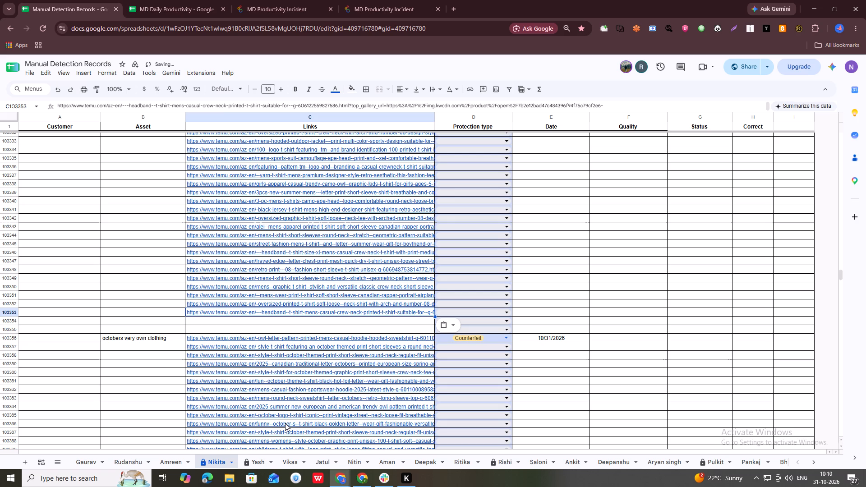
{"action": "left_click", "coordinate": [256, 317]}
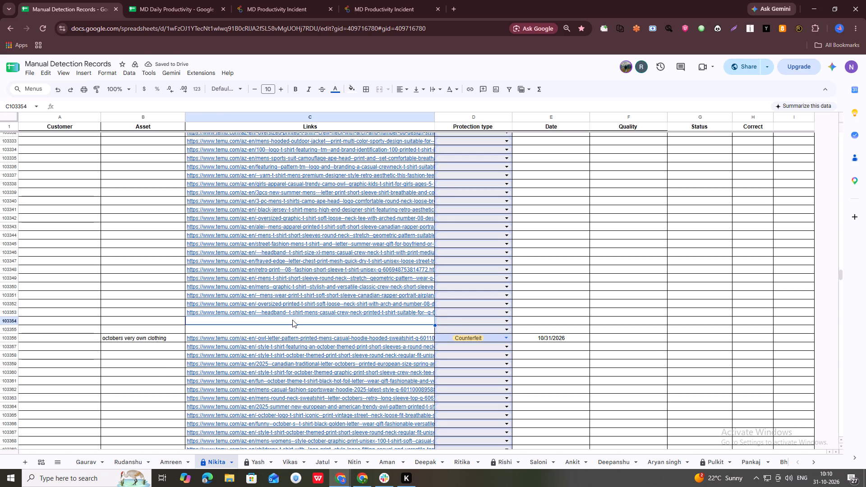
{"action": "key", "text": "ctrl+v"}
Return to Temu and load more results at the end of the "ovo clothing" search listings.
{"action": "key", "text": "alt+Tab"}
{"action": "scroll", "coordinate": [429, 349], "scroll_direction": "down", "scroll_amount": 5}
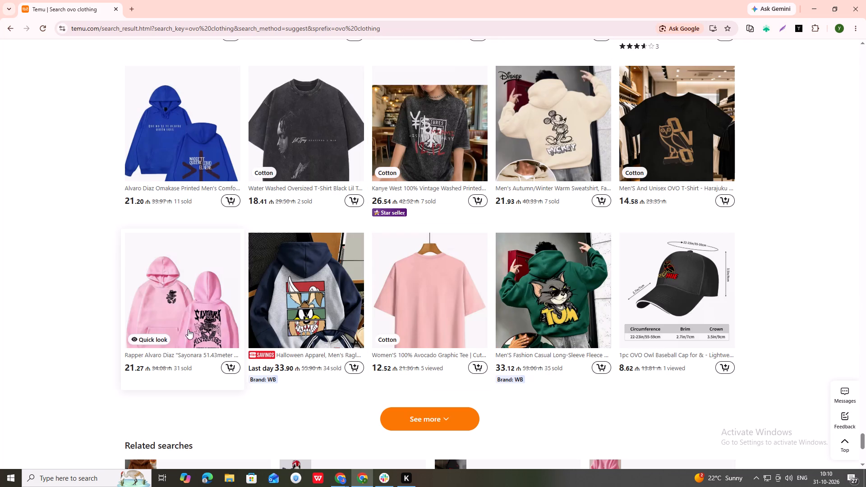
{"action": "left_click", "coordinate": [416, 423]}
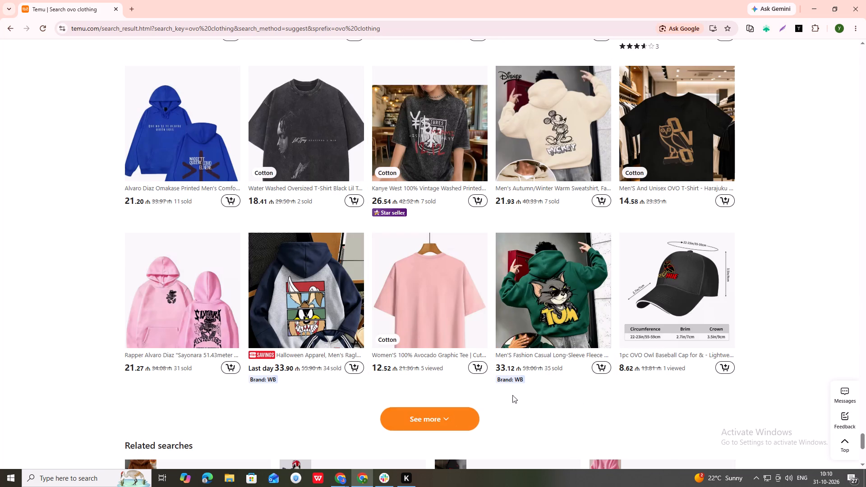
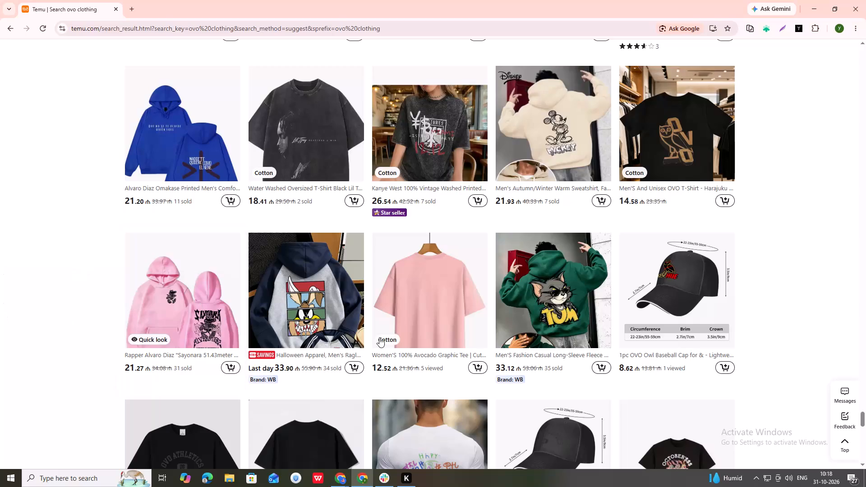
Copy the link address of the OVO Athletics Oversized Printed T-shirt listing in the Temu search results.
{"action": "scroll", "coordinate": [501, 305], "scroll_direction": "down", "scroll_amount": 6}
{"action": "right_click", "coordinate": [191, 251]}
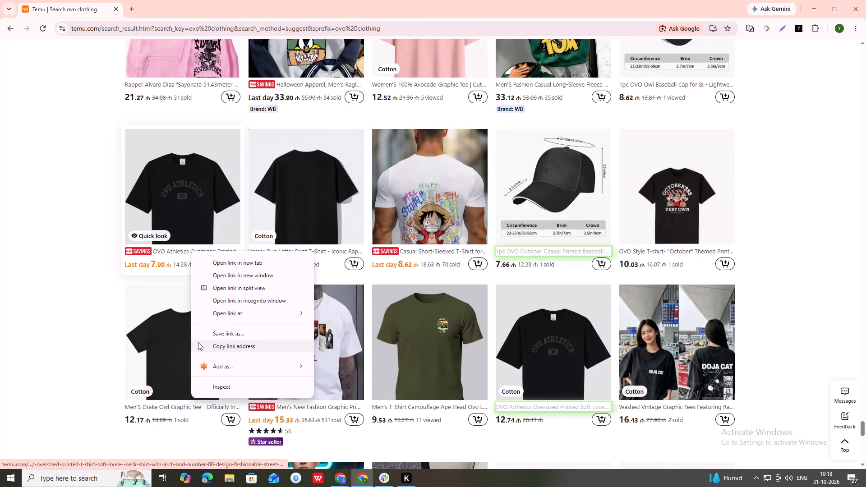
{"action": "left_click", "coordinate": [200, 342]}
Insert eight blank rows at row 103355 in the Manual Detection Records sheet.
{"action": "key", "text": "alt+Tab"}
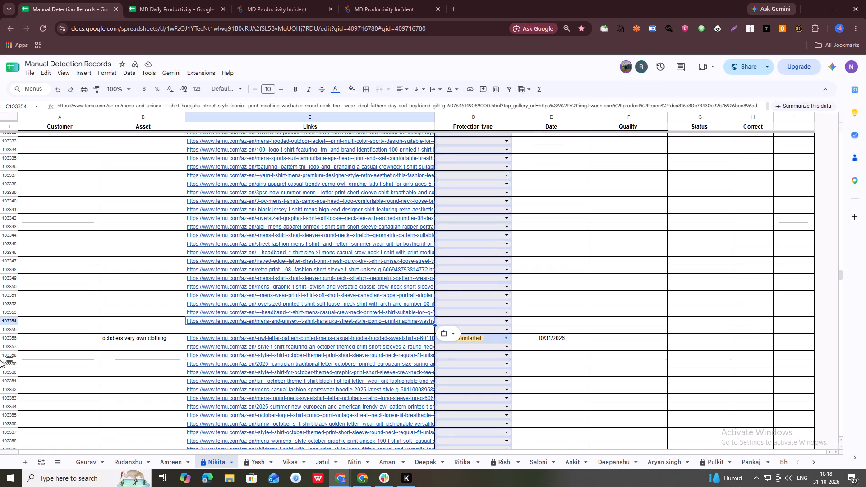
{"action": "left_click", "coordinate": [0, 329]}
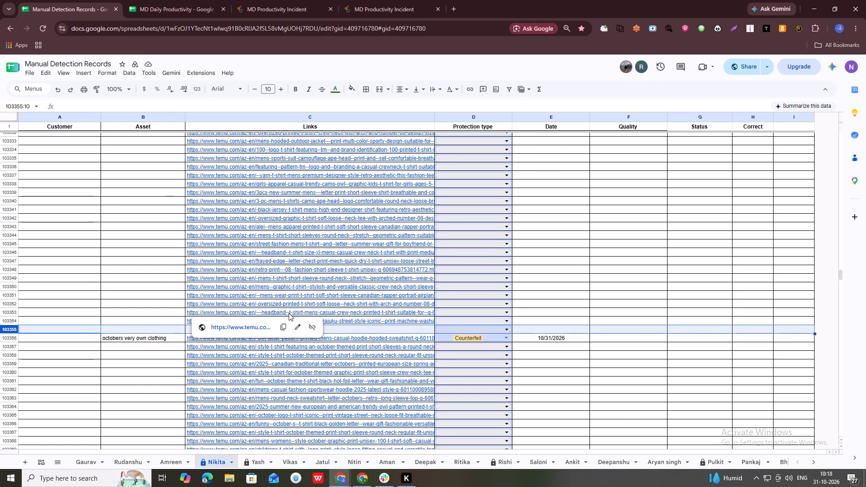
{"action": "key", "text": "ctrl+alt+equal"}
{"action": "key", "text": "ctrl+alt+equal"}
{"action": "key", "text": "ctrl+alt+equal"}
{"action": "key", "text": "ctrl+alt+equal"}
{"action": "key", "text": "ctrl+alt+equal"}
{"action": "key", "text": "ctrl+alt+equal"}
{"action": "key", "text": "ctrl+alt+equal"}
{"action": "key", "text": "ctrl+alt+equal"}
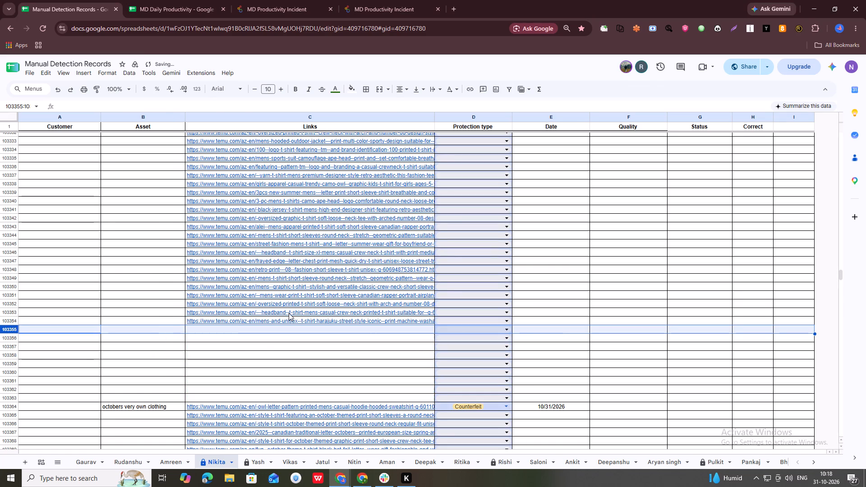
Paste the copied Temu link into the Links cell of row 103355.
{"action": "key", "text": "Right"}
{"action": "key", "text": "Right"}
{"action": "key", "text": "ctrl+v"}
{"action": "key", "text": "Down"}
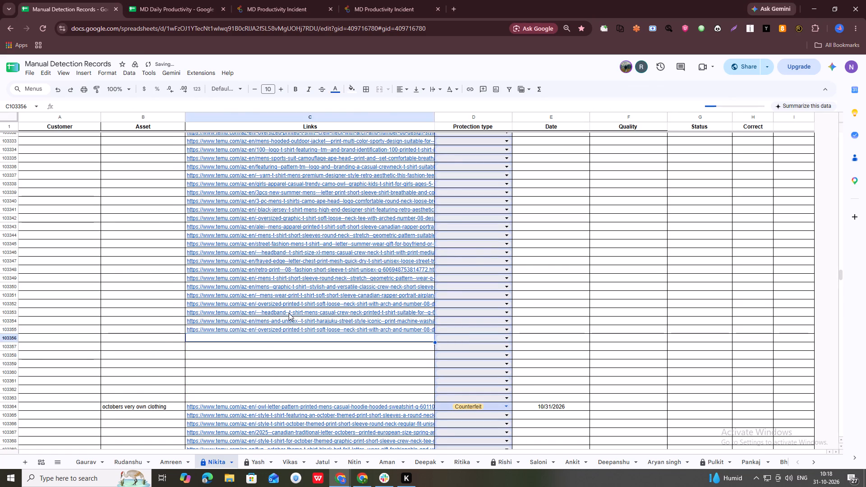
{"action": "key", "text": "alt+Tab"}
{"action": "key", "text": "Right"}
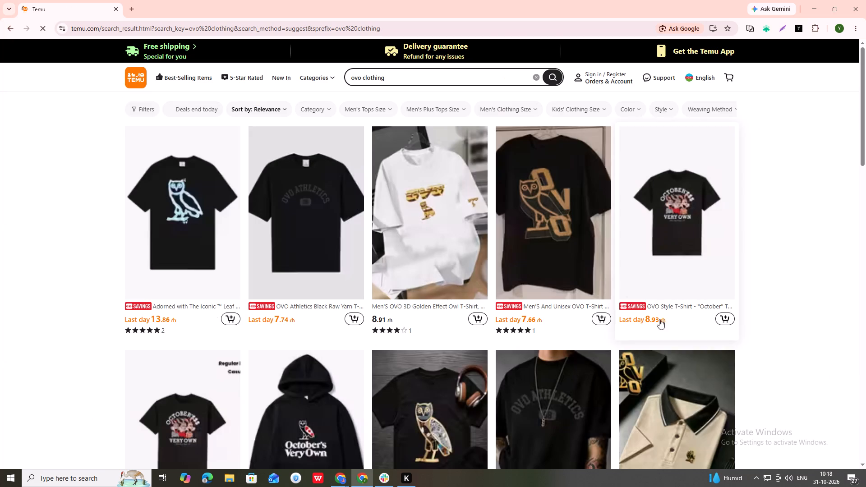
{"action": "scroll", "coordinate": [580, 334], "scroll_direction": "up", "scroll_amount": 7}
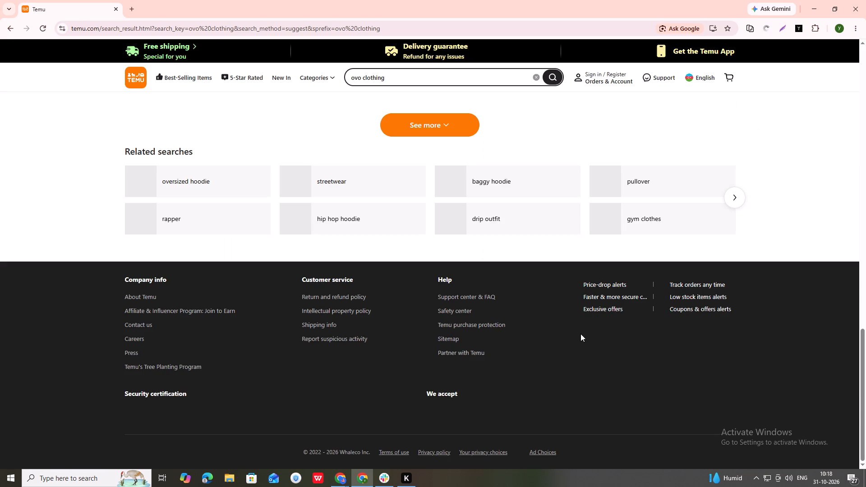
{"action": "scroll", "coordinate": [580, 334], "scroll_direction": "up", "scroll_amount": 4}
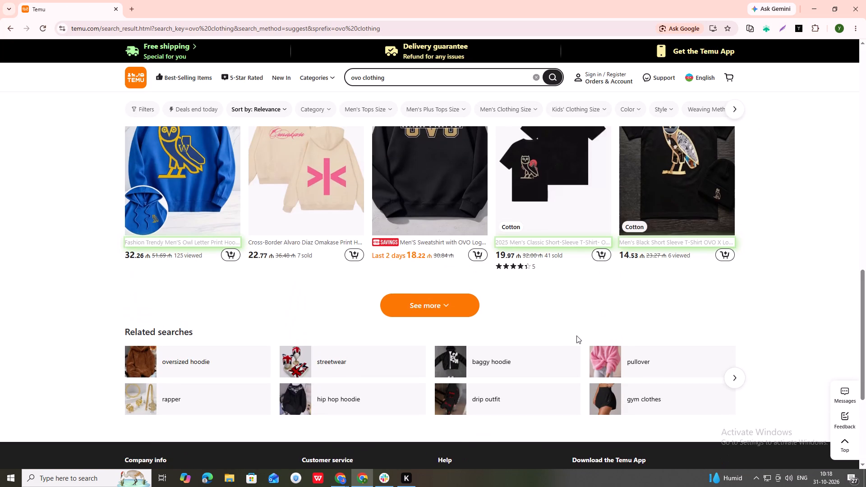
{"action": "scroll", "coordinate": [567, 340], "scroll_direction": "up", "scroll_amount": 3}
Switch to the Red Points New Incident form and set the customer to Octobers Very Own Merchandising.
{"action": "key", "text": "alt+Tab"}
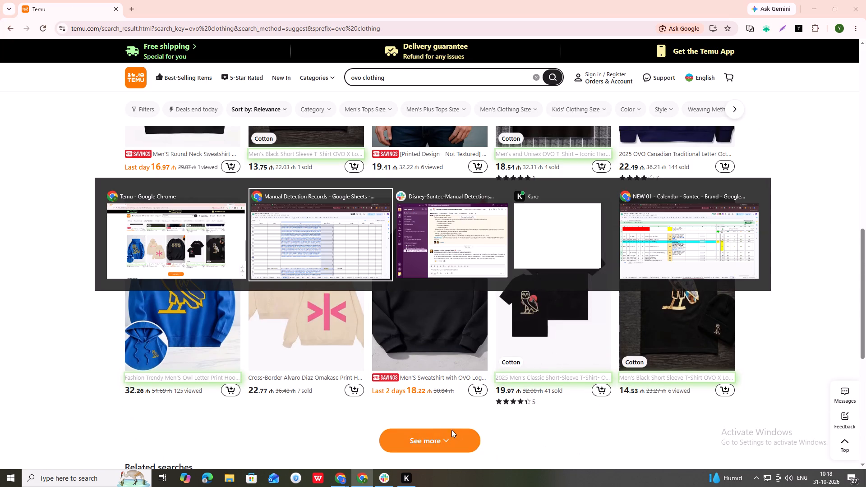
{"action": "left_click", "coordinate": [682, 247], "text": "alt"}
{"action": "left_click", "coordinate": [49, 0]}
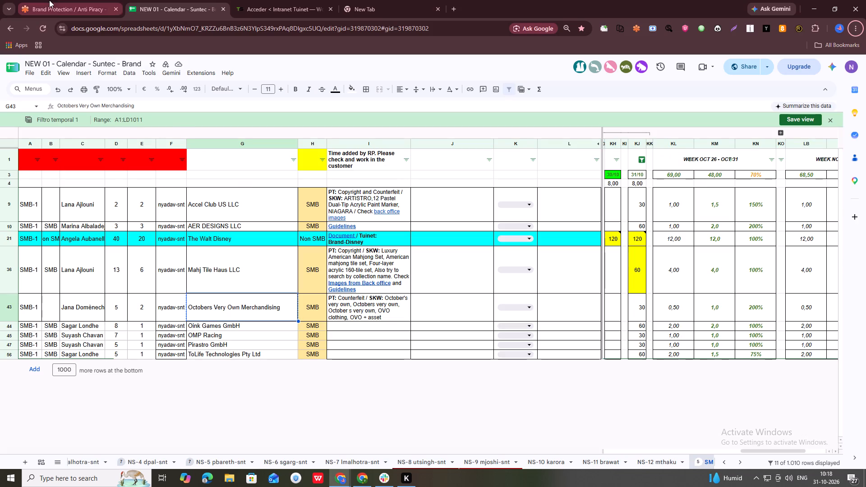
{"action": "left_click", "coordinate": [279, 73]}
{"action": "type", "text": "oc"}
{"action": "type", "text": "tobers"}
{"action": "left_click", "coordinate": [283, 106]}
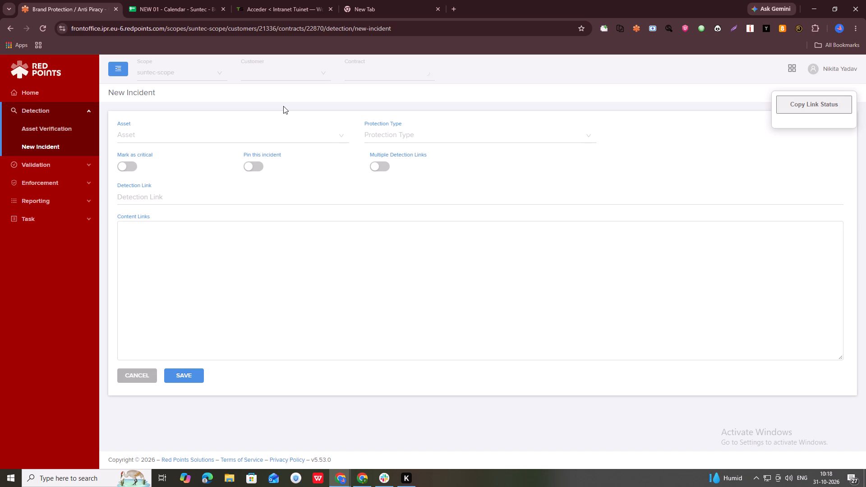
Set the incident's asset to OVO - 25 - Clothing and protection type to Product counterfeit, with multiple detection links enabled.
{"action": "left_click", "coordinate": [231, 137]}
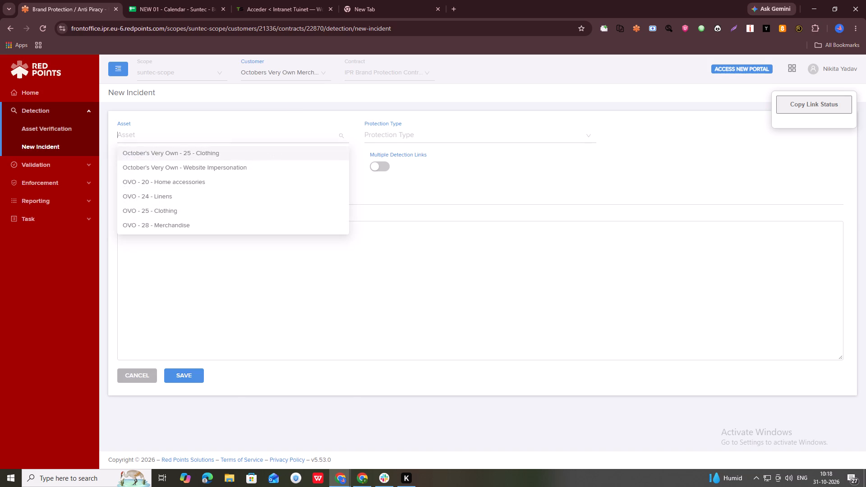
{"action": "left_click", "coordinate": [169, 213]}
{"action": "left_click", "coordinate": [428, 141]}
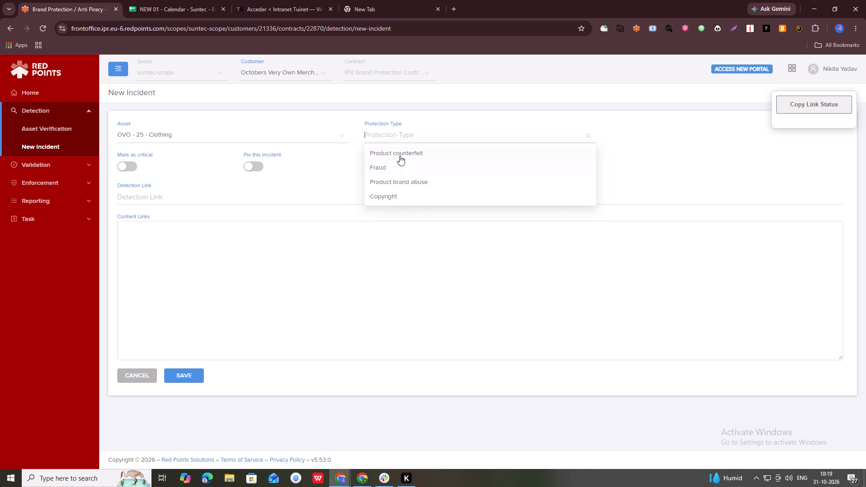
{"action": "left_click", "coordinate": [400, 155]}
{"action": "right_click", "coordinate": [400, 155]}
{"action": "left_click", "coordinate": [392, 156]}
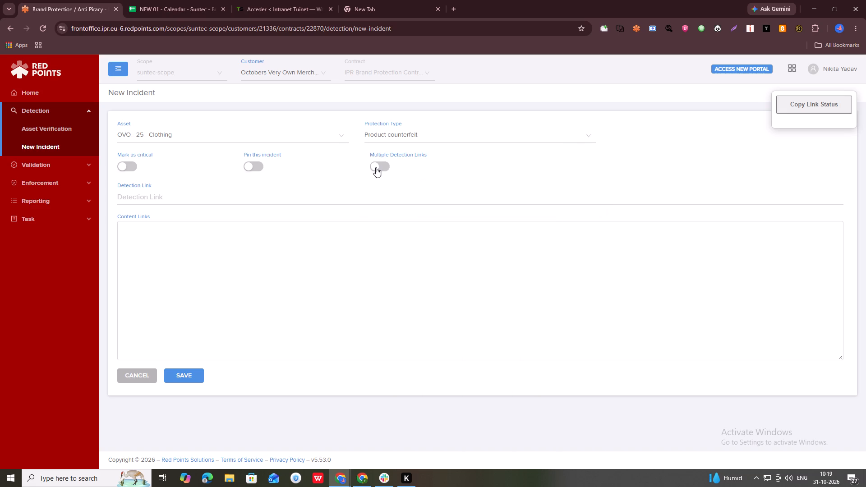
{"action": "left_click", "coordinate": [375, 167]}
{"action": "left_click", "coordinate": [386, 245]}
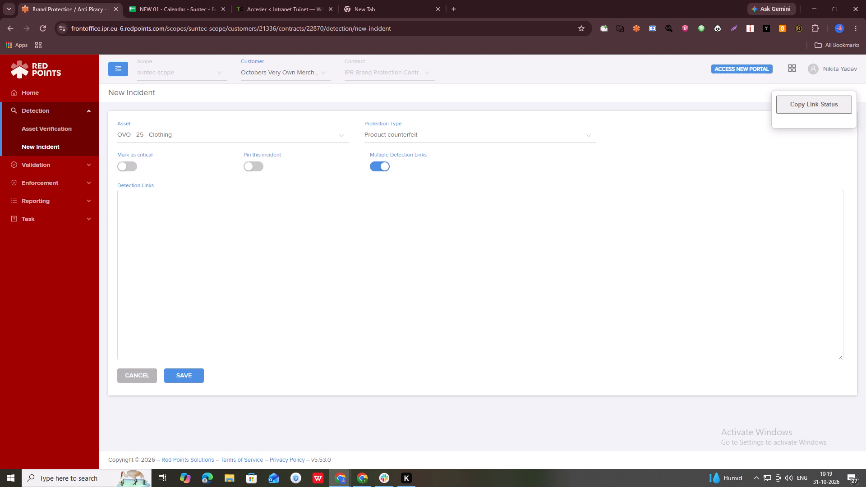
Copy the Temu links in rows 103310 to 103355 of the Manual Detection Records sheet's Links column.
{"action": "key", "text": "alt+Tab"}
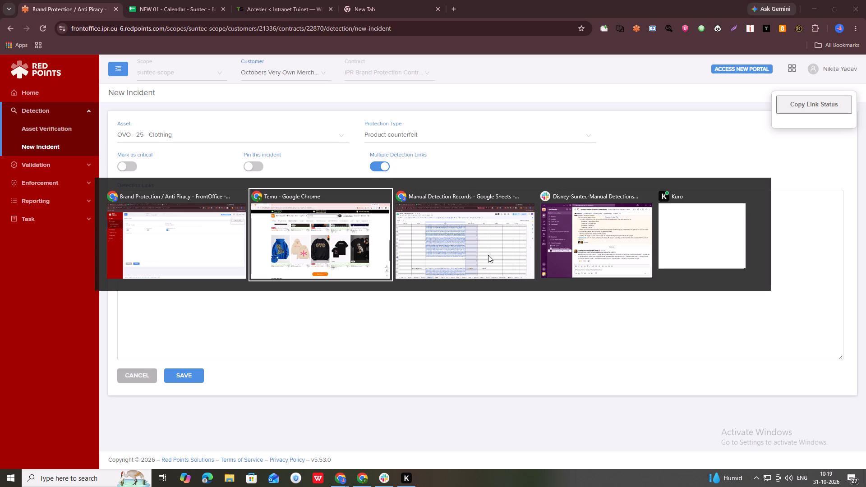
{"action": "key", "text": "alt+Tab"}
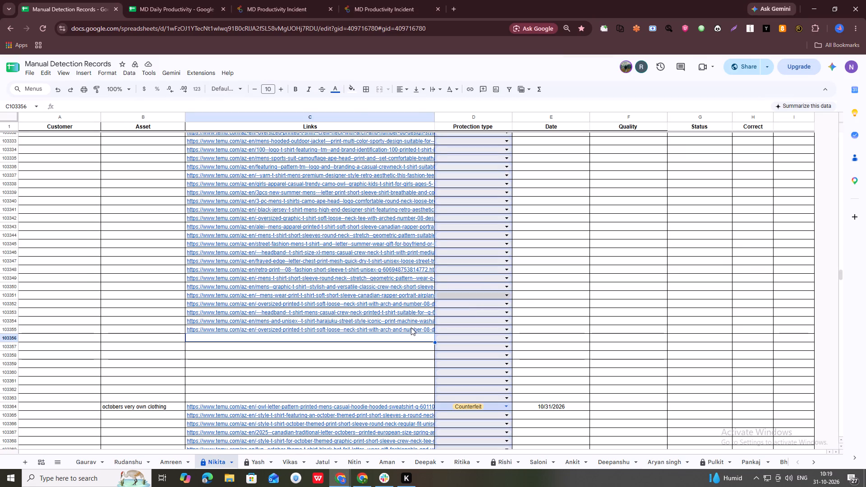
{"action": "left_click", "coordinate": [410, 328]}
{"action": "scroll", "coordinate": [466, 300], "scroll_direction": "up", "scroll_amount": 6}
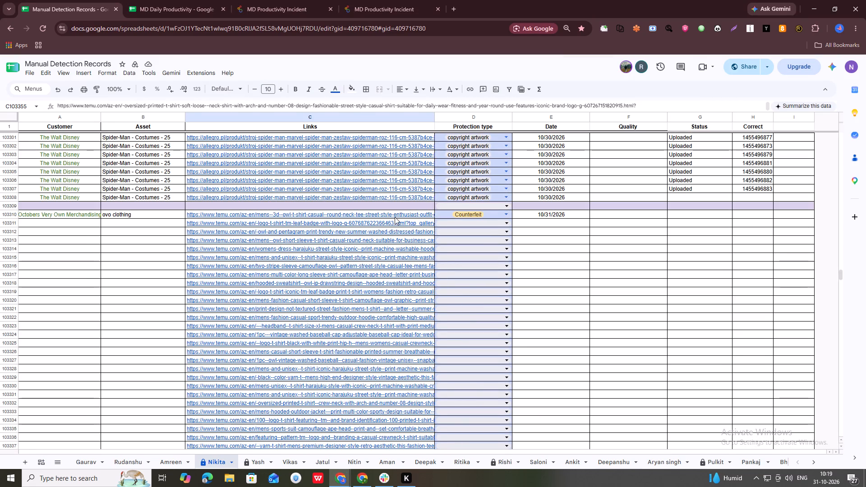
{"action": "left_click", "coordinate": [395, 216], "text": "shift"}
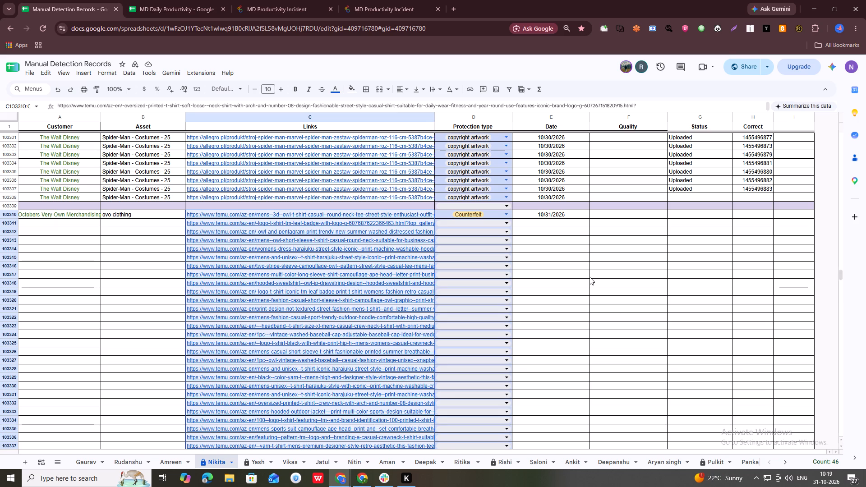
{"action": "key", "text": "ctrl+c"}
{"action": "key", "text": "ctrl+c"}
{"action": "key", "text": "ctrl+c"}
{"action": "key", "text": "ctrl+c"}
{"action": "key", "text": "ctrl+c"}
{"action": "key", "text": "ctrl+c"}
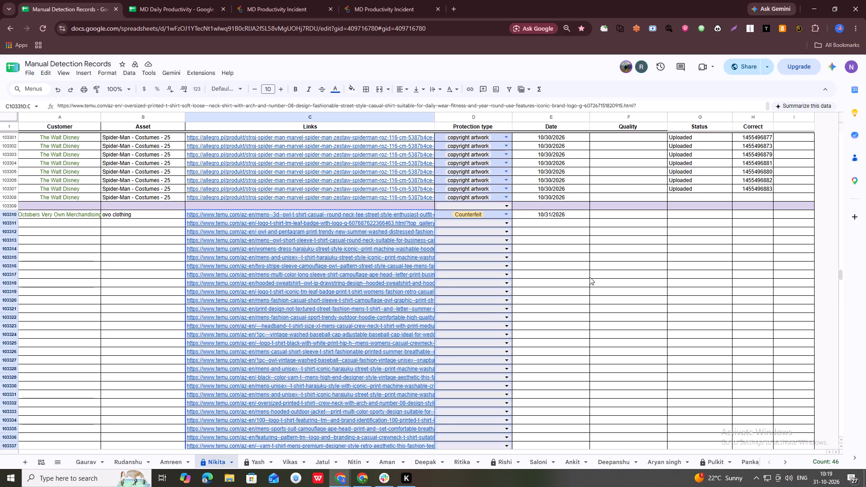
{"action": "key", "text": "ctrl+c"}
{"action": "key", "text": "ctrl+c"}
{"action": "key", "text": "ctrl+c"}
{"action": "key", "text": "ctrl+c"}
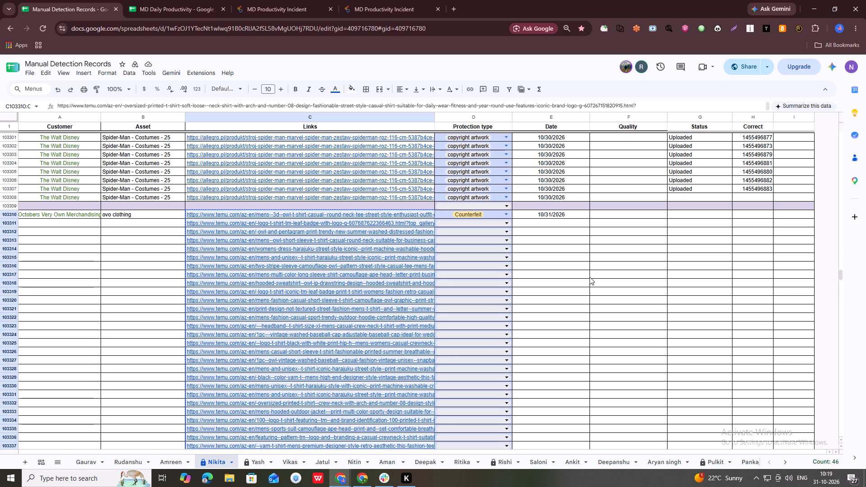
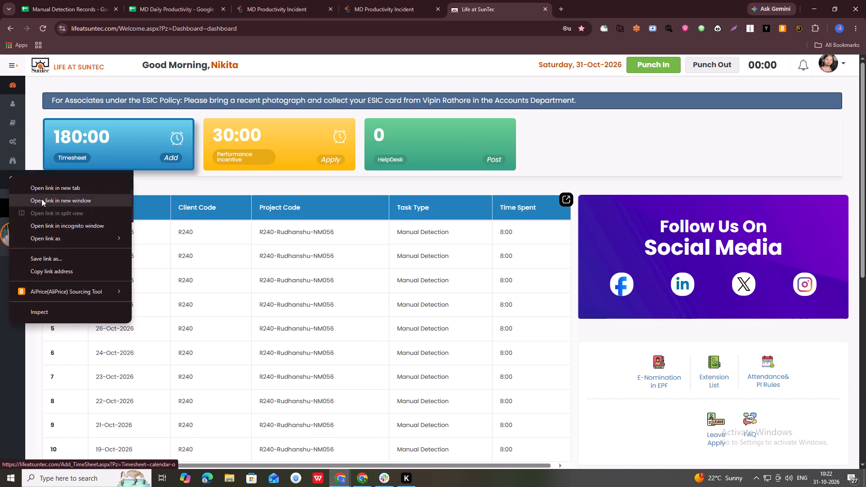
Open the timesheet entry page in the SunTec portal and display the PI Timesheet form.
{"action": "left_click", "coordinate": [643, 133]}
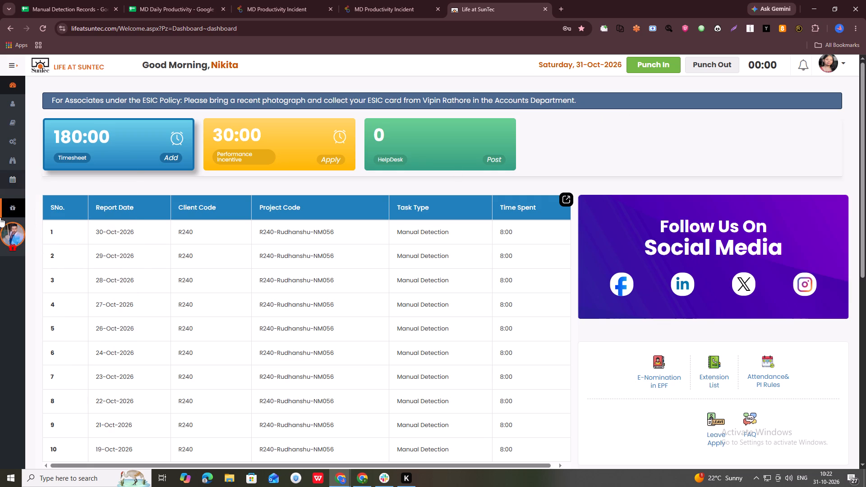
{"action": "left_click", "coordinate": [9, 182]}
{"action": "left_click", "coordinate": [59, 199]}
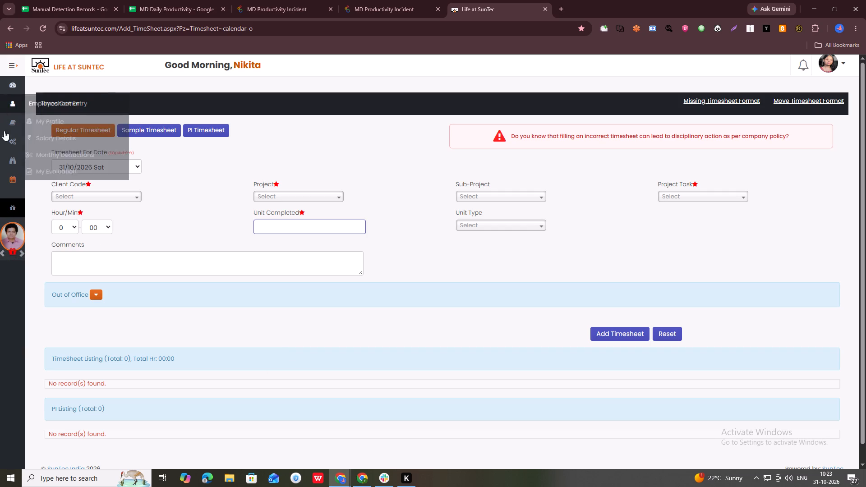
{"action": "left_click", "coordinate": [209, 131]}
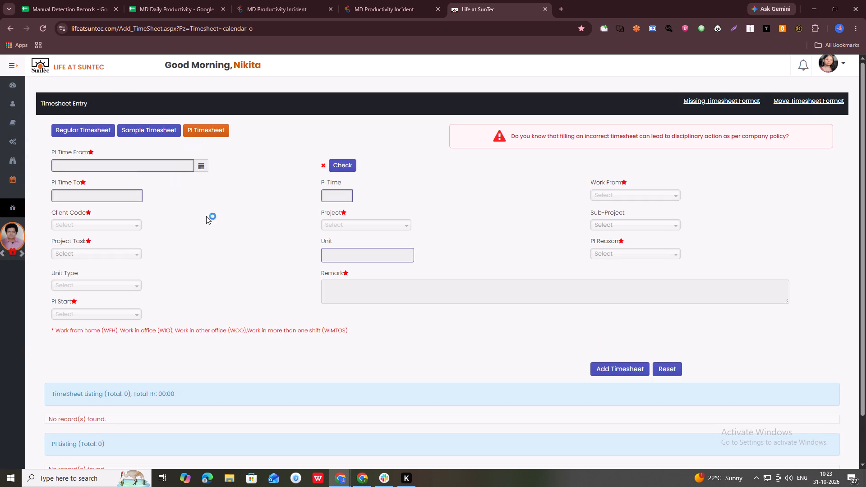
{"action": "left_click", "coordinate": [204, 165]}
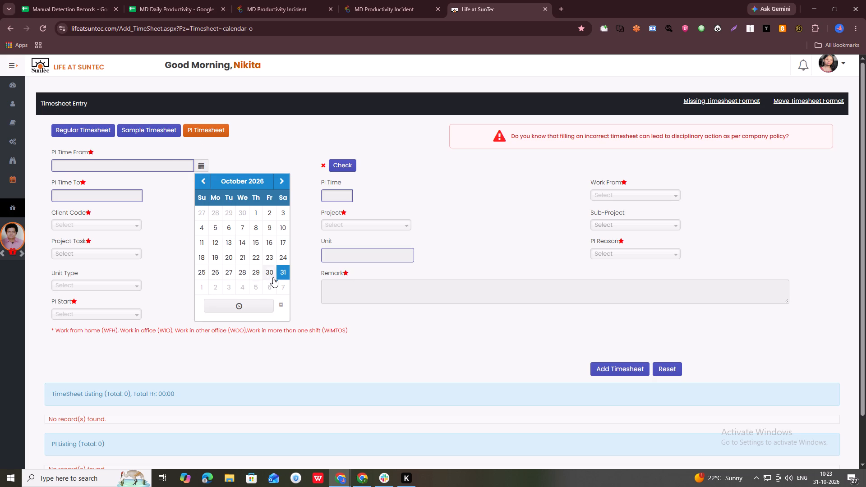
{"action": "left_click", "coordinate": [272, 274]}
{"action": "left_click", "coordinate": [254, 305]}
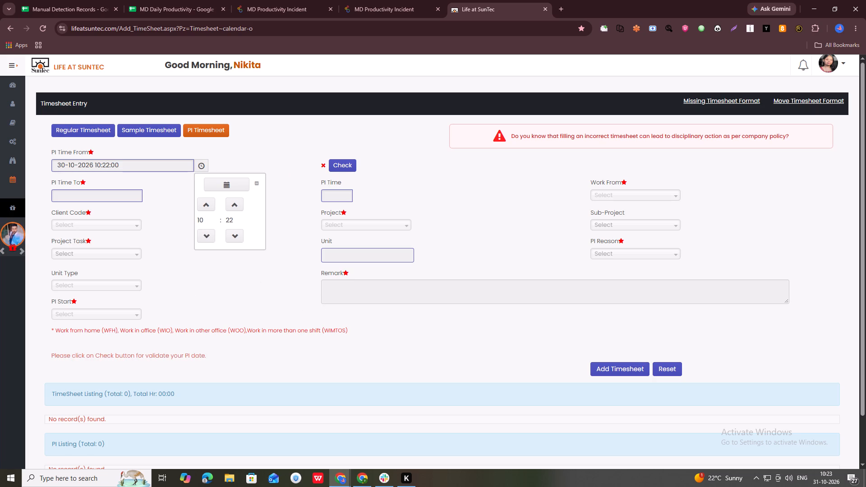
{"action": "left_click", "coordinate": [199, 219]}
{"action": "left_click", "coordinate": [203, 216]}
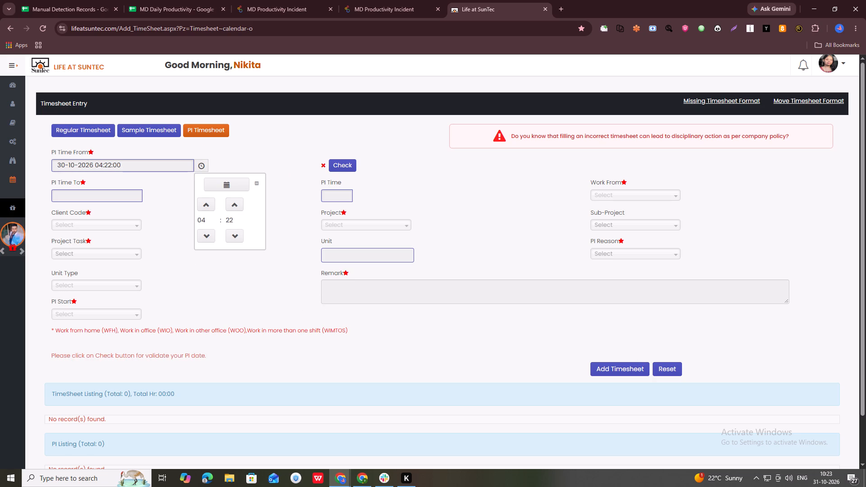
{"action": "left_click", "coordinate": [230, 217]}
{"action": "left_click", "coordinate": [200, 203]}
{"action": "left_click", "coordinate": [201, 218]}
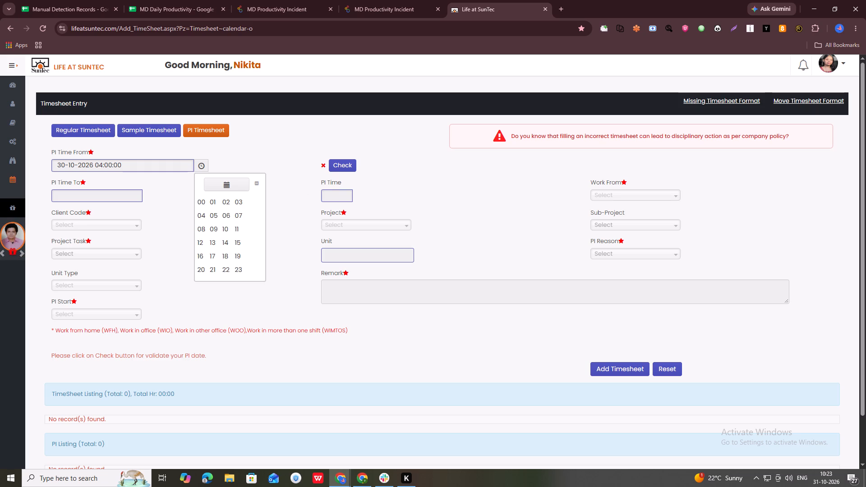
{"action": "left_click", "coordinate": [198, 226]}
{"action": "left_click", "coordinate": [350, 165]}
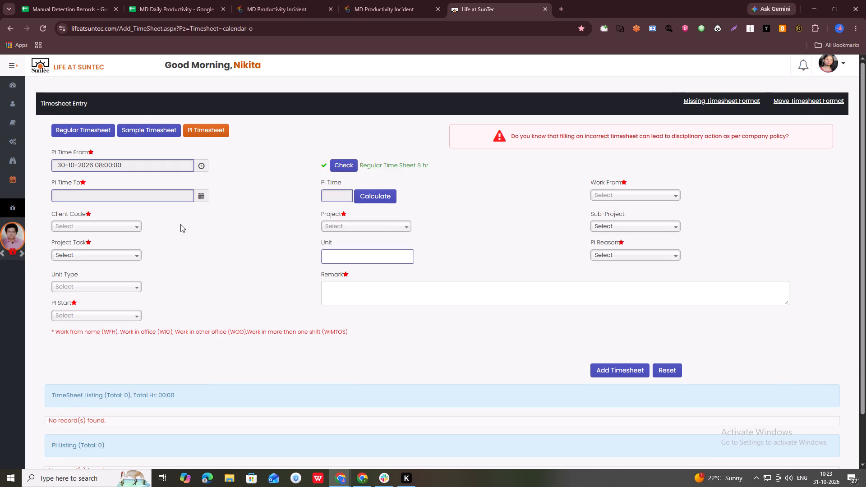
{"action": "left_click", "coordinate": [202, 197]}
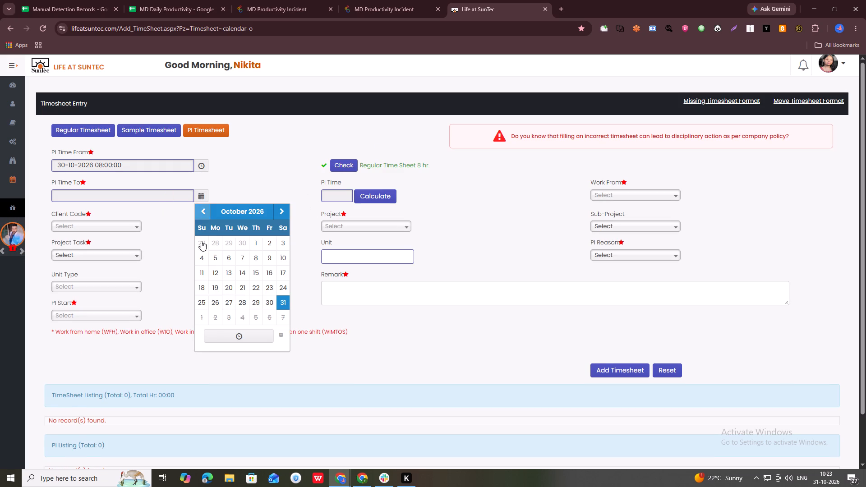
{"action": "left_click", "coordinate": [267, 302]}
{"action": "left_click", "coordinate": [255, 335]}
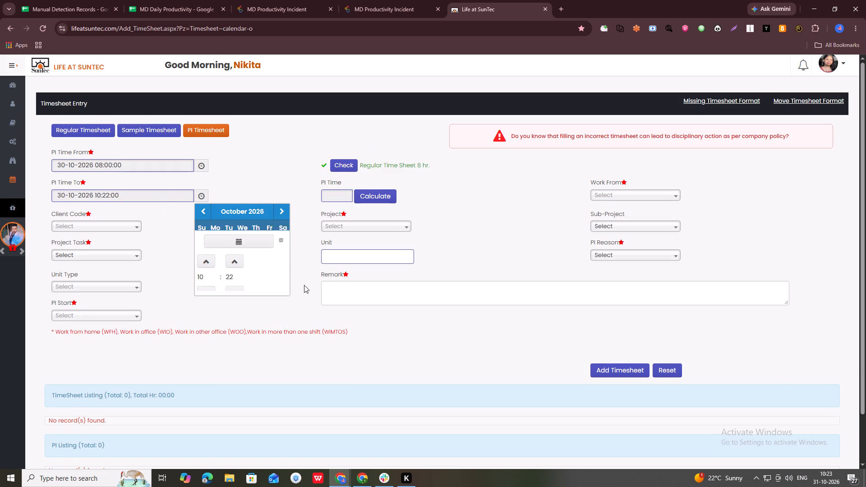
{"action": "left_click", "coordinate": [202, 247]}
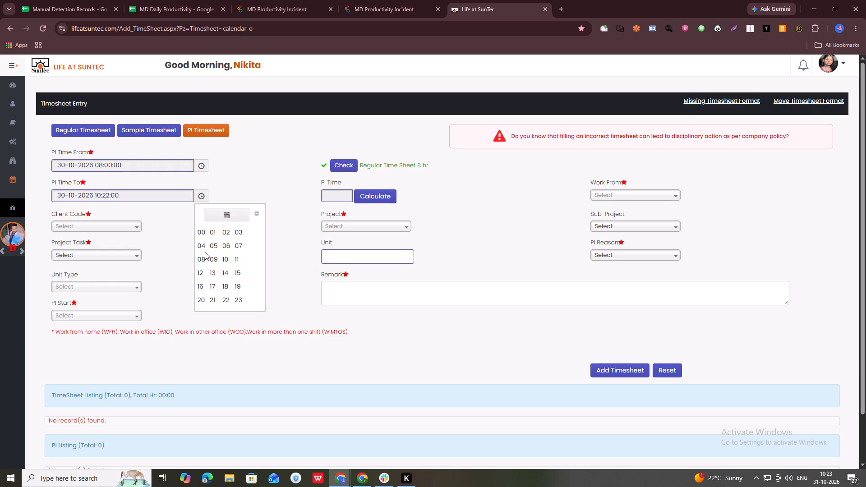
{"action": "left_click", "coordinate": [200, 270]}
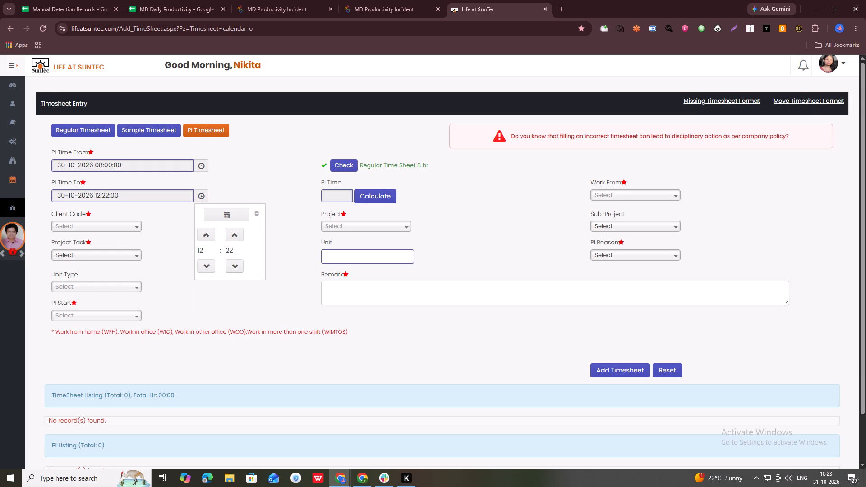
{"action": "left_click", "coordinate": [232, 251]}
{"action": "left_click", "coordinate": [198, 233]}
{"action": "left_click", "coordinate": [372, 196]}
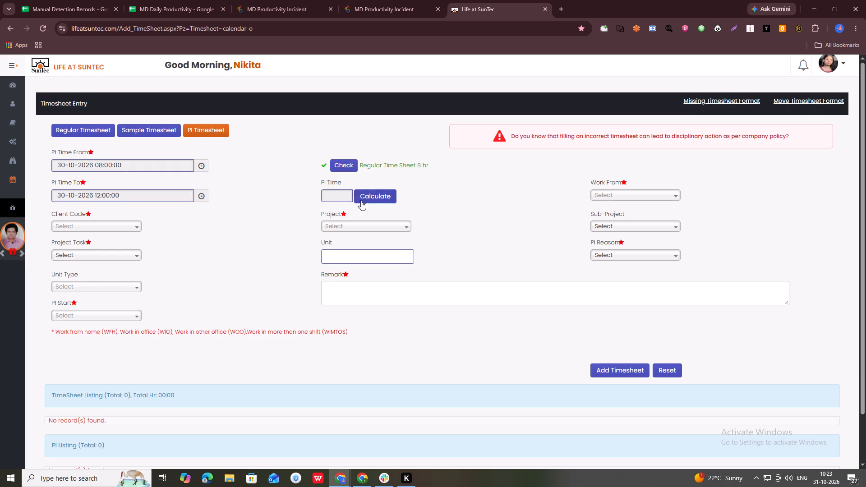
Assign the PI entry to client code R240 and project R240-Rudhanshu-NM056, with Work From set to WFH.
{"action": "left_click", "coordinate": [102, 230]}
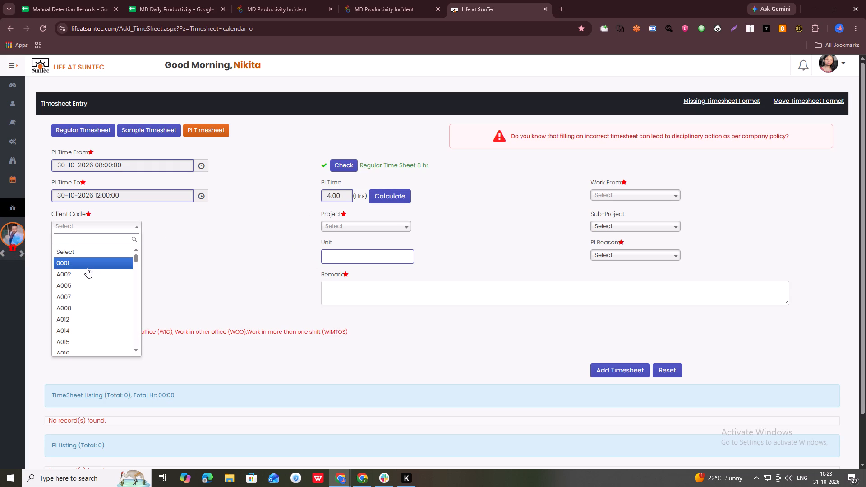
{"action": "type", "text": "r24"}
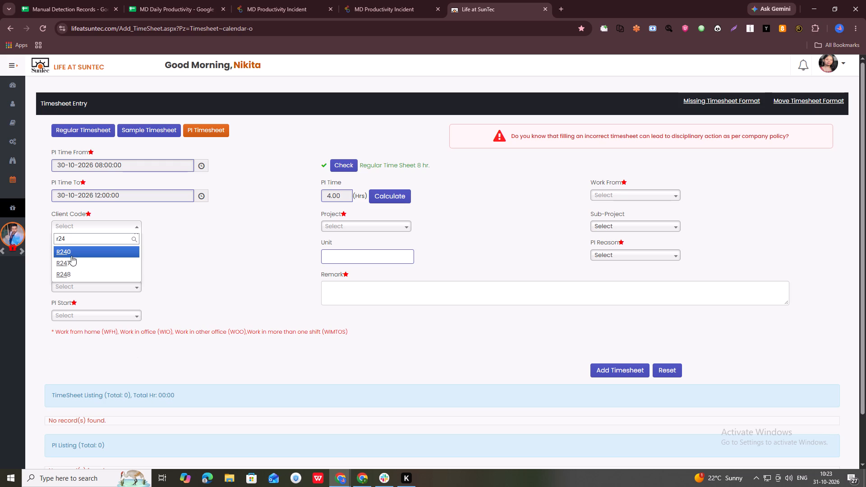
{"action": "left_click", "coordinate": [74, 251]}
{"action": "left_click", "coordinate": [341, 226]}
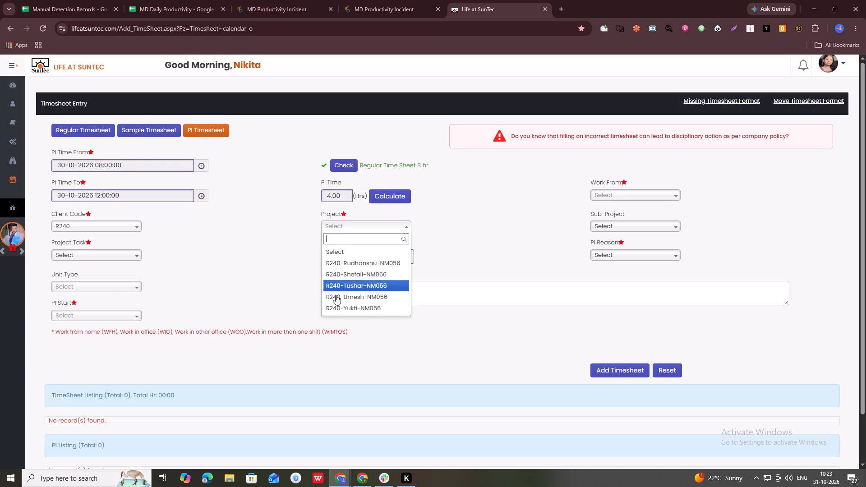
{"action": "left_click", "coordinate": [356, 261]}
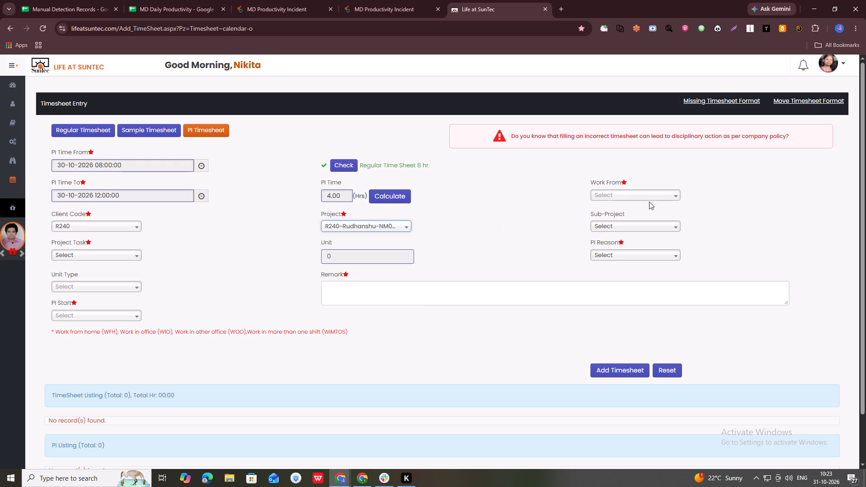
{"action": "left_click", "coordinate": [648, 198]}
{"action": "left_click", "coordinate": [611, 232]}
Set the project task to Manual Detection, PI reason to Lack Of Resource and PI start to After Shift.
{"action": "left_click", "coordinate": [94, 255]}
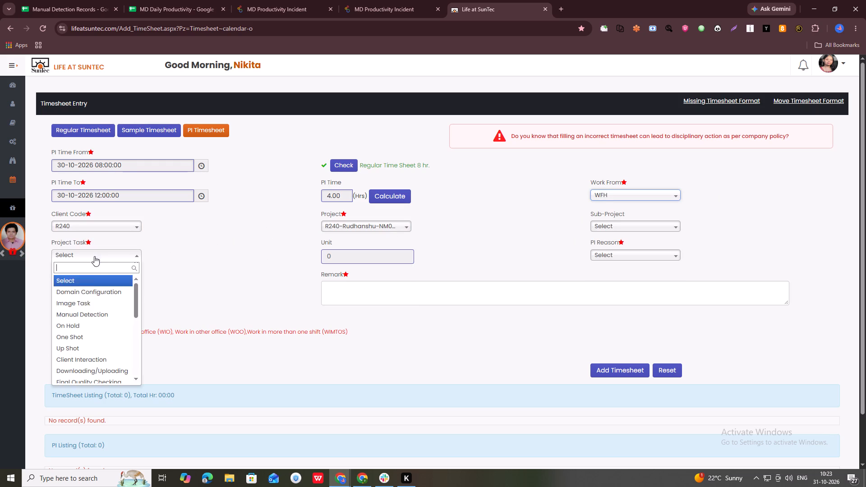
{"action": "left_click", "coordinate": [94, 315]}
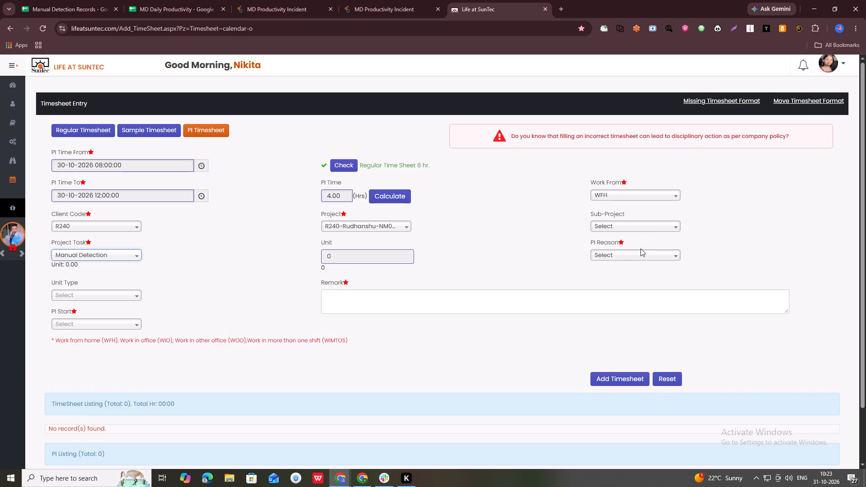
{"action": "left_click", "coordinate": [626, 253]}
{"action": "left_click", "coordinate": [617, 290]}
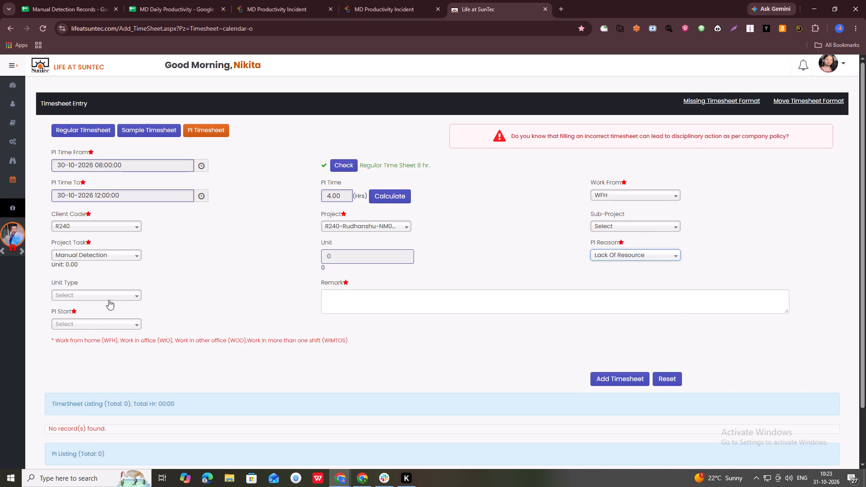
{"action": "left_click", "coordinate": [84, 319]}
{"action": "left_click", "coordinate": [76, 374]}
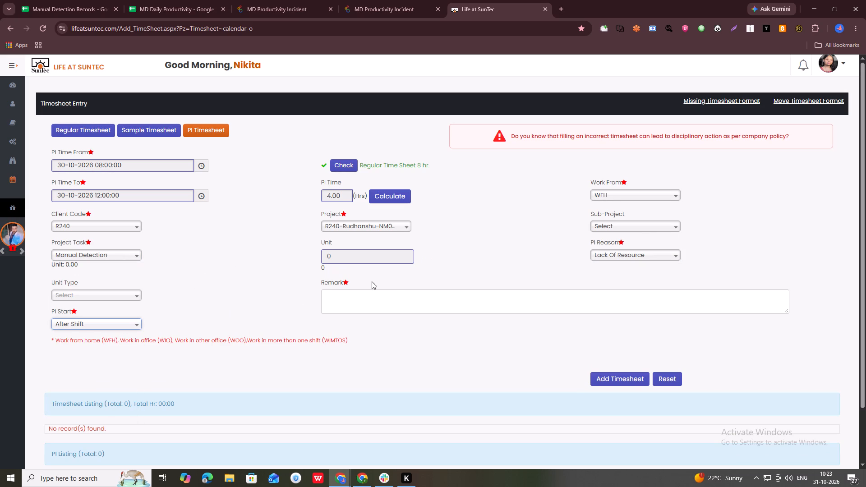
Recalculate the PI time, enter 212 units with the remark "Detection.", and add the PI timesheet.
{"action": "left_click", "coordinate": [391, 198]}
{"action": "left_click", "coordinate": [369, 257]}
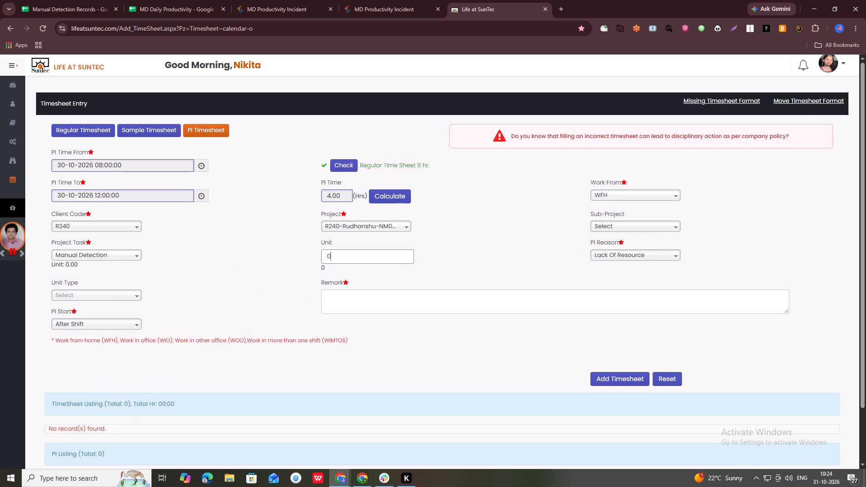
{"action": "key", "text": "BackSpace"}
{"action": "key", "text": "BackSpace"}
{"action": "type", "text": "212"}
{"action": "left_click", "coordinate": [373, 299]}
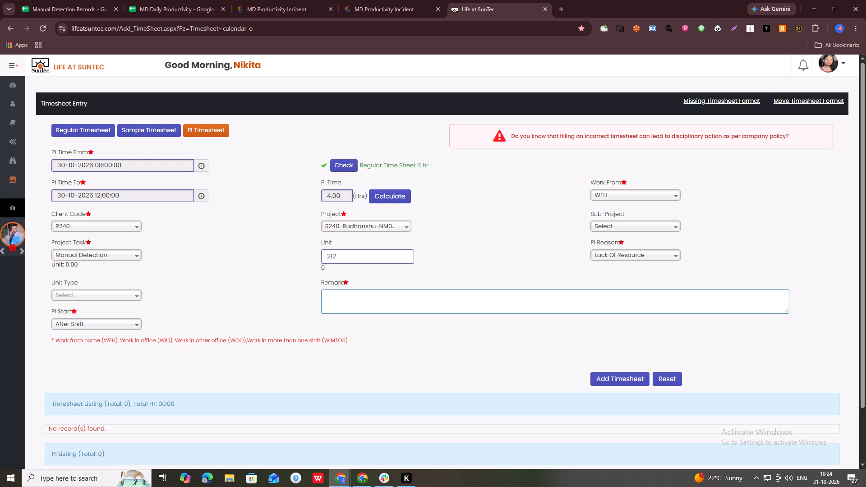
{"action": "type", "text": "Detection"}
{"action": "key", "text": "period"}
{"action": "left_click", "coordinate": [603, 380]}
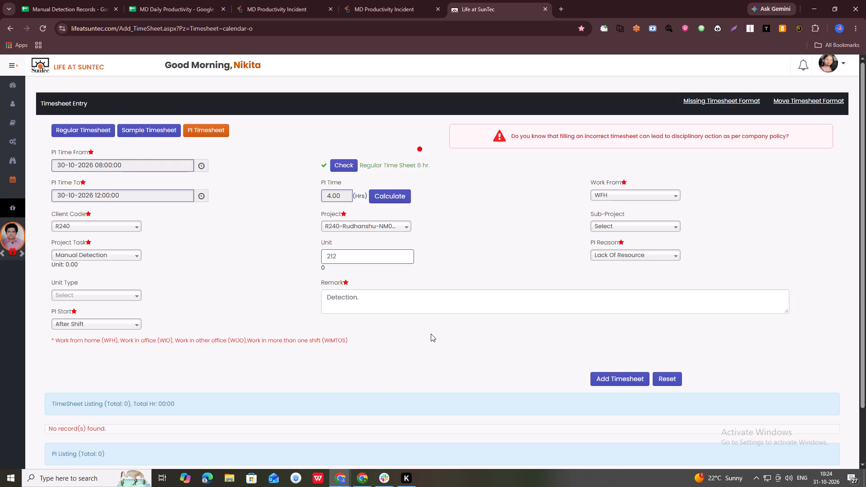
{"action": "scroll", "coordinate": [431, 334], "scroll_direction": "down", "scroll_amount": 7}
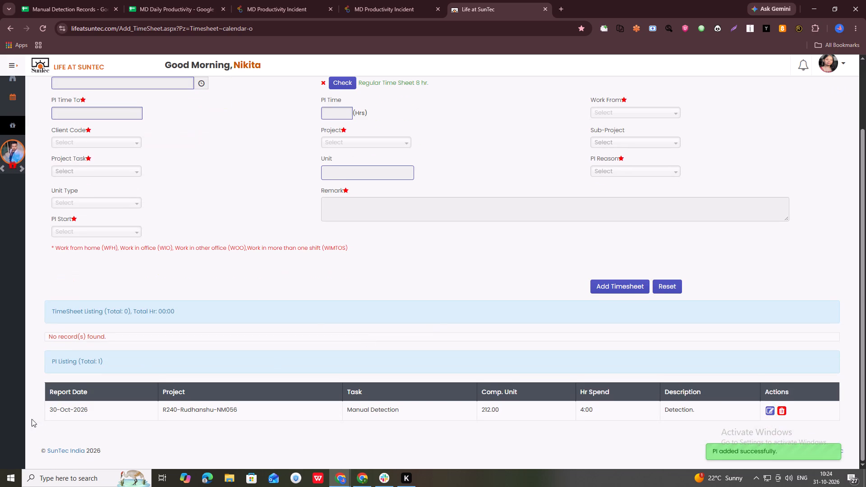
{"action": "scroll", "coordinate": [191, 374], "scroll_direction": "up", "scroll_amount": 8}
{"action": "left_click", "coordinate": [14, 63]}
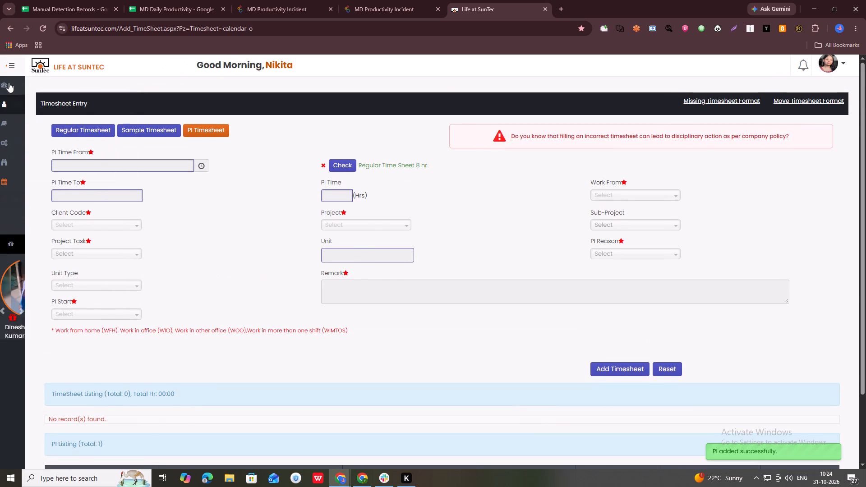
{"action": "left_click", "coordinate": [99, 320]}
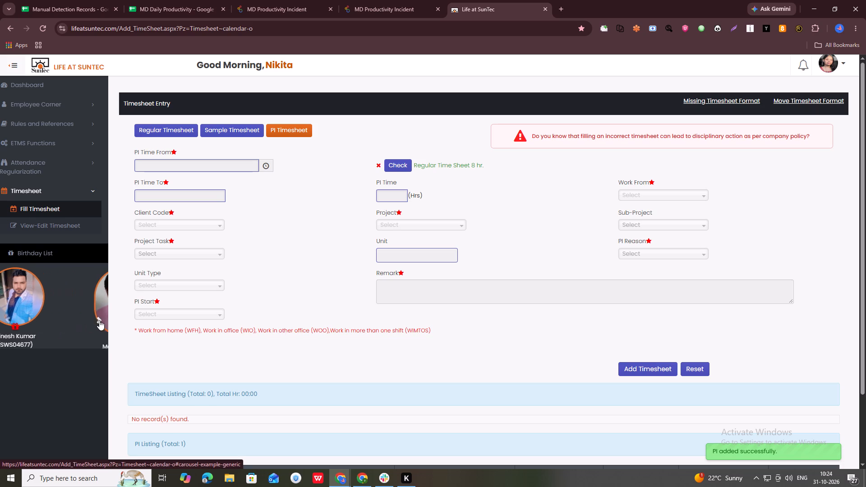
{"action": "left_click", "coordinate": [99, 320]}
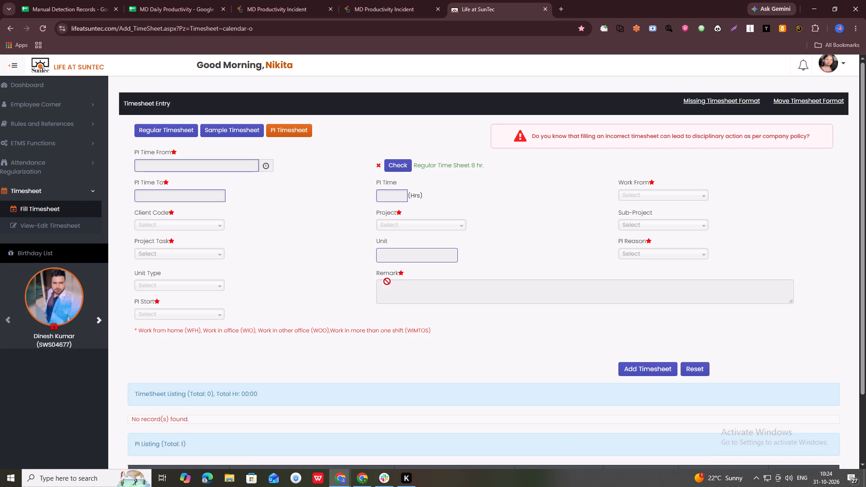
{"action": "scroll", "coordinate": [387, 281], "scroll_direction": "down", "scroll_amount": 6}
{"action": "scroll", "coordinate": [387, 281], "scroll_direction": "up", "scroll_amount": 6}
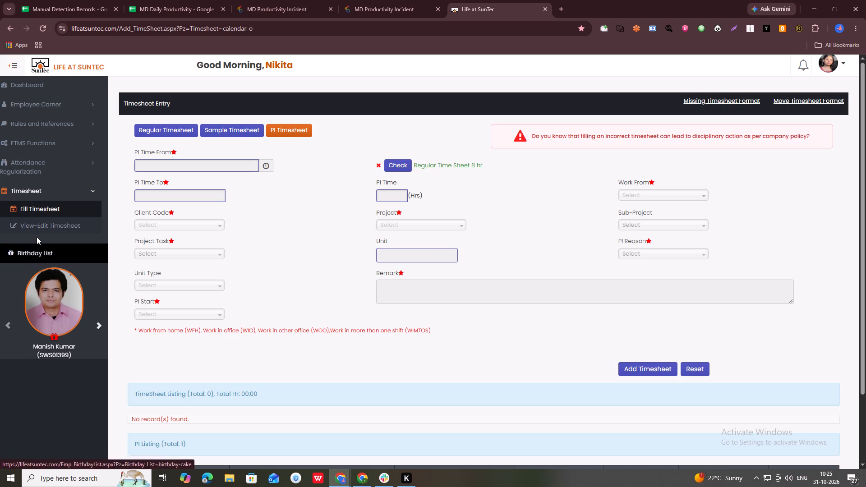
Open the Monthly Attendance report for Oct-2026 and examine the daily entries for the second half of the month.
{"action": "left_click", "coordinate": [24, 157]}
{"action": "left_click", "coordinate": [45, 189]}
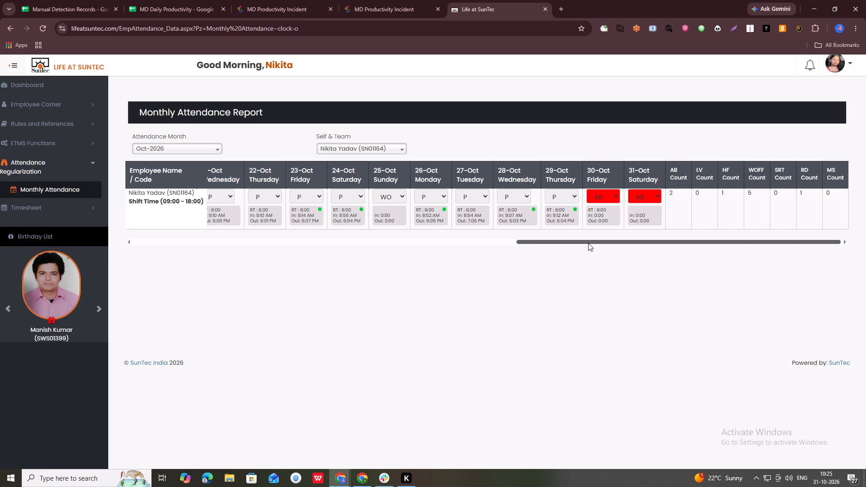
{"action": "left_click_drag", "start_coordinate": [588, 243], "coordinate": [498, 254]}
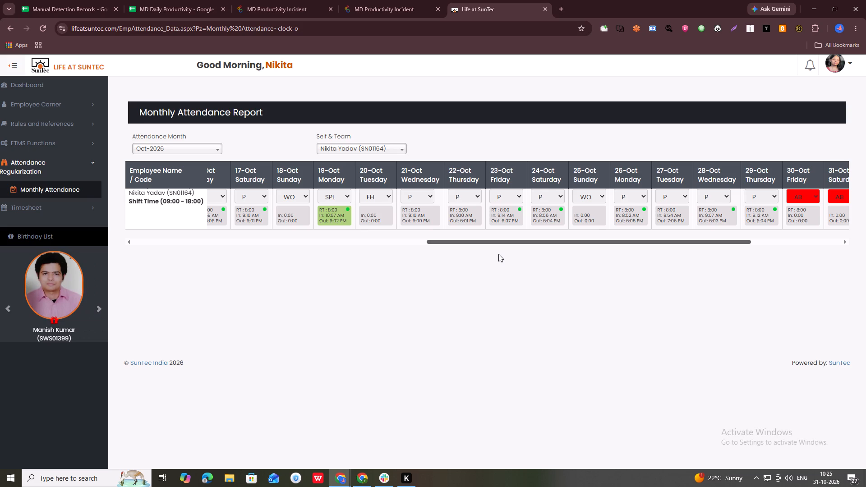
Examine the Oct-2026 attendance entries again, from 8-Oct through the month-end count columns.
{"action": "left_click_drag", "start_coordinate": [498, 254], "coordinate": [336, 272]}
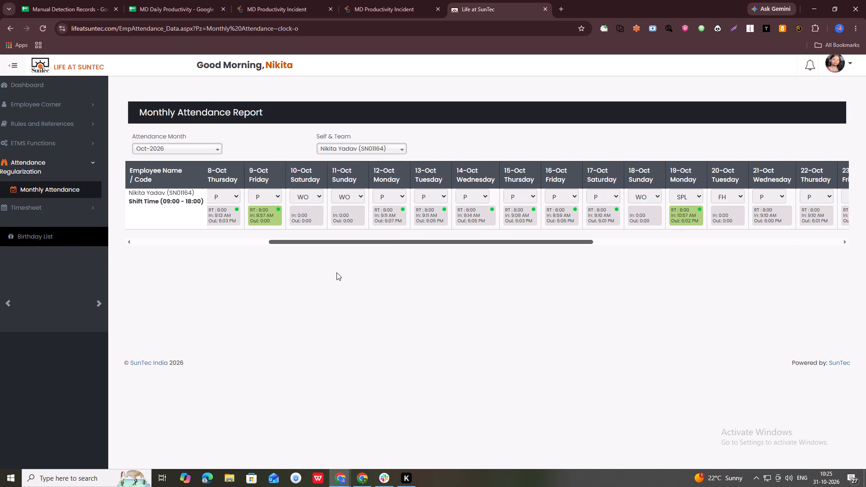
{"action": "left_click_drag", "start_coordinate": [336, 272], "coordinate": [720, 275]}
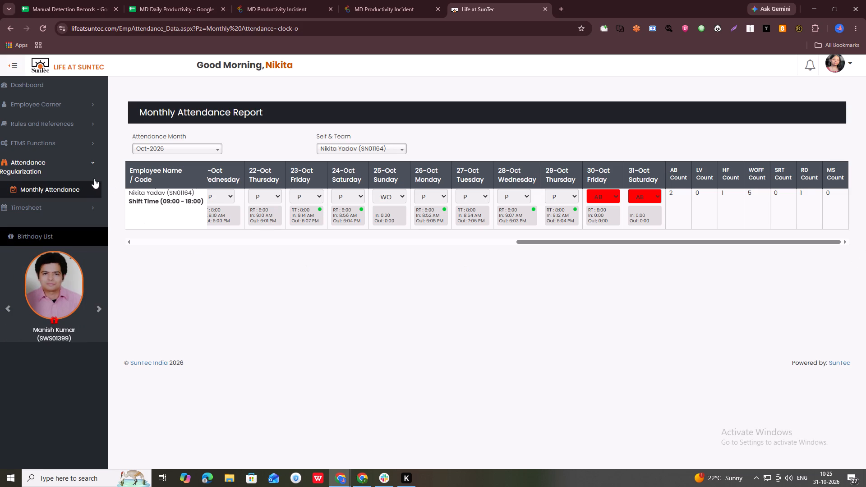
Return to the SunTec dashboard, log out of the portal and close its sign-in page.
{"action": "left_click", "coordinate": [35, 87]}
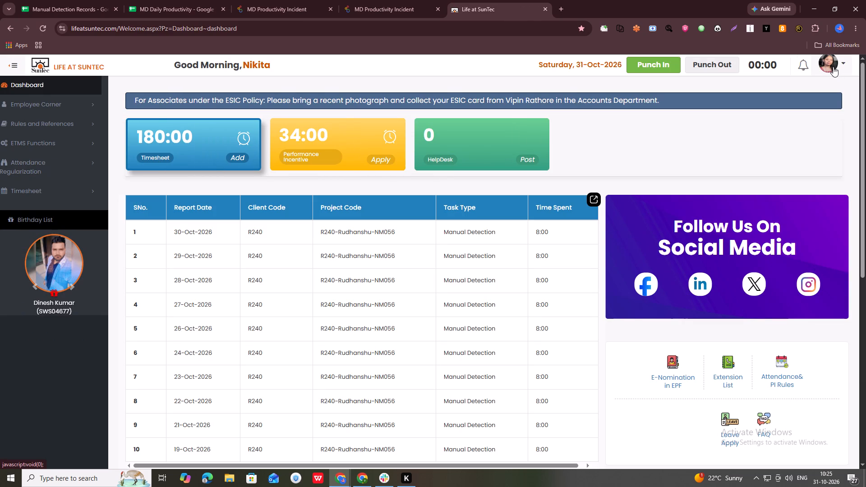
{"action": "left_click", "coordinate": [833, 67]}
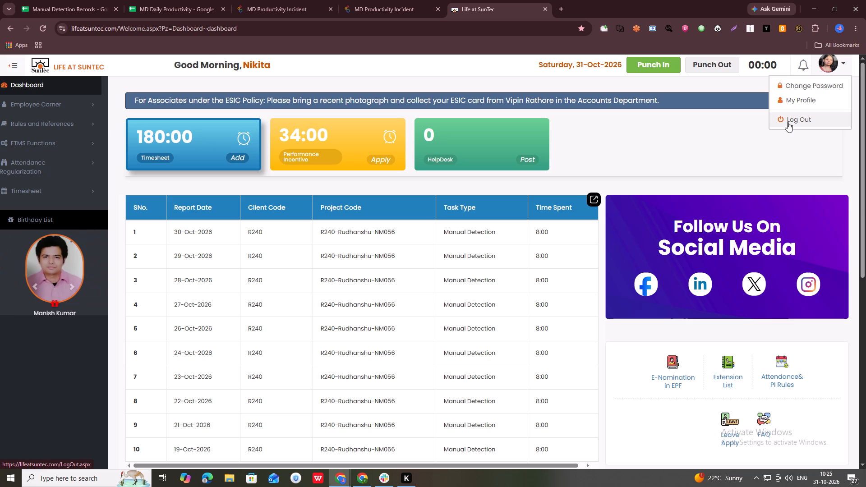
{"action": "left_click", "coordinate": [788, 122]}
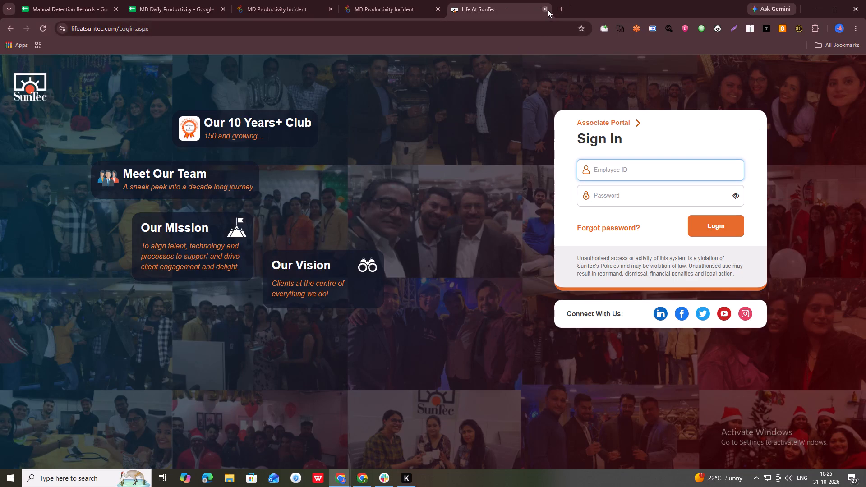
{"action": "left_click", "coordinate": [634, 168]}
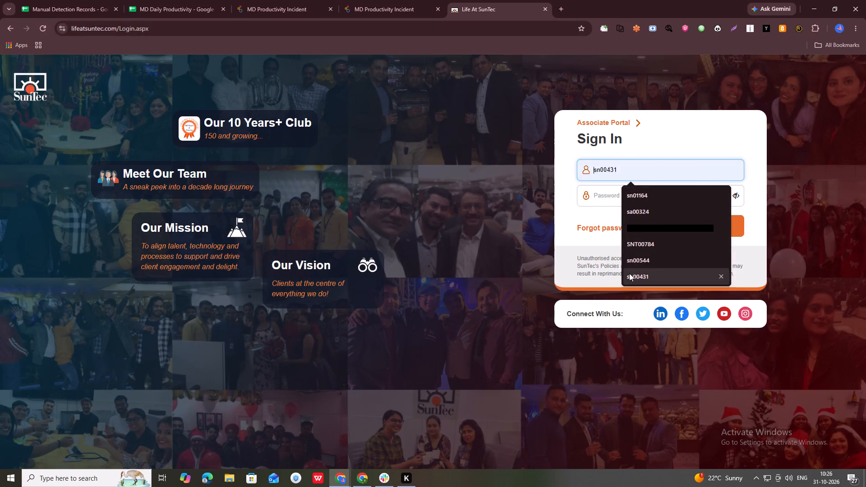
{"action": "left_click", "coordinate": [544, 7]}
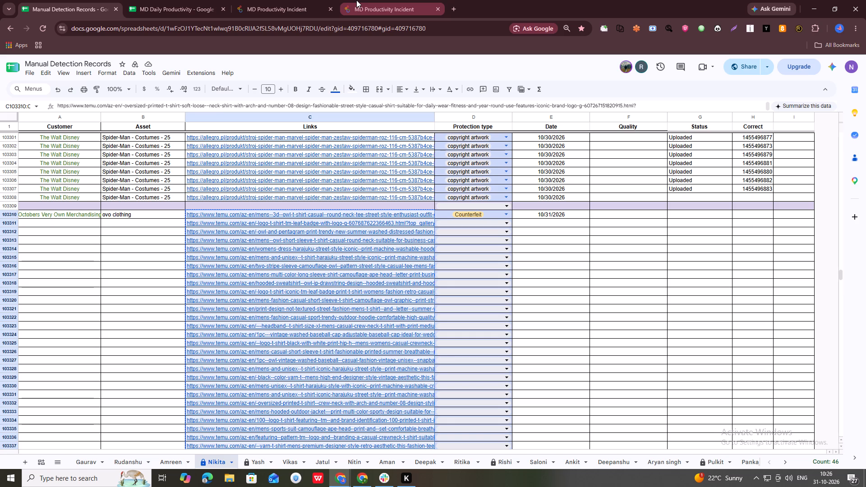
Copy the ovo clothing Temu links and submit them in Red Points under asset OVO - 25 - Clothing, Product counterfeit.
{"action": "key", "text": "ctrl+c"}
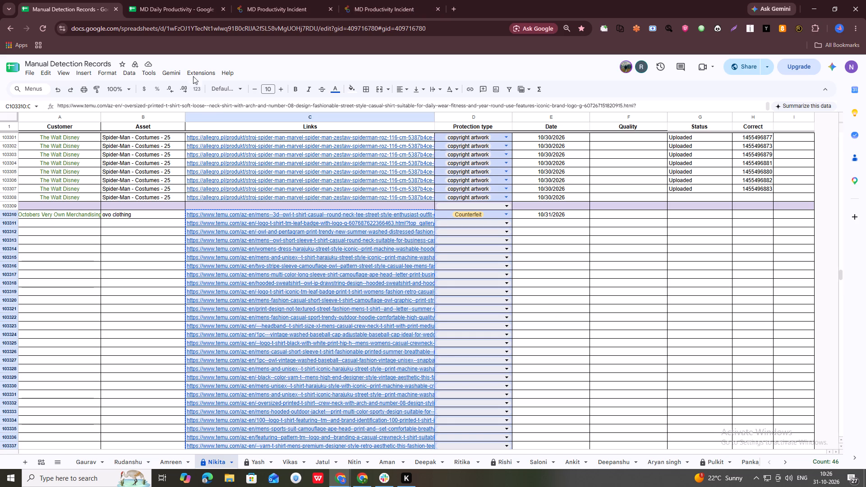
{"action": "key", "text": "alt+Tab"}
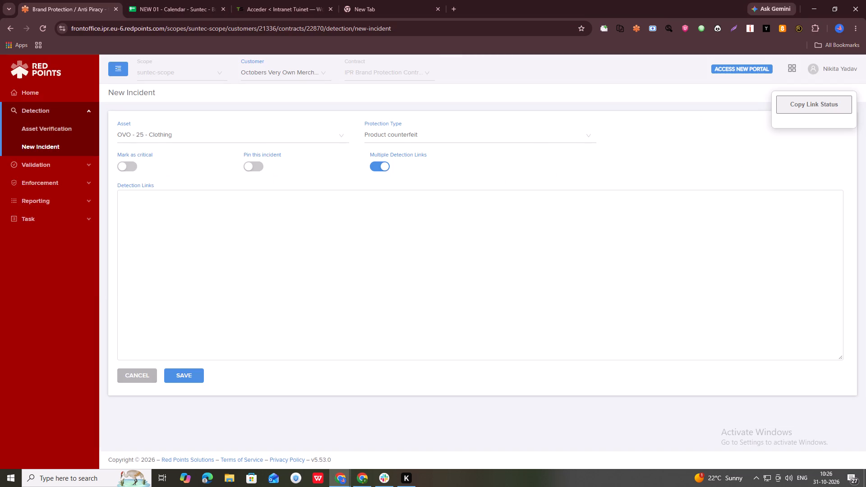
{"action": "key", "text": "ctrl+v"}
{"action": "scroll", "coordinate": [309, 289], "scroll_direction": "down", "scroll_amount": 13}
{"action": "key", "text": "alt+Tab"}
{"action": "scroll", "coordinate": [377, 305], "scroll_direction": "down", "scroll_amount": 6}
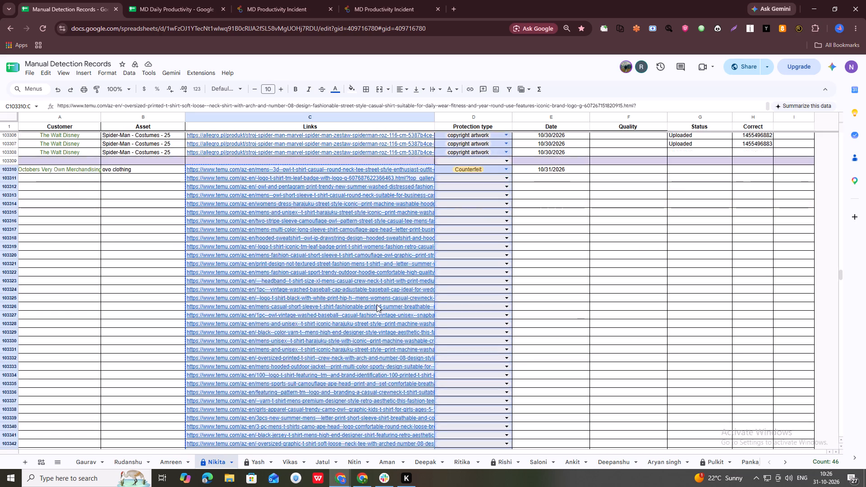
{"action": "key", "text": "alt+Tab"}
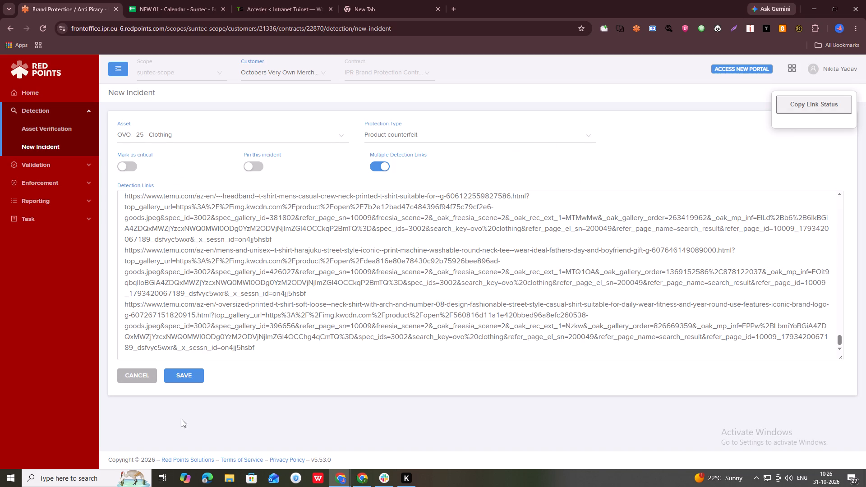
{"action": "key", "text": "alt+Tab"}
{"action": "scroll", "coordinate": [360, 301], "scroll_direction": "up", "scroll_amount": 7}
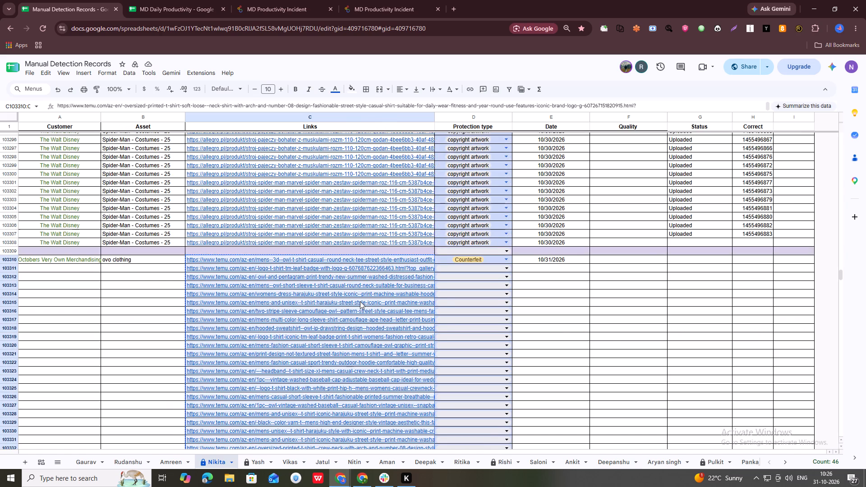
{"action": "key", "text": "alt+Tab"}
{"action": "left_click", "coordinate": [190, 381]}
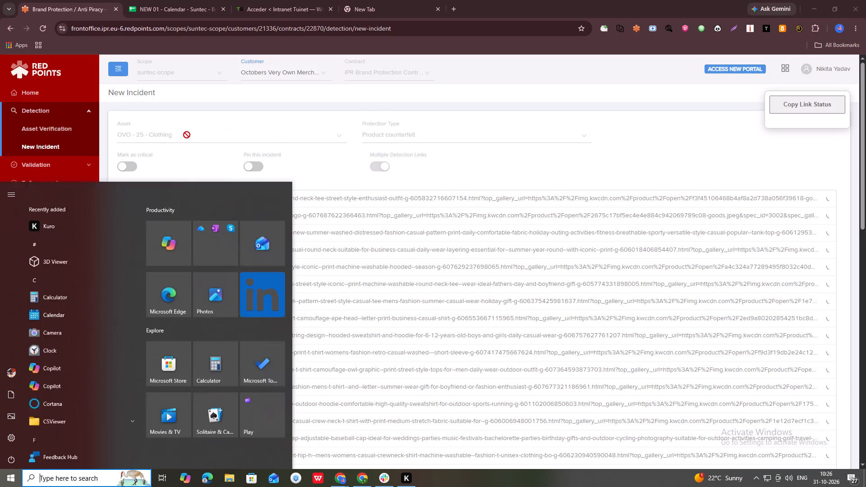
{"action": "left_click", "coordinate": [548, 154]}
Replace the asset in row 103310 with OVO - 25 - Clothing and fill customer and asset down the link block.
{"action": "left_click", "coordinate": [167, 137], "text": "alt"}
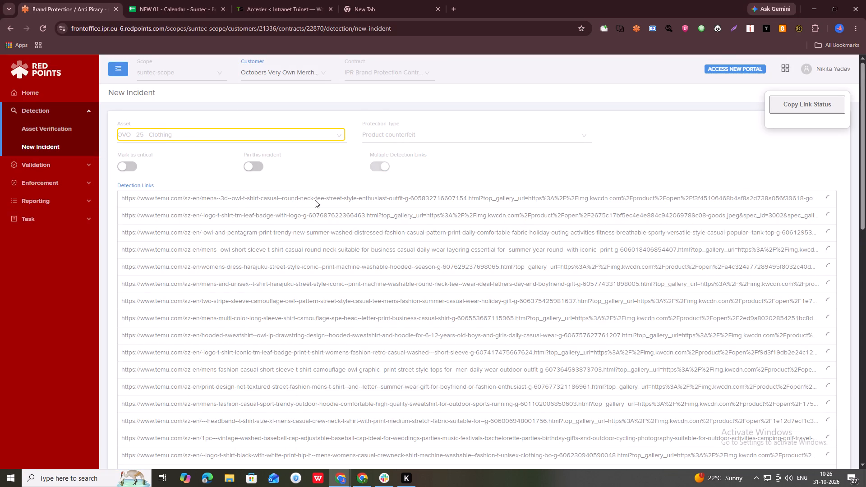
{"action": "key", "text": "alt+Tab"}
{"action": "left_click", "coordinate": [142, 258]}
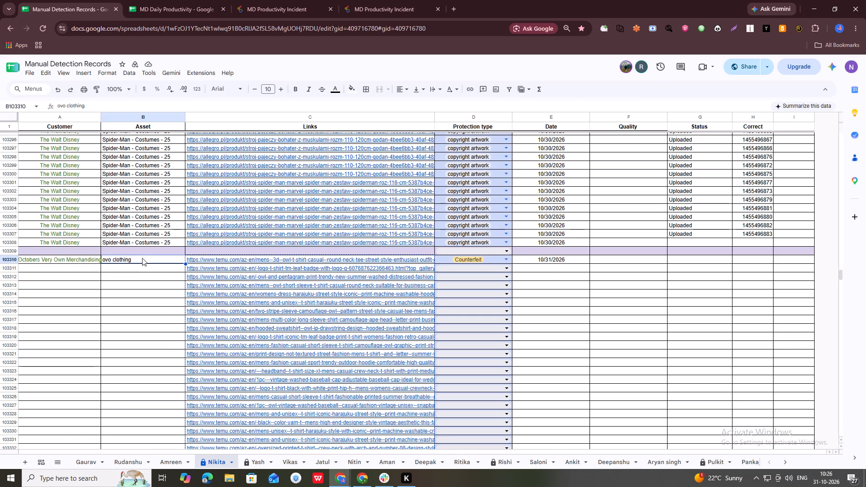
{"action": "key", "text": "ctrl+v"}
{"action": "key", "text": "shift+Left"}
{"action": "key", "text": "ctrl+space"}
{"action": "key", "text": "ctrl+d"}
Fill the protection type Counterfeit and date 10/31/2026 down the OVO - 25 - Clothing rows.
{"action": "key", "text": "Right"}
{"action": "key", "text": "Right"}
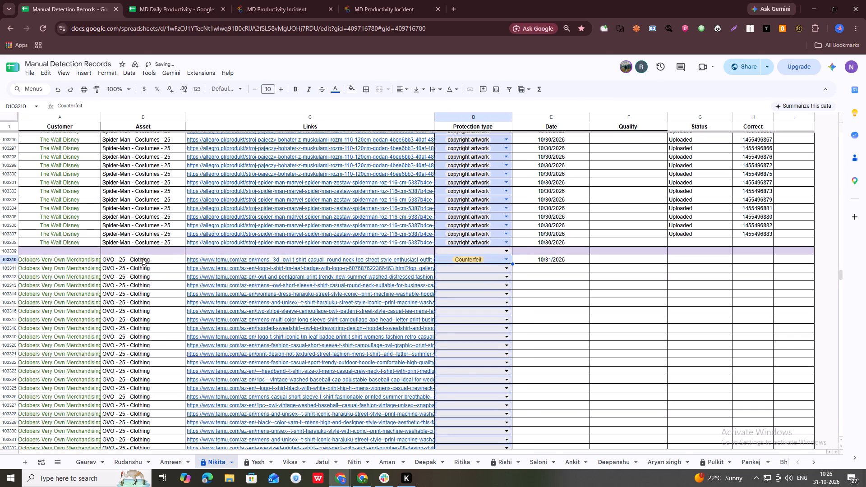
{"action": "key", "text": "shift+Right"}
{"action": "key", "text": "ctrl+space"}
{"action": "key", "text": "ctrl+d"}
{"action": "key", "text": "Right"}
{"action": "key", "text": "Right"}
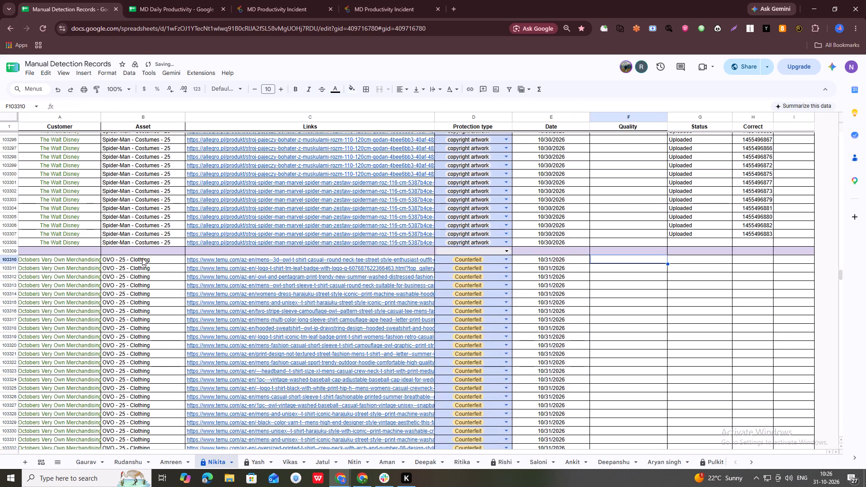
Copy the link status results from Red Points and paste them into the sheet starting at Quality cell F103309.
{"action": "key", "text": "alt+Tab"}
{"action": "left_click", "coordinate": [807, 106]}
{"action": "key", "text": "alt+Tab"}
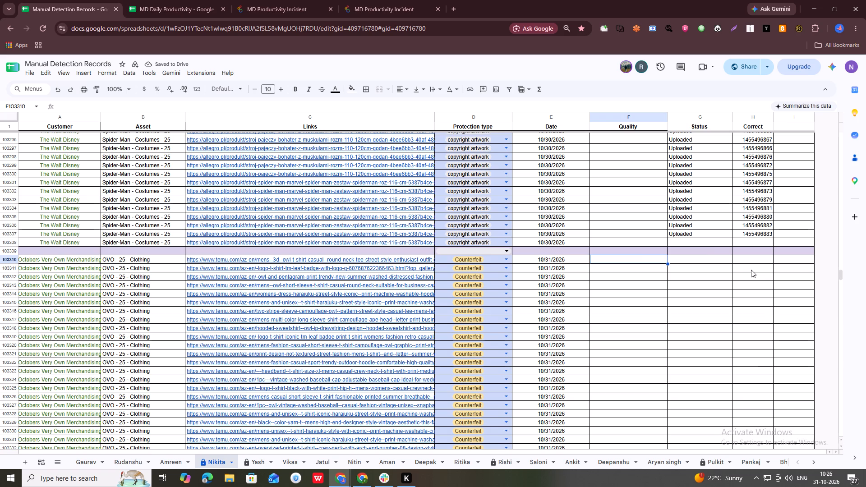
{"action": "left_click", "coordinate": [641, 253]}
{"action": "key", "text": "ctrl+v"}
{"action": "key", "text": "Left"}
{"action": "key", "text": "Right"}
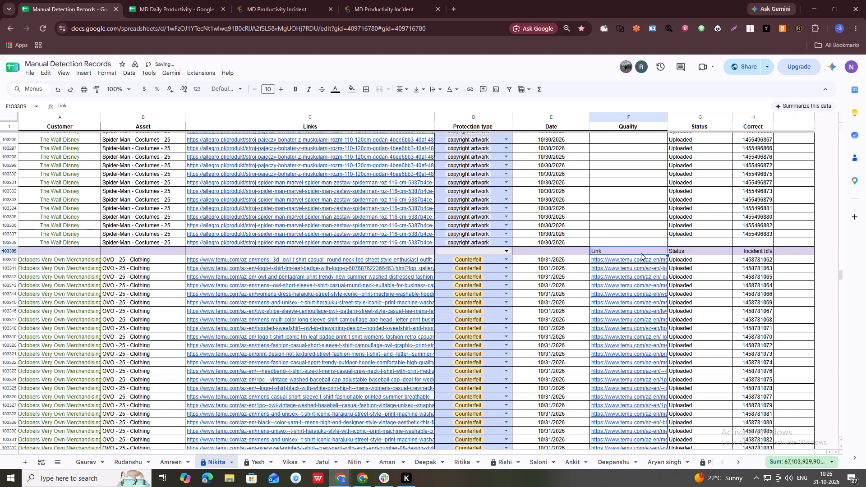
Clear the pasted header labels in row 103309 and the duplicate links in the Quality column.
{"action": "key", "text": "shift+Right"}
{"action": "key", "text": "shift+Right"}
{"action": "key", "text": "Delete"}
{"action": "key", "text": "Down"}
{"action": "key", "text": "ctrl+shift+Down"}
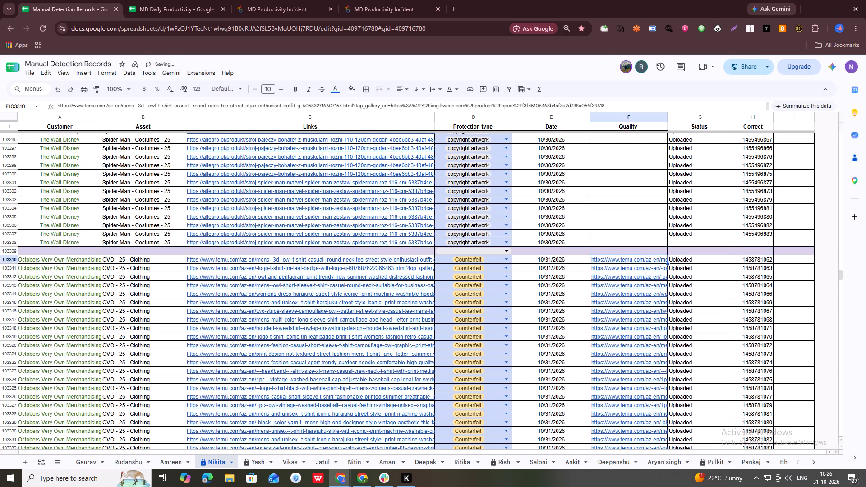
{"action": "key", "text": "Delete"}
Copy the block of Temu links logged under octobers very own clothing, starting at row 103364.
{"action": "key", "text": "Right"}
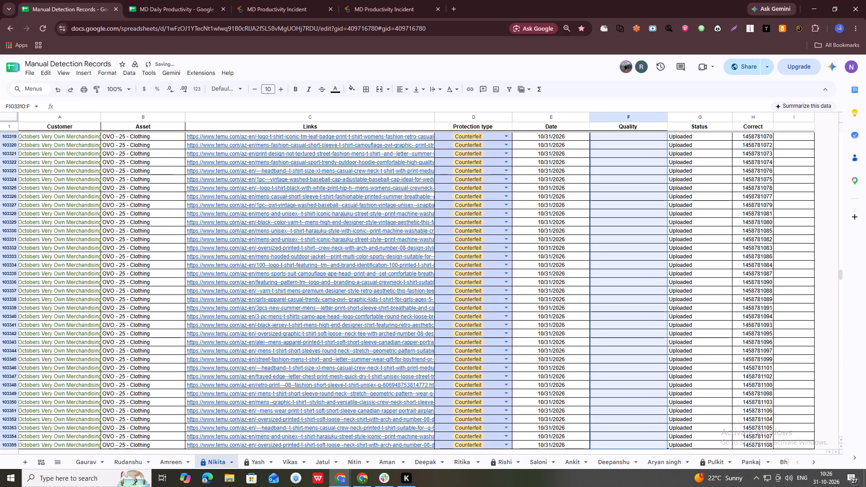
{"action": "key", "text": "ctrl+Down"}
{"action": "key", "text": "Down"}
{"action": "key", "text": "Down"}
{"action": "key", "text": "Left"}
{"action": "key", "text": "Left"}
{"action": "key", "text": "Left"}
{"action": "key", "text": "Left"}
{"action": "key", "text": "Down"}
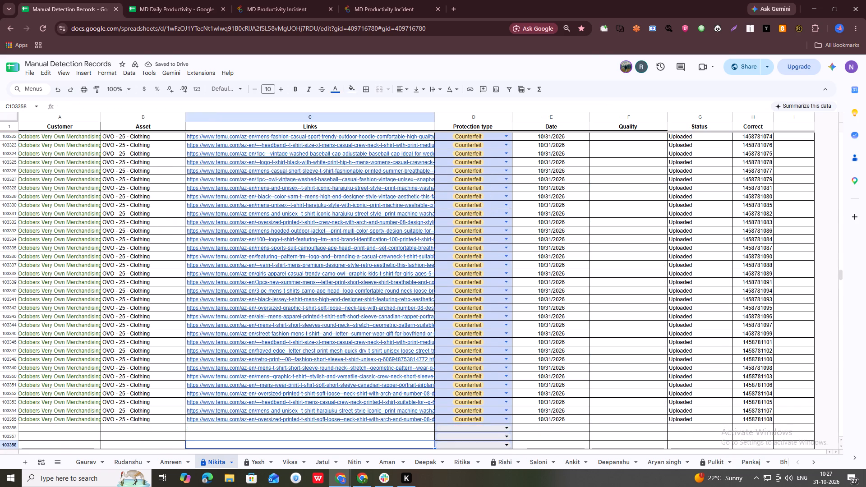
{"action": "key", "text": "Down"}
{"action": "key", "text": "ctrl+Down"}
{"action": "key", "text": "ctrl+shift+Down"}
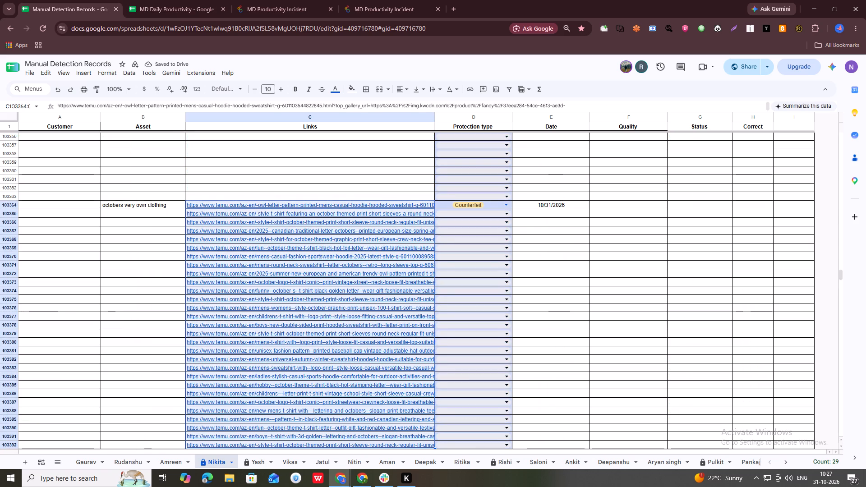
{"action": "scroll", "coordinate": [442, 300], "scroll_direction": "down", "scroll_amount": 4}
{"action": "key", "text": "ctrl+c"}
{"action": "key", "text": "ctrl+c"}
{"action": "key", "text": "ctrl+c"}
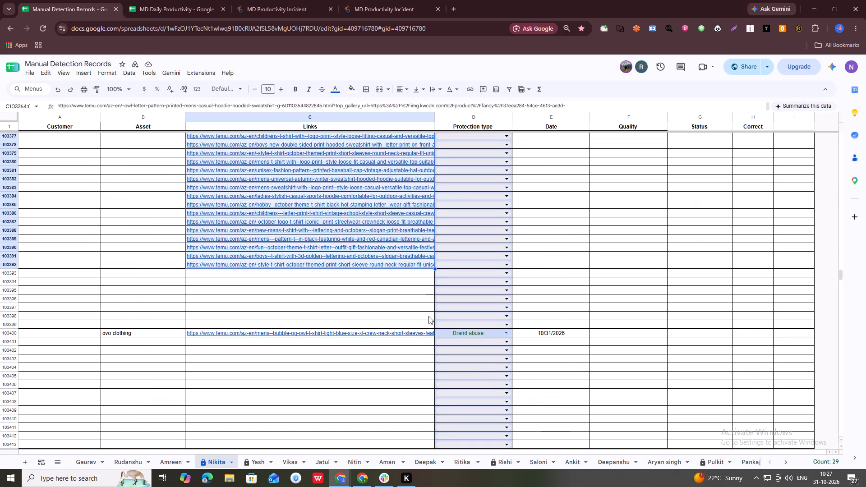
Submit the copied links as new Product counterfeit incidents under asset October's Very Own - 25 - Clothing in Red Points.
{"action": "key", "text": "alt+Tab"}
{"action": "scroll", "coordinate": [381, 372], "scroll_direction": "down", "scroll_amount": 19}
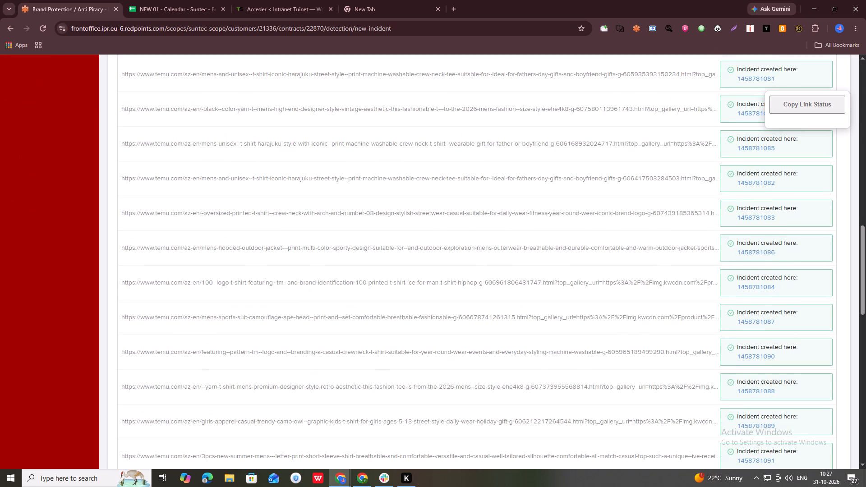
{"action": "scroll", "coordinate": [264, 399], "scroll_direction": "down", "scroll_amount": 19}
{"action": "left_click", "coordinate": [210, 394]}
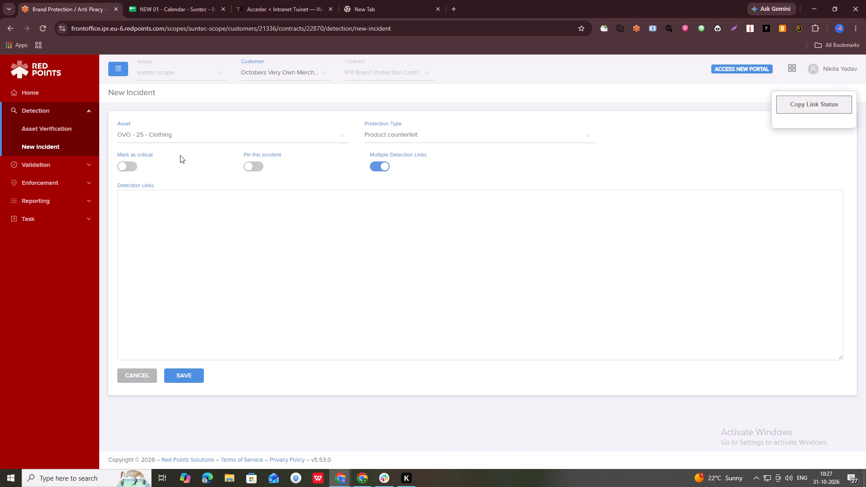
{"action": "left_click", "coordinate": [184, 134]}
{"action": "left_click", "coordinate": [192, 158]}
{"action": "left_click", "coordinate": [306, 271]}
{"action": "key", "text": "ctrl+v"}
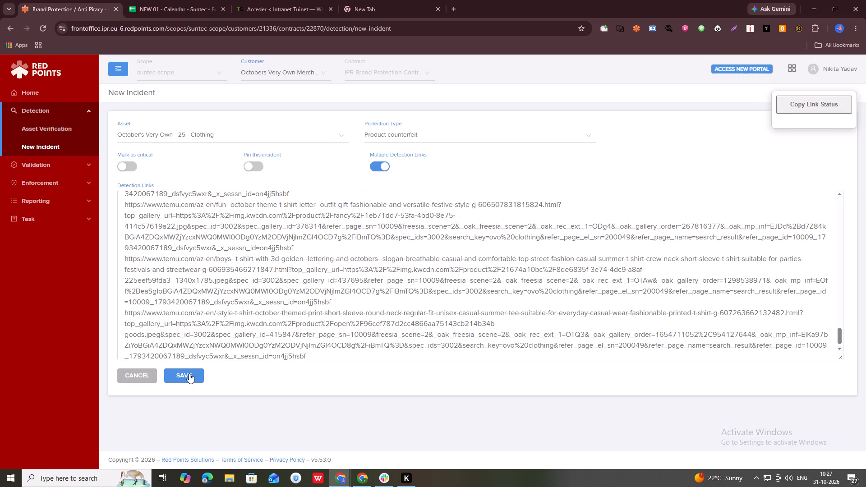
{"action": "left_click", "coordinate": [189, 373]}
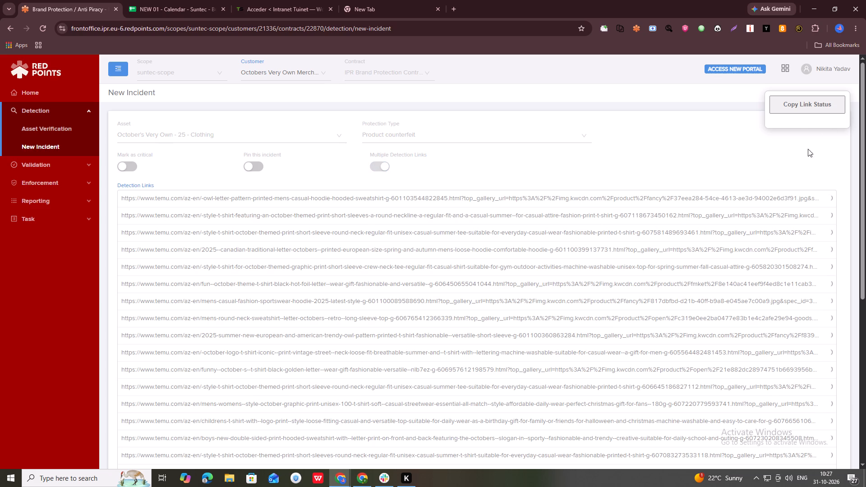
Enter customer Octobers Very Own Merchandising and asset October's Very Own - 25 - Clothing in row 103364, and fill both down the link block.
{"action": "left_click", "coordinate": [217, 138], "text": "alt"}
{"action": "key", "text": "alt+Tab"}
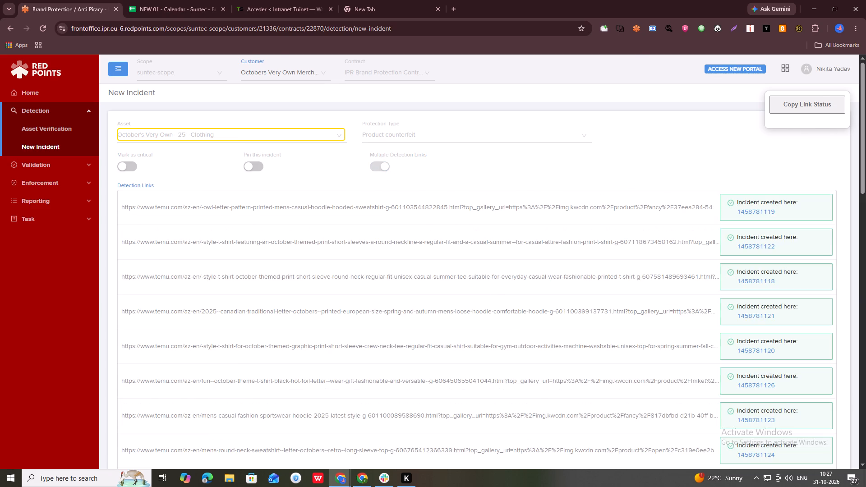
{"action": "scroll", "coordinate": [175, 236], "scroll_direction": "up", "scroll_amount": 6}
{"action": "left_click", "coordinate": [137, 295]}
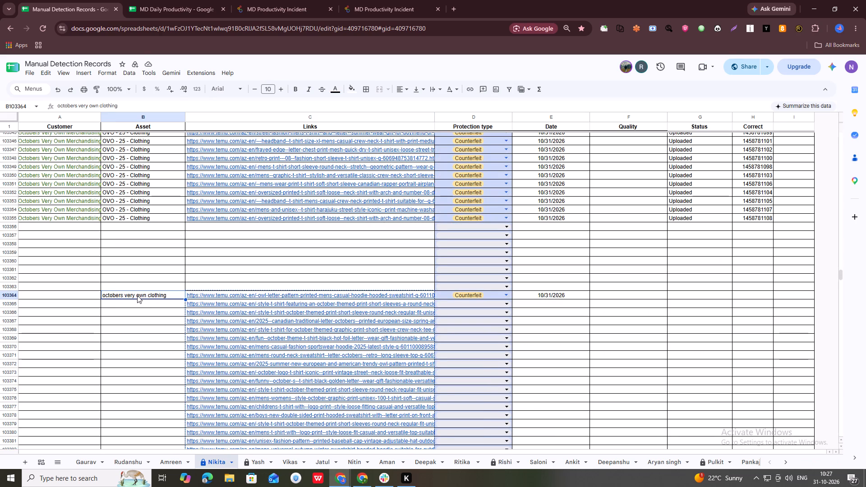
{"action": "key", "text": "ctrl+v"}
{"action": "left_click", "coordinate": [74, 199]}
{"action": "key", "text": "ctrl+c"}
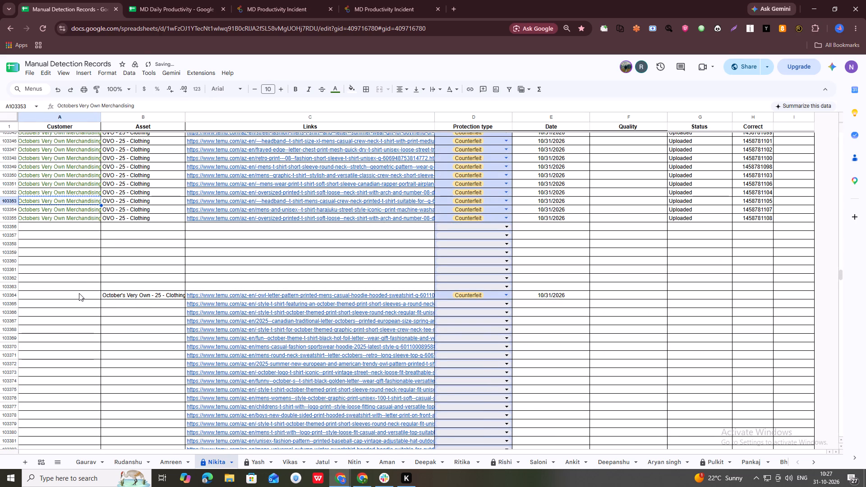
{"action": "left_click", "coordinate": [79, 293]}
{"action": "key", "text": "ctrl+v"}
{"action": "key", "text": "shift+Right"}
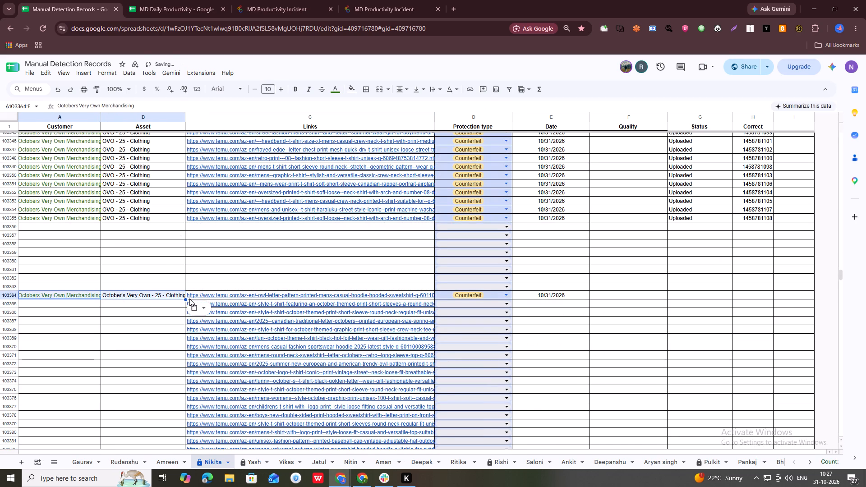
{"action": "key", "text": "ctrl+space"}
{"action": "key", "text": "ctrl+d"}
Fill the protection type Counterfeit and date 10/31/2026 down the October's Very Own - 25 - Clothing rows.
{"action": "key", "text": "Right"}
{"action": "key", "text": "Right"}
{"action": "key", "text": "Right"}
{"action": "key", "text": "shift+Right"}
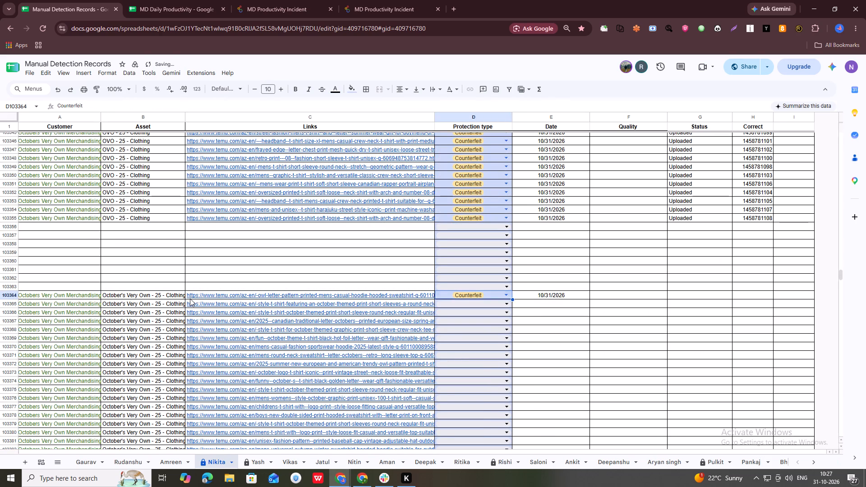
{"action": "key", "text": "ctrl+space"}
{"action": "key", "text": "ctrl+d"}
{"action": "key", "text": "Right"}
{"action": "key", "text": "Right"}
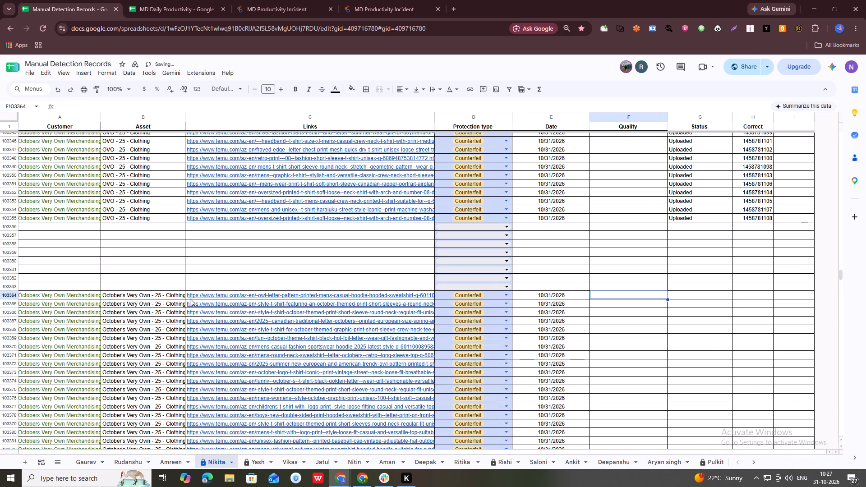
Copy the link statuses from Red Points and paste them into Manual Detection Records starting at cell F103363.
{"action": "key", "text": "alt+Tab"}
{"action": "left_click", "coordinate": [816, 109]}
{"action": "key", "text": "alt+Tab"}
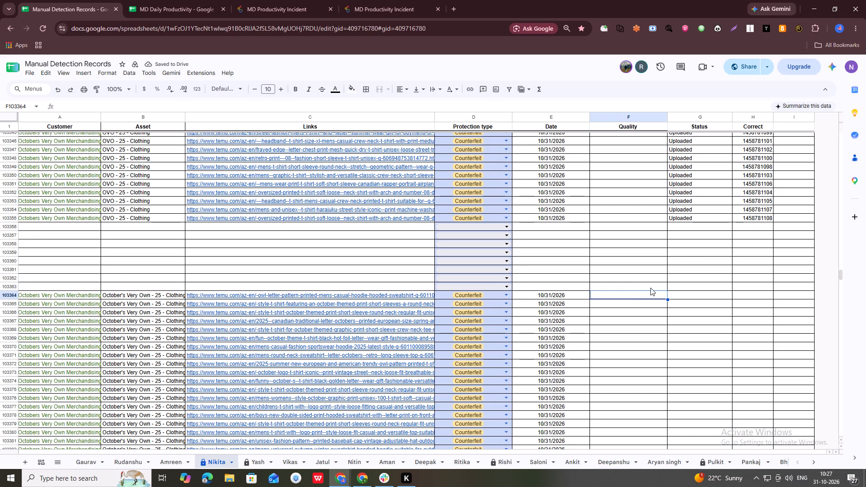
{"action": "left_click", "coordinate": [643, 285]}
{"action": "key", "text": "ctrl+v"}
Delete the pasted Link, Status and Incident Id's headers in row 103363 and the duplicate links in the Quality column below.
{"action": "key", "text": "Left"}
{"action": "key", "text": "Right"}
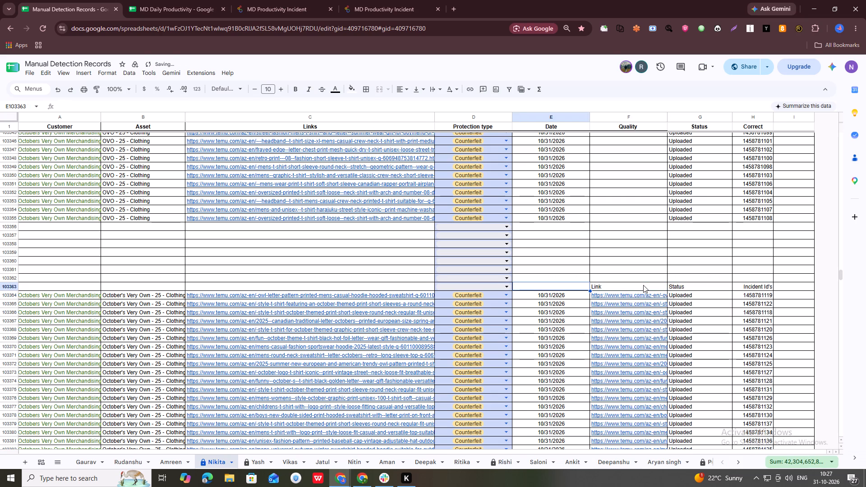
{"action": "key", "text": "shift+Right"}
{"action": "key", "text": "shift+Right"}
{"action": "key", "text": "shift+Right"}
{"action": "key", "text": "Delete"}
{"action": "key", "text": "Down"}
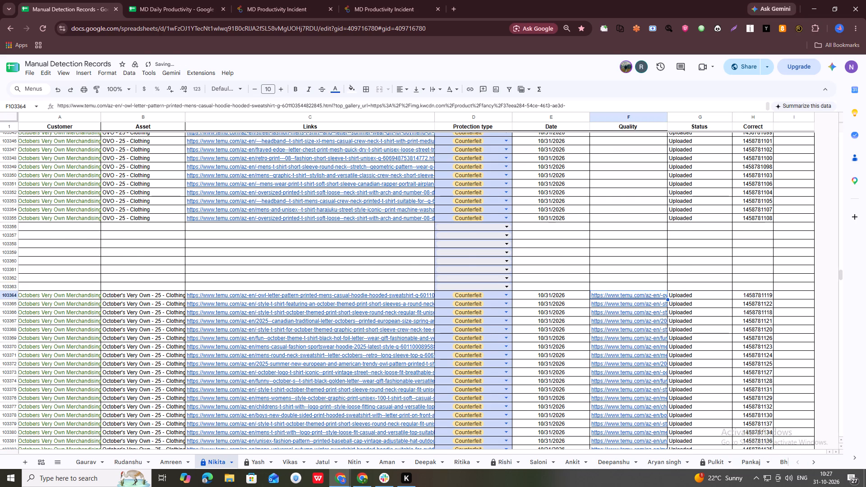
{"action": "key", "text": "ctrl+shift+Down"}
{"action": "key", "text": "Delete"}
Select the Status entries from row 103310 through row 103392 to check how many uploads are logged.
{"action": "key", "text": "Right"}
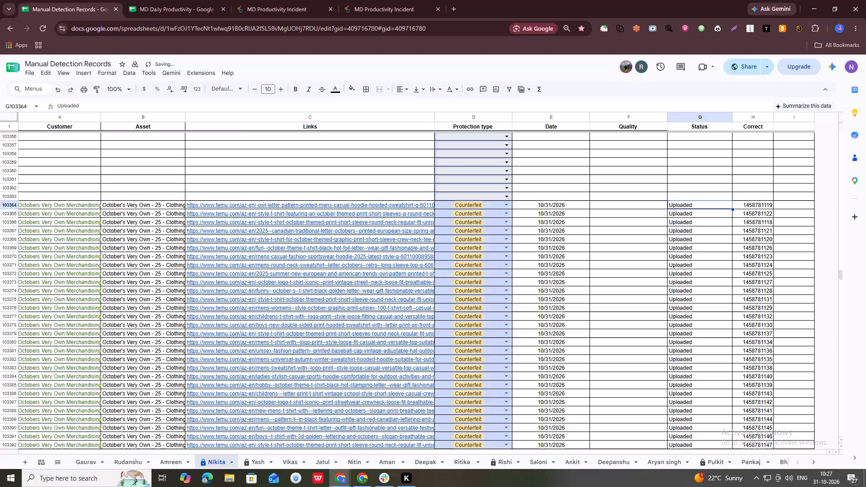
{"action": "key", "text": "ctrl+Up"}
{"action": "key", "text": "ctrl+Up"}
{"action": "key", "text": "ctrl+Up"}
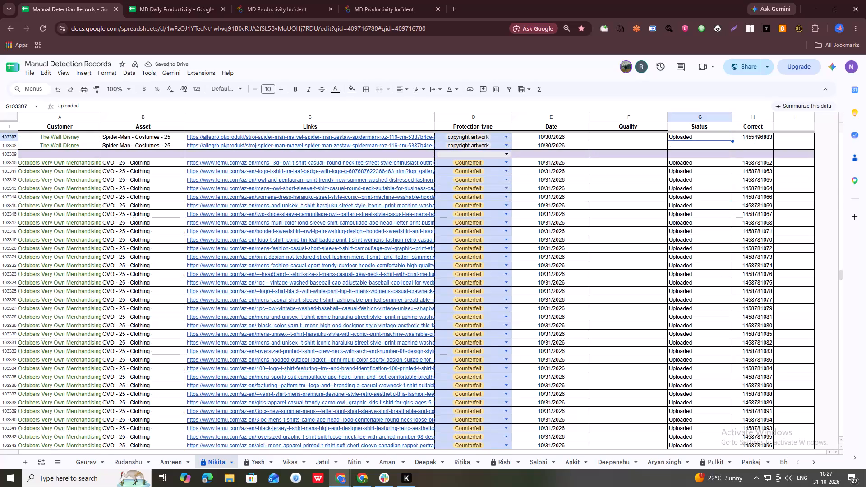
{"action": "key", "text": "ctrl+Down"}
{"action": "key", "text": "Right"}
{"action": "key", "text": "Left"}
{"action": "key", "text": "ctrl+shift+Down"}
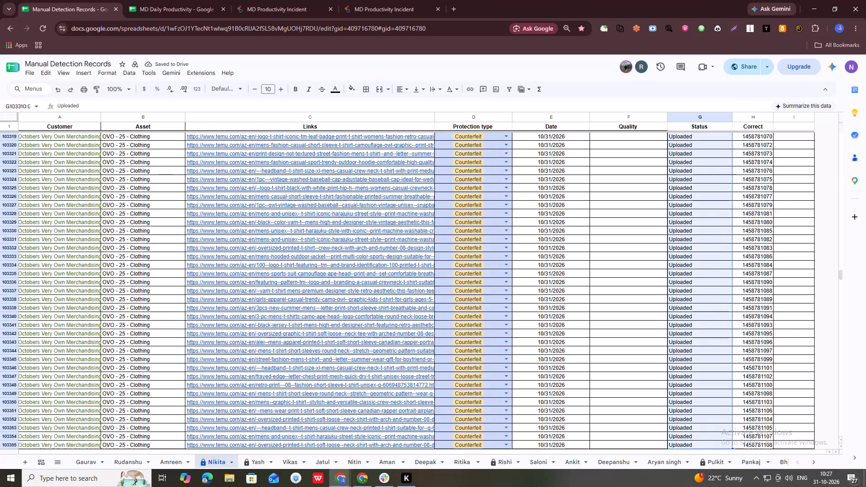
{"action": "key", "text": "ctrl+shift+Down"}
{"action": "key", "text": "ctrl+shift+Down"}
{"action": "key", "text": "ctrl+shift+Down"}
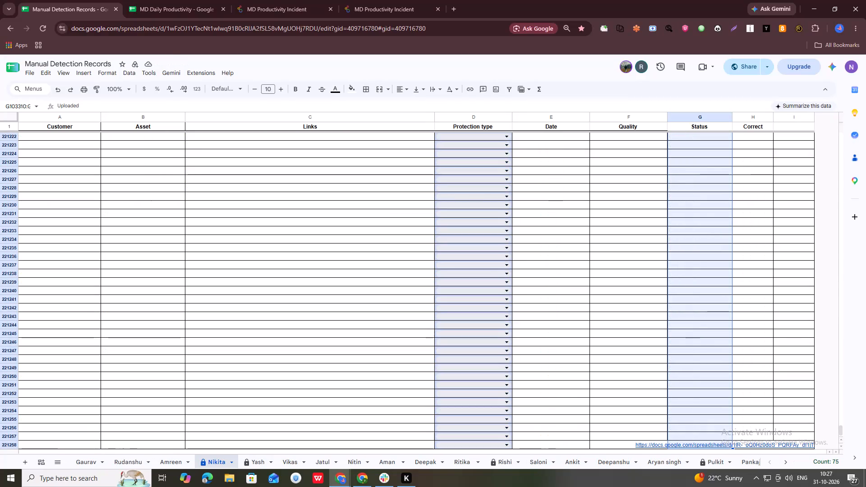
{"action": "key", "text": "ctrl+shift+Up"}
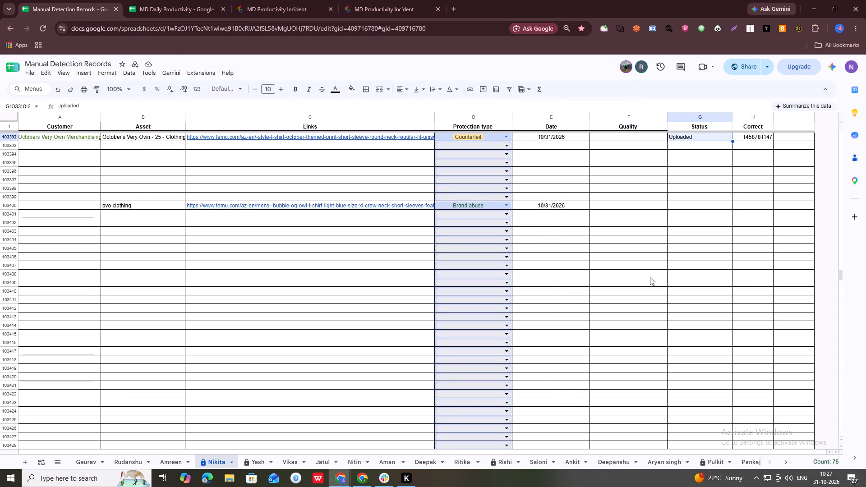
{"action": "scroll", "coordinate": [650, 277], "scroll_direction": "up", "scroll_amount": 1}
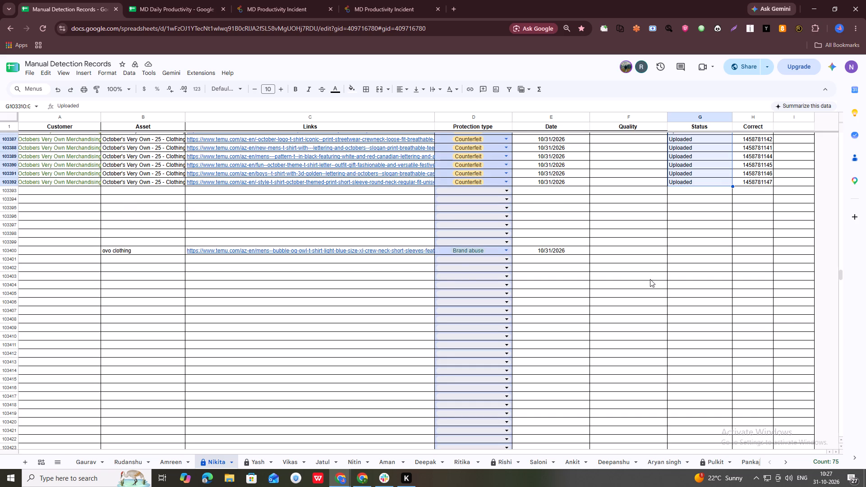
Switch to Red Points and clear the submitted links so the new incident form is ready for another list.
{"action": "left_click", "coordinate": [337, 229]}
{"action": "key", "text": "alt+Tab"}
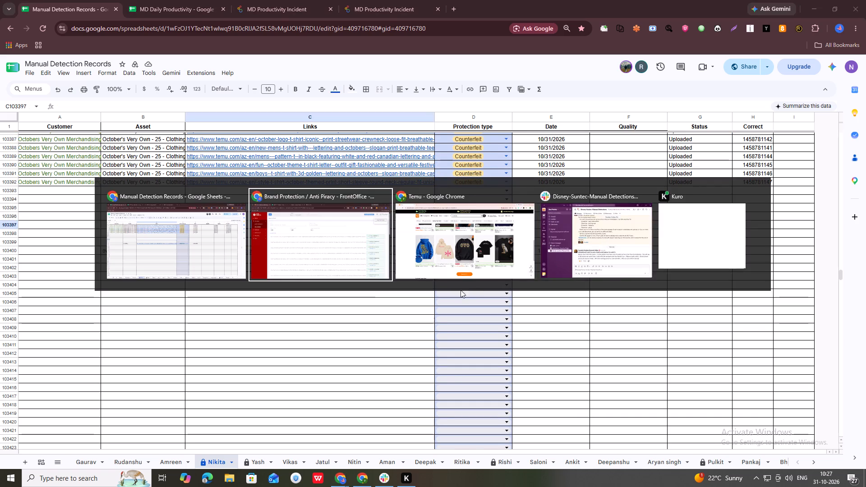
{"action": "scroll", "coordinate": [373, 288], "scroll_direction": "down", "scroll_amount": 9}
{"action": "scroll", "coordinate": [372, 286], "scroll_direction": "up", "scroll_amount": 1}
{"action": "scroll", "coordinate": [372, 286], "scroll_direction": "down", "scroll_amount": 20}
{"action": "scroll", "coordinate": [372, 286], "scroll_direction": "down", "scroll_amount": 5}
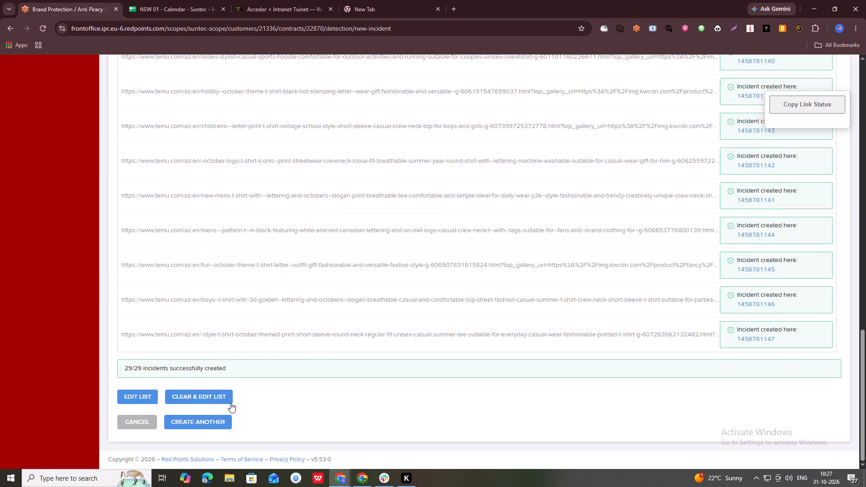
{"action": "left_click", "coordinate": [231, 398]}
Switch to Temu, load two more batches of ovo clothing results and examine them for unrecorded October's Very Own listings.
{"action": "key", "text": "alt+Tab"}
{"action": "key", "text": "alt+Tab"}
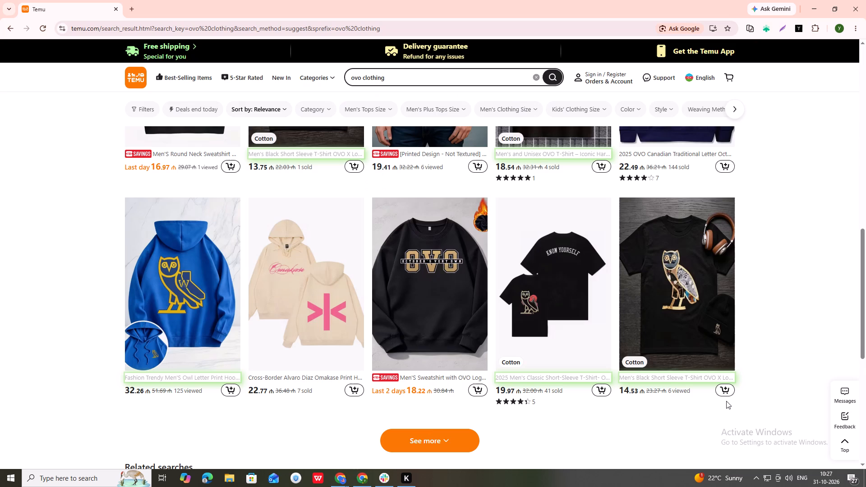
{"action": "left_click", "coordinate": [439, 447]}
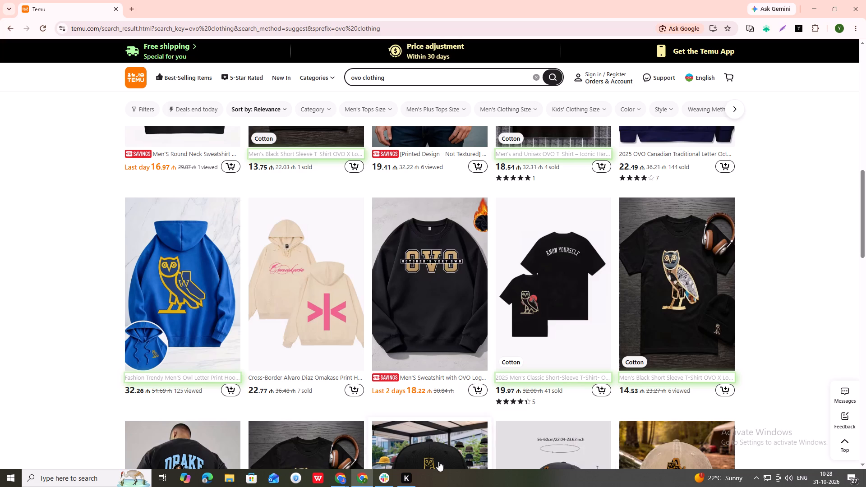
{"action": "scroll", "coordinate": [446, 376], "scroll_direction": "up", "scroll_amount": 9}
{"action": "scroll", "coordinate": [446, 376], "scroll_direction": "up", "scroll_amount": 20}
{"action": "scroll", "coordinate": [446, 376], "scroll_direction": "up", "scroll_amount": 9}
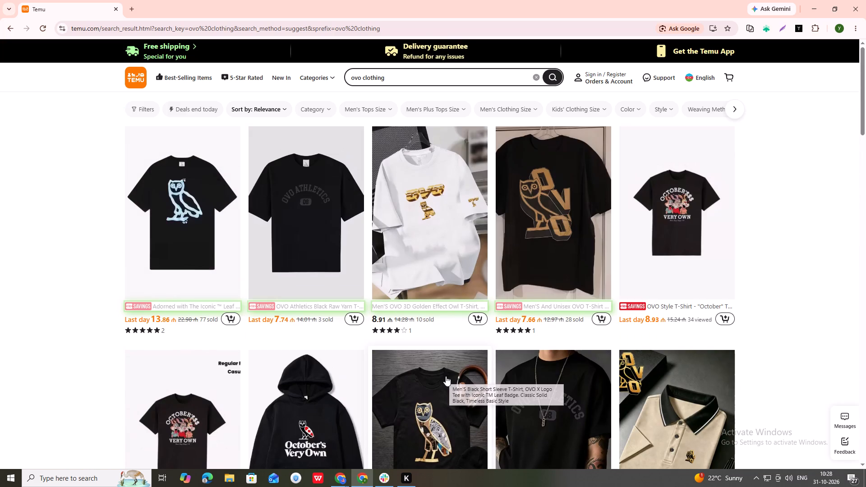
{"action": "scroll", "coordinate": [446, 376], "scroll_direction": "up", "scroll_amount": 1}
{"action": "scroll", "coordinate": [518, 395], "scroll_direction": "down", "scroll_amount": 5}
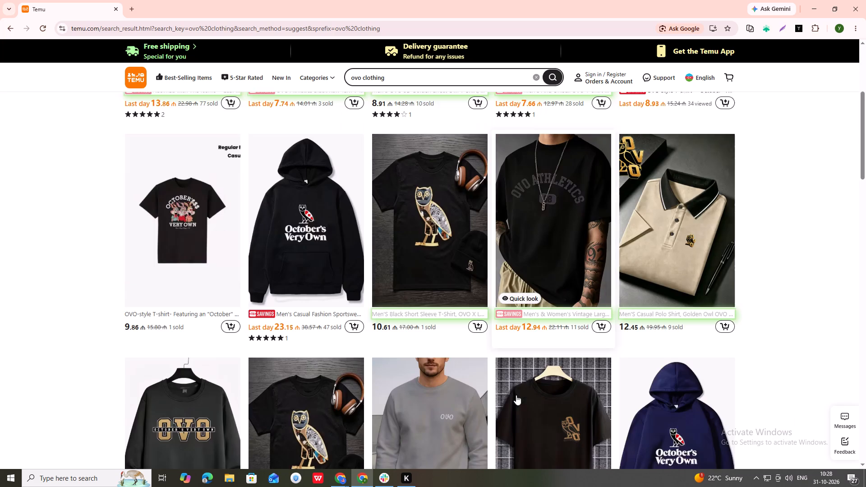
{"action": "scroll", "coordinate": [669, 314], "scroll_direction": "down", "scroll_amount": 5}
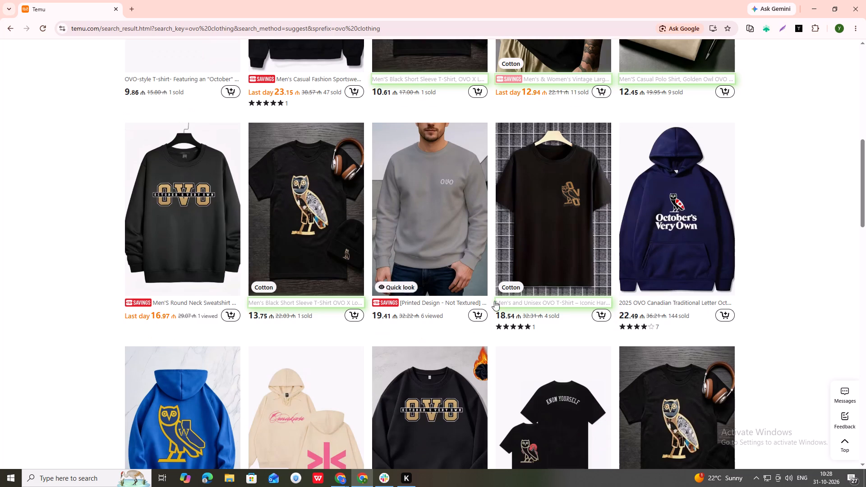
{"action": "scroll", "coordinate": [691, 330], "scroll_direction": "down", "scroll_amount": 5}
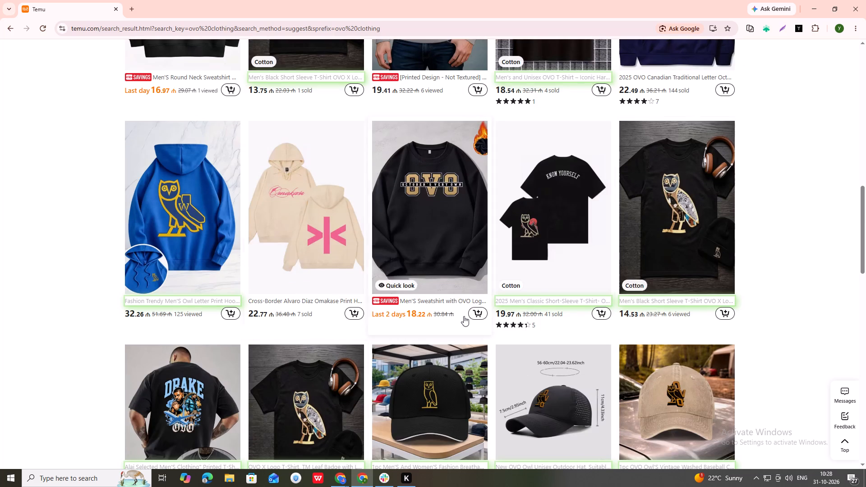
{"action": "scroll", "coordinate": [538, 357], "scroll_direction": "down", "scroll_amount": 6}
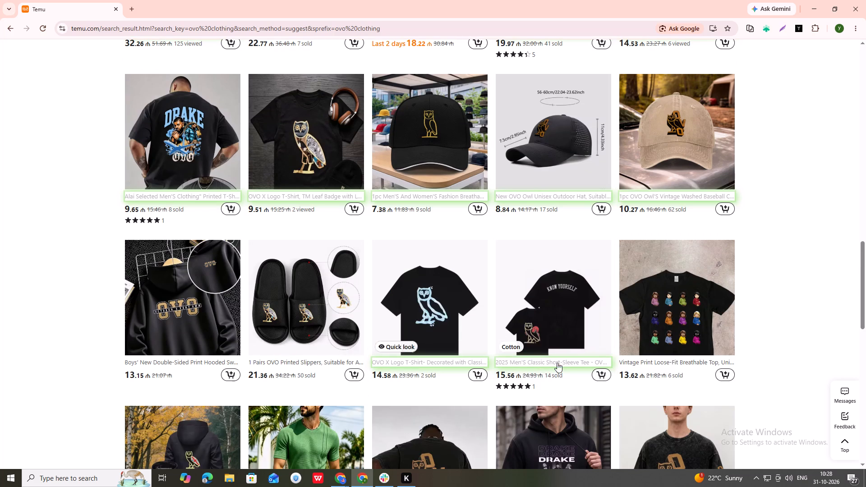
{"action": "scroll", "coordinate": [530, 371], "scroll_direction": "down", "scroll_amount": 6}
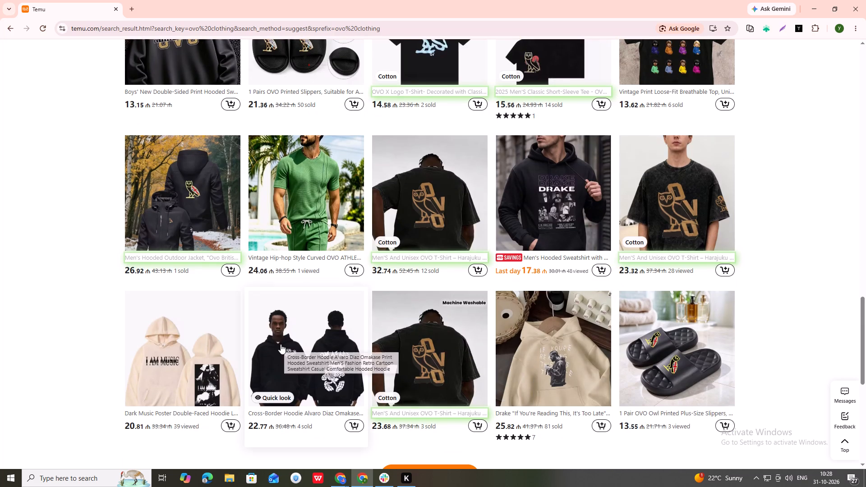
{"action": "scroll", "coordinate": [691, 357], "scroll_direction": "down", "scroll_amount": 3}
{"action": "left_click", "coordinate": [440, 346]}
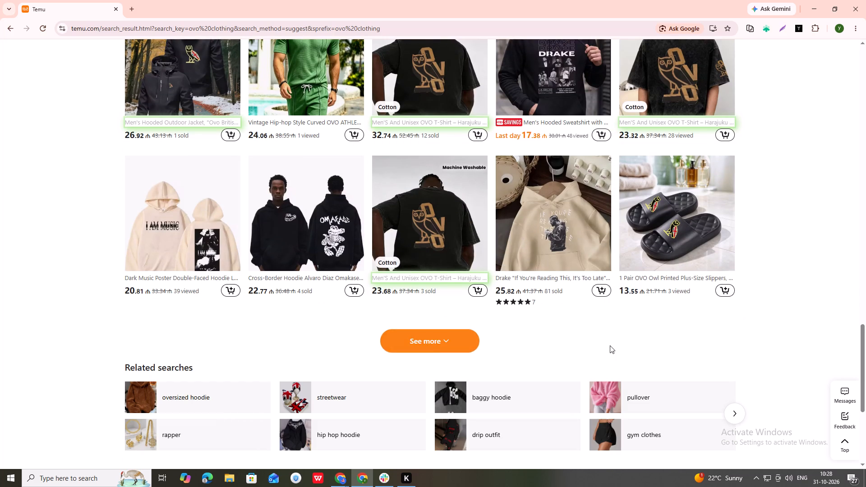
{"action": "scroll", "coordinate": [559, 358], "scroll_direction": "down", "scroll_amount": 2}
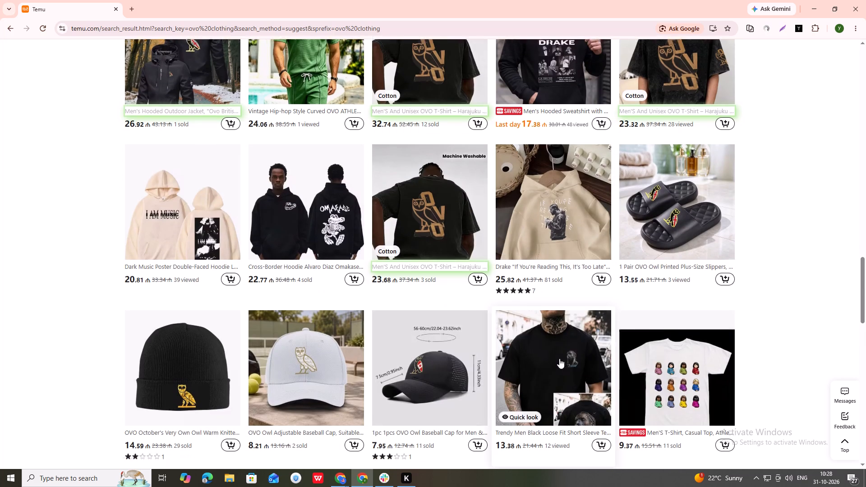
{"action": "scroll", "coordinate": [559, 358], "scroll_direction": "down", "scroll_amount": 2}
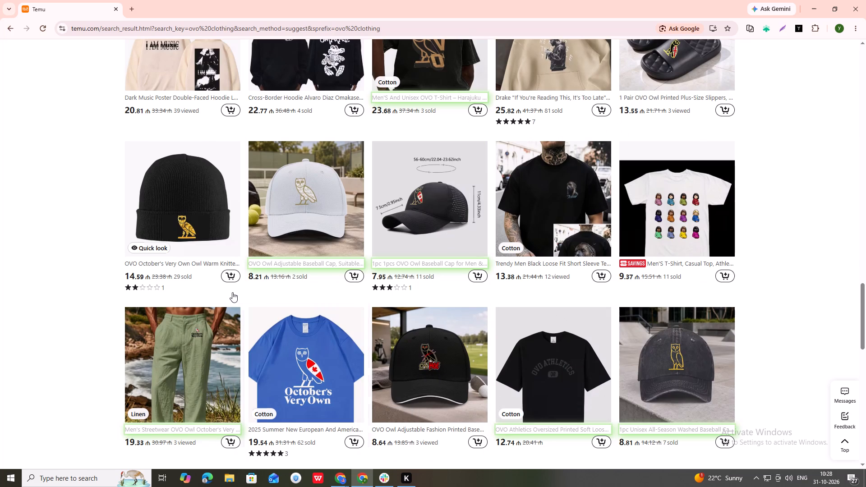
{"action": "scroll", "coordinate": [277, 356], "scroll_direction": "down", "scroll_amount": 3}
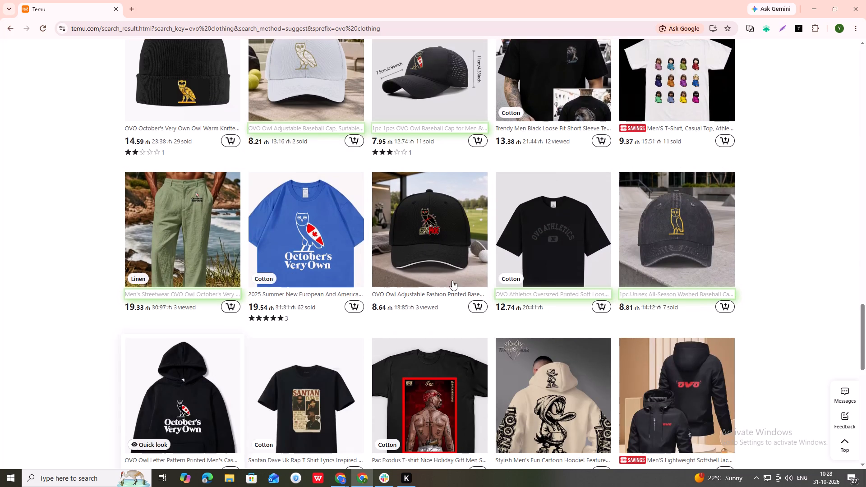
{"action": "scroll", "coordinate": [421, 340], "scroll_direction": "down", "scroll_amount": 3}
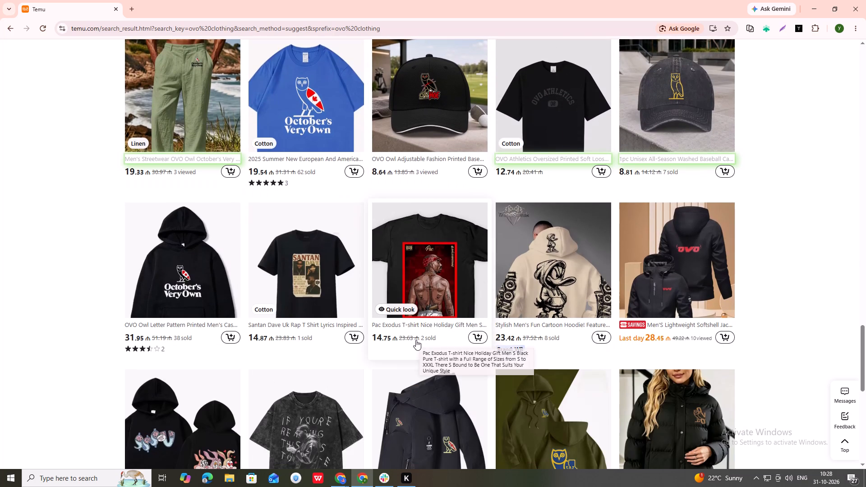
Submit the blue October's Very Own T-shirt's Temu link as a Product counterfeit incident in Red Points, then clear the list.
{"action": "right_click", "coordinate": [307, 162]}
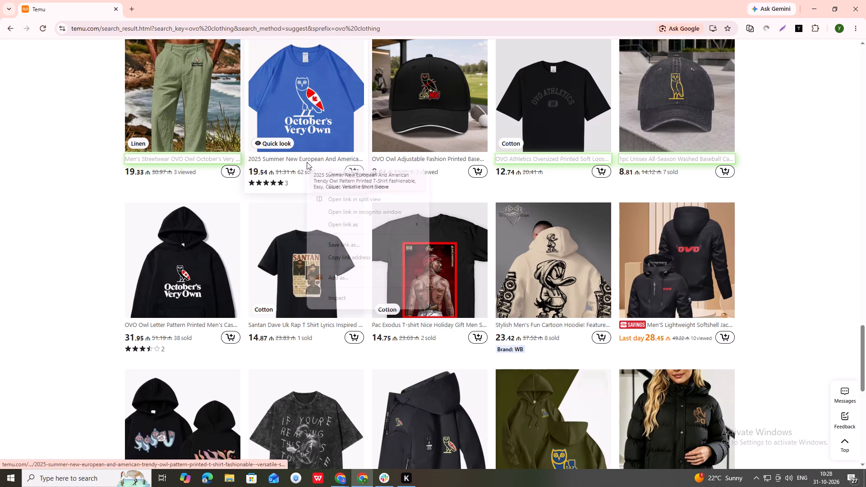
{"action": "left_click", "coordinate": [335, 260]}
{"action": "key", "text": "alt+Tab"}
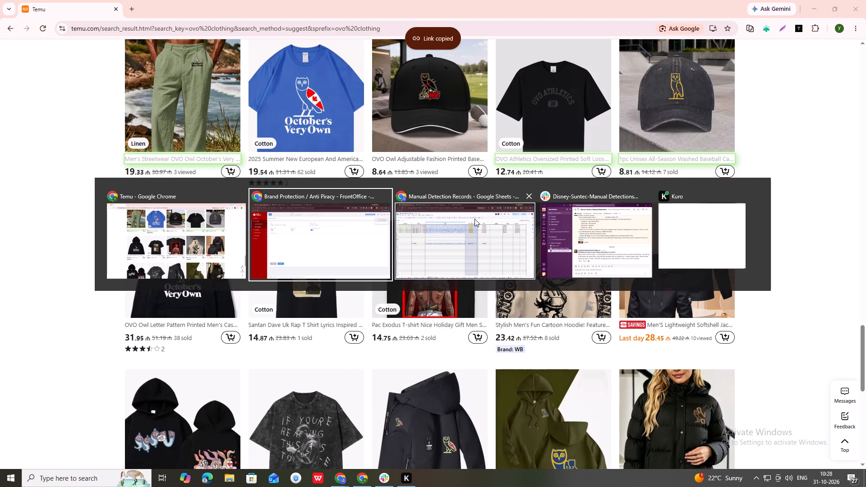
{"action": "left_click", "coordinate": [266, 267]}
{"action": "key", "text": "ctrl+v"}
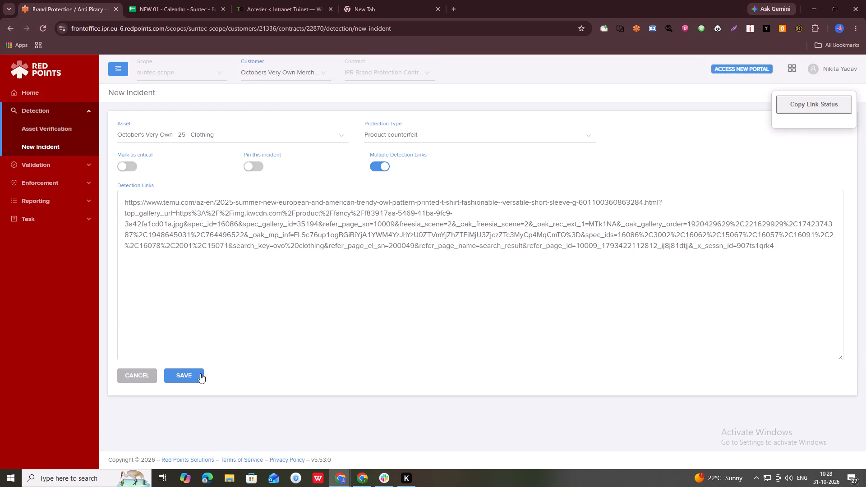
{"action": "left_click", "coordinate": [200, 373]}
{"action": "left_click", "coordinate": [224, 236]}
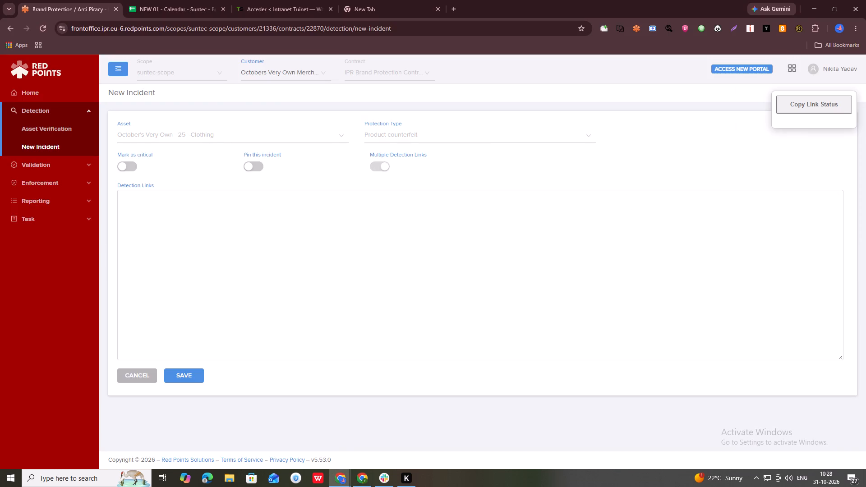
Copy the men's lightweight softshell OVO jacket's Temu link into the Links column at row 103356 of Manual Detection Records.
{"action": "key", "text": "alt+Tab"}
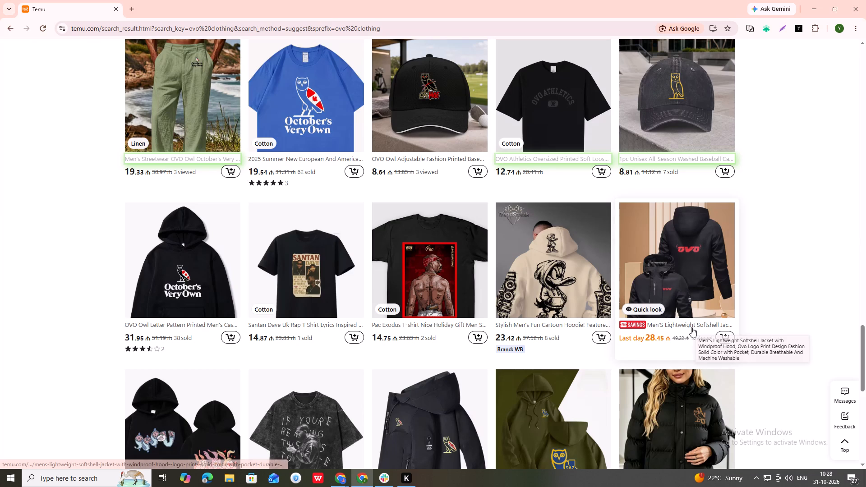
{"action": "right_click", "coordinate": [691, 327]}
{"action": "left_click", "coordinate": [727, 279]}
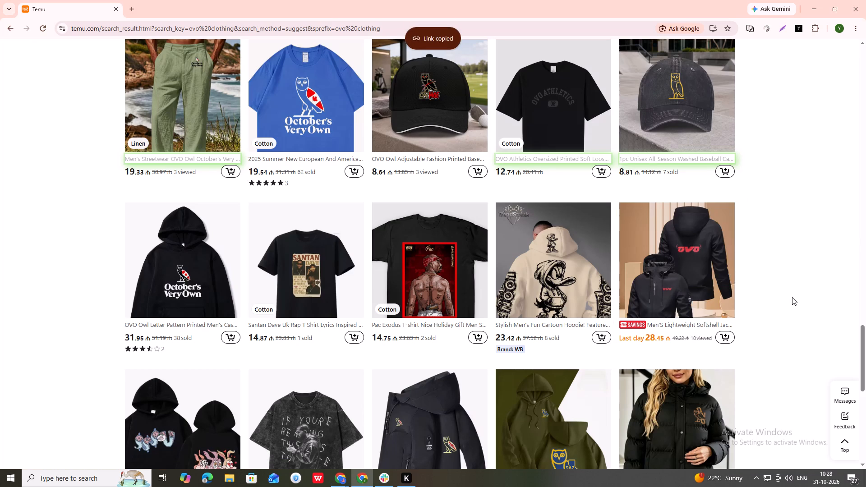
{"action": "key", "text": "alt+Tab"}
{"action": "key", "text": "alt+Tab"}
{"action": "key", "text": "ctrl+Up"}
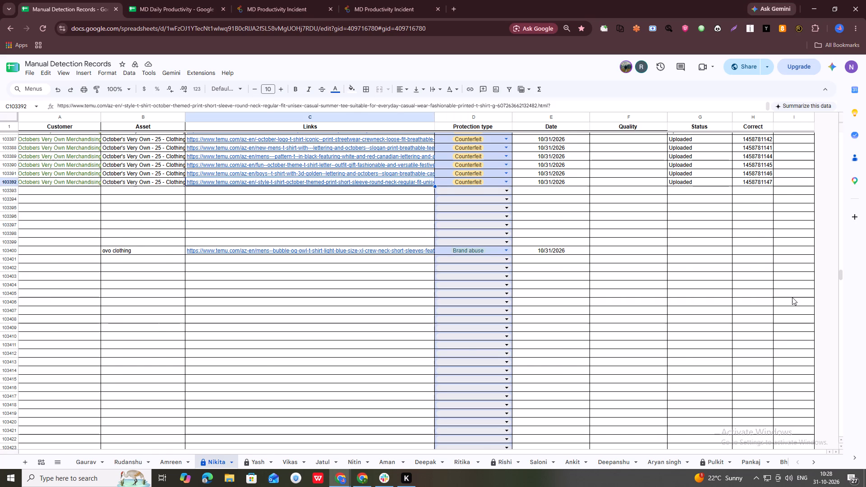
{"action": "key", "text": "ctrl+Up"}
{"action": "key", "text": "ctrl+Up"}
{"action": "key", "text": "Down"}
{"action": "key", "text": "ctrl+v"}
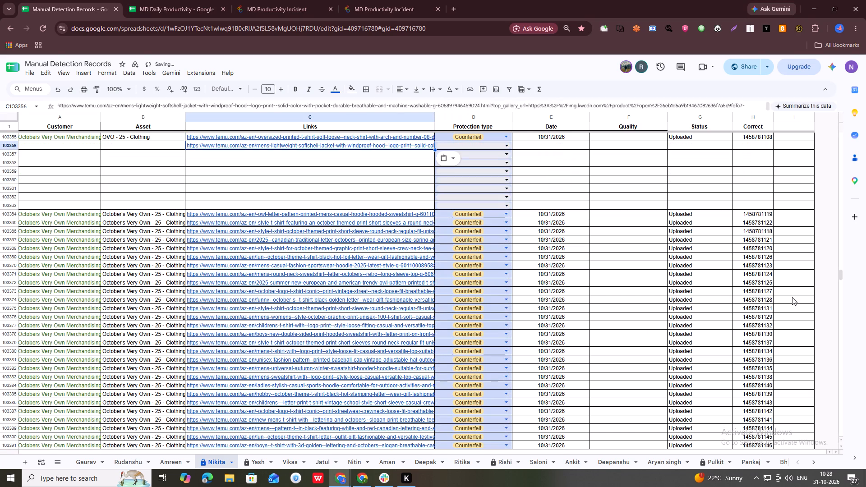
{"action": "key", "text": "Down"}
Switch to Temu, load another batch of ovo clothing results and examine it for unrecorded October's Very Own listings.
{"action": "key", "text": "alt+Tab"}
{"action": "key", "text": "Down"}
{"action": "scroll", "coordinate": [581, 361], "scroll_direction": "down", "scroll_amount": 4}
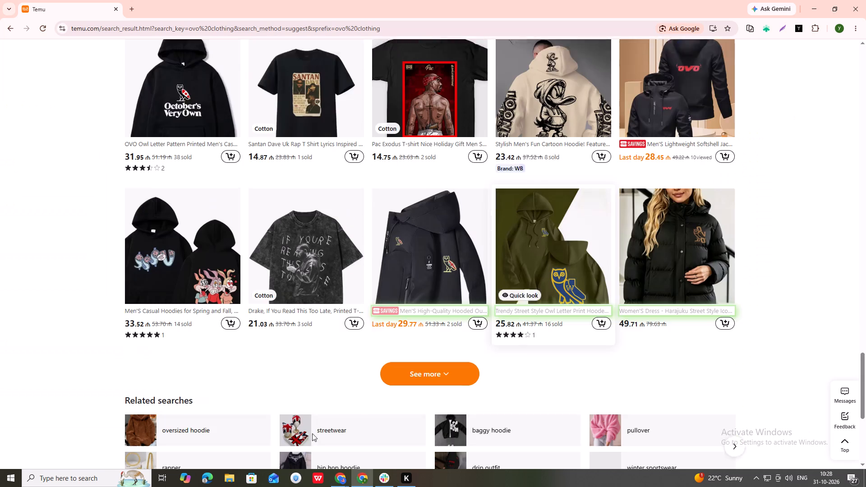
{"action": "left_click", "coordinate": [410, 359]}
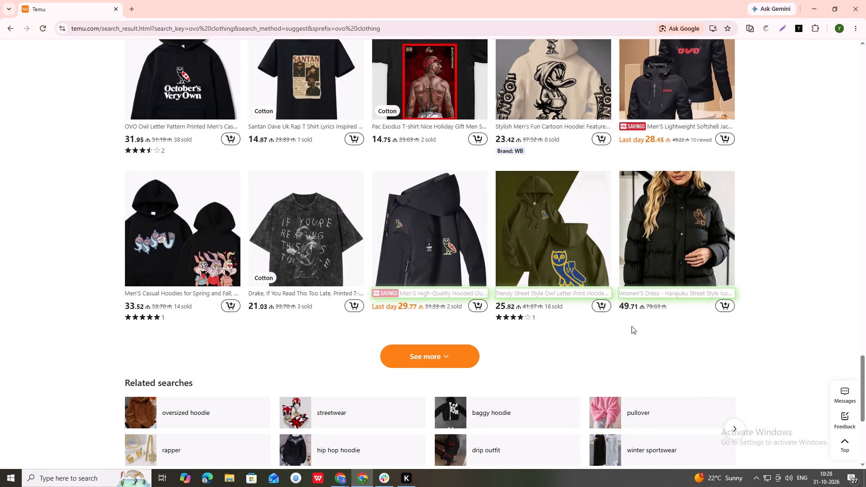
{"action": "scroll", "coordinate": [612, 333], "scroll_direction": "down", "scroll_amount": 3}
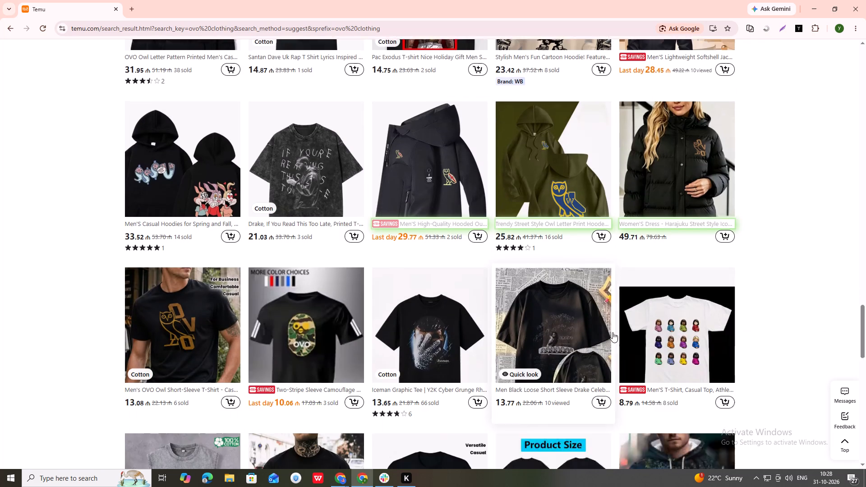
{"action": "scroll", "coordinate": [529, 397], "scroll_direction": "down", "scroll_amount": 2}
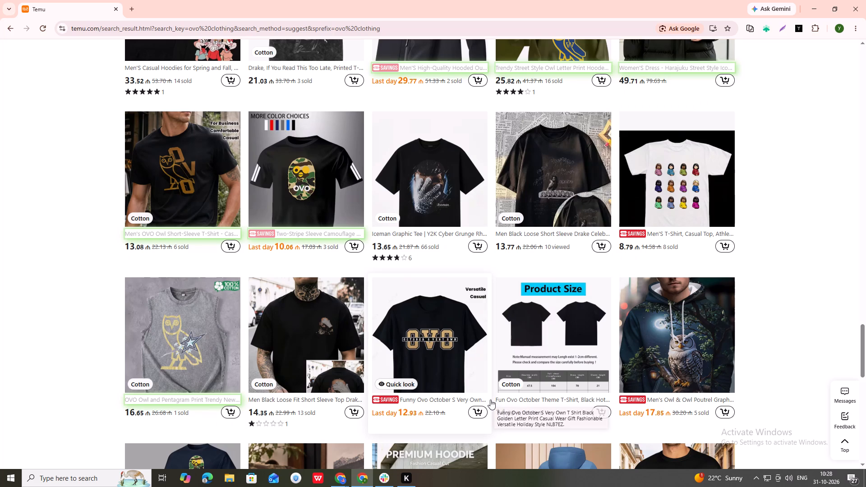
{"action": "scroll", "coordinate": [490, 400], "scroll_direction": "down", "scroll_amount": 2}
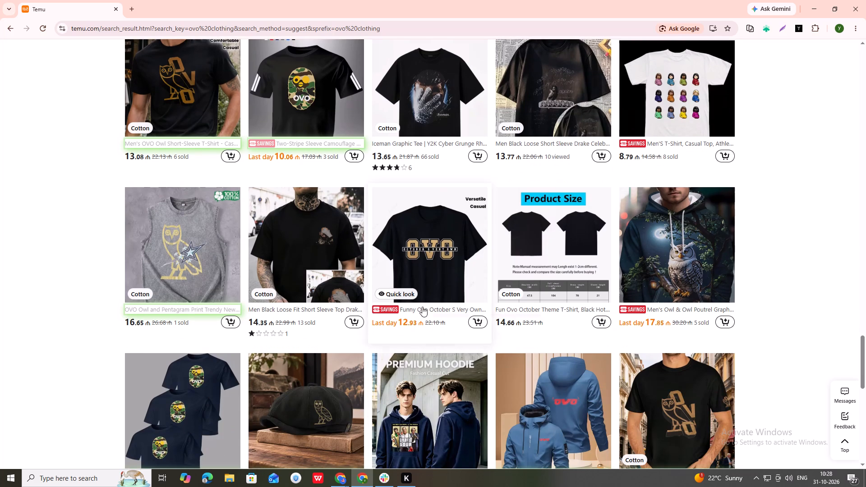
Submit the Funny Ovo October S Very Own T-shirt's Temu link as a Product counterfeit incident in Red Points, then clear the list.
{"action": "right_click", "coordinate": [422, 306]}
{"action": "right_click", "coordinate": [423, 312]}
{"action": "left_click", "coordinate": [446, 409]}
{"action": "key", "text": "alt+Tab"}
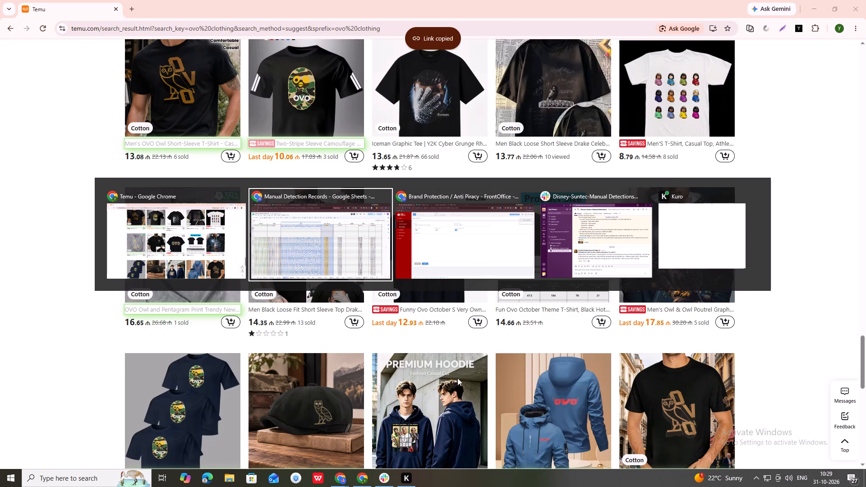
{"action": "key", "text": "alt+Tab"}
{"action": "left_click", "coordinate": [388, 297]}
{"action": "key", "text": "ctrl+v"}
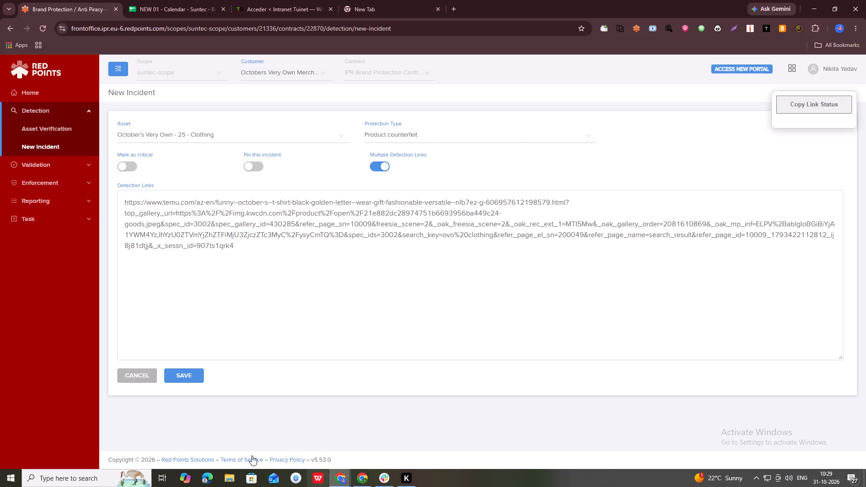
{"action": "left_click", "coordinate": [193, 377]}
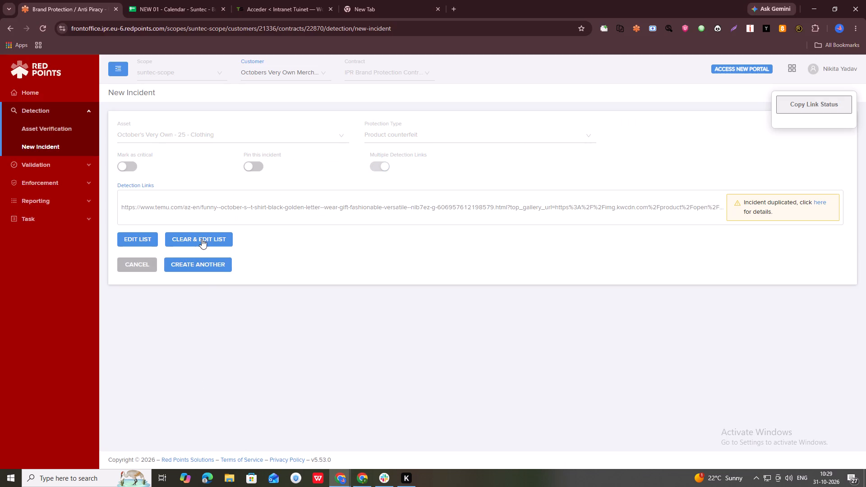
{"action": "left_click", "coordinate": [202, 239]}
Switch back to Temu, load two more batches of ovo clothing results and examine them for unrecorded OVO listings.
{"action": "key", "text": "alt+Tab"}
{"action": "scroll", "coordinate": [478, 306], "scroll_direction": "down", "scroll_amount": 5}
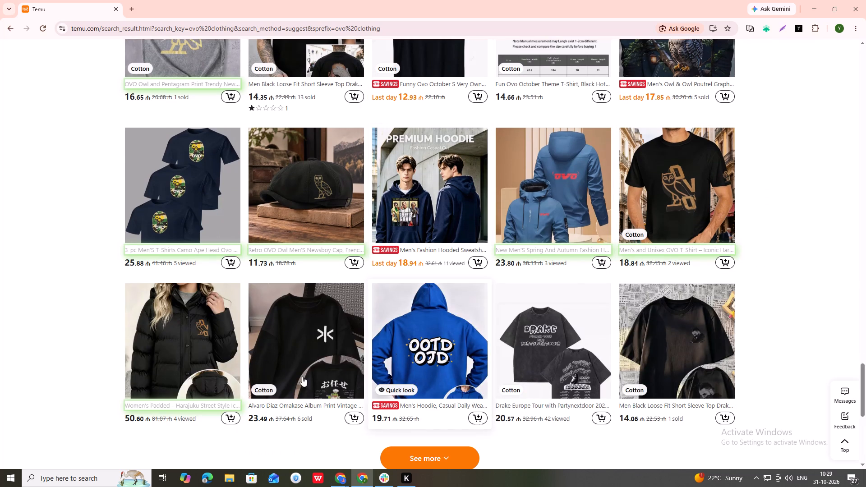
{"action": "scroll", "coordinate": [548, 363], "scroll_direction": "down", "scroll_amount": 4}
{"action": "left_click", "coordinate": [442, 278]}
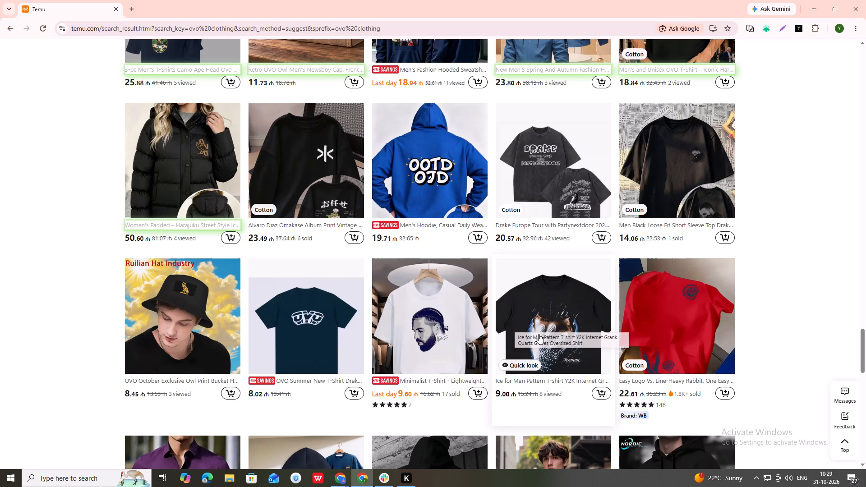
{"action": "scroll", "coordinate": [438, 429], "scroll_direction": "down", "scroll_amount": 4}
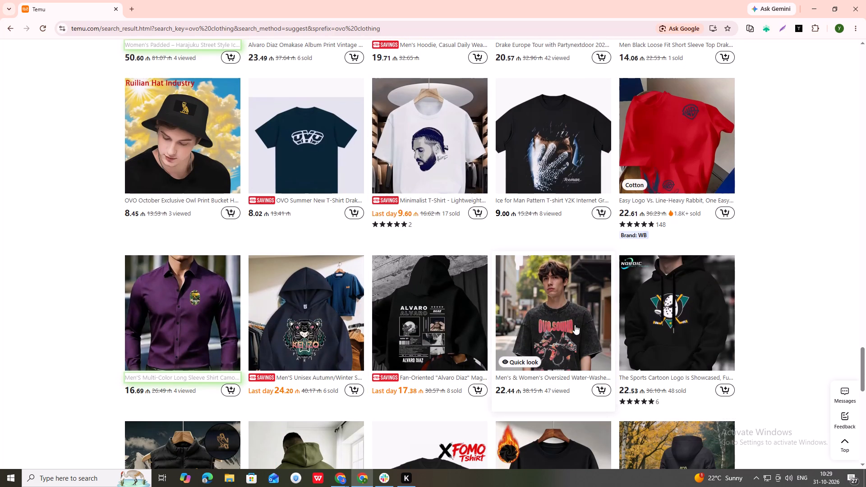
{"action": "scroll", "coordinate": [592, 316], "scroll_direction": "down", "scroll_amount": 4}
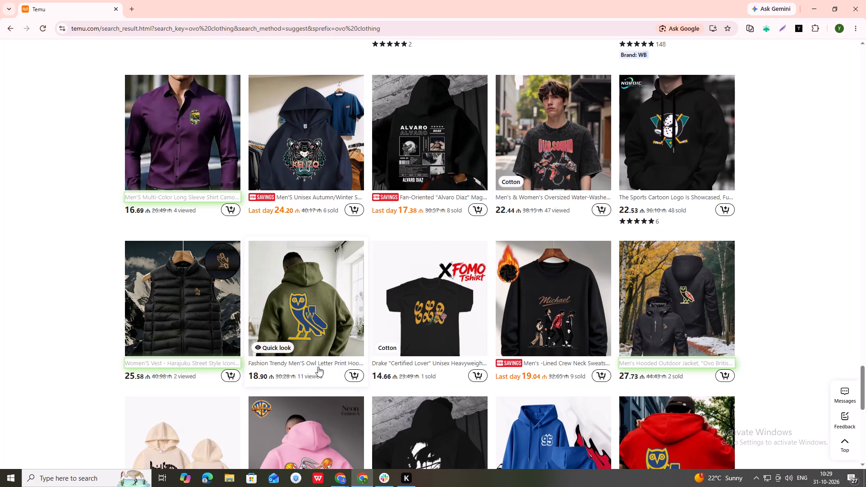
{"action": "right_click", "coordinate": [317, 363]}
{"action": "left_click", "coordinate": [374, 310]}
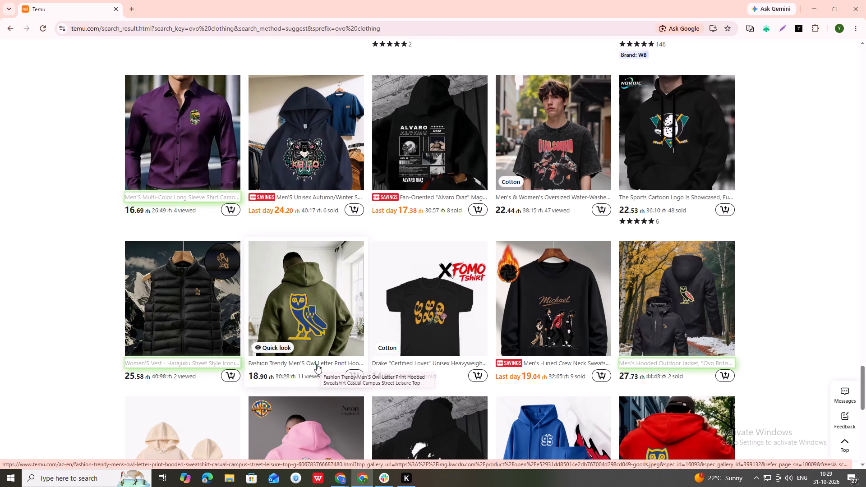
{"action": "scroll", "coordinate": [670, 356], "scroll_direction": "down", "scroll_amount": 5}
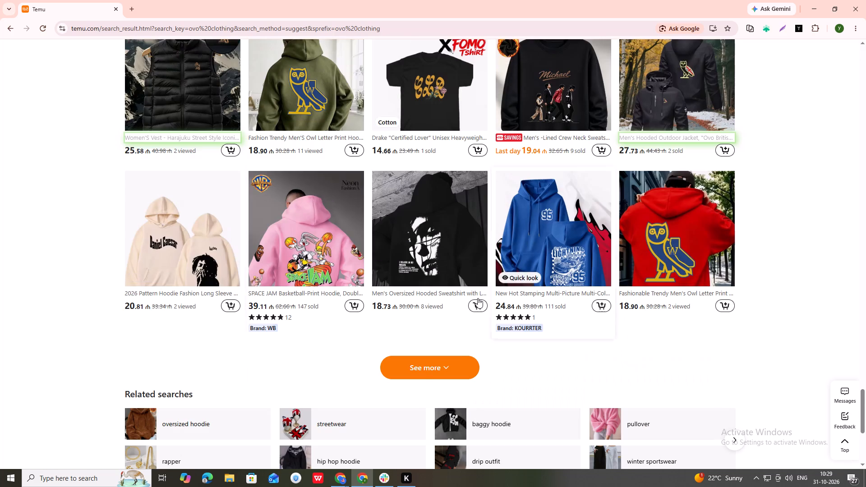
{"action": "left_click", "coordinate": [405, 372]}
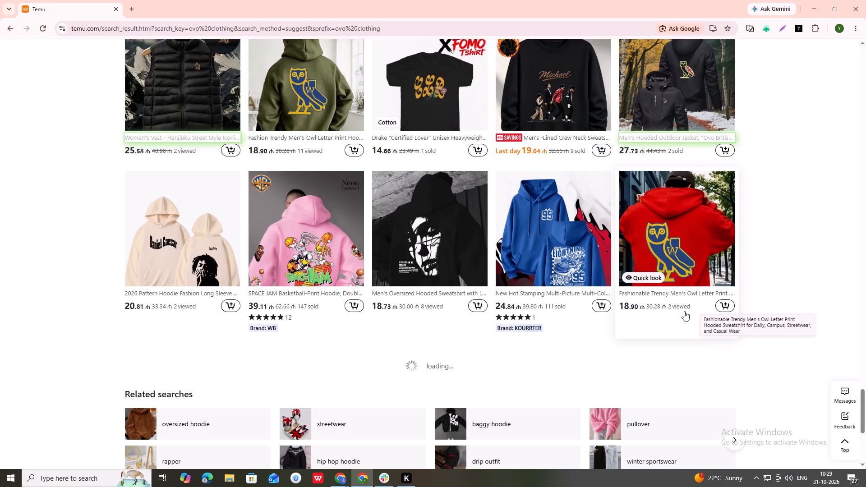
{"action": "scroll", "coordinate": [507, 359], "scroll_direction": "down", "scroll_amount": 4}
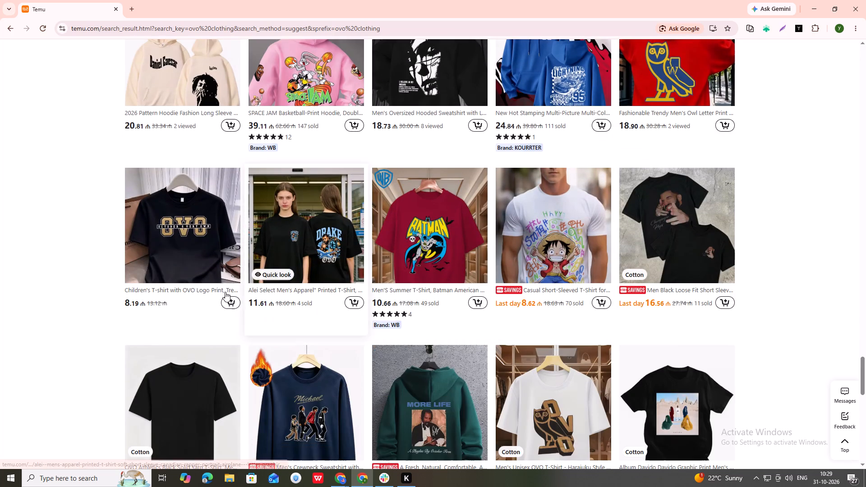
{"action": "scroll", "coordinate": [442, 299], "scroll_direction": "down", "scroll_amount": 1}
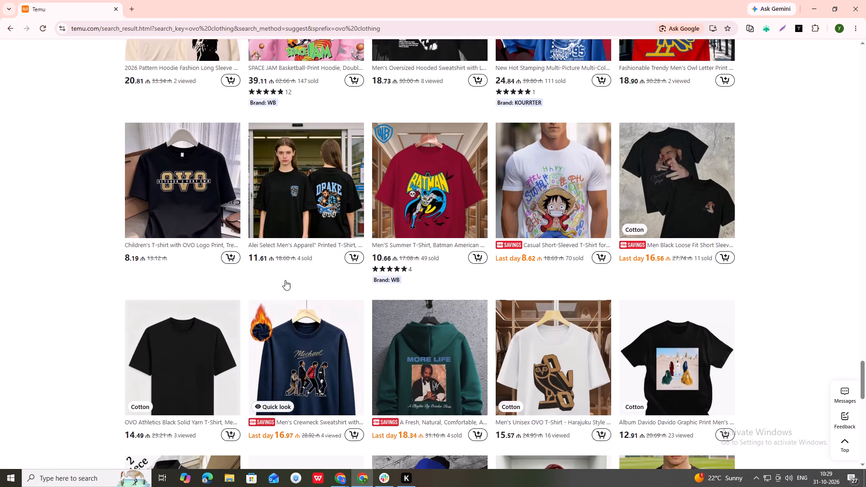
{"action": "right_click", "coordinate": [320, 249]}
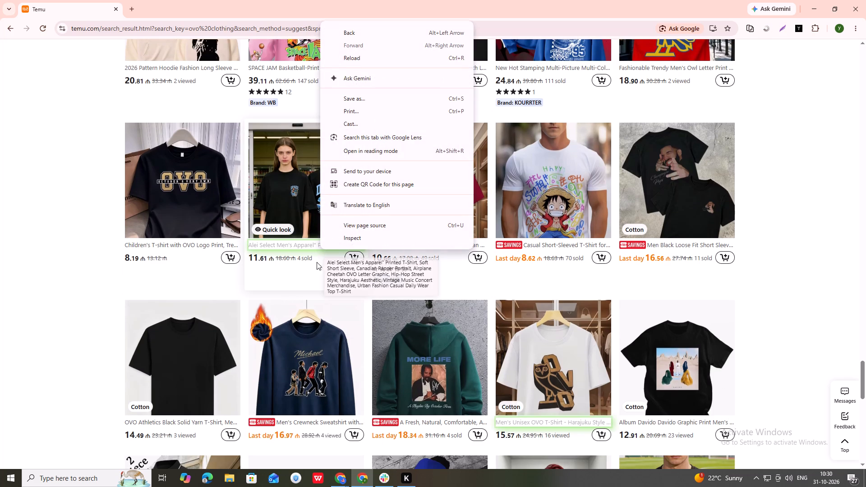
{"action": "left_click", "coordinate": [817, 273]}
{"action": "scroll", "coordinate": [602, 295], "scroll_direction": "down", "scroll_amount": 4}
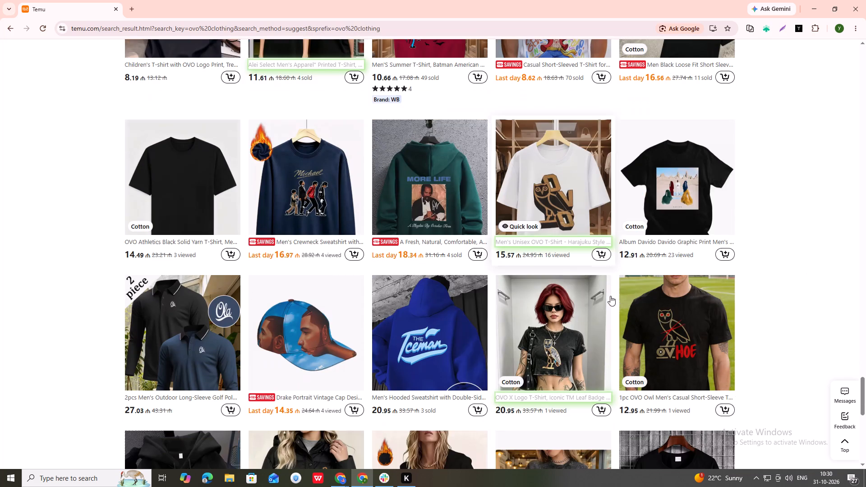
{"action": "scroll", "coordinate": [612, 295], "scroll_direction": "up", "scroll_amount": 8}
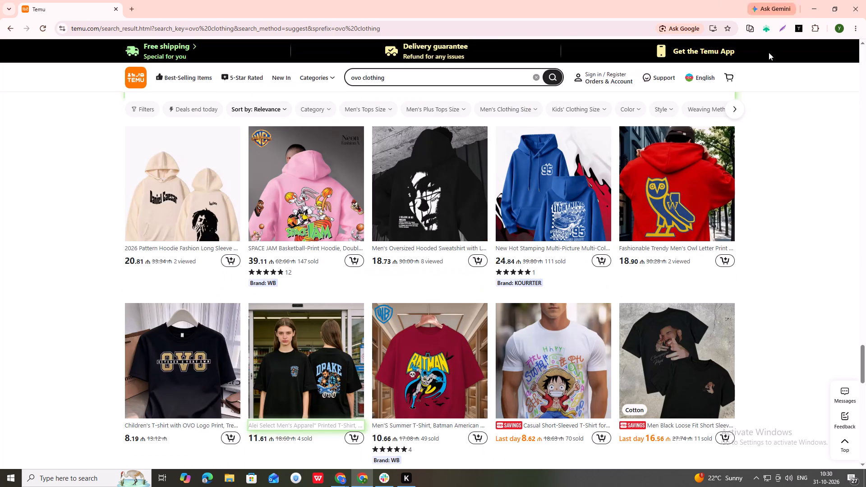
{"action": "left_click", "coordinate": [771, 29]}
{"action": "left_click", "coordinate": [832, 264]}
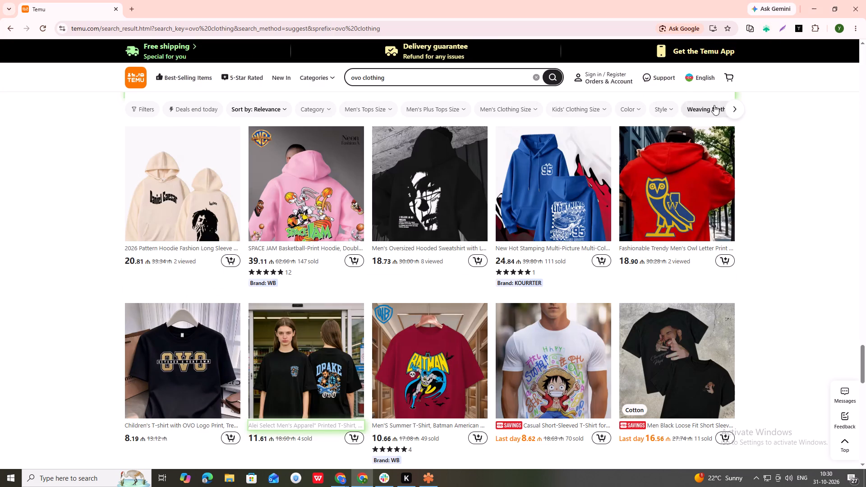
Change Temu's shopping country/region to Bahrain.
{"action": "left_click", "coordinate": [700, 77]}
{"action": "left_click", "coordinate": [695, 81]}
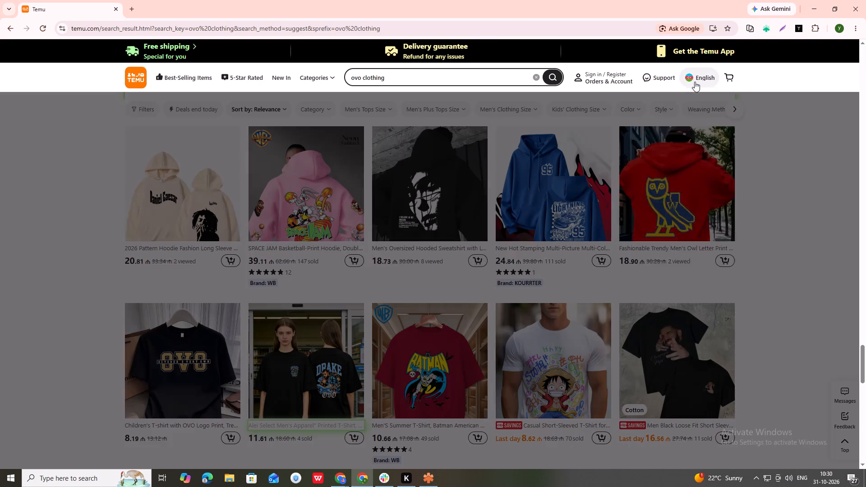
{"action": "left_click", "coordinate": [676, 254]}
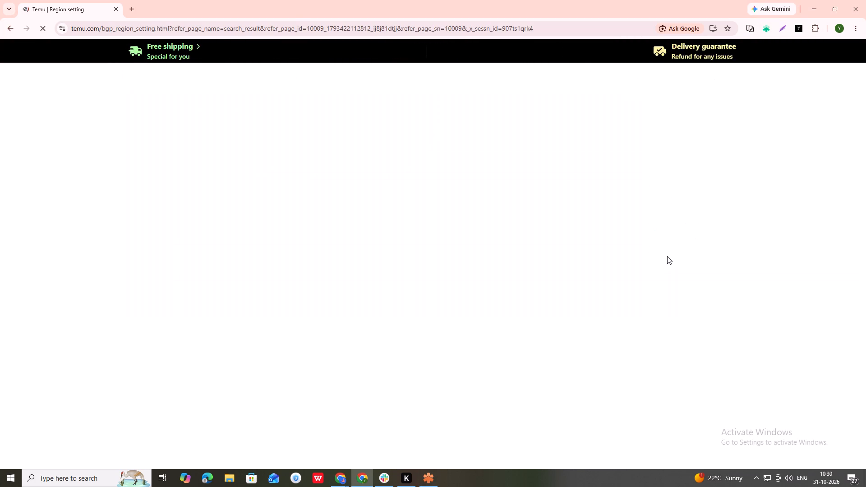
{"action": "left_click", "coordinate": [367, 152]}
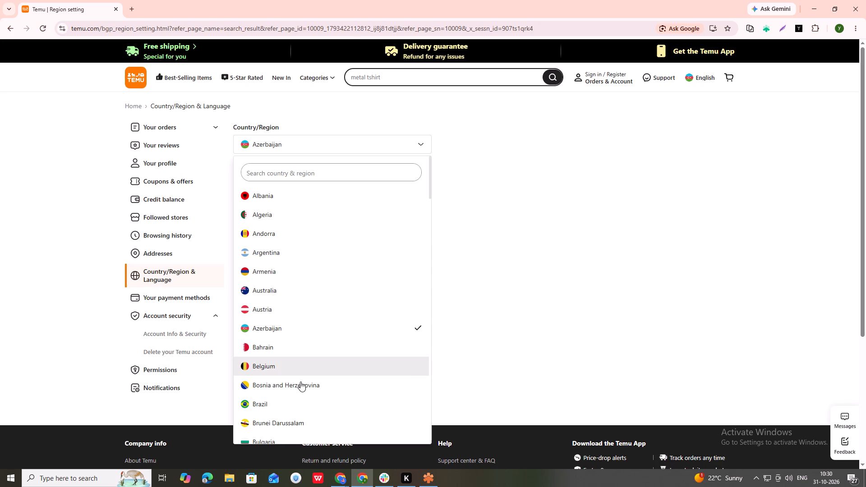
{"action": "left_click", "coordinate": [301, 352]}
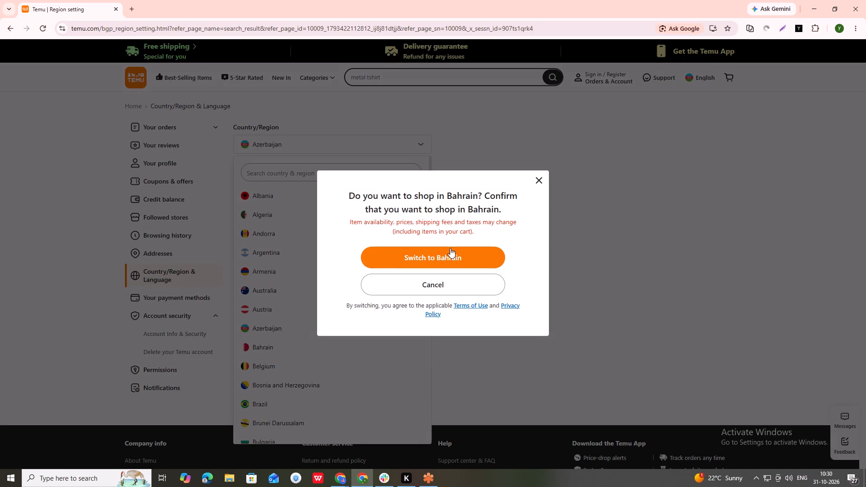
{"action": "left_click", "coordinate": [410, 266]}
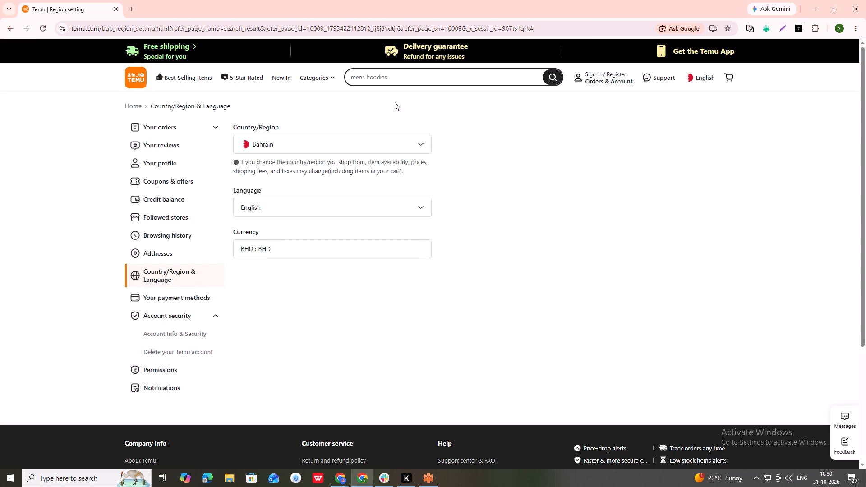
Search the Bahrain Temu store for ovo clothing, reusing the recent search.
{"action": "left_click", "coordinate": [432, 79]}
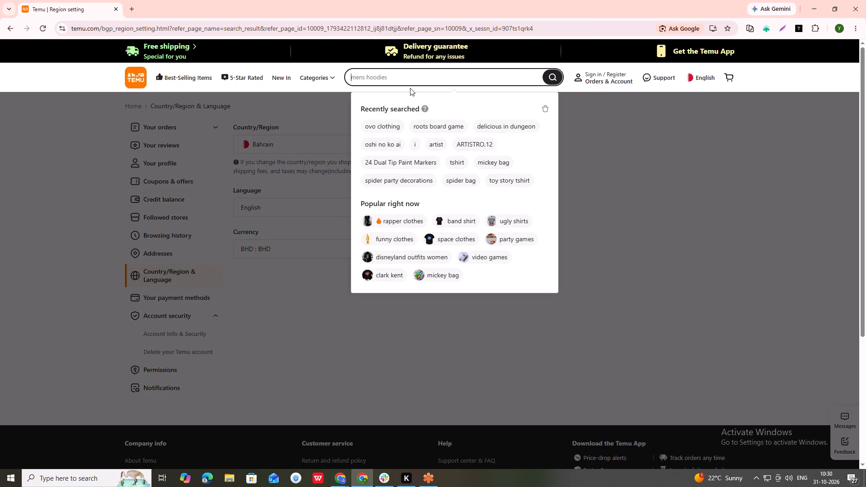
{"action": "key", "text": "Down"}
{"action": "key", "text": "Down"}
{"action": "key", "text": "Left"}
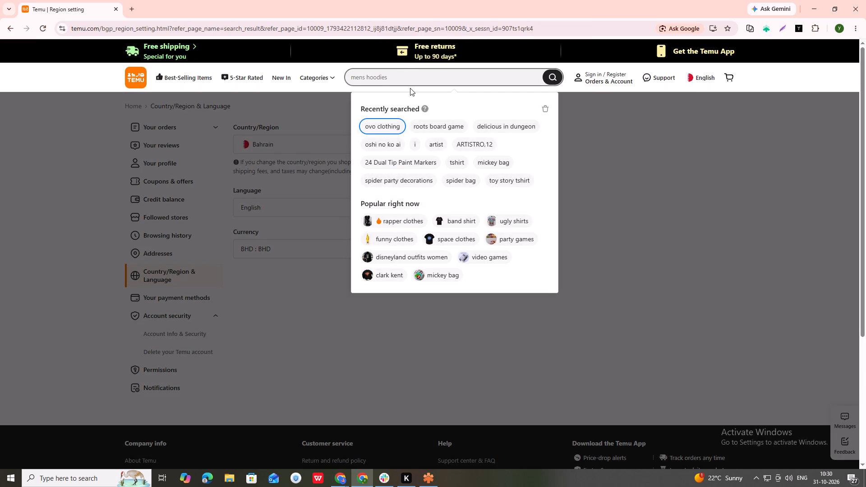
{"action": "key", "text": "Return"}
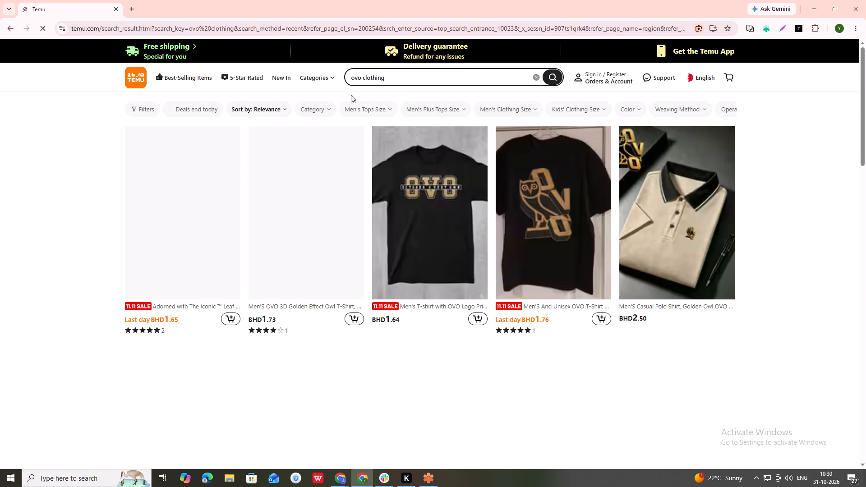
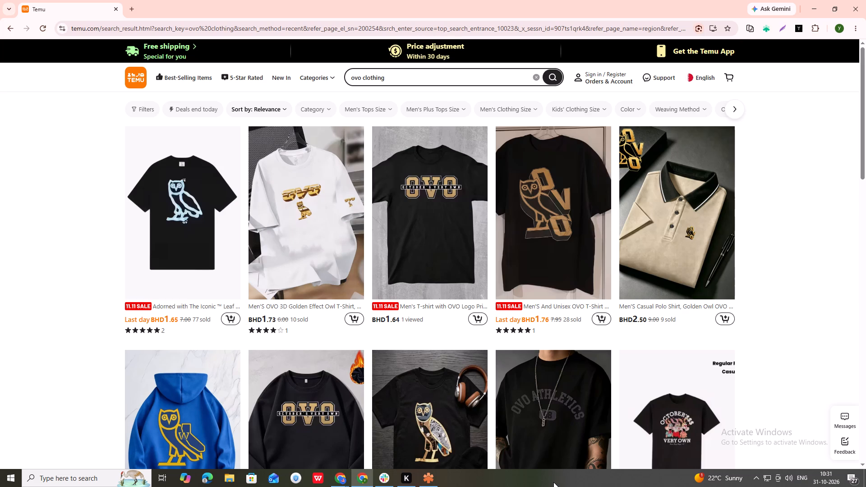
Copy the Iconic Leaf Logo and OVO Branding T-shirt's Temu Bahrain link into cell C103357 of Manual Detection Records.
{"action": "right_click", "coordinate": [181, 309]}
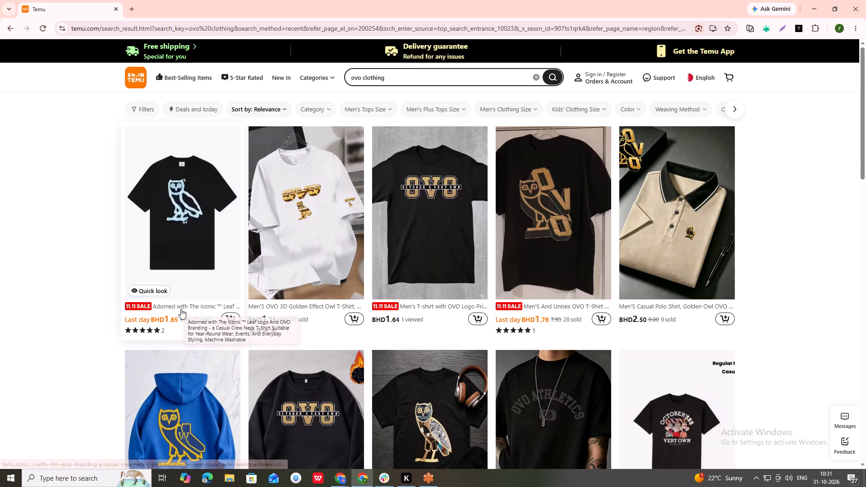
{"action": "left_click", "coordinate": [208, 406]}
{"action": "key", "text": "alt+Tab"}
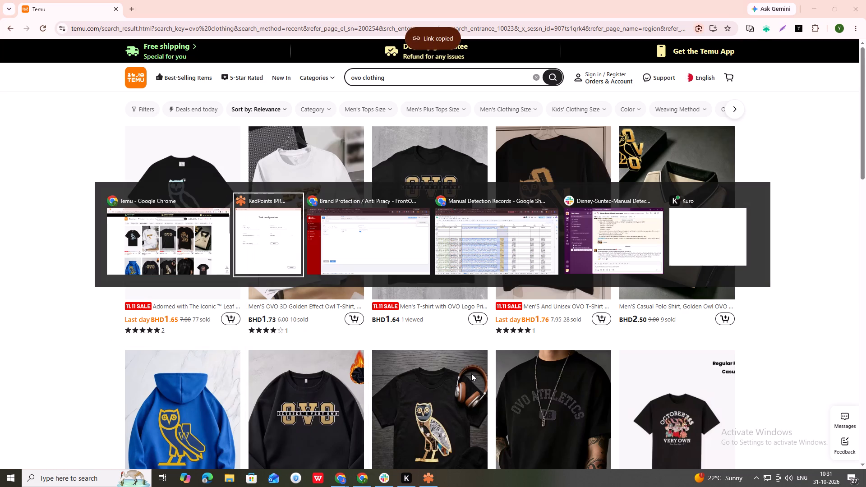
{"action": "key", "text": "alt+Tab"}
{"action": "key", "text": "alt+Tab"}
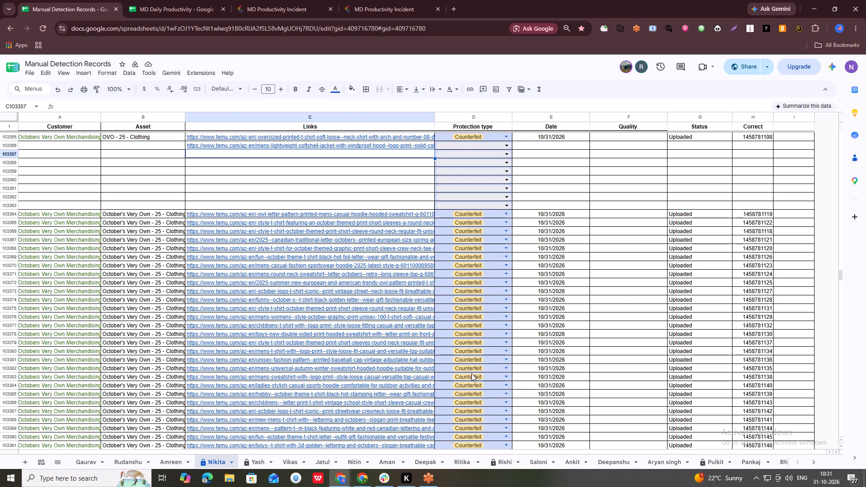
{"action": "key", "text": "ctrl+v"}
{"action": "key", "text": "Down"}
{"action": "key", "text": "alt+Tab"}
{"action": "key", "text": "Right"}
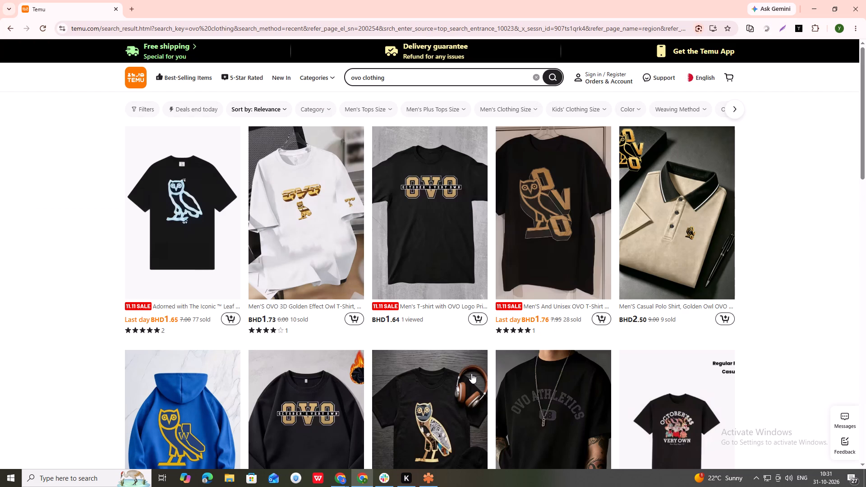
Copy the Men's OVO 3D Golden Effect Owl T-shirt's link into cell C103358 of Manual Detection Records.
{"action": "right_click", "coordinate": [301, 308]}
{"action": "left_click", "coordinate": [331, 397]}
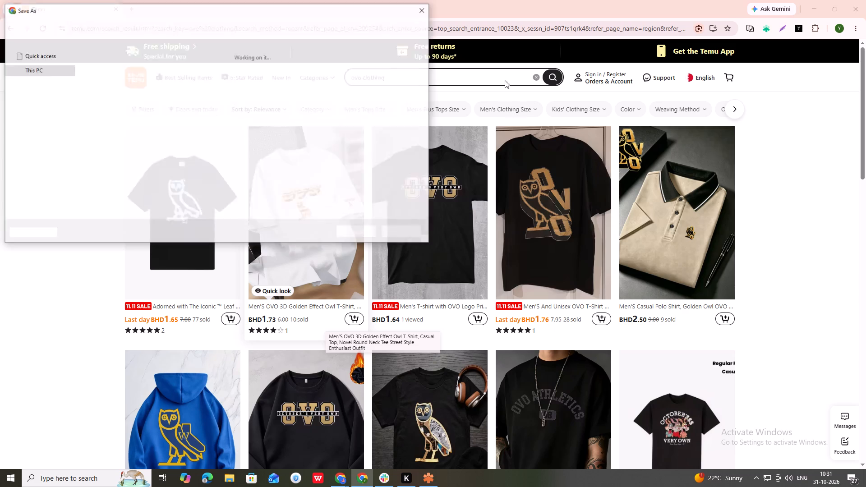
{"action": "left_click", "coordinate": [422, 10]}
{"action": "right_click", "coordinate": [300, 308]}
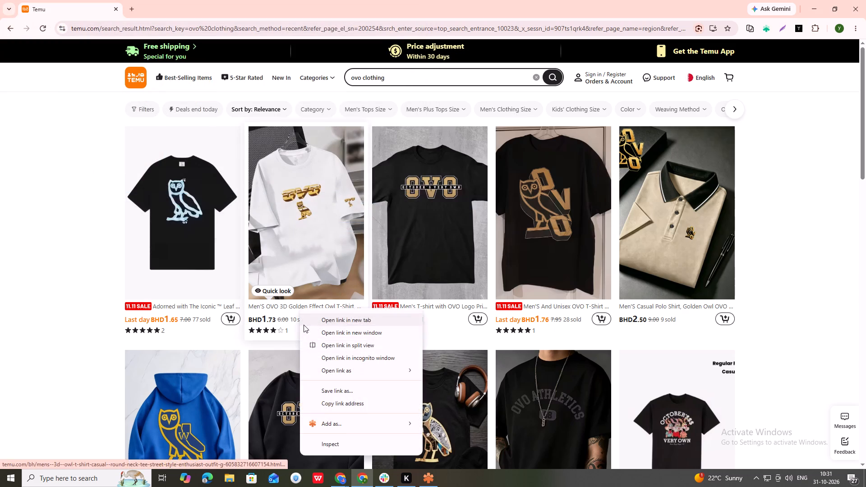
{"action": "left_click", "coordinate": [319, 408]}
{"action": "right_click", "coordinate": [319, 408]}
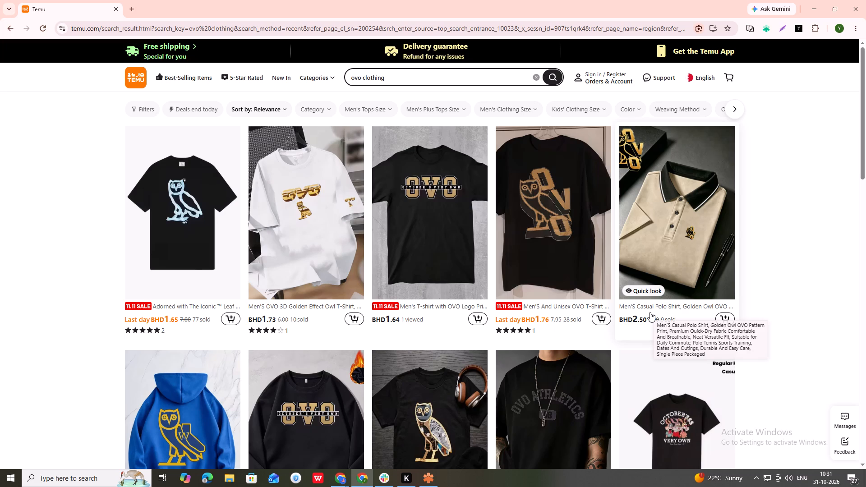
{"action": "key", "text": "alt+Tab"}
{"action": "key", "text": "ctrl+v"}
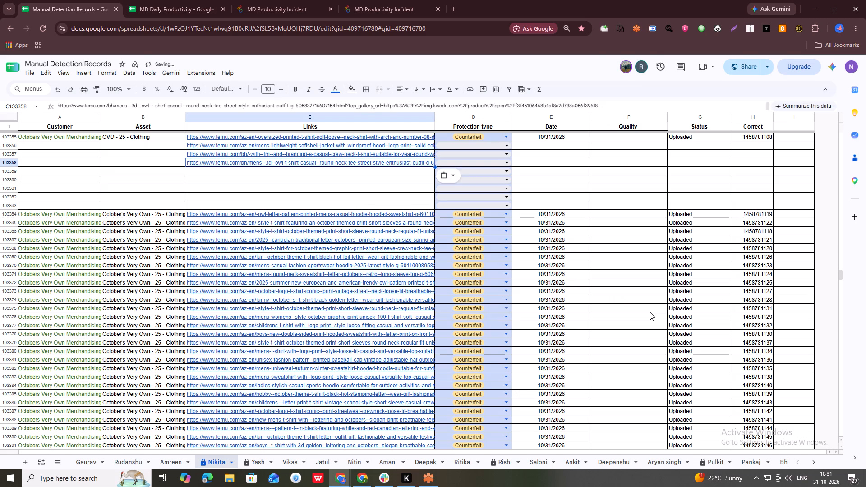
{"action": "key", "text": "Down"}
{"action": "key", "text": "alt+Tab"}
{"action": "key", "text": "Right"}
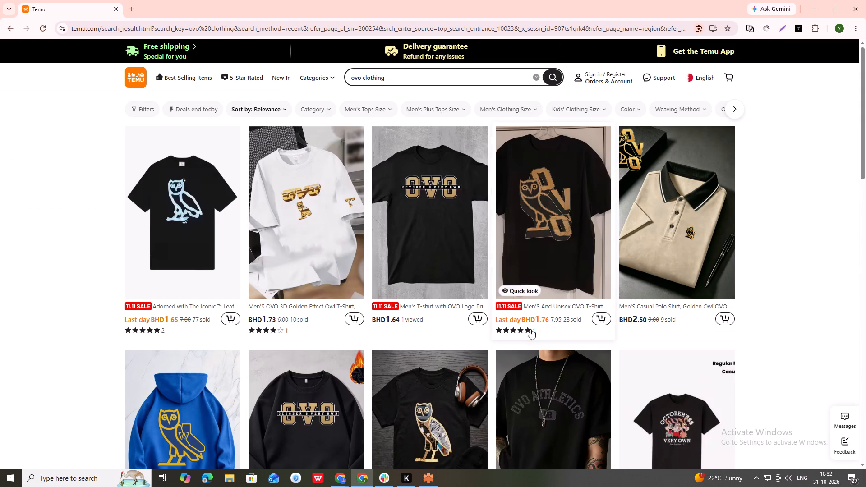
Record the Men's T-shirt with OVO Logo Print link in C103393, directly below the October's Very Own - 25 - Clothing rows.
{"action": "right_click", "coordinate": [446, 309]}
{"action": "left_click", "coordinate": [462, 404]}
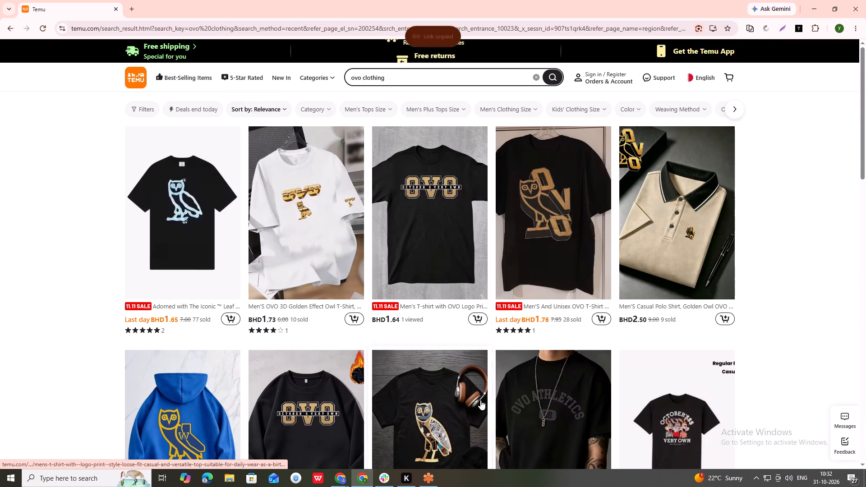
{"action": "key", "text": "alt+Tab"}
{"action": "scroll", "coordinate": [345, 322], "scroll_direction": "down", "scroll_amount": 5}
{"action": "left_click", "coordinate": [350, 243]}
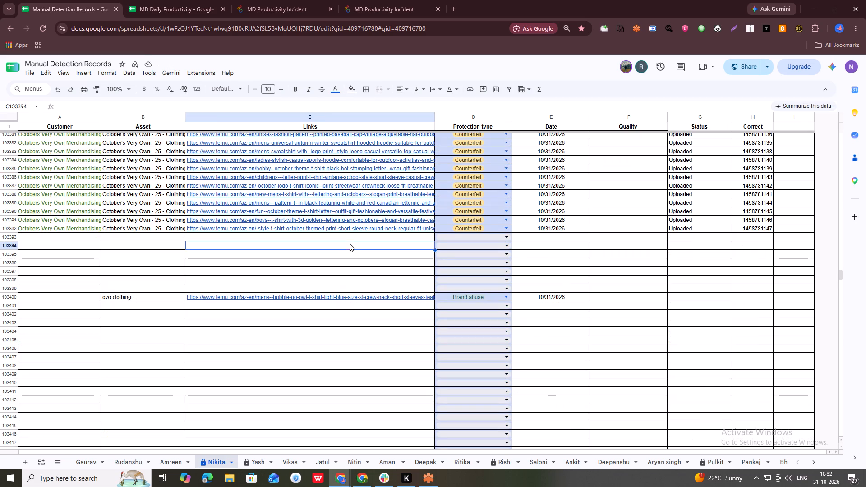
{"action": "left_click", "coordinate": [350, 238]}
{"action": "key", "text": "ctrl+v"}
{"action": "left_click", "coordinate": [349, 248]}
{"action": "key", "text": "alt+Tab"}
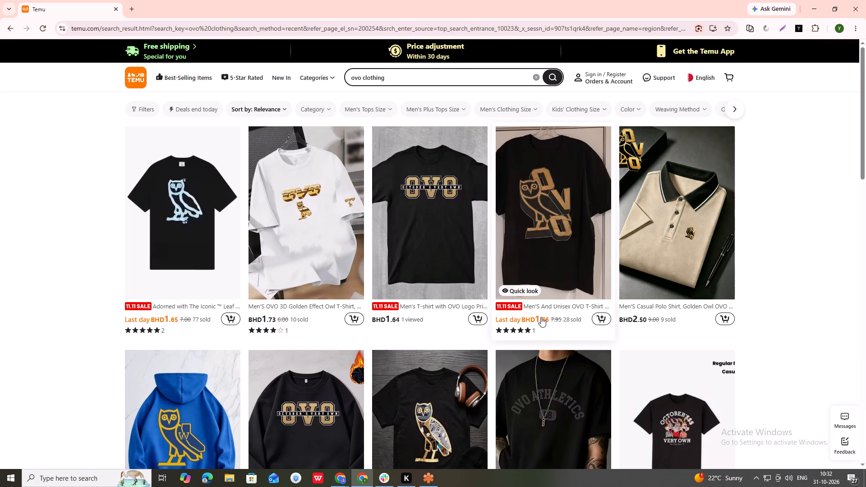
Record the Men's and Unisex OVO T-shirt's link in cell C103359, under the other pending OVO owl links.
{"action": "right_click", "coordinate": [548, 308]}
{"action": "left_click", "coordinate": [589, 402]}
{"action": "key", "text": "alt+Tab"}
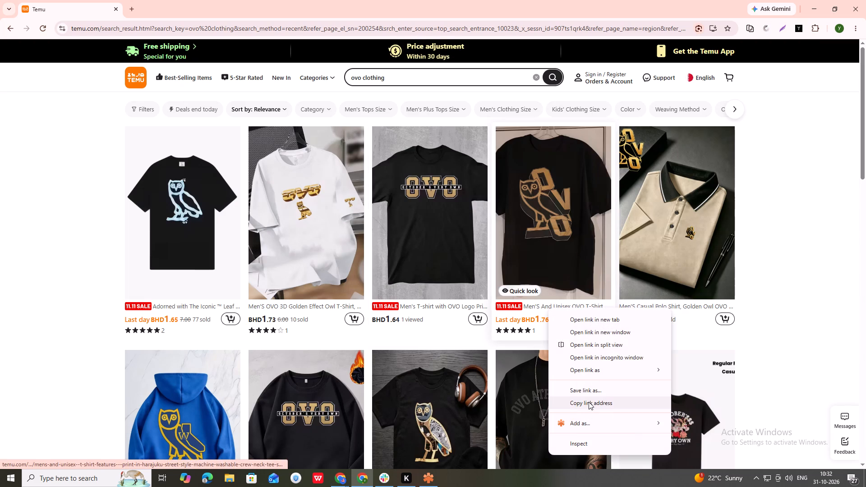
{"action": "scroll", "coordinate": [360, 293], "scroll_direction": "up", "scroll_amount": 4}
{"action": "scroll", "coordinate": [352, 213], "scroll_direction": "up", "scroll_amount": 3}
{"action": "left_click", "coordinate": [369, 265]}
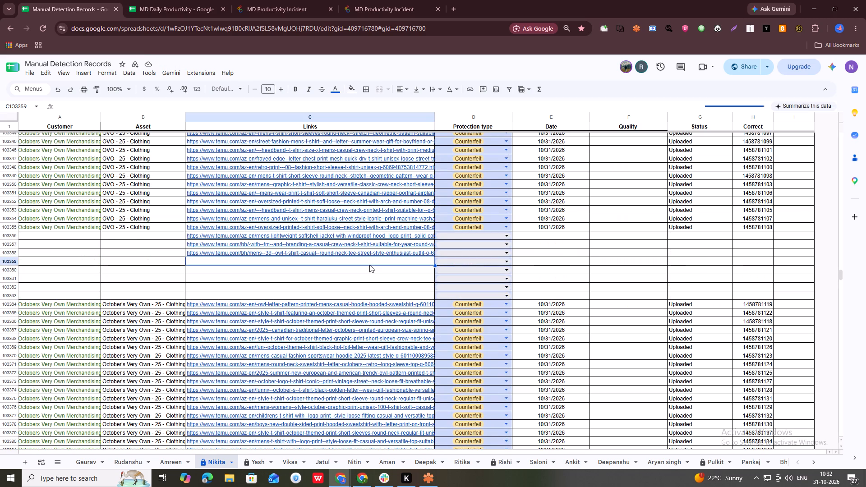
{"action": "key", "text": "ctrl+v"}
{"action": "key", "text": "alt+Tab"}
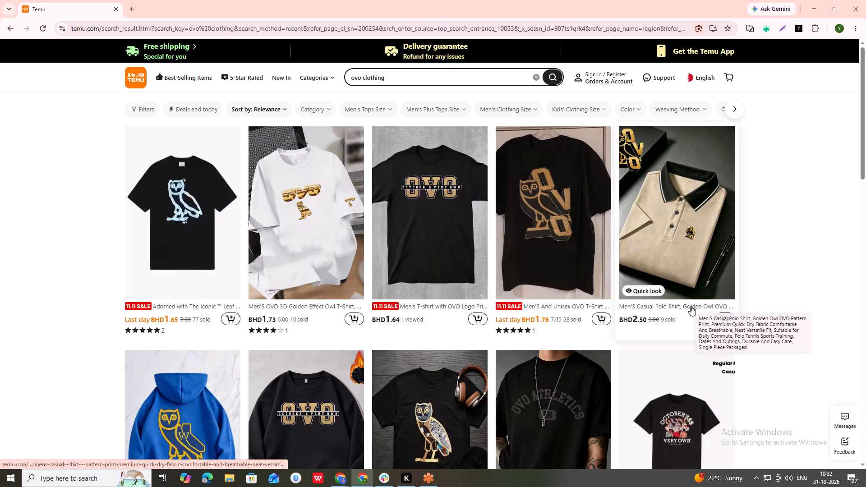
Copy the Men's Casual Polo Shirt, Golden Owl OVO listing's link into cell C103360 of Manual Detection Records.
{"action": "right_click", "coordinate": [691, 306]}
{"action": "left_click", "coordinate": [708, 403]}
{"action": "key", "text": "alt+Tab"}
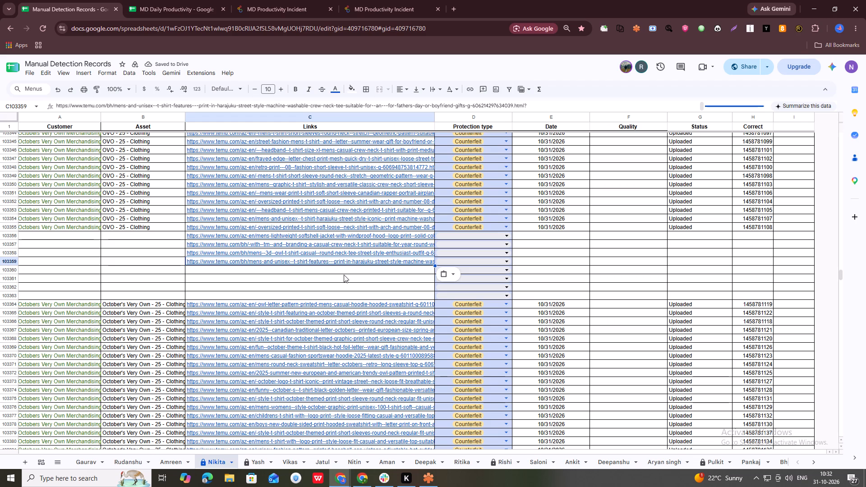
{"action": "left_click", "coordinate": [343, 271]}
{"action": "key", "text": "ctrl+v"}
{"action": "left_click", "coordinate": [342, 279]}
{"action": "key", "text": "alt+Tab"}
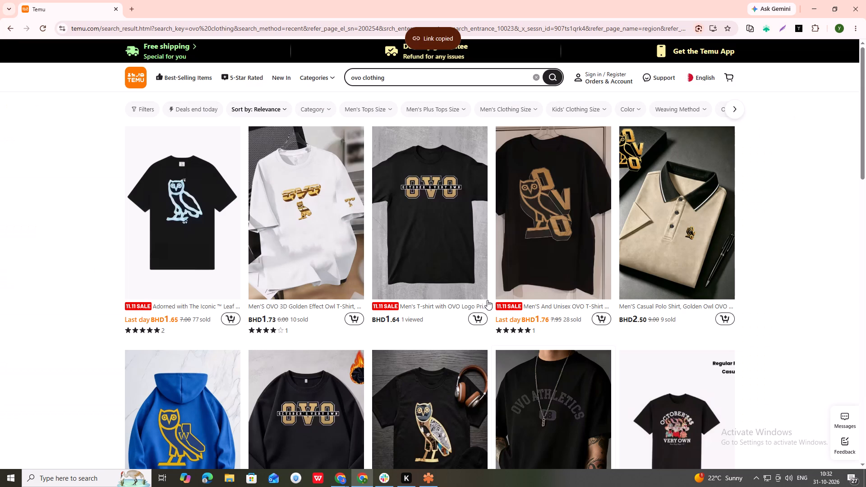
Copy the OVO X Logo T-shirt, TM Leaf Badge listing's link into cell C103361 of Manual Detection Records.
{"action": "scroll", "coordinate": [488, 303], "scroll_direction": "down", "scroll_amount": 4}
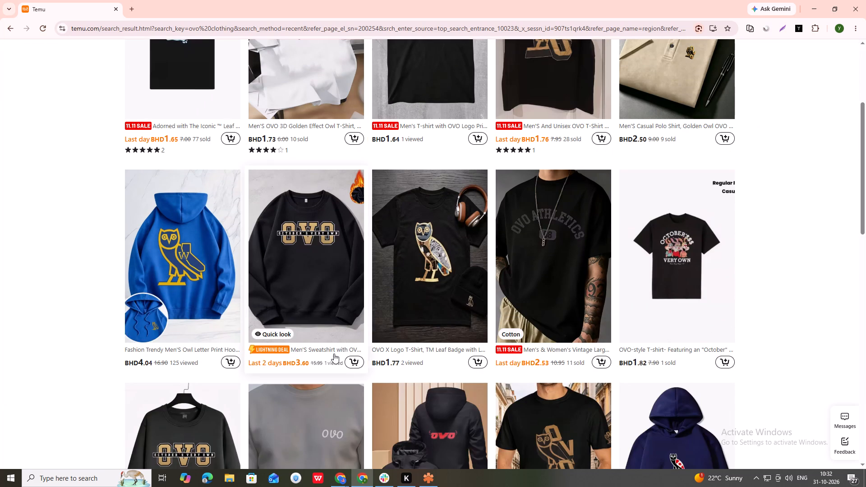
{"action": "right_click", "coordinate": [435, 352]}
{"action": "left_click", "coordinate": [474, 299]}
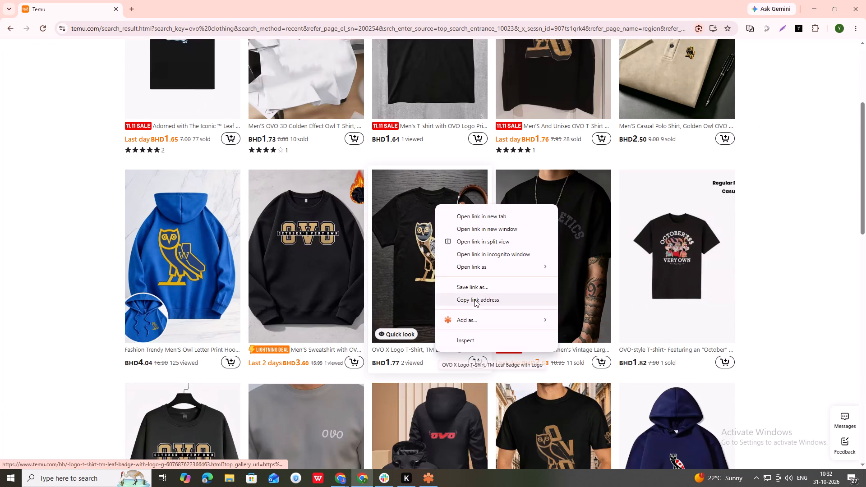
{"action": "key", "text": "alt+Tab"}
{"action": "key", "text": "ctrl+v"}
{"action": "left_click", "coordinate": [351, 286]}
{"action": "right_click", "coordinate": [351, 286]}
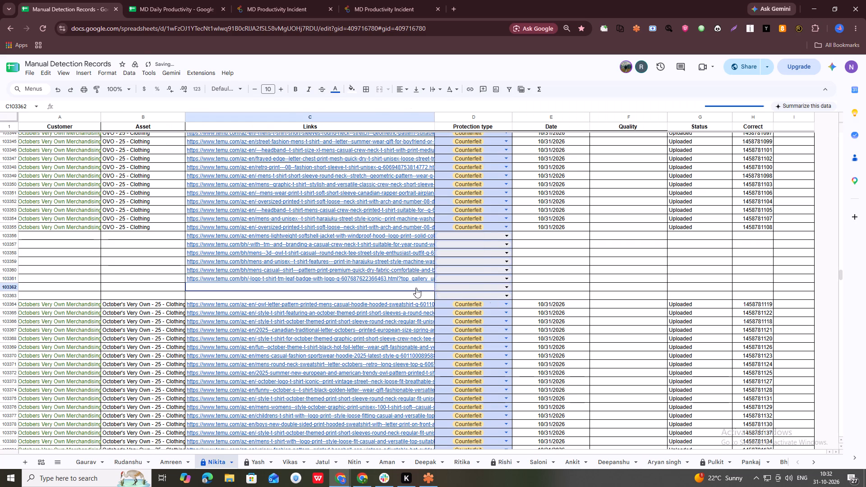
{"action": "key", "text": "alt+Tab"}
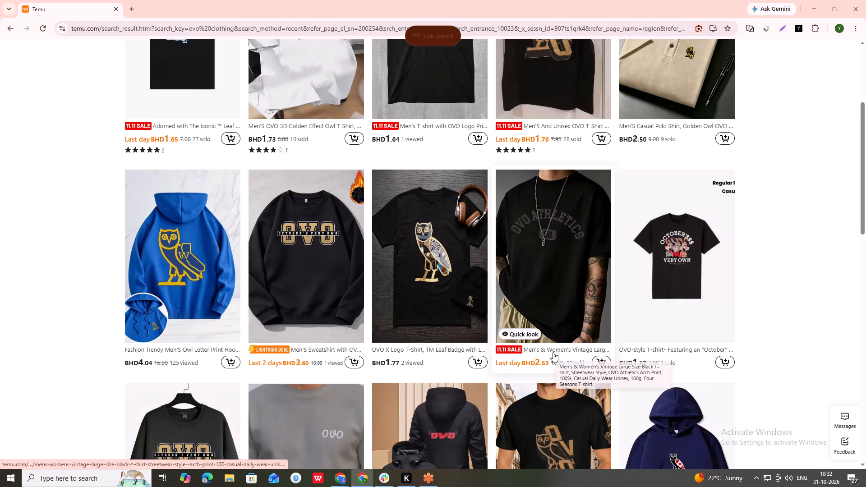
Copy the Men's & Women's Vintage OVO Athletics black T-shirt's link into cell C103362 of Manual Detection Records.
{"action": "right_click", "coordinate": [553, 352]}
{"action": "left_click", "coordinate": [606, 299]}
{"action": "key", "text": "alt+Tab"}
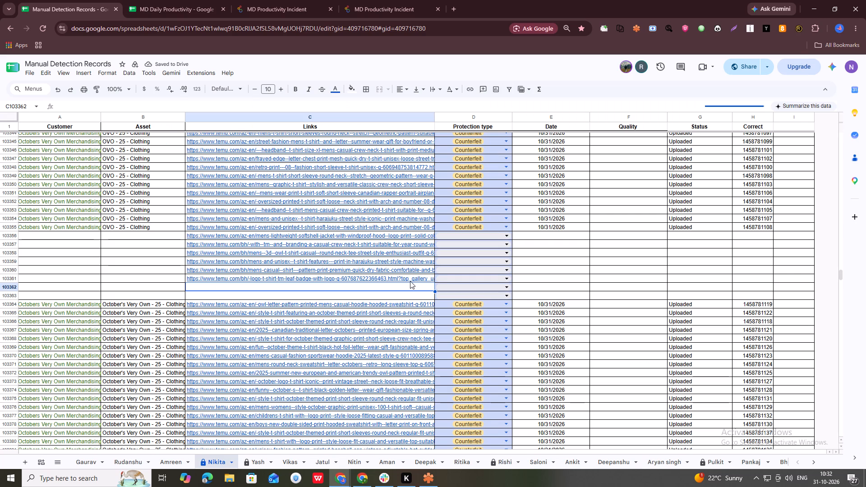
{"action": "key", "text": "ctrl+v"}
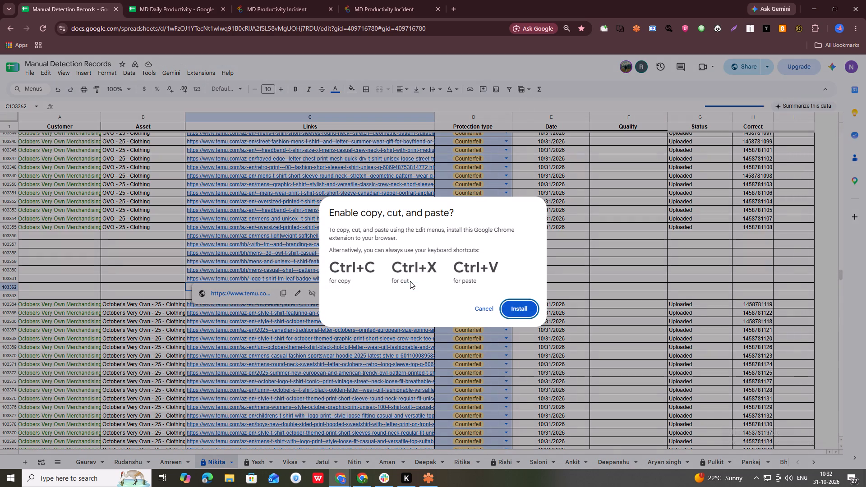
{"action": "left_click", "coordinate": [514, 314]}
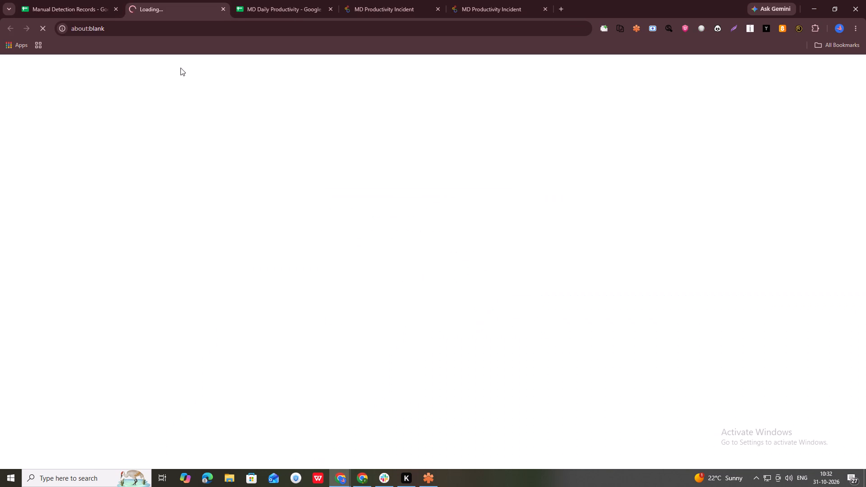
{"action": "left_click", "coordinate": [221, 6]}
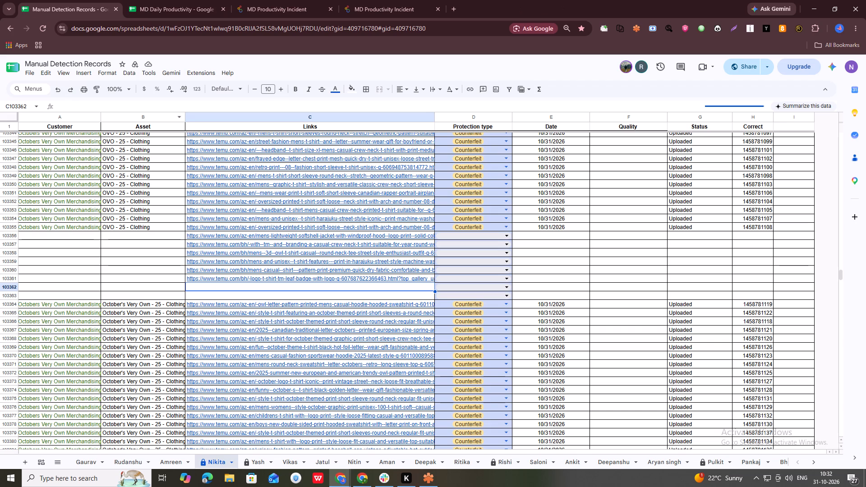
{"action": "key", "text": "ctrl+v"}
{"action": "left_click", "coordinate": [484, 313]}
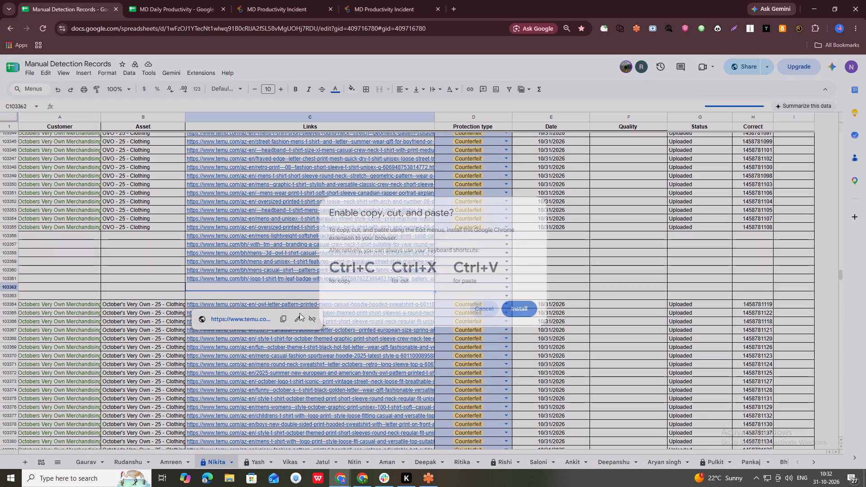
{"action": "key", "text": "ctrl+v"}
Insert ten blank rows at row 103363 to make room for more OVO links, then return to Temu.
{"action": "left_click", "coordinate": [0, 289]}
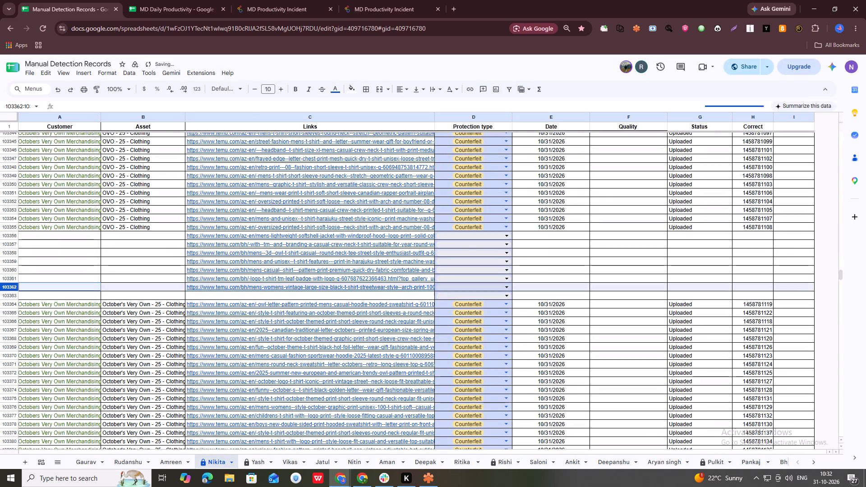
{"action": "left_click", "coordinate": [0, 294]}
{"action": "key", "text": "ctrl+alt+equal"}
{"action": "key", "text": "ctrl+alt+equal"}
{"action": "key", "text": "ctrl+alt+equal"}
{"action": "key", "text": "ctrl+alt+equal"}
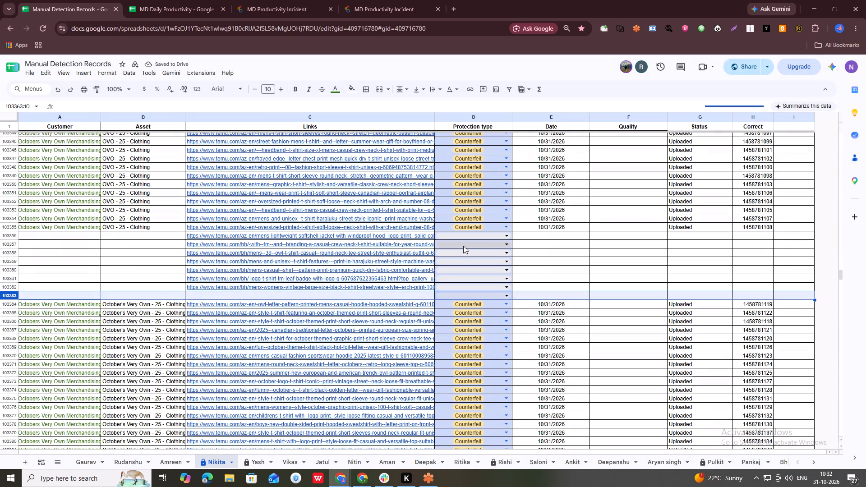
{"action": "key", "text": "ctrl+alt+equal"}
{"action": "key", "text": "ctrl+alt+equal"}
{"action": "key", "text": "ctrl+alt+equal"}
{"action": "key", "text": "ctrl+alt+equal"}
{"action": "key", "text": "ctrl+alt+equal"}
{"action": "key", "text": "ctrl+alt+equal"}
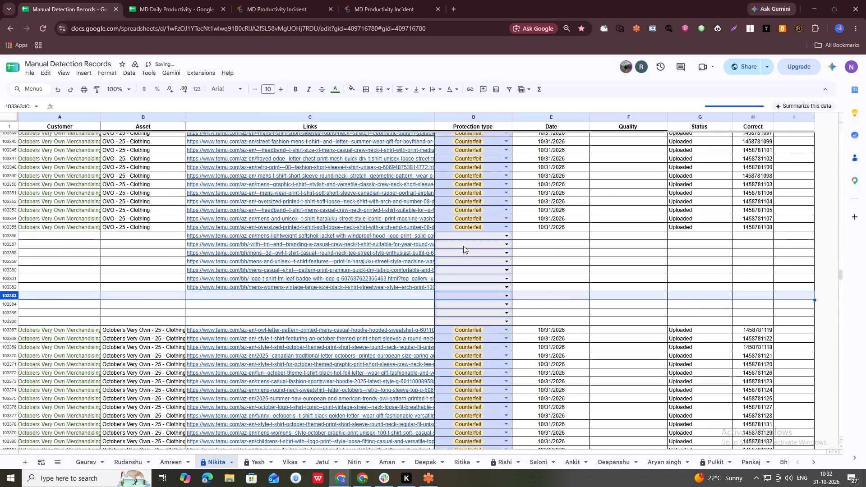
{"action": "key", "text": "Right"}
{"action": "key", "text": "Right"}
{"action": "key", "text": "alt+Tab"}
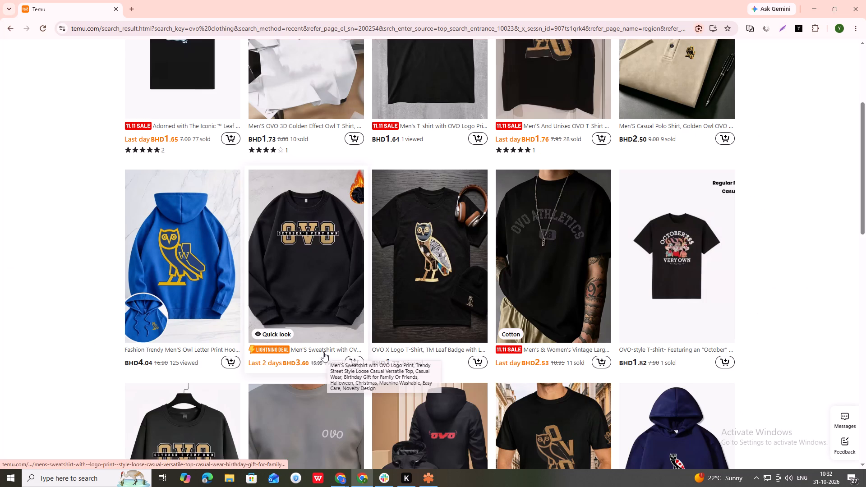
Record the Men's Sweatshirt with OVO Logo Print link in C103404, below the October's Very Own - 25 - Clothing group, and return to Temu.
{"action": "right_click", "coordinate": [323, 352]}
{"action": "left_click", "coordinate": [359, 299]}
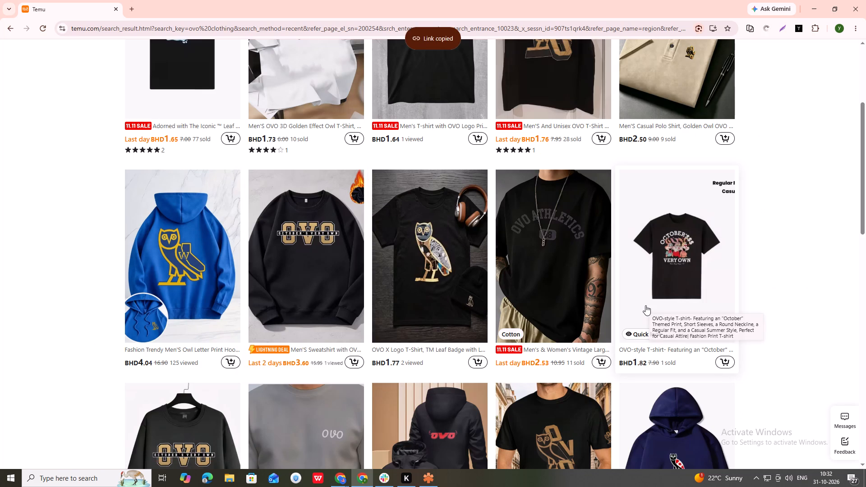
{"action": "key", "text": "alt+Tab"}
{"action": "scroll", "coordinate": [387, 334], "scroll_direction": "down", "scroll_amount": 7}
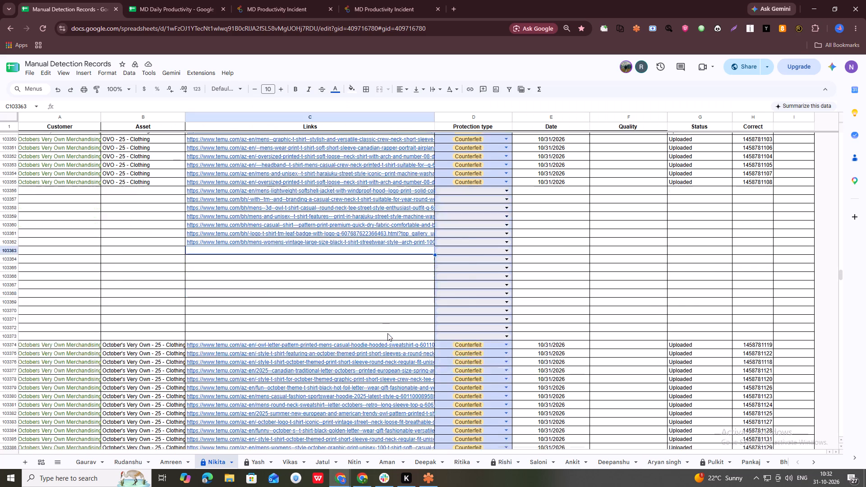
{"action": "left_click", "coordinate": [371, 331]}
{"action": "key", "text": "ctrl+v"}
{"action": "left_click", "coordinate": [369, 339]}
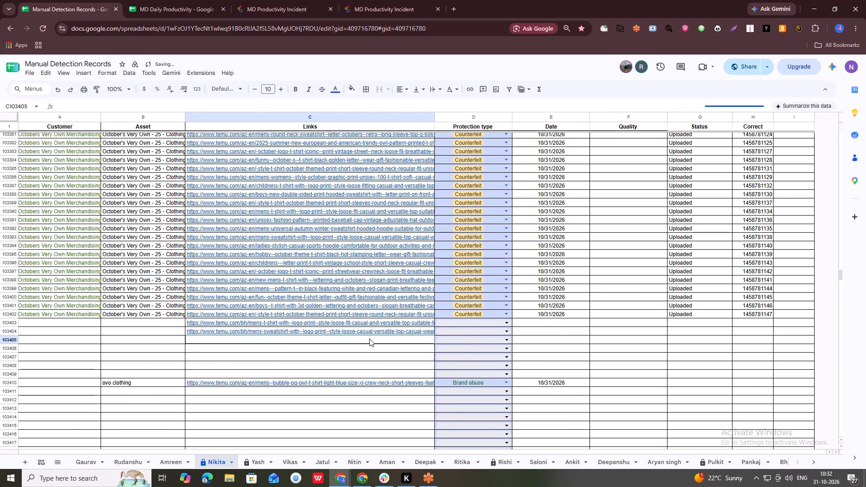
{"action": "key", "text": "alt+Tab"}
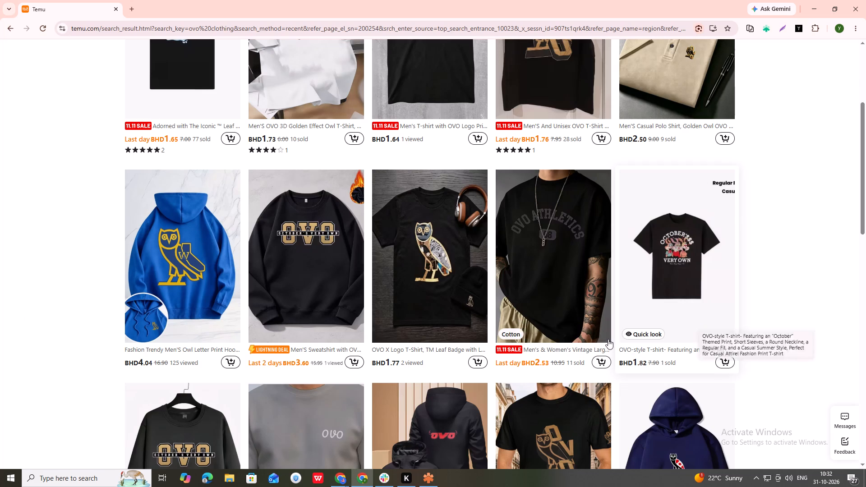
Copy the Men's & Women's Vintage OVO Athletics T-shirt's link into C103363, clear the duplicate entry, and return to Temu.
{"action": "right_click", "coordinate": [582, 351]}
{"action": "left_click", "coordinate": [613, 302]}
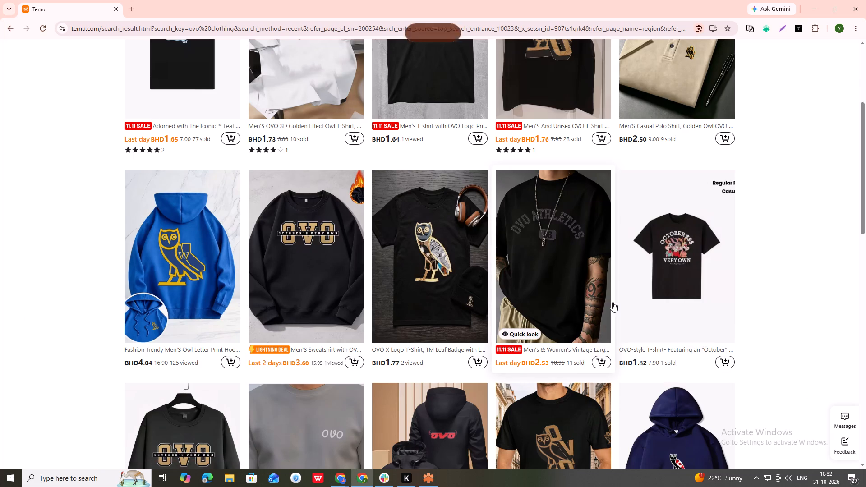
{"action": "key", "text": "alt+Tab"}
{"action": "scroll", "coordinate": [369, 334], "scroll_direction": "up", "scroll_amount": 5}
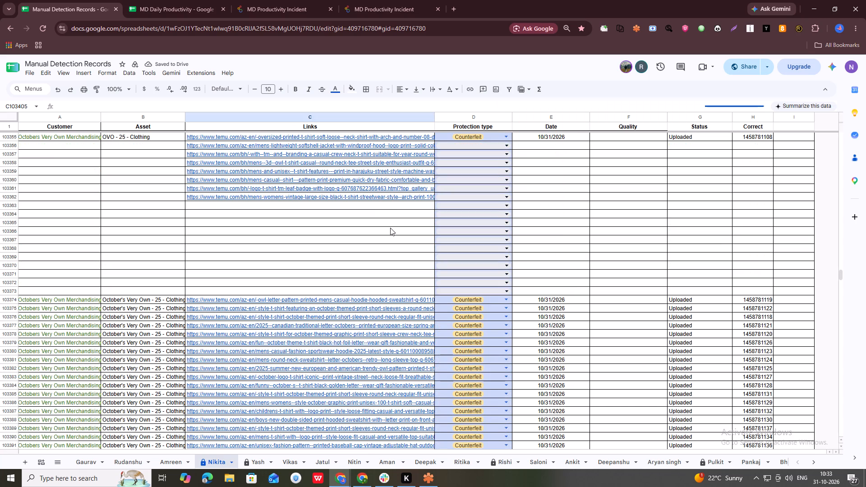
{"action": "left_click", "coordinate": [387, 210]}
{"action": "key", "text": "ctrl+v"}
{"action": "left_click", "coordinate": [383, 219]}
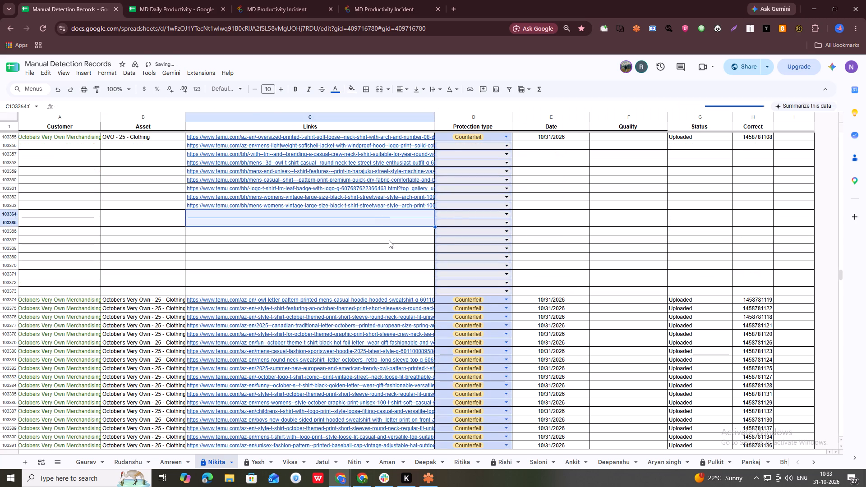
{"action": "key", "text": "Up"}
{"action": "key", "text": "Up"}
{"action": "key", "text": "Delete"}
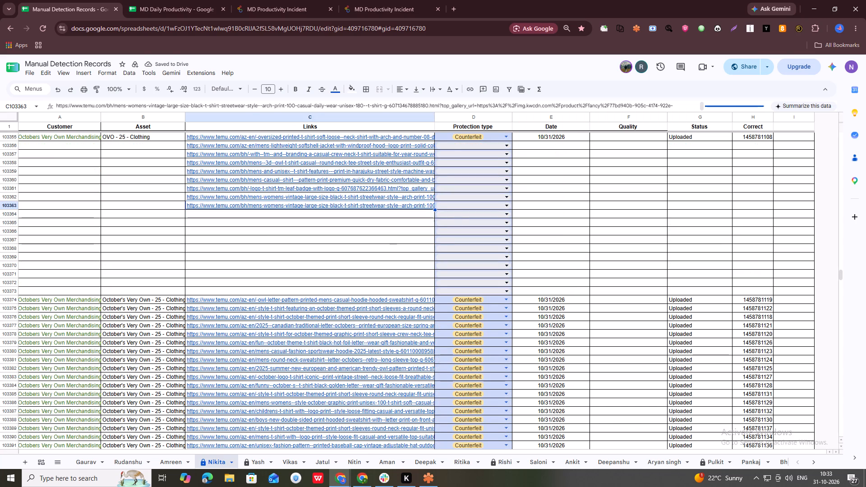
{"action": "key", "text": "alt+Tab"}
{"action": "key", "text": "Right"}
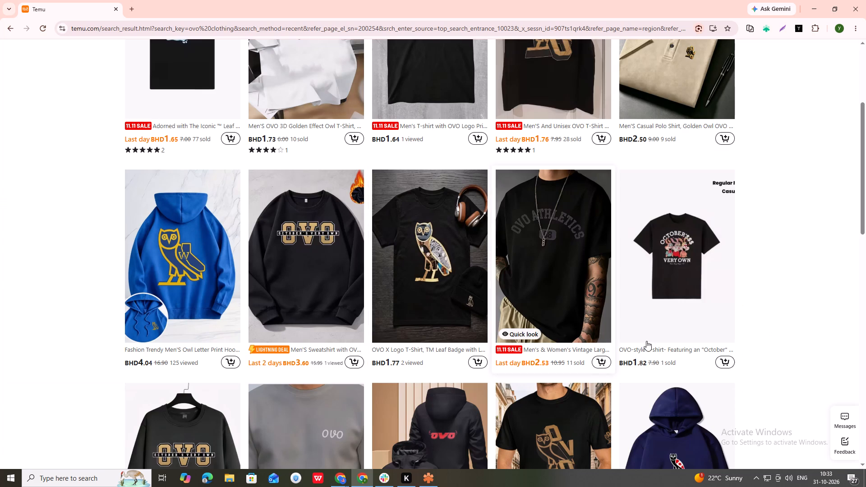
Record the OVO-style "October" themed print T-shirt's link in C103405 of Manual Detection Records, and return to Temu.
{"action": "right_click", "coordinate": [673, 351]}
{"action": "left_click", "coordinate": [704, 300]}
{"action": "key", "text": "alt+Tab"}
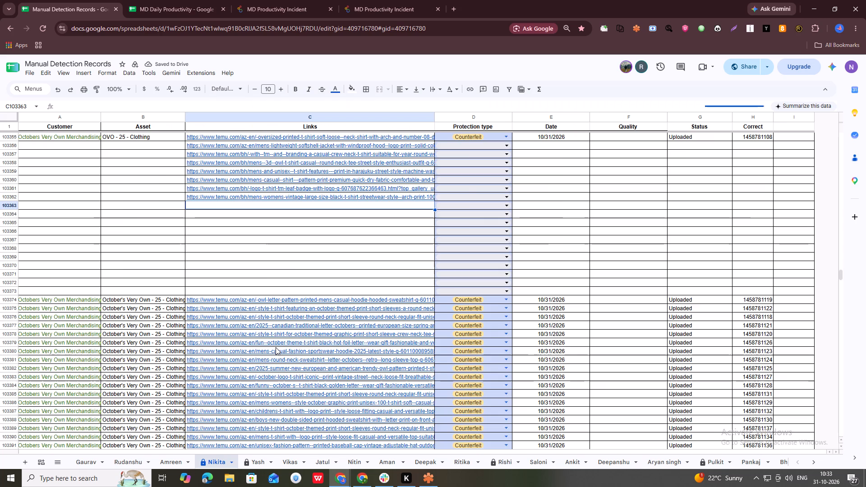
{"action": "scroll", "coordinate": [276, 347], "scroll_direction": "down", "scroll_amount": 5}
{"action": "left_click", "coordinate": [316, 341]}
{"action": "key", "text": "ctrl+v"}
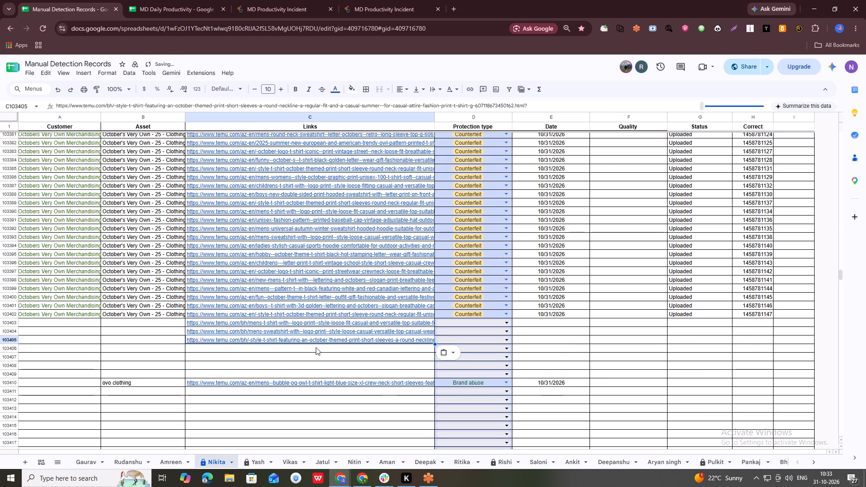
{"action": "left_click", "coordinate": [316, 347]}
{"action": "key", "text": "alt+Tab"}
Copy the Men's Round Neck Sweatshirt listing's link into cell C103406, and return to Temu.
{"action": "scroll", "coordinate": [438, 374], "scroll_direction": "down", "scroll_amount": 4}
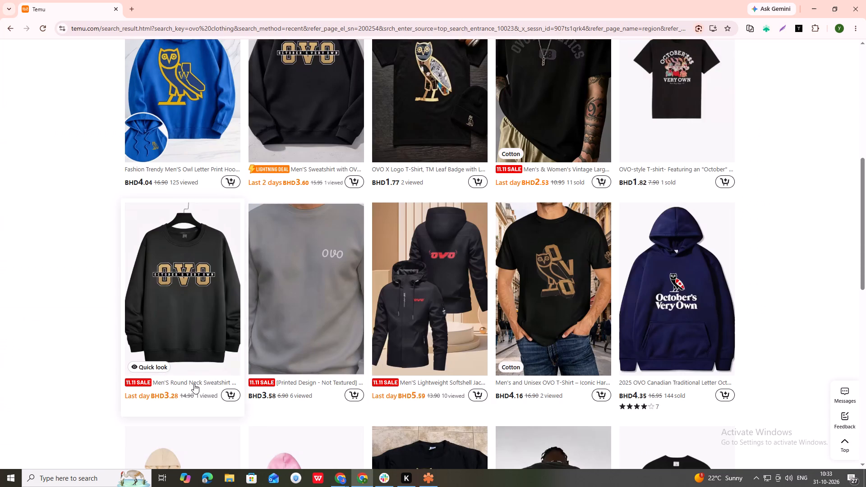
{"action": "right_click", "coordinate": [194, 384]}
{"action": "left_click", "coordinate": [242, 331]}
{"action": "key", "text": "alt+Tab"}
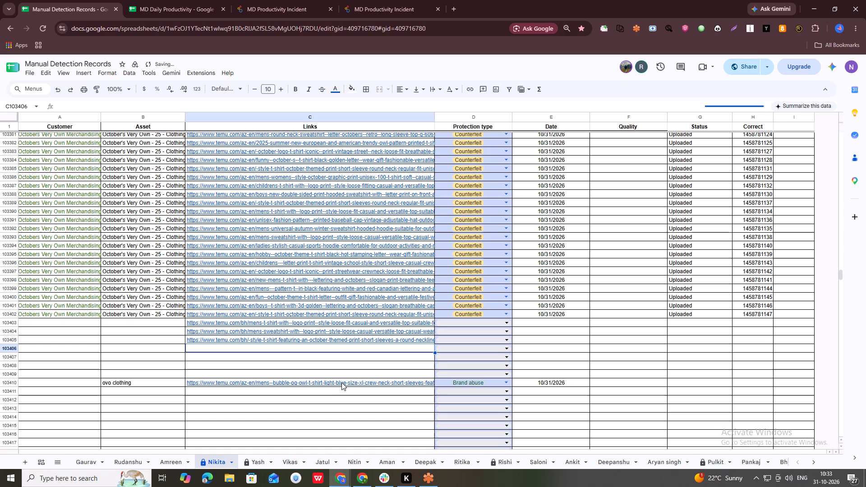
{"action": "key", "text": "ctrl+v"}
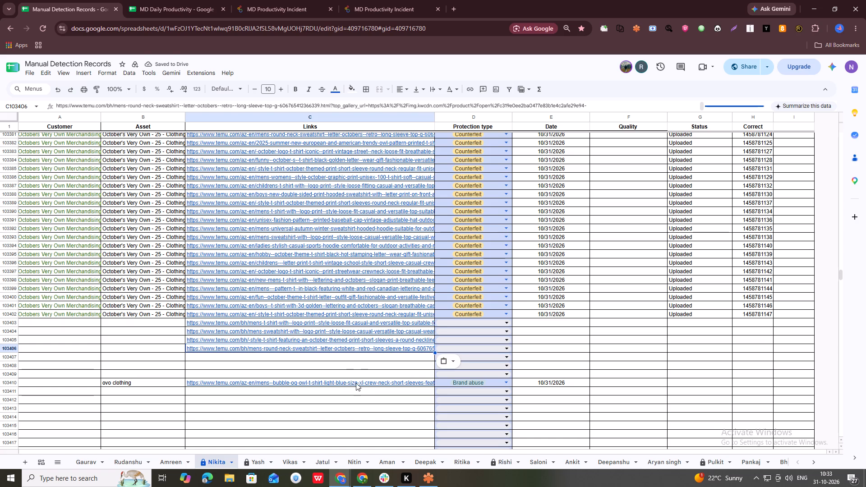
{"action": "left_click", "coordinate": [353, 355]}
{"action": "key", "text": "alt+Tab"}
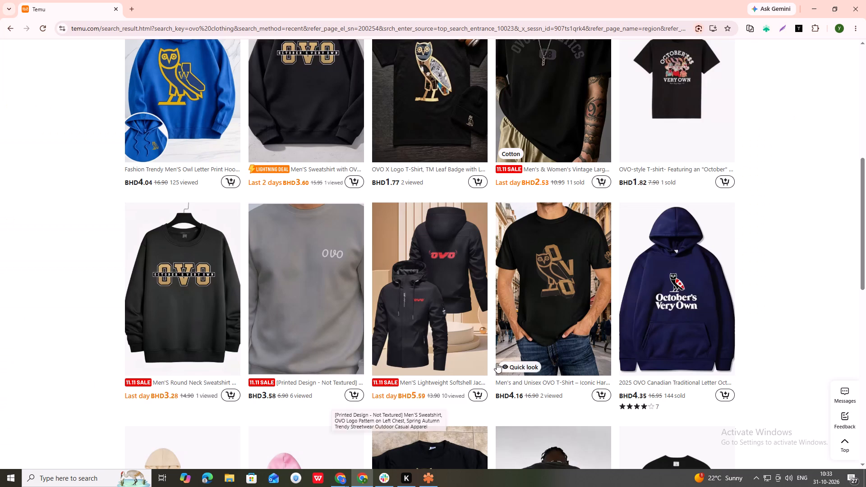
Copy the 2025 OVO Canadian Traditional Letter October's Very Own hoodie's link into cell C103407, and return to Temu.
{"action": "right_click", "coordinate": [671, 384]}
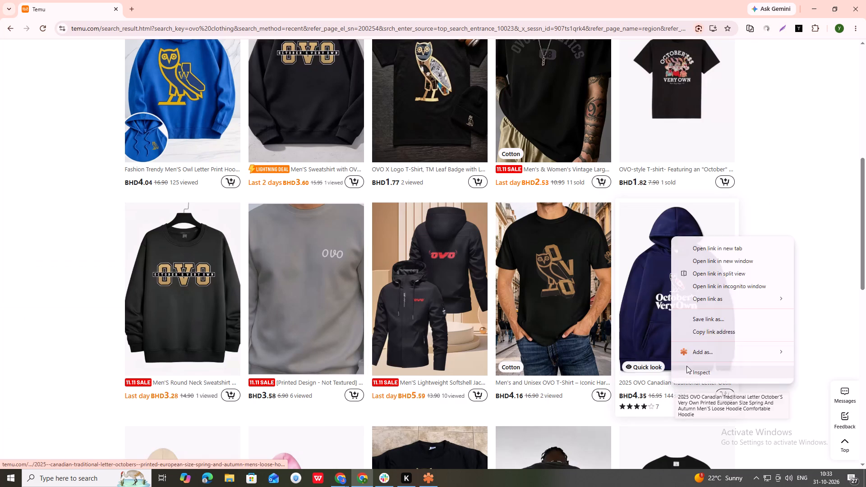
{"action": "left_click", "coordinate": [709, 332]}
{"action": "key", "text": "alt+Tab"}
{"action": "key", "text": "ctrl+v"}
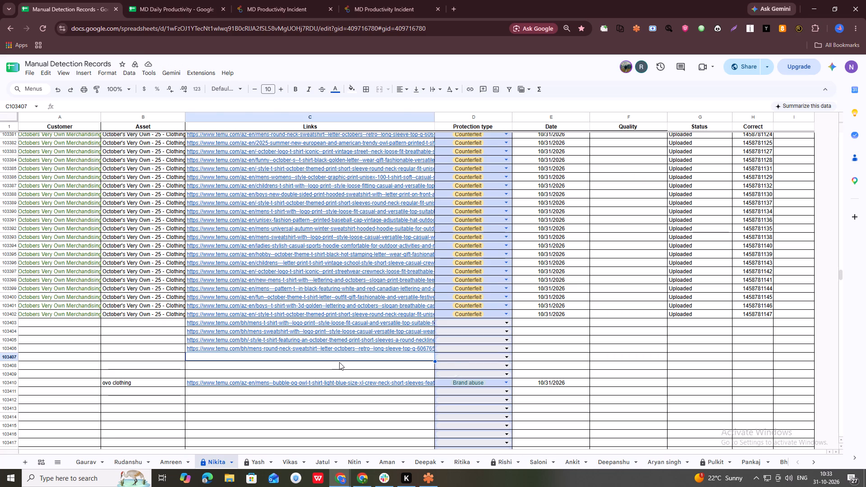
{"action": "key", "text": "alt+Tab"}
Record the Men's Lightweight Softshell Jacket link in C103363, within the OVO - 25 - Clothing group, and return to Temu.
{"action": "right_click", "coordinate": [442, 387]}
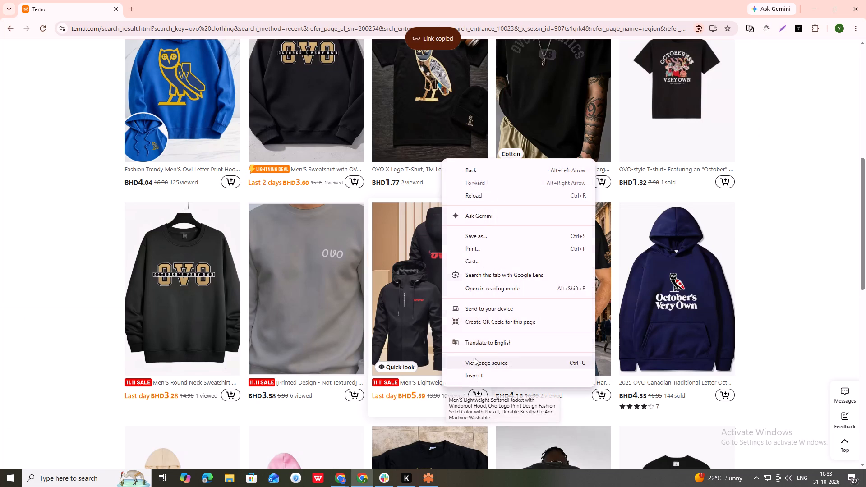
{"action": "right_click", "coordinate": [428, 384]}
{"action": "left_click", "coordinate": [469, 329]}
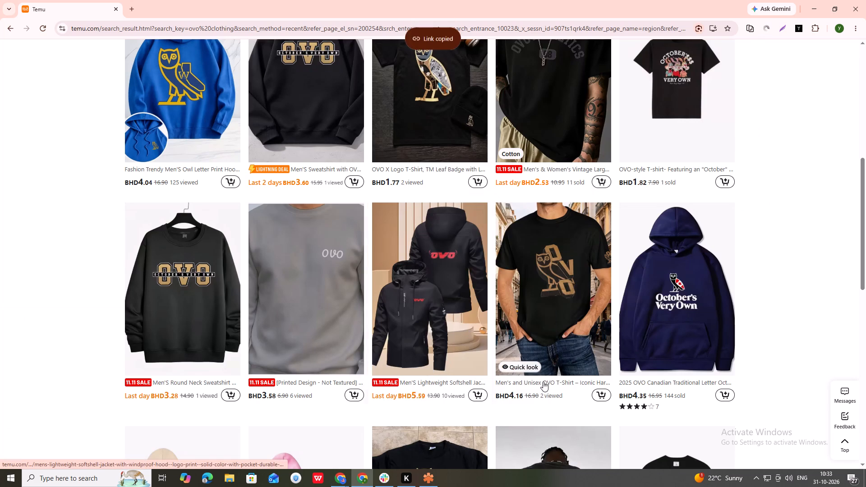
{"action": "key", "text": "alt+Tab"}
{"action": "scroll", "coordinate": [305, 366], "scroll_direction": "up", "scroll_amount": 5}
{"action": "left_click", "coordinate": [369, 204]}
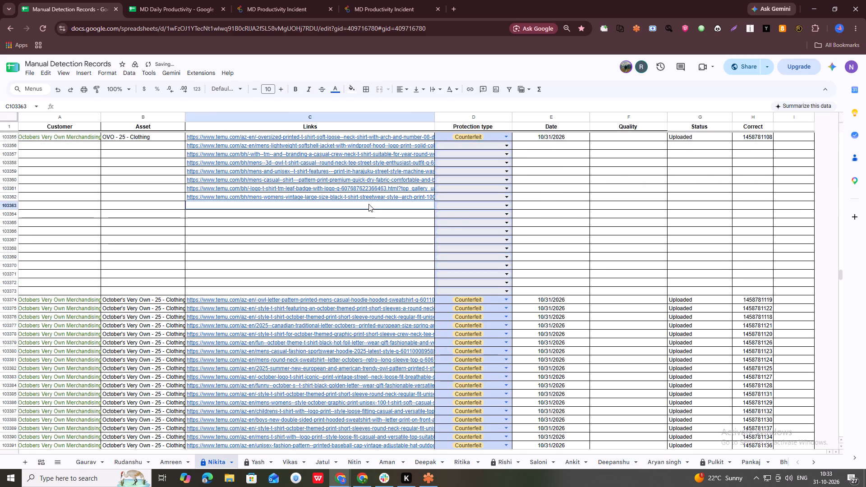
{"action": "key", "text": "ctrl+v"}
{"action": "left_click", "coordinate": [371, 212]}
{"action": "key", "text": "alt+Tab"}
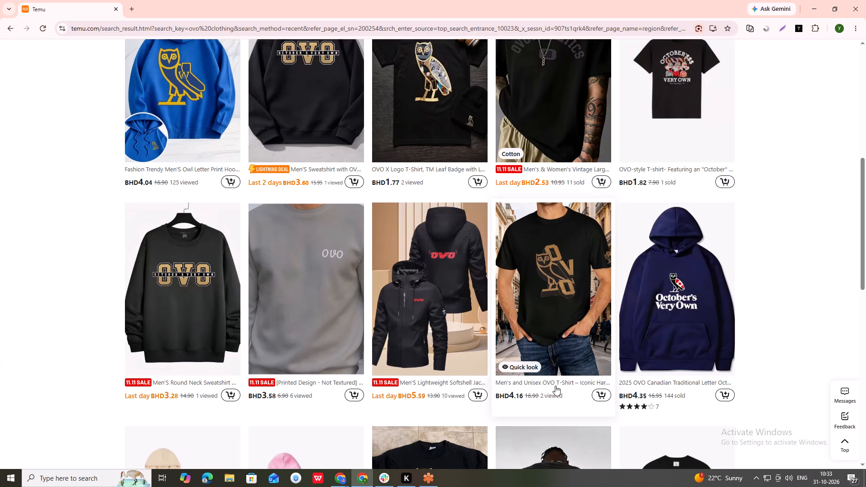
Copy the black Men's and Unisex OVO T-Shirt – Iconic Harajuku listing's link into cell C103364, and return to Temu.
{"action": "right_click", "coordinate": [555, 386]}
{"action": "left_click", "coordinate": [586, 335]}
{"action": "key", "text": "alt+Tab"}
{"action": "key", "text": "ctrl+v"}
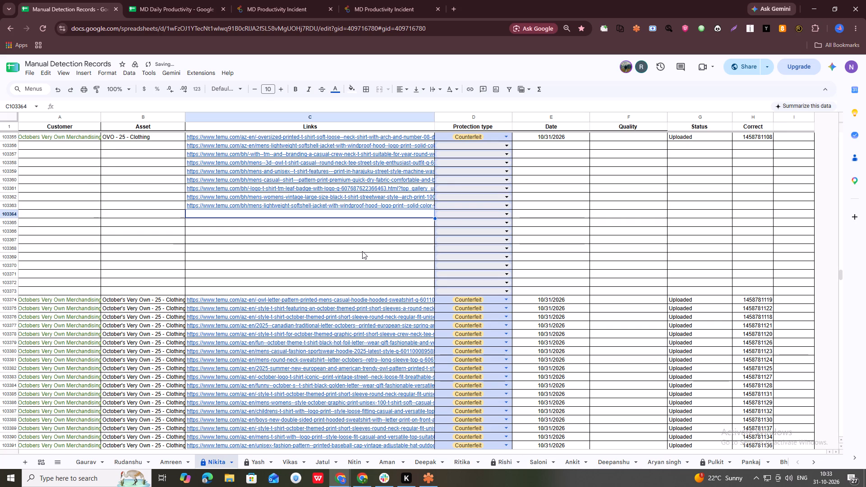
{"action": "left_click", "coordinate": [366, 221]}
{"action": "key", "text": "alt+Tab"}
Copy the OVO Scarborough Shooting Stars T-shirt's link into cell C103365, and return to Temu.
{"action": "scroll", "coordinate": [522, 411], "scroll_direction": "down", "scroll_amount": 5}
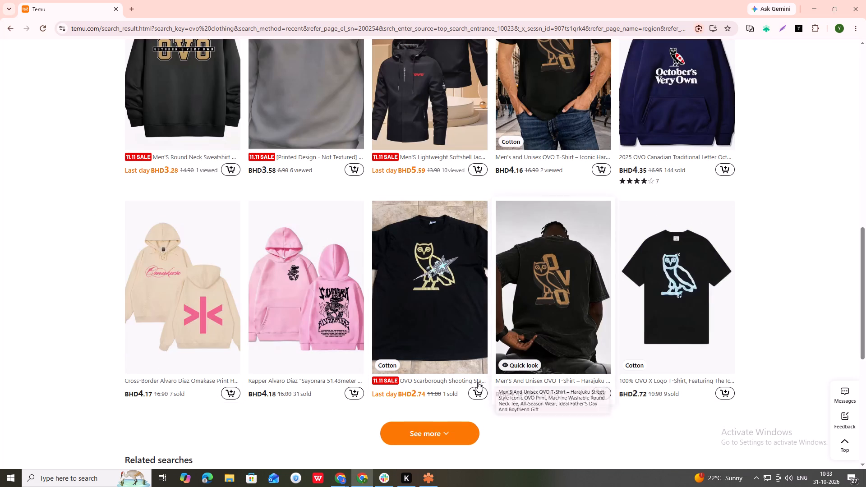
{"action": "right_click", "coordinate": [439, 383]}
{"action": "left_click", "coordinate": [478, 332]}
{"action": "key", "text": "alt+Tab"}
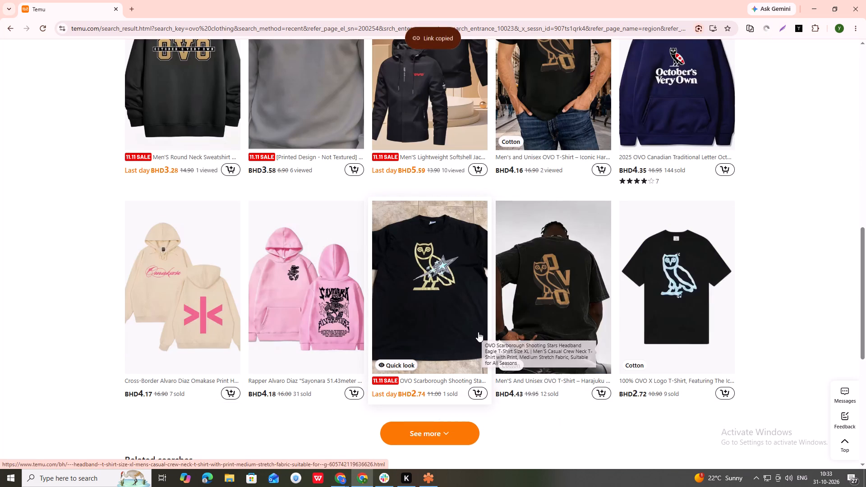
{"action": "key", "text": "ctrl+v"}
{"action": "left_click", "coordinate": [388, 225]}
{"action": "left_click", "coordinate": [390, 229]}
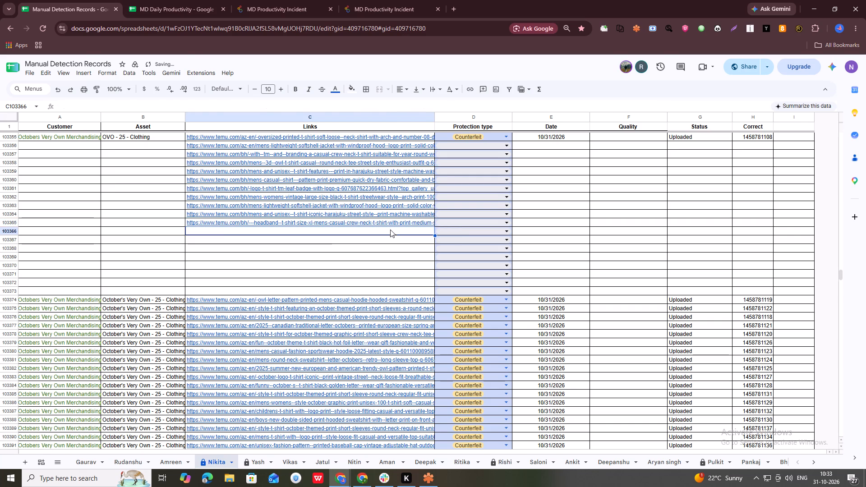
{"action": "key", "text": "alt+Tab"}
Copy the Men's And Unisex OVO T-Shirt – Harajuku Street Style listing's link into cell C103366, and return to Temu.
{"action": "right_click", "coordinate": [555, 385]}
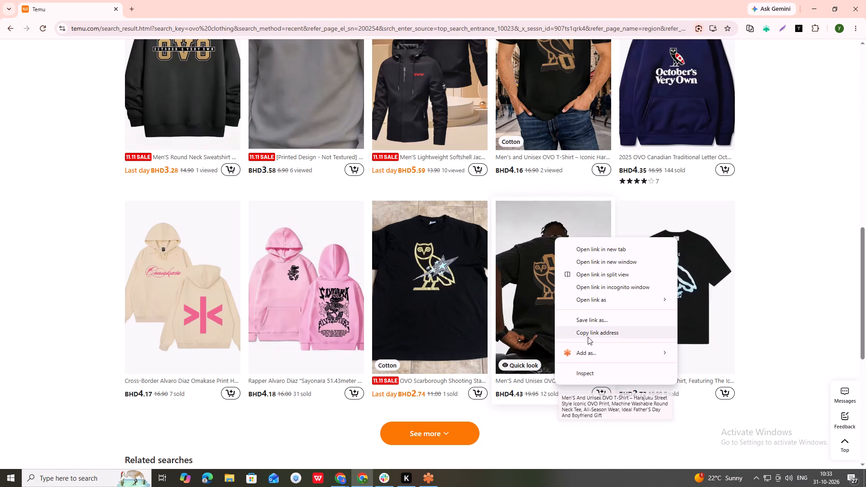
{"action": "left_click", "coordinate": [588, 335]}
{"action": "key", "text": "alt+Tab"}
{"action": "key", "text": "ctrl+v"}
{"action": "left_click", "coordinate": [375, 238]}
{"action": "key", "text": "alt+Tab"}
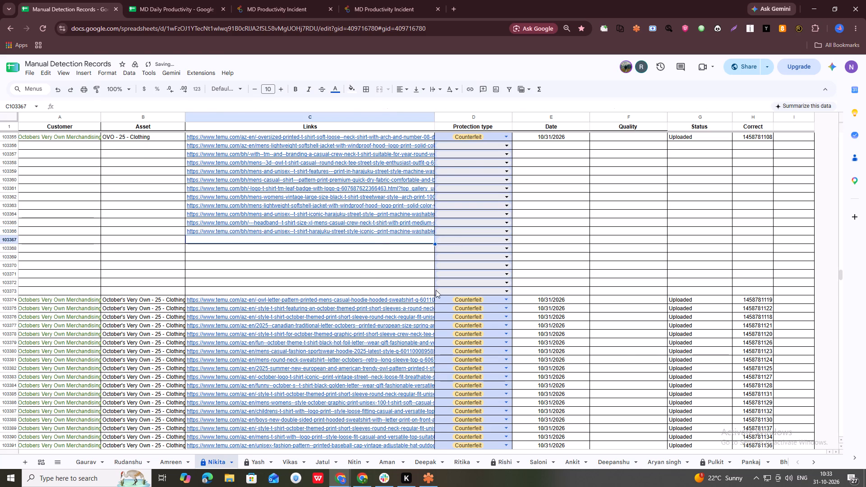
Copy the 100% OVO X Logo T-Shirt listing's link into cell C103367 of Manual Detection Records.
{"action": "right_click", "coordinate": [668, 382]}
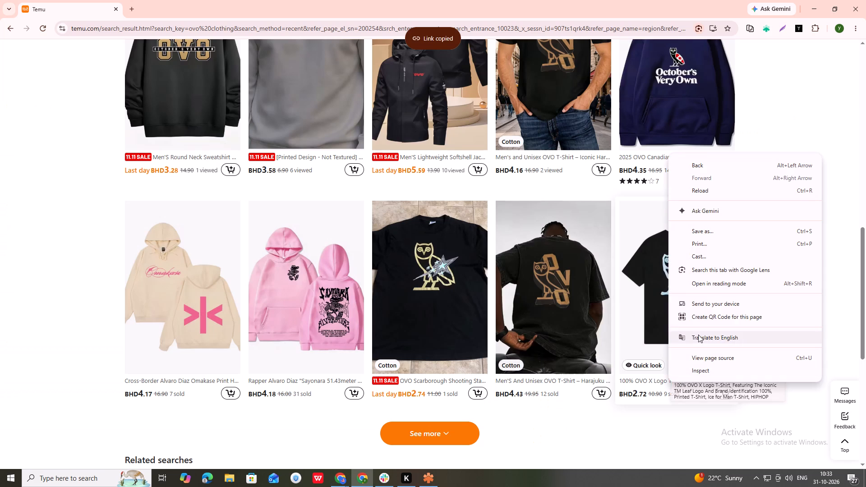
{"action": "right_click", "coordinate": [656, 381]}
{"action": "right_click", "coordinate": [656, 384]}
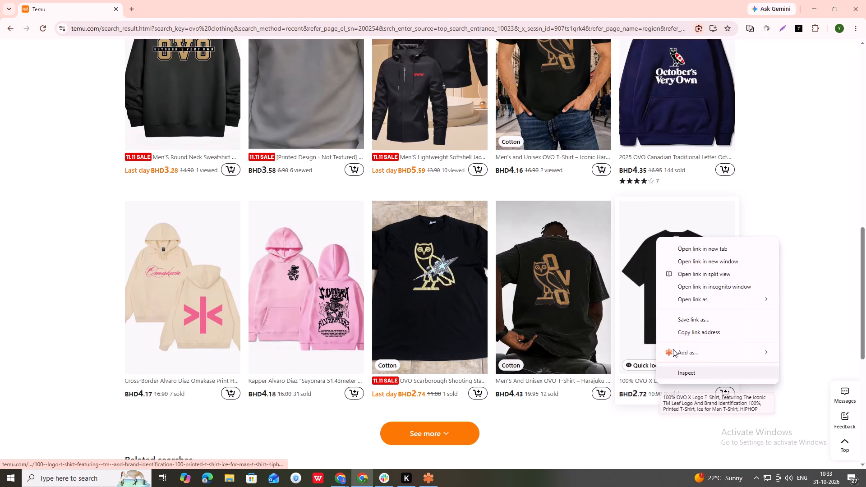
{"action": "left_click", "coordinate": [684, 326]}
{"action": "key", "text": "alt+Tab"}
{"action": "key", "text": "ctrl+v"}
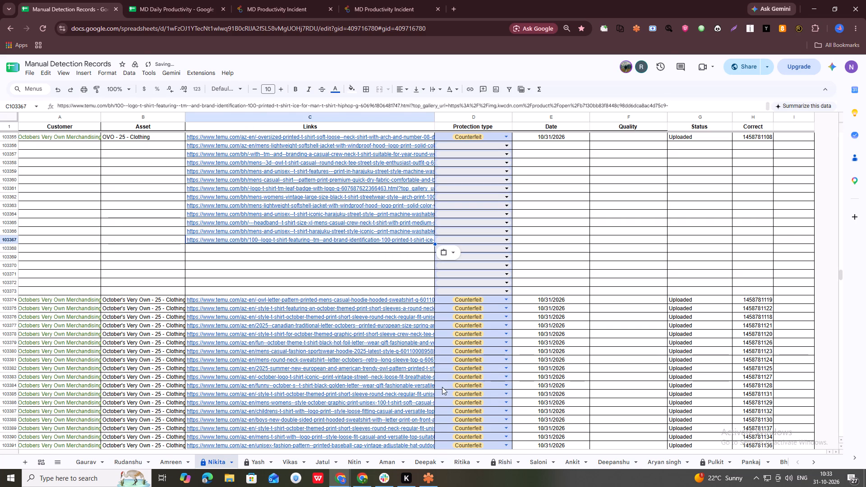
Copy the OVO group's links in C103356:C103367 and switch to the New Incident form in Red Points.
{"action": "key", "text": "Right"}
{"action": "key", "text": "ctrl+Up"}
{"action": "key", "text": "Down"}
{"action": "key", "text": "Left"}
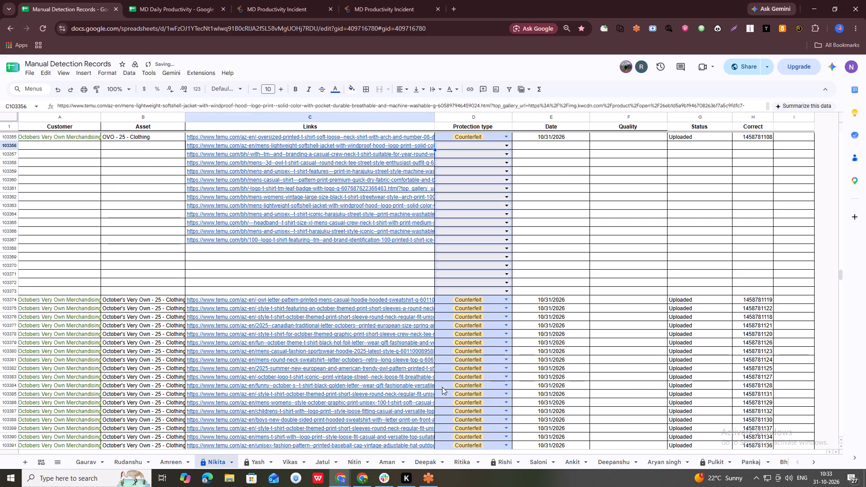
{"action": "key", "text": "ctrl+shift+Down"}
{"action": "key", "text": "ctrl+c"}
{"action": "key", "text": "ctrl+c"}
{"action": "key", "text": "ctrl+c"}
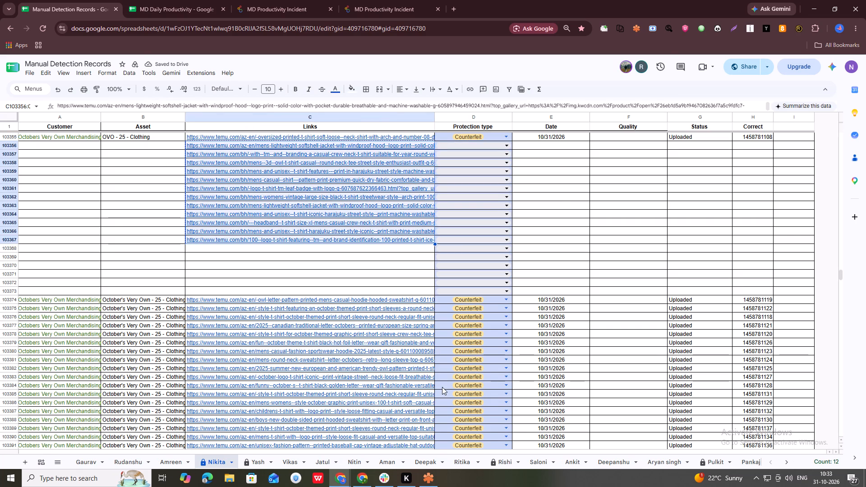
{"action": "key", "text": "alt+Tab"}
{"action": "key", "text": "alt+Tab"}
{"action": "key", "text": "alt+Tab"}
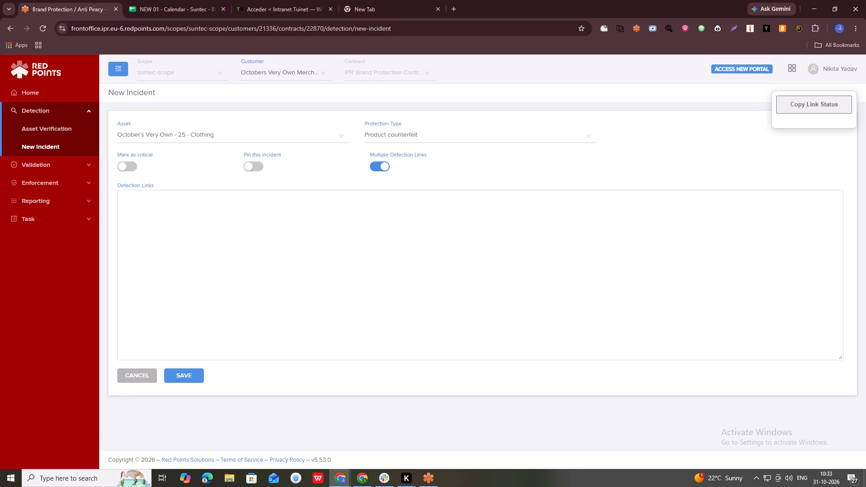
Set the asset to OVO - 25 - Clothing and save the copied links as new incidents.
{"action": "left_click", "coordinate": [177, 138]}
{"action": "left_click", "coordinate": [174, 208]}
{"action": "left_click", "coordinate": [282, 277]}
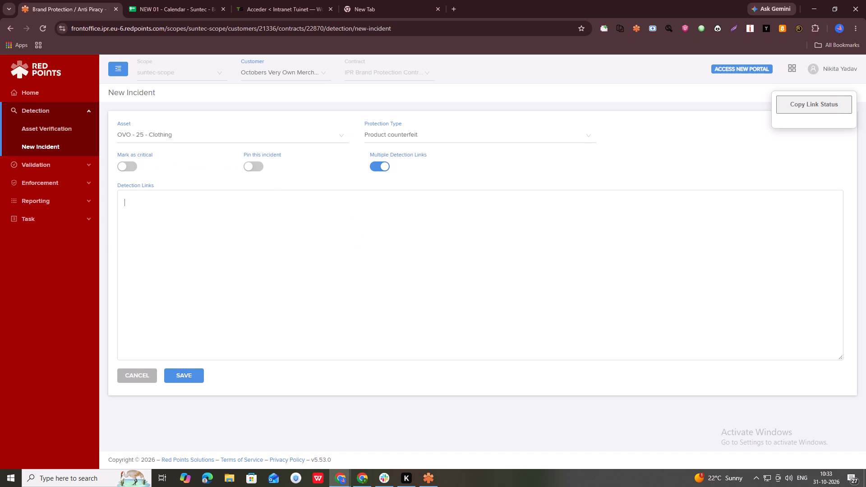
{"action": "key", "text": "ctrl+v"}
{"action": "left_click", "coordinate": [199, 373]}
{"action": "key", "text": "alt+Tab"}
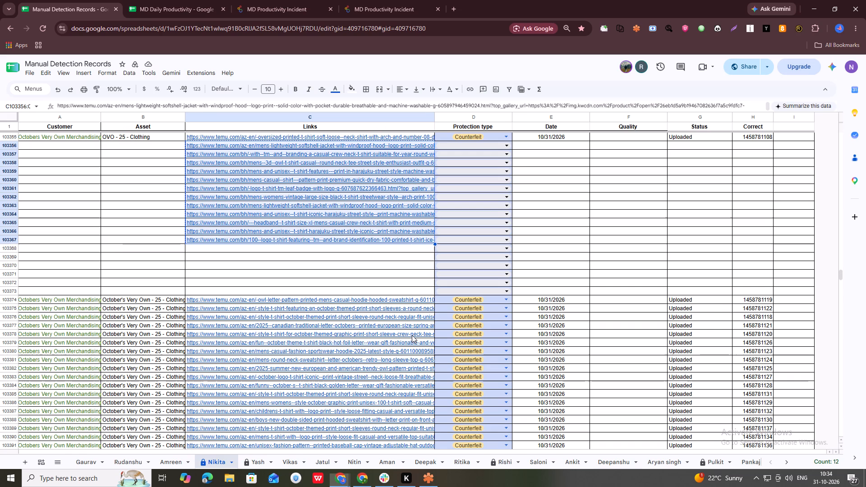
{"action": "key", "text": "alt+Tab"}
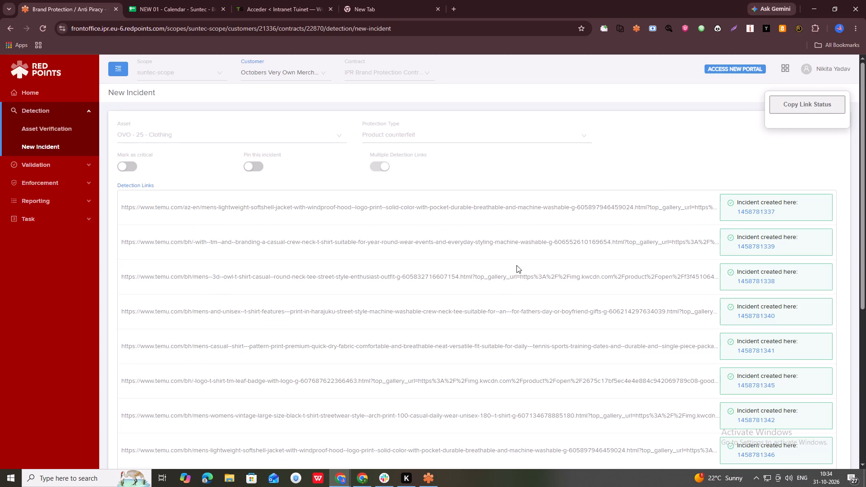
Copy the link statuses from Red Points into the sheet starting at F103356, and clear their header row in F103356:H103356.
{"action": "left_click", "coordinate": [799, 105]}
{"action": "key", "text": "alt+Tab"}
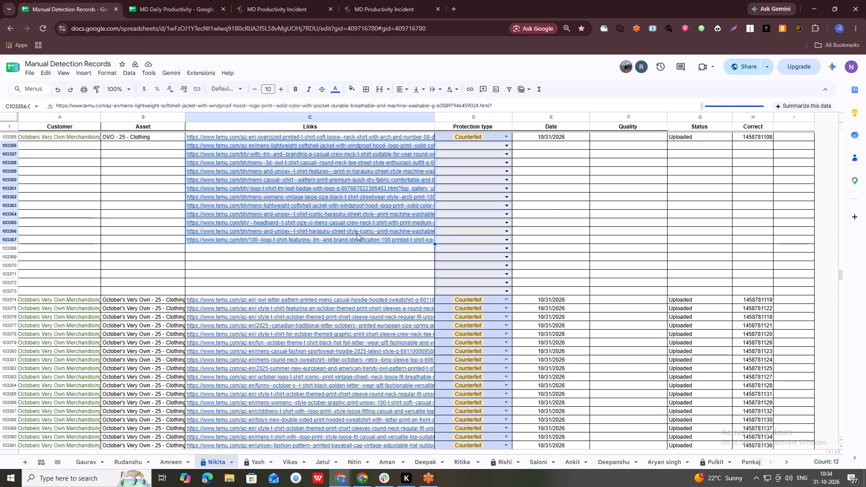
{"action": "left_click", "coordinate": [630, 143]}
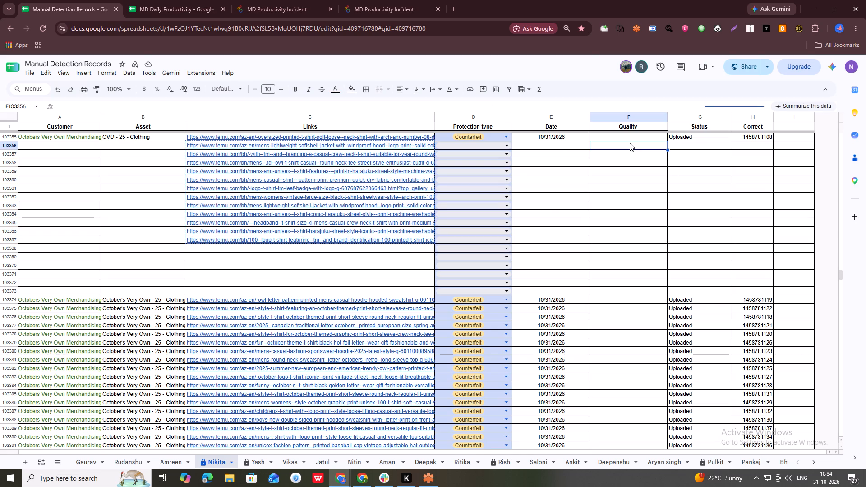
{"action": "key", "text": "ctrl+v"}
{"action": "key", "text": "Left"}
{"action": "key", "text": "Right"}
{"action": "key", "text": "shift+Right"}
{"action": "key", "text": "shift+Right"}
{"action": "key", "text": "Delete"}
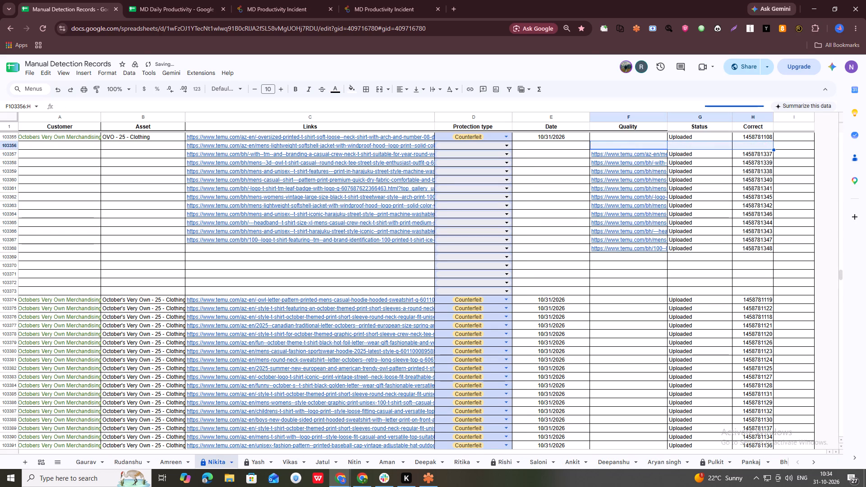
Delete the duplicate links in F103357:F103368 and move the statuses and incident numbers from G103357:H103368 up one row to G103356.
{"action": "key", "text": "Down"}
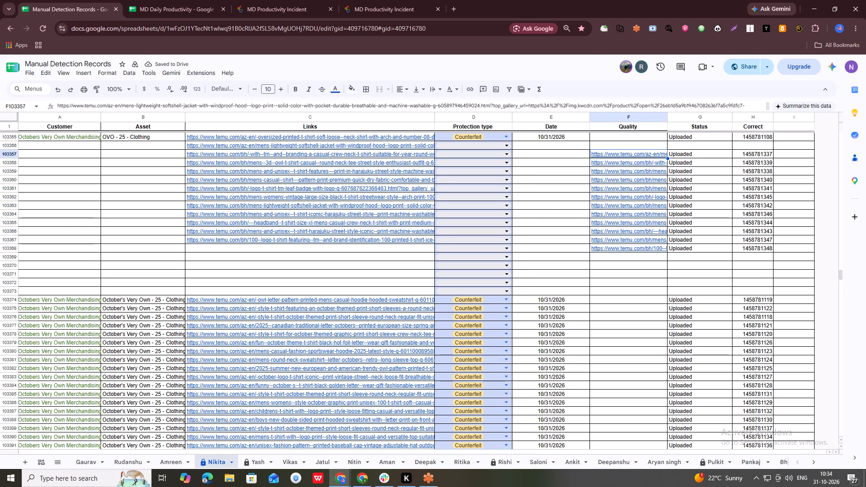
{"action": "key", "text": "ctrl+shift+Down"}
{"action": "key", "text": "Delete"}
{"action": "key", "text": "Right"}
{"action": "key", "text": "shift+Right"}
{"action": "key", "text": "ctrl+shift+Down"}
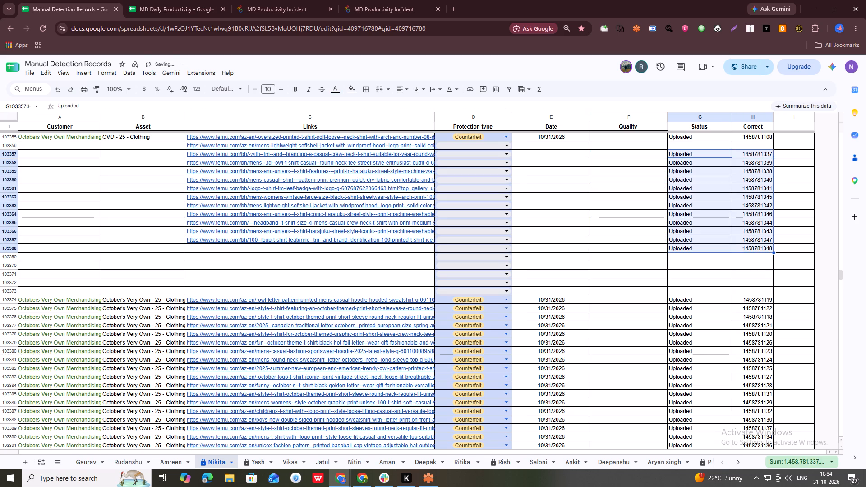
{"action": "key", "text": "ctrl+x"}
{"action": "key", "text": "Up"}
{"action": "key", "text": "ctrl+v"}
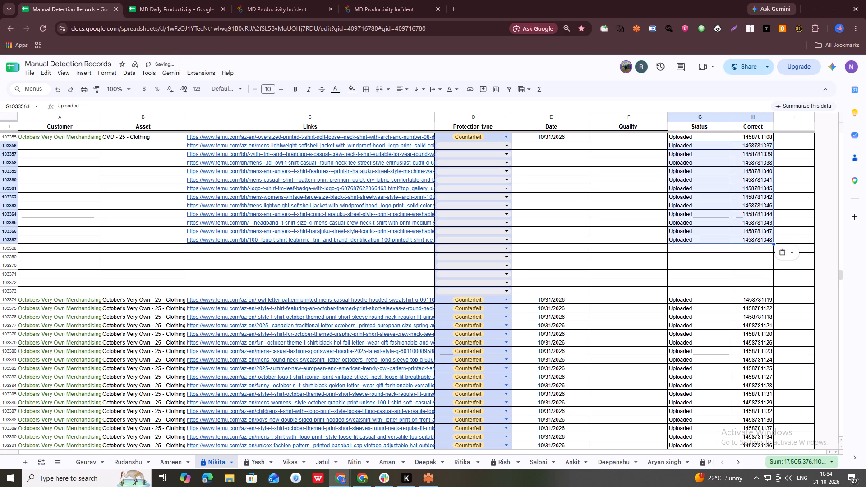
Fill the Counterfeit protection type and the date 10/31/2026 down columns D and E from row 103355 to row 103367.
{"action": "key", "text": "ctrl+Down"}
{"action": "key", "text": "ctrl+Left"}
{"action": "key", "text": "Left"}
{"action": "key", "text": "Right"}
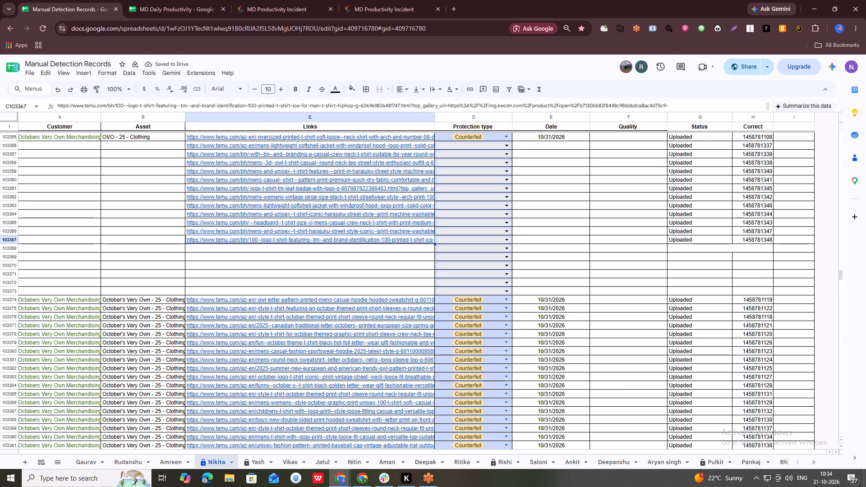
{"action": "key", "text": "Right"}
{"action": "key", "text": "shift+Right"}
{"action": "key", "text": "ctrl+shift+Up"}
{"action": "key", "text": "ctrl+d"}
Fill the customer and the OVO - 25 - Clothing asset down columns A and B to row 103367.
{"action": "key", "text": "Left"}
{"action": "key", "text": "Left"}
{"action": "key", "text": "Left"}
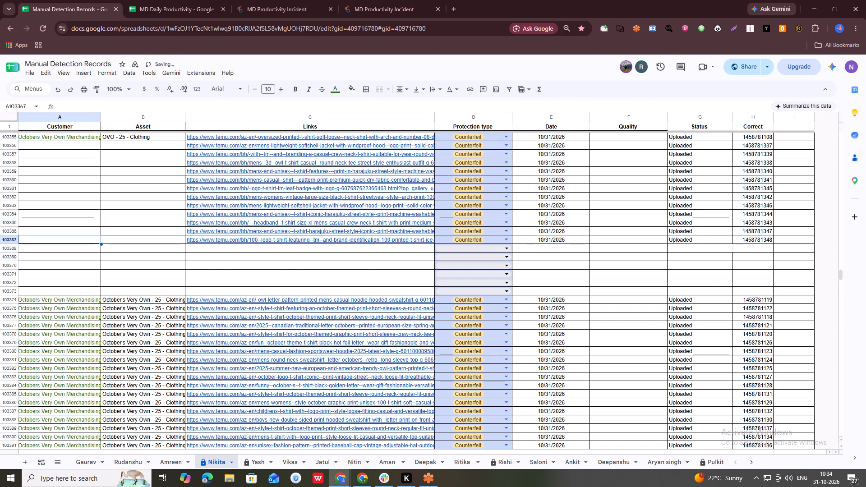
{"action": "key", "text": "shift+Right"}
{"action": "key", "text": "ctrl+shift+Up"}
{"action": "key", "text": "ctrl+d"}
Copy the October's Very Own group's new links in C103403:C103407 and switch to the New Incident form in Red Points.
{"action": "key", "text": "Down"}
{"action": "key", "text": "Right"}
{"action": "key", "text": "Right"}
{"action": "key", "text": "ctrl+Down"}
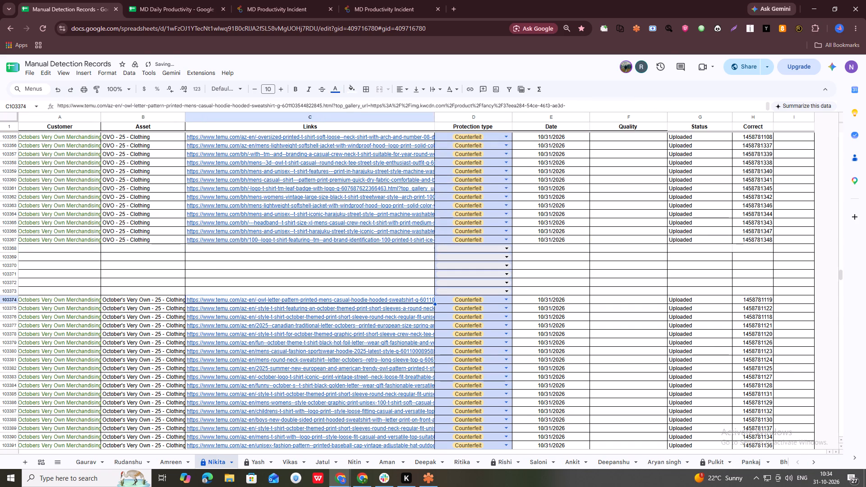
{"action": "key", "text": "ctrl+Down"}
{"action": "key", "text": "Down"}
{"action": "key", "text": "Right"}
{"action": "key", "text": "Up"}
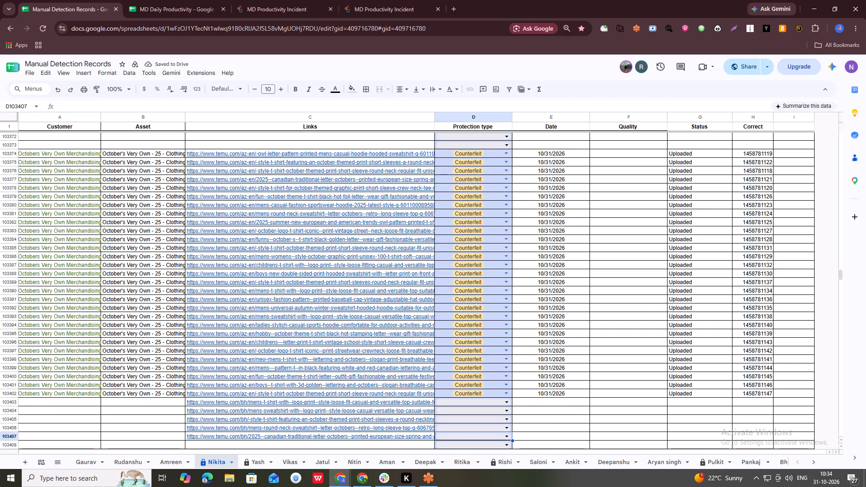
{"action": "key", "text": "ctrl+Up"}
{"action": "key", "text": "Down"}
{"action": "key", "text": "Left"}
{"action": "key", "text": "ctrl+shift+Down"}
{"action": "key", "text": "ctrl+c"}
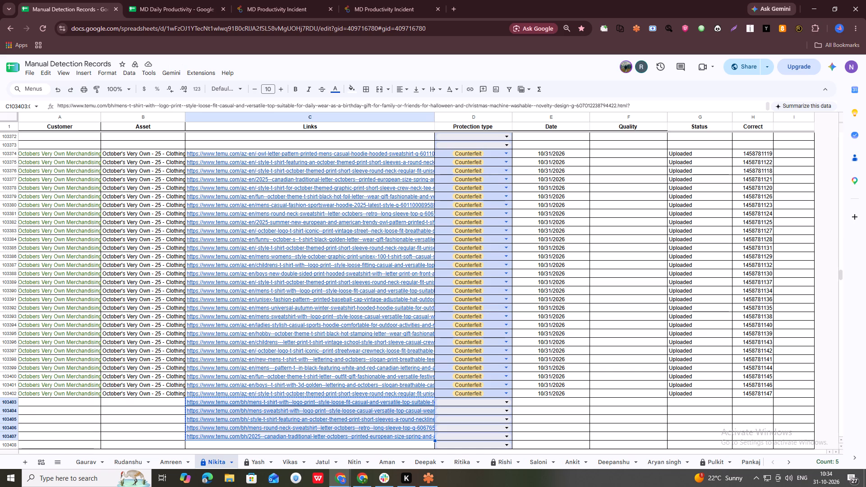
{"action": "key", "text": "alt+Tab"}
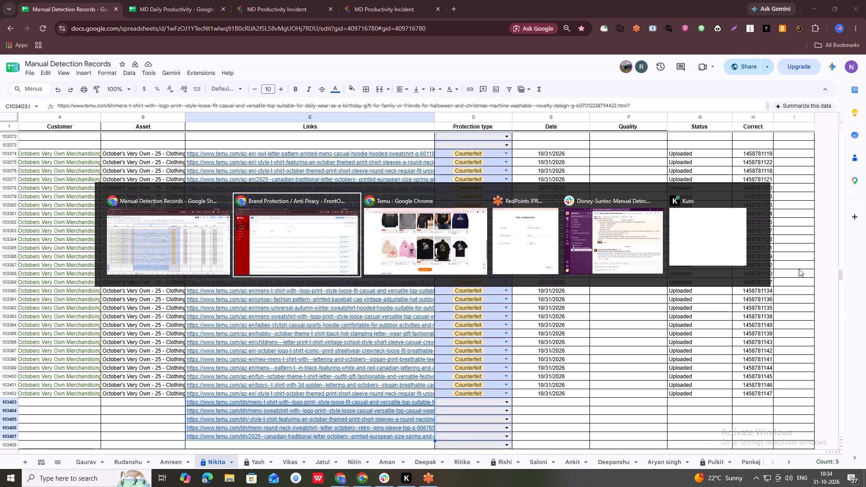
Clear the previous incident list, set the asset to October's Very Own - 25 - Clothing, and save the copied links as new incidents.
{"action": "scroll", "coordinate": [439, 340], "scroll_direction": "down", "scroll_amount": 8}
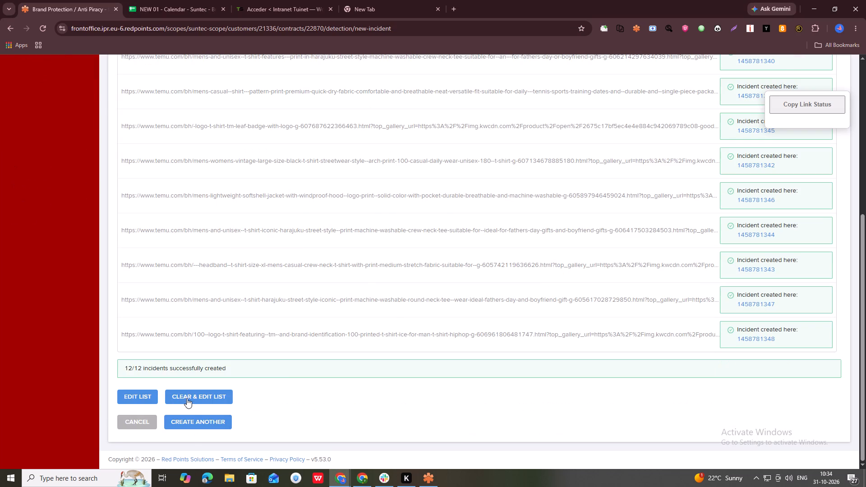
{"action": "left_click", "coordinate": [187, 398]}
{"action": "left_click", "coordinate": [189, 135]}
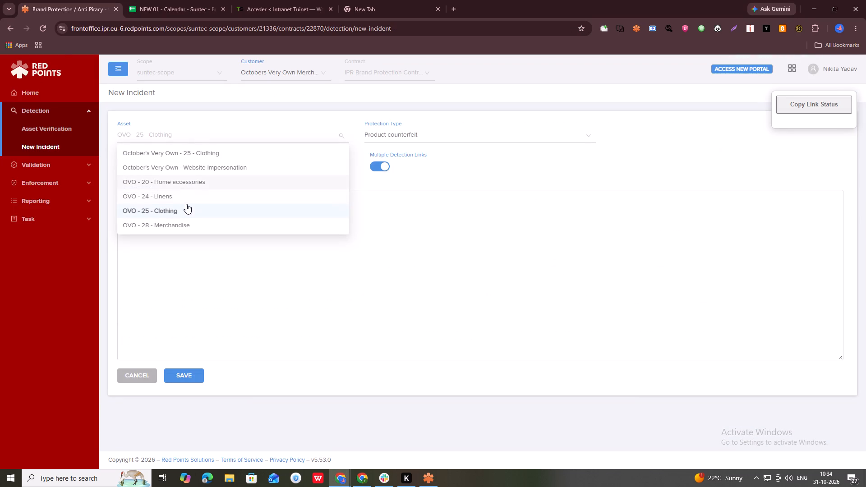
{"action": "left_click", "coordinate": [201, 152]}
{"action": "left_click", "coordinate": [311, 293]}
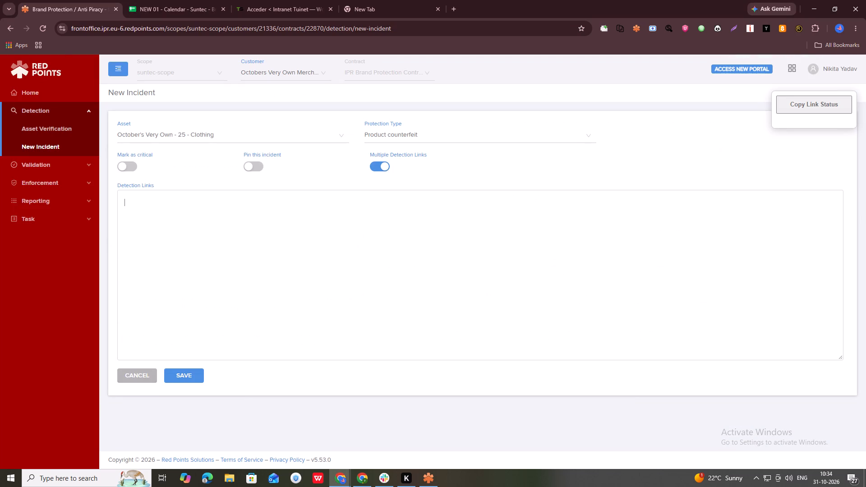
{"action": "key", "text": "ctrl+v"}
{"action": "key", "text": "alt+Tab"}
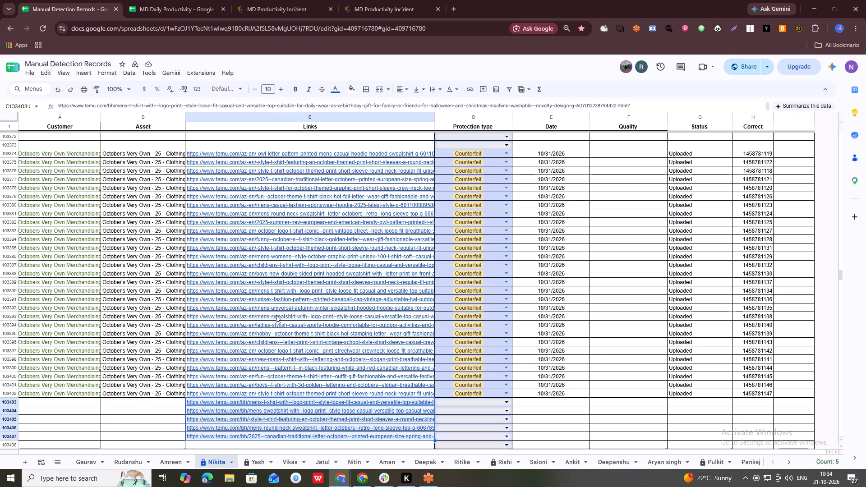
{"action": "key", "text": "alt+Tab"}
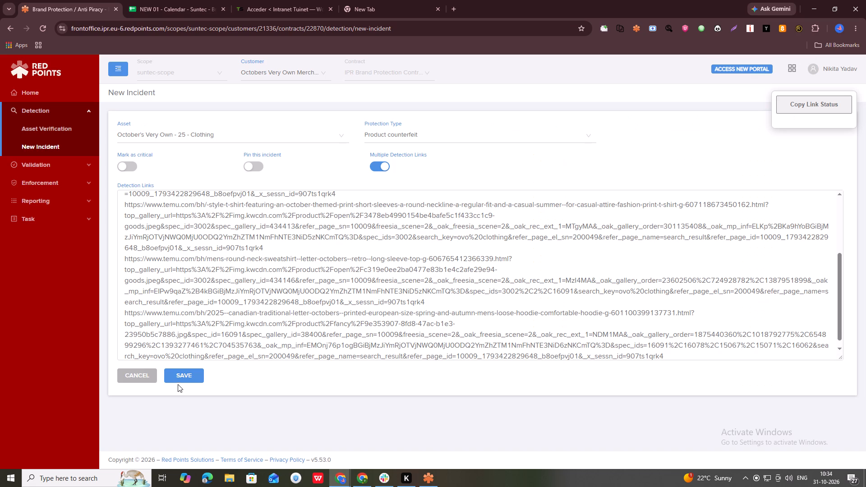
{"action": "left_click", "coordinate": [178, 381]}
Copy the link statuses from Red Points into Manual Detection Records starting at F103403, and clear their header row in F103403:H103403.
{"action": "left_click", "coordinate": [809, 112]}
{"action": "key", "text": "alt+Tab"}
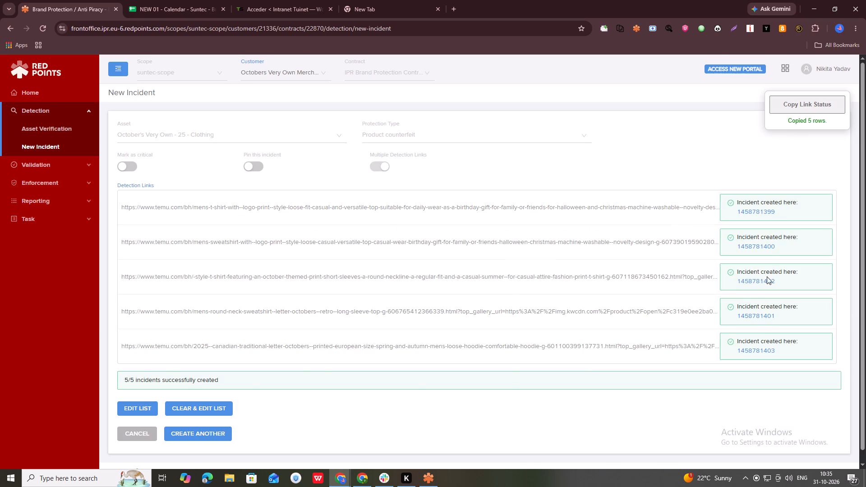
{"action": "left_click", "coordinate": [621, 403]}
{"action": "key", "text": "ctrl+v"}
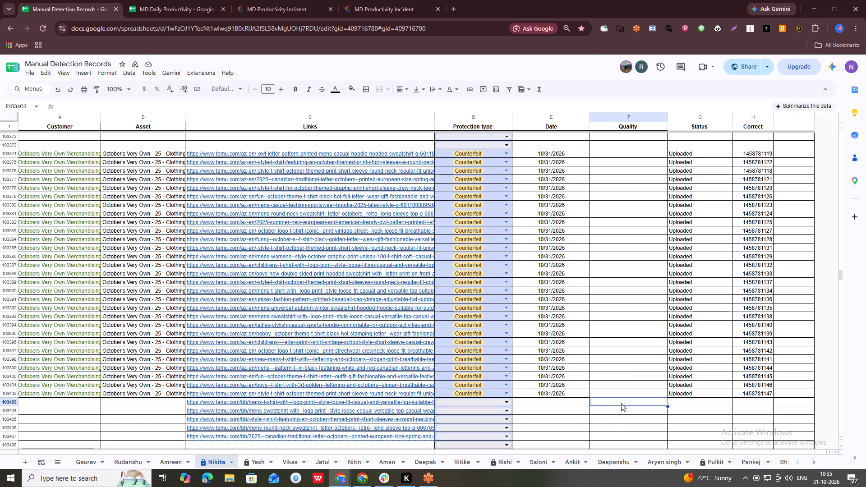
{"action": "key", "text": "Left"}
{"action": "key", "text": "Right"}
{"action": "key", "text": "shift+Right"}
{"action": "key", "text": "shift+Right"}
{"action": "key", "text": "Delete"}
Delete the duplicate links in F103404:F103408 and move the statuses and incident numbers from G103404:H103408 up one row to G103403.
{"action": "key", "text": "Down"}
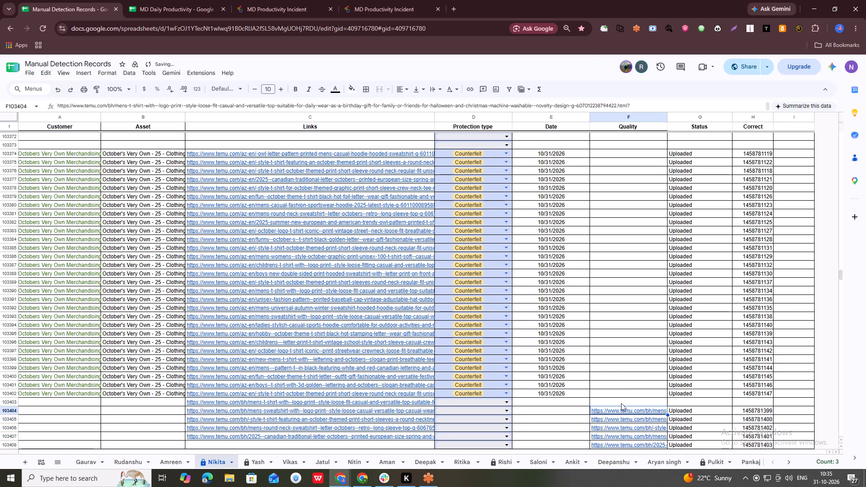
{"action": "key", "text": "ctrl+shift+Down"}
{"action": "key", "text": "Delete"}
{"action": "key", "text": "Right"}
{"action": "key", "text": "shift+Right"}
{"action": "key", "text": "ctrl+shift+Down"}
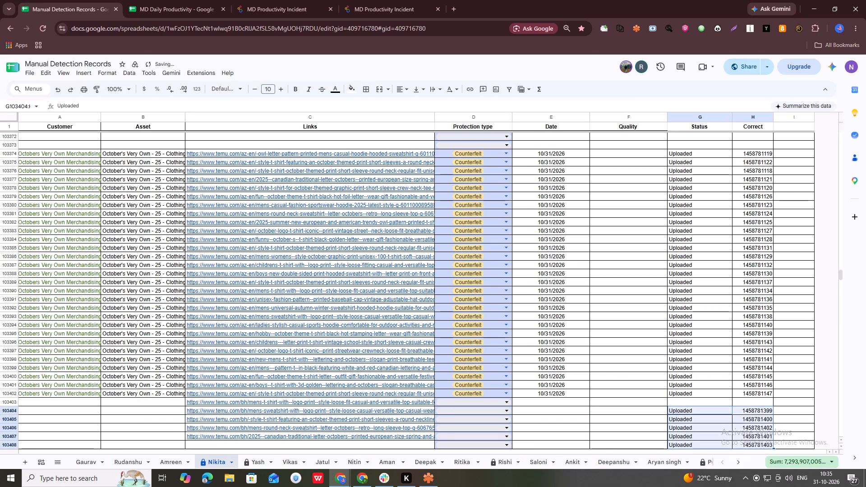
{"action": "key", "text": "ctrl+x"}
{"action": "key", "text": "Up"}
{"action": "key", "text": "ctrl+v"}
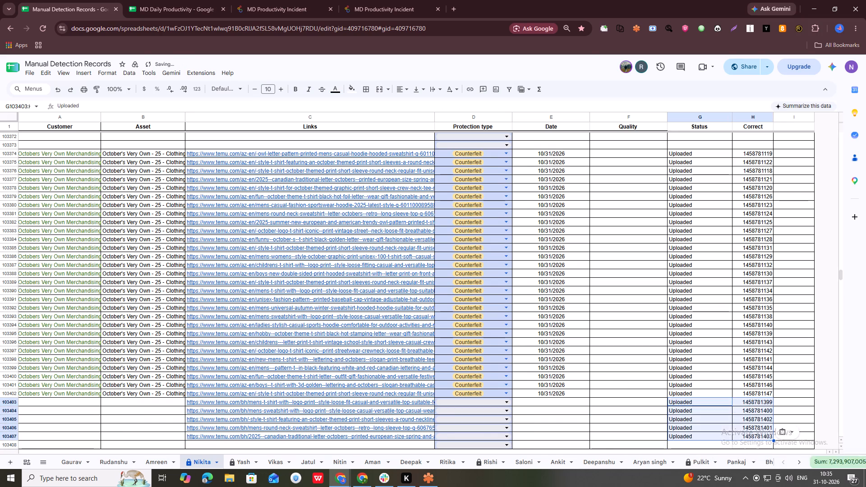
Fill the Counterfeit protection type and the date 10/31/2026 down columns D and E from row 103402 to row 103407.
{"action": "key", "text": "ctrl+Down"}
{"action": "key", "text": "Left"}
{"action": "key", "text": "Left"}
{"action": "key", "text": "Left"}
{"action": "key", "text": "shift+Right"}
{"action": "key", "text": "ctrl+shift+Up"}
{"action": "key", "text": "ctrl+d"}
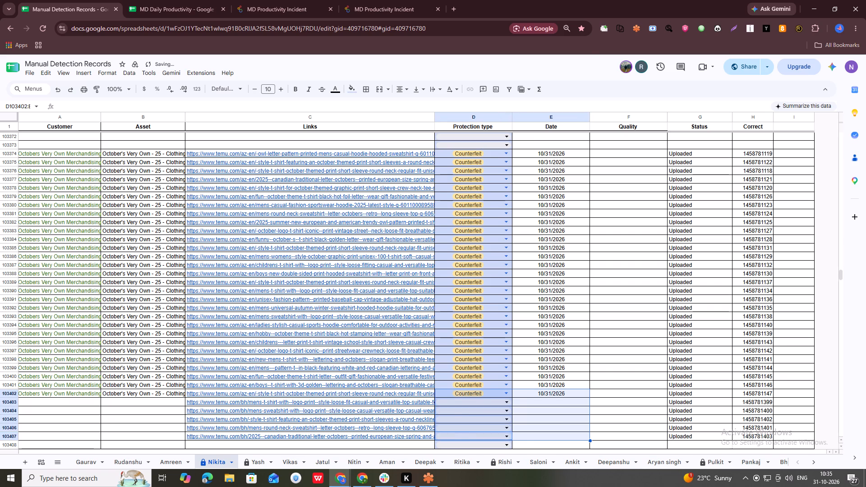
Fill the customer and the October's Very Own - 25 - Clothing asset down columns A and B to row 103407.
{"action": "key", "text": "Left"}
{"action": "key", "text": "Left"}
{"action": "key", "text": "Left"}
{"action": "key", "text": "Left"}
{"action": "key", "text": "shift+Right"}
{"action": "key", "text": "ctrl+shift+Up"}
{"action": "key", "text": "ctrl+shift+d"}
{"action": "key", "text": "Down"}
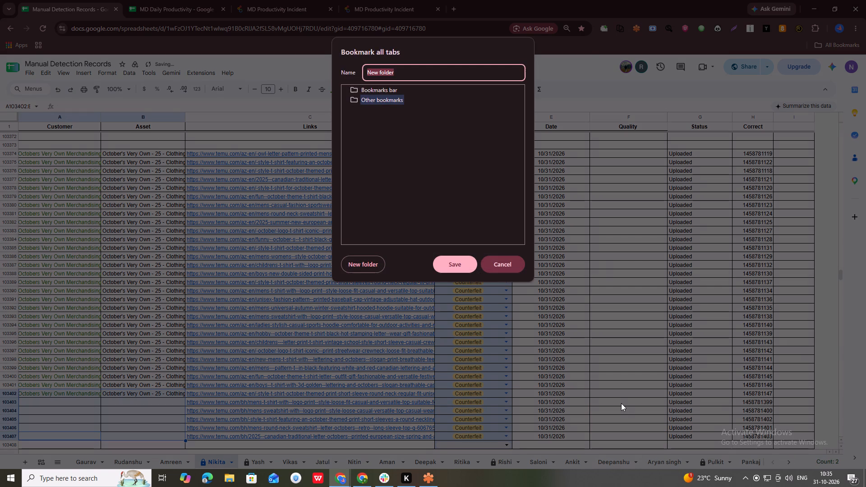
{"action": "left_click", "coordinate": [523, 268]}
{"action": "key", "text": "ctrl+d"}
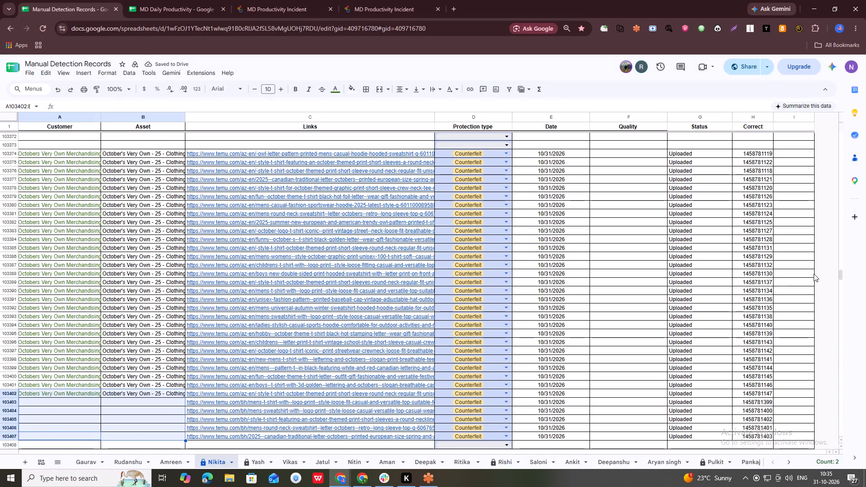
{"action": "key", "text": "Down"}
{"action": "key", "text": "Right"}
{"action": "key", "text": "Right"}
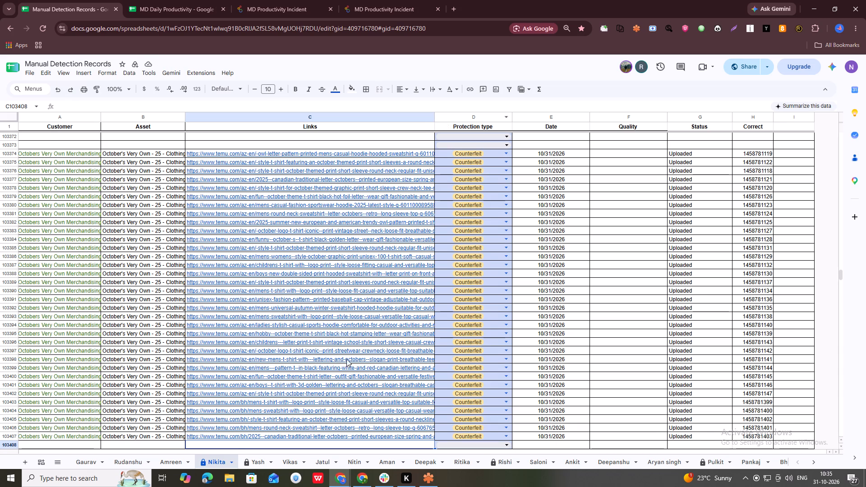
Switch to Red Points and clear the submitted links from the New Incident list.
{"action": "scroll", "coordinate": [347, 358], "scroll_direction": "down", "scroll_amount": 3}
{"action": "key", "text": "alt+Tab"}
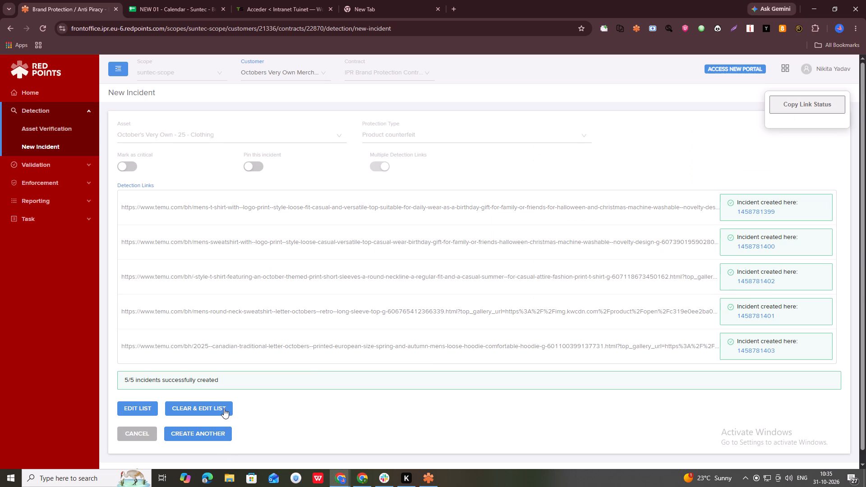
{"action": "left_click", "coordinate": [224, 409]}
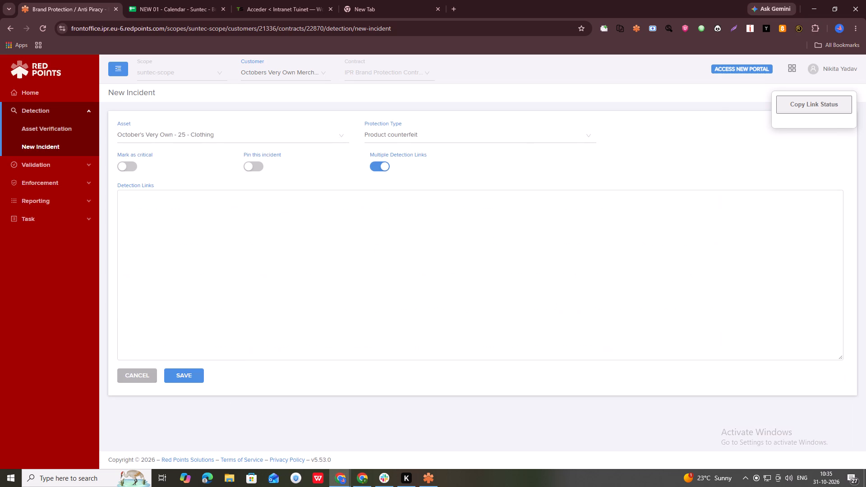
Copy the Hooded Sweatshirt OVO Owl IP listing's link from Temu into cell C103368 of Manual Detection Records.
{"action": "key", "text": "alt+Tab"}
{"action": "key", "text": "alt+Tab"}
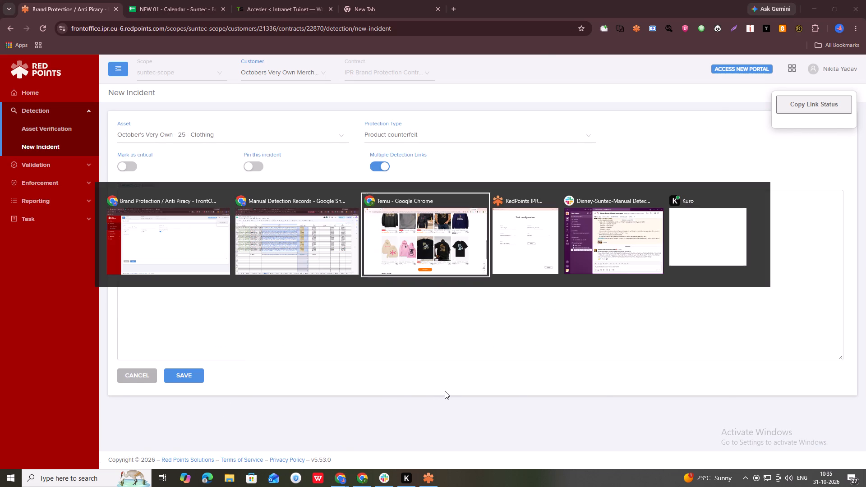
{"action": "left_click", "coordinate": [436, 436]}
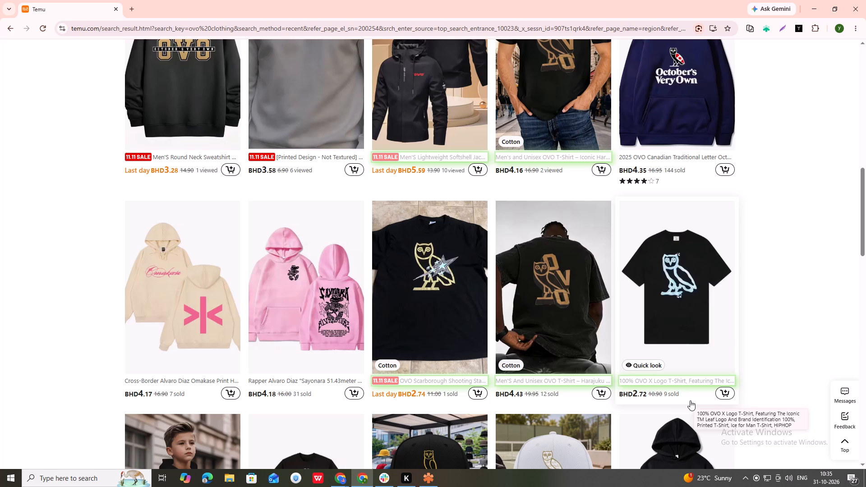
{"action": "scroll", "coordinate": [444, 280], "scroll_direction": "down", "scroll_amount": 7}
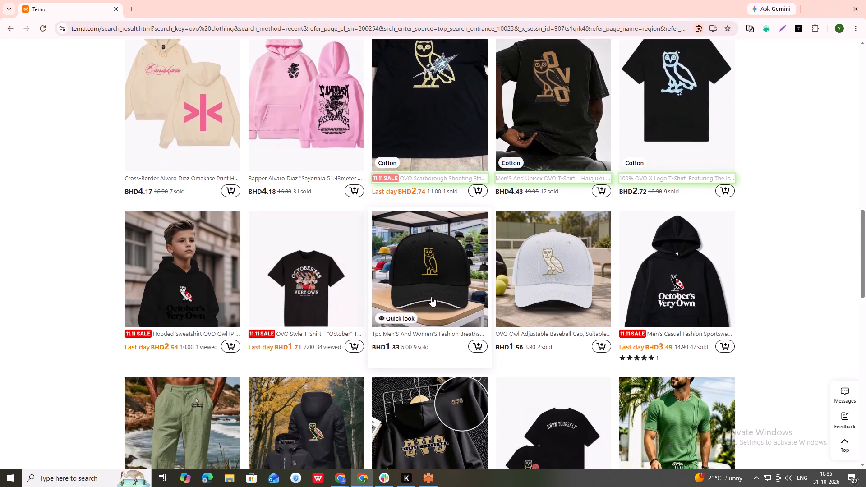
{"action": "right_click", "coordinate": [188, 220]}
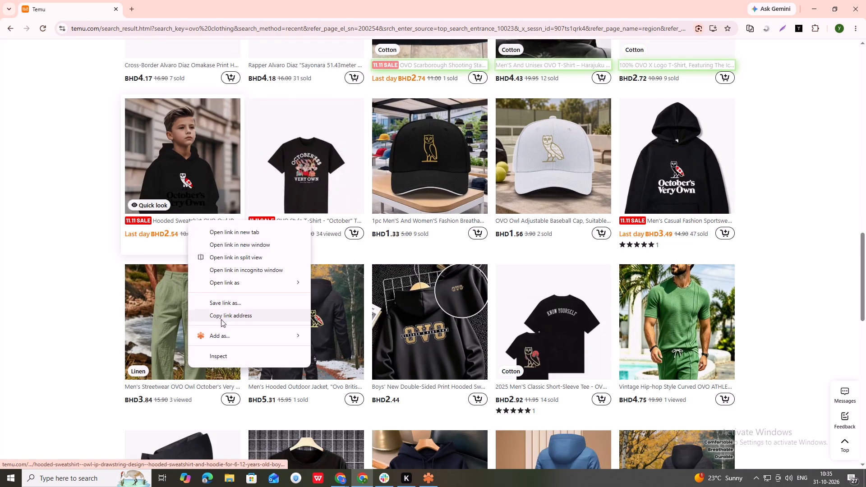
{"action": "left_click", "coordinate": [221, 317]}
{"action": "key", "text": "alt+Tab"}
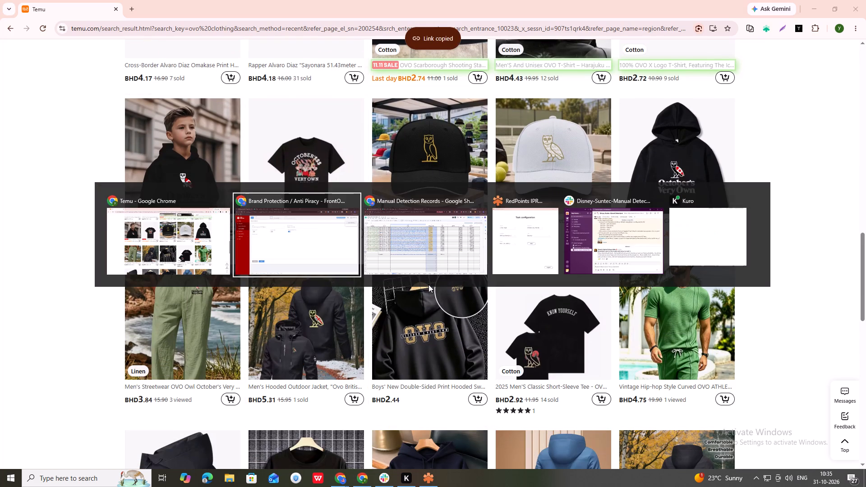
{"action": "key", "text": "alt+Tab"}
{"action": "key", "text": "ctrl+Up"}
{"action": "key", "text": "ctrl+Up"}
{"action": "key", "text": "ctrl+Up"}
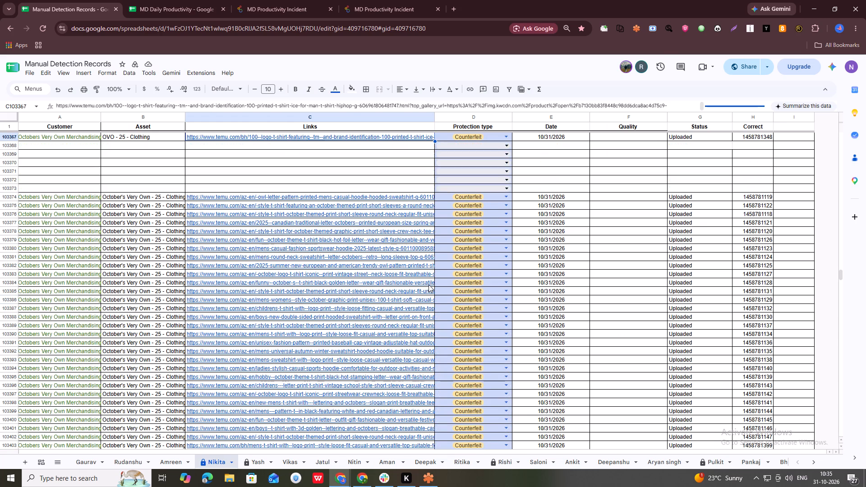
{"action": "key", "text": "Down"}
{"action": "key", "text": "ctrl+v"}
Copy the link of Temu's black 1pc Men's And Women's Fashion baseball cap listing into cell C103369 of Manual Detection Records.
{"action": "key", "text": "Down"}
{"action": "key", "text": "alt+Tab"}
{"action": "key", "text": "Right"}
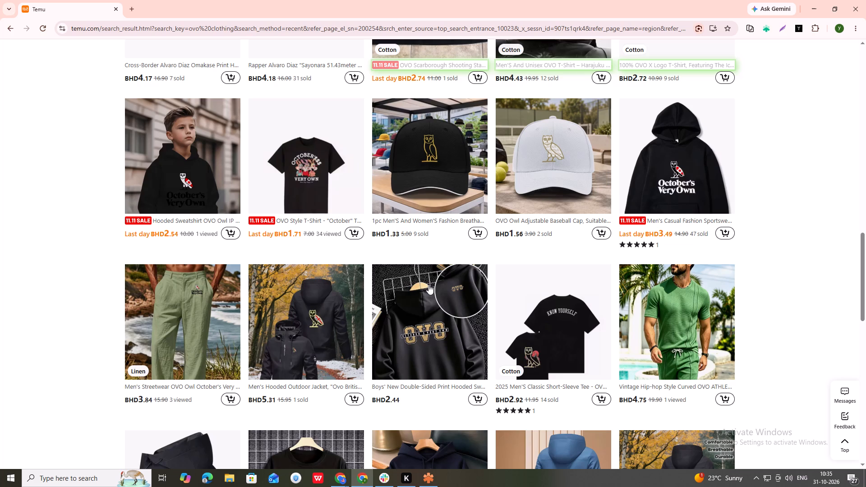
{"action": "right_click", "coordinate": [434, 221]}
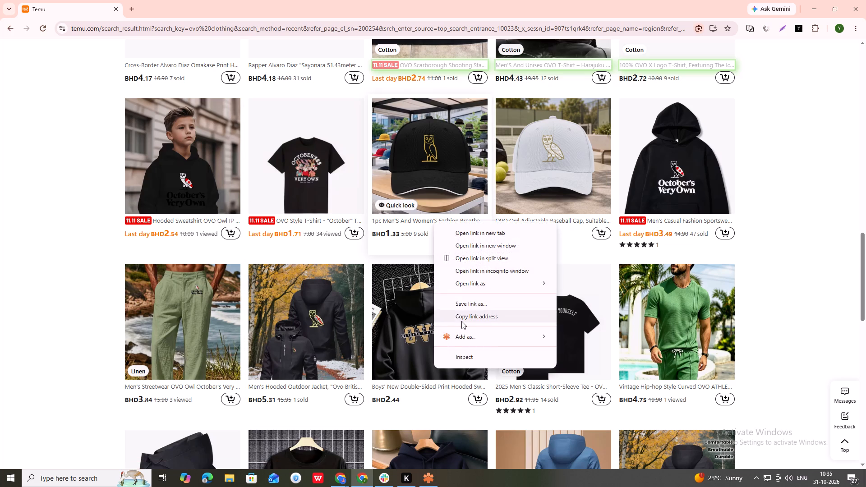
{"action": "left_click", "coordinate": [461, 321]}
{"action": "key", "text": "alt+Tab"}
{"action": "key", "text": "ctrl+v"}
Copy the link of Temu's white OVO Owl Adjustable Baseball Cap listing into cell C103370 of Manual Detection Records.
{"action": "key", "text": "alt+Tab"}
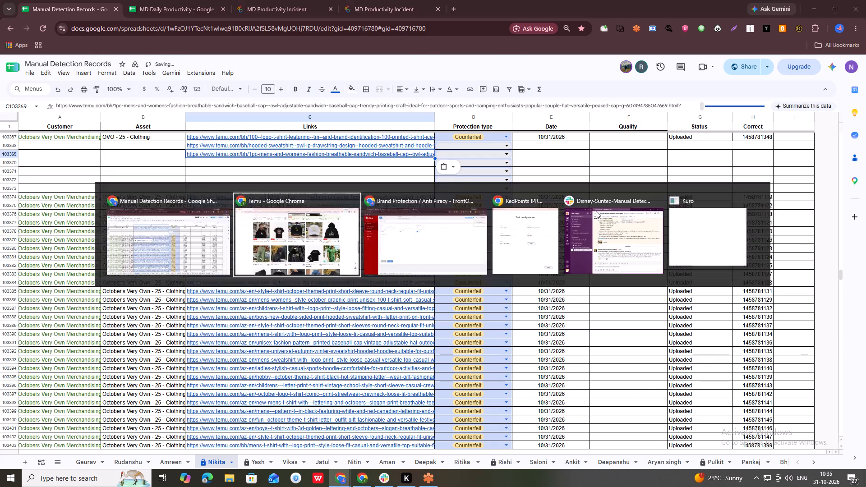
{"action": "right_click", "coordinate": [568, 223]}
{"action": "left_click", "coordinate": [609, 318]}
{"action": "key", "text": "alt+Tab"}
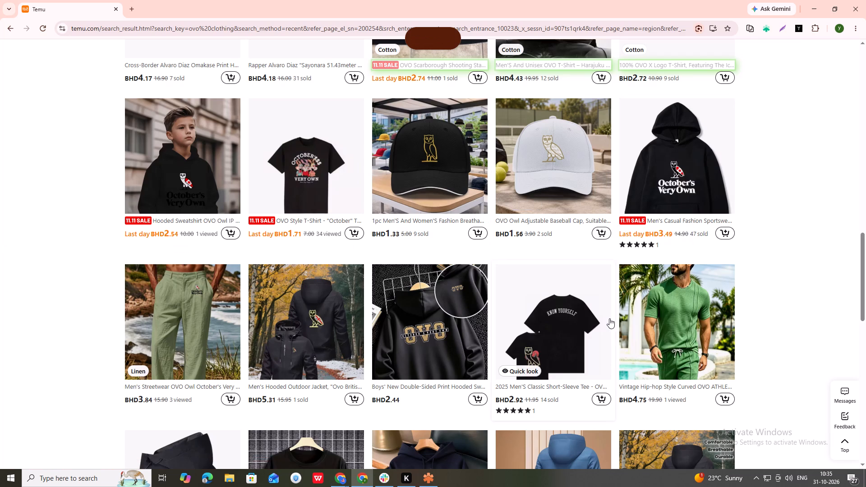
{"action": "left_click", "coordinate": [371, 167]}
{"action": "key", "text": "ctrl+v"}
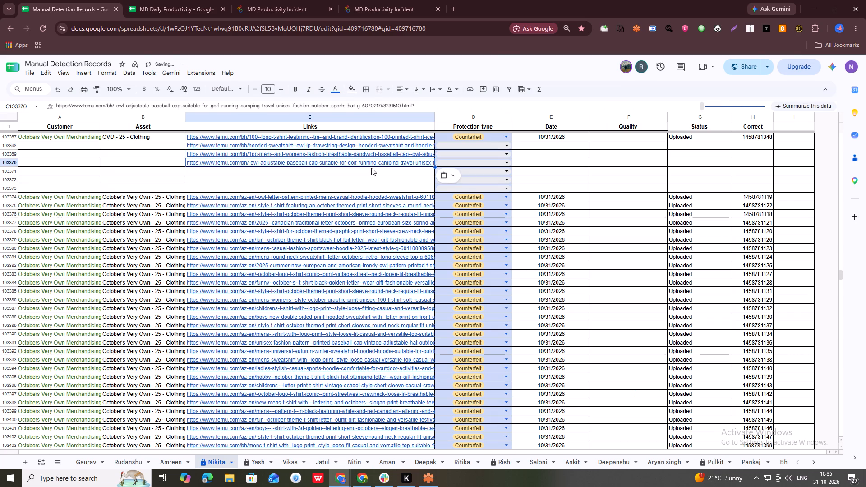
{"action": "left_click", "coordinate": [371, 170]}
Copy the OVO Style T-Shirt "October" listing's link from Temu into cell C103408, below the October's Very Own asset rows.
{"action": "key", "text": "alt+Tab"}
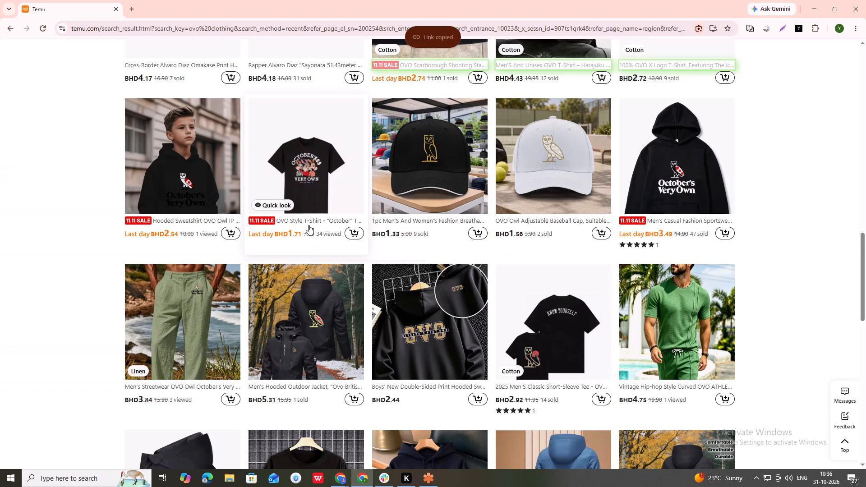
{"action": "right_click", "coordinate": [311, 220]}
{"action": "left_click", "coordinate": [336, 315]}
{"action": "key", "text": "alt+Tab"}
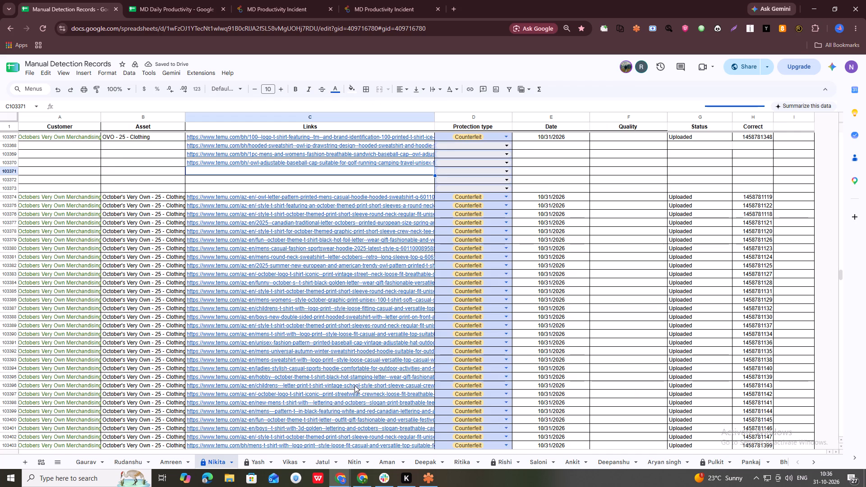
{"action": "scroll", "coordinate": [356, 376], "scroll_direction": "down", "scroll_amount": 6}
{"action": "left_click", "coordinate": [374, 218]}
{"action": "key", "text": "ctrl+v"}
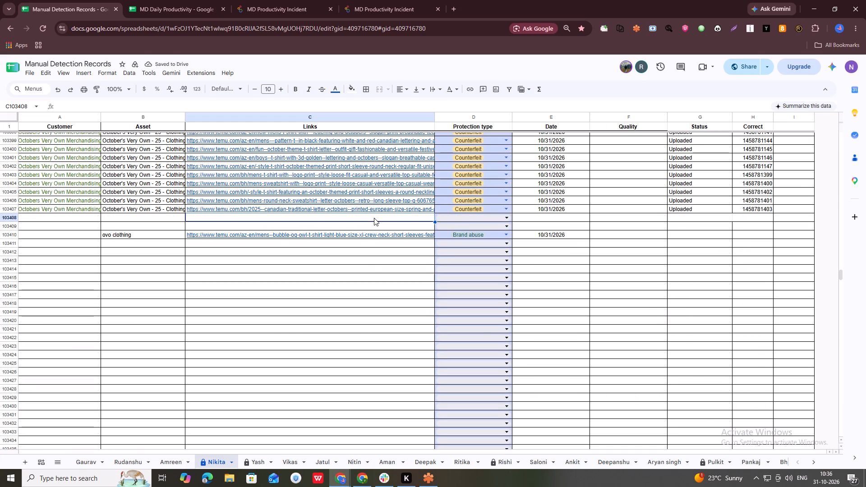
Insert nine blank rows at row 103409, above the ovo clothing Brand abuse row.
{"action": "left_click", "coordinate": [0, 228]}
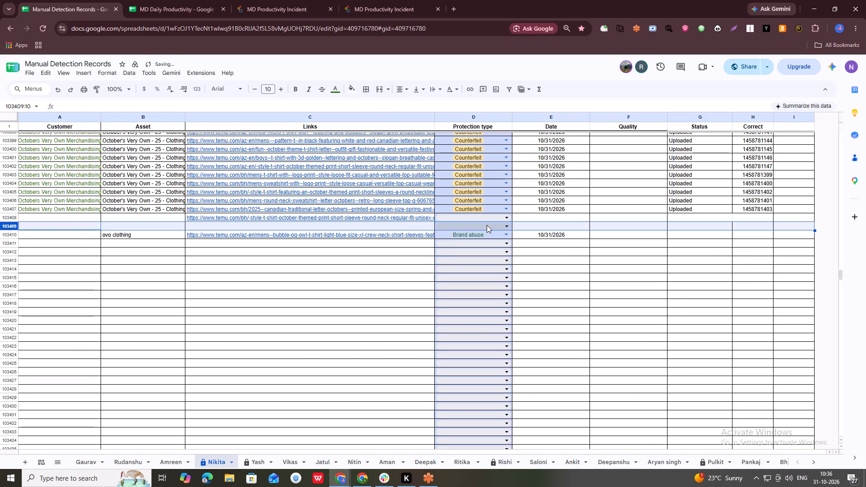
{"action": "key", "text": "ctrl+alt+equal"}
{"action": "key", "text": "ctrl+alt+equal"}
{"action": "key", "text": "ctrl+alt+equal"}
{"action": "key", "text": "ctrl+alt+equal"}
{"action": "key", "text": "ctrl+alt+equal"}
{"action": "key", "text": "ctrl+alt+equal"}
{"action": "key", "text": "ctrl+alt+equal"}
{"action": "key", "text": "ctrl+alt+equal"}
{"action": "key", "text": "ctrl+alt+equal"}
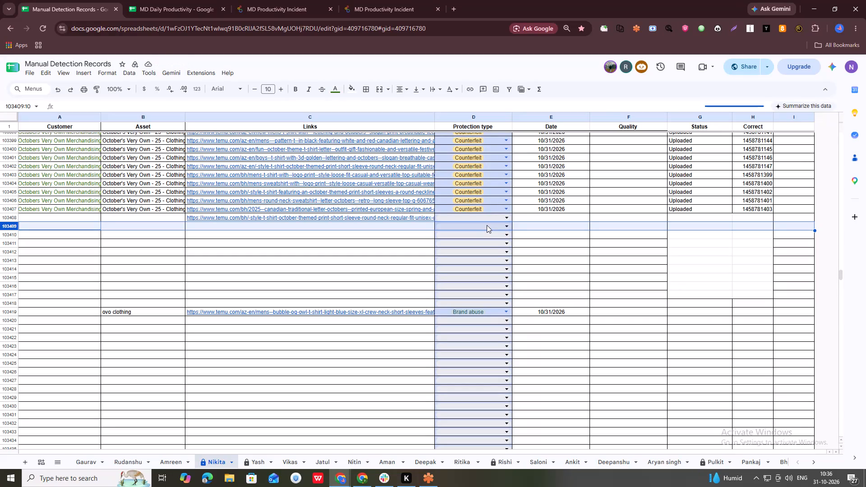
Copy the link of Temu's black Men's Casual Fashion Sportswear Hoodie listing into cell C103409.
{"action": "key", "text": "Right"}
{"action": "key", "text": "Right"}
{"action": "key", "text": "alt+Tab"}
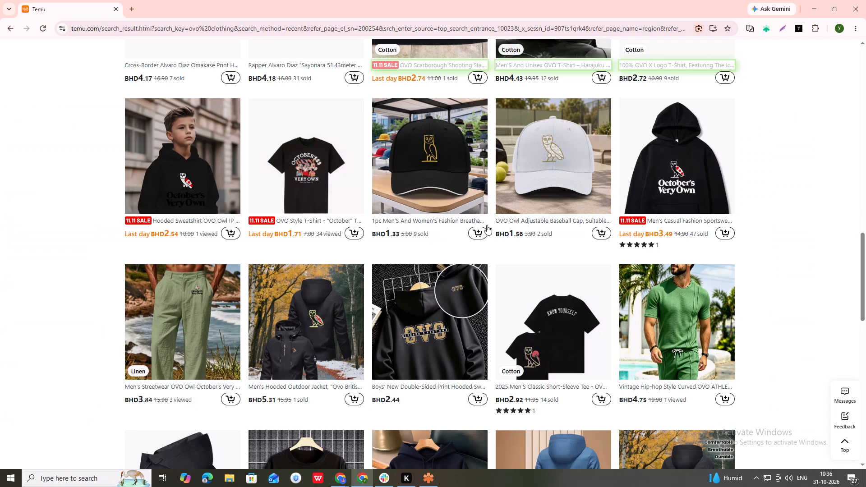
{"action": "right_click", "coordinate": [679, 224]}
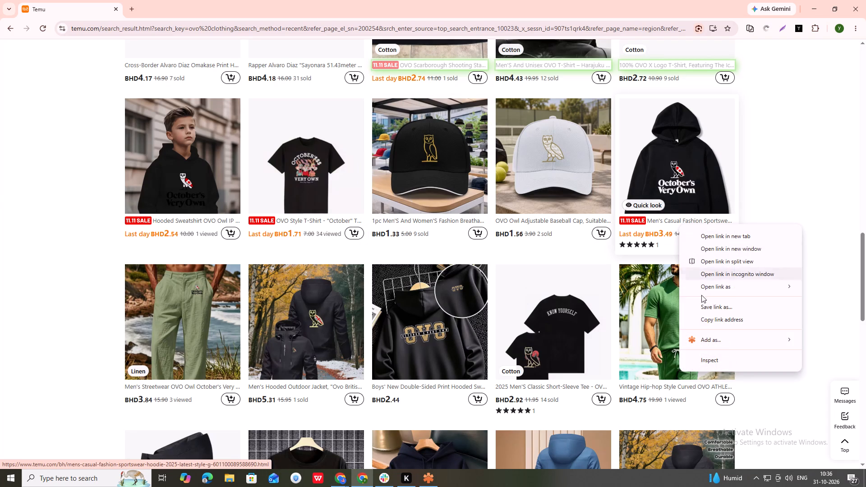
{"action": "left_click", "coordinate": [710, 322]}
{"action": "key", "text": "alt+Tab"}
{"action": "key", "text": "ctrl+v"}
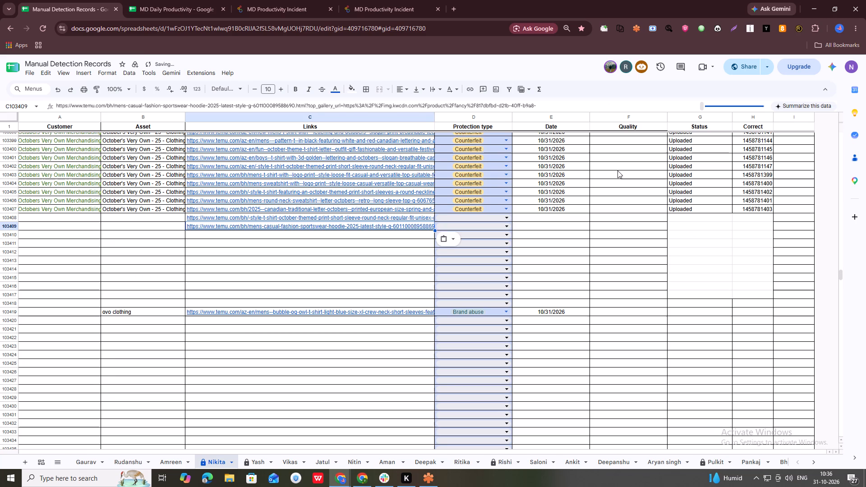
Copy the link of Temu's Boys' New Double-Sided Print Hooded Sweatshirt listing into cell C103410.
{"action": "key", "text": "Down"}
{"action": "key", "text": "alt+Tab"}
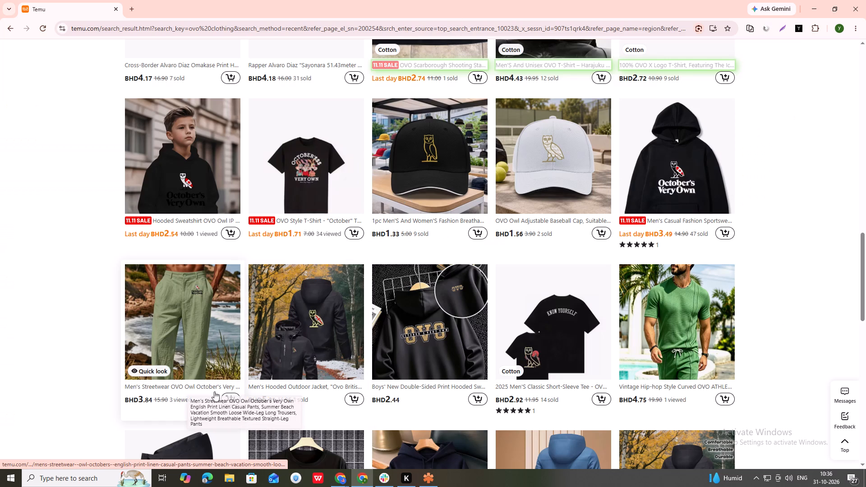
{"action": "right_click", "coordinate": [433, 388]}
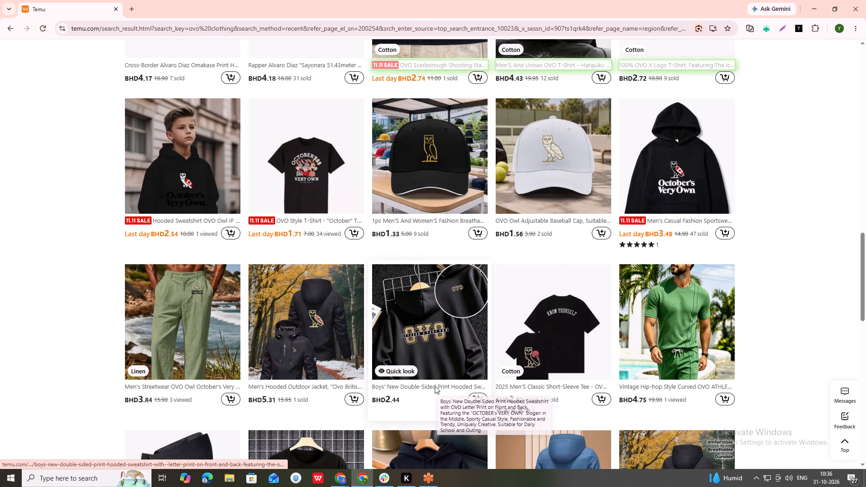
{"action": "left_click", "coordinate": [488, 337]}
{"action": "key", "text": "alt+Tab"}
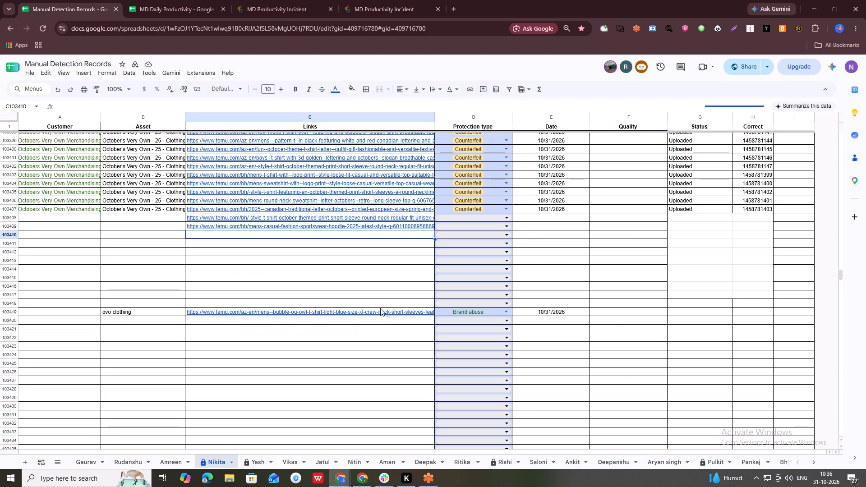
{"action": "key", "text": "ctrl+v"}
{"action": "left_click", "coordinate": [360, 244]}
Copy the link of Temu's BHD5.31 Men's Hooded Outdoor Jacket listing into cell C103371, in the OVO - 25 - Clothing block.
{"action": "key", "text": "alt+Tab"}
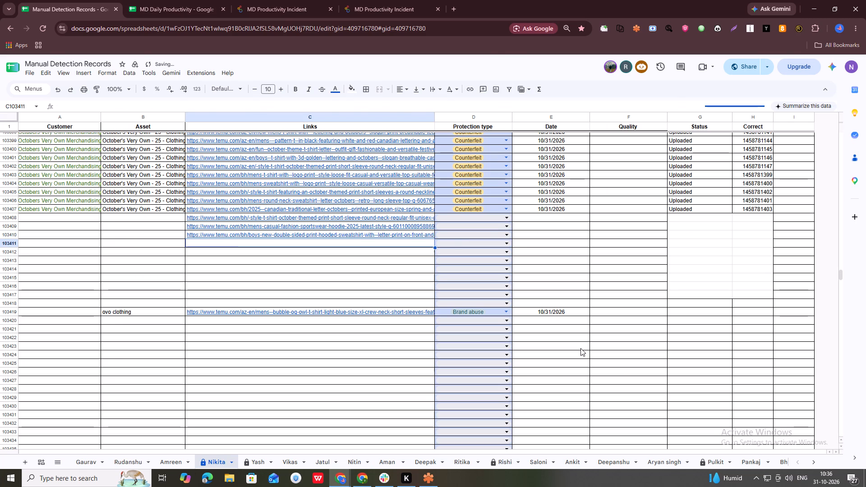
{"action": "right_click", "coordinate": [293, 386]}
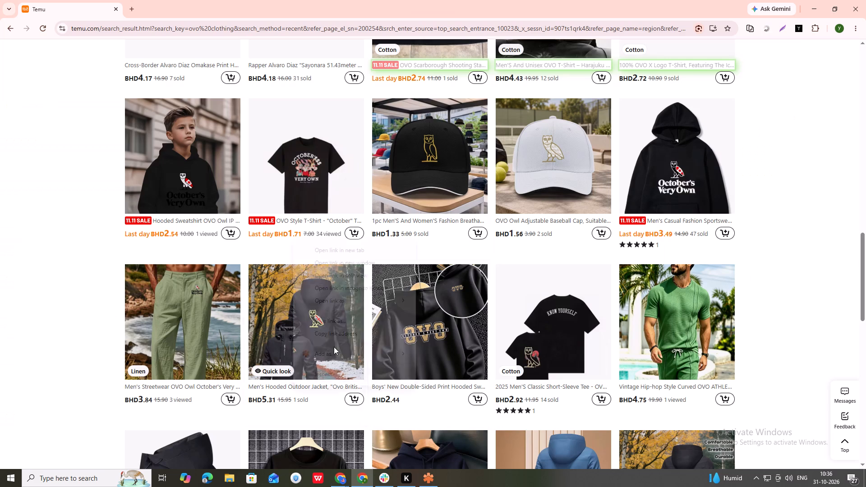
{"action": "left_click", "coordinate": [340, 335]}
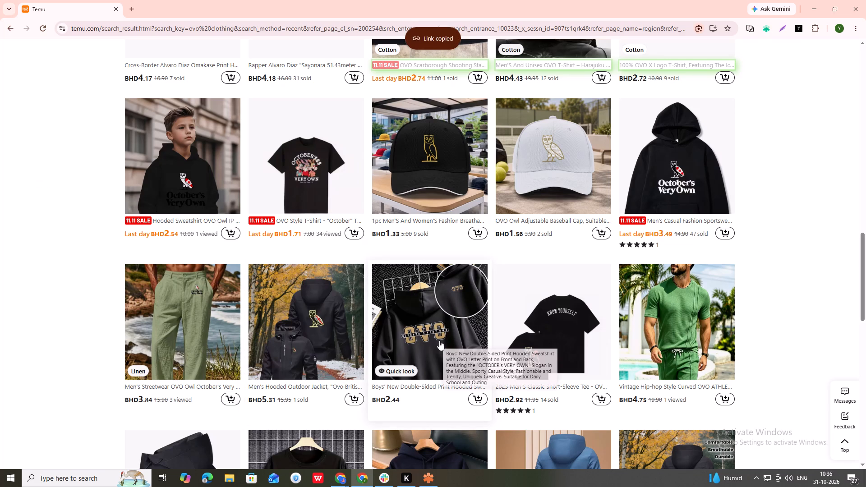
{"action": "key", "text": "alt+Tab"}
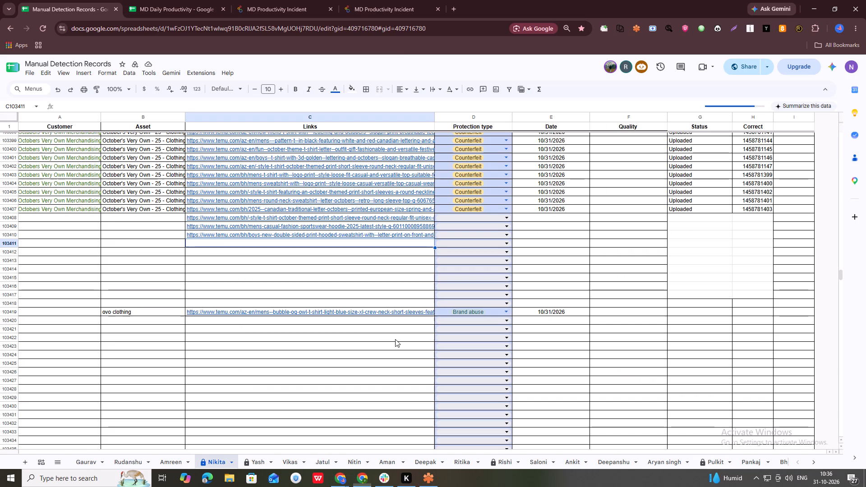
{"action": "key", "text": "alt+Tab"}
{"action": "key", "text": "alt+Tab"}
{"action": "scroll", "coordinate": [358, 303], "scroll_direction": "up", "scroll_amount": 5}
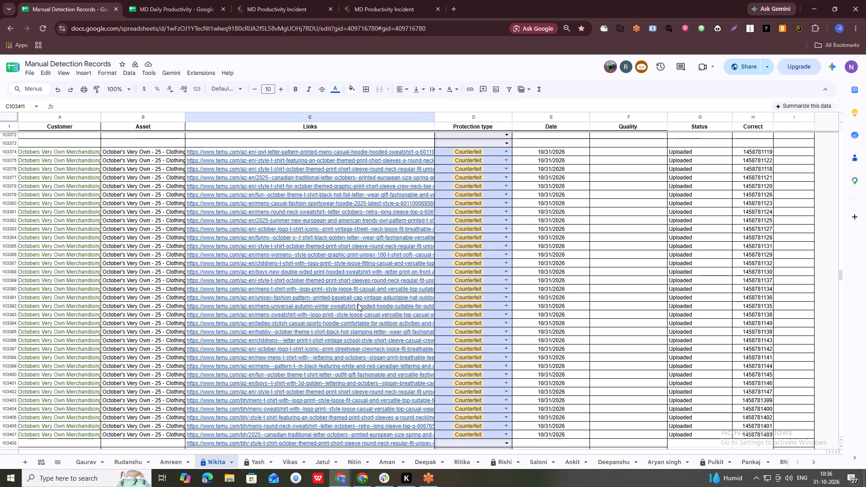
{"action": "scroll", "coordinate": [369, 253], "scroll_direction": "up", "scroll_amount": 3}
{"action": "left_click", "coordinate": [372, 263]}
{"action": "key", "text": "ctrl+v"}
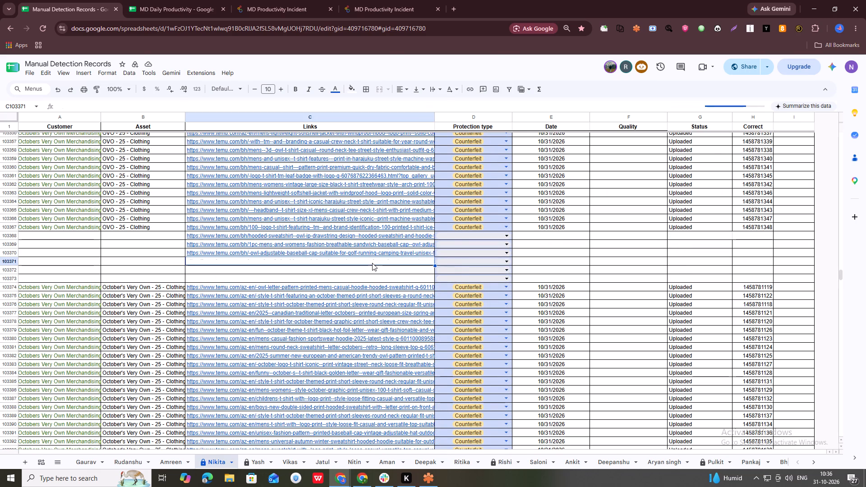
Copy the link of Temu's 2025 Men's Classic Short-Sleeve Tee listing into cell C103372.
{"action": "left_click", "coordinate": [374, 270]}
{"action": "key", "text": "alt+Tab"}
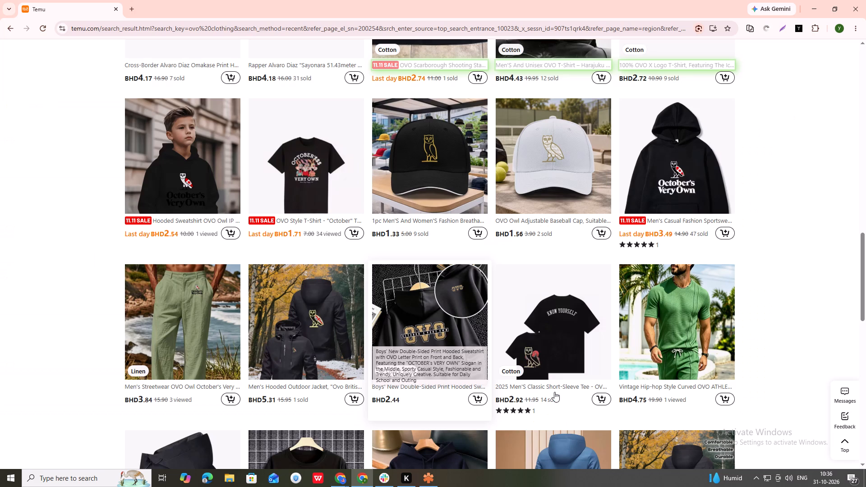
{"action": "right_click", "coordinate": [555, 391]}
{"action": "left_click", "coordinate": [585, 340]}
{"action": "key", "text": "alt+Tab"}
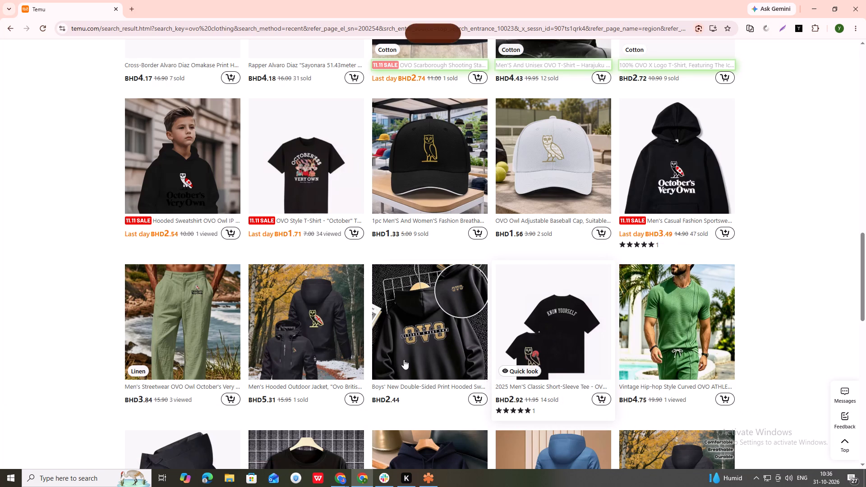
{"action": "key", "text": "ctrl+v"}
Copy the link of Temu's Men's High-Quality Hooded Outdoor Windbreaker listing.
{"action": "key", "text": "alt+Tab"}
{"action": "scroll", "coordinate": [535, 393], "scroll_direction": "down", "scroll_amount": 2}
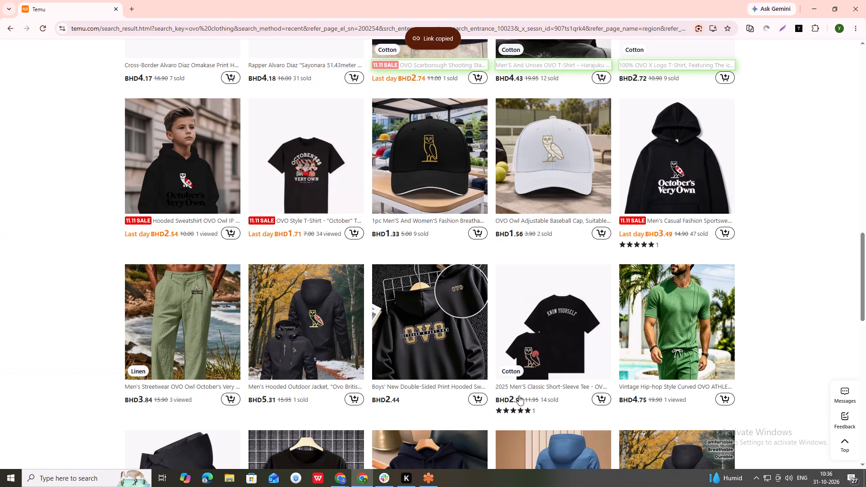
{"action": "scroll", "coordinate": [519, 395], "scroll_direction": "down", "scroll_amount": 3}
{"action": "right_click", "coordinate": [203, 329]}
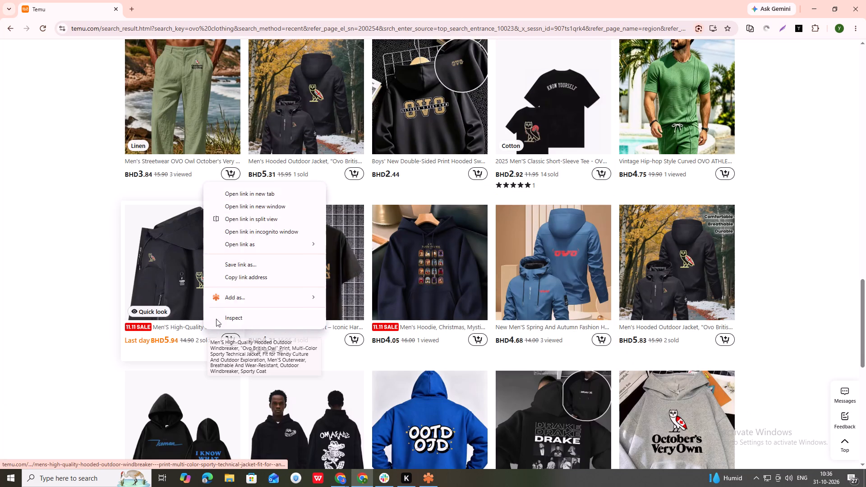
{"action": "left_click", "coordinate": [251, 277]}
Insert nine blank rows at row 103373 of Manual Detection Records, above the October's Very Own - 25 - Clothing block.
{"action": "key", "text": "alt+Tab"}
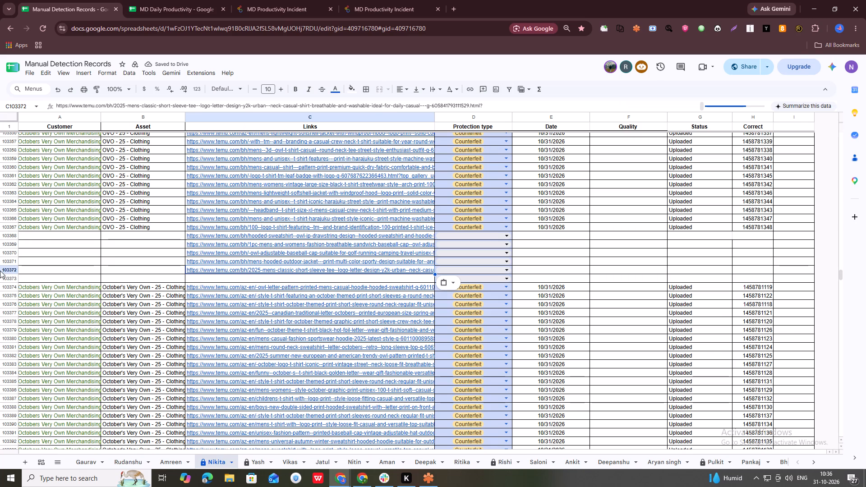
{"action": "left_click", "coordinate": [0, 280]}
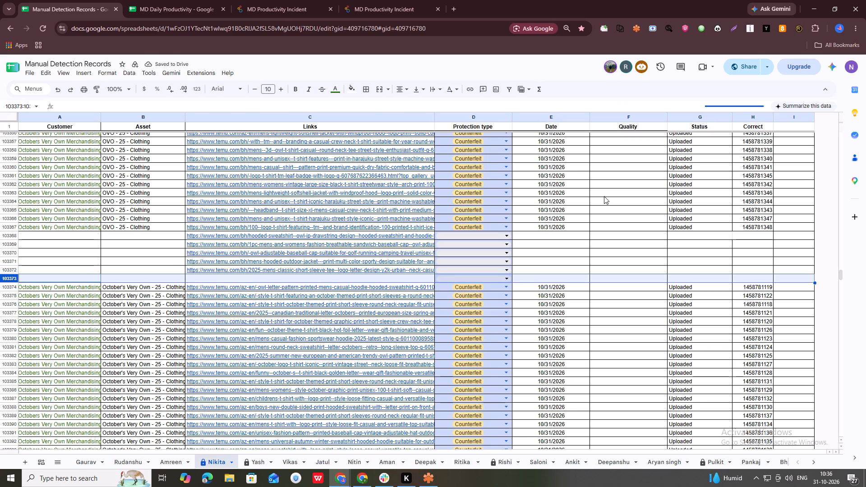
{"action": "key", "text": "ctrl+alt+equal"}
{"action": "key", "text": "ctrl+alt+equal"}
{"action": "key", "text": "ctrl+alt+equal"}
{"action": "key", "text": "ctrl+alt+equal"}
{"action": "key", "text": "ctrl+alt+equal"}
{"action": "key", "text": "ctrl+alt+equal"}
{"action": "key", "text": "ctrl+alt+equal"}
{"action": "key", "text": "ctrl+alt+equal"}
{"action": "key", "text": "ctrl+alt+equal"}
Paste the copied windbreaker listing link into cell C103373.
{"action": "key", "text": "Right"}
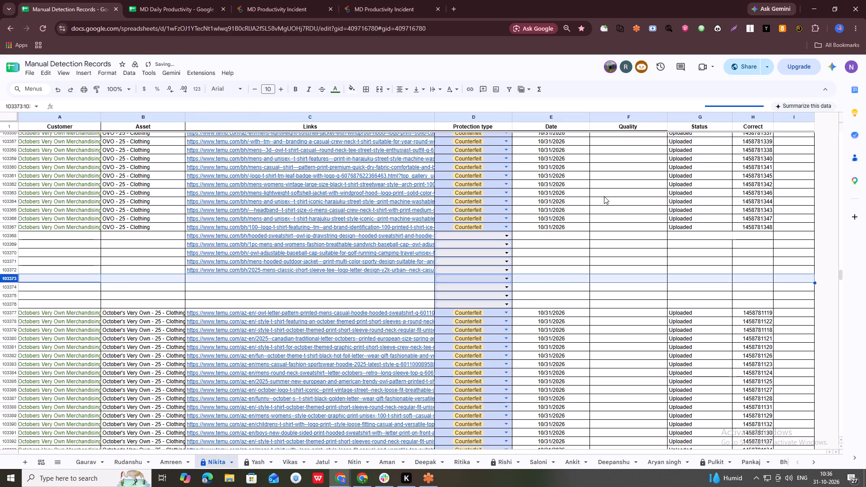
{"action": "key", "text": "Right"}
{"action": "key", "text": "ctrl+v"}
Copy the link of Temu's black Men's and Unisex OVO T-Shirt listing, priced BHD4.21, into cell C103374.
{"action": "key", "text": "Down"}
{"action": "key", "text": "alt+Tab"}
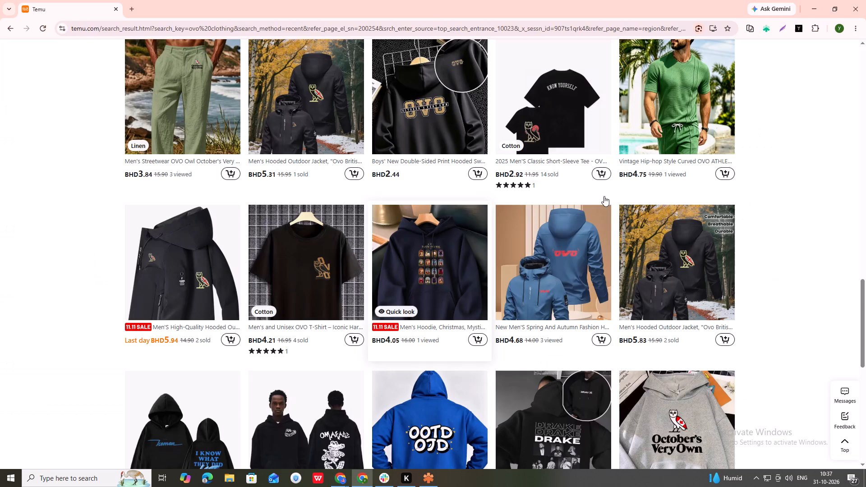
{"action": "key", "text": "Right"}
{"action": "right_click", "coordinate": [315, 329]}
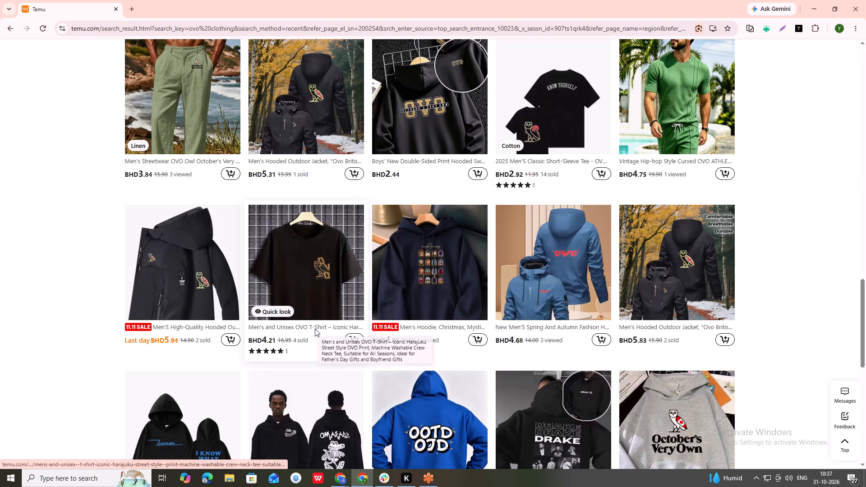
{"action": "left_click", "coordinate": [352, 276]}
{"action": "key", "text": "alt+Tab"}
{"action": "key", "text": "ctrl+v"}
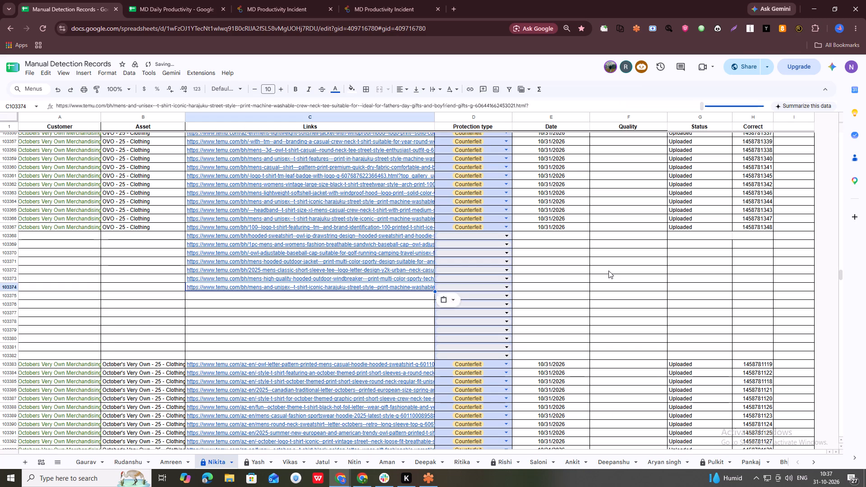
Copy the link of Temu's blue New Men's Spring And Autumn Fashion Hooded Jacket listing into cell C103375.
{"action": "key", "text": "Down"}
{"action": "key", "text": "alt+Tab"}
{"action": "right_click", "coordinate": [572, 330]}
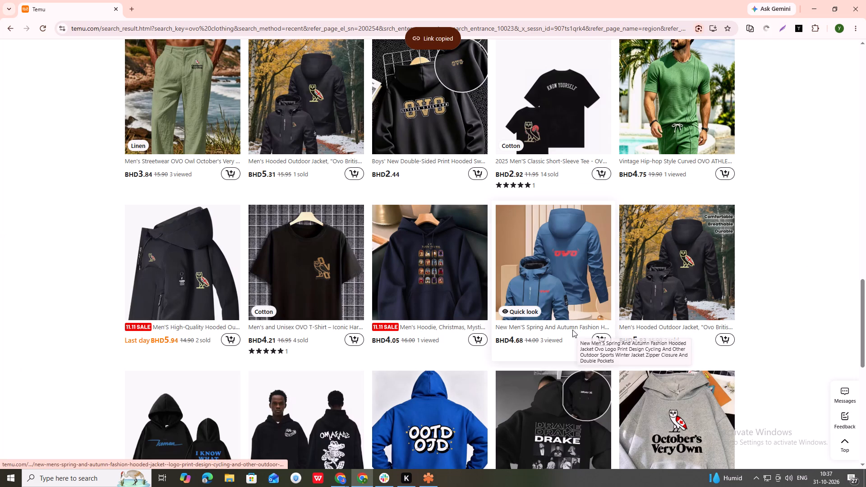
{"action": "left_click", "coordinate": [603, 279]}
{"action": "key", "text": "alt+Tab"}
{"action": "key", "text": "ctrl+v"}
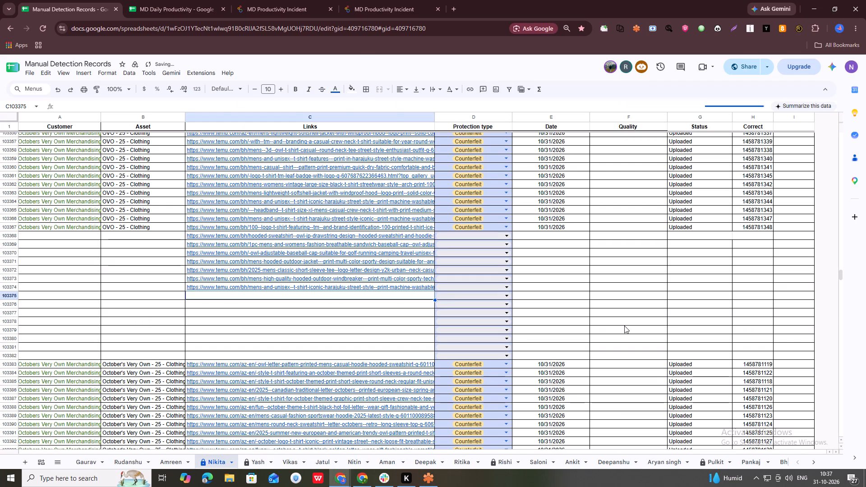
Copy the link of Temu's BHD5.83 Men's Hooded Outdoor Jacket listing into cell C103376.
{"action": "key", "text": "alt+Tab"}
{"action": "right_click", "coordinate": [680, 327]}
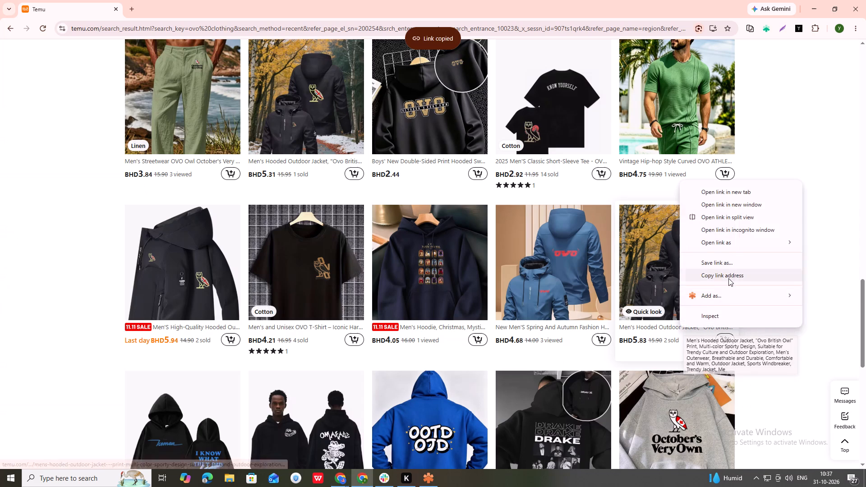
{"action": "left_click", "coordinate": [728, 276]}
{"action": "key", "text": "alt+Tab"}
{"action": "key", "text": "Down"}
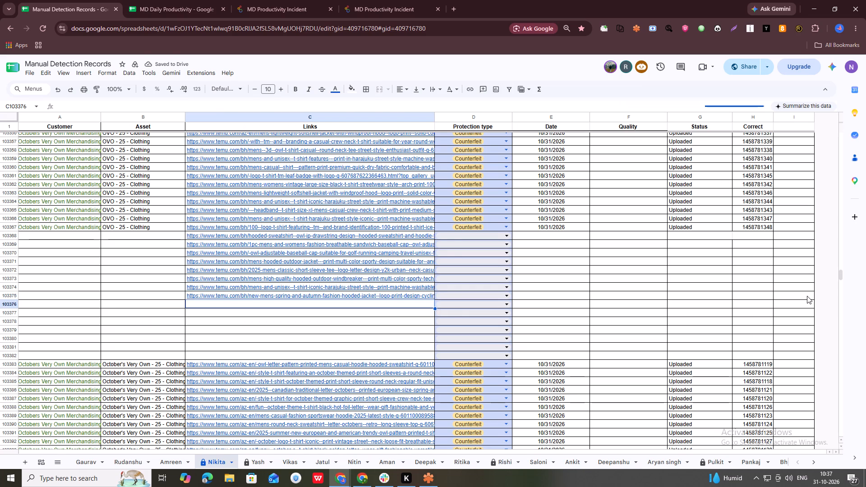
{"action": "key", "text": "ctrl+v"}
Copy the link of Temu's grey Ladies' Stylish Casual Sports Hoodie listing into cell C103420, below the October's Very Own asset links.
{"action": "key", "text": "Down"}
{"action": "key", "text": "alt+Tab"}
{"action": "key", "text": "Down"}
{"action": "scroll", "coordinate": [488, 329], "scroll_direction": "down", "scroll_amount": 4}
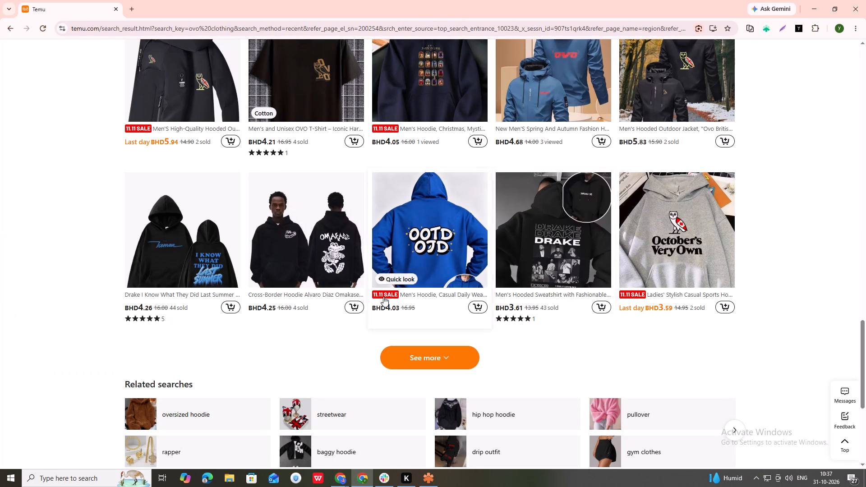
{"action": "right_click", "coordinate": [684, 297]}
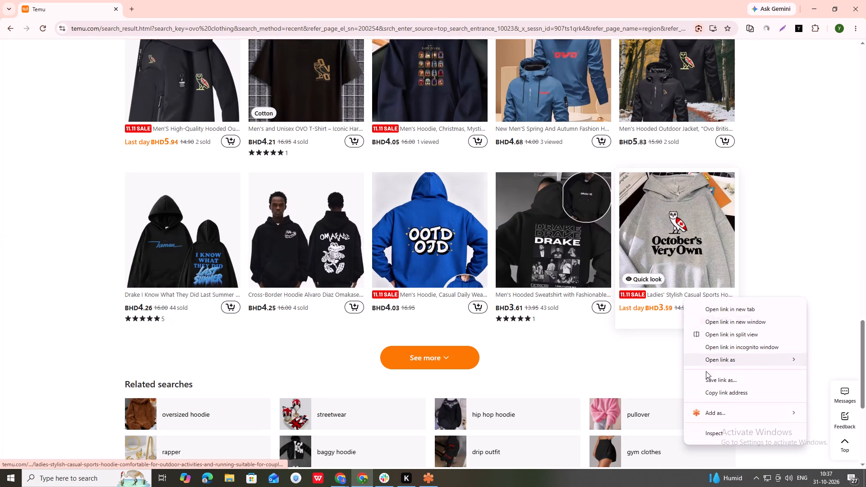
{"action": "left_click", "coordinate": [712, 393]}
{"action": "key", "text": "alt+Tab"}
{"action": "scroll", "coordinate": [390, 379], "scroll_direction": "down", "scroll_amount": 10}
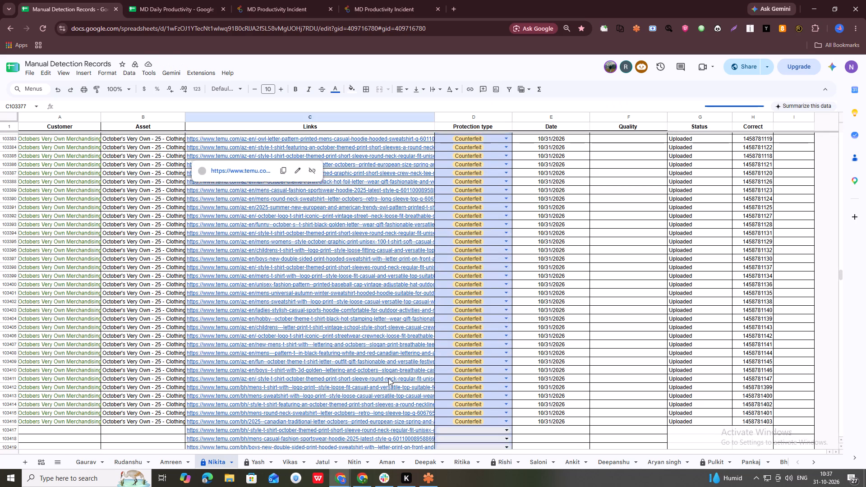
{"action": "left_click", "coordinate": [392, 233]}
{"action": "key", "text": "ctrl+v"}
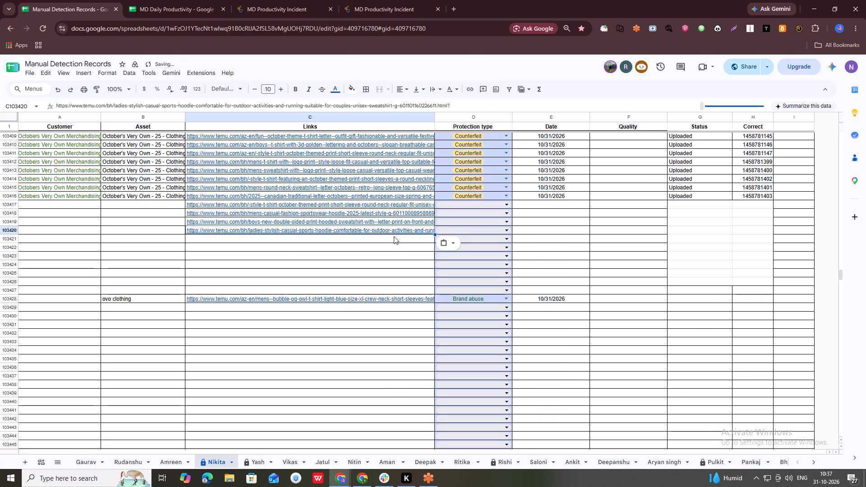
{"action": "left_click", "coordinate": [395, 243]}
Switch to Temu and load more listings in the ovo clothing search results.
{"action": "key", "text": "alt+Tab"}
{"action": "left_click", "coordinate": [429, 357]}
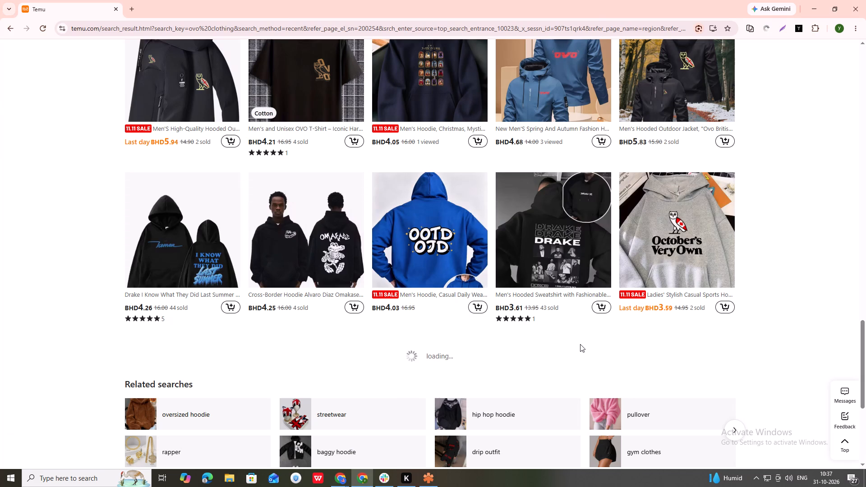
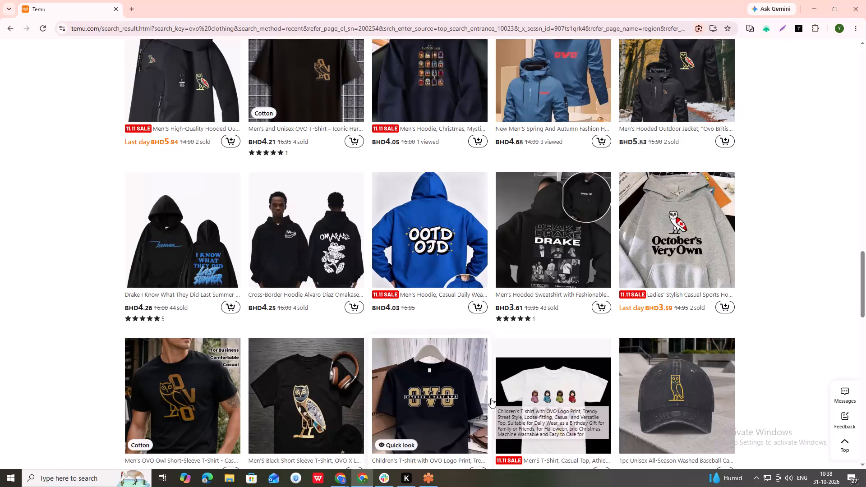
Copy the link of Temu's Men's OVO Owl Short-Sleeve T-Shirt listing into cell C103377.
{"action": "scroll", "coordinate": [421, 388], "scroll_direction": "down", "scroll_amount": 4}
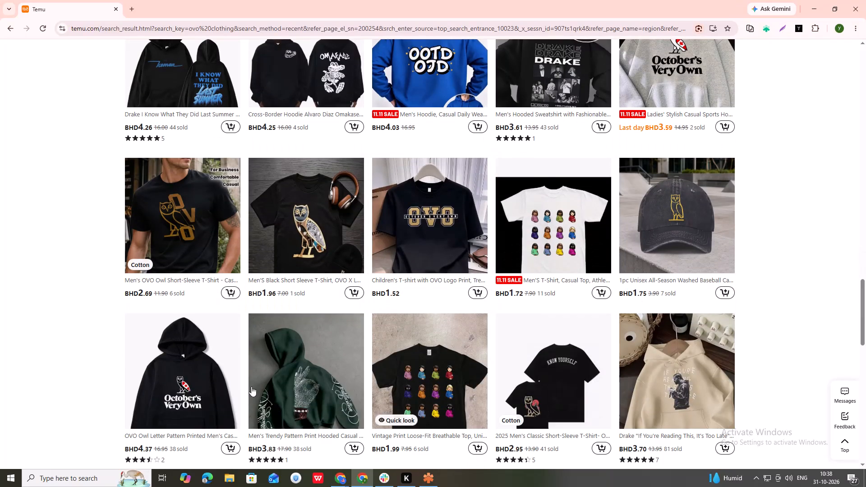
{"action": "right_click", "coordinate": [201, 281]}
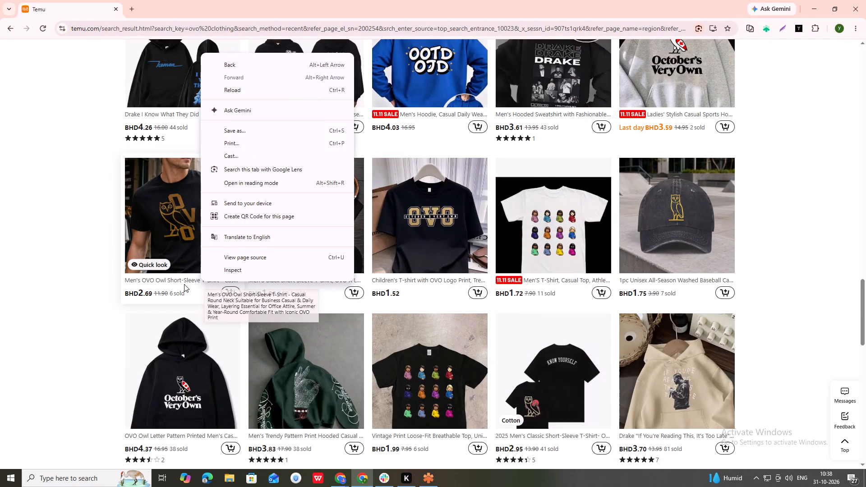
{"action": "right_click", "coordinate": [171, 285]}
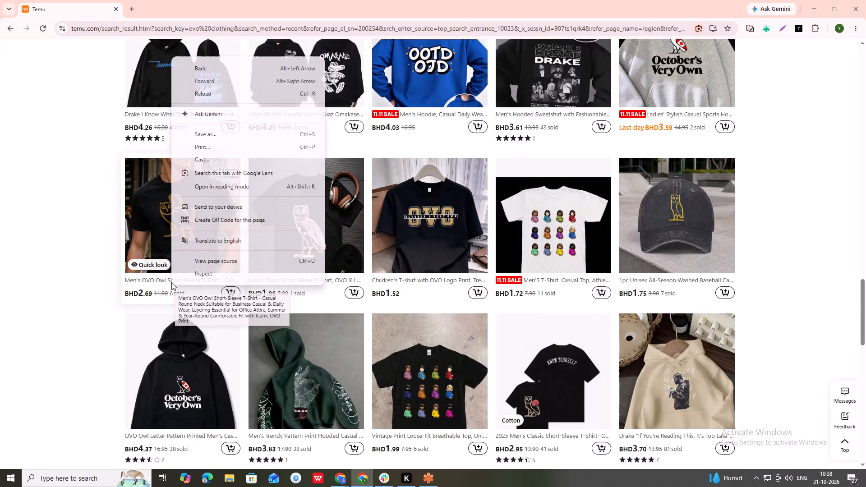
{"action": "right_click", "coordinate": [165, 282]}
{"action": "left_click", "coordinate": [191, 376]}
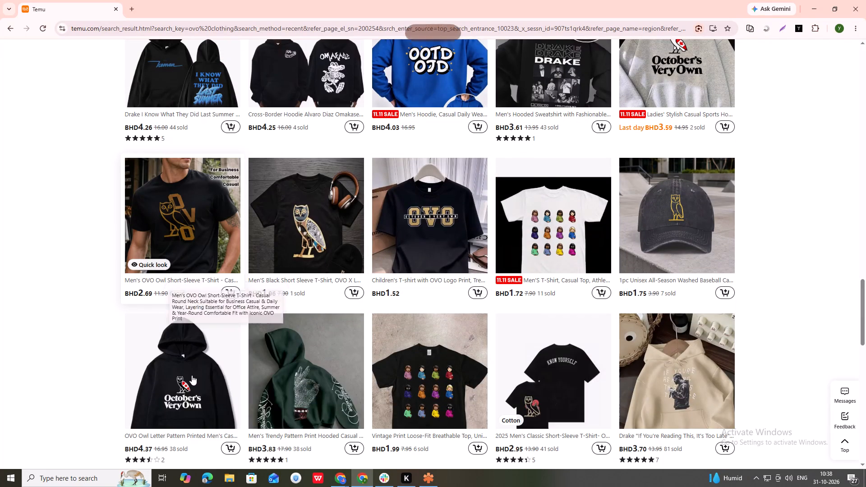
{"action": "key", "text": "alt+Tab"}
{"action": "scroll", "coordinate": [308, 262], "scroll_direction": "up", "scroll_amount": 8}
{"action": "left_click", "coordinate": [310, 225]}
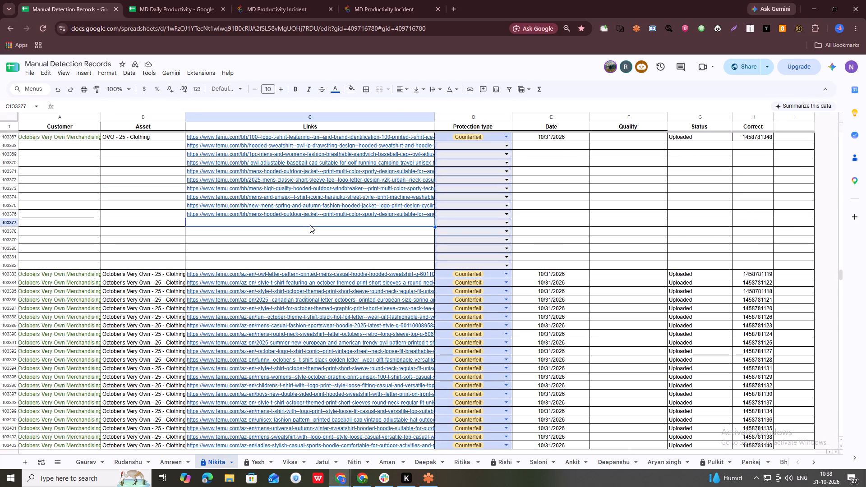
{"action": "key", "text": "ctrl+v"}
Copy the link of Temu's Men's Black Short Sleeve T-Shirt listing with the owl print into cell C103378.
{"action": "left_click", "coordinate": [310, 235]}
{"action": "key", "text": "alt+Tab"}
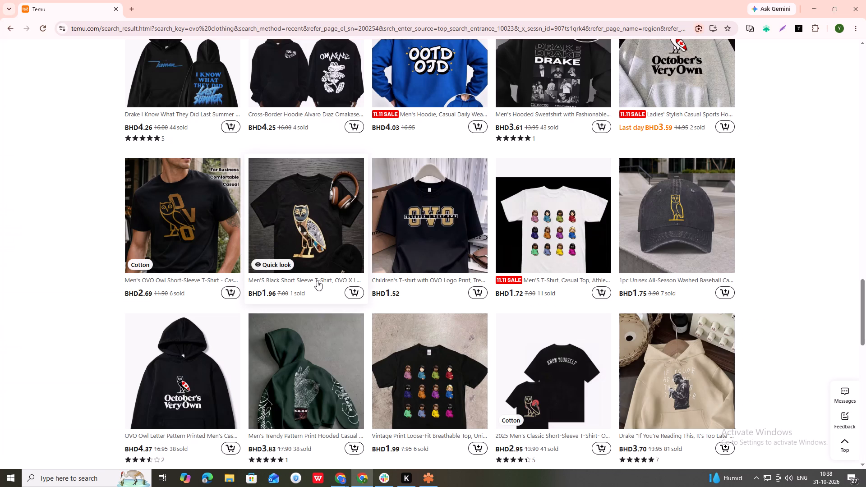
{"action": "right_click", "coordinate": [317, 280]}
{"action": "left_click", "coordinate": [339, 377]}
{"action": "key", "text": "alt+Tab"}
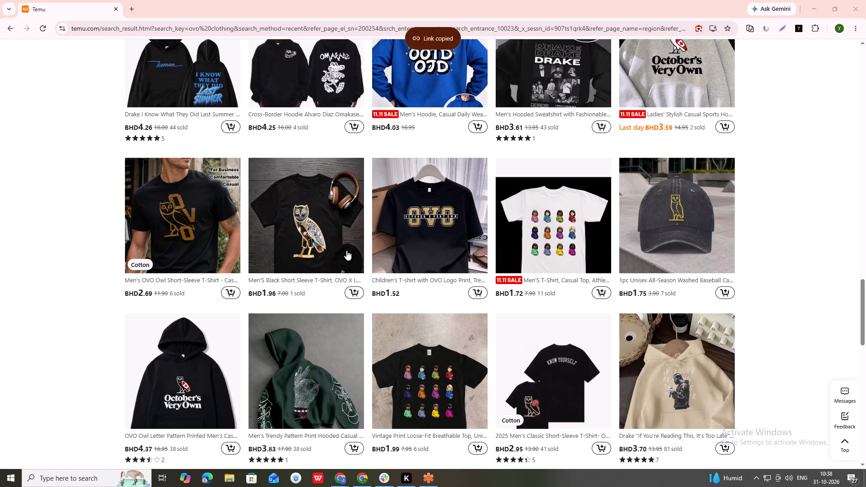
{"action": "key", "text": "ctrl+v"}
Copy the link of Temu's Children's T-shirt with OVO Logo Print listing into cell C103421, below the October's Very Own asset links.
{"action": "left_click", "coordinate": [345, 241]}
{"action": "key", "text": "alt+Tab"}
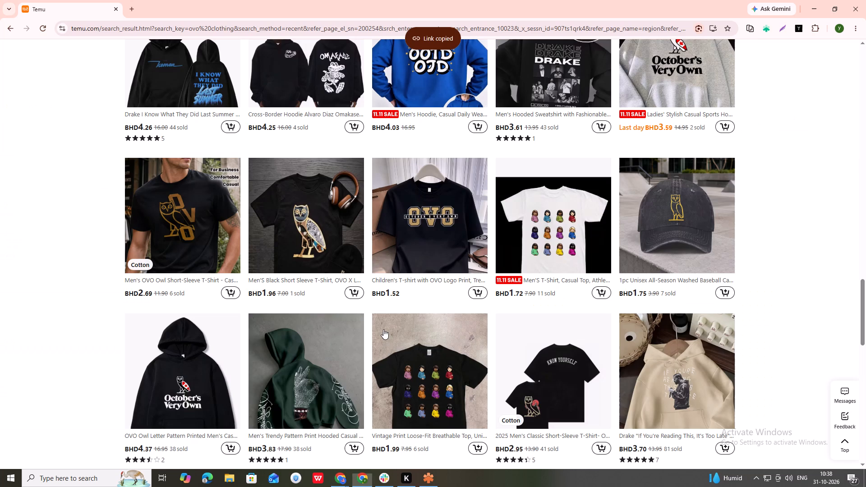
{"action": "right_click", "coordinate": [435, 281]}
{"action": "left_click", "coordinate": [456, 376]}
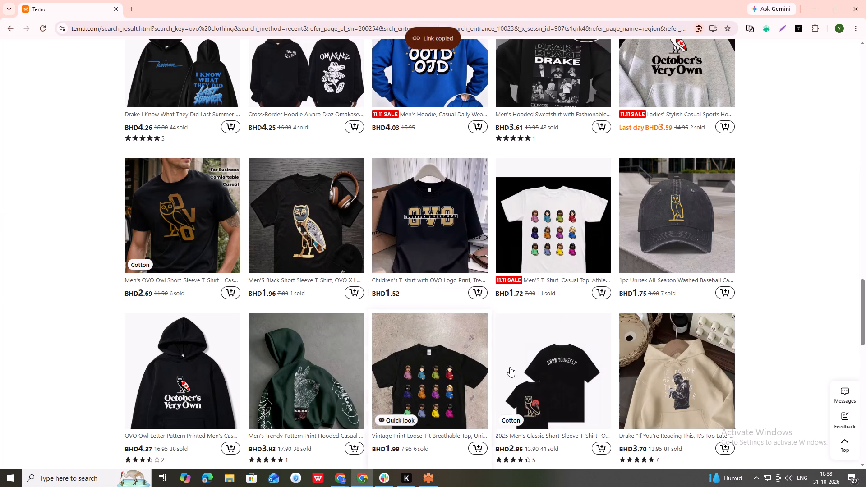
{"action": "key", "text": "alt+Tab"}
{"action": "scroll", "coordinate": [358, 347], "scroll_direction": "down", "scroll_amount": 6}
{"action": "left_click", "coordinate": [349, 333]}
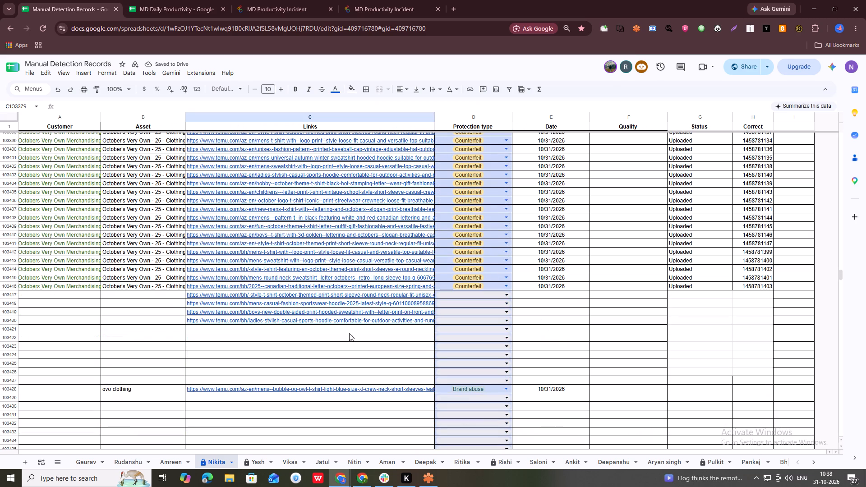
{"action": "key", "text": "ctrl+v"}
Copy the link of Temu's 1pc Unisex All-Season Washed Baseball Cap listing into cell C103379.
{"action": "left_click", "coordinate": [350, 337]}
{"action": "key", "text": "alt+Tab"}
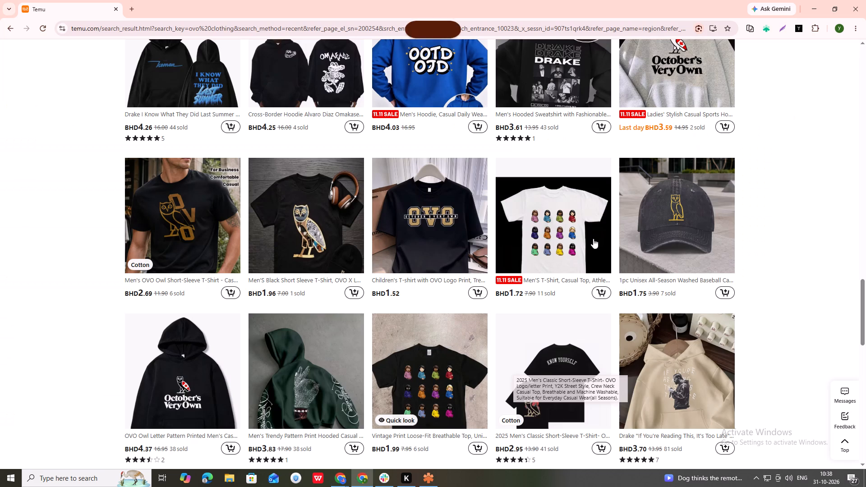
{"action": "right_click", "coordinate": [671, 281]}
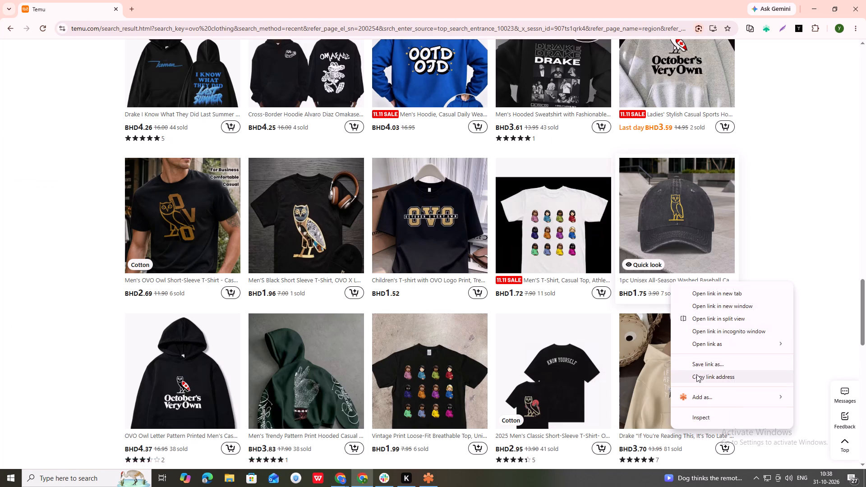
{"action": "left_click", "coordinate": [696, 374]}
{"action": "key", "text": "alt+Tab"}
{"action": "scroll", "coordinate": [343, 299], "scroll_direction": "up", "scroll_amount": 6}
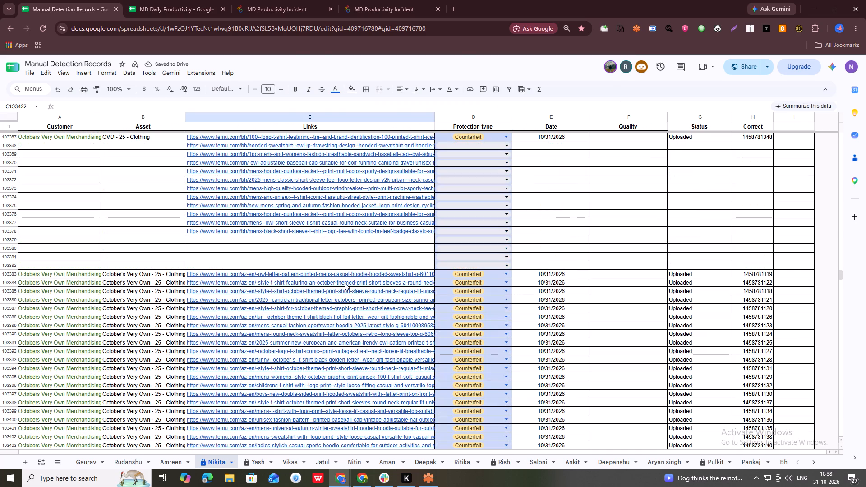
{"action": "key", "text": "alt+Tab"}
{"action": "key", "text": "alt+Tab"}
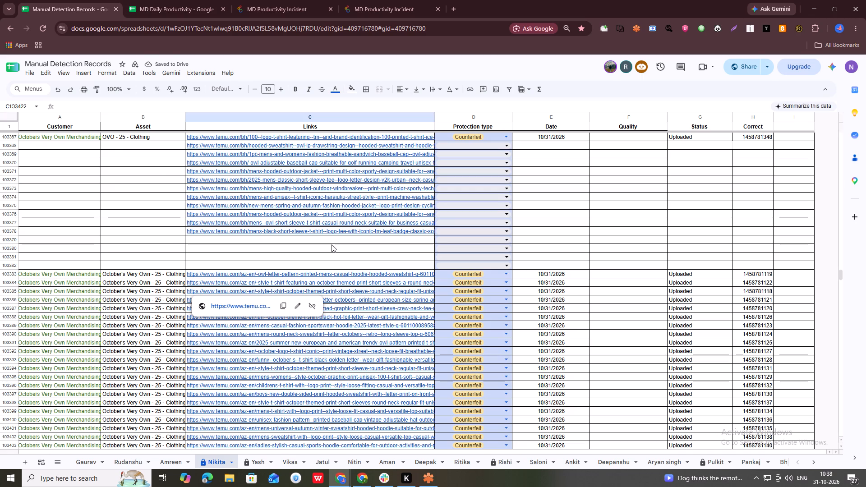
{"action": "left_click", "coordinate": [332, 244]}
{"action": "key", "text": "ctrl+v"}
Copy the link of Temu's black OVO Owl Letter Pattern Printed Men's hoodie listing into cell C103422.
{"action": "left_click", "coordinate": [335, 252]}
{"action": "key", "text": "alt+Tab"}
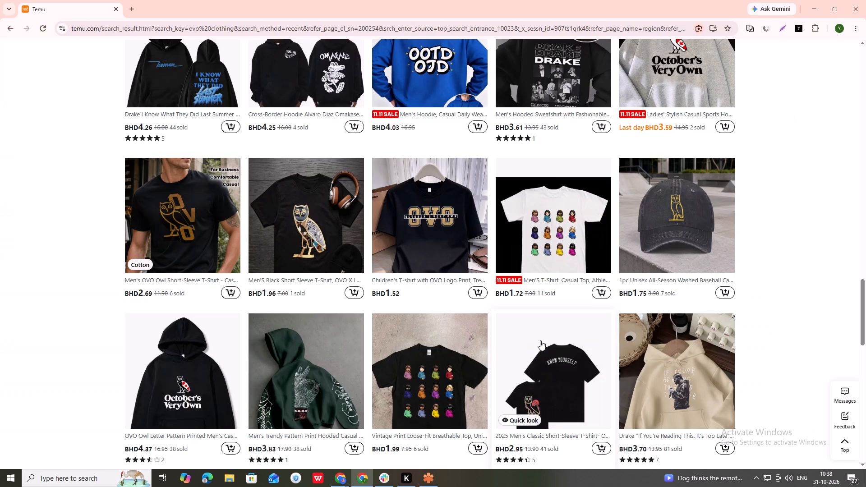
{"action": "scroll", "coordinate": [339, 341], "scroll_direction": "down", "scroll_amount": 3}
{"action": "right_click", "coordinate": [183, 303]}
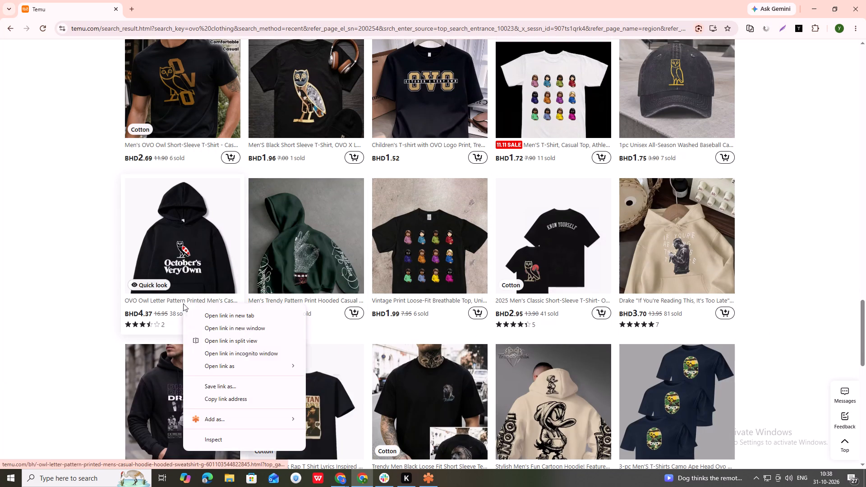
{"action": "left_click", "coordinate": [207, 399]}
{"action": "key", "text": "alt+Tab"}
{"action": "scroll", "coordinate": [315, 345], "scroll_direction": "down", "scroll_amount": 5}
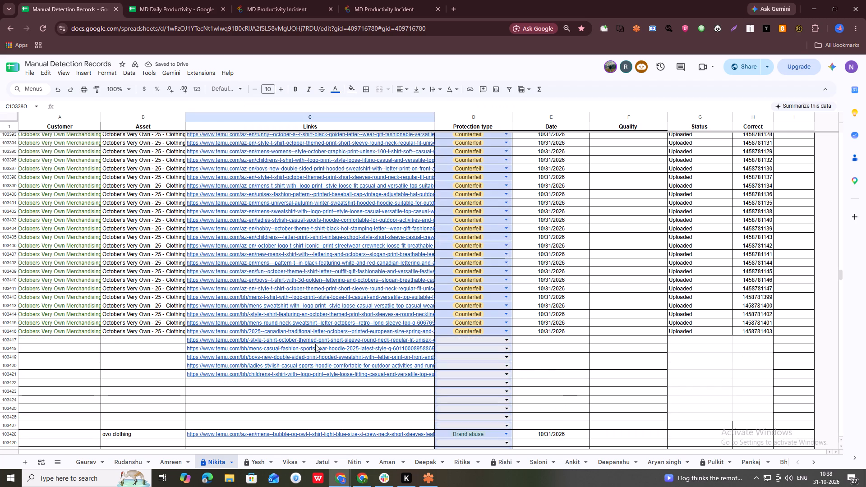
{"action": "left_click", "coordinate": [320, 382]}
{"action": "key", "text": "ctrl+v"}
Copy the link of Temu's 2025 Men's Classic Short-Sleeve T-Shirt listing, with the Know Yourself print, into cell C103380.
{"action": "left_click", "coordinate": [322, 391]}
{"action": "key", "text": "alt+Tab"}
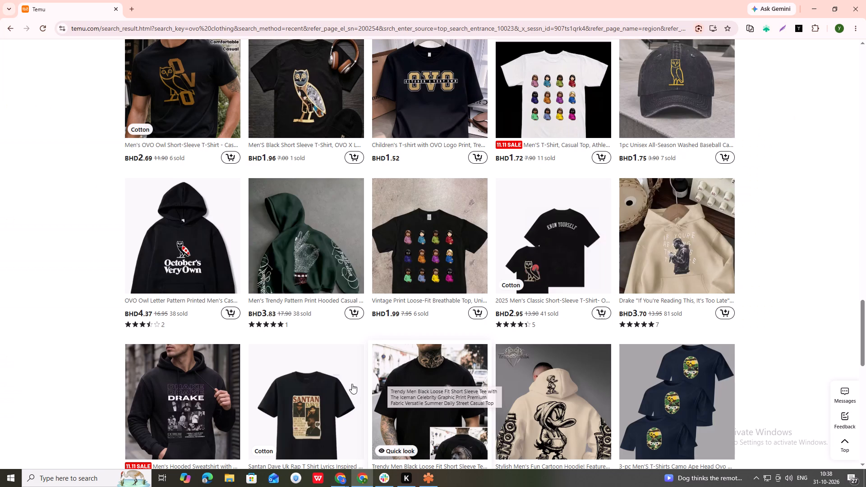
{"action": "right_click", "coordinate": [559, 303]}
{"action": "left_click", "coordinate": [583, 396]}
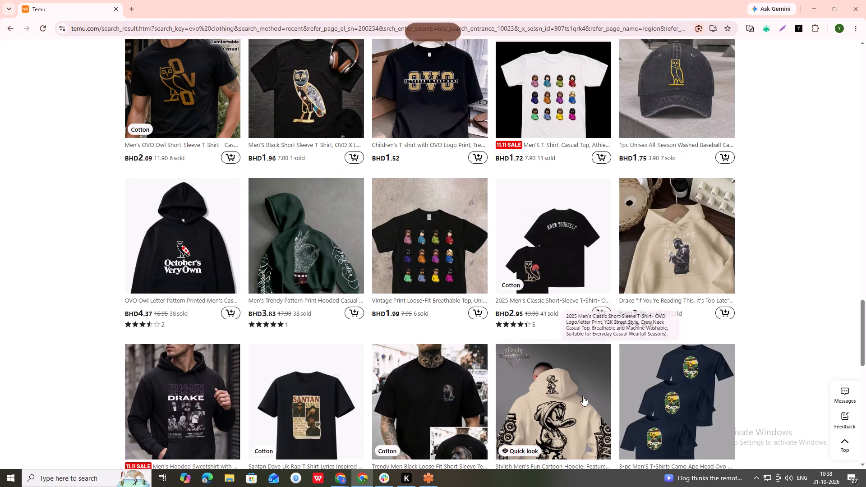
{"action": "key", "text": "alt+Tab"}
{"action": "scroll", "coordinate": [355, 355], "scroll_direction": "up", "scroll_amount": 6}
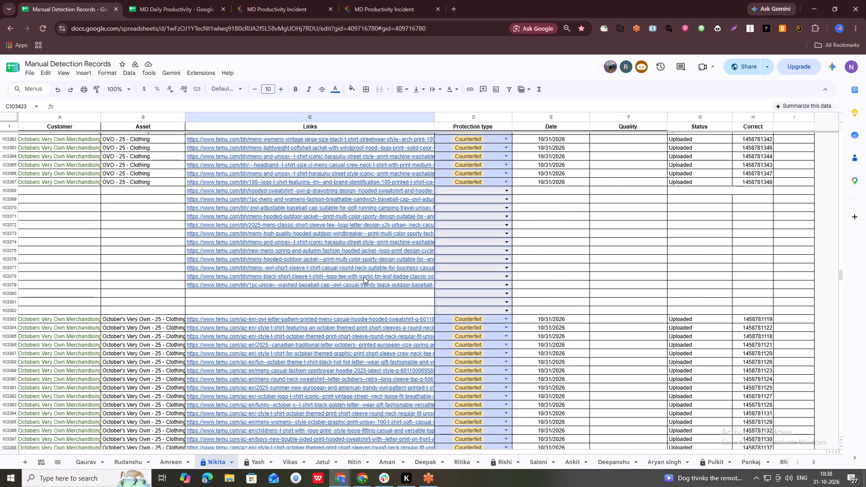
{"action": "left_click", "coordinate": [359, 293]}
{"action": "key", "text": "ctrl+v"}
Copy the link of Temu's 3-pc Men's T-Shirts Camo Ape Head Ovo Logo listing into cell C103381.
{"action": "left_click", "coordinate": [371, 306]}
{"action": "key", "text": "alt+Tab"}
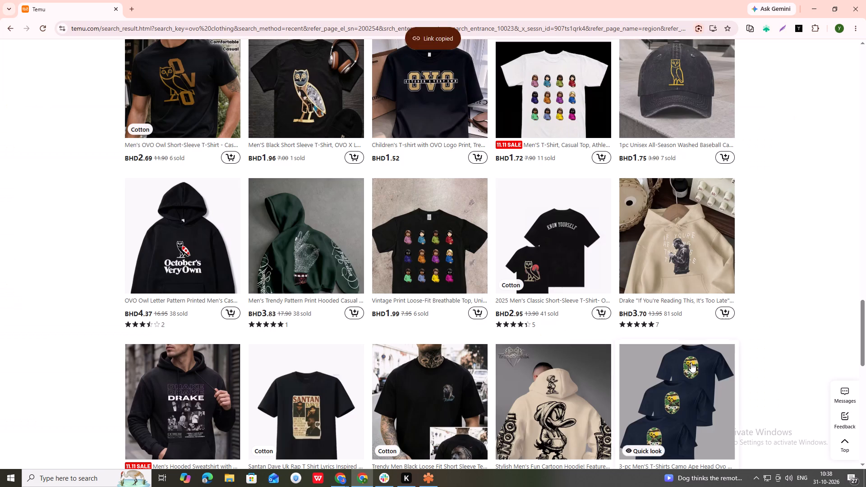
{"action": "scroll", "coordinate": [531, 356], "scroll_direction": "down", "scroll_amount": 4}
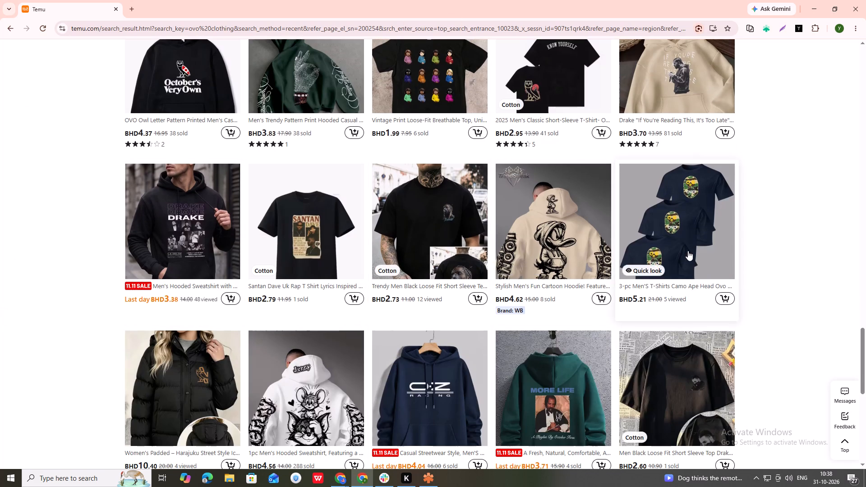
{"action": "right_click", "coordinate": [672, 287]}
{"action": "left_click", "coordinate": [698, 381]}
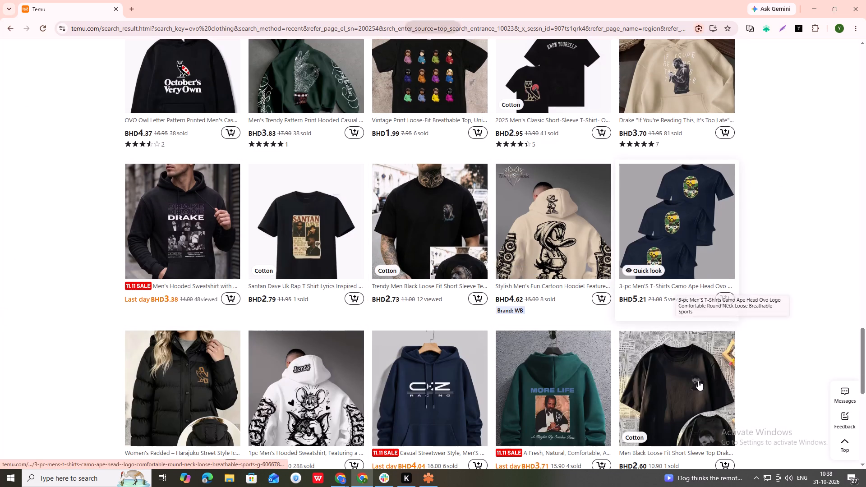
{"action": "key", "text": "alt+Tab"}
{"action": "key", "text": "ctrl+v"}
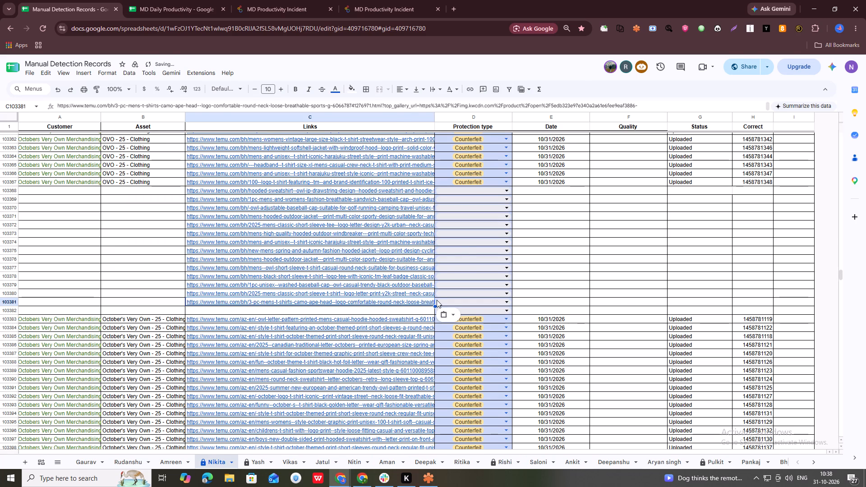
Copy the link of Temu's Women's Padded Harajuku Street Style jacket listing.
{"action": "key", "text": "alt+Tab"}
{"action": "scroll", "coordinate": [476, 317], "scroll_direction": "down", "scroll_amount": 5}
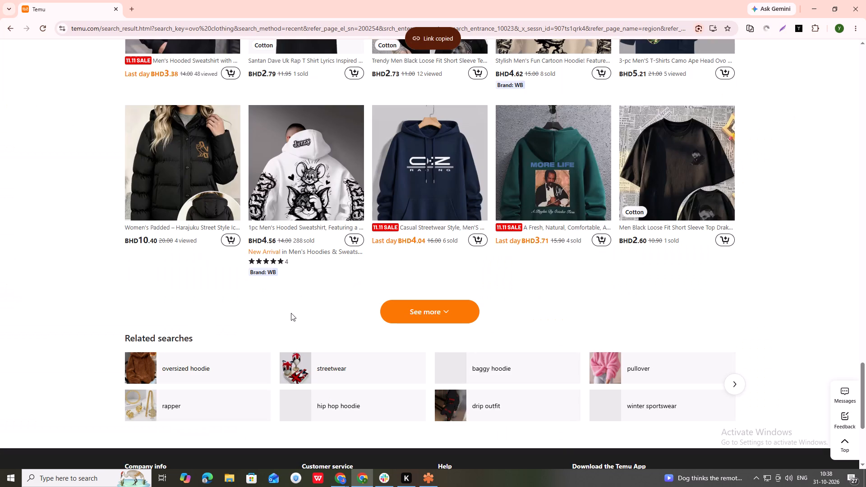
{"action": "right_click", "coordinate": [187, 229]}
{"action": "left_click", "coordinate": [205, 323]}
{"action": "key", "text": "alt+Tab"}
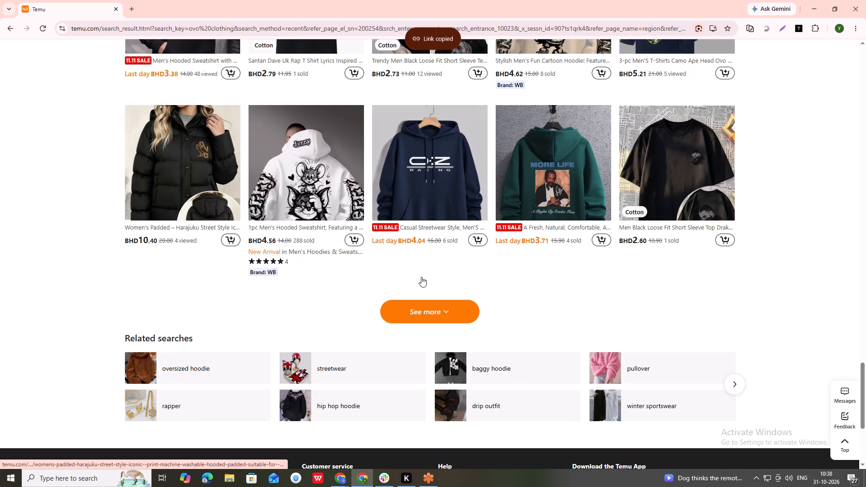
Insert nine blank rows at row 103382, above the October's Very Own asset records.
{"action": "left_click", "coordinate": [8, 316]}
{"action": "left_click", "coordinate": [3, 311]}
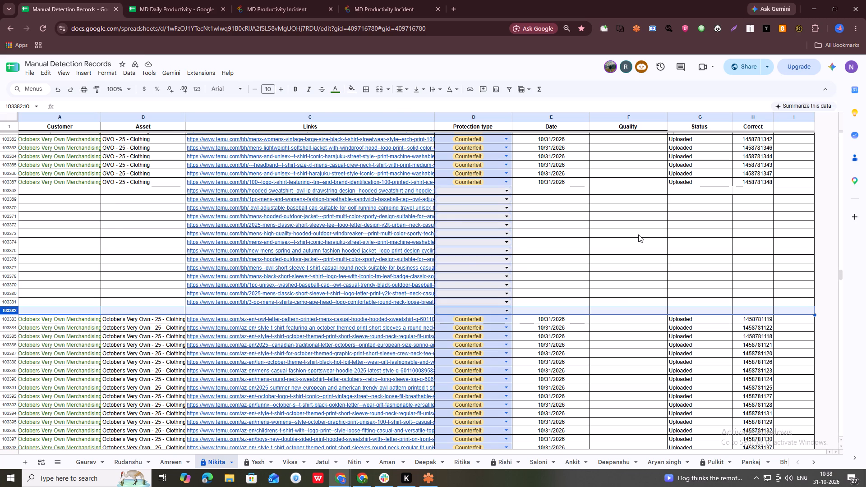
{"action": "key", "text": "ctrl+alt+equal"}
{"action": "key", "text": "ctrl+alt+equal"}
{"action": "key", "text": "ctrl+alt+equal"}
{"action": "key", "text": "ctrl+alt+equal"}
{"action": "key", "text": "ctrl+alt+equal"}
{"action": "key", "text": "ctrl+alt+equal"}
{"action": "key", "text": "ctrl+alt+equal"}
{"action": "key", "text": "ctrl+alt+equal"}
{"action": "key", "text": "ctrl+alt+equal"}
Paste the copied women's padded jacket link into cell C103382.
{"action": "key", "text": "Right"}
{"action": "key", "text": "Right"}
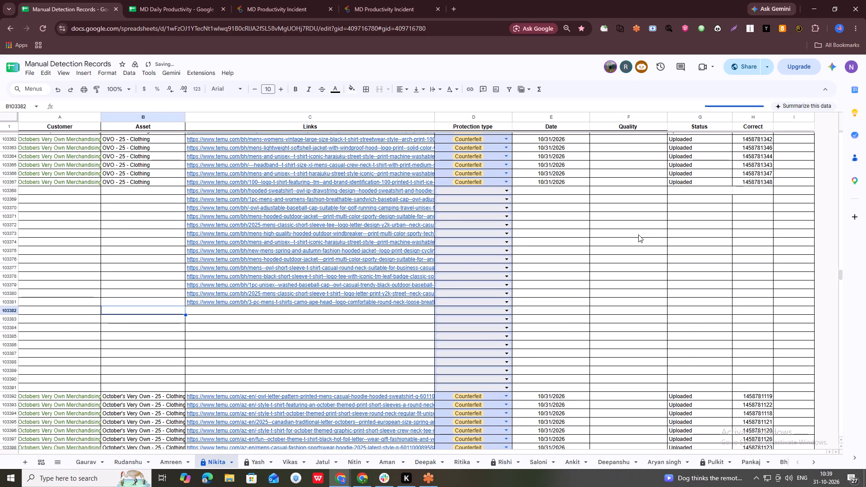
{"action": "key", "text": "Right"}
{"action": "key", "text": "Left"}
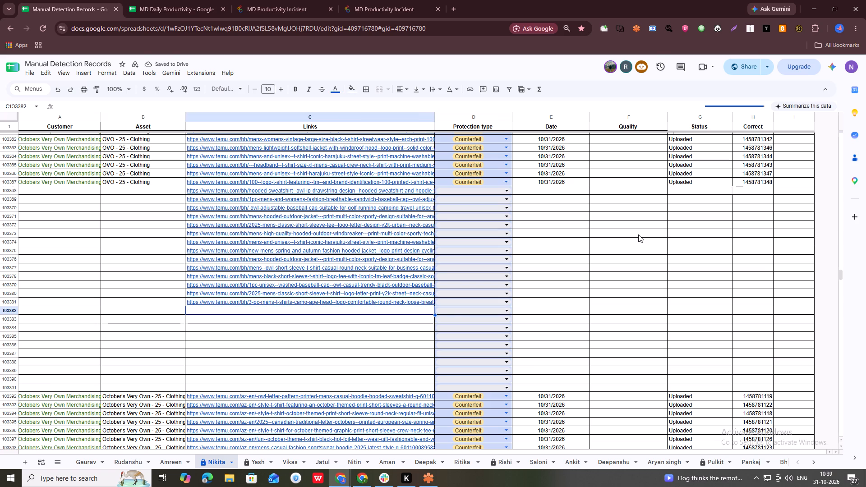
{"action": "key", "text": "ctrl+v"}
{"action": "key", "text": "Down"}
Switch to Temu and load more listings in the ovo clothing search results.
{"action": "key", "text": "alt+Tab"}
{"action": "key", "text": "Right"}
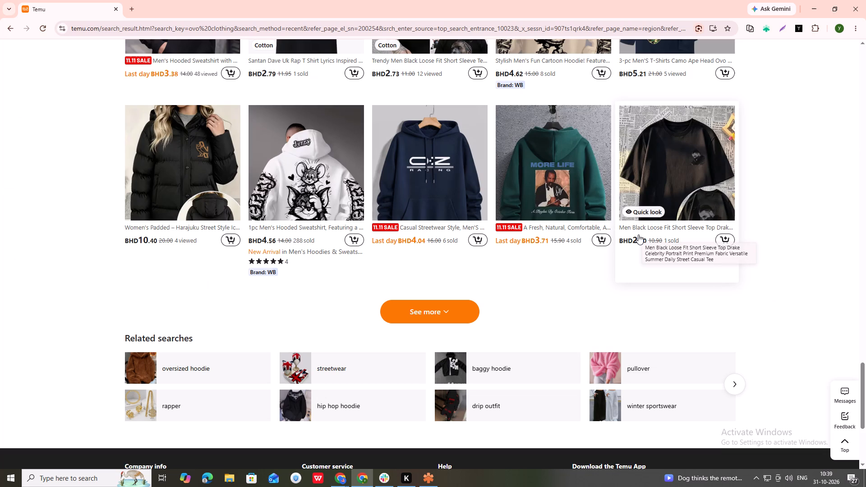
{"action": "left_click", "coordinate": [429, 312]}
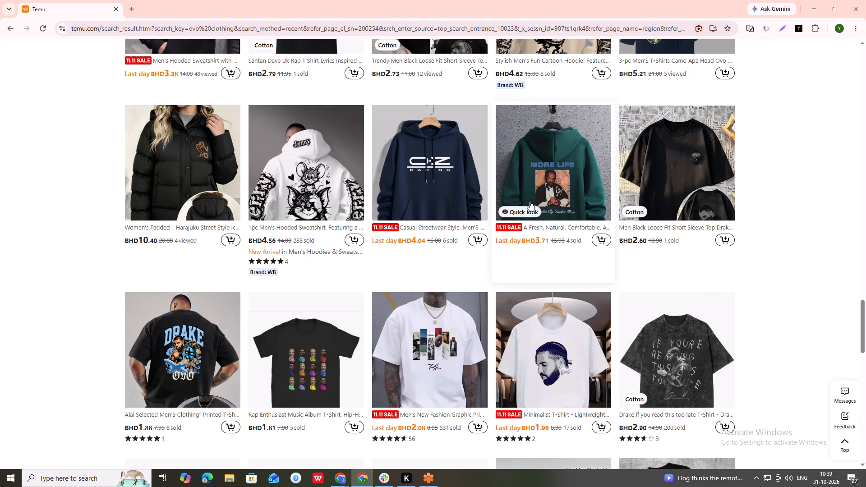
Switch to the NEW 01 - Calendar - Suntec - Brand spreadsheet and open the NS-8 analyst sheet.
{"action": "key", "text": "alt+Tab"}
{"action": "left_click", "coordinate": [415, 258], "text": "alt"}
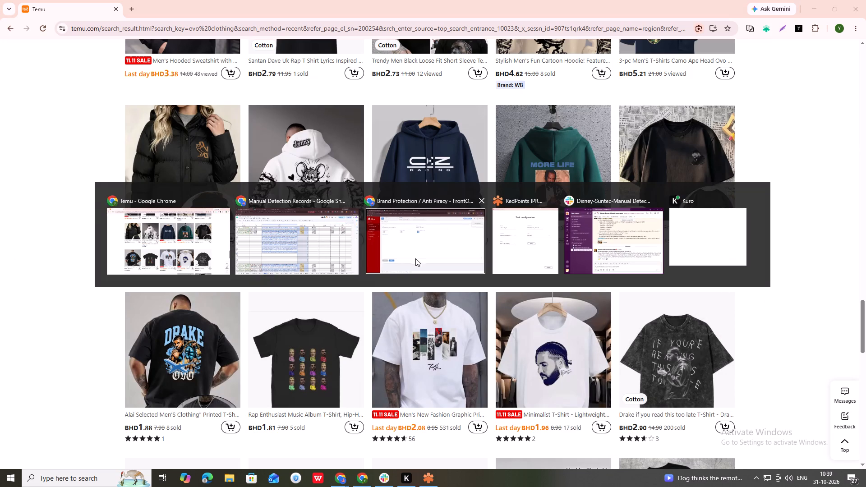
{"action": "left_click", "coordinate": [166, 0]}
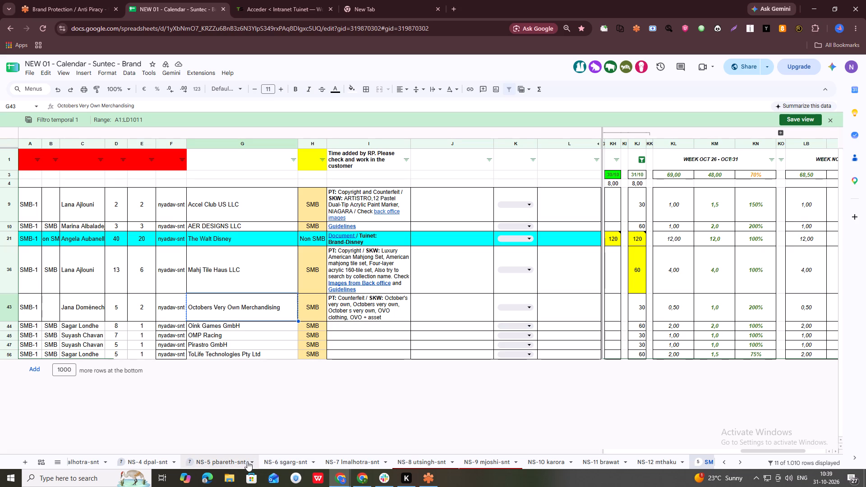
{"action": "left_click", "coordinate": [440, 462]}
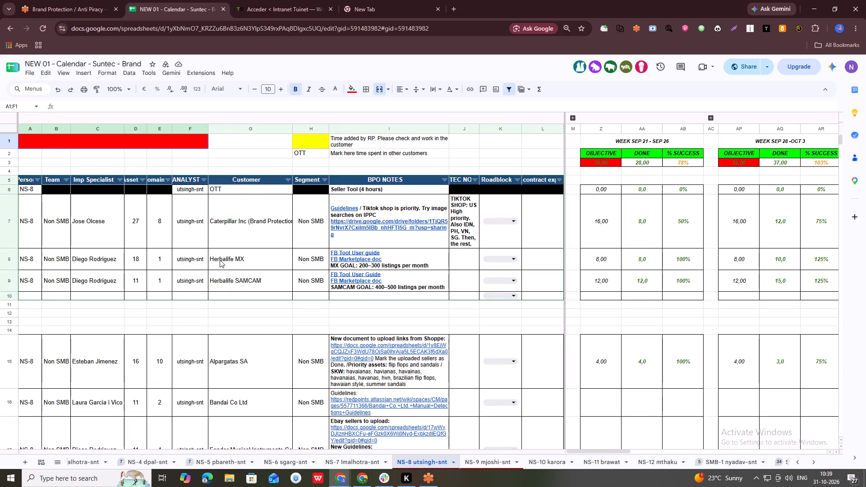
Review the NS-8 analyst's assigned customers and their daily time entries for the week Oct 26 to Oct 31.
{"action": "scroll", "coordinate": [220, 259], "scroll_direction": "down", "scroll_amount": 2}
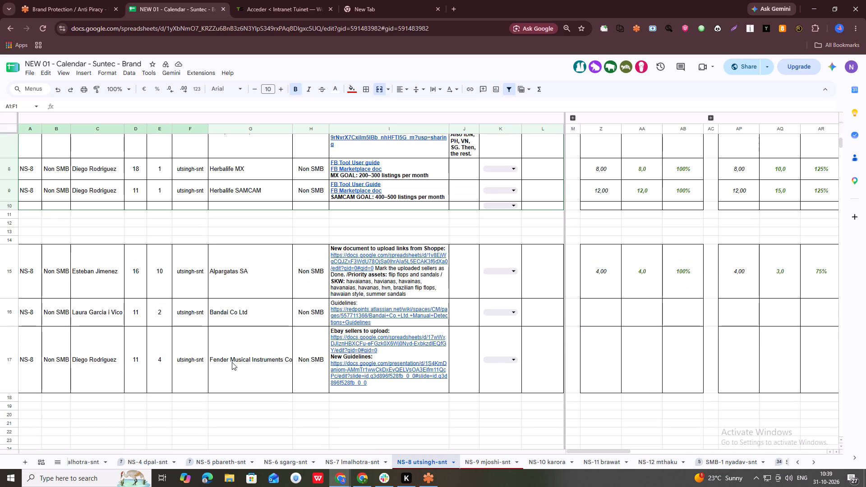
{"action": "scroll", "coordinate": [232, 362], "scroll_direction": "up", "scroll_amount": 3}
{"action": "scroll", "coordinate": [232, 362], "scroll_direction": "down", "scroll_amount": 1}
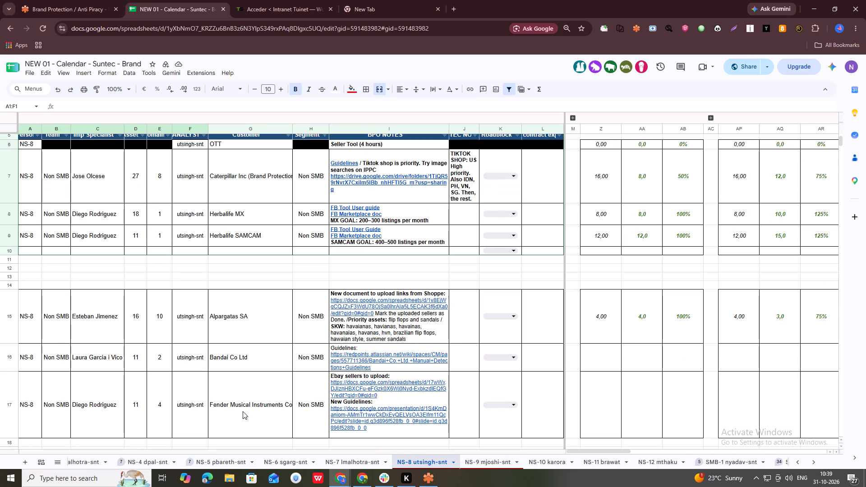
{"action": "scroll", "coordinate": [243, 411], "scroll_direction": "up", "scroll_amount": 1}
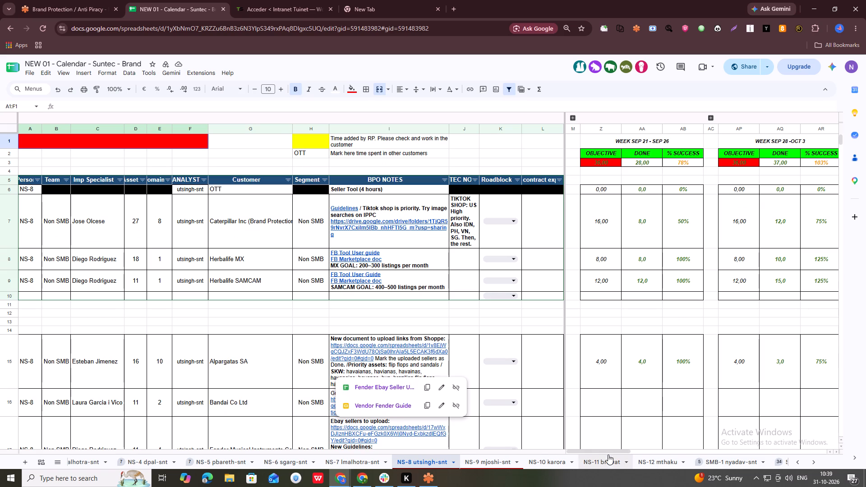
{"action": "left_click_drag", "start_coordinate": [604, 453], "coordinate": [735, 441]}
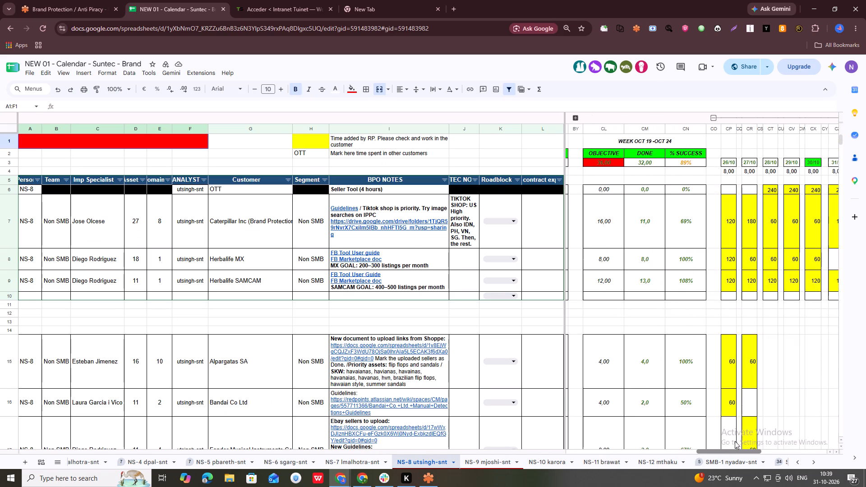
{"action": "left_click_drag", "start_coordinate": [735, 441], "coordinate": [792, 433]}
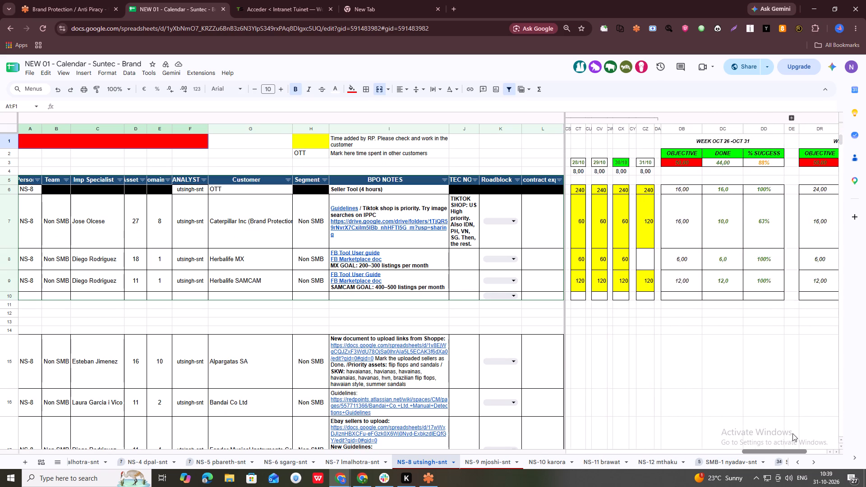
{"action": "left_click_drag", "start_coordinate": [792, 433], "coordinate": [737, 437]}
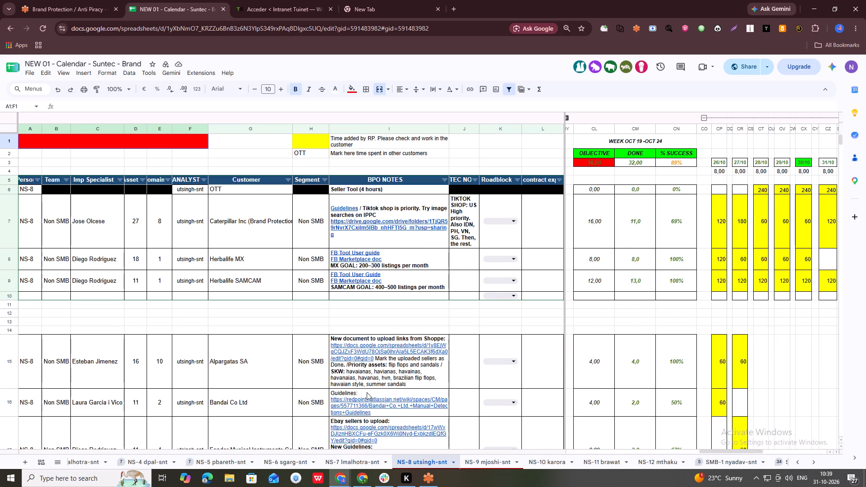
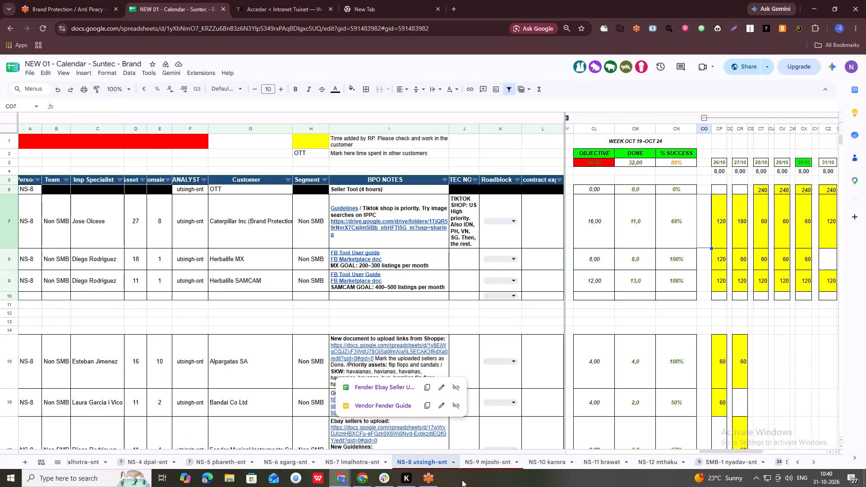
Open the SMB-1 analyst sheet in the calendar spreadsheet.
{"action": "left_click", "coordinate": [727, 460]}
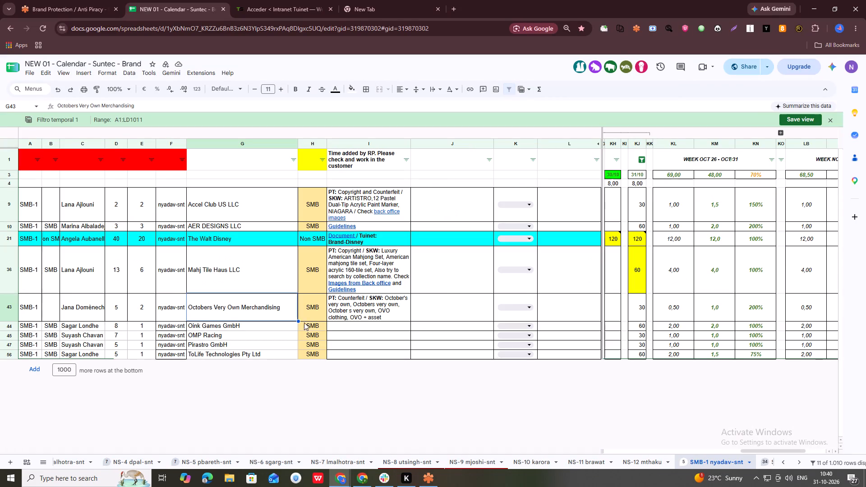
Switch to Temu and copy the Alai Selected Men's printed Drake OVO T-shirt link into cell C103383 of Manual Detection Records.
{"action": "key", "text": "alt+Tab"}
{"action": "key", "text": "alt+Tab"}
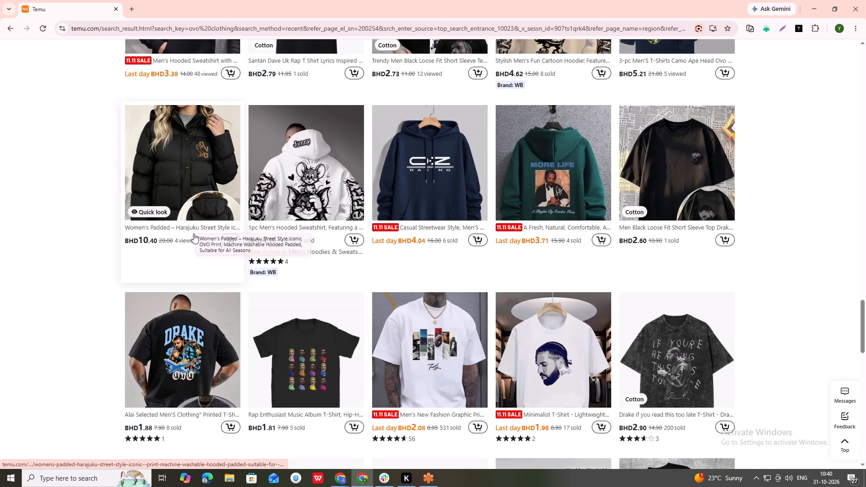
{"action": "right_click", "coordinate": [193, 418]}
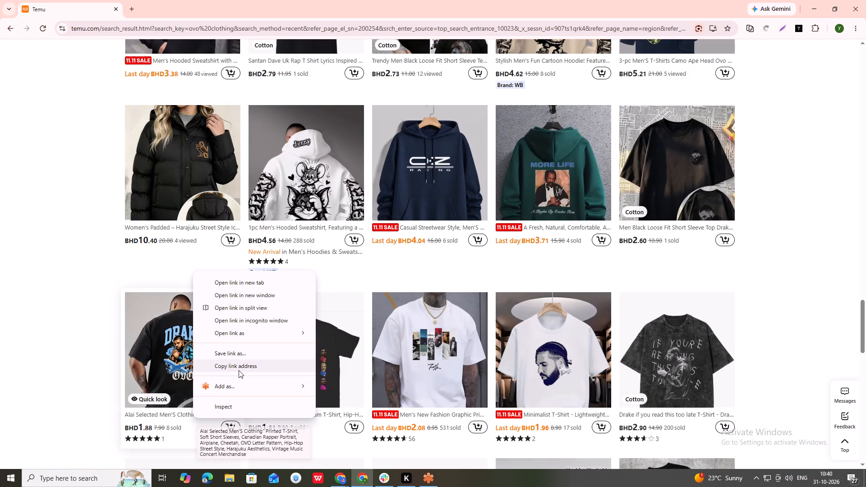
{"action": "left_click", "coordinate": [238, 368]}
{"action": "key", "text": "alt+Tab"}
{"action": "key", "text": "alt+Tab"}
{"action": "key", "text": "alt+Tab"}
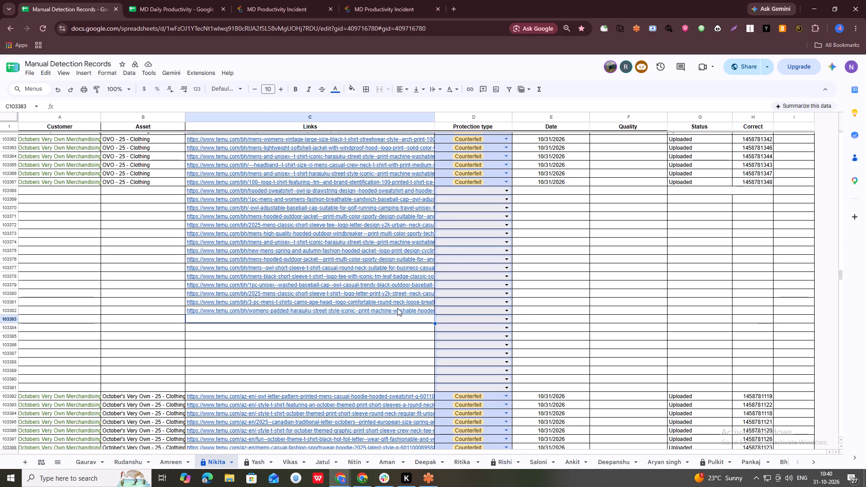
{"action": "key", "text": "ctrl+v"}
Copy the Temu link of the black OVO X Logo T-shirt with the owl into cell C103384 of Manual Detection Records.
{"action": "left_click", "coordinate": [373, 326]}
{"action": "key", "text": "alt+Tab"}
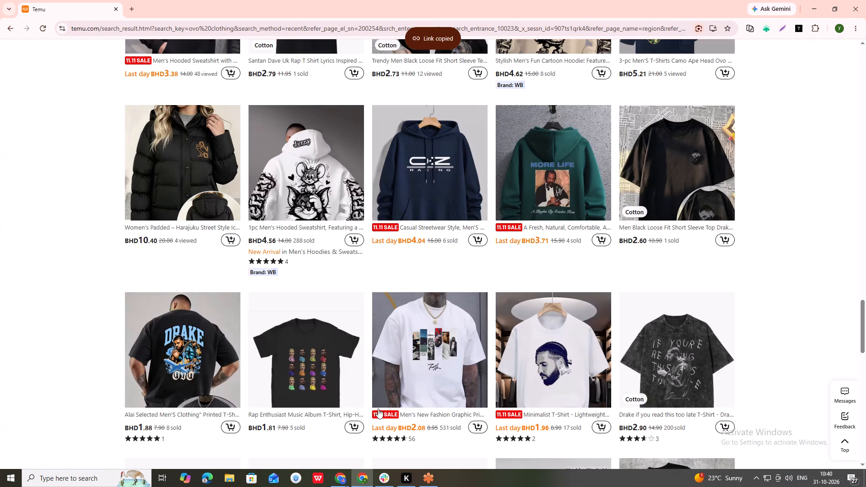
{"action": "scroll", "coordinate": [622, 364], "scroll_direction": "down", "scroll_amount": 3}
{"action": "scroll", "coordinate": [298, 350], "scroll_direction": "down", "scroll_amount": 3}
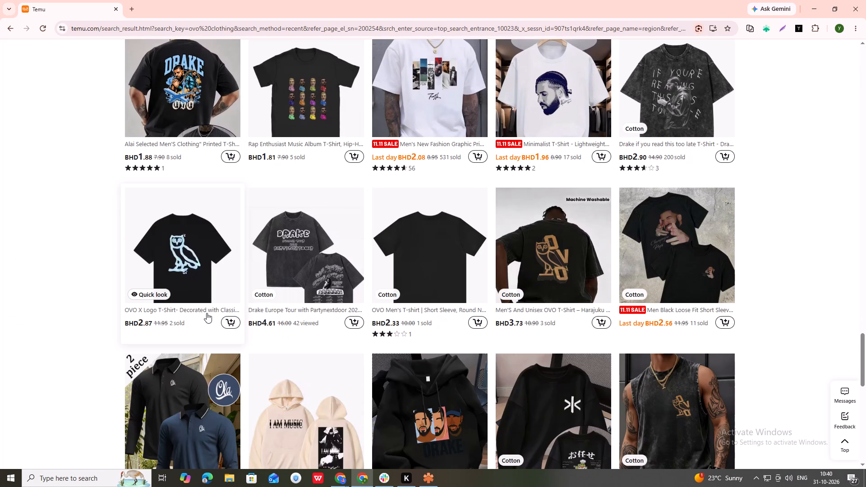
{"action": "right_click", "coordinate": [205, 313]}
{"action": "left_click", "coordinate": [230, 408]}
{"action": "key", "text": "alt+Tab"}
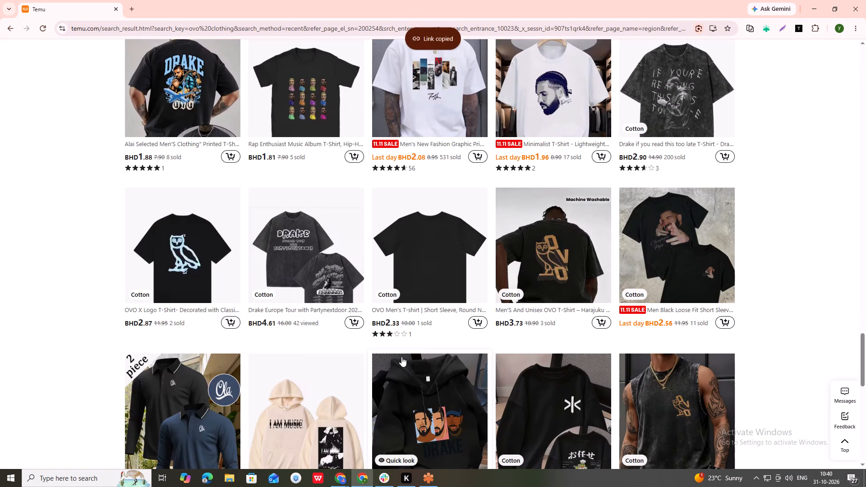
{"action": "key", "text": "ctrl+v"}
Copy the Temu link of the Men's and Unisex OVO T-shirt, BHD3.73, into cell C103385 of Manual Detection Records.
{"action": "left_click", "coordinate": [377, 333]}
{"action": "key", "text": "alt+Tab"}
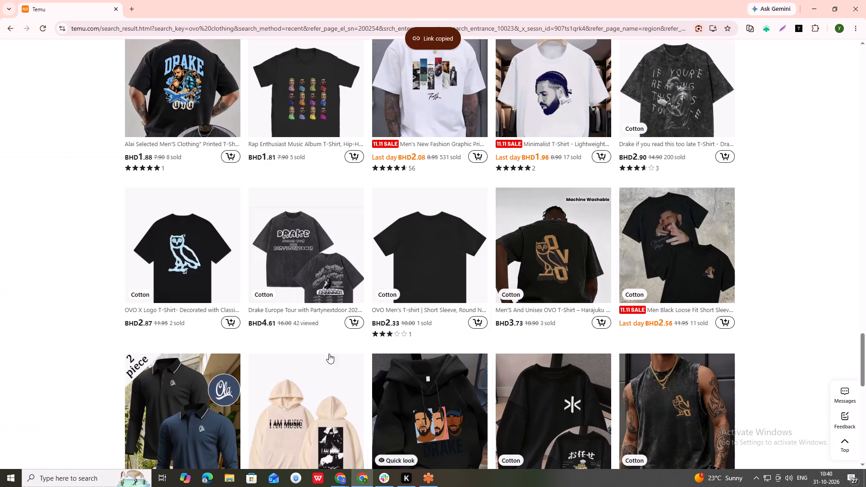
{"action": "right_click", "coordinate": [557, 313]}
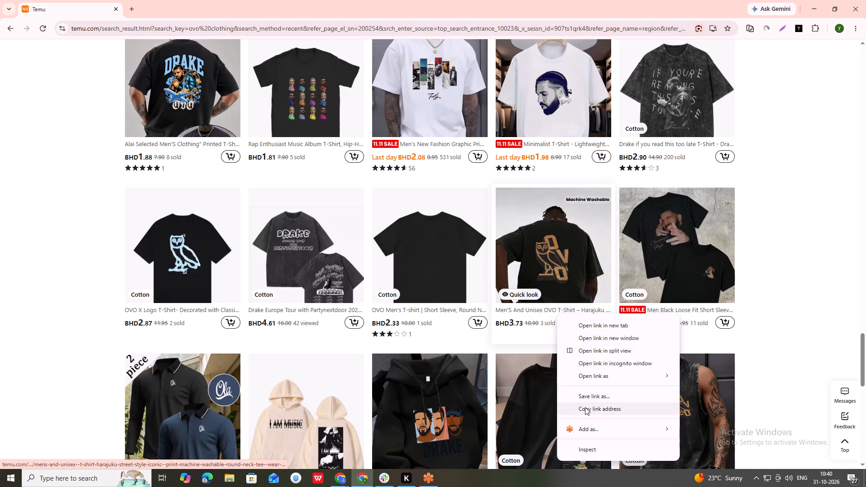
{"action": "left_click", "coordinate": [585, 407]}
{"action": "key", "text": "alt+Tab"}
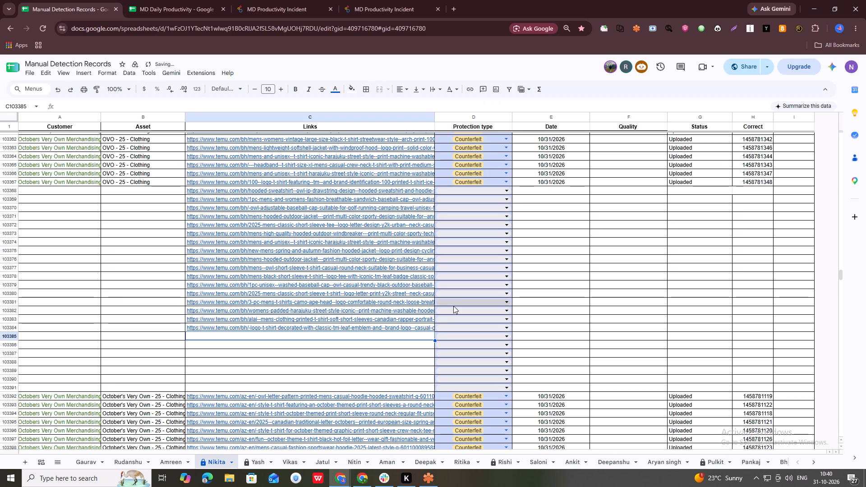
{"action": "key", "text": "ctrl+v"}
Copy the Temu link of the Men's and Unisex OVO Washed Sleeveless Tank Top into cell C103386 of Manual Detection Records.
{"action": "left_click", "coordinate": [351, 348]}
{"action": "key", "text": "alt+Tab"}
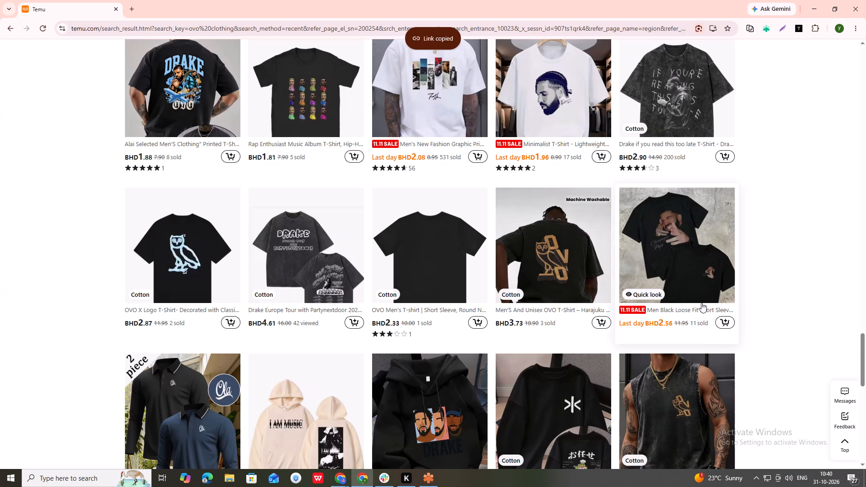
{"action": "scroll", "coordinate": [497, 322], "scroll_direction": "down", "scroll_amount": 4}
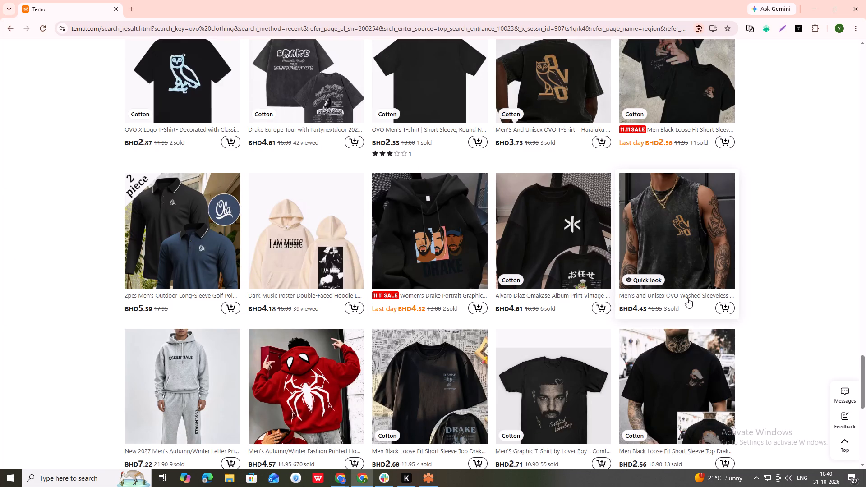
{"action": "right_click", "coordinate": [678, 294]}
{"action": "right_click", "coordinate": [675, 301]}
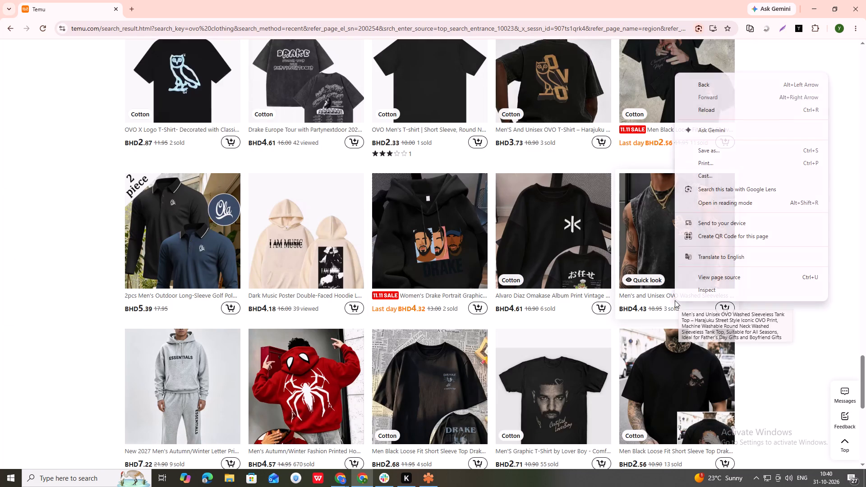
{"action": "right_click", "coordinate": [674, 298]}
{"action": "left_click", "coordinate": [696, 392]}
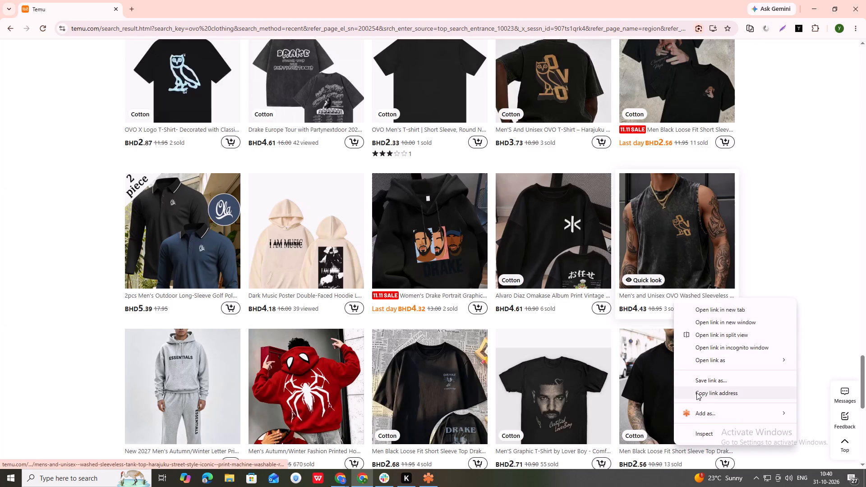
{"action": "key", "text": "alt+Tab"}
{"action": "key", "text": "ctrl+v"}
Load more Temu results and copy the OVO Summer New T-Shirt link into cell C103387 of Manual Detection Records.
{"action": "left_click", "coordinate": [348, 355]}
{"action": "key", "text": "alt+Tab"}
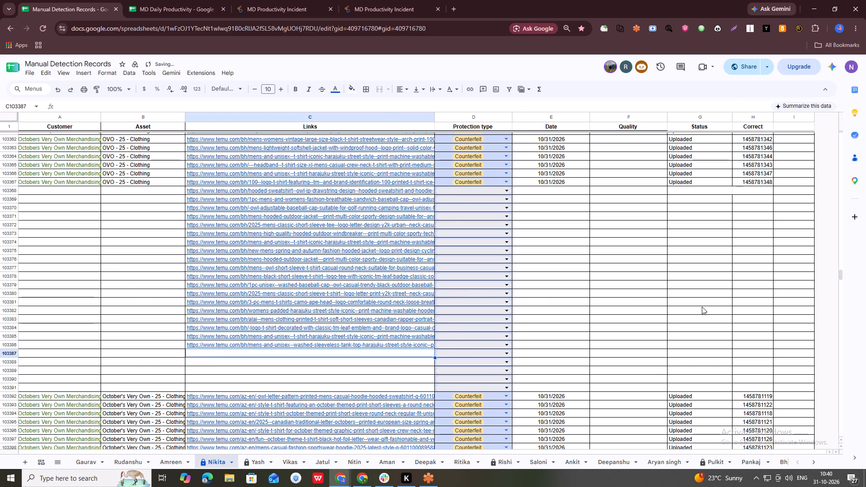
{"action": "scroll", "coordinate": [566, 308], "scroll_direction": "down", "scroll_amount": 4}
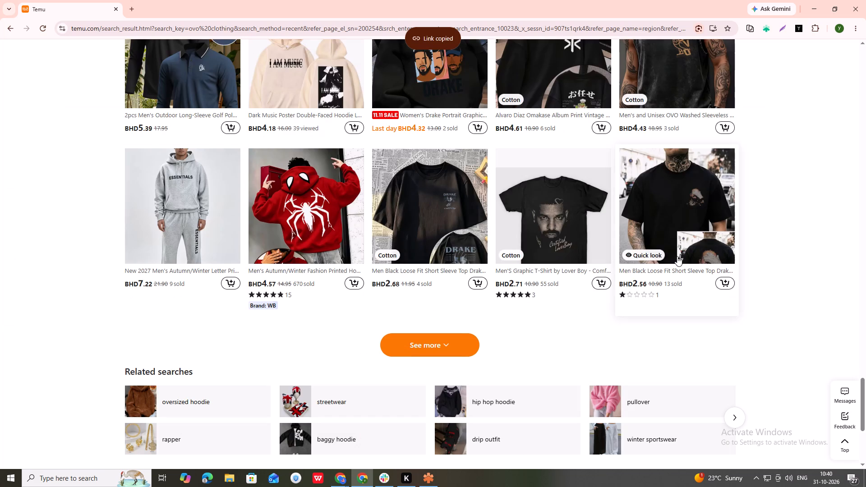
{"action": "left_click", "coordinate": [451, 344]}
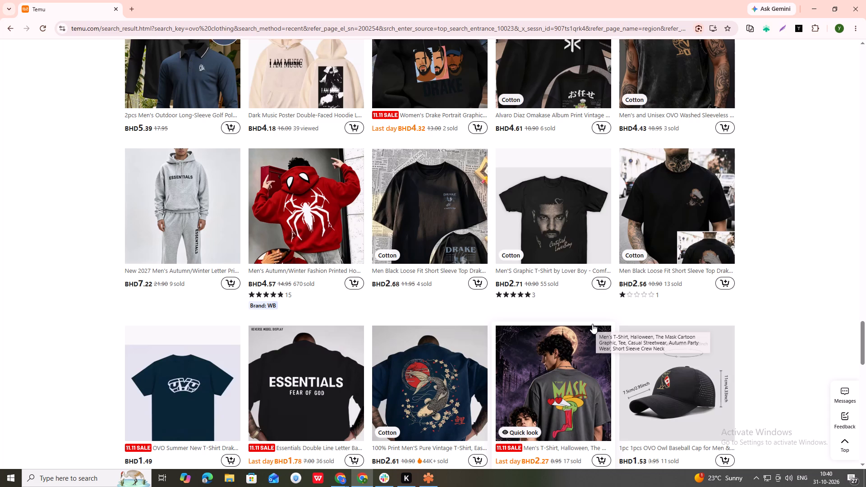
{"action": "scroll", "coordinate": [479, 311], "scroll_direction": "down", "scroll_amount": 5}
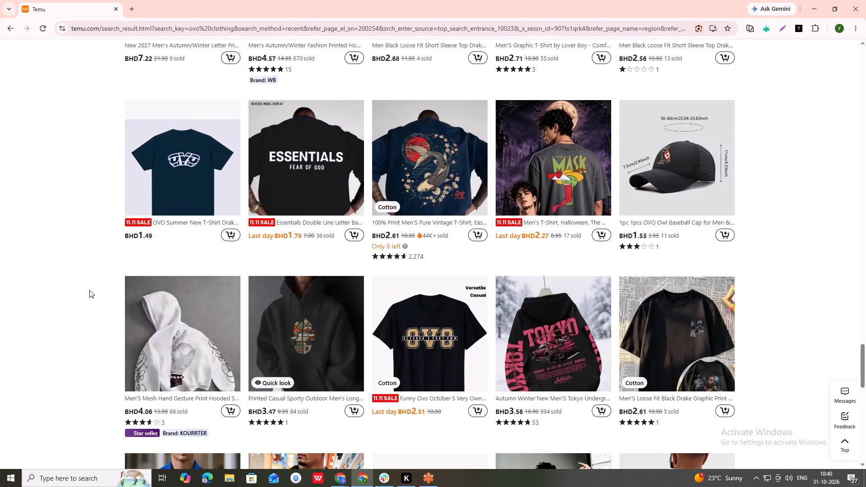
{"action": "right_click", "coordinate": [196, 225]}
{"action": "left_click", "coordinate": [214, 321]}
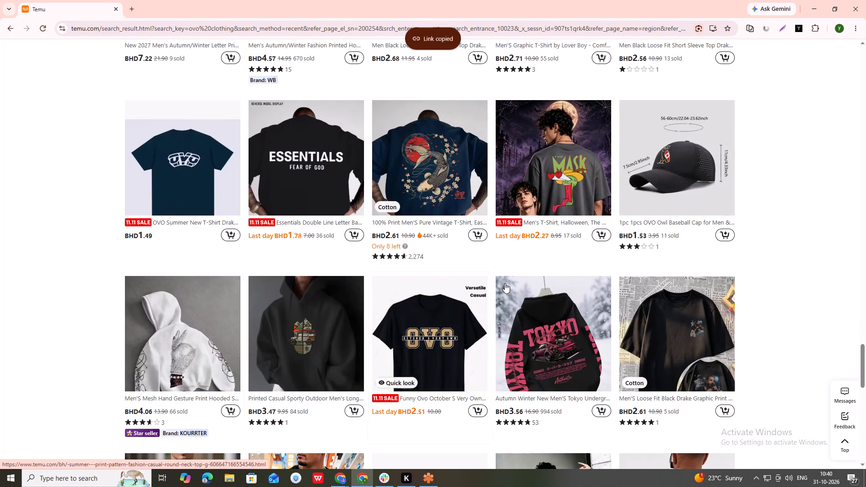
{"action": "key", "text": "alt+Tab"}
{"action": "key", "text": "ctrl+v"}
Copy the Temu link of the 1pc OVO Owl Baseball Cap into cell C103388 of Manual Detection Records.
{"action": "left_click", "coordinate": [366, 360]}
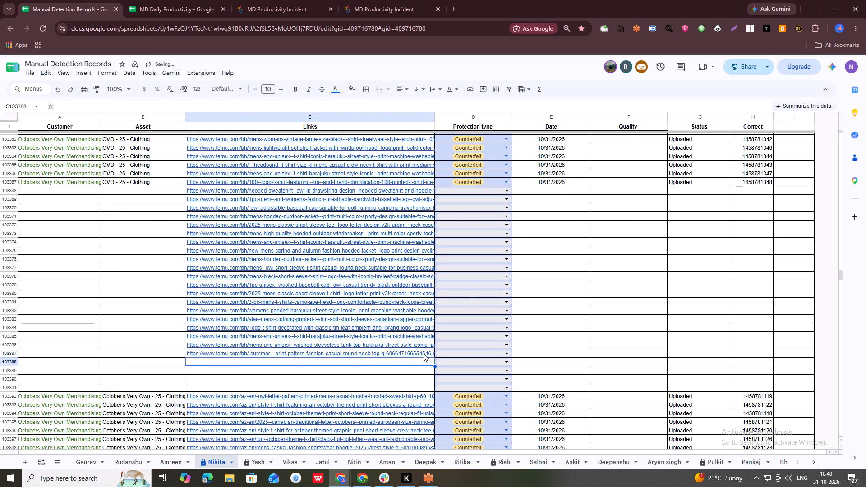
{"action": "key", "text": "alt+Tab"}
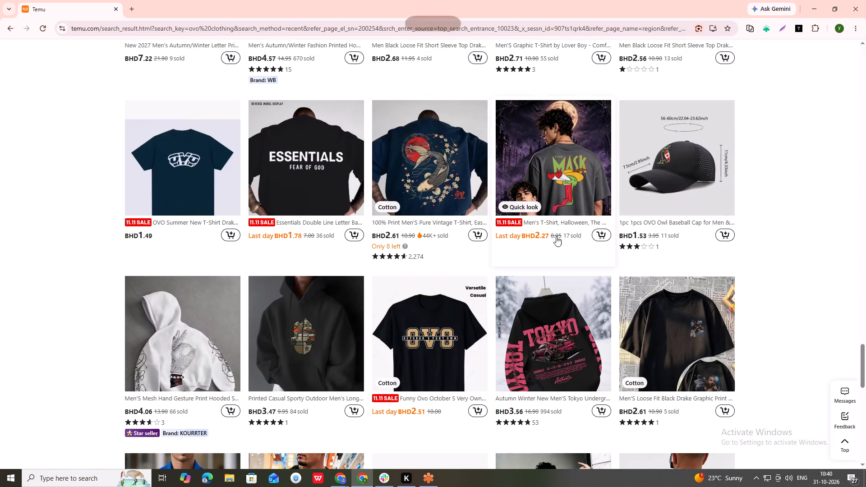
{"action": "right_click", "coordinate": [690, 225]}
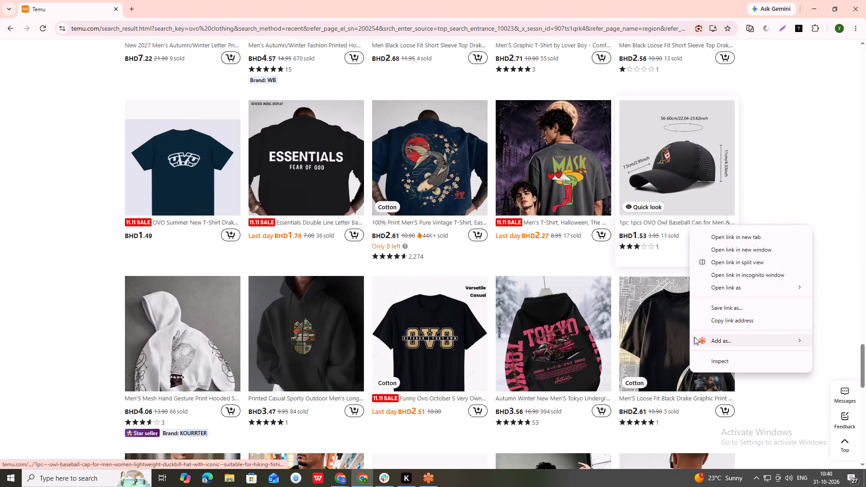
{"action": "left_click", "coordinate": [713, 321]}
{"action": "key", "text": "alt+Tab"}
{"action": "key", "text": "ctrl+v"}
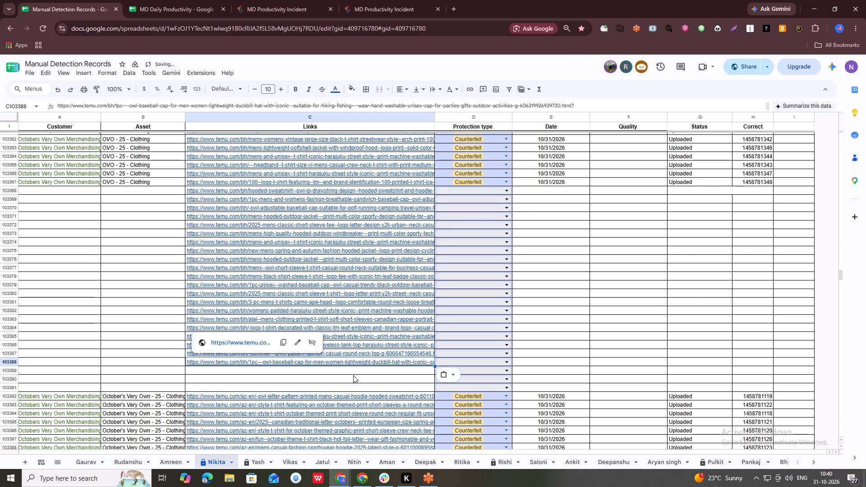
{"action": "left_click", "coordinate": [354, 372]}
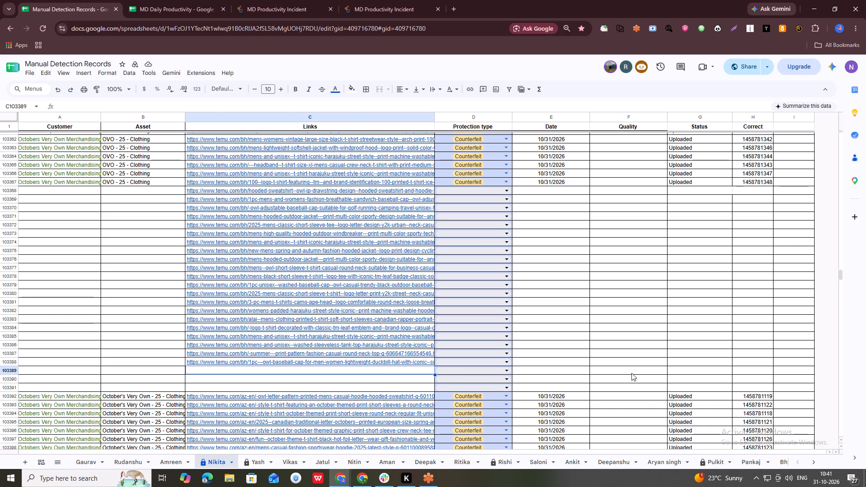
Copy the Temu link of the Funny Ovo October S Very Own T-shirt into cell C103432, below the October's Very Own links.
{"action": "key", "text": "alt+Tab"}
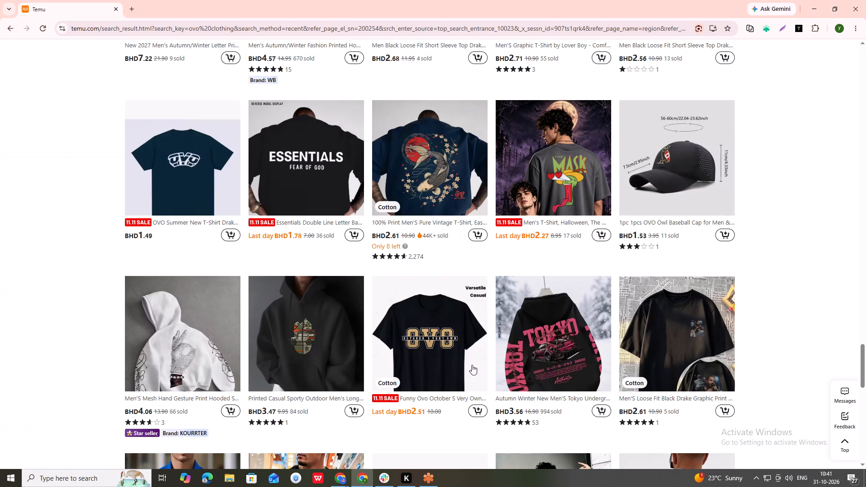
{"action": "scroll", "coordinate": [382, 376], "scroll_direction": "down", "scroll_amount": 4}
{"action": "right_click", "coordinate": [433, 219]}
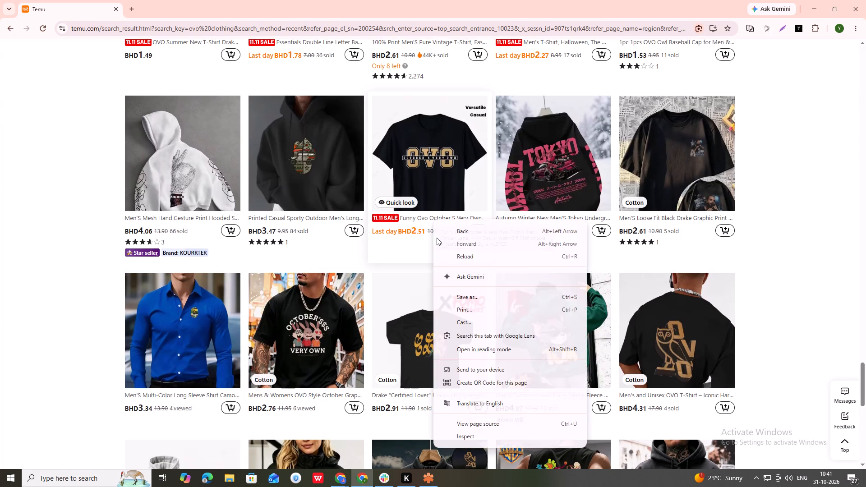
{"action": "right_click", "coordinate": [422, 218]}
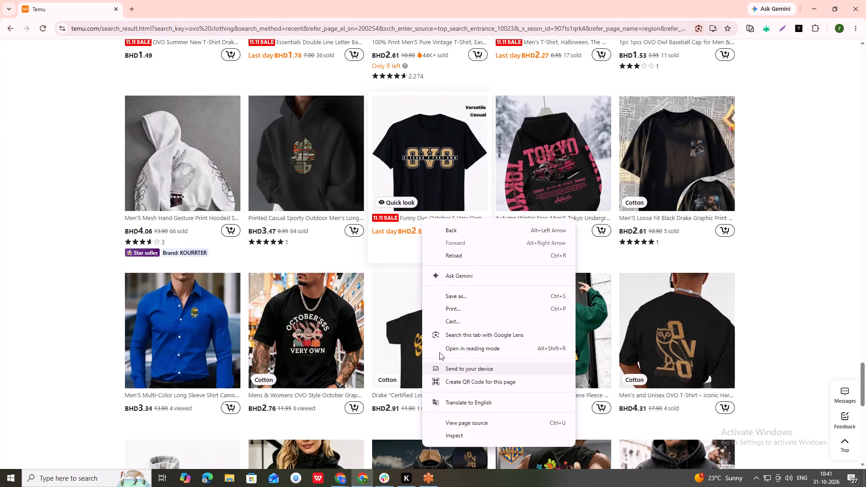
{"action": "right_click", "coordinate": [412, 220]}
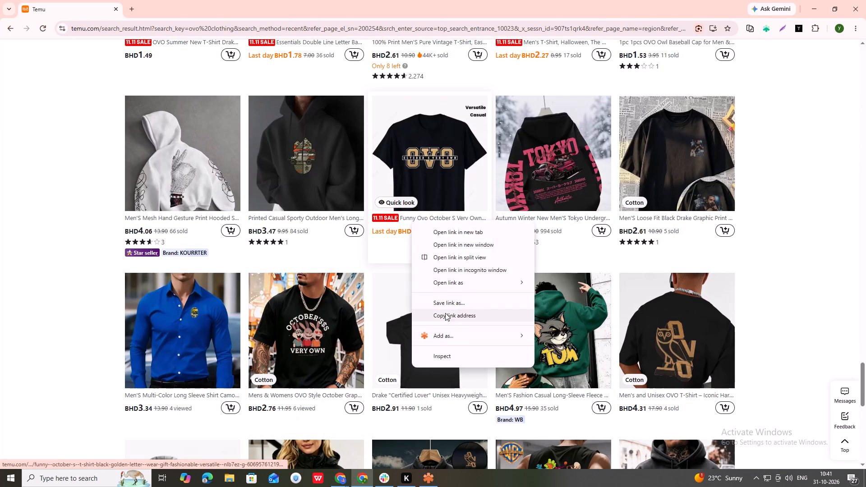
{"action": "left_click", "coordinate": [445, 313]}
{"action": "key", "text": "alt+Tab"}
{"action": "scroll", "coordinate": [273, 345], "scroll_direction": "down", "scroll_amount": 8}
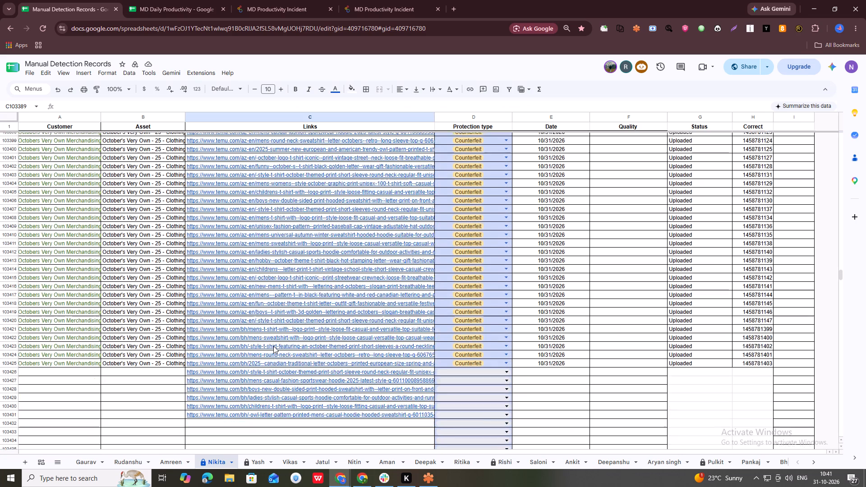
{"action": "left_click", "coordinate": [283, 381]}
{"action": "key", "text": "ctrl+v"}
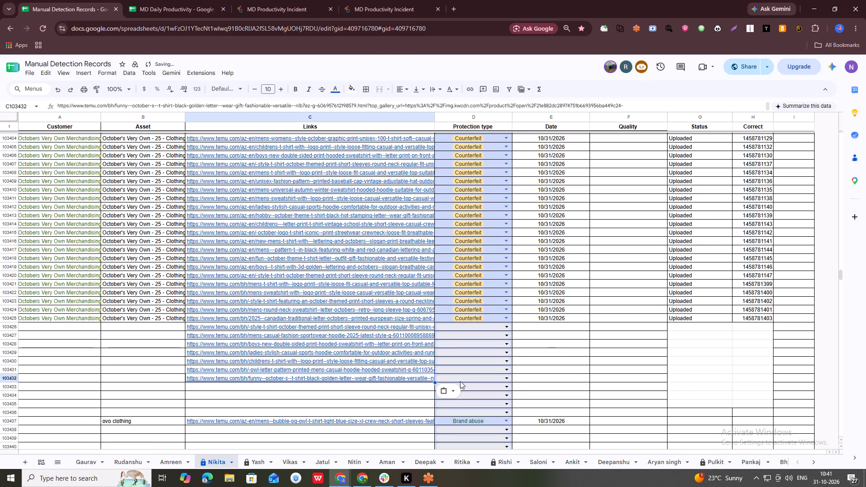
Copy the Temu link of the Mens & Womens OVO Style October Graphic T-shirt into cell C103433 of Manual Detection Records.
{"action": "key", "text": "alt+Tab"}
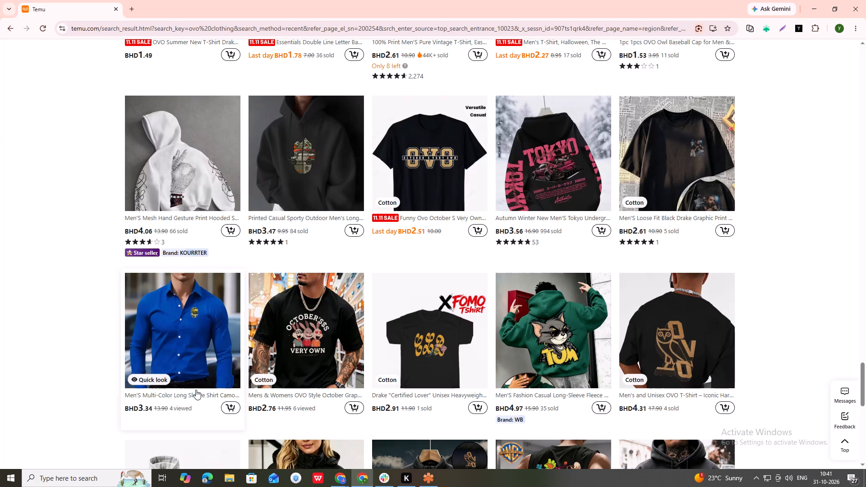
{"action": "right_click", "coordinate": [310, 396]}
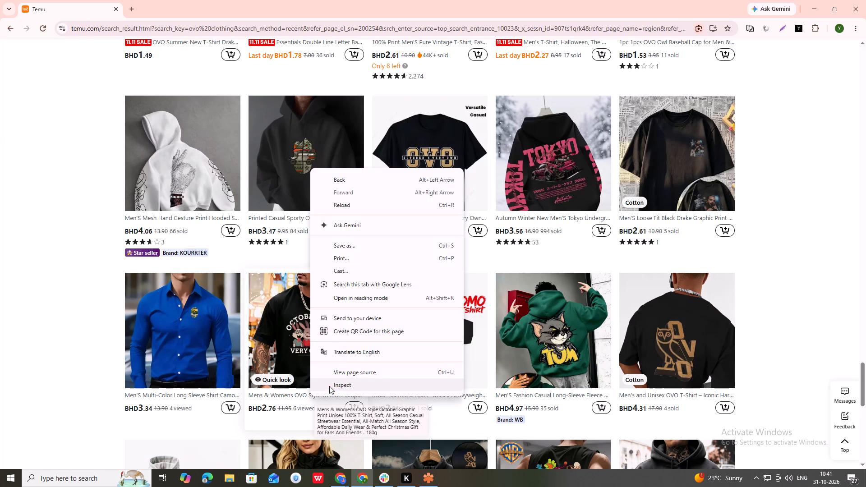
{"action": "right_click", "coordinate": [299, 394]}
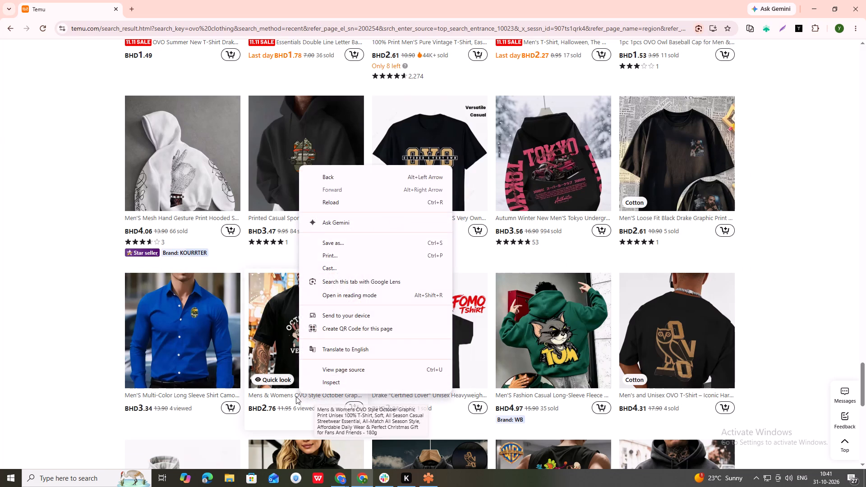
{"action": "right_click", "coordinate": [296, 396]}
{"action": "right_click", "coordinate": [318, 400]}
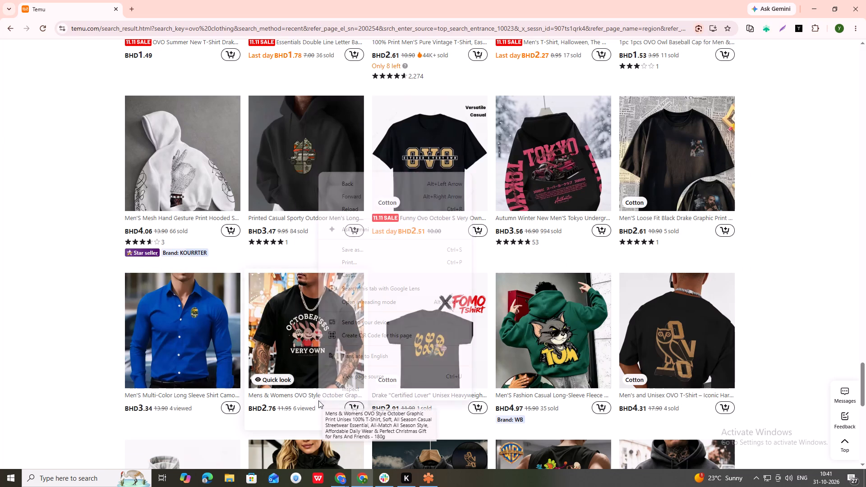
{"action": "right_click", "coordinate": [296, 394]}
{"action": "right_click", "coordinate": [294, 394]}
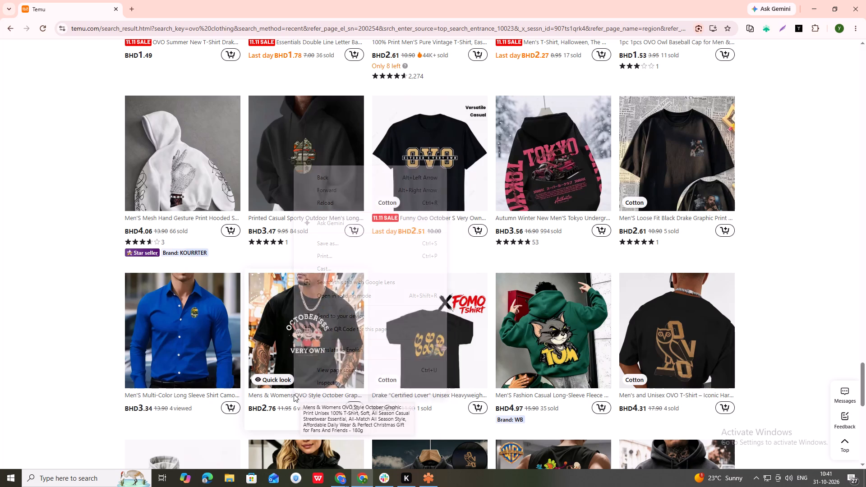
{"action": "right_click", "coordinate": [336, 399]}
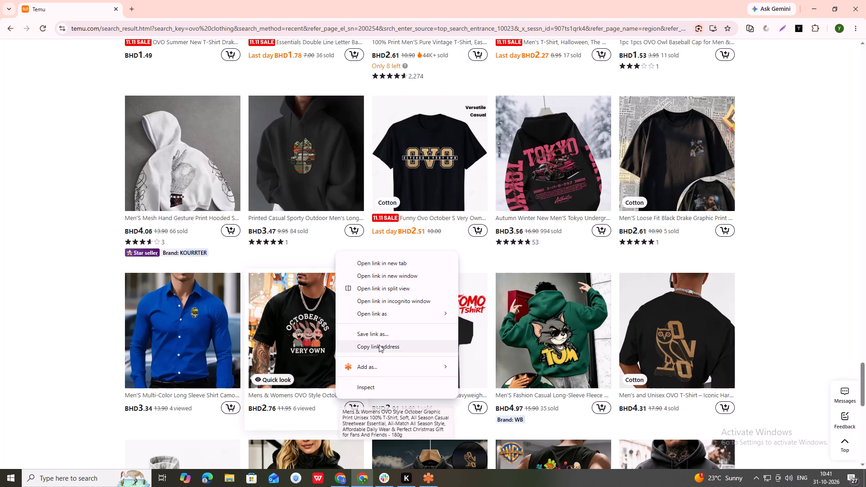
{"action": "left_click", "coordinate": [380, 345]}
{"action": "key", "text": "alt+Tab"}
{"action": "left_click", "coordinate": [336, 387]}
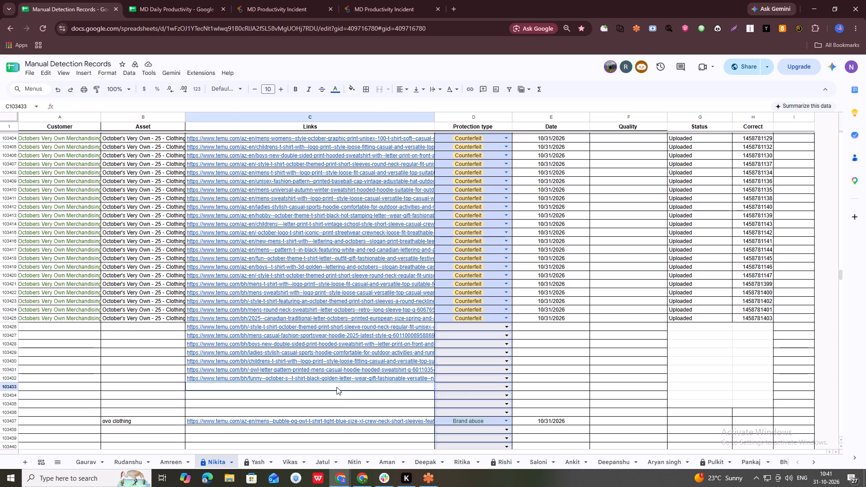
{"action": "key", "text": "ctrl+v"}
{"action": "left_click", "coordinate": [338, 393]}
Copy the Temu link of the Men's and Unisex OVO T-Shirt – Iconic Harajuku Street Style into cell C103389.
{"action": "key", "text": "alt+Tab"}
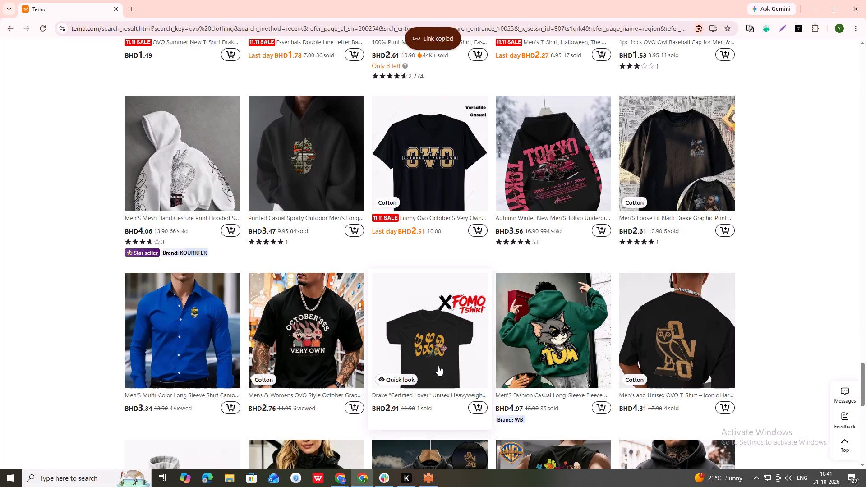
{"action": "right_click", "coordinate": [679, 397]}
{"action": "left_click", "coordinate": [702, 348]}
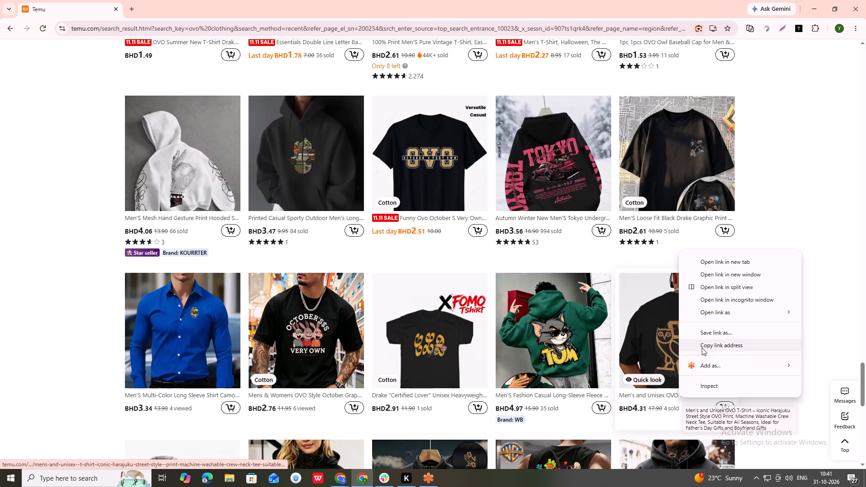
{"action": "key", "text": "alt+Tab"}
{"action": "scroll", "coordinate": [309, 355], "scroll_direction": "up", "scroll_amount": 7}
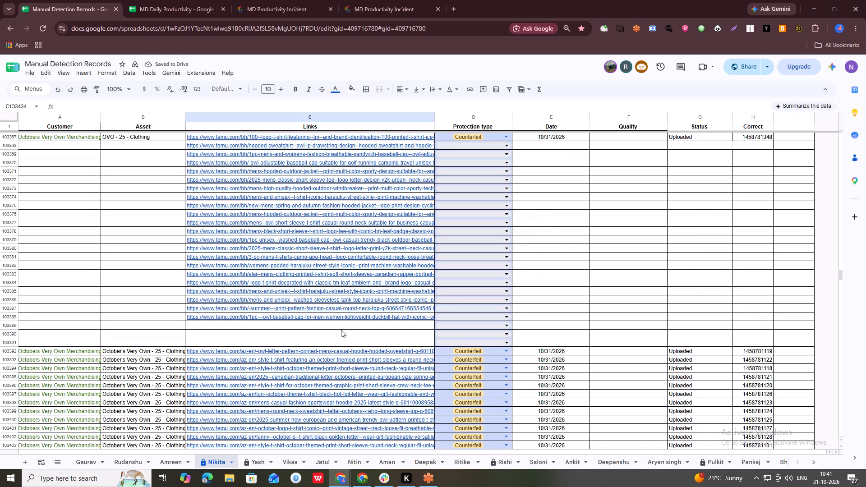
{"action": "left_click", "coordinate": [341, 326]}
{"action": "key", "text": "ctrl+v"}
Copy the Temu link of the Women's Dress - Harajuku Street Style listing and return to Manual Detection Records.
{"action": "key", "text": "alt+Tab"}
{"action": "scroll", "coordinate": [471, 363], "scroll_direction": "down", "scroll_amount": 4}
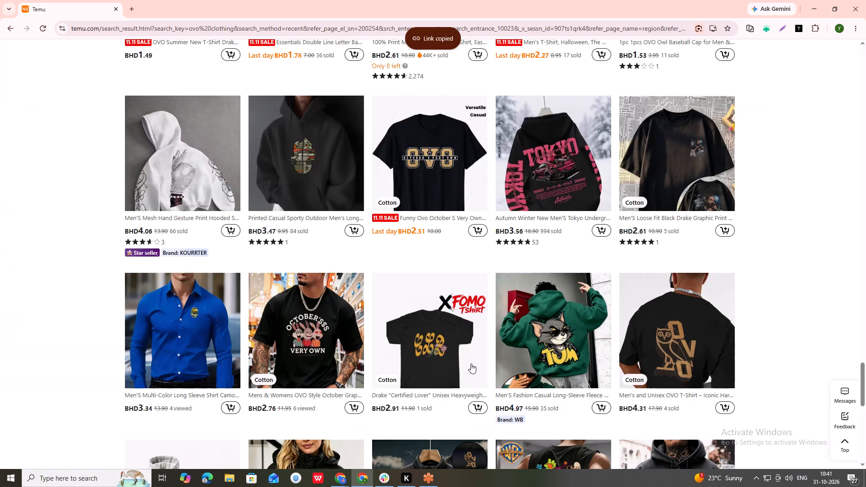
{"action": "scroll", "coordinate": [471, 363], "scroll_direction": "down", "scroll_amount": 1}
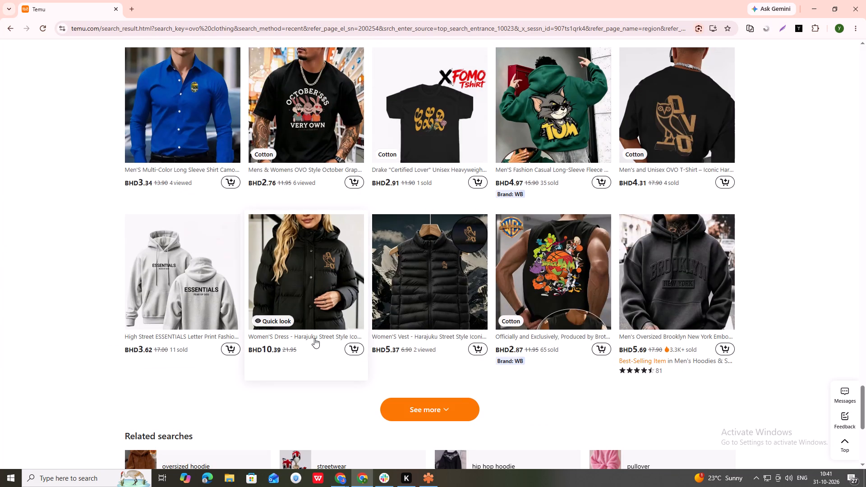
{"action": "right_click", "coordinate": [314, 338]}
{"action": "left_click", "coordinate": [358, 284]}
{"action": "key", "text": "alt+Tab"}
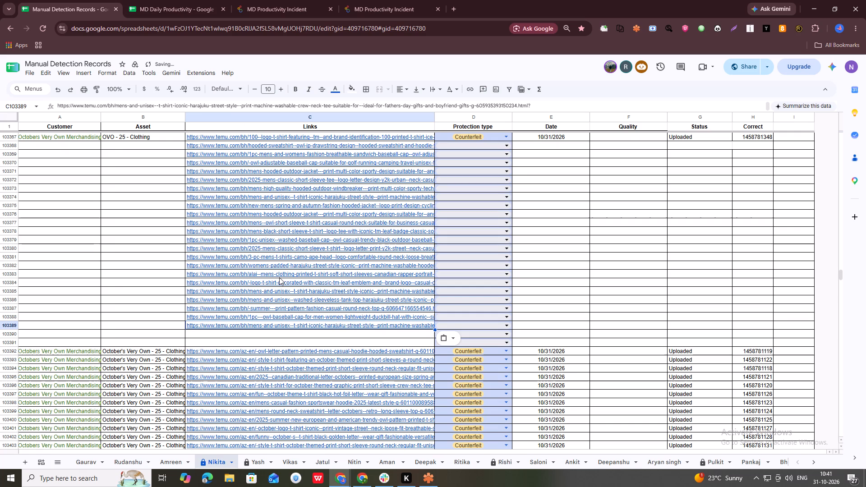
Insert seven blank rows at row 103390, above the uploaded October's Very Own entries.
{"action": "left_click", "coordinate": [0, 339]}
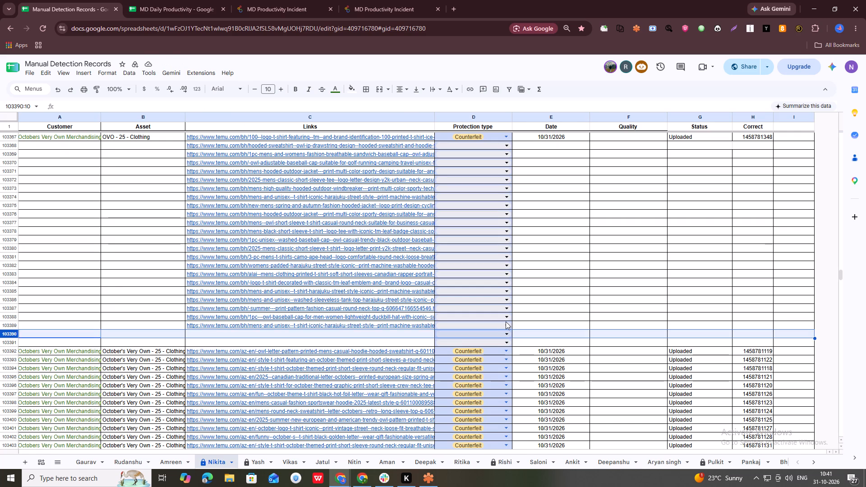
{"action": "key", "text": "ctrl+alt+equal"}
{"action": "key", "text": "ctrl+alt+equal"}
{"action": "key", "text": "ctrl+alt+equal"}
{"action": "key", "text": "ctrl+alt+equal"}
{"action": "key", "text": "ctrl+alt+equal"}
{"action": "key", "text": "ctrl+alt+equal"}
{"action": "key", "text": "ctrl+alt+equal"}
Paste the copied Women's Dress - Harajuku Street Style link into cell C103390.
{"action": "key", "text": "Right"}
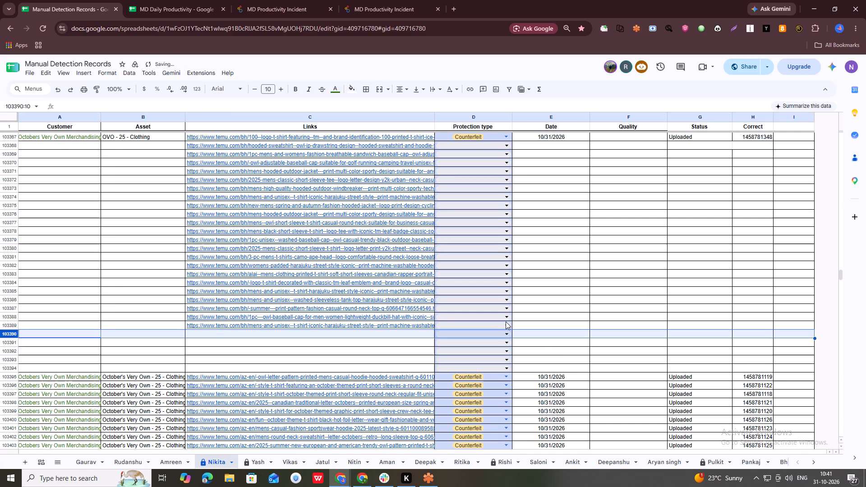
{"action": "key", "text": "Right"}
{"action": "key", "text": "ctrl+v"}
{"action": "key", "text": "Down"}
Copy the Temu link of the Women's Vest - Harajuku Street Style Iconic OVO Print into cell C103391.
{"action": "key", "text": "alt+Tab"}
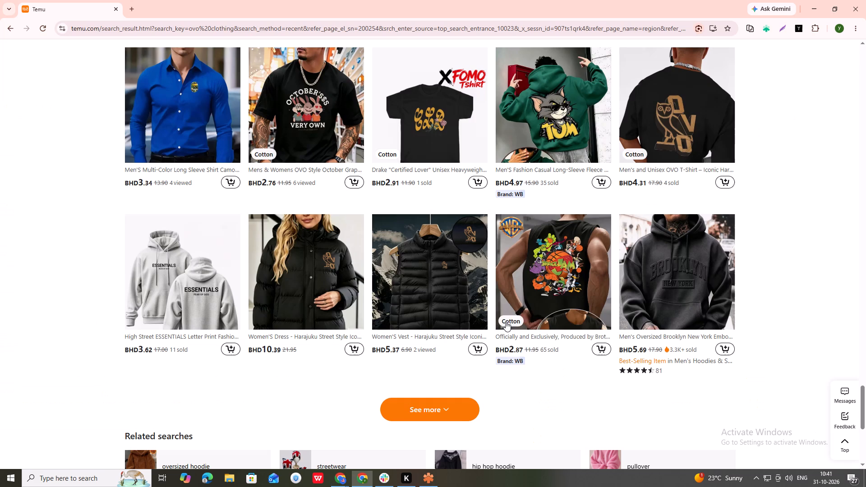
{"action": "key", "text": "Right"}
{"action": "right_click", "coordinate": [427, 337]}
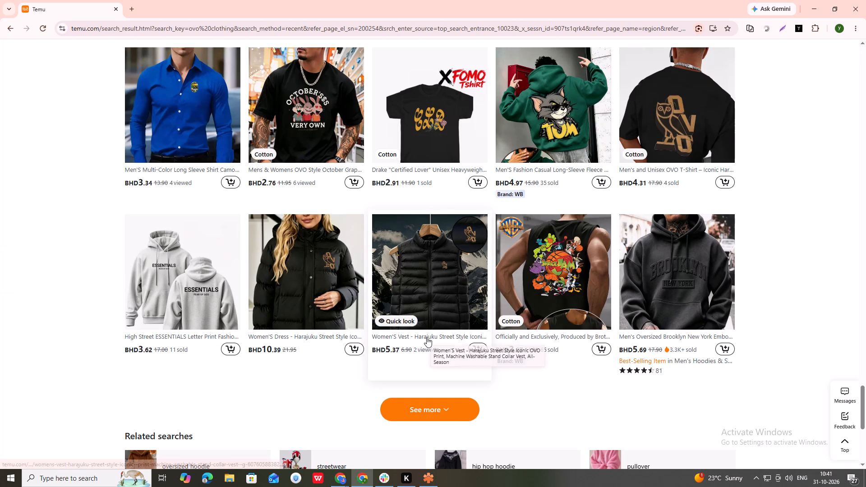
{"action": "left_click", "coordinate": [474, 287]}
{"action": "key", "text": "alt+Tab"}
{"action": "key", "text": "ctrl+v"}
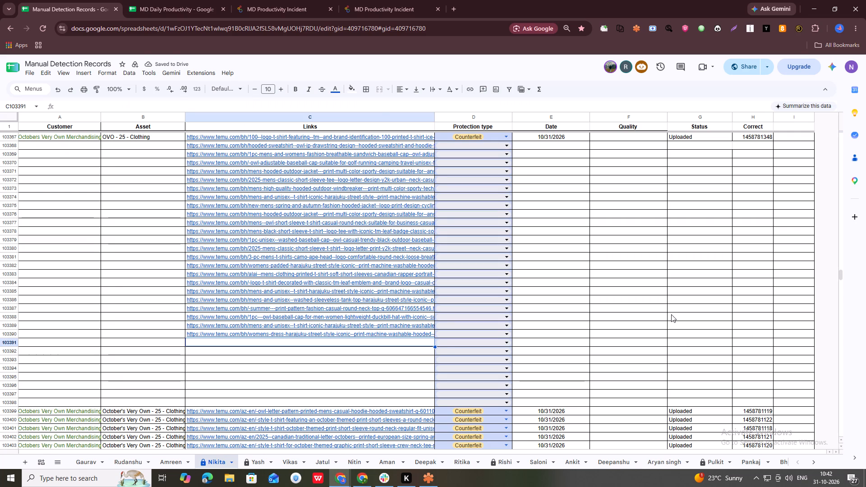
{"action": "key", "text": "Down"}
Load more Temu results and copy the Men's Casual Short-Sleeve OVO ATHLETICS 08 top's link into cell C103392.
{"action": "key", "text": "alt+Tab"}
{"action": "key", "text": "Down"}
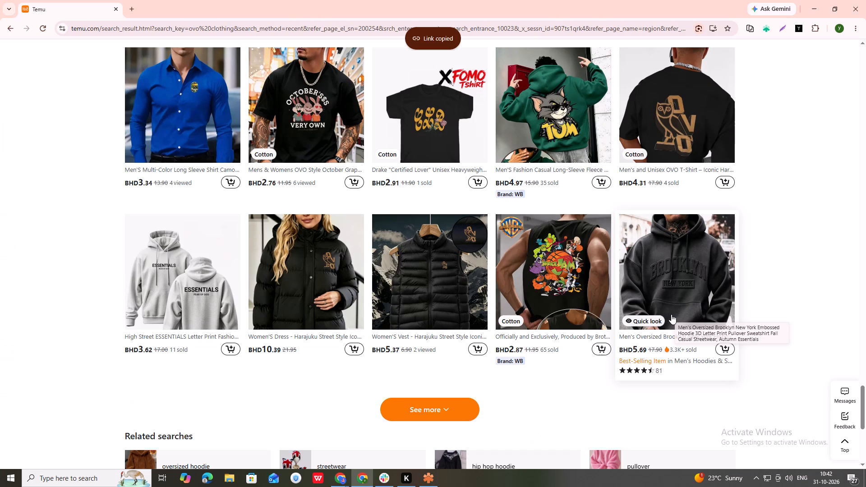
{"action": "left_click", "coordinate": [429, 398]}
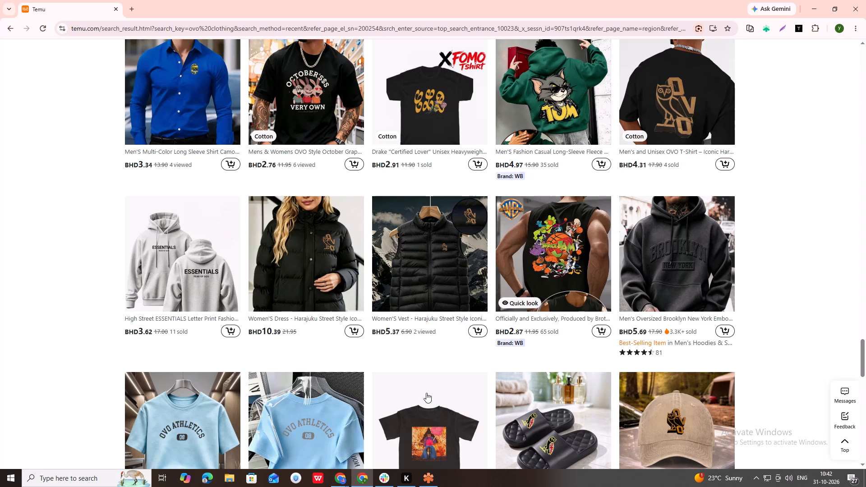
{"action": "scroll", "coordinate": [414, 395], "scroll_direction": "down", "scroll_amount": 4}
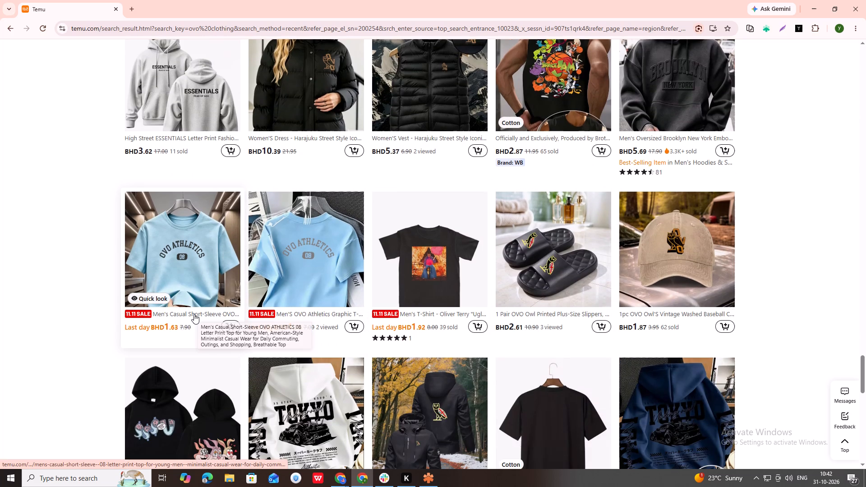
{"action": "right_click", "coordinate": [194, 314]}
{"action": "left_click", "coordinate": [221, 409]}
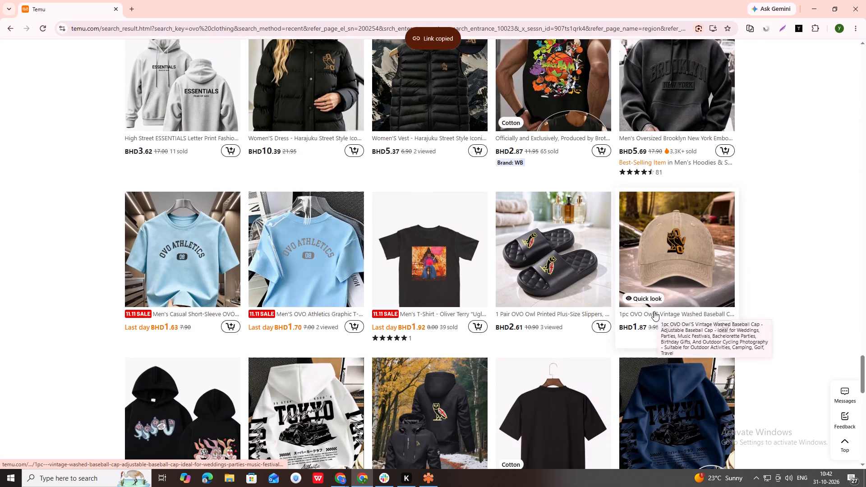
{"action": "key", "text": "alt+Tab"}
{"action": "key", "text": "ctrl+Up"}
{"action": "key", "text": "Down"}
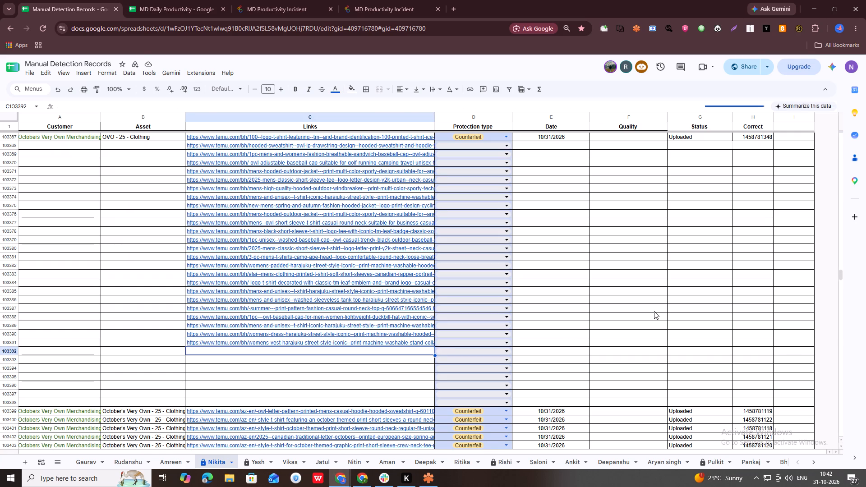
{"action": "key", "text": "ctrl+v"}
{"action": "key", "text": "Down"}
Copy the Temu link of the Men's OVO Athletics Graphic T-shirt into cell C103393.
{"action": "key", "text": "alt+Tab"}
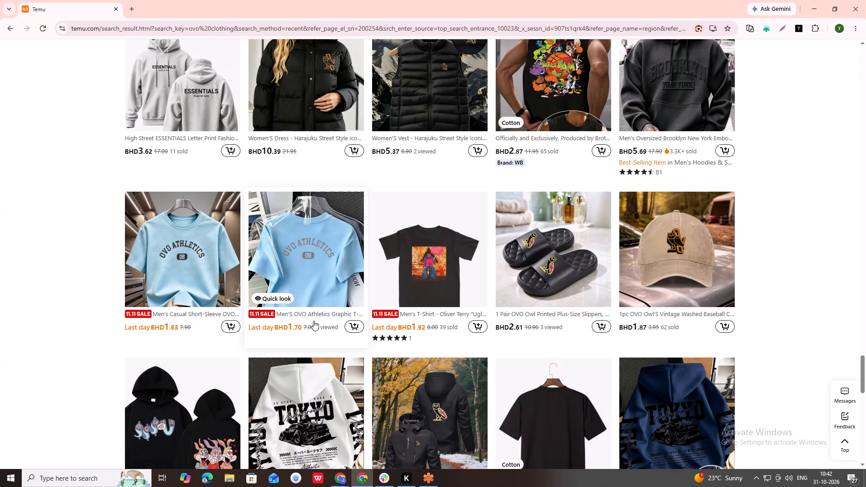
{"action": "right_click", "coordinate": [313, 316]}
{"action": "left_click", "coordinate": [331, 407]}
{"action": "key", "text": "alt+Tab"}
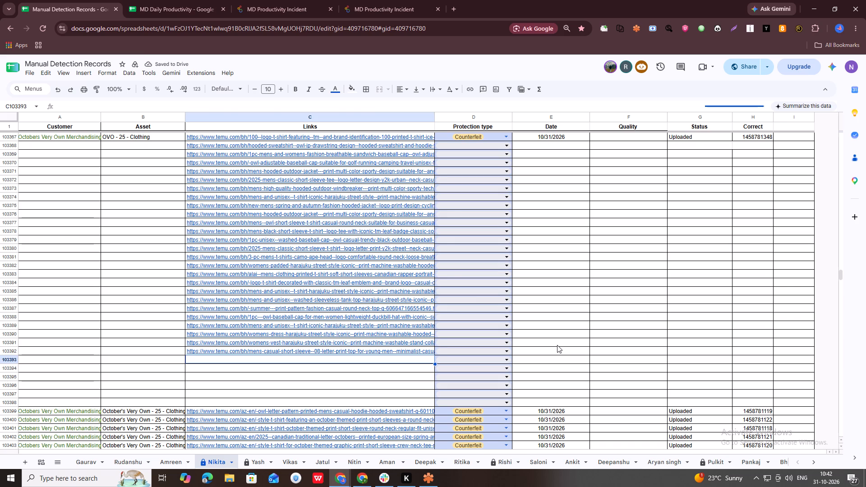
{"action": "key", "text": "ctrl+v"}
{"action": "key", "text": "Down"}
Copy the Temu link of the 1pc OVO Owl's Vintage Washed Baseball Cap into cell C103394.
{"action": "key", "text": "alt+Tab"}
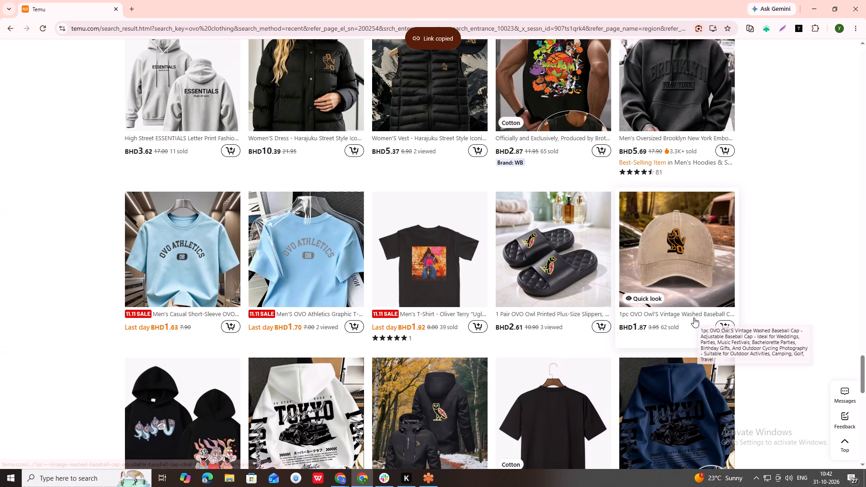
{"action": "right_click", "coordinate": [694, 317]}
{"action": "left_click", "coordinate": [719, 413]}
{"action": "key", "text": "alt+Tab"}
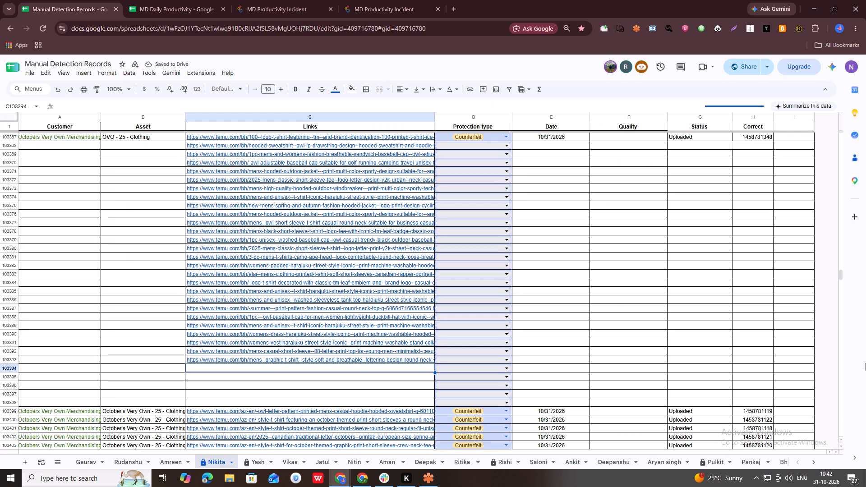
{"action": "key", "text": "ctrl+v"}
{"action": "key", "text": "Down"}
Copy the Temu link of the BHD5.58 Men's Hooded Outdoor Jacket with the OVO owl into cell C103395.
{"action": "key", "text": "alt+Tab"}
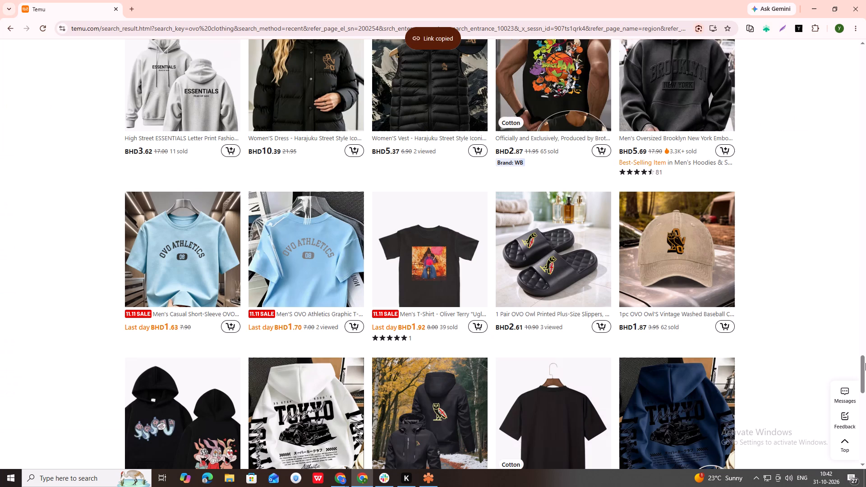
{"action": "scroll", "coordinate": [382, 405], "scroll_direction": "down", "scroll_amount": 3}
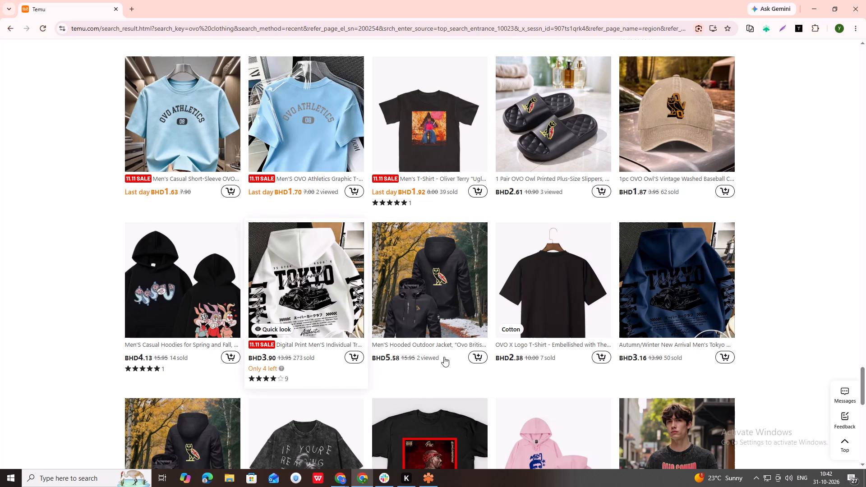
{"action": "scroll", "coordinate": [445, 357], "scroll_direction": "down", "scroll_amount": 3}
{"action": "scroll", "coordinate": [445, 357], "scroll_direction": "up", "scroll_amount": 2}
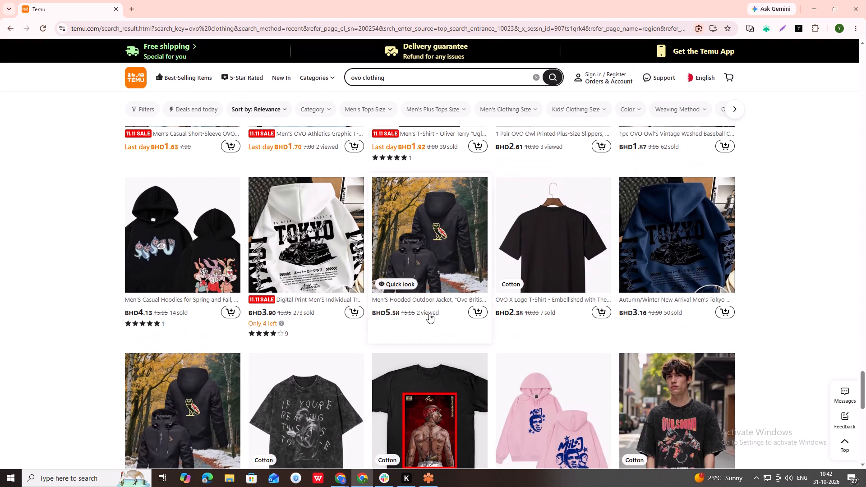
{"action": "right_click", "coordinate": [433, 300]}
{"action": "left_click", "coordinate": [443, 394]}
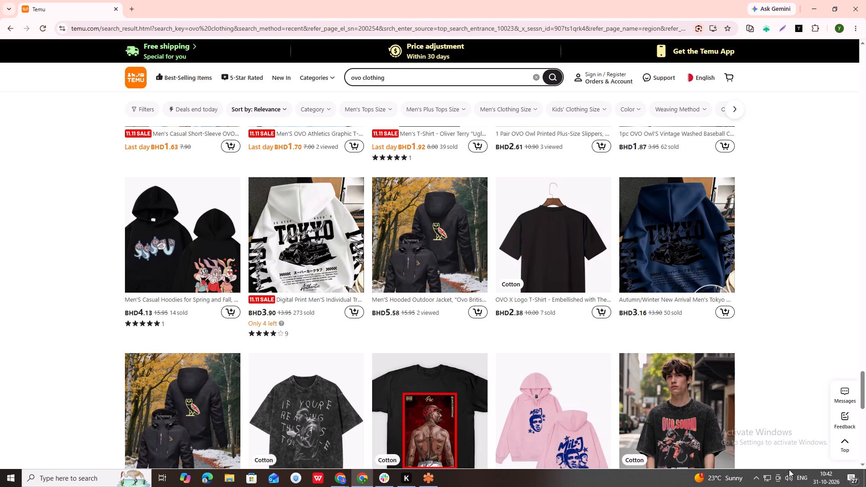
{"action": "key", "text": "alt+Tab"}
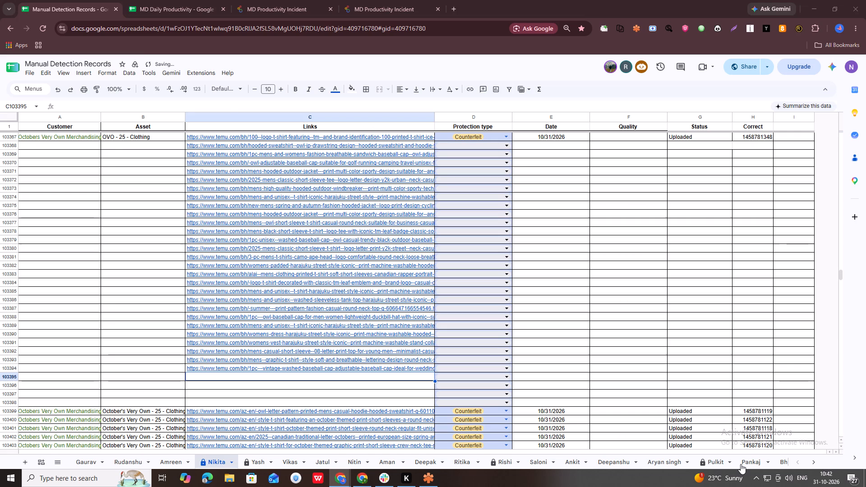
{"action": "key", "text": "ctrl+v"}
{"action": "key", "text": "Down"}
Copy the Temu link of the BHD6.28 Men's Hooded Outdoor Jacket with the OVO owl into cell C103396.
{"action": "key", "text": "alt+Tab"}
{"action": "key", "text": "Down"}
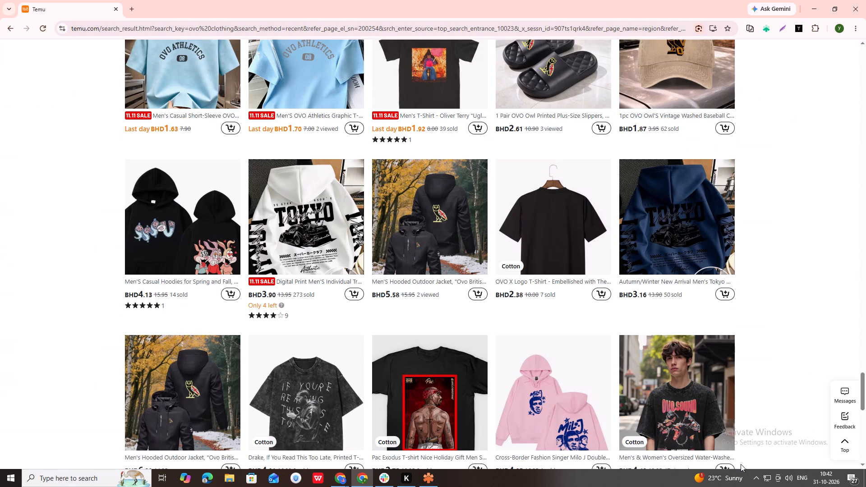
{"action": "scroll", "coordinate": [350, 418], "scroll_direction": "down", "scroll_amount": 3}
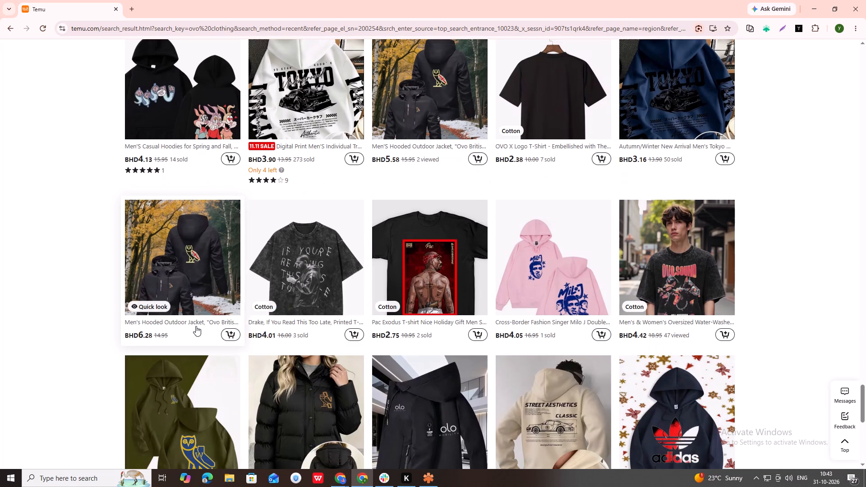
{"action": "right_click", "coordinate": [196, 326]}
{"action": "left_click", "coordinate": [229, 272]}
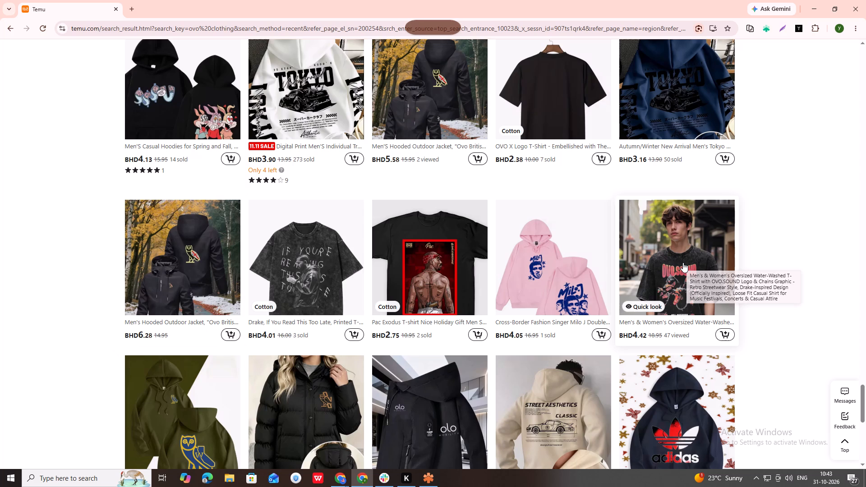
{"action": "key", "text": "alt+Tab"}
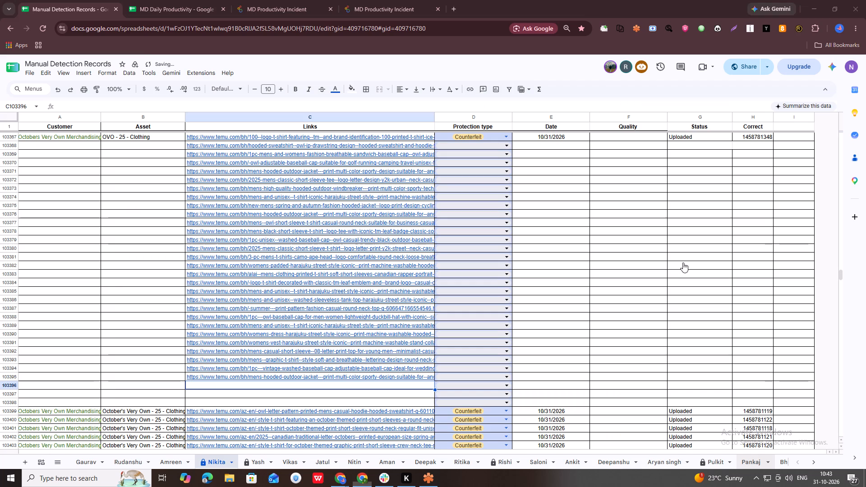
{"action": "key", "text": "ctrl+v"}
{"action": "key", "text": "Down"}
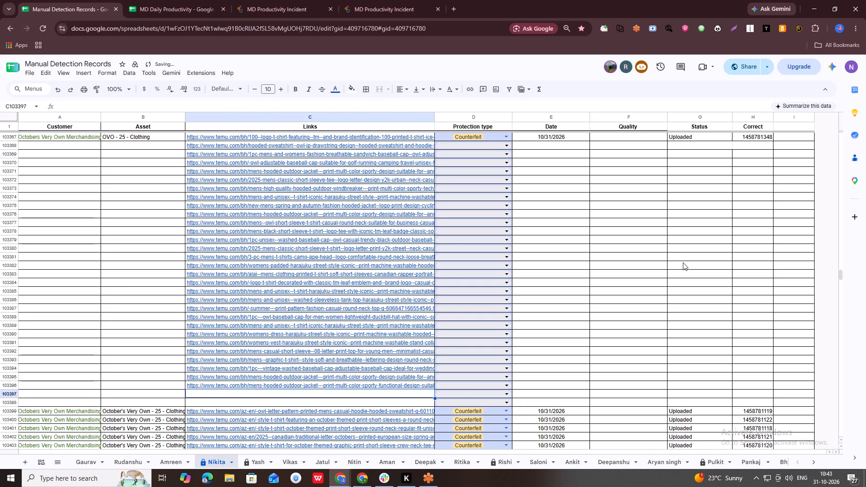
Copy the Temu link of the green Trendy Street Style Owl Letter Print hoodie into cell C103397.
{"action": "key", "text": "alt+Tab"}
{"action": "key", "text": "Right"}
{"action": "key", "text": "alt+Tab"}
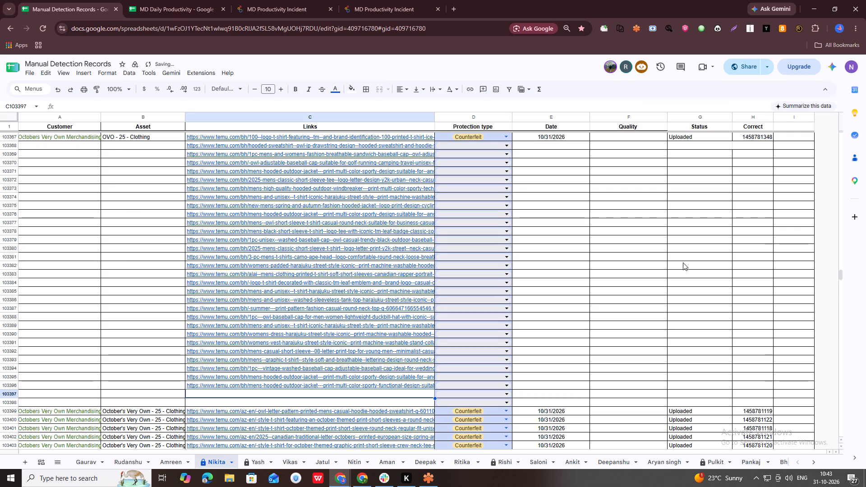
{"action": "key", "text": "Up"}
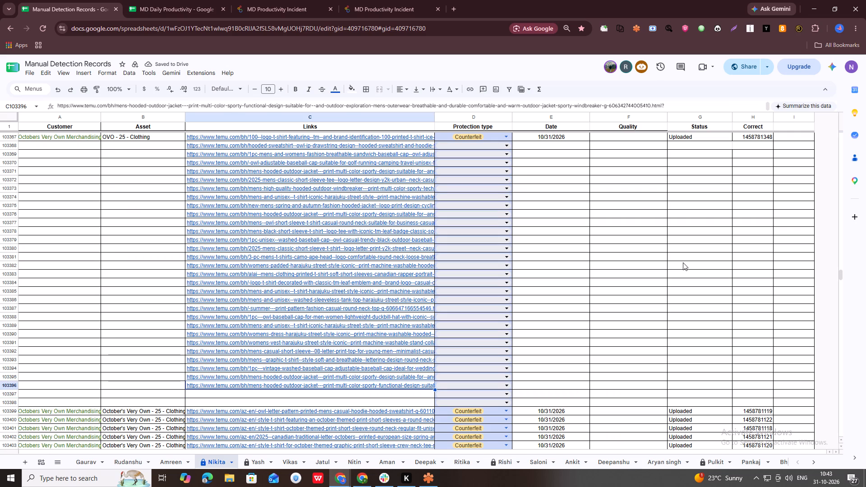
{"action": "key", "text": "Down"}
{"action": "key", "text": "alt+Tab"}
{"action": "key", "text": "Right"}
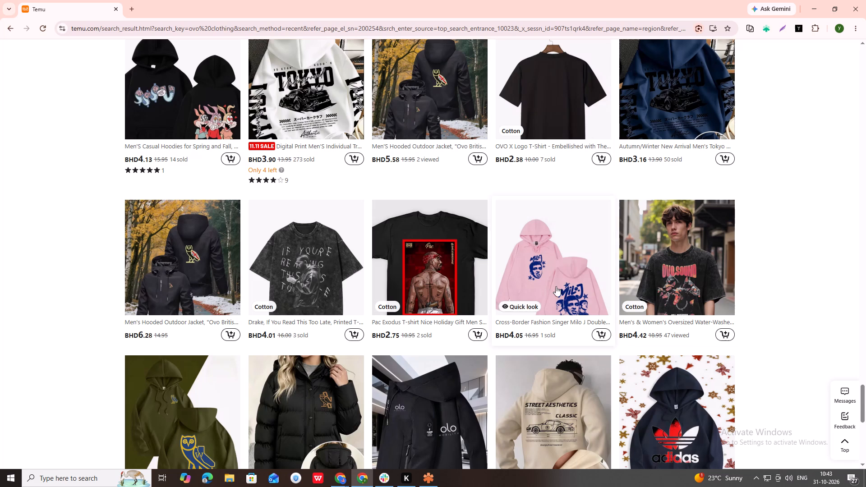
{"action": "scroll", "coordinate": [589, 296], "scroll_direction": "down", "scroll_amount": 5}
{"action": "right_click", "coordinate": [182, 256]}
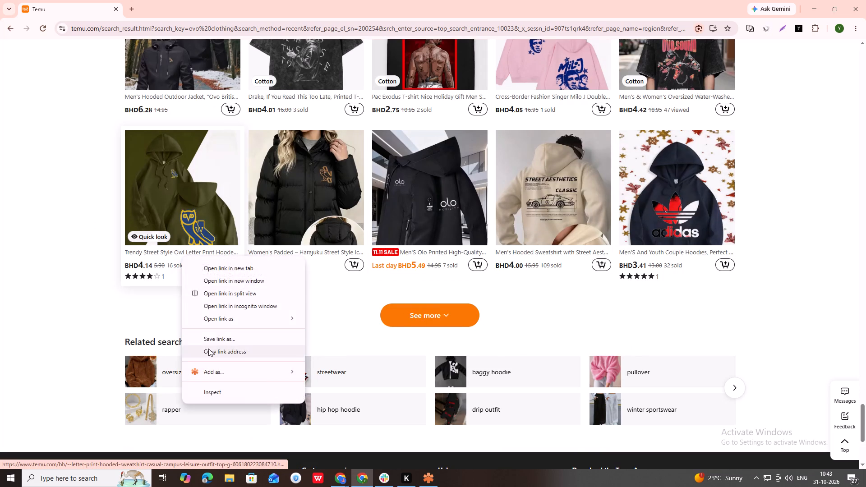
{"action": "left_click", "coordinate": [208, 349]}
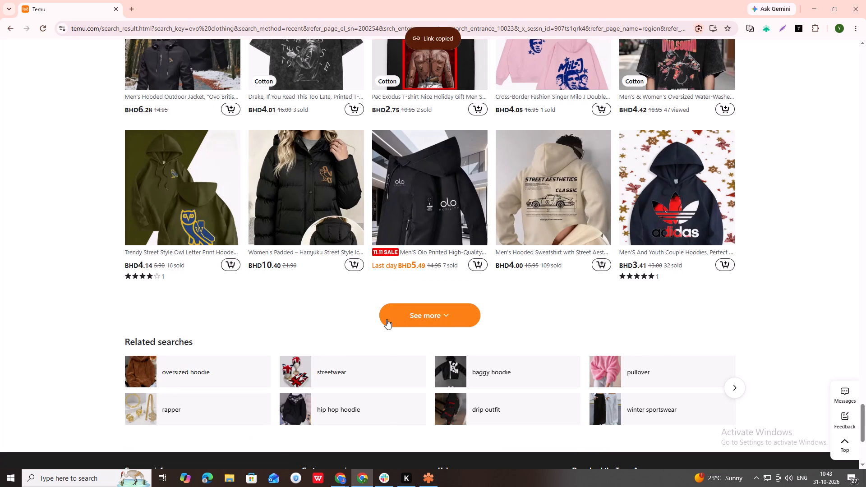
{"action": "key", "text": "alt+Tab"}
{"action": "key", "text": "ctrl+v"}
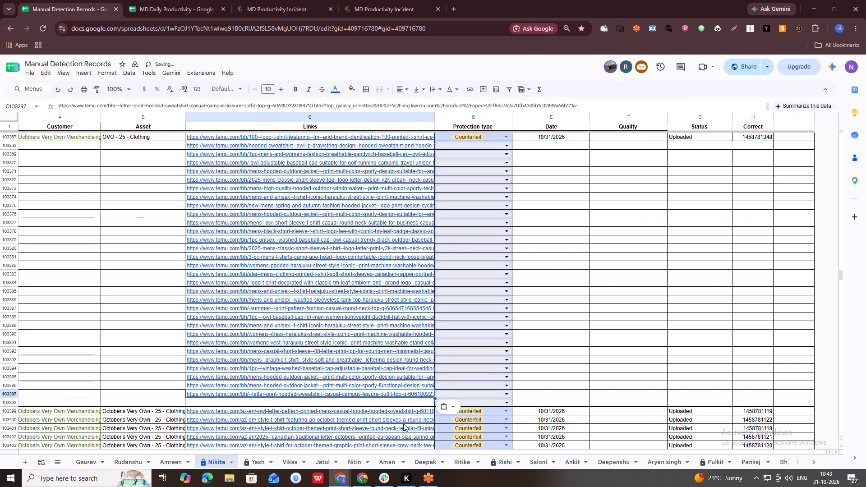
Insert two blank rows at row 103398 and copy the BHD10.40 Women's Padded Harajuku jacket's Temu link into cell C103398.
{"action": "key", "text": "alt+Tab"}
{"action": "right_click", "coordinate": [311, 255]}
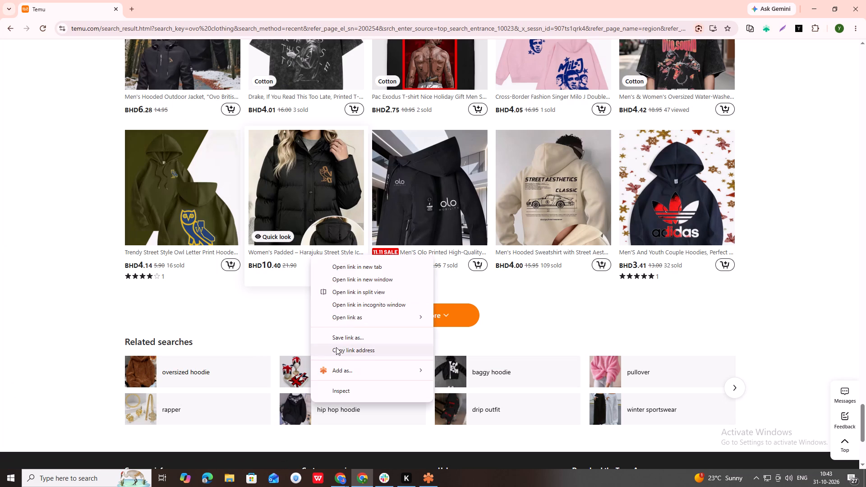
{"action": "left_click", "coordinate": [336, 347]}
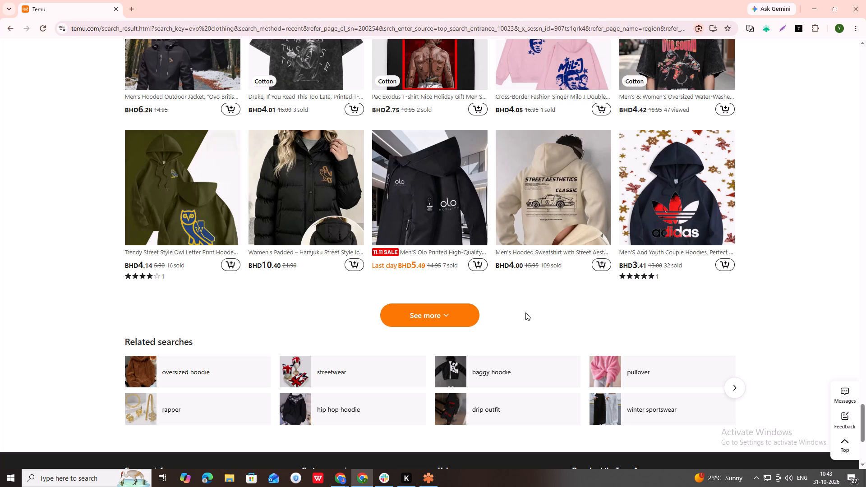
{"action": "right_click", "coordinate": [303, 255]}
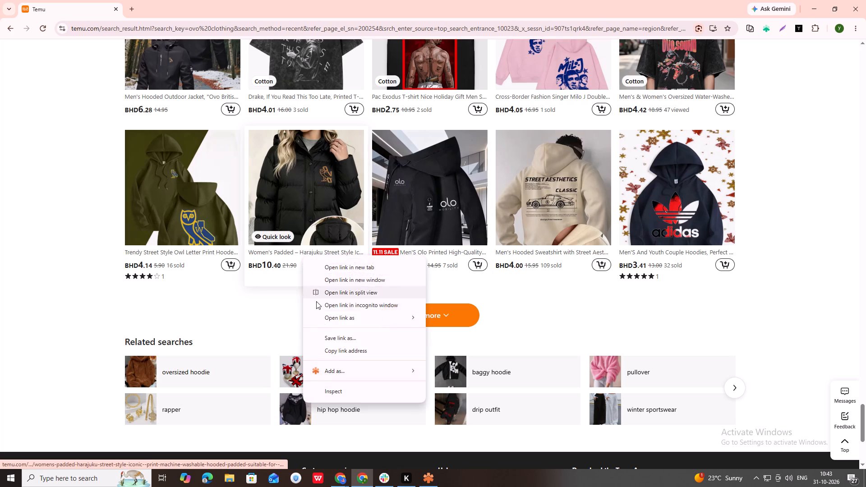
{"action": "left_click", "coordinate": [333, 352]}
{"action": "key", "text": "alt+Tab"}
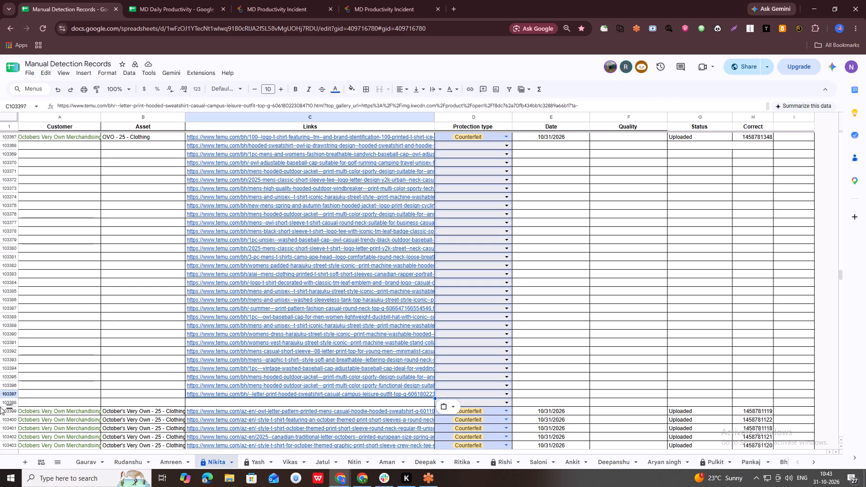
{"action": "left_click", "coordinate": [0, 406]}
{"action": "key", "text": "ctrl+alt+equal"}
{"action": "key", "text": "ctrl+alt+equal"}
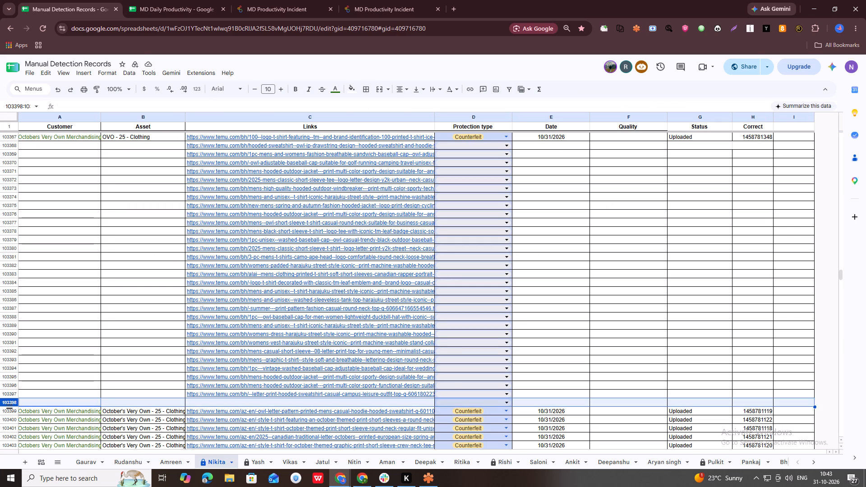
{"action": "key", "text": "Right"}
{"action": "key", "text": "Right"}
{"action": "key", "text": "ctrl+v"}
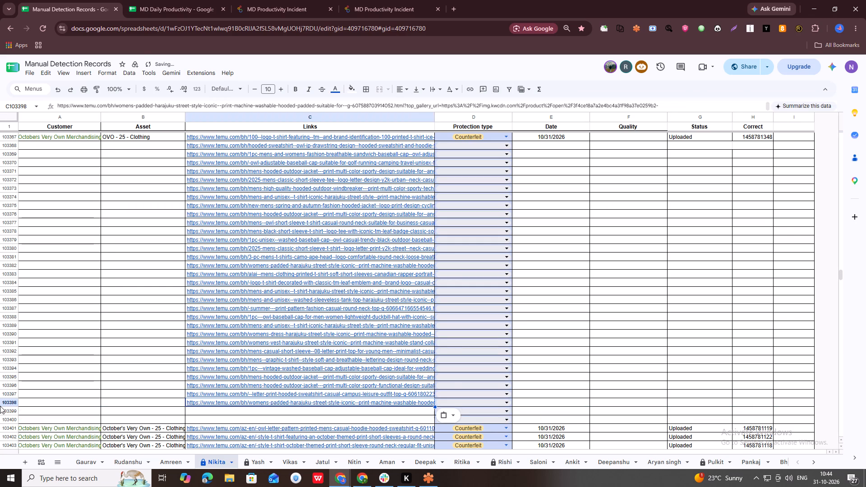
Copy the collected Temu links in cells C103368 to C103398.
{"action": "key", "text": "Right"}
{"action": "key", "text": "ctrl+Up"}
{"action": "key", "text": "Down"}
{"action": "key", "text": "Left"}
{"action": "key", "text": "ctrl+shift+Down"}
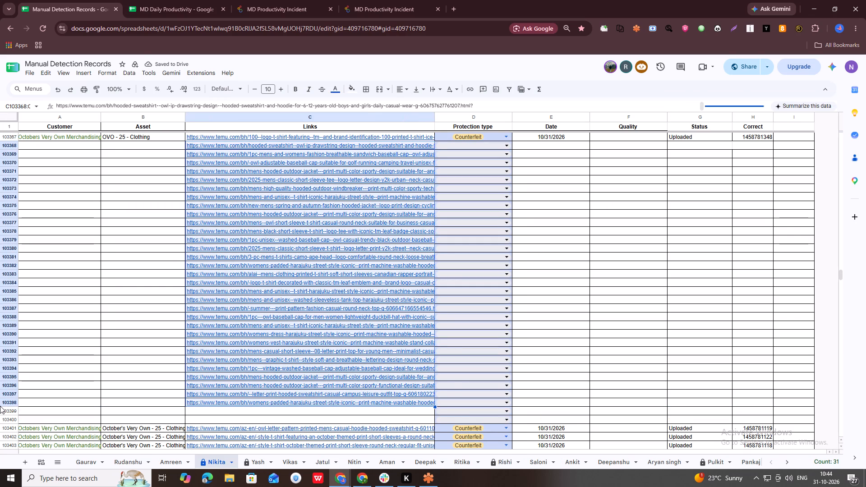
{"action": "key", "text": "ctrl+c"}
{"action": "key", "text": "ctrl+c"}
{"action": "key", "text": "ctrl+c"}
Switch to the Red Points New Incident form and set the asset to OVO - 25 - Clothing.
{"action": "key", "text": "alt+Tab"}
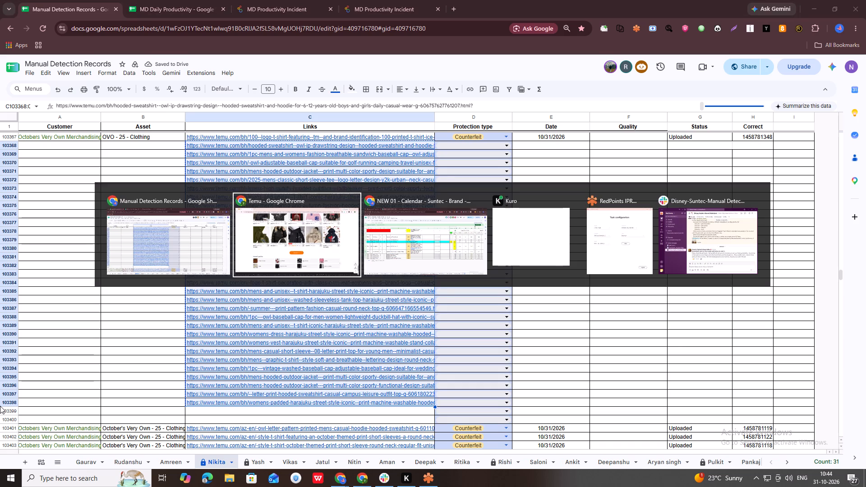
{"action": "key", "text": "alt+Tab"}
{"action": "left_click", "coordinate": [41, 0]}
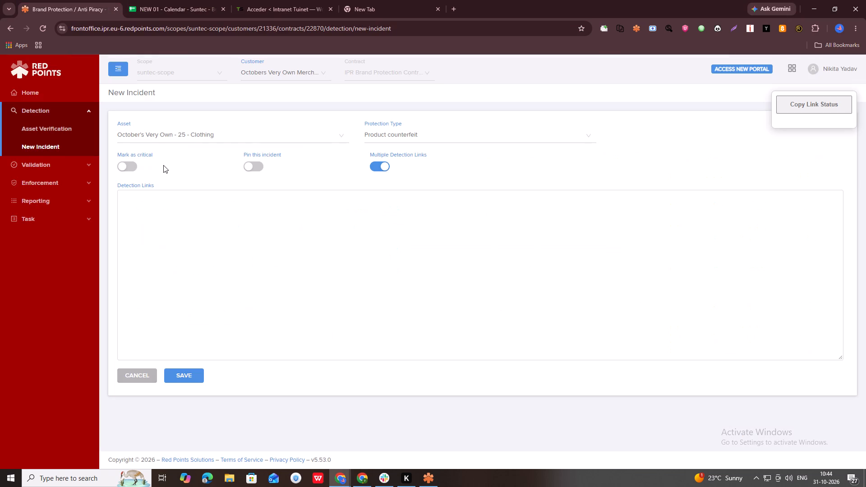
{"action": "left_click", "coordinate": [252, 256]}
{"action": "left_click", "coordinate": [259, 144]}
{"action": "left_click", "coordinate": [247, 138]}
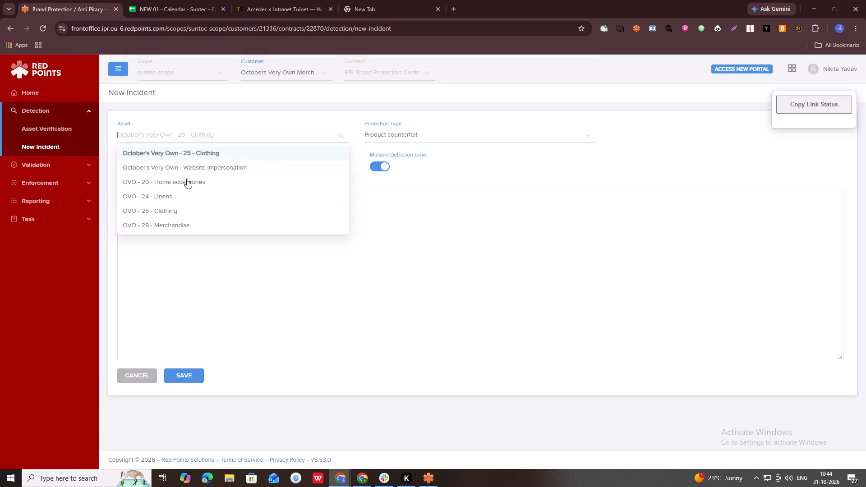
{"action": "left_click", "coordinate": [160, 207]}
Paste the copied Temu links as detection links and save the incidents.
{"action": "left_click", "coordinate": [289, 290]}
{"action": "key", "text": "alt+Tab"}
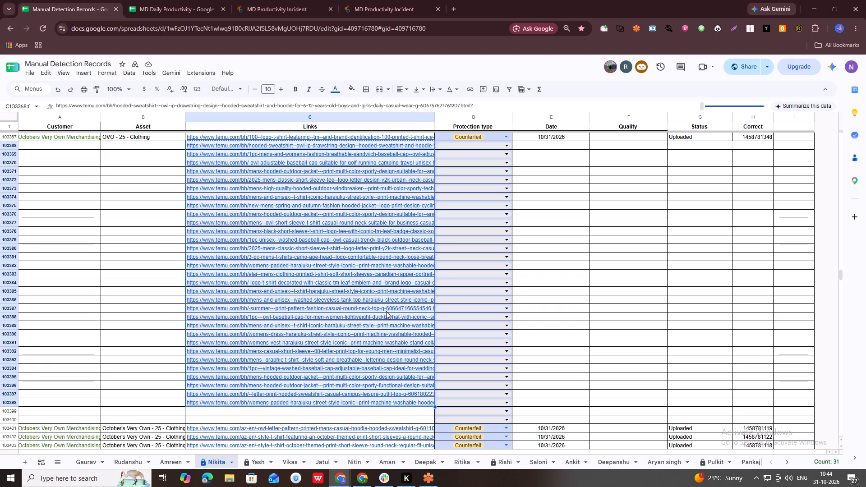
{"action": "key", "text": "alt+Tab"}
{"action": "key", "text": "ctrl+v"}
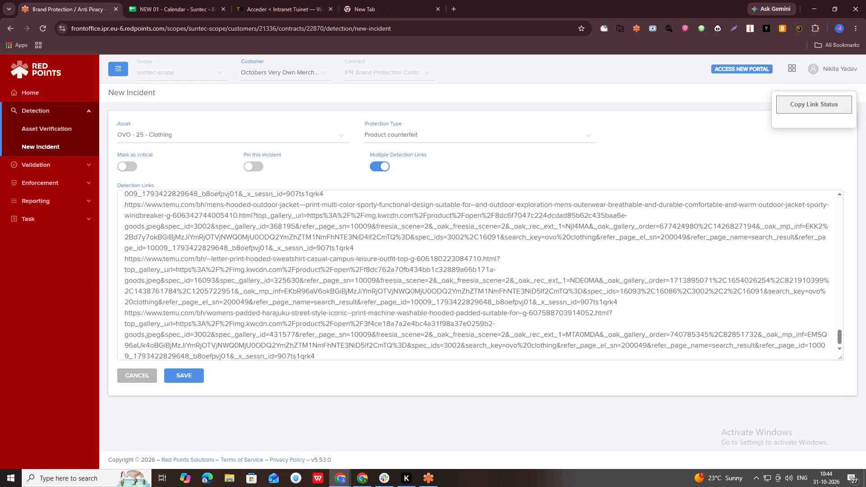
{"action": "left_click", "coordinate": [186, 379]}
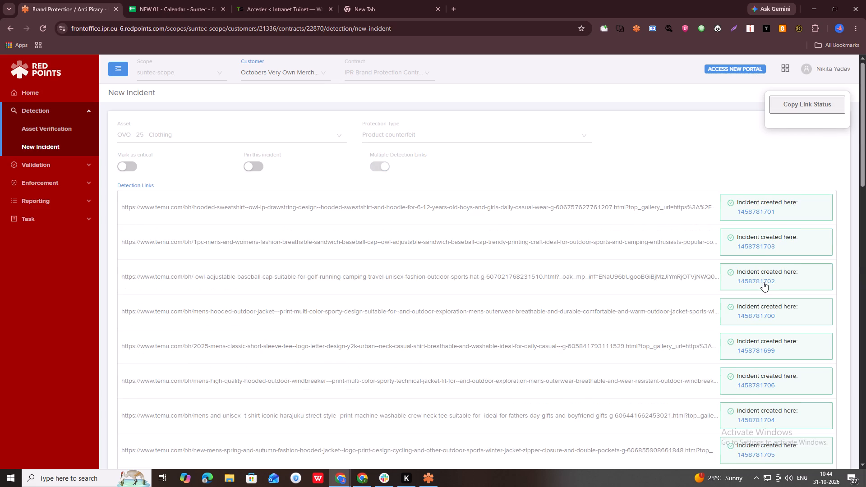
Copy the link statuses from Red Points and paste them into Manual Detection Records starting at cell F103368.
{"action": "scroll", "coordinate": [763, 282], "scroll_direction": "down", "scroll_amount": 6}
{"action": "left_click", "coordinate": [816, 109]}
{"action": "key", "text": "alt+Tab"}
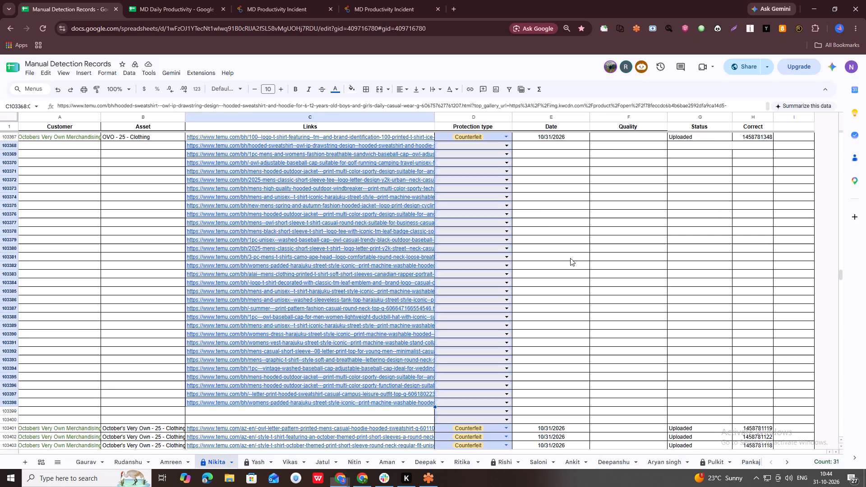
{"action": "left_click", "coordinate": [608, 145]}
{"action": "key", "text": "ctrl+v"}
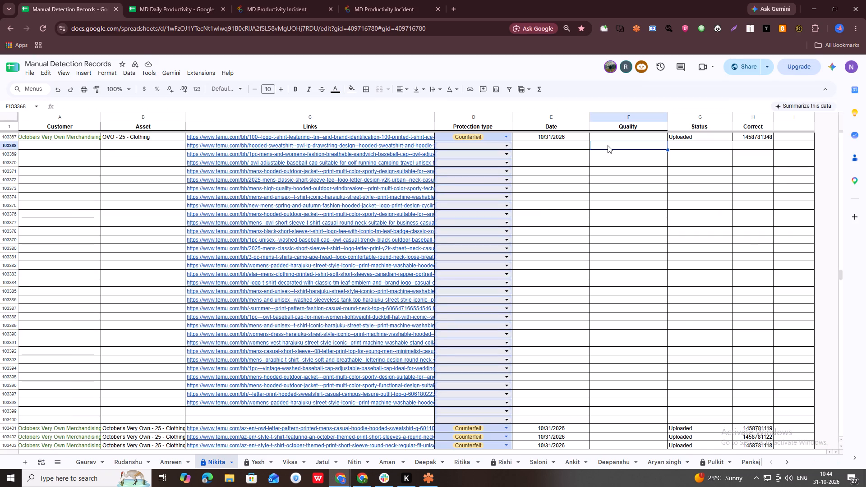
Clear the pasted first row in F103368:H103368 and the duplicate links in the Quality column from F103369 down.
{"action": "key", "text": "Left"}
{"action": "key", "text": "Right"}
{"action": "key", "text": "shift+Right"}
{"action": "key", "text": "shift+Right"}
{"action": "key", "text": "Delete"}
{"action": "key", "text": "Down"}
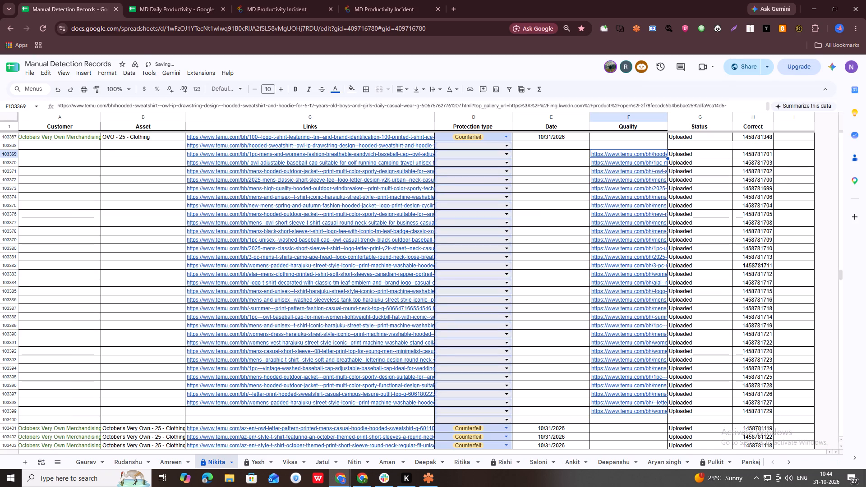
{"action": "key", "text": "ctrl+shift+Down"}
{"action": "key", "text": "Delete"}
Move the pasted statuses and incident numbers in G103369:H103399 up one row to start at G103368.
{"action": "key", "text": "Right"}
{"action": "key", "text": "shift+Right"}
{"action": "key", "text": "ctrl+shift+Down"}
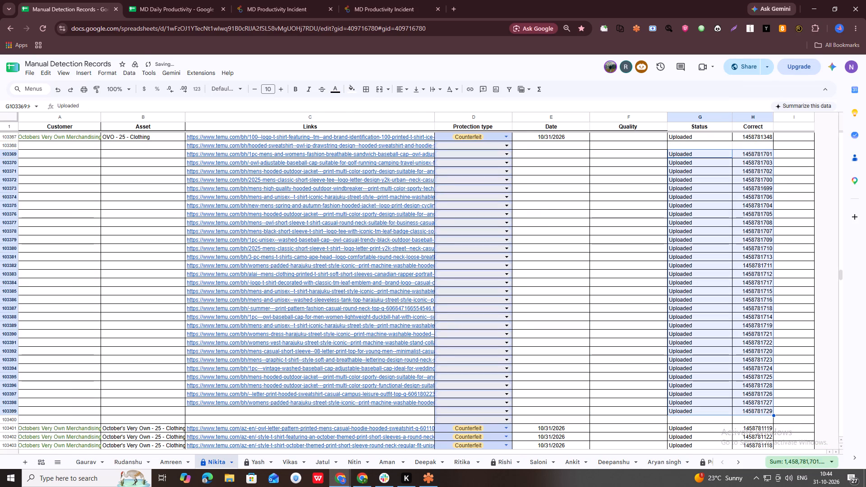
{"action": "key", "text": "ctrl+x"}
{"action": "key", "text": "Up"}
{"action": "key", "text": "ctrl+v"}
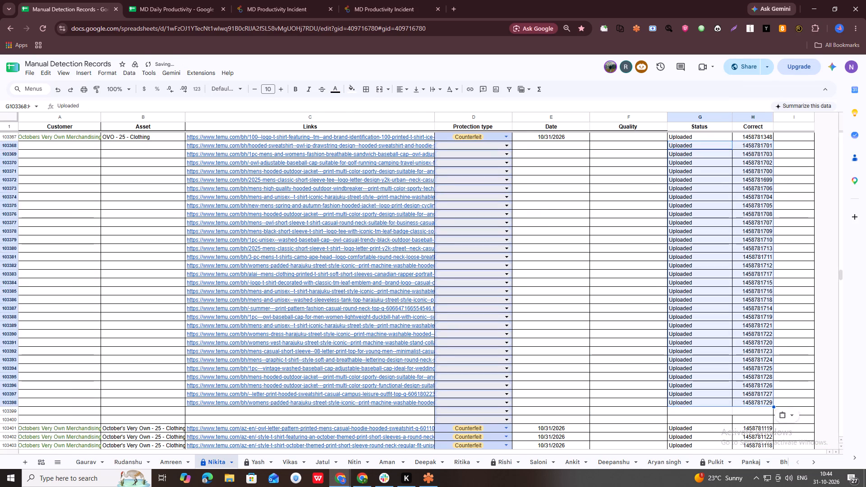
Fill the Counterfeit protection type and the date 10/31/2026 down from row 103367 through row 103398.
{"action": "key", "text": "ctrl+Down"}
{"action": "key", "text": "ctrl+Left"}
{"action": "key", "text": "Right"}
{"action": "key", "text": "shift+Right"}
{"action": "key", "text": "ctrl+shift+Up"}
{"action": "key", "text": "ctrl+d"}
Fill the customer Octobers Very Own Merchandising and asset OVO - 25 - Clothing down from row 103367 through row 103398.
{"action": "key", "text": "Left"}
{"action": "key", "text": "Left"}
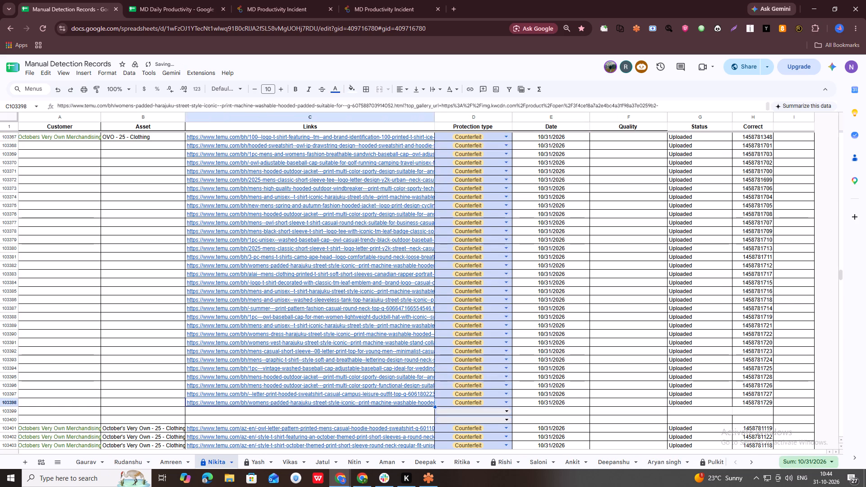
{"action": "key", "text": "Left"}
{"action": "key", "text": "shift+Right"}
{"action": "key", "text": "ctrl+shift+Up"}
{"action": "key", "text": "ctrl+shift+d"}
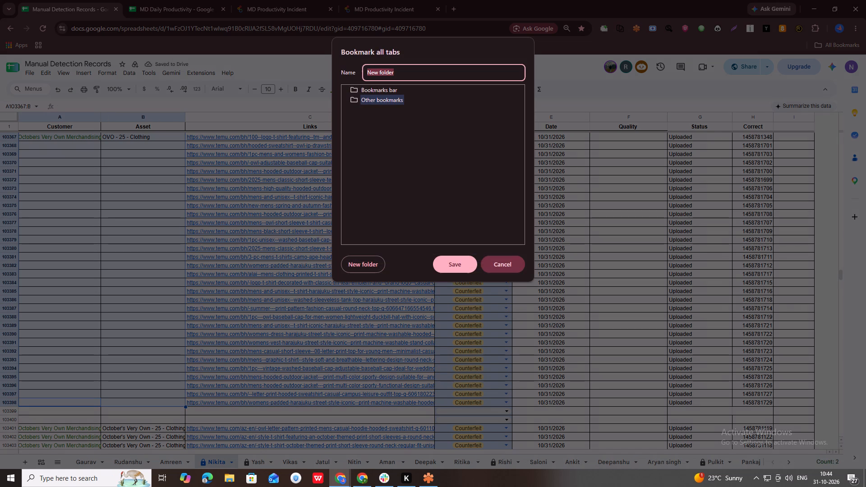
{"action": "left_click", "coordinate": [500, 266]}
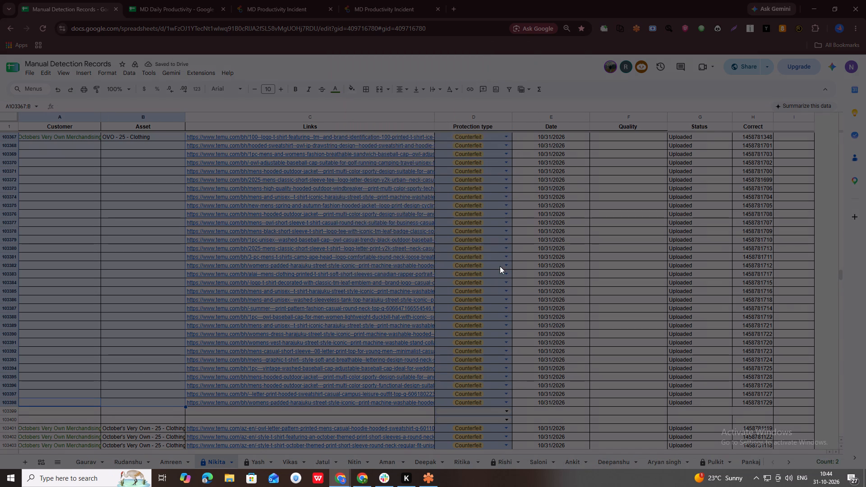
{"action": "key", "text": "ctrl+d"}
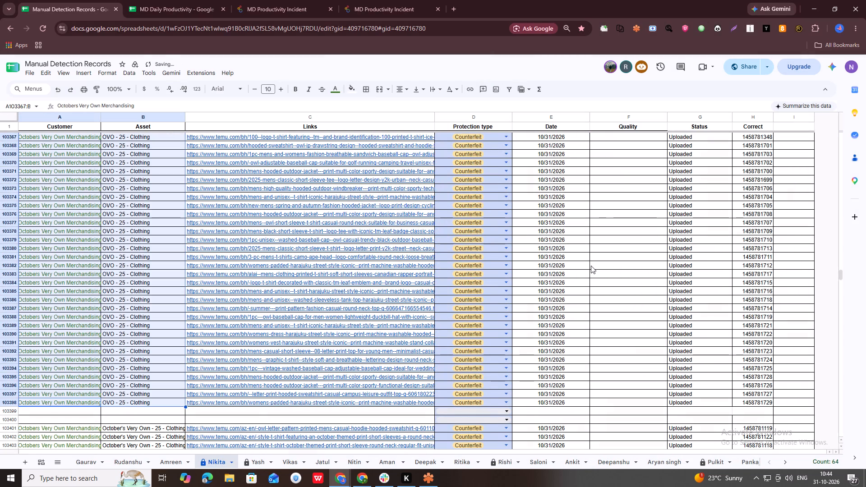
Copy the eight unsubmitted Temu Bahrain links in C103435:C103442.
{"action": "key", "text": "Right"}
{"action": "key", "text": "Right"}
{"action": "key", "text": "ctrl+Down"}
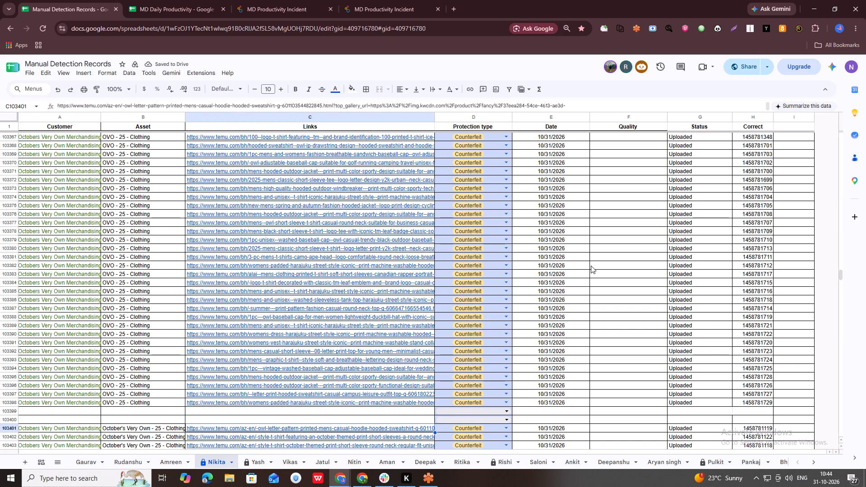
{"action": "scroll", "coordinate": [460, 324], "scroll_direction": "down", "scroll_amount": 4}
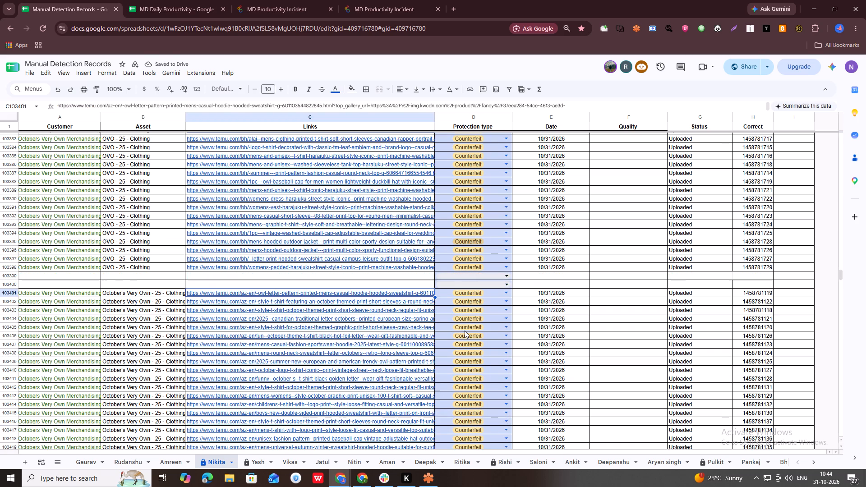
{"action": "scroll", "coordinate": [465, 331], "scroll_direction": "down", "scroll_amount": 4}
{"action": "scroll", "coordinate": [465, 331], "scroll_direction": "up", "scroll_amount": 1}
{"action": "scroll", "coordinate": [462, 331], "scroll_direction": "down", "scroll_amount": 2}
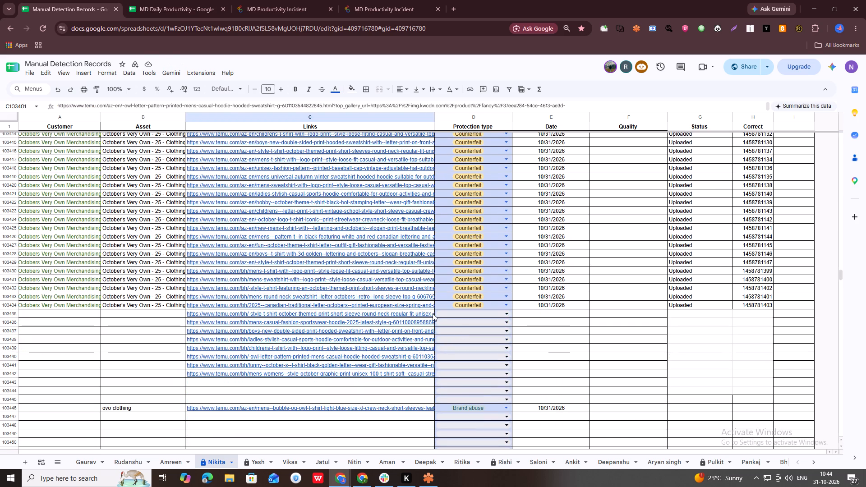
{"action": "left_click_drag", "start_coordinate": [426, 314], "coordinate": [424, 373]}
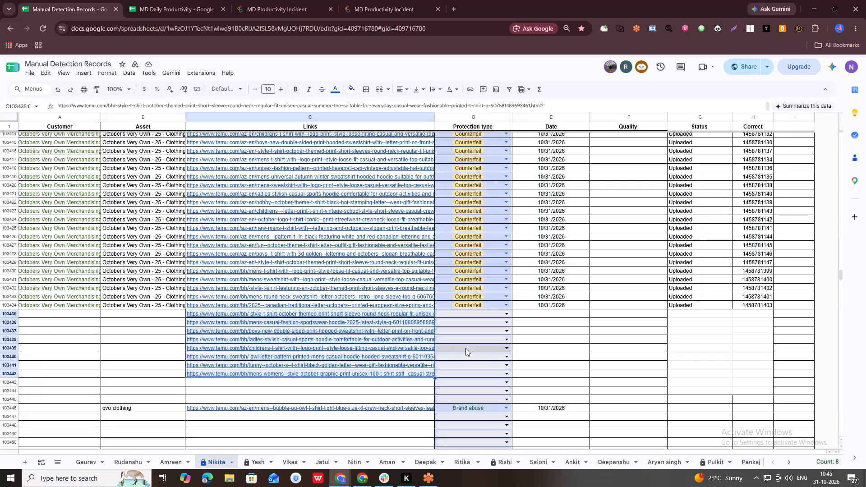
{"action": "key", "text": "ctrl+c"}
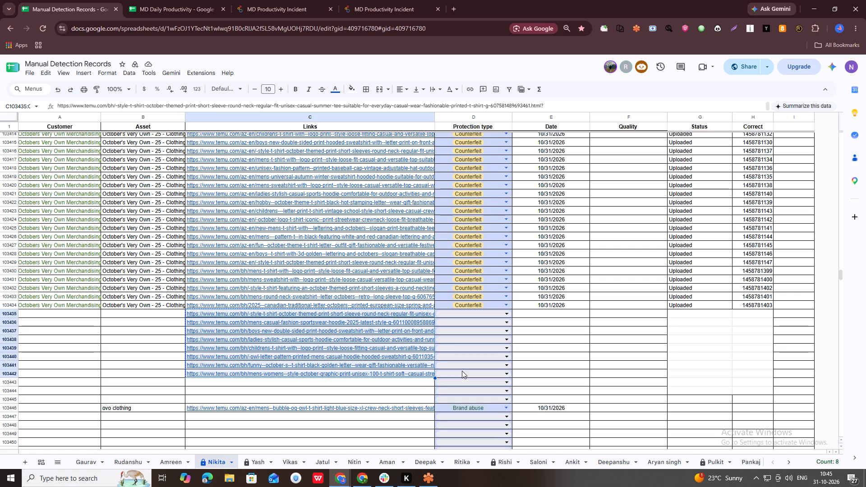
{"action": "key", "text": "ctrl+c"}
Switch to Red Points and save the copied links as new incidents under asset October's Very Own - 25 - Clothing with type Product counterfeit.
{"action": "key", "text": "alt+Tab"}
{"action": "scroll", "coordinate": [245, 305], "scroll_direction": "down", "scroll_amount": 9}
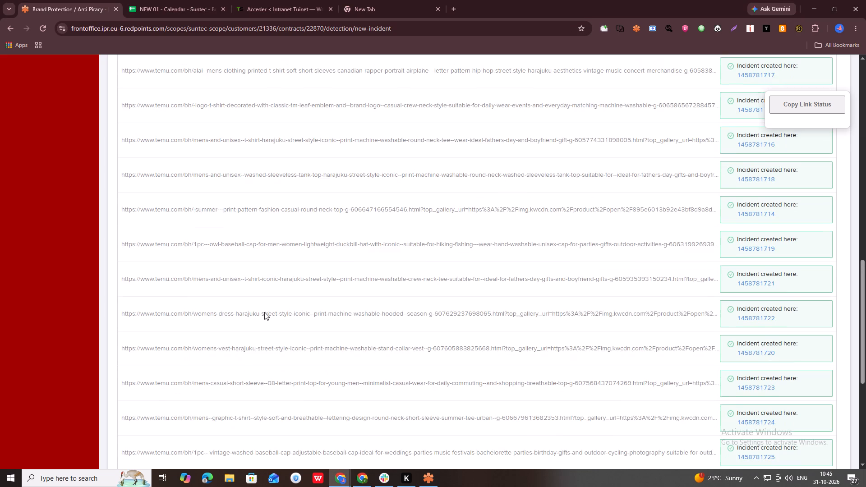
{"action": "scroll", "coordinate": [194, 352], "scroll_direction": "down", "scroll_amount": 8}
{"action": "left_click", "coordinate": [190, 391]}
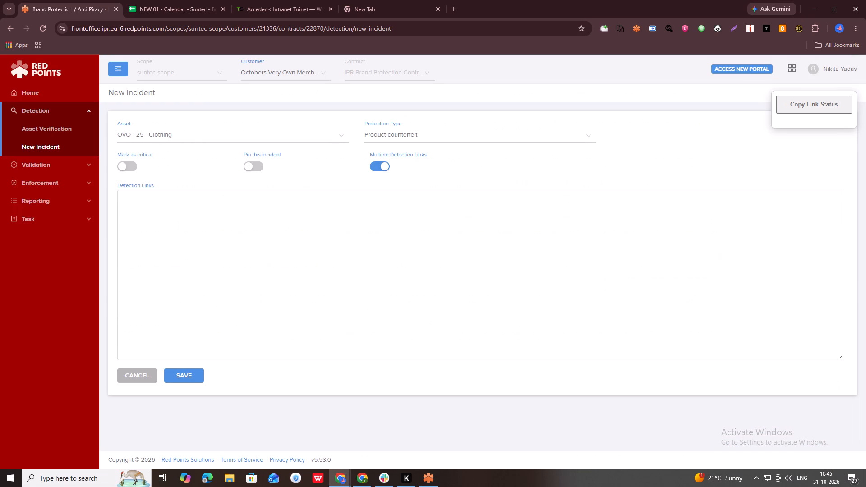
{"action": "left_click", "coordinate": [185, 133]}
{"action": "left_click", "coordinate": [181, 153]}
{"action": "left_click", "coordinate": [203, 243]}
{"action": "key", "text": "ctrl+v"}
{"action": "left_click", "coordinate": [182, 376]}
{"action": "left_click", "coordinate": [214, 139], "text": "alt"}
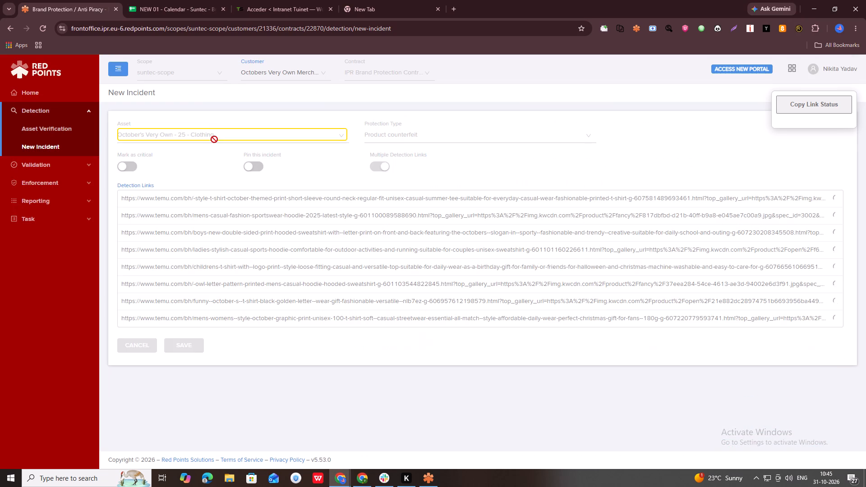
Copy the link statuses from Red Points and paste them into Manual Detection Records starting at F103435.
{"action": "left_click", "coordinate": [798, 96]}
{"action": "key", "text": "alt+Tab"}
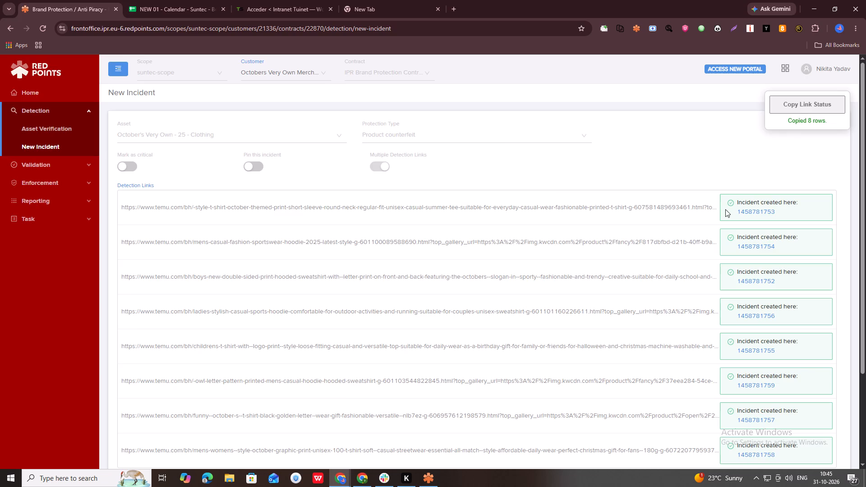
{"action": "left_click", "coordinate": [603, 308]}
{"action": "key", "text": "Down"}
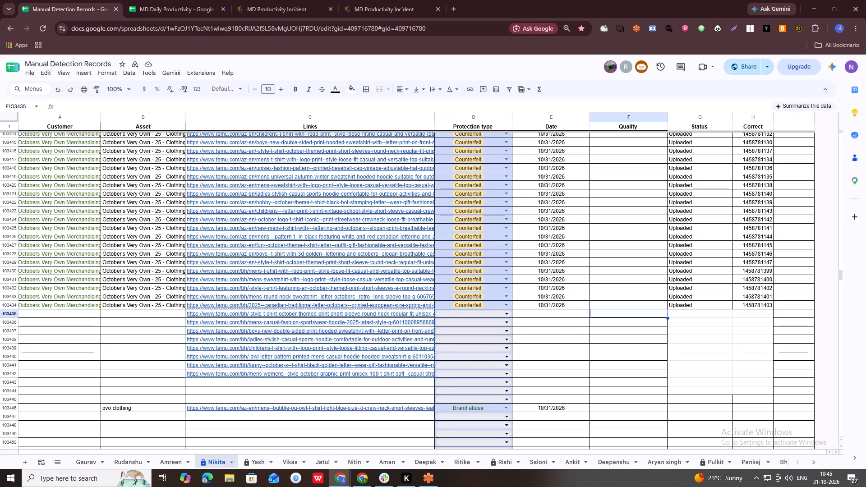
{"action": "key", "text": "ctrl+v"}
Clear the pasted header row in F103435:H103435 and the duplicate links in F103436:F103443.
{"action": "key", "text": "Left"}
{"action": "key", "text": "Right"}
{"action": "key", "text": "shift+Right"}
{"action": "key", "text": "shift+Right"}
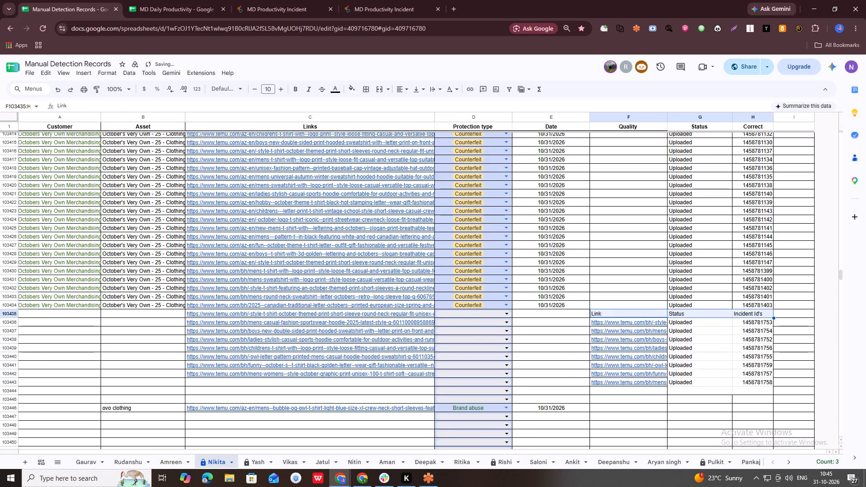
{"action": "key", "text": "Delete"}
{"action": "key", "text": "Down"}
{"action": "key", "text": "ctrl+shift+Down"}
{"action": "key", "text": "Delete"}
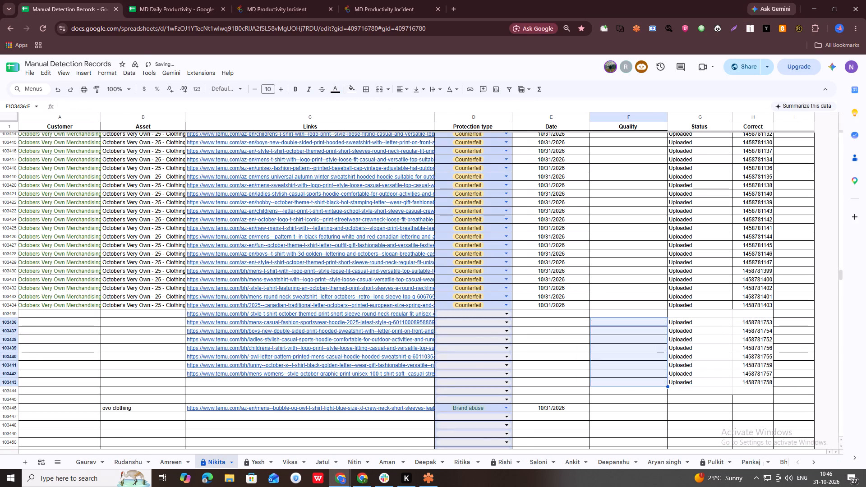
Move the statuses and incident numbers in G103436:H103443 up one row to start at G103435.
{"action": "key", "text": "Right"}
{"action": "key", "text": "shift+Right"}
{"action": "key", "text": "ctrl+shift+Down"}
{"action": "key", "text": "ctrl+x"}
{"action": "key", "text": "Up"}
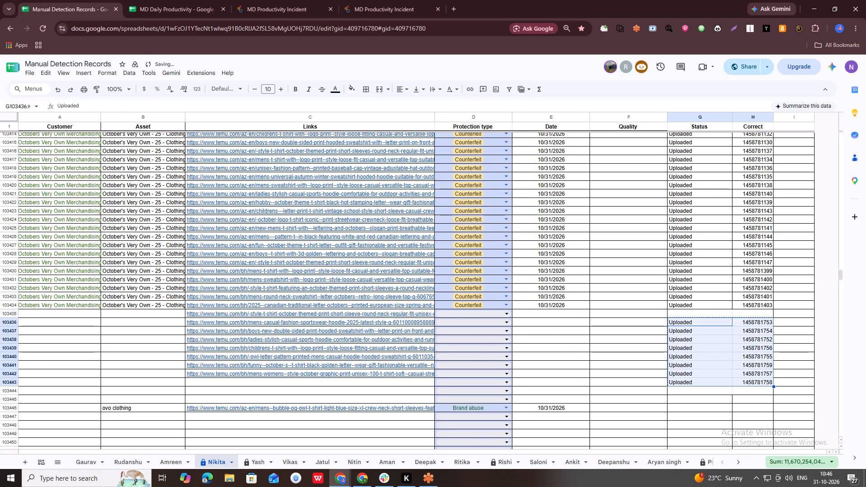
{"action": "key", "text": "ctrl+v"}
Fill the Counterfeit protection type and the date 10/31/2026 down through row 103442.
{"action": "key", "text": "ctrl+Down"}
{"action": "key", "text": "ctrl+Left"}
{"action": "key", "text": "Left"}
{"action": "key", "text": "Right"}
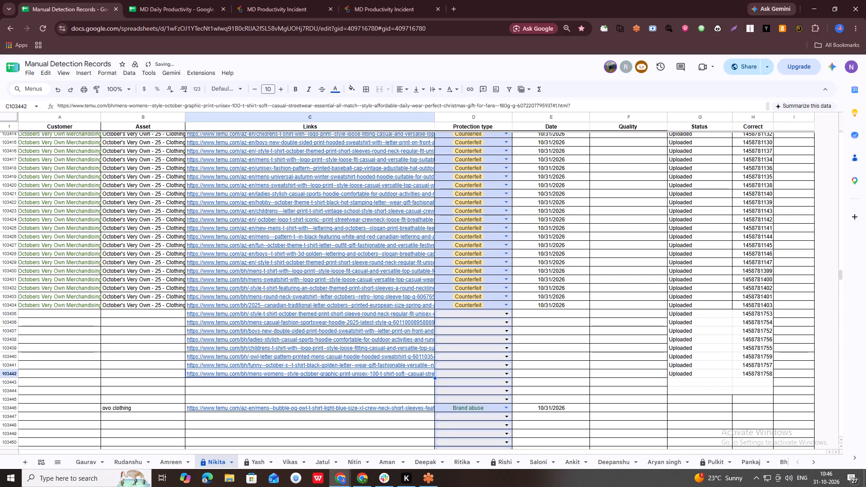
{"action": "key", "text": "Right"}
{"action": "key", "text": "shift+Right"}
{"action": "key", "text": "ctrl+shift+Up"}
{"action": "key", "text": "ctrl+d"}
Fill the customer Octobers Very Own Merchandising and asset October's Very Own - 25 - Clothing down through row 103442.
{"action": "key", "text": "Left"}
{"action": "key", "text": "Left"}
{"action": "key", "text": "Left"}
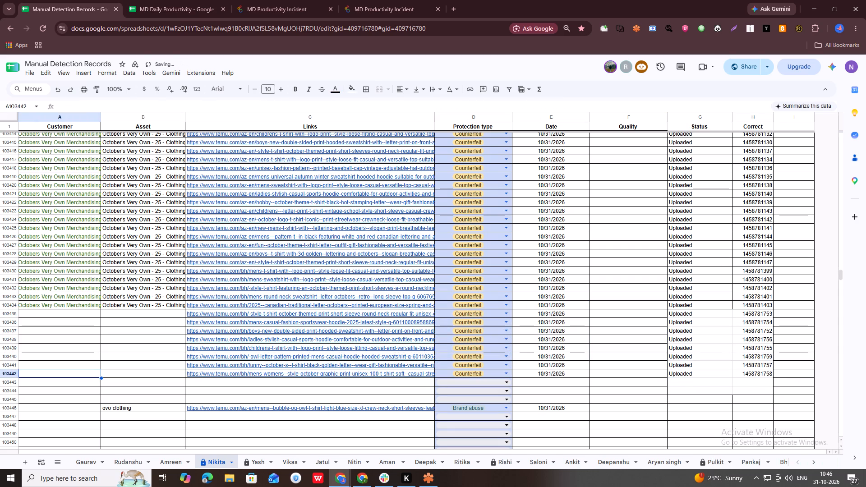
{"action": "key", "text": "shift+Right"}
{"action": "key", "text": "ctrl+shift+Up"}
{"action": "key", "text": "ctrl+d"}
Copy the link in C103446 and start another Red Points incident with asset OVO - 25 - Clothing and protection type Product brand abuse.
{"action": "key", "text": "Right"}
{"action": "key", "text": "Right"}
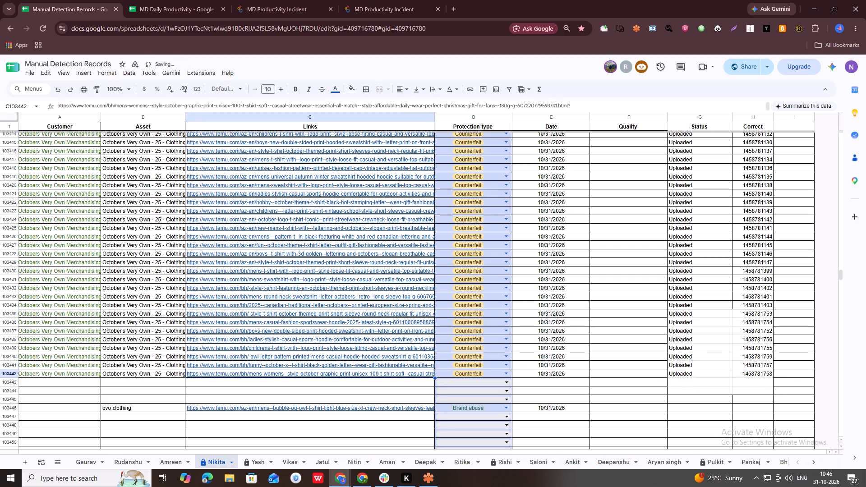
{"action": "key", "text": "ctrl+Down"}
{"action": "key", "text": "ctrl+c"}
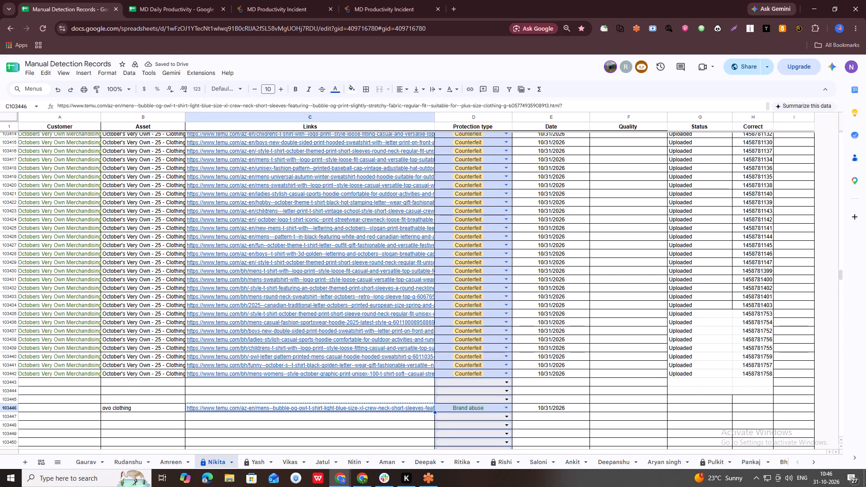
{"action": "key", "text": "alt+Tab"}
{"action": "scroll", "coordinate": [298, 268], "scroll_direction": "down", "scroll_amount": 8}
{"action": "left_click", "coordinate": [209, 401]}
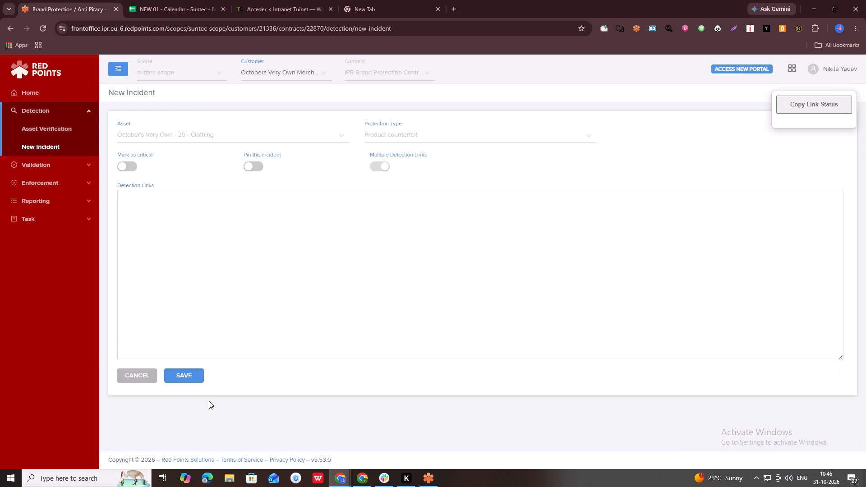
{"action": "left_click", "coordinate": [207, 133]}
{"action": "left_click", "coordinate": [161, 211]}
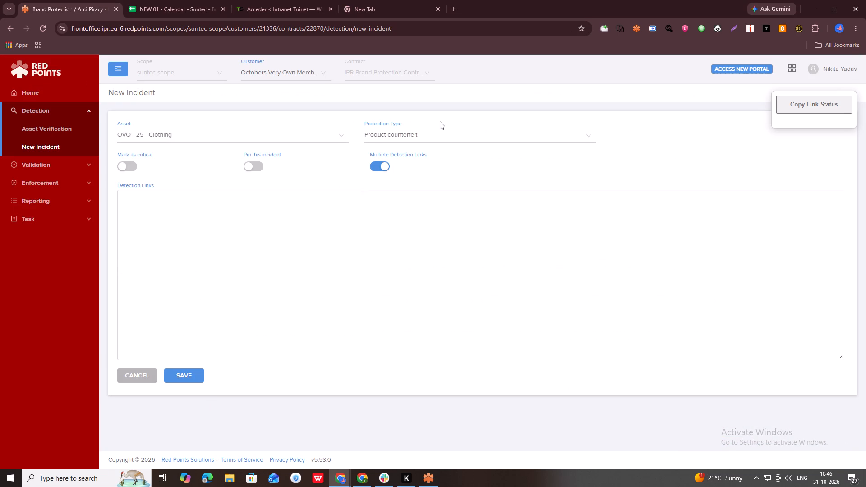
{"action": "left_click", "coordinate": [440, 121]}
{"action": "left_click", "coordinate": [431, 129]}
{"action": "left_click", "coordinate": [396, 181]}
{"action": "left_click", "coordinate": [380, 161]}
Paste the copied bubble OG owl T-shirt link into the detection links and save the incident.
{"action": "left_click", "coordinate": [402, 218]}
{"action": "key", "text": "ctrl+v"}
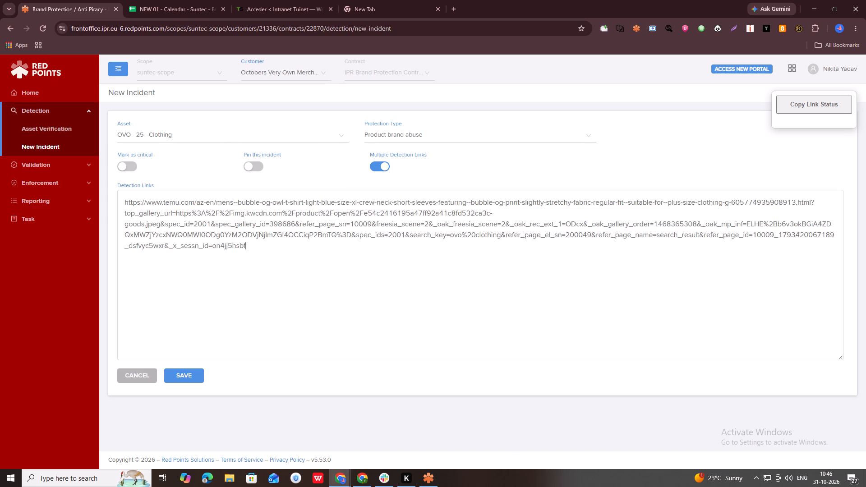
{"action": "key", "text": "alt+Tab"}
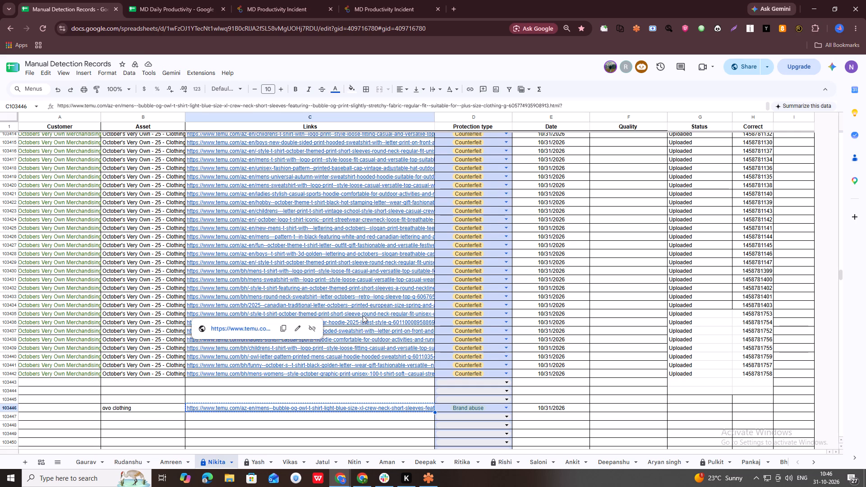
{"action": "key", "text": "alt+Tab"}
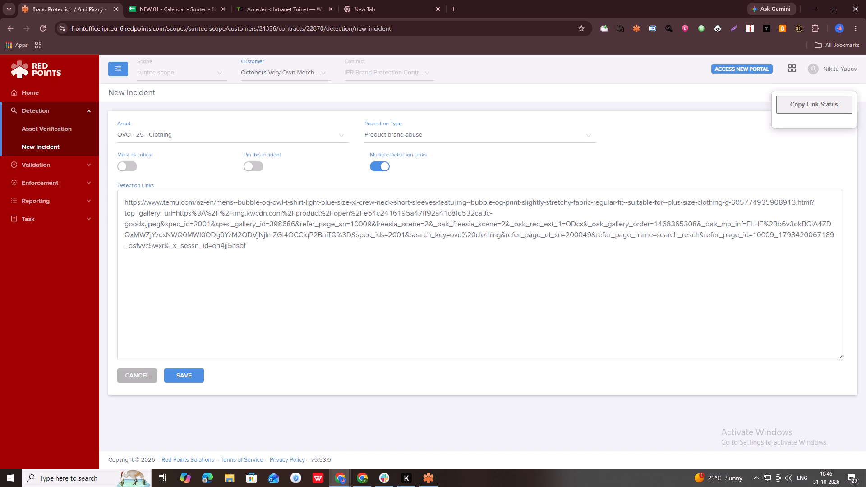
{"action": "key", "text": "alt+Tab"}
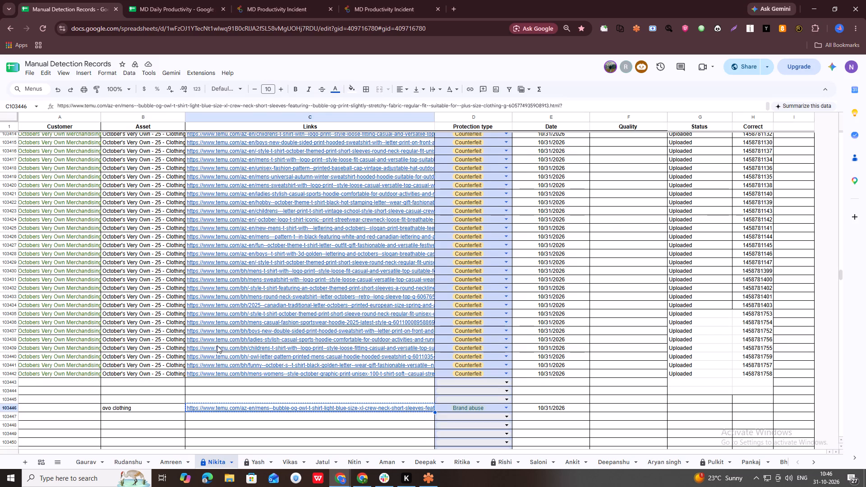
{"action": "key", "text": "alt+Tab"}
{"action": "left_click", "coordinate": [183, 380]}
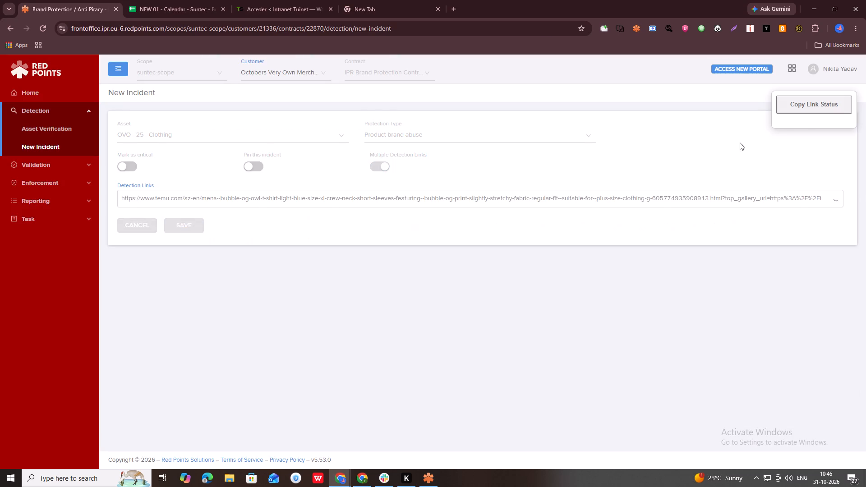
Copy the brand abuse link's status from Red Points and paste it into Manual Detection Records starting at F103445.
{"action": "left_click", "coordinate": [829, 107]}
{"action": "key", "text": "alt+Tab"}
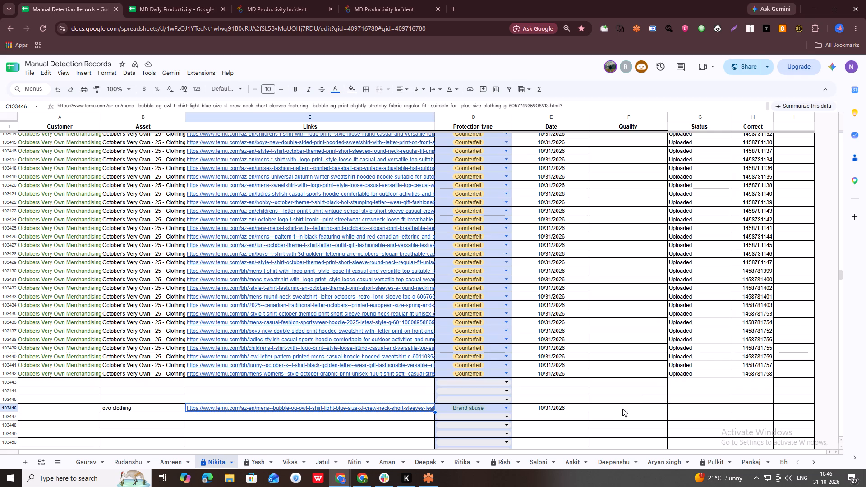
{"action": "left_click", "coordinate": [623, 400]}
{"action": "key", "text": "ctrl+v"}
Clear the pasted header row in F103445:H103445 and the duplicate link in F103446.
{"action": "key", "text": "Left"}
{"action": "key", "text": "Right"}
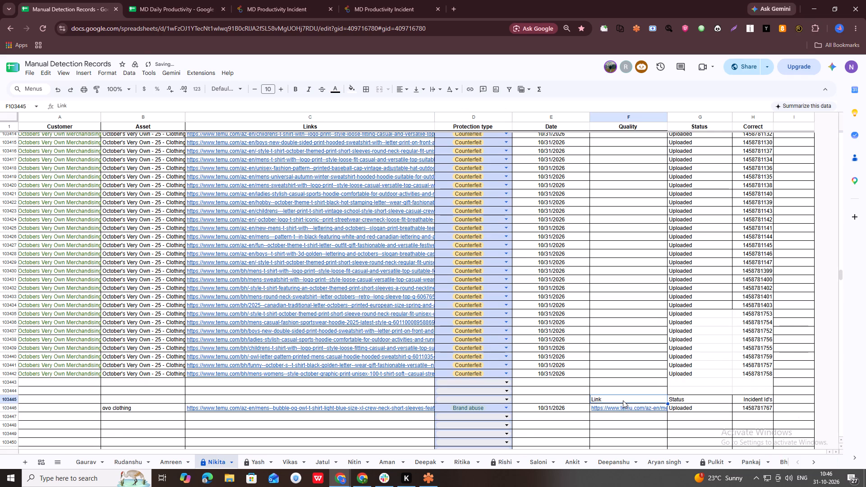
{"action": "key", "text": "shift+Right"}
{"action": "key", "text": "Right"}
{"action": "key", "text": "Left"}
{"action": "key", "text": "shift+Right"}
{"action": "key", "text": "shift+Right"}
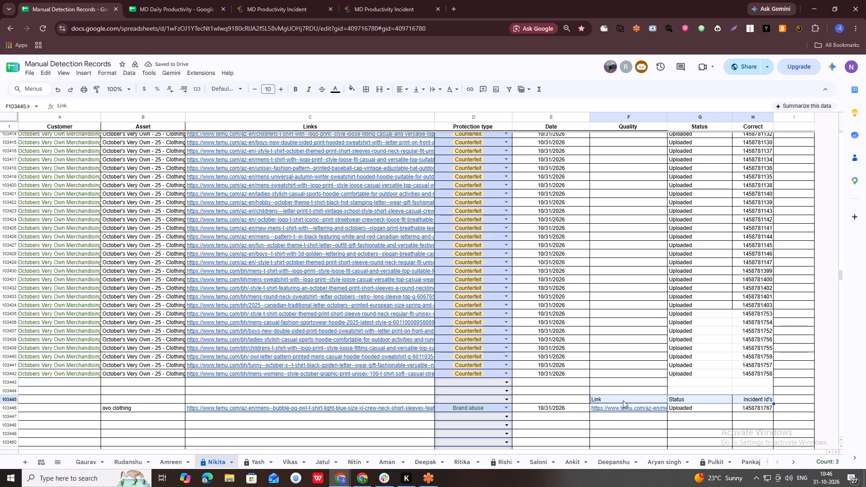
{"action": "key", "text": "Delete"}
{"action": "key", "text": "Down"}
{"action": "key", "text": "Delete"}
Copy the customer Octobers Very Own Merchandising from A103442 into A103446.
{"action": "key", "text": "Left"}
{"action": "key", "text": "Left"}
{"action": "key", "text": "Left"}
{"action": "key", "text": "Left"}
{"action": "key", "text": "Left"}
{"action": "key", "text": "Left"}
{"action": "key", "text": "Left"}
{"action": "key", "text": "Left"}
{"action": "key", "text": "Left"}
{"action": "key", "text": "Left"}
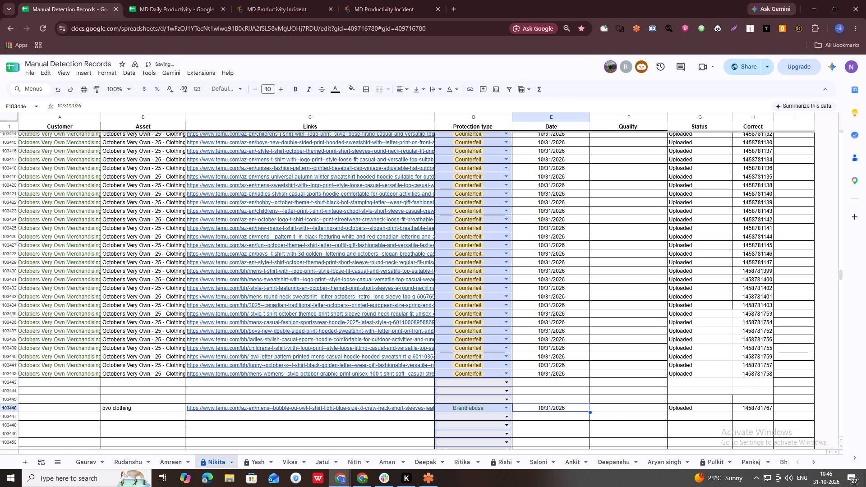
{"action": "key", "text": "ctrl+Up"}
{"action": "key", "text": "ctrl+c"}
{"action": "key", "text": "Right"}
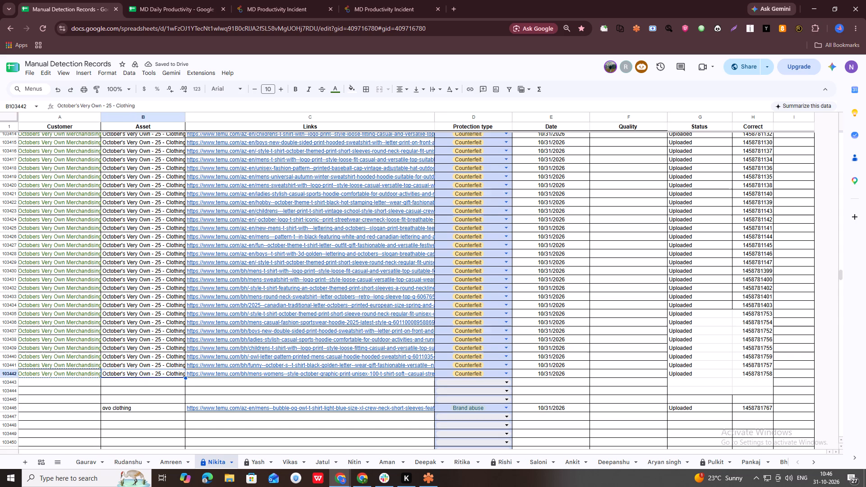
{"action": "key", "text": "Down"}
{"action": "key", "text": "Down"}
{"action": "key", "text": "ctrl+Down"}
{"action": "key", "text": "Left"}
{"action": "key", "text": "ctrl+v"}
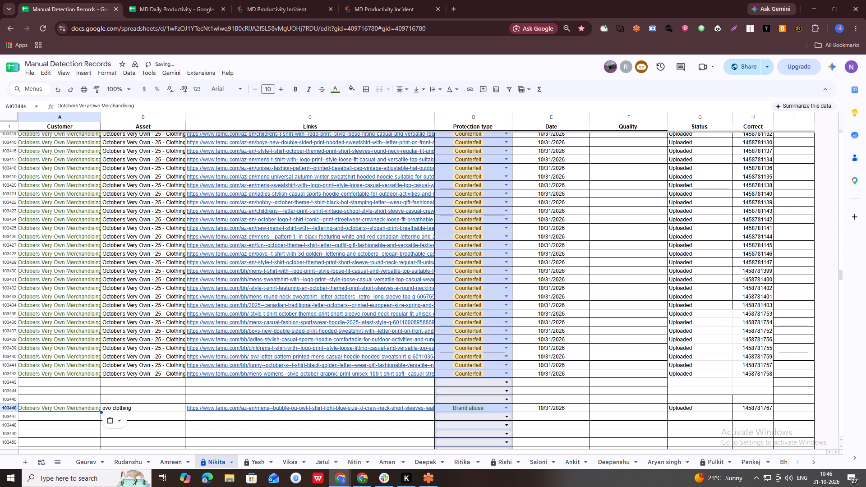
Copy the asset name OVO - 25 - Clothing from the Red Points incident into B103446 of Manual Detection Records.
{"action": "key", "text": "Right"}
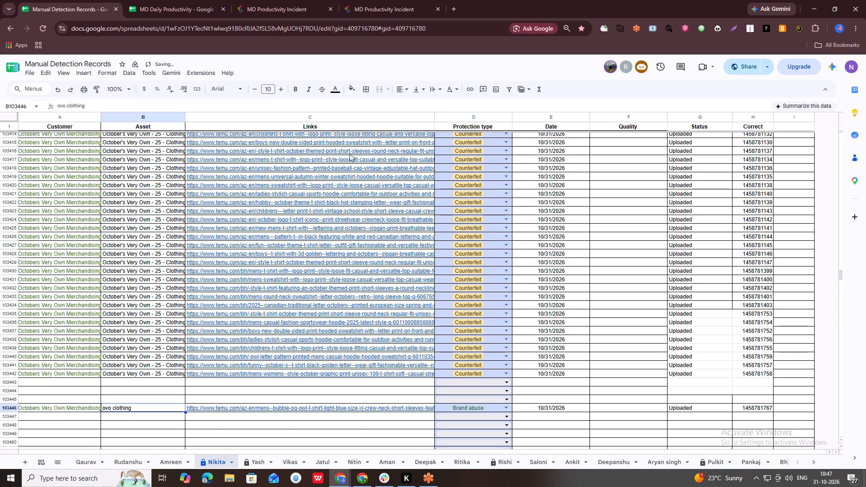
{"action": "key", "text": "alt+Tab"}
{"action": "left_click", "coordinate": [151, 133], "text": "alt"}
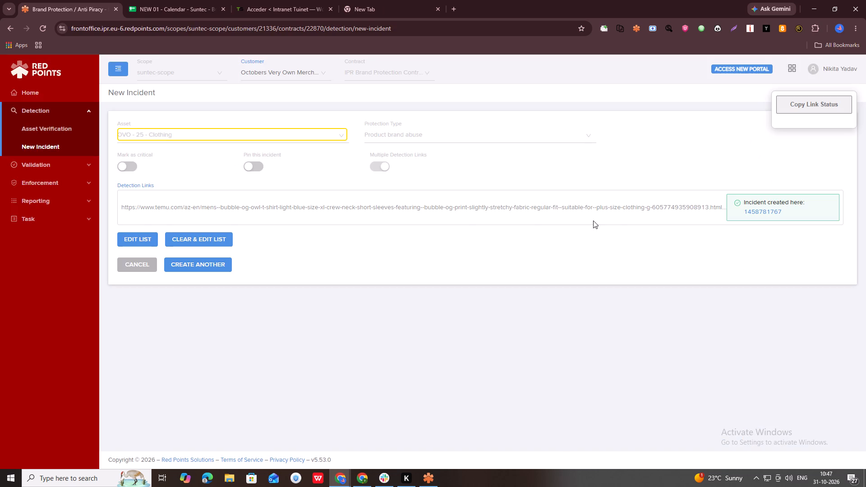
{"action": "key", "text": "alt+Tab"}
{"action": "key", "text": "ctrl+v"}
{"action": "key", "text": "Right"}
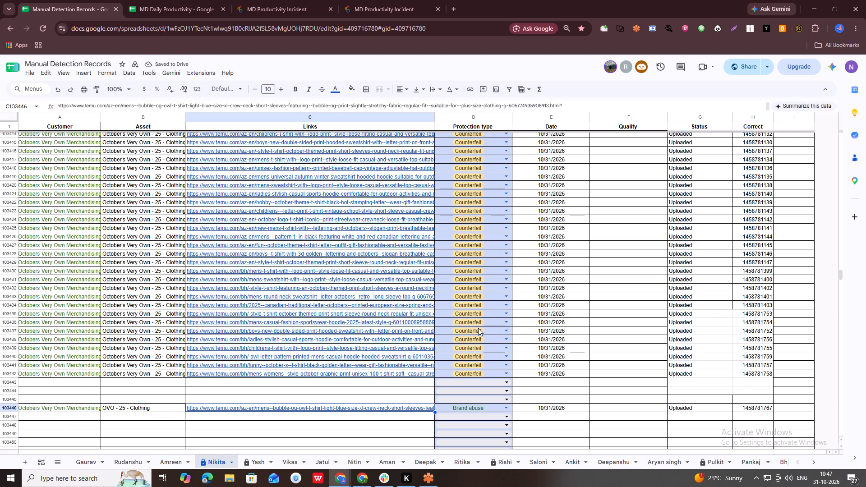
Delete the empty rows 103443 to 103444 above the brand abuse entry.
{"action": "left_click", "coordinate": [369, 385]}
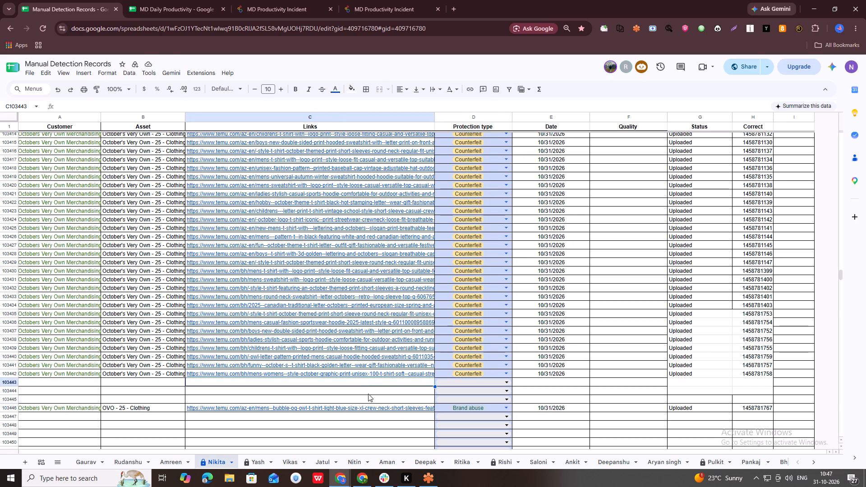
{"action": "left_click", "coordinate": [368, 392], "text": "shift"}
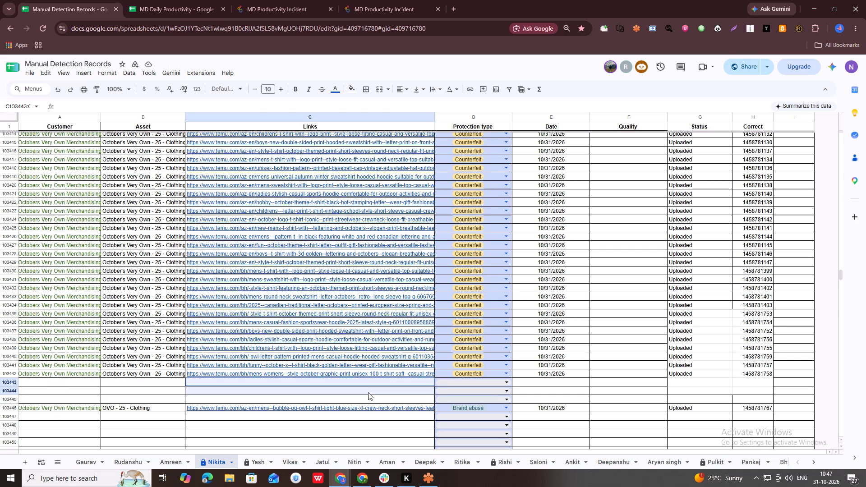
{"action": "right_click", "coordinate": [368, 392]}
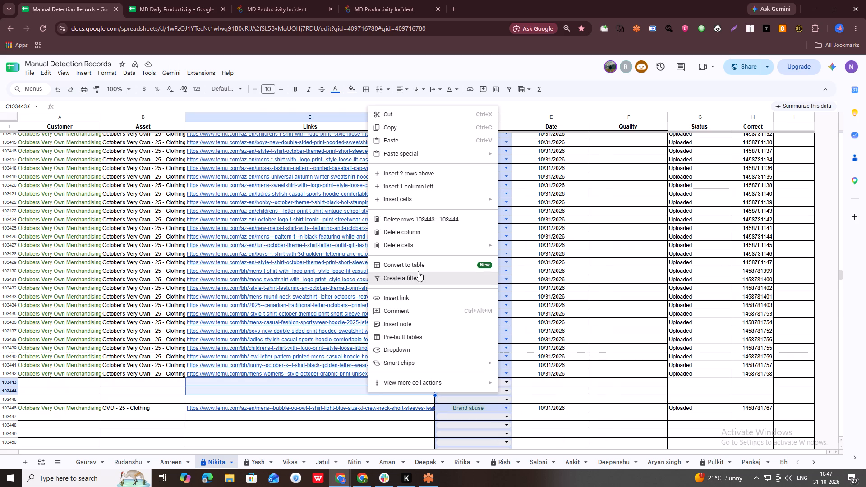
{"action": "left_click", "coordinate": [406, 221]}
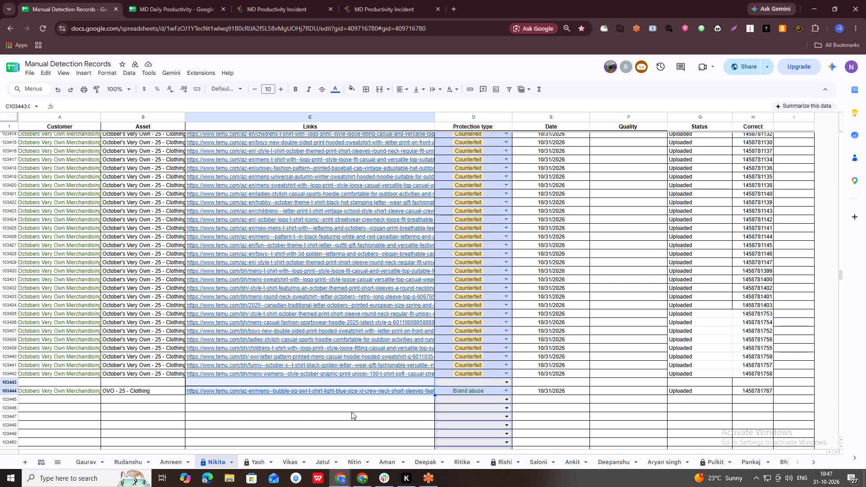
{"action": "left_click", "coordinate": [267, 416]}
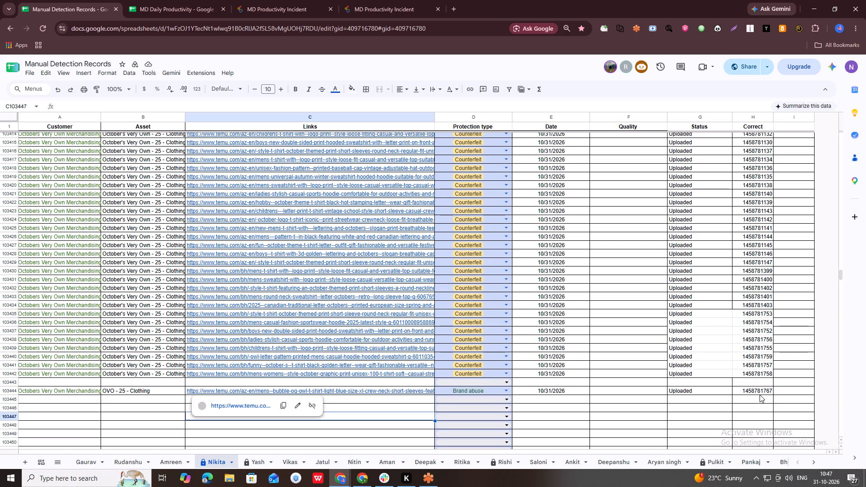
Apply all borders to the Status and Correct cells G103435:H103444.
{"action": "left_click_drag", "start_coordinate": [694, 317], "coordinate": [749, 394]}
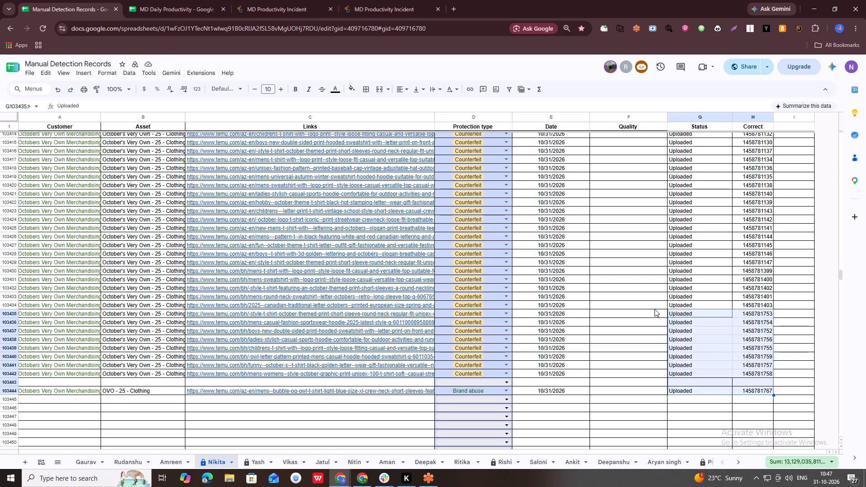
{"action": "left_click", "coordinate": [367, 92]}
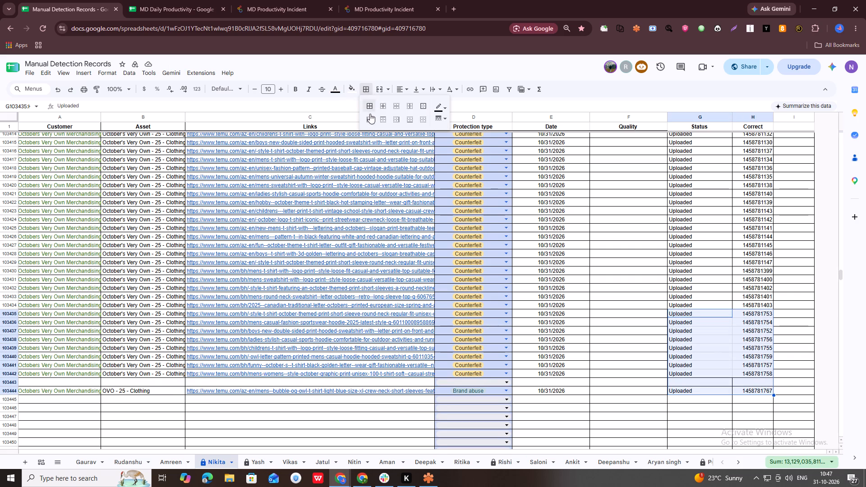
{"action": "left_click", "coordinate": [371, 102]}
{"action": "left_click", "coordinate": [593, 354]}
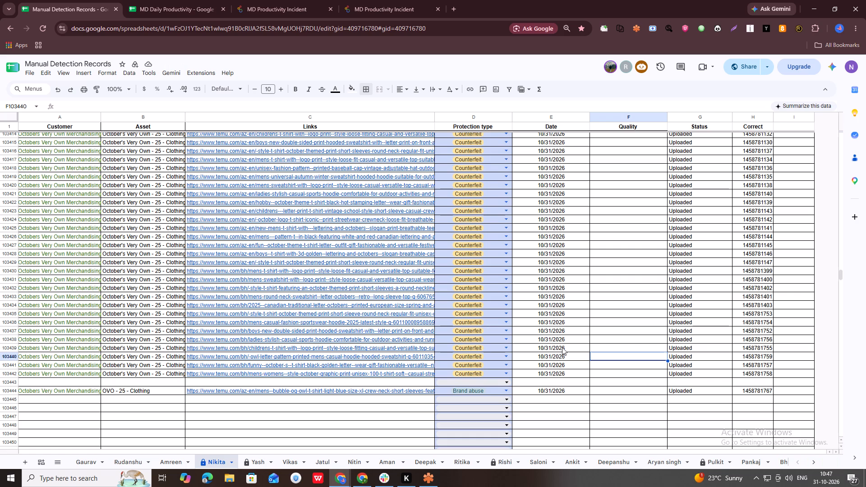
Examine the 2026-10-30 link counts in the MD evolution x analyst 7 day table of MD Productivity Incident.
{"action": "left_click", "coordinate": [247, 0]}
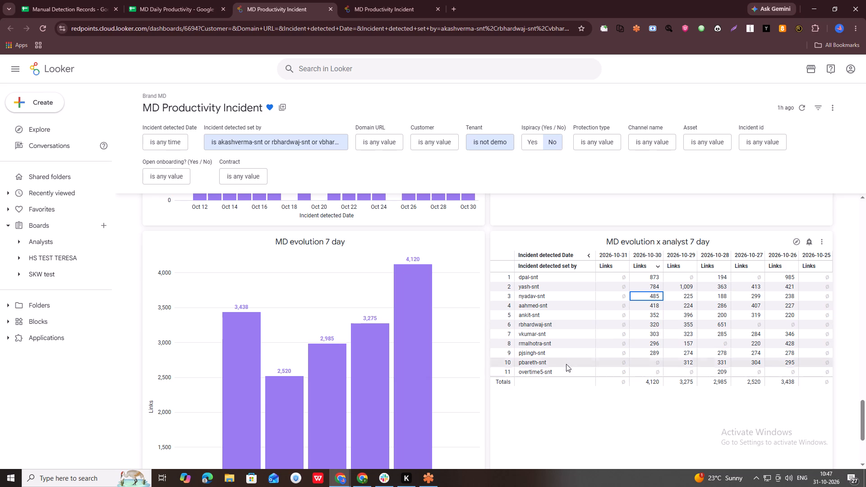
{"action": "left_click", "coordinate": [643, 315]}
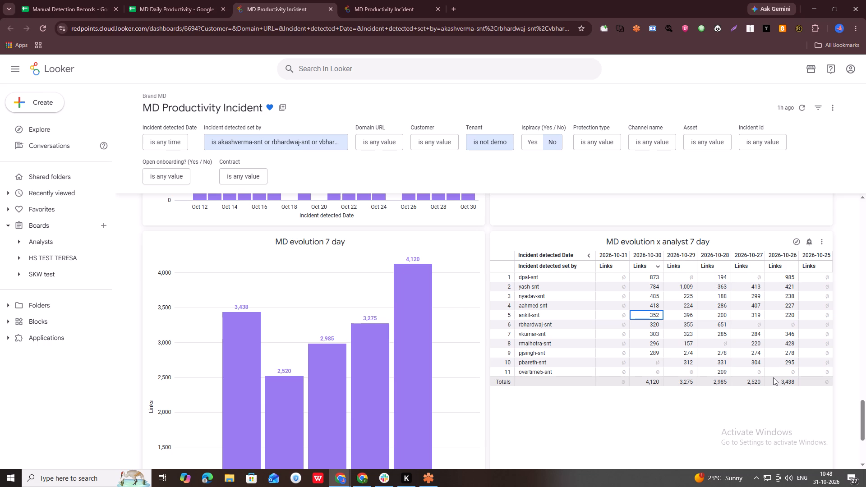
Put the newest week first in the MD evolution x analyst week table and sort analysts by the 2026-10-26 links.
{"action": "scroll", "coordinate": [760, 340], "scroll_direction": "up", "scroll_amount": 8}
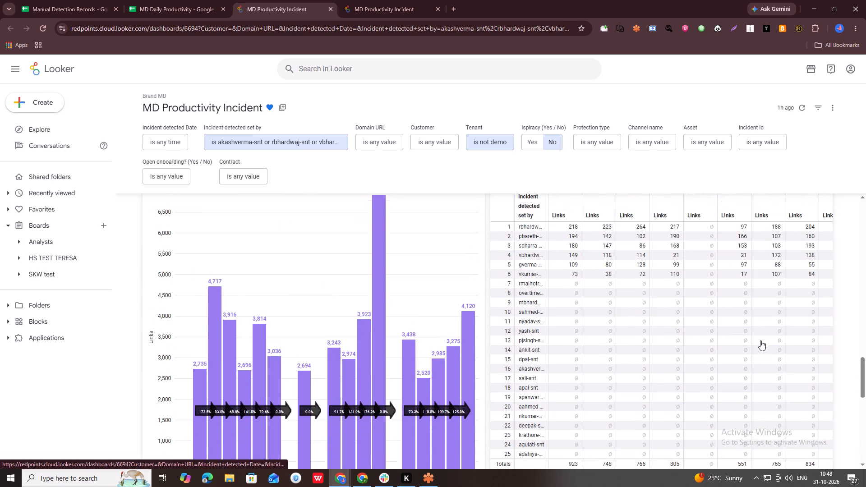
{"action": "scroll", "coordinate": [760, 340], "scroll_direction": "up", "scroll_amount": 7}
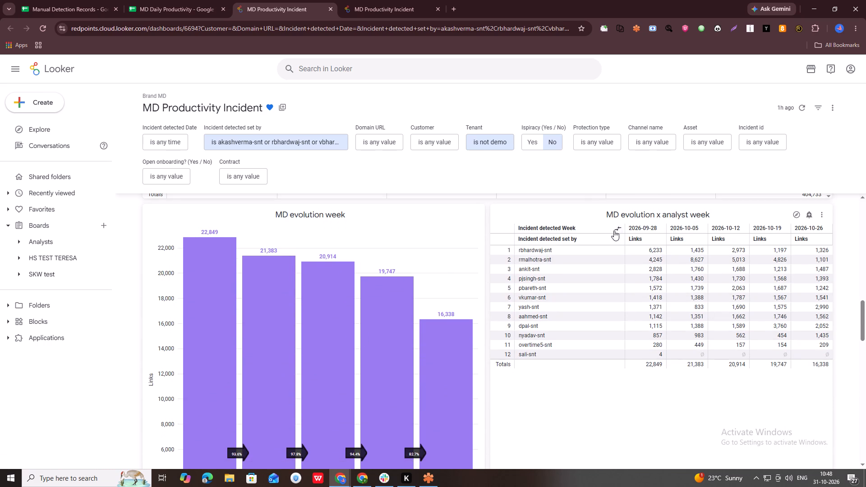
{"action": "left_click", "coordinate": [615, 227]}
{"action": "left_click", "coordinate": [659, 241]}
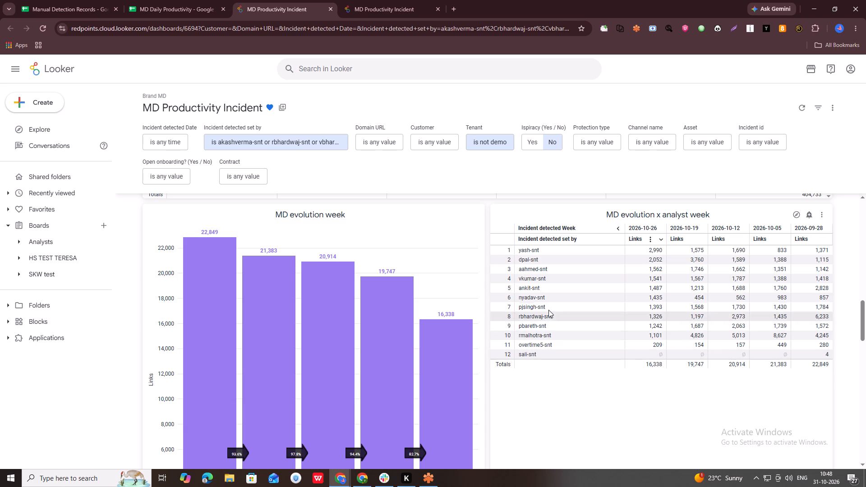
{"action": "left_click", "coordinate": [633, 289]}
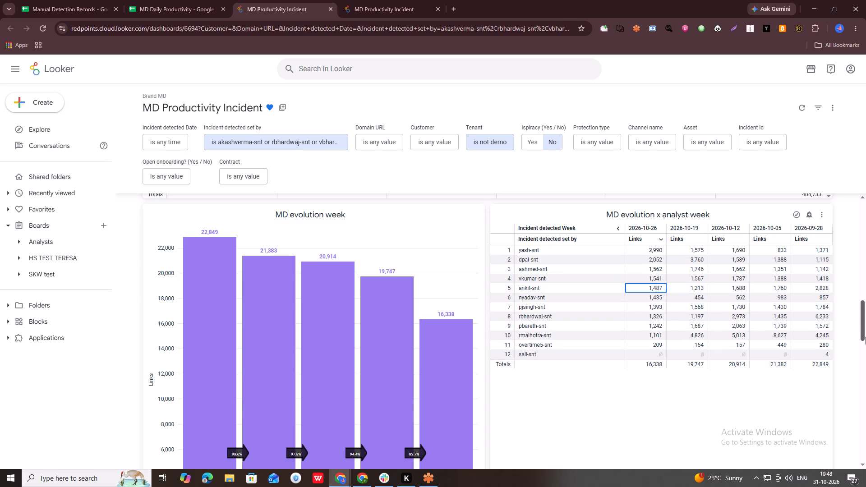
Calculate 270*6 with a Google search in a new browser tab.
{"action": "left_click", "coordinate": [452, 3]}
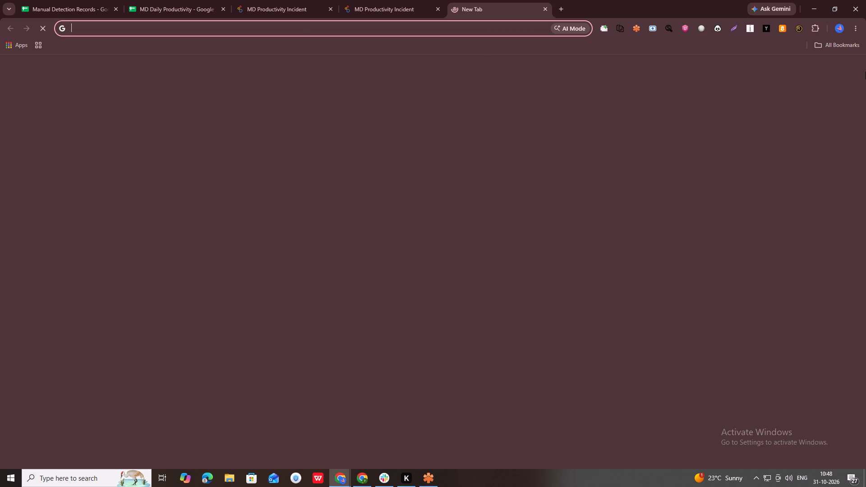
{"action": "type", "text": "270"}
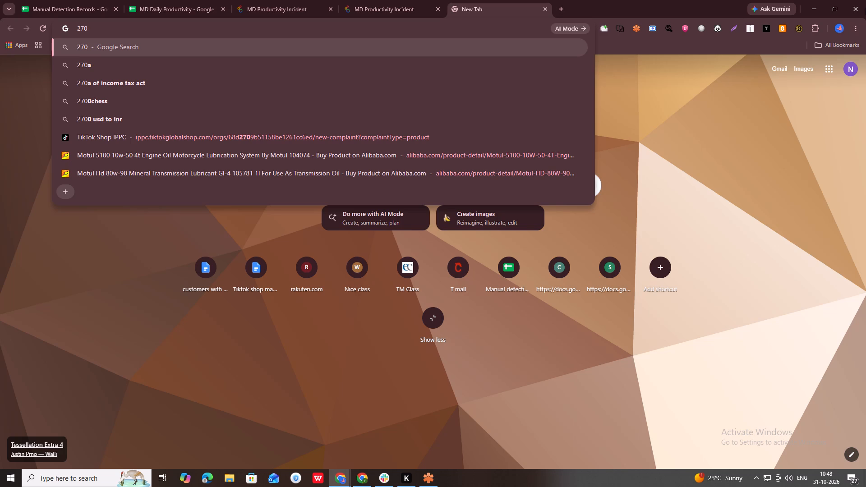
{"action": "key", "text": "asterisk"}
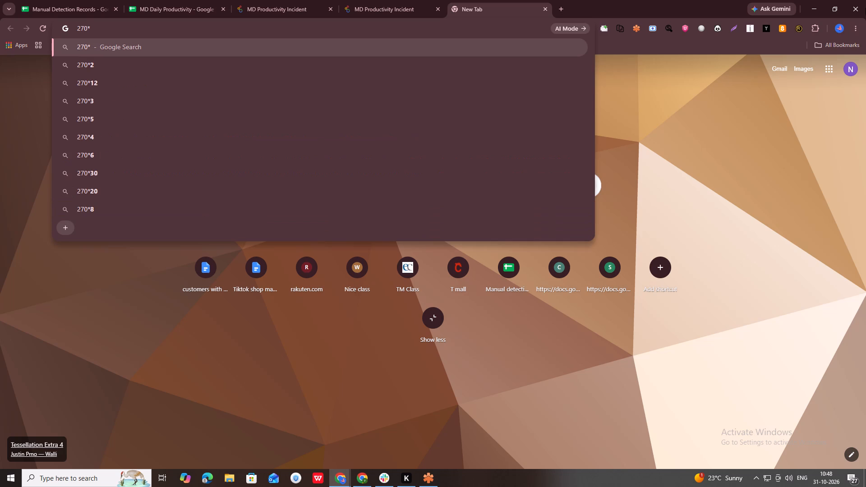
{"action": "key", "text": "6"}
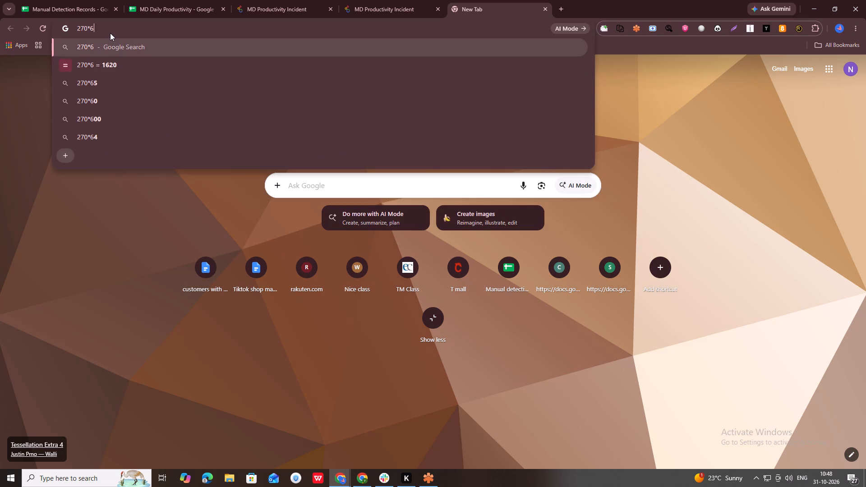
{"action": "left_click", "coordinate": [117, 70]}
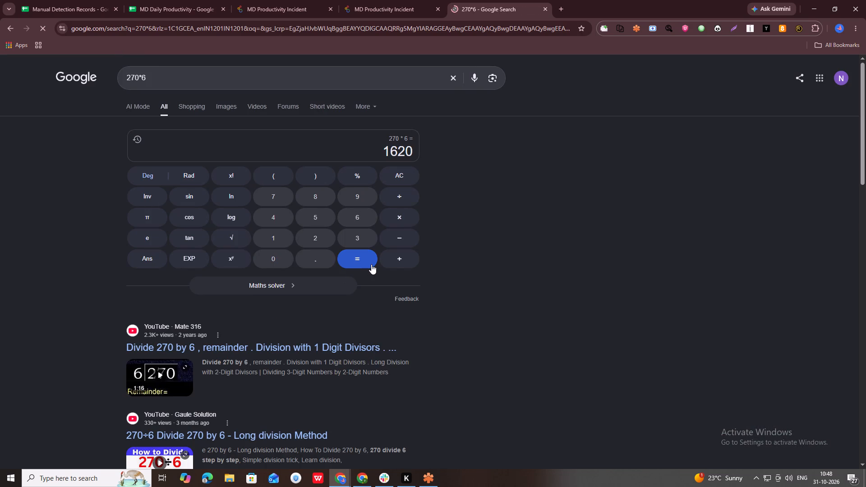
Calculate 1620 - 1487 in the Google calculator and close the search tab.
{"action": "left_click", "coordinate": [355, 260]}
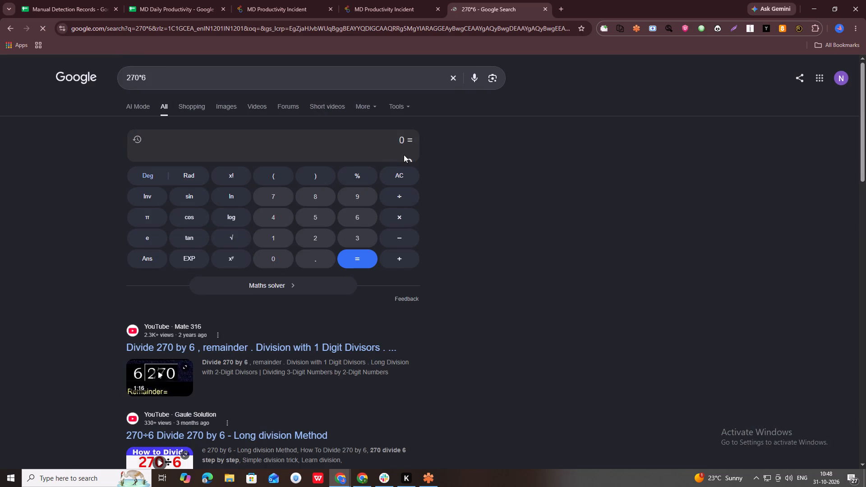
{"action": "left_click", "coordinate": [277, 234]}
{"action": "left_click", "coordinate": [355, 218]}
{"action": "left_click", "coordinate": [312, 236]}
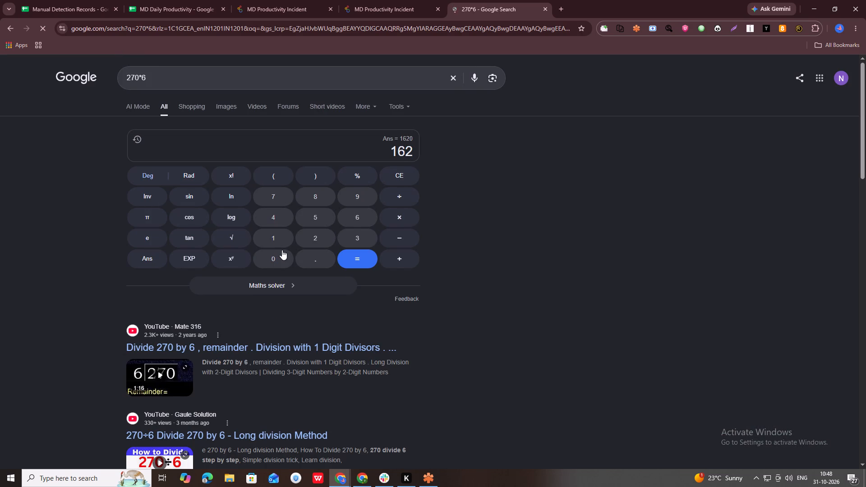
{"action": "left_click", "coordinate": [279, 257]}
{"action": "left_click", "coordinate": [396, 239]}
{"action": "left_click", "coordinate": [278, 239]}
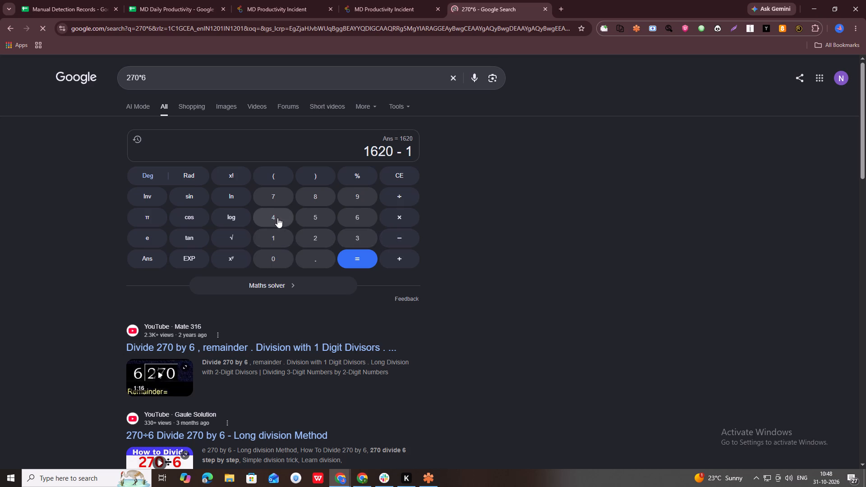
{"action": "left_click", "coordinate": [277, 216]}
{"action": "left_click", "coordinate": [318, 198]}
{"action": "left_click", "coordinate": [280, 200]}
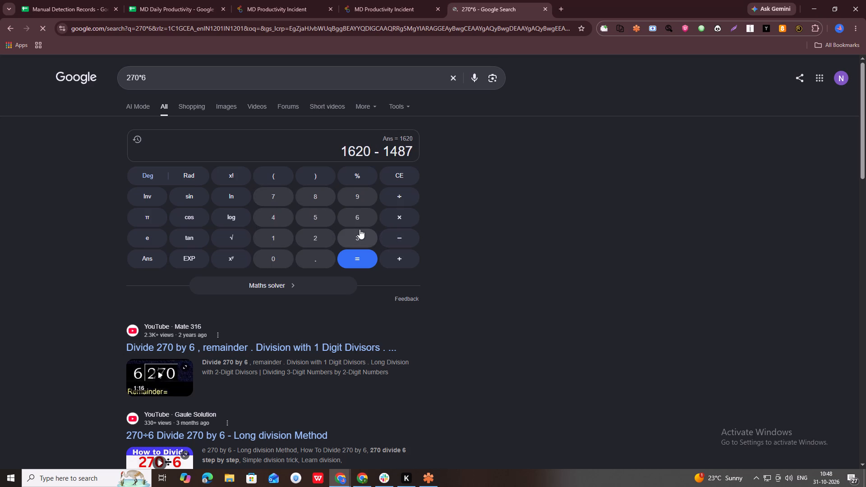
{"action": "left_click", "coordinate": [369, 262]}
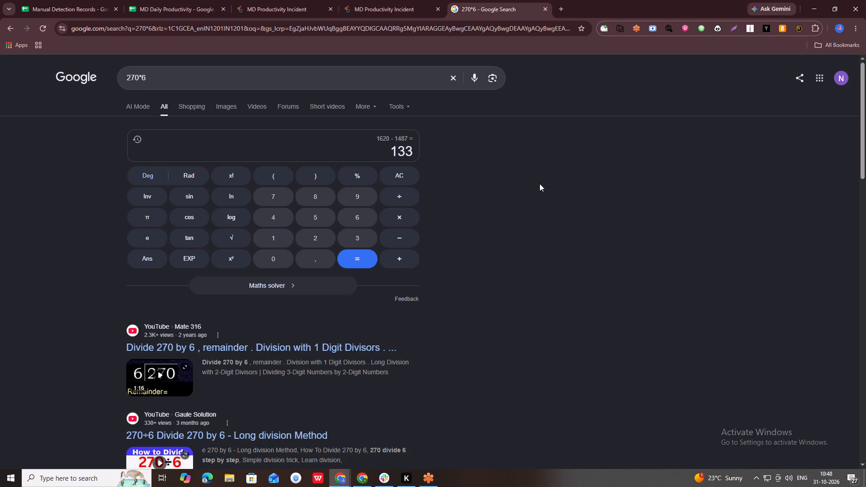
{"action": "left_click", "coordinate": [545, 7]}
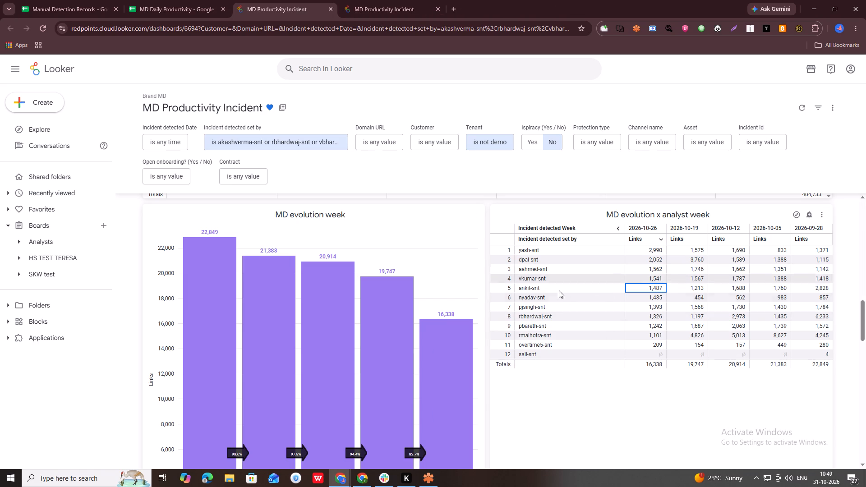
{"action": "left_click", "coordinate": [639, 253]}
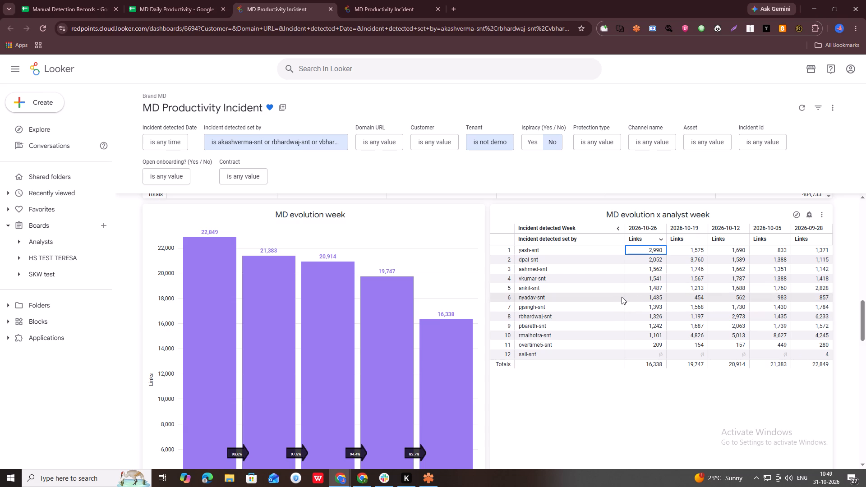
{"action": "left_click", "coordinate": [631, 297]}
{"action": "right_click", "coordinate": [631, 297]}
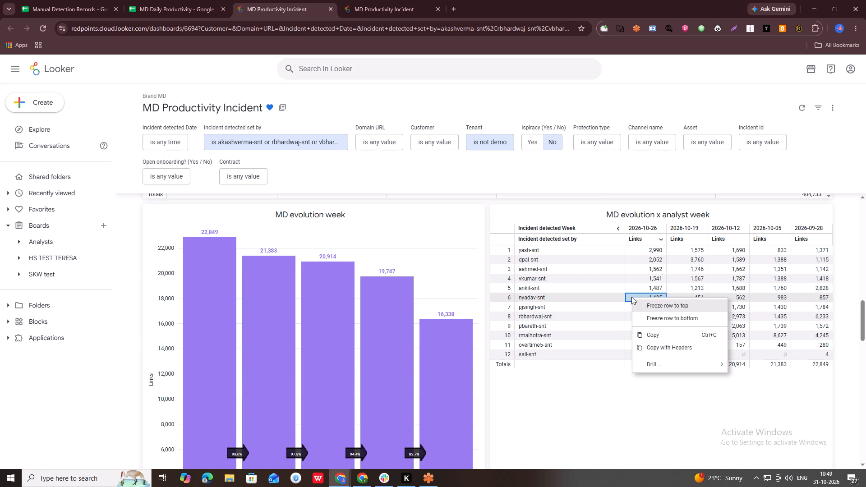
{"action": "left_click", "coordinate": [617, 409]}
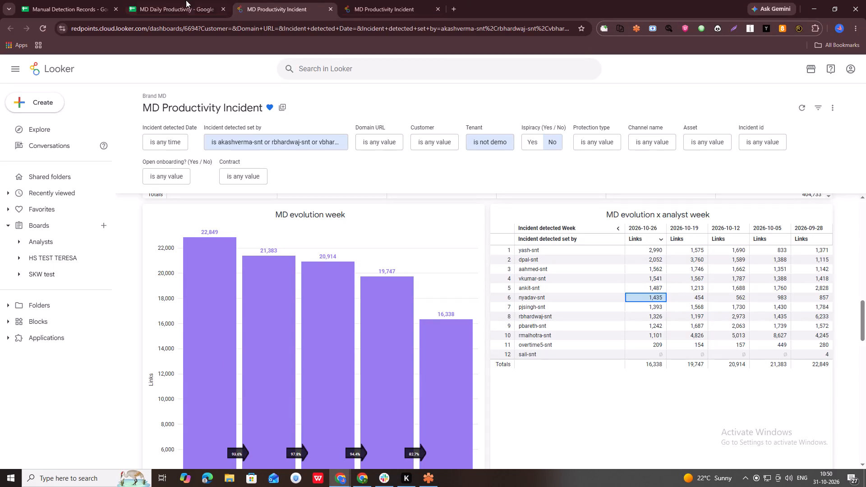
Close the MD Daily Productivity spreadsheet and return to Manual Detection Records.
{"action": "left_click", "coordinate": [163, 0]}
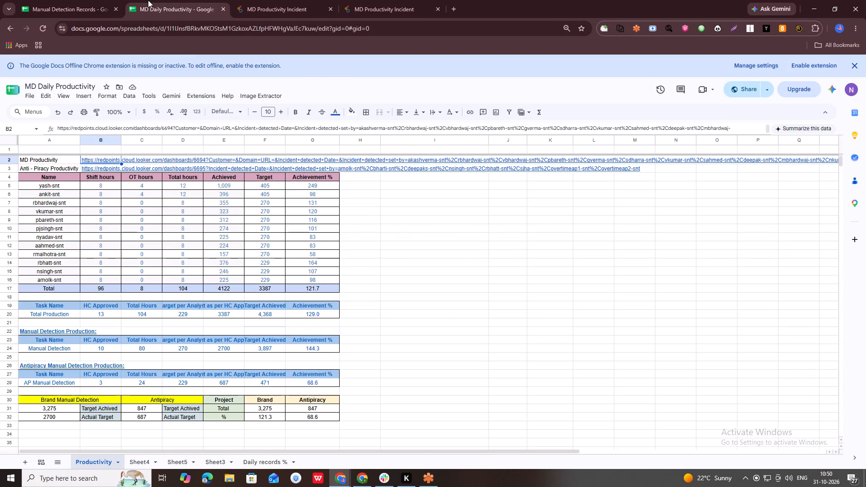
{"action": "middle_click", "coordinate": [148, 0]}
{"action": "left_click", "coordinate": [58, 0]}
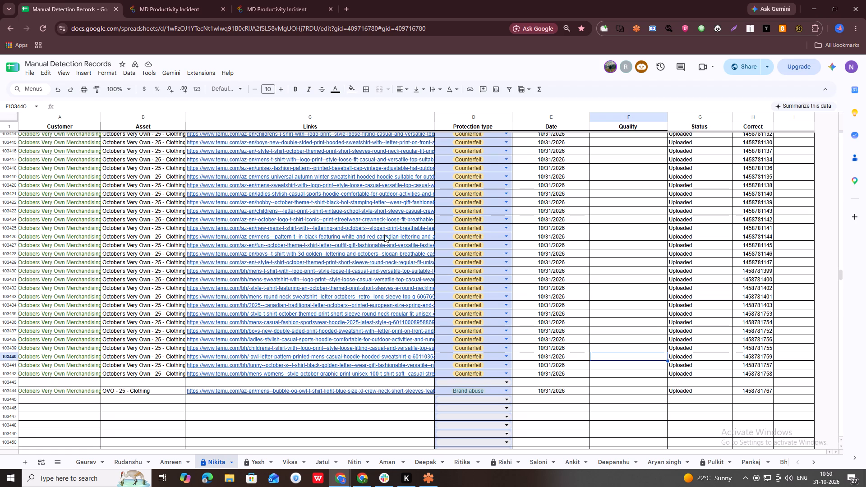
Check how many Octobers Very Own entries dated 10/31/2026 are marked Uploaded by selecting their Status cells from row 103310 down.
{"action": "left_click", "coordinate": [676, 394]}
{"action": "scroll", "coordinate": [708, 375], "scroll_direction": "up", "scroll_amount": 3}
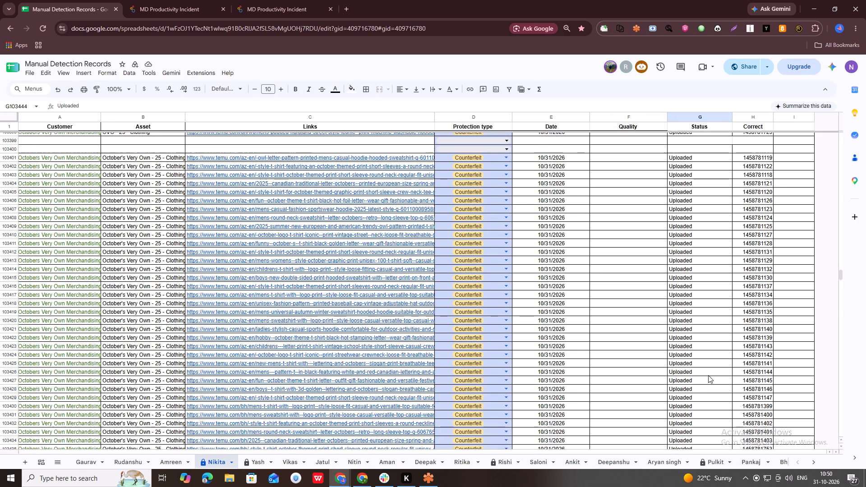
{"action": "scroll", "coordinate": [708, 375], "scroll_direction": "up", "scroll_amount": 20}
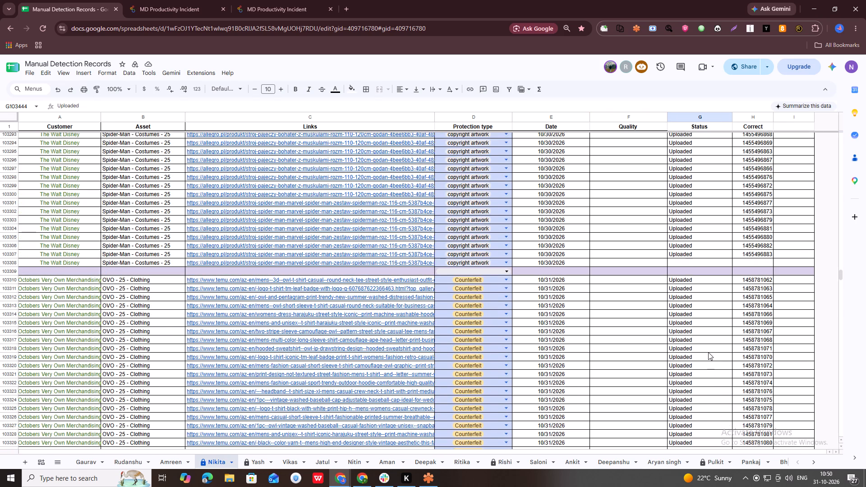
{"action": "left_click", "coordinate": [696, 283], "text": "shift"}
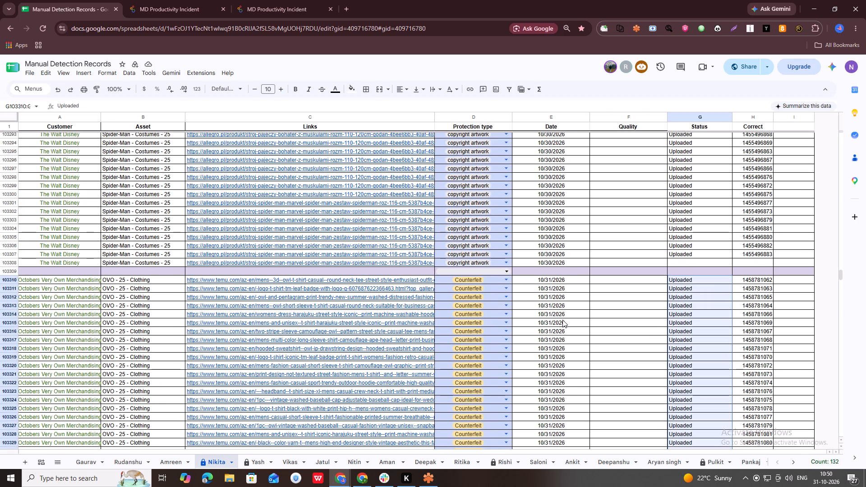
{"action": "key", "text": "Down"}
Switch to Red Points and clear the submitted detection link from the New Incident form for editing.
{"action": "key", "text": "alt+Tab"}
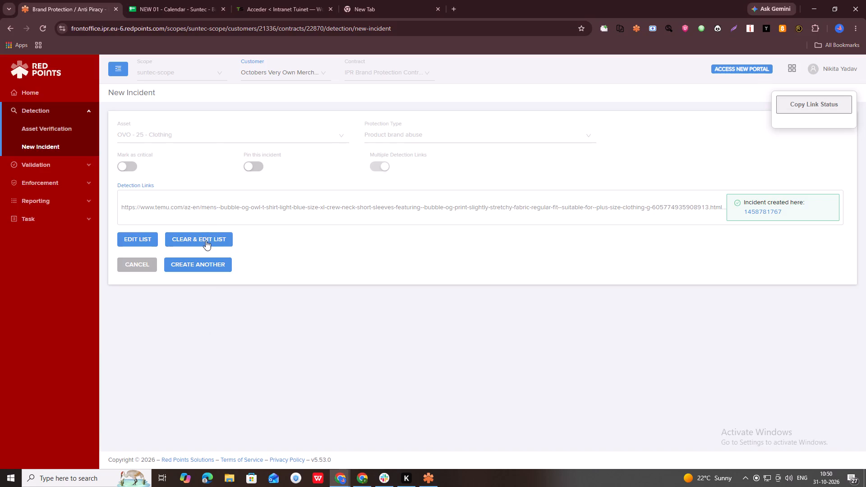
{"action": "left_click", "coordinate": [206, 240]}
Log in to the Tuinet intranet with the saved credentials and open the Brand tracking page.
{"action": "left_click", "coordinate": [260, 0]}
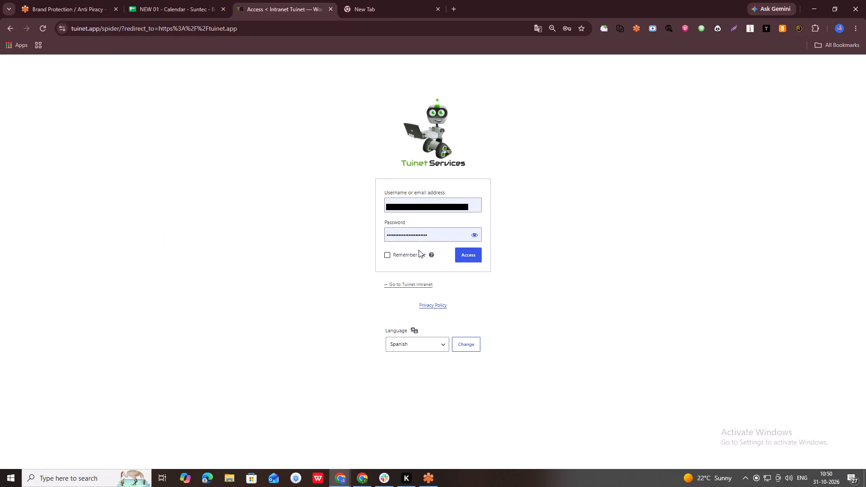
{"action": "left_click", "coordinate": [467, 256]}
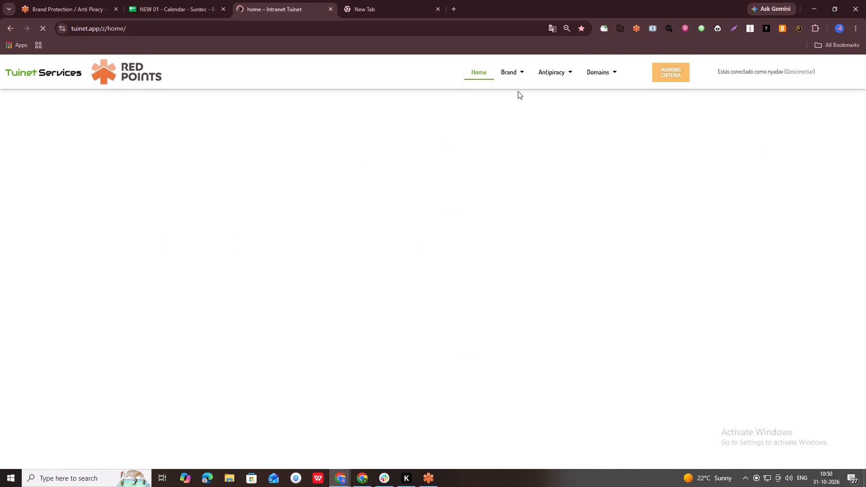
{"action": "left_click", "coordinate": [510, 73]}
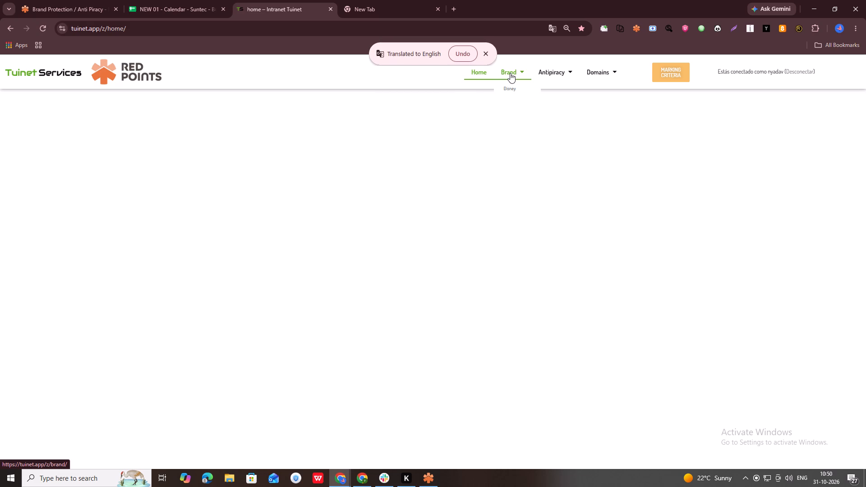
{"action": "left_click", "coordinate": [485, 55]}
{"action": "left_click", "coordinate": [515, 74]}
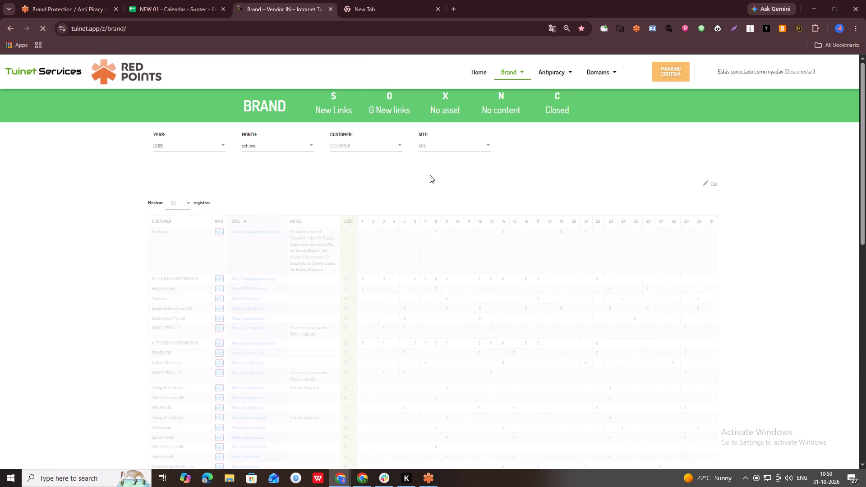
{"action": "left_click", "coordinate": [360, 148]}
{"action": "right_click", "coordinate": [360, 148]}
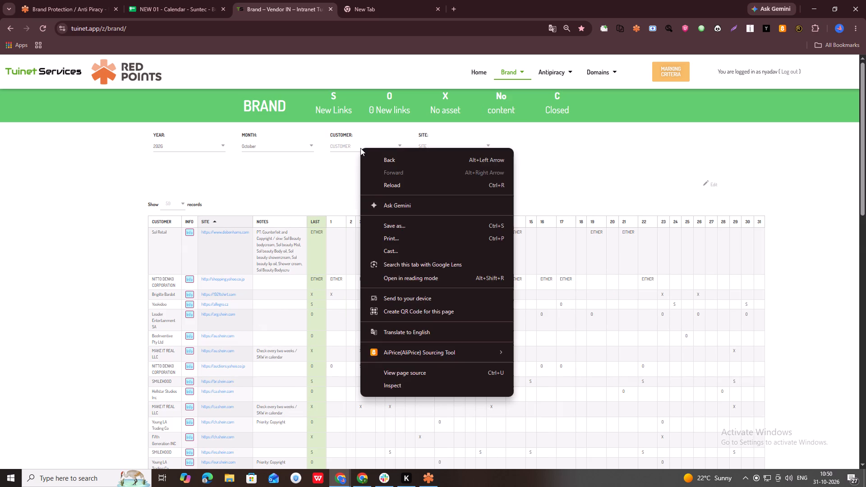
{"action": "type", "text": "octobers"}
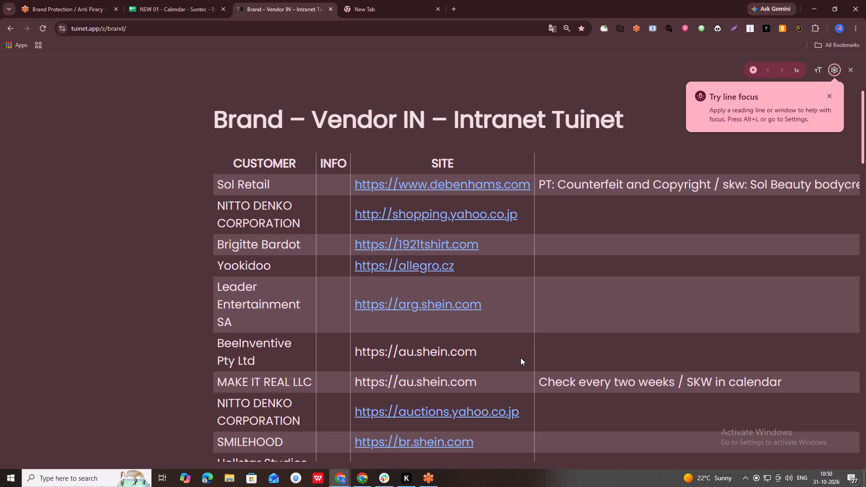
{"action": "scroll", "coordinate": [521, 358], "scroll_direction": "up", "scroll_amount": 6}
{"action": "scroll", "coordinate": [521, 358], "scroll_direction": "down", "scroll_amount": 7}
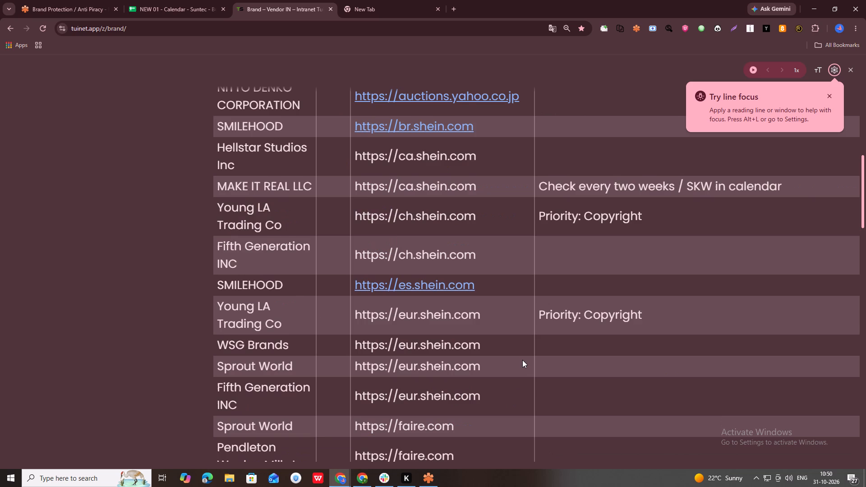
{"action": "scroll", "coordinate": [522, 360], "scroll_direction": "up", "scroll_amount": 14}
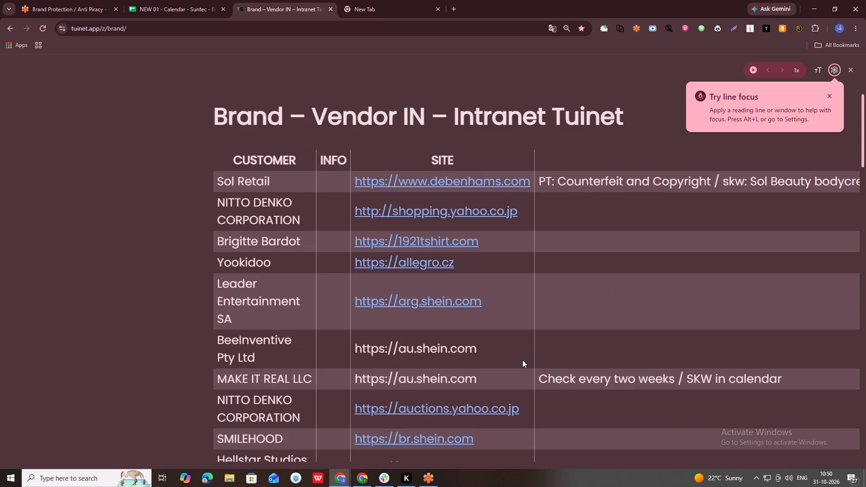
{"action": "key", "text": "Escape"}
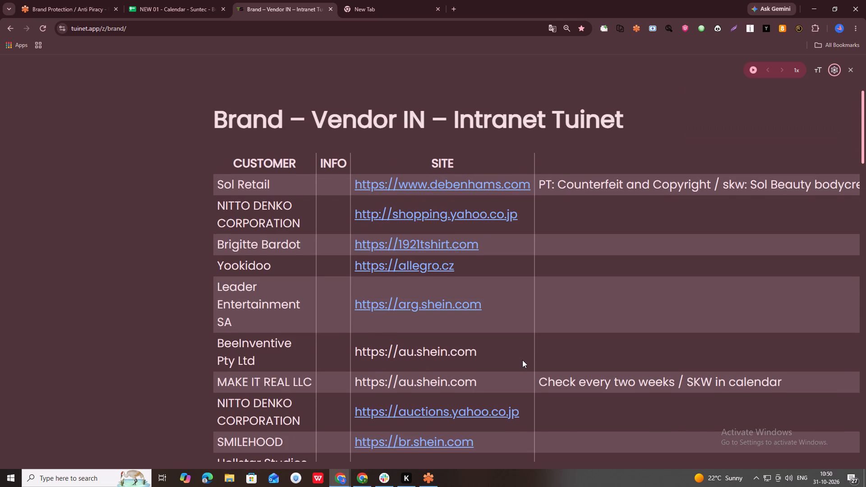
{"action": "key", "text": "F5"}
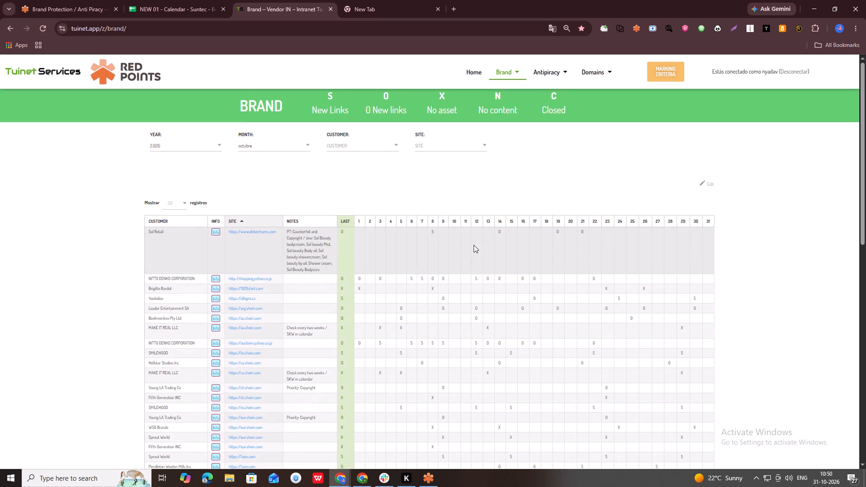
Filter the October 2026 Brand table by the customer Octobers Very Own Merchandising.
{"action": "left_click", "coordinate": [341, 145]}
{"action": "right_click", "coordinate": [341, 145]}
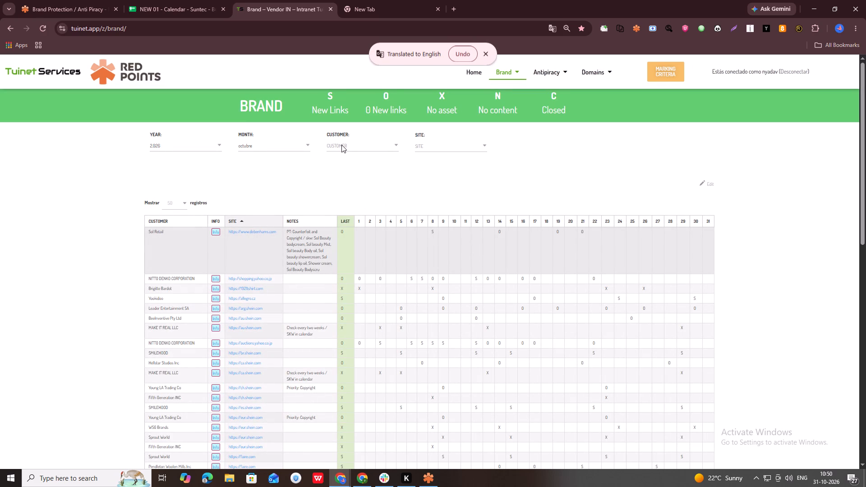
{"action": "left_click", "coordinate": [336, 147]}
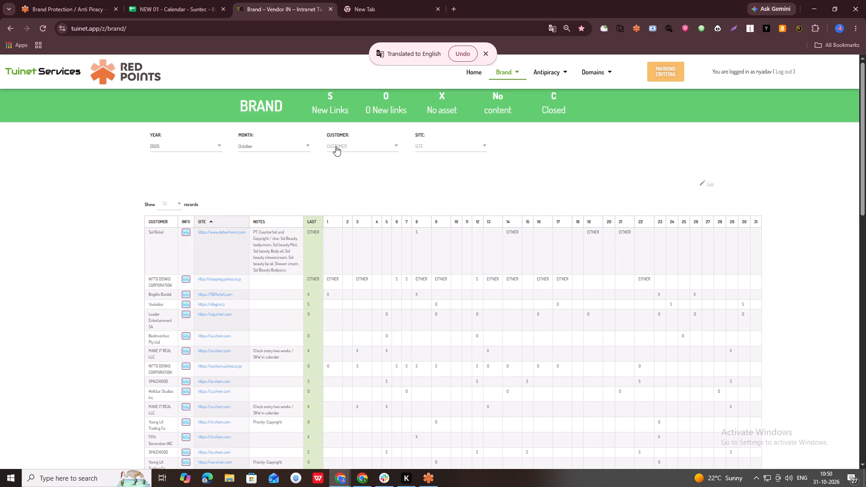
{"action": "key", "text": "o"}
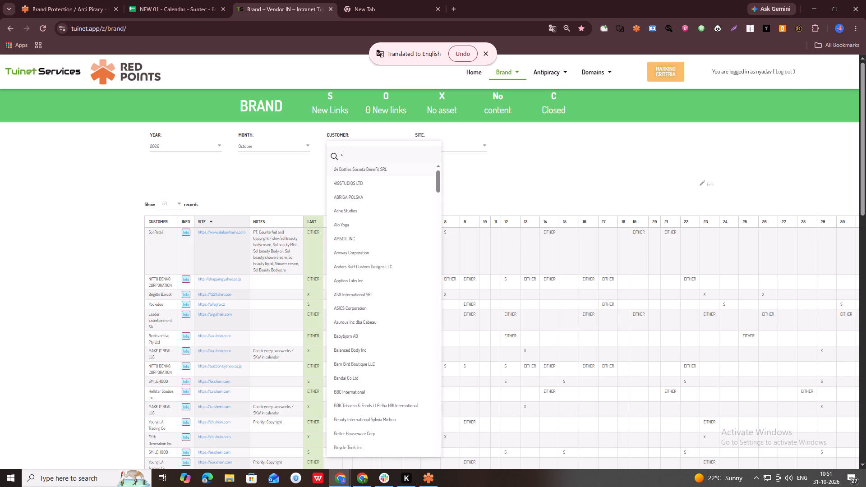
{"action": "type", "text": "ctobers"}
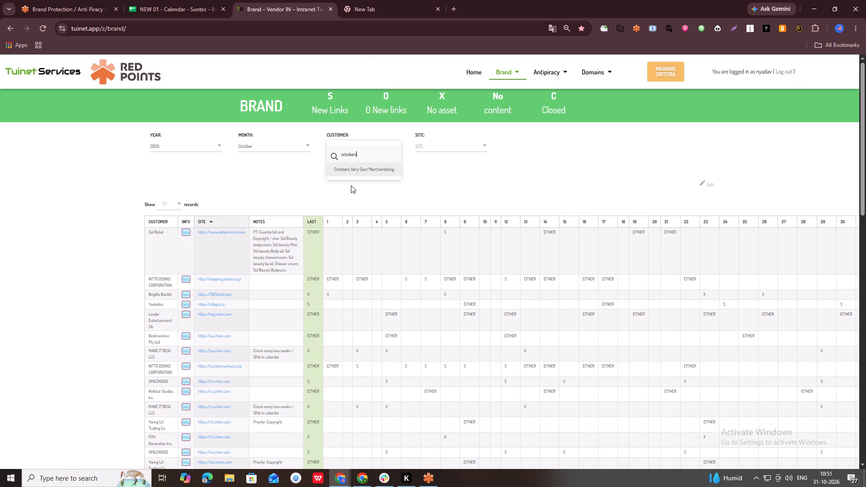
{"action": "left_click", "coordinate": [368, 170]}
{"action": "right_click", "coordinate": [368, 170]}
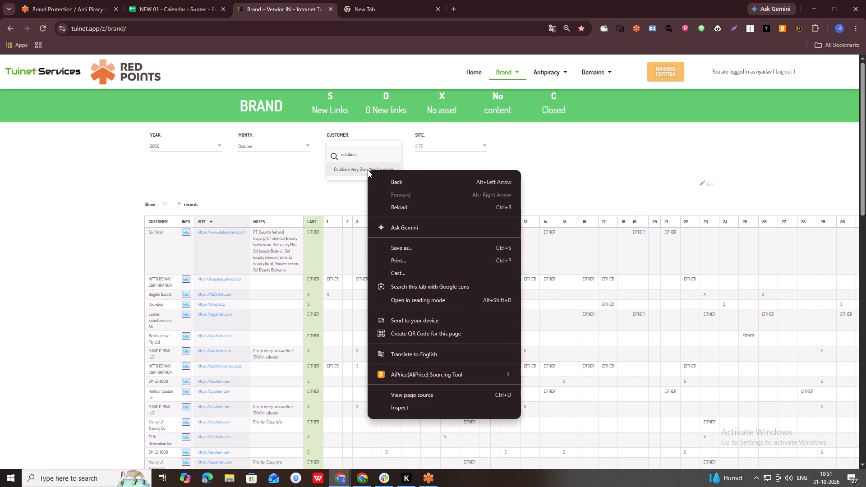
{"action": "left_click", "coordinate": [345, 171]}
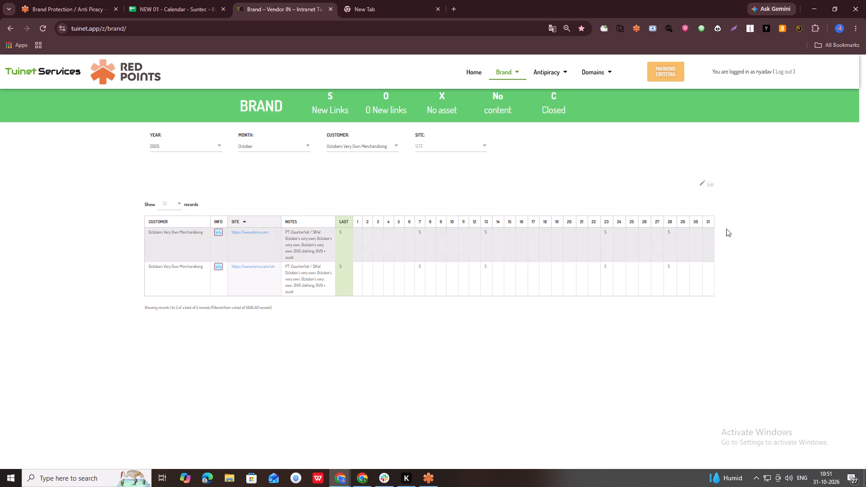
{"action": "double_click", "coordinate": [707, 239]}
{"action": "left_click", "coordinate": [689, 257]}
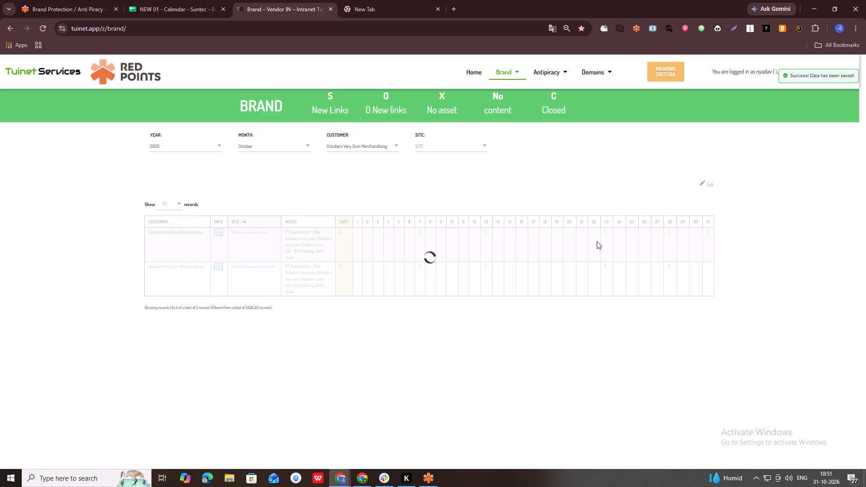
Switch to the Temu window and change the shopping country/region to United Kingdom.
{"action": "key", "text": "alt+Tab"}
{"action": "key", "text": "alt+Tab"}
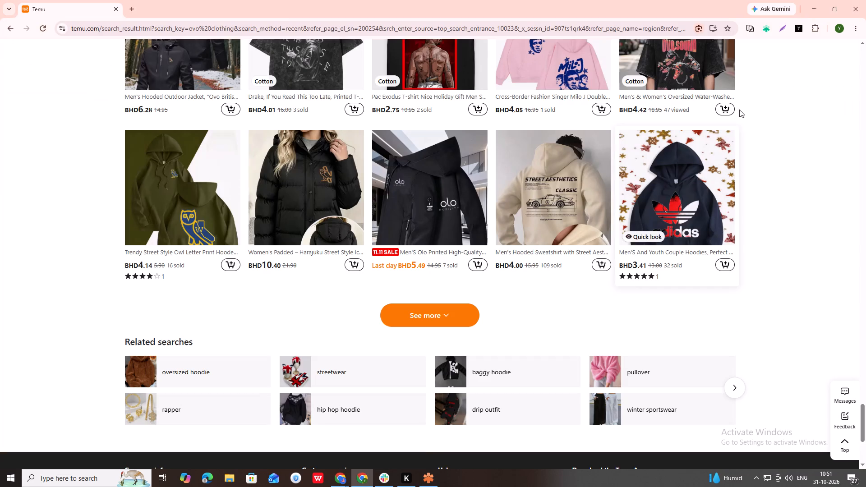
{"action": "scroll", "coordinate": [677, 178], "scroll_direction": "up", "scroll_amount": 6}
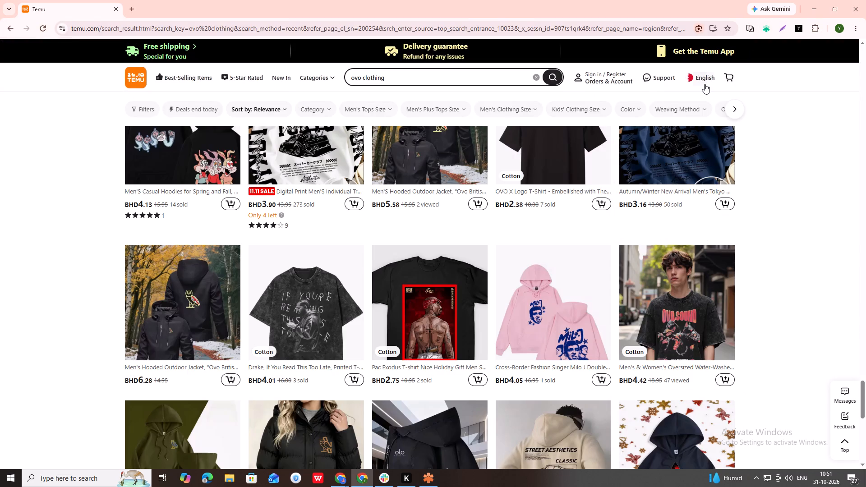
{"action": "left_click", "coordinate": [705, 84]}
{"action": "left_click", "coordinate": [680, 222]}
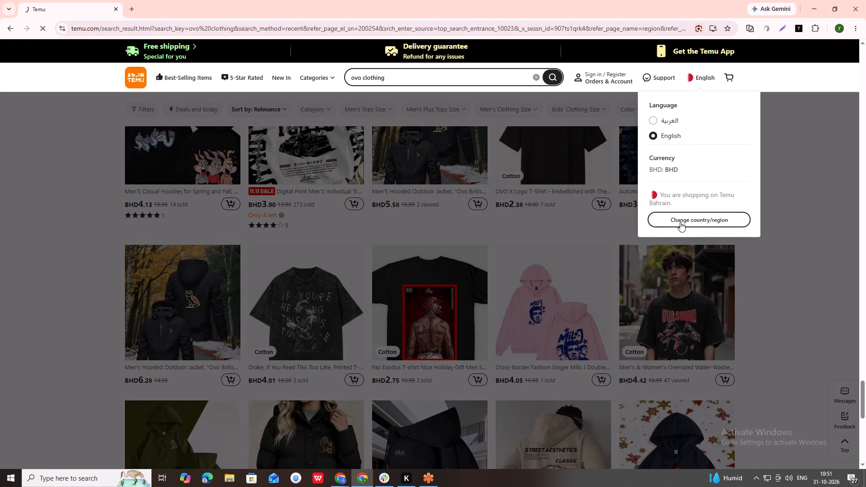
{"action": "left_click", "coordinate": [341, 152]}
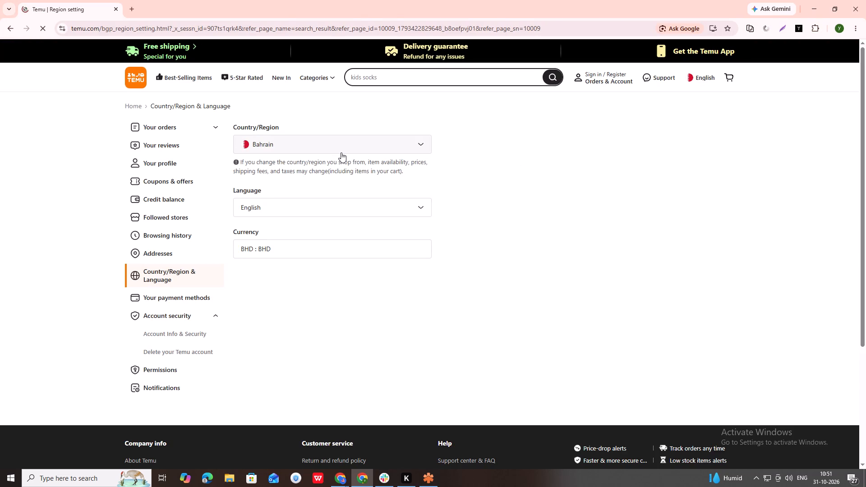
{"action": "left_click", "coordinate": [334, 178]}
{"action": "type", "text": "uk"}
{"action": "left_click", "coordinate": [268, 216]}
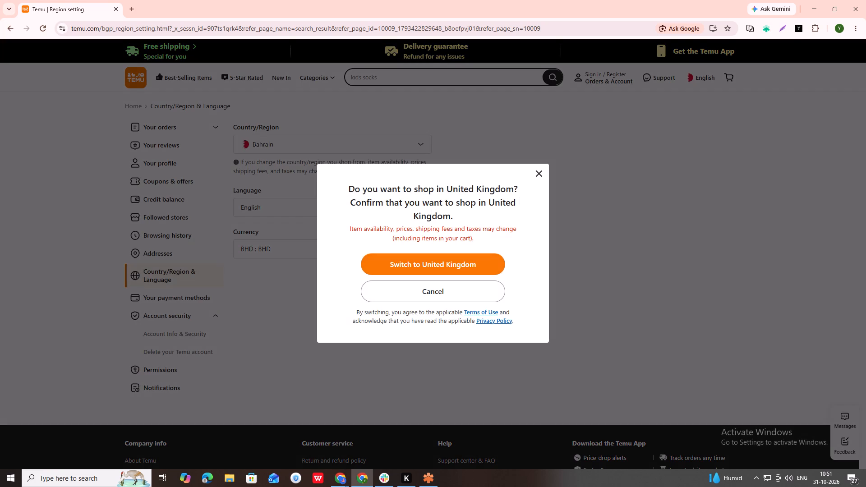
{"action": "left_click", "coordinate": [430, 263]}
{"action": "right_click", "coordinate": [430, 263]}
{"action": "left_click", "coordinate": [426, 263]}
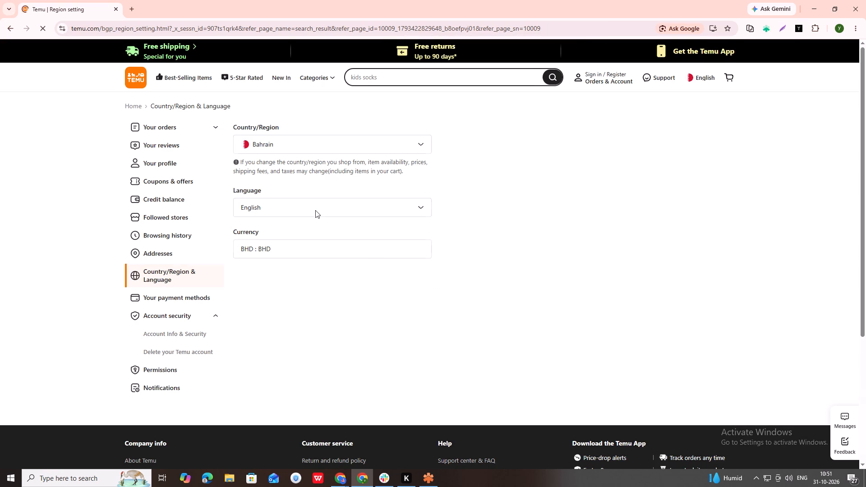
Search the United Kingdom Temu site for the recent term "ovo clothing".
{"action": "left_click", "coordinate": [428, 77]}
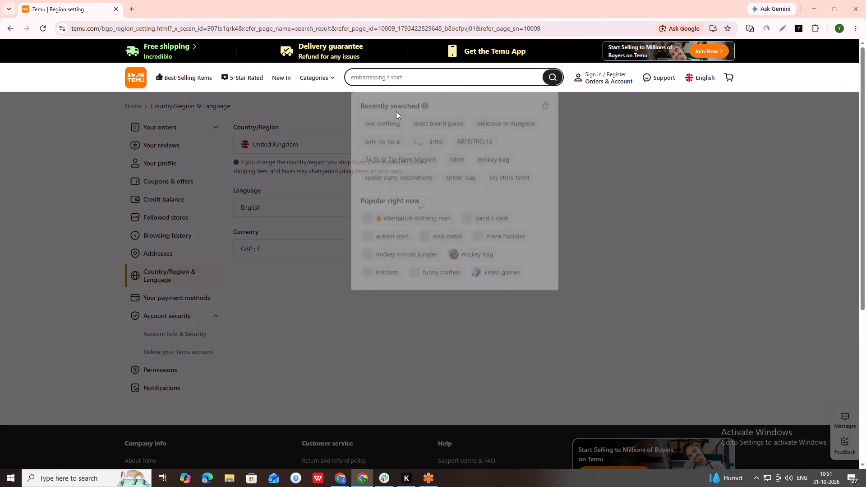
{"action": "left_click", "coordinate": [394, 128]}
{"action": "key", "text": "Return"}
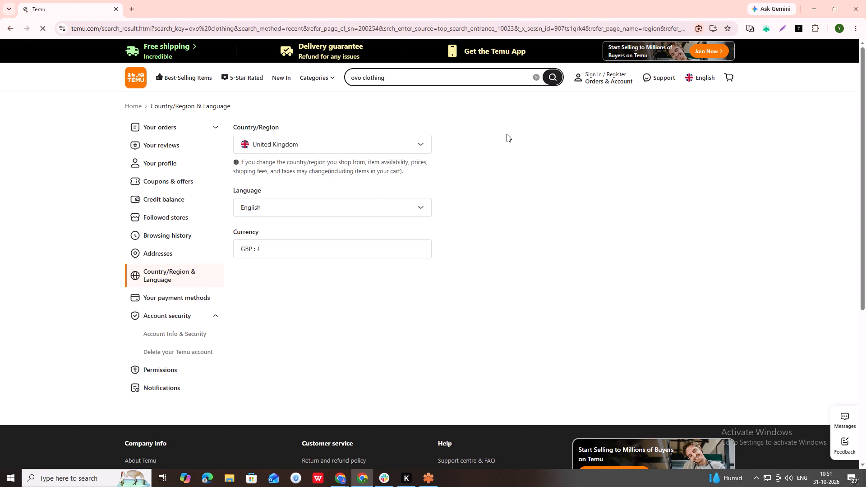
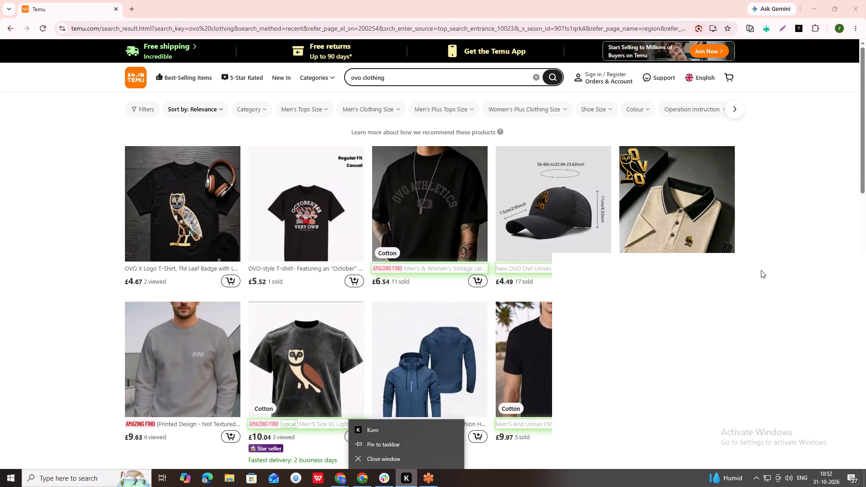
Dismiss the Kuro taskbar pop-up and return to the Temu search results for ovo clothing.
{"action": "left_click", "coordinate": [800, 201]}
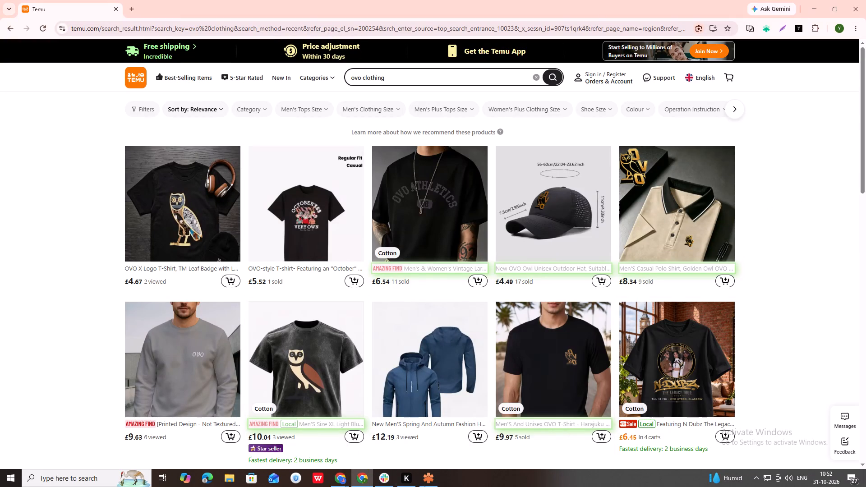
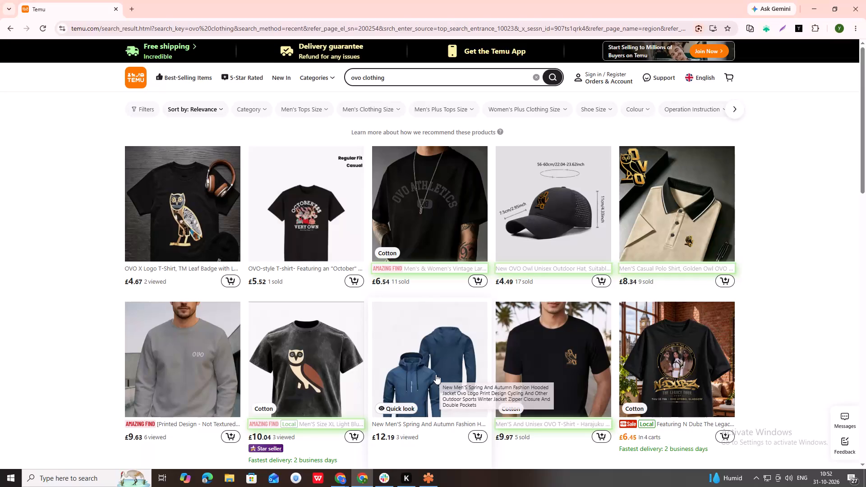
Copy the OVO X Logo T-Shirt listing link and add it to Links in row 103399 of the Manual Detection Records sheet.
{"action": "right_click", "coordinate": [184, 267]}
{"action": "left_click", "coordinate": [222, 364]}
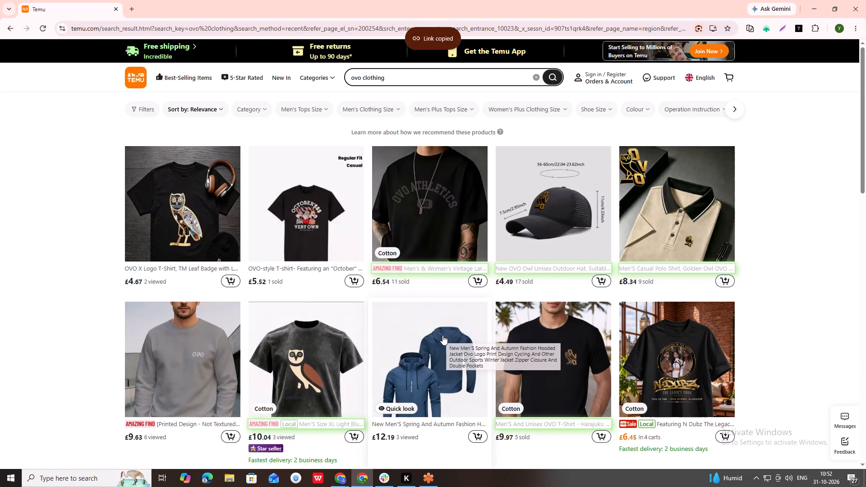
{"action": "key", "text": "alt+Tab"}
{"action": "key", "text": "alt+Tab"}
{"action": "key", "text": "alt+Tab"}
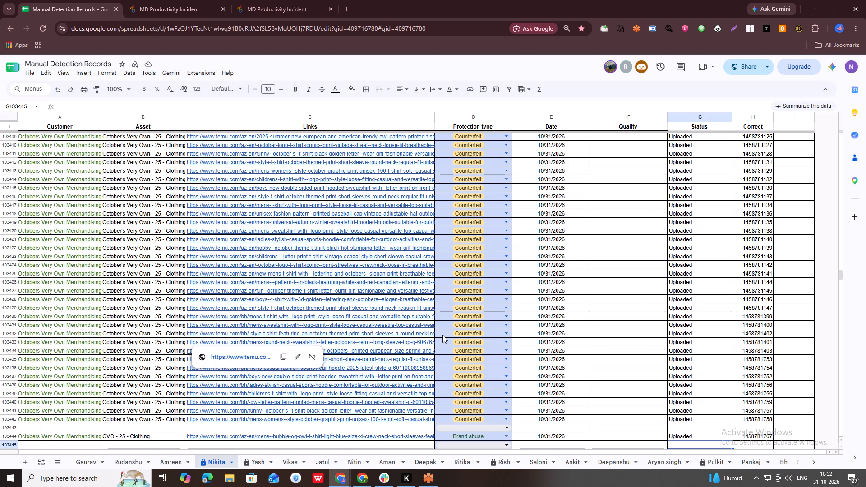
{"action": "scroll", "coordinate": [223, 380], "scroll_direction": "up", "scroll_amount": 7}
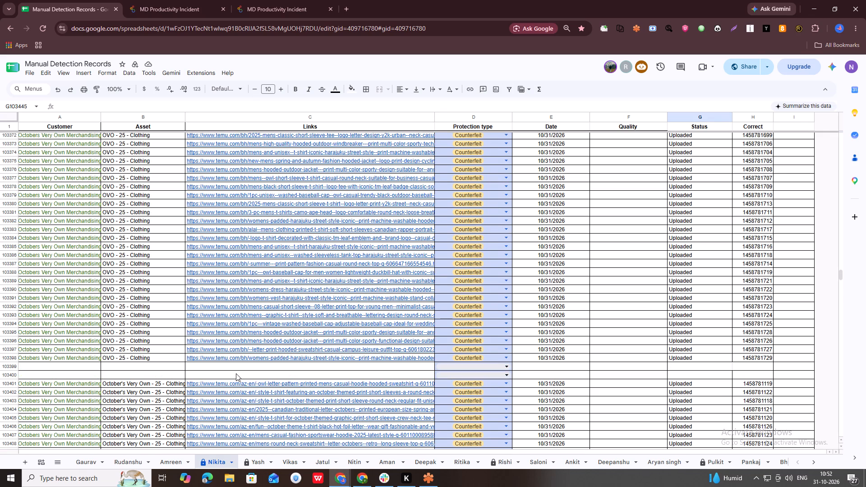
{"action": "left_click", "coordinate": [236, 373]}
{"action": "left_click", "coordinate": [239, 366]}
{"action": "key", "text": "ctrl+v"}
Copy the OVO-style October T-shirt link, insert a row above empty row 103443 in the records sheet, and add it to Links there.
{"action": "key", "text": "alt+Tab"}
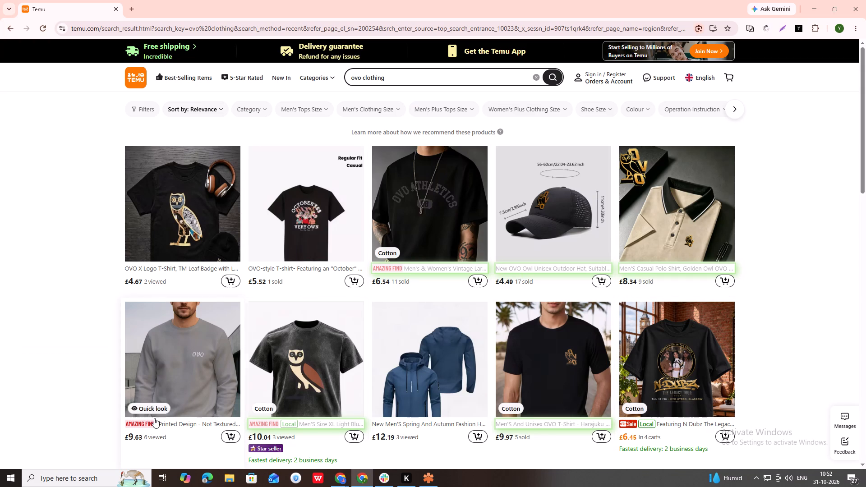
{"action": "right_click", "coordinate": [305, 272]}
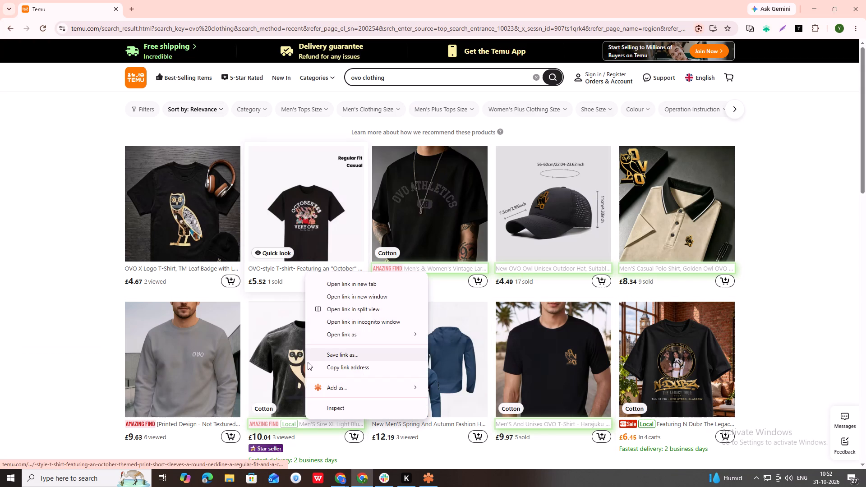
{"action": "left_click", "coordinate": [313, 364]}
{"action": "key", "text": "alt+Tab"}
{"action": "scroll", "coordinate": [346, 341], "scroll_direction": "down", "scroll_amount": 11}
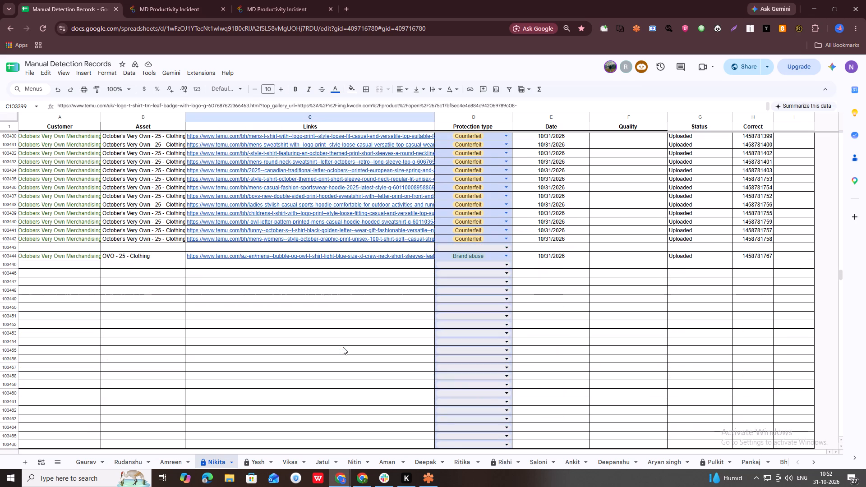
{"action": "left_click", "coordinate": [0, 253]}
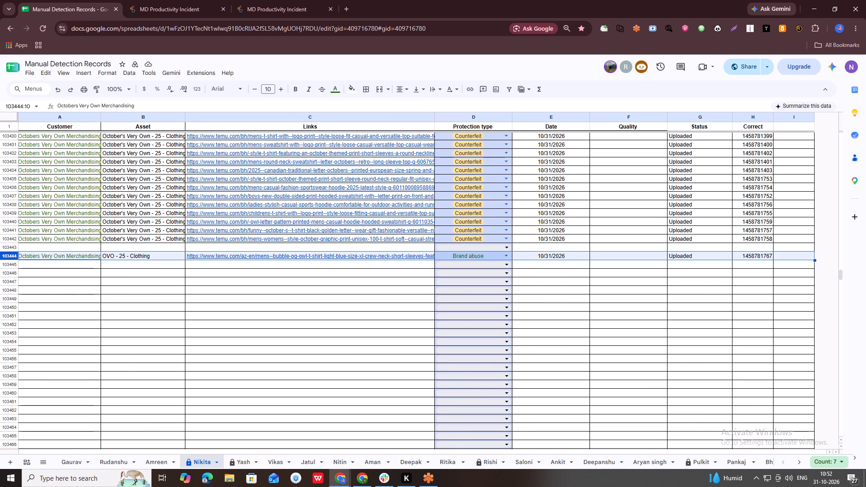
{"action": "left_click", "coordinate": [0, 246]}
{"action": "key", "text": "ctrl+alt+equal"}
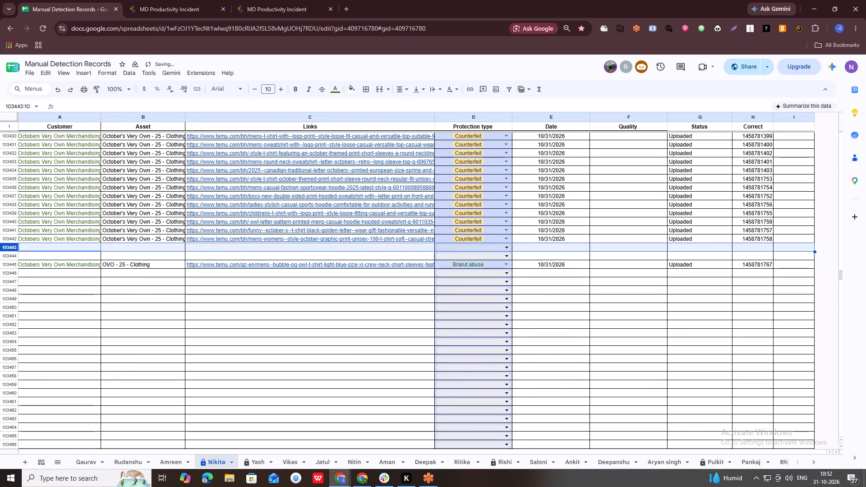
{"action": "key", "text": "Right"}
{"action": "key", "text": "Right"}
{"action": "key", "text": "ctrl+v"}
Switch to the Red Points New Incident form.
{"action": "key", "text": "alt+Tab"}
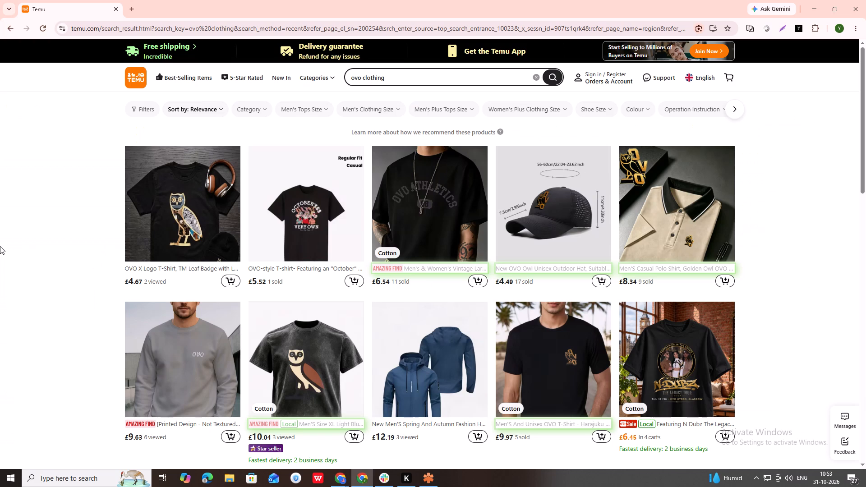
{"action": "key", "text": "alt+Tab"}
{"action": "key", "text": "alt+Tab"}
{"action": "key", "text": "alt+Tab"}
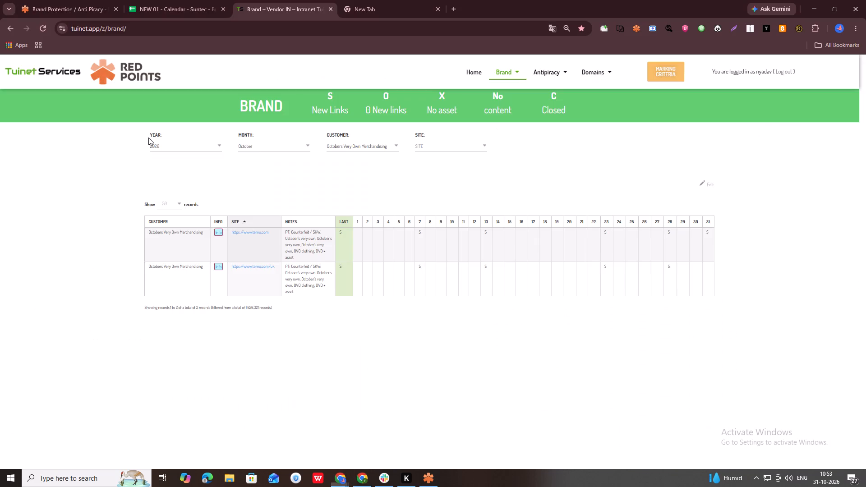
{"action": "left_click", "coordinate": [27, 0]}
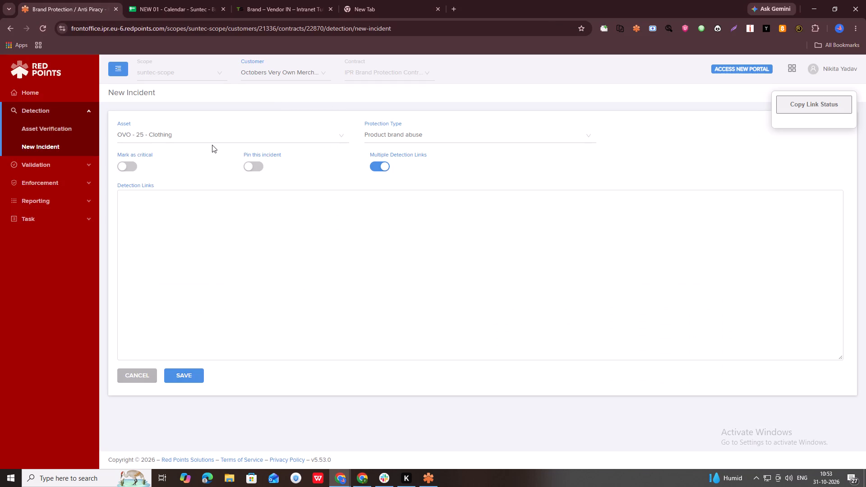
Submit the link from row 103399 as a new incident for OVO - 25 - Clothing with protection type Product counterfeit.
{"action": "key", "text": "alt+Tab"}
{"action": "key", "text": "alt+Tab"}
{"action": "scroll", "coordinate": [395, 285], "scroll_direction": "up", "scroll_amount": 5}
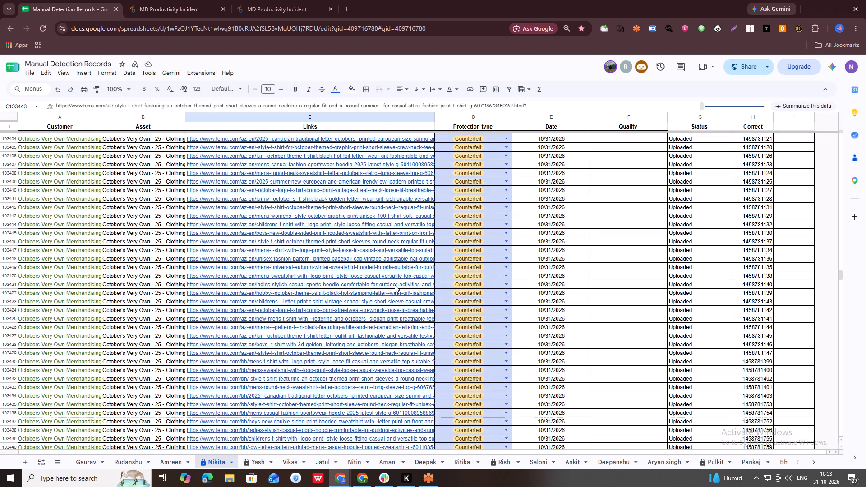
{"action": "scroll", "coordinate": [394, 281], "scroll_direction": "up", "scroll_amount": 4}
{"action": "left_click", "coordinate": [380, 274]}
{"action": "key", "text": "ctrl+c"}
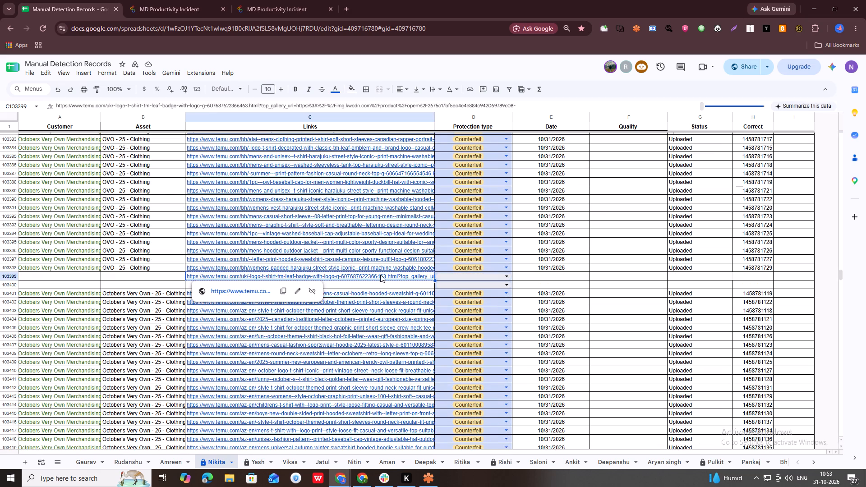
{"action": "key", "text": "alt+Tab"}
{"action": "key", "text": "ctrl+v"}
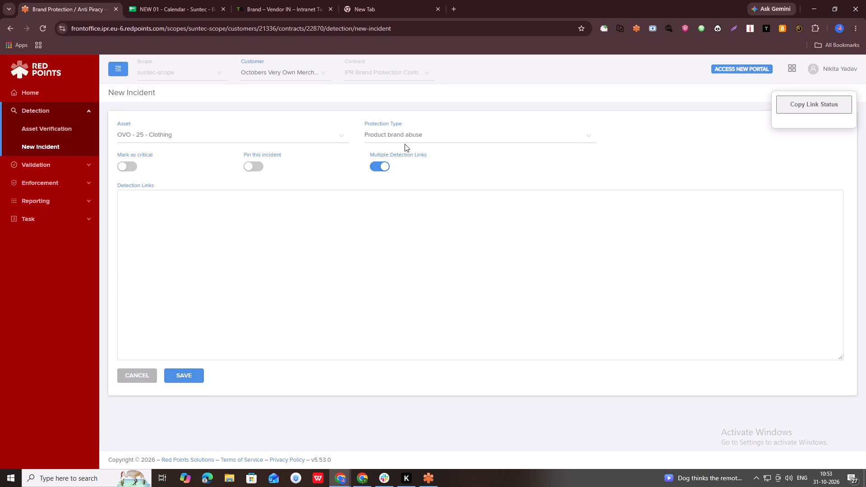
{"action": "left_click", "coordinate": [409, 130]}
{"action": "left_click", "coordinate": [410, 151]}
{"action": "left_click", "coordinate": [334, 308]}
{"action": "key", "text": "ctrl+v"}
{"action": "left_click", "coordinate": [190, 373]}
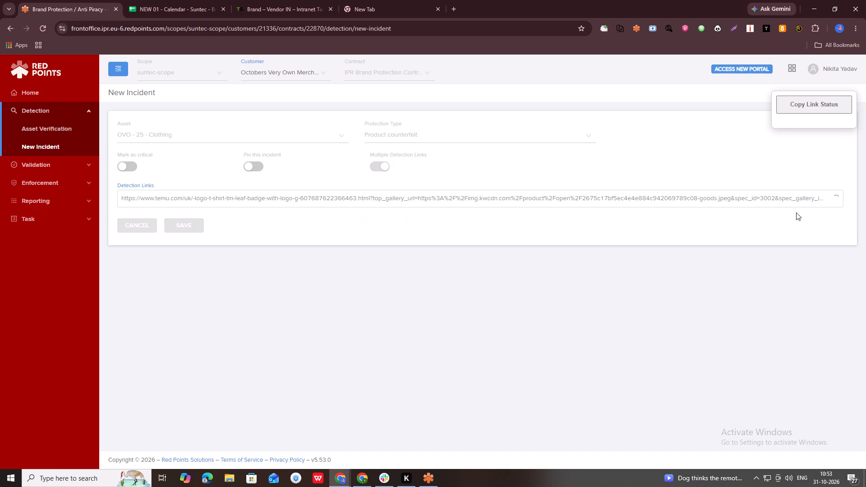
{"action": "left_click_drag", "start_coordinate": [739, 214], "coordinate": [833, 218]}
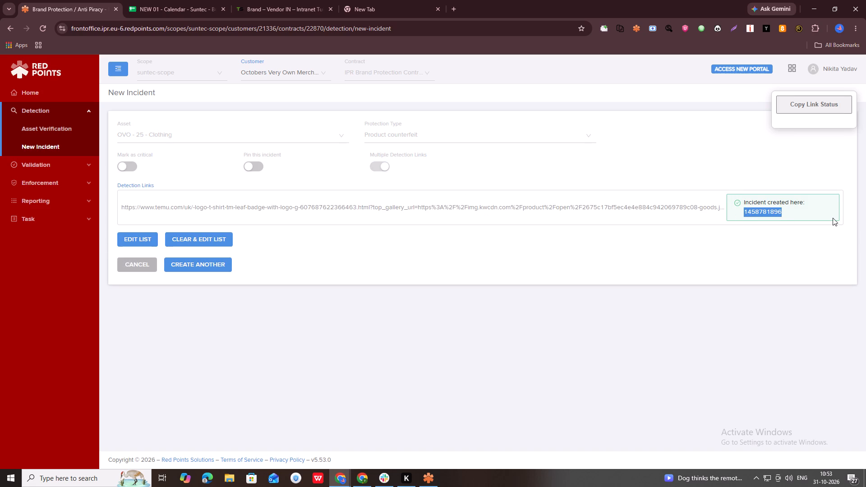
{"action": "key", "text": "ctrl+c"}
{"action": "key", "text": "ctrl+c"}
{"action": "key", "text": "alt+Tab"}
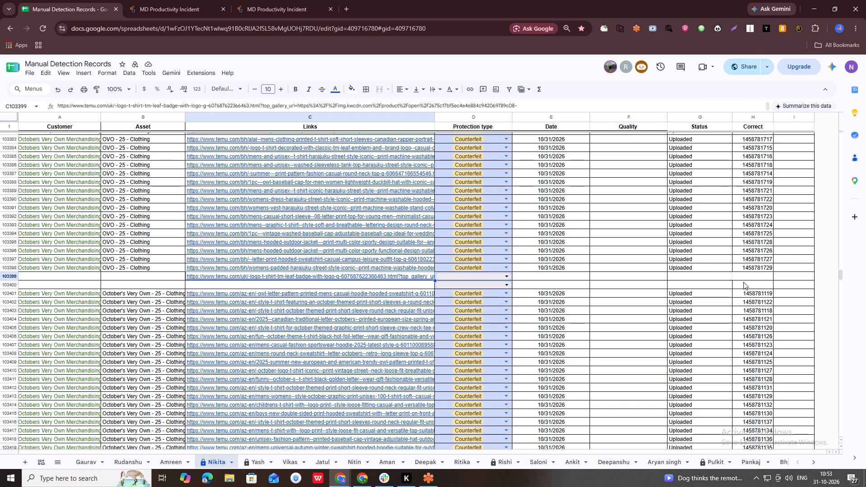
{"action": "left_click", "coordinate": [749, 279]}
{"action": "key", "text": "ctrl+v"}
Fill row 103399 from the row above with protection type Counterfeit, date 10/31/2026 and status Uploaded.
{"action": "key", "text": "Left"}
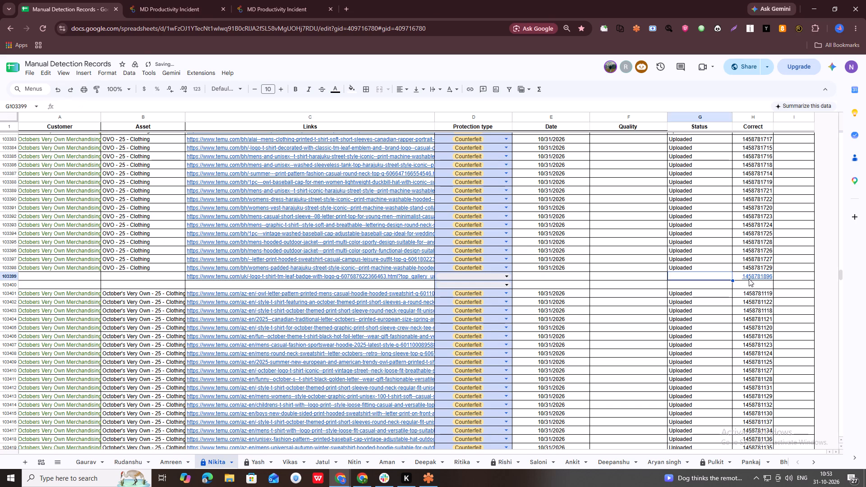
{"action": "key", "text": "Left"}
{"action": "key", "text": "Left"}
{"action": "key", "text": "Left"}
{"action": "key", "text": "shift+Right"}
{"action": "key", "text": "ctrl+d"}
{"action": "key", "text": "Right"}
{"action": "key", "text": "Right"}
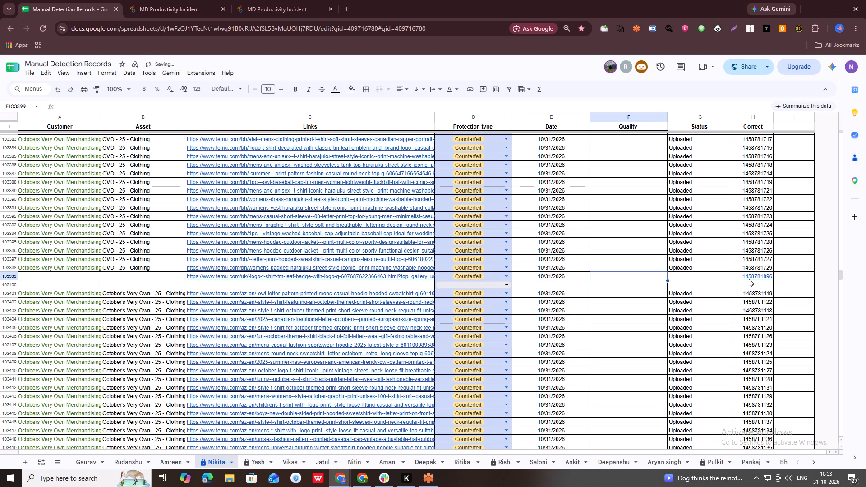
{"action": "key", "text": "Right"}
{"action": "key", "text": "ctrl+d"}
Fill the Customer and Asset of row 103399 from the row above: Octobers Very Own Merchandising, OVO - 25 - Clothing.
{"action": "key", "text": "Left"}
{"action": "key", "text": "Left"}
{"action": "key", "text": "Left"}
{"action": "key", "text": "Left"}
{"action": "key", "text": "Left"}
{"action": "key", "text": "Left"}
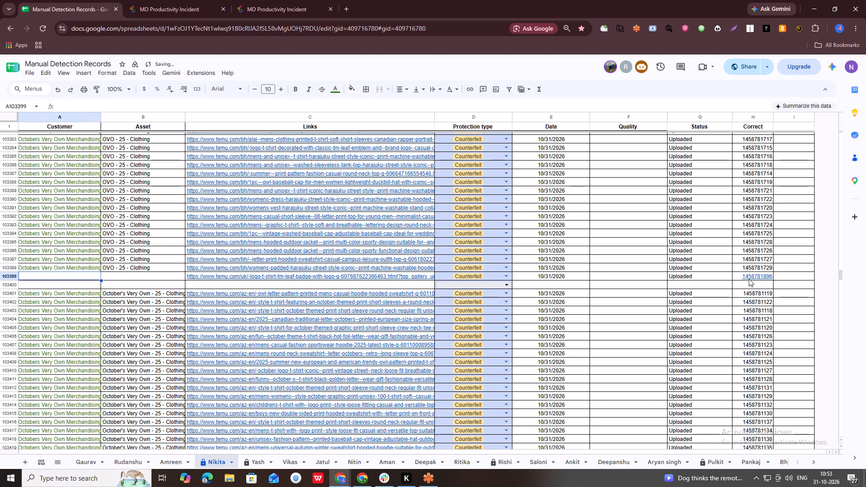
{"action": "key", "text": "shift+Right"}
{"action": "key", "text": "ctrl+d"}
Copy the UK October-themed T-shirt link from row 103443 of the records sheet.
{"action": "key", "text": "Down"}
{"action": "key", "text": "Right"}
{"action": "key", "text": "Right"}
{"action": "key", "text": "ctrl+Down"}
{"action": "key", "text": "ctrl+Down"}
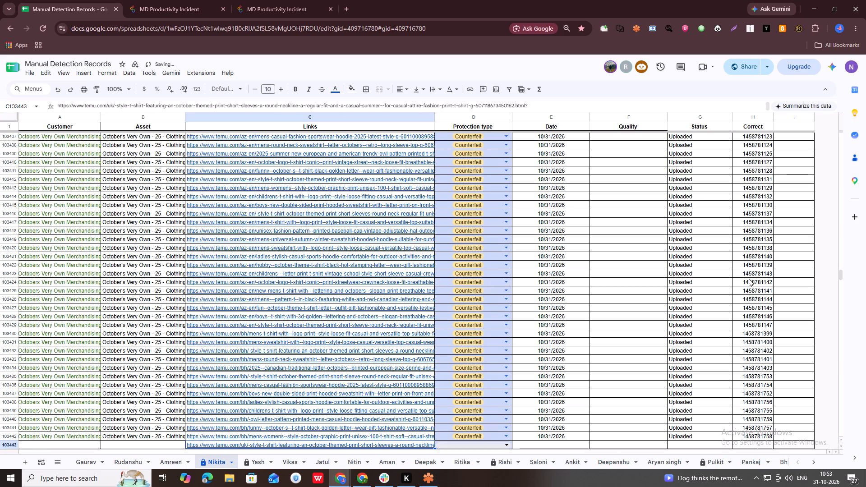
{"action": "key", "text": "ctrl+v"}
{"action": "key", "text": "ctrl+z"}
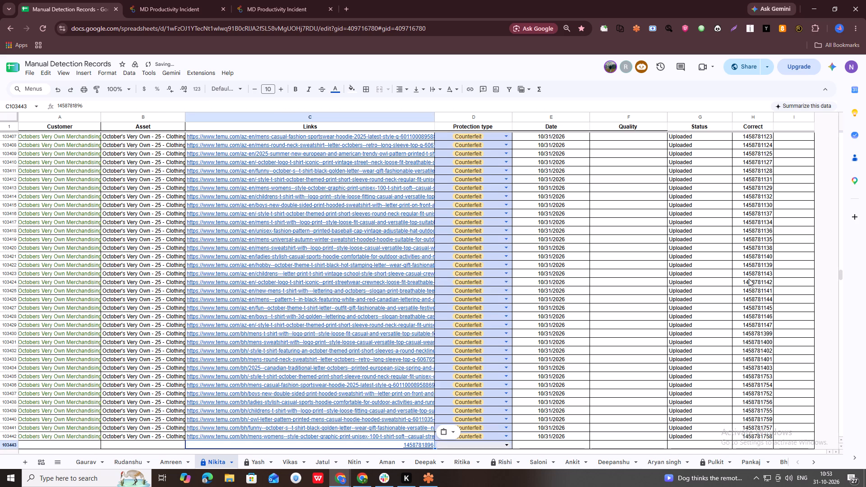
{"action": "key", "text": "ctrl+c"}
{"action": "key", "text": "ctrl+c"}
Submit the copied link as a Product counterfeit incident in Red Points, with asset October's Very Own - 25 - Clothing.
{"action": "key", "text": "alt+Tab"}
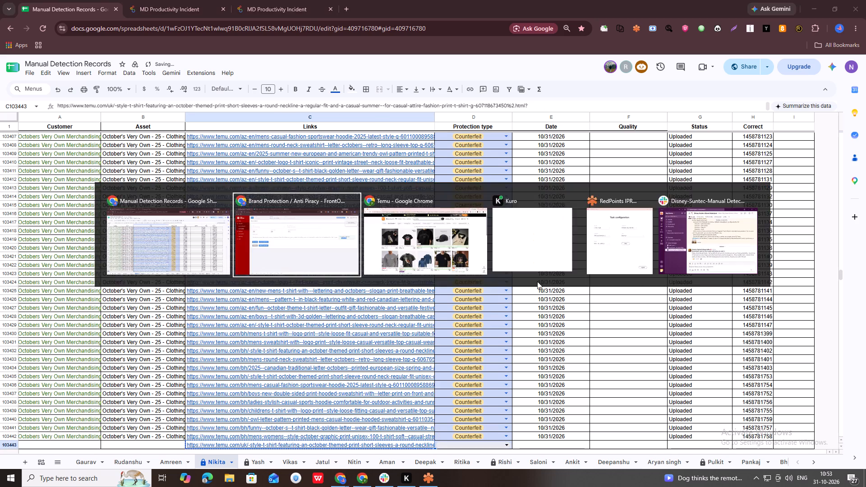
{"action": "left_click", "coordinate": [195, 240]}
{"action": "left_click", "coordinate": [220, 126]}
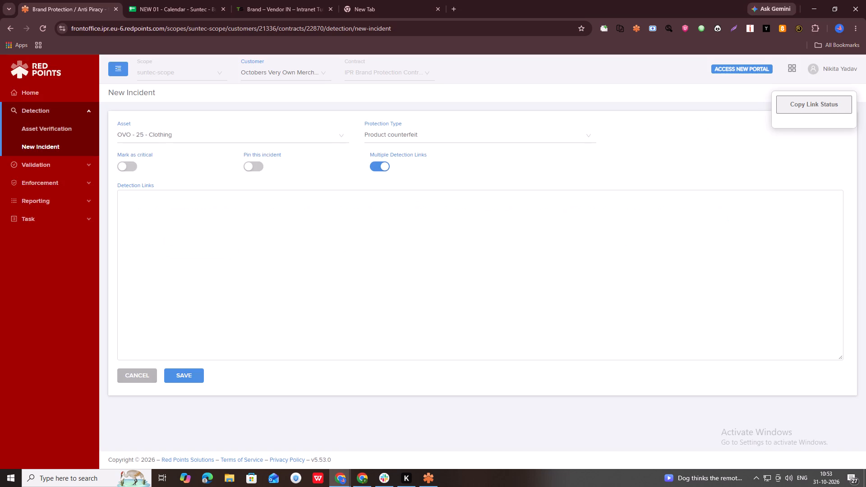
{"action": "left_click", "coordinate": [220, 136]}
{"action": "scroll", "coordinate": [176, 211], "scroll_direction": "down", "scroll_amount": 5}
{"action": "left_click", "coordinate": [197, 147]}
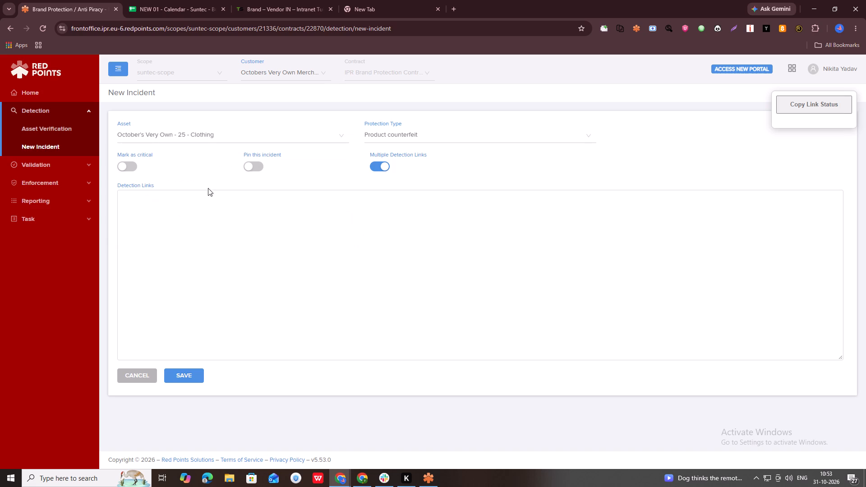
{"action": "left_click", "coordinate": [240, 273]}
{"action": "key", "text": "ctrl+v"}
{"action": "key", "text": "alt+Tab"}
{"action": "scroll", "coordinate": [358, 323], "scroll_direction": "down", "scroll_amount": 2}
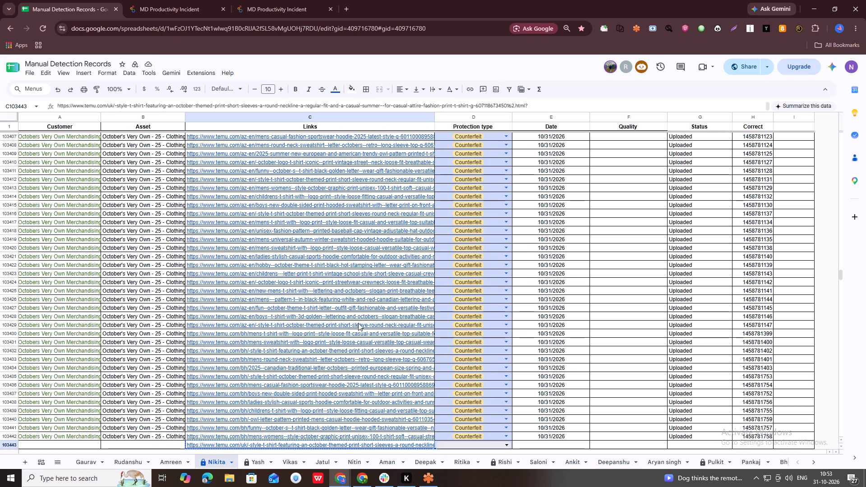
{"action": "scroll", "coordinate": [358, 323], "scroll_direction": "down", "scroll_amount": 1}
{"action": "key", "text": "alt+Tab"}
{"action": "left_click", "coordinate": [201, 378]}
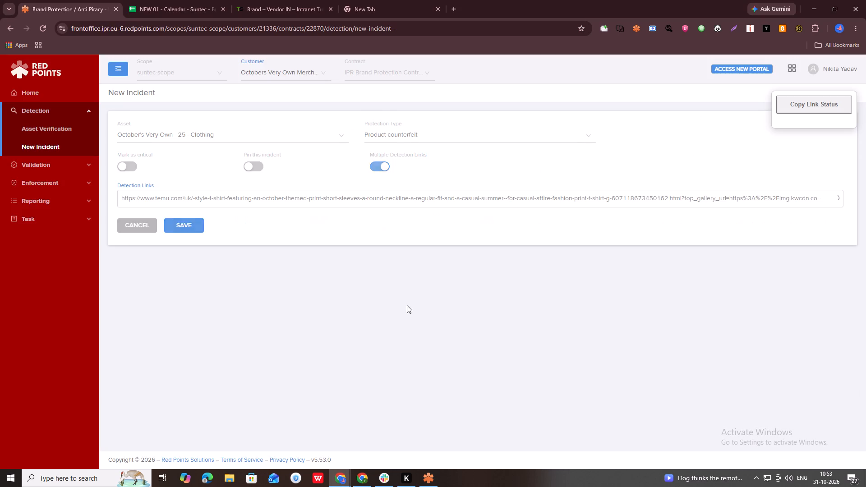
{"action": "left_click_drag", "start_coordinate": [733, 211], "coordinate": [811, 212]}
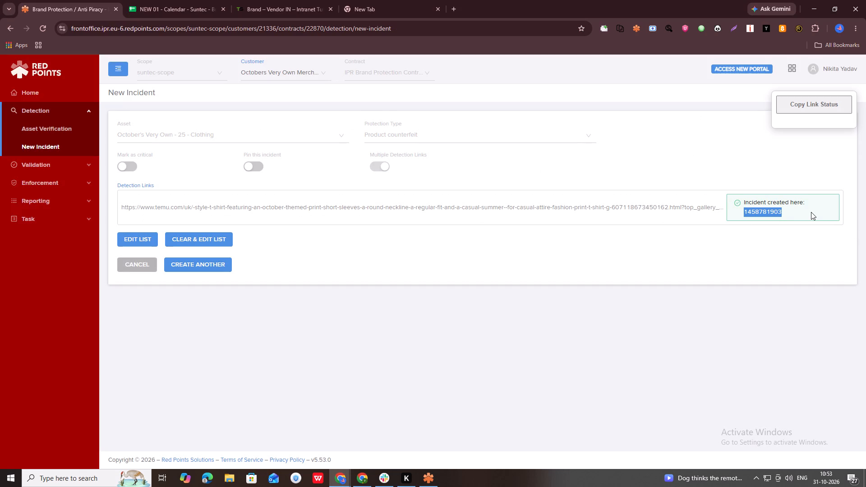
{"action": "key", "text": "ctrl+c"}
{"action": "key", "text": "ctrl+c"}
{"action": "key", "text": "alt+Tab"}
{"action": "left_click", "coordinate": [755, 308]}
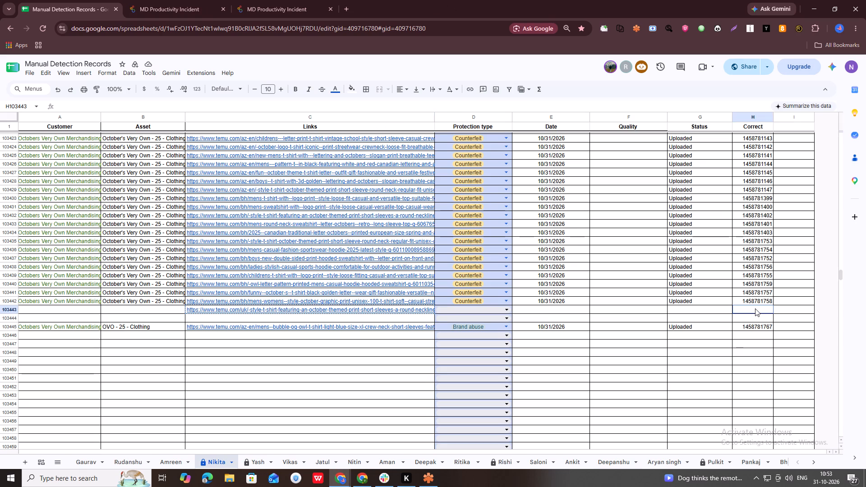
{"action": "key", "text": "ctrl+v"}
Fill row 103443 from the row above with protection type Counterfeit, date 10/31/2026 and status Uploaded.
{"action": "key", "text": "Left"}
{"action": "key", "text": "Left"}
{"action": "key", "text": "Left"}
{"action": "key", "text": "Left"}
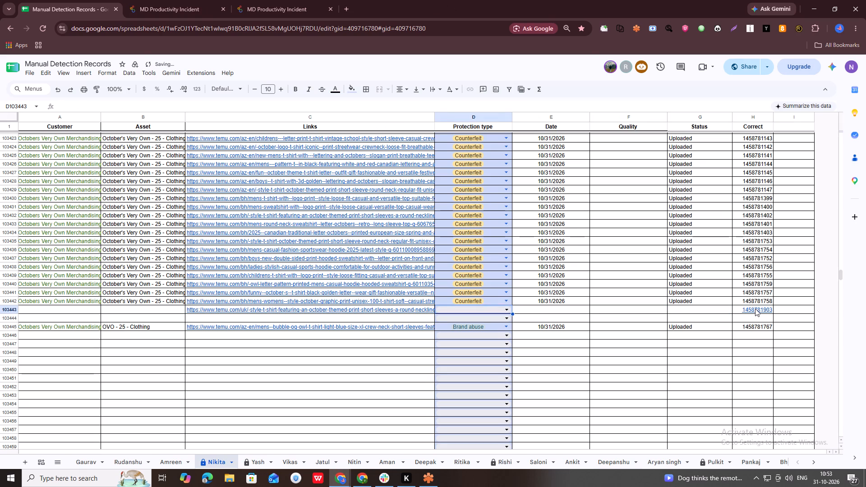
{"action": "key", "text": "shift+Right"}
{"action": "key", "text": "shift+Right"}
{"action": "key", "text": "shift+Left"}
{"action": "key", "text": "shift+Right"}
{"action": "key", "text": "shift+Right"}
{"action": "key", "text": "ctrl+d"}
Fill the Customer and Asset of row 103443 from the row above: Octobers Very Own Merchandising, October's Very Own - 25 - Clothing.
{"action": "key", "text": "ctrl+Left"}
{"action": "key", "text": "ctrl+Left"}
{"action": "key", "text": "ctrl+Left"}
{"action": "key", "text": "ctrl+Left"}
{"action": "key", "text": "ctrl+Left"}
{"action": "key", "text": "ctrl+Left"}
{"action": "key", "text": "ctrl+Left"}
{"action": "key", "text": "ctrl+Left"}
{"action": "key", "text": "ctrl+Left"}
{"action": "key", "text": "ctrl+Left"}
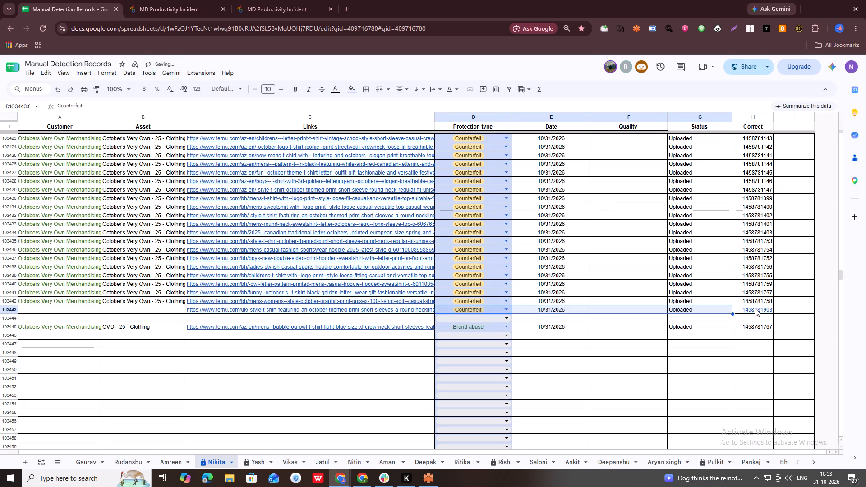
{"action": "key", "text": "shift+Right"}
{"action": "key", "text": "ctrl+d"}
{"action": "key", "text": "Down"}
{"action": "key", "text": "Right"}
{"action": "key", "text": "Right"}
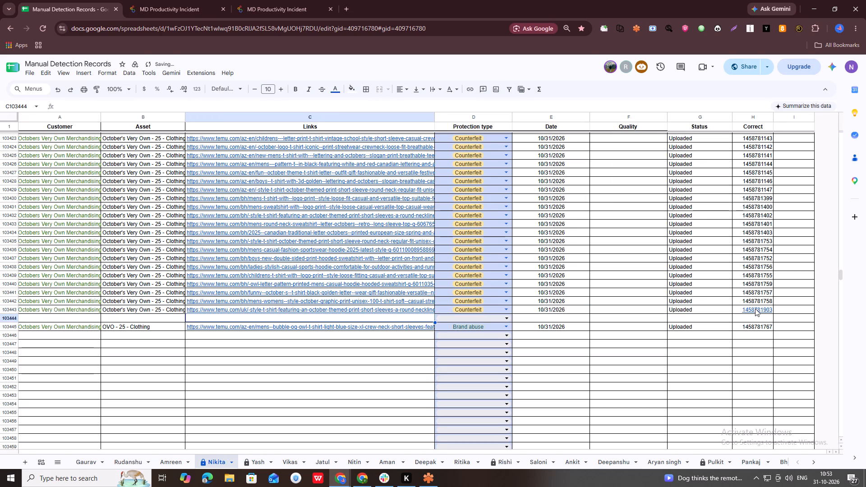
{"action": "key", "text": "Down"}
Clear the submitted link from the Red Points New Incident form.
{"action": "key", "text": "alt+Tab"}
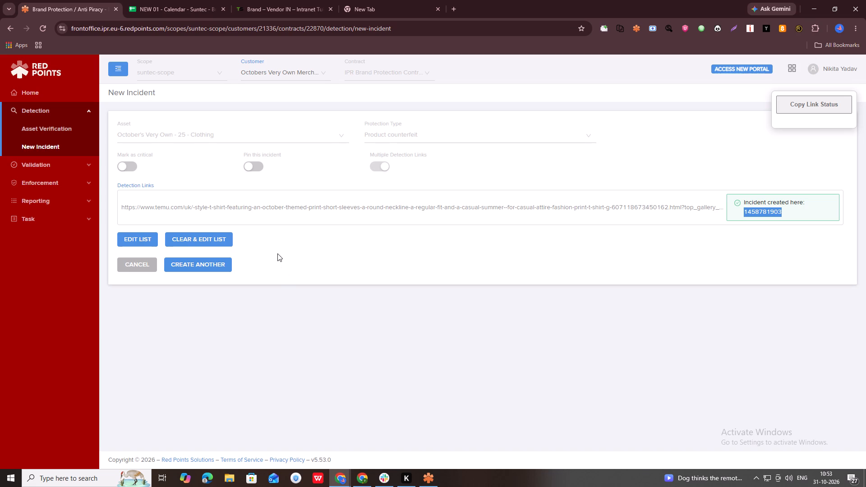
{"action": "left_click", "coordinate": [188, 241]}
{"action": "left_click", "coordinate": [313, 0]}
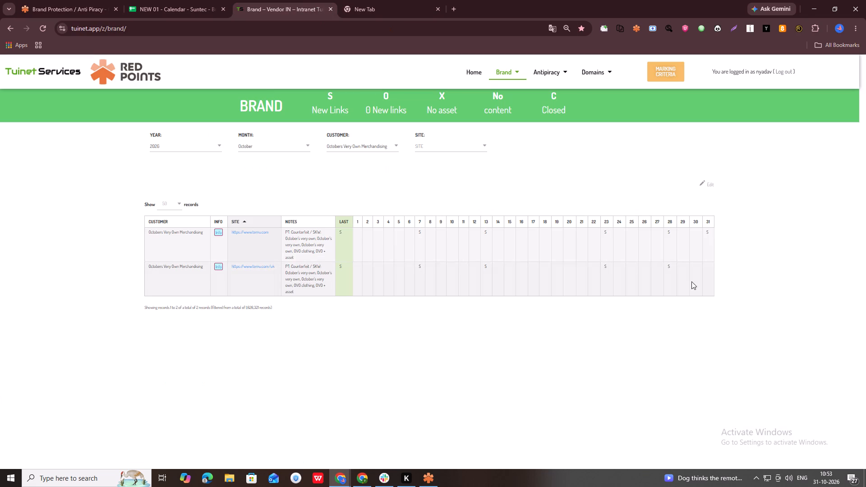
{"action": "double_click", "coordinate": [707, 275]}
{"action": "left_click", "coordinate": [696, 284]}
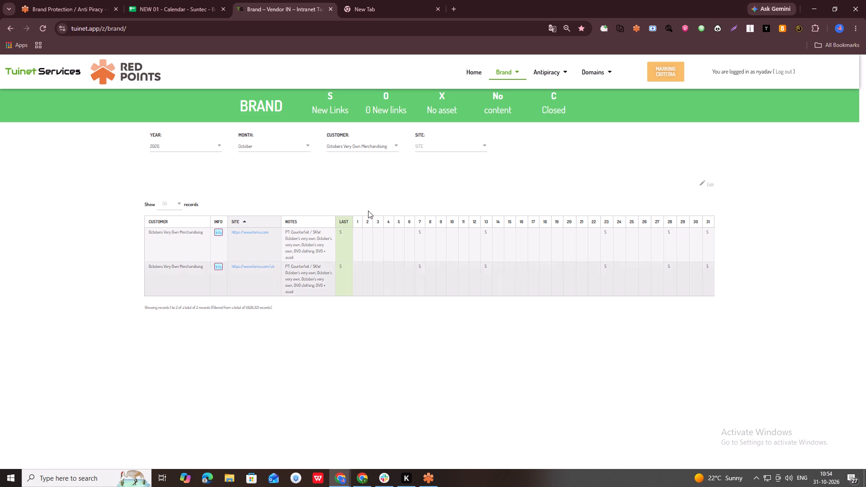
In the NEW 01 - Calendar sheet, fill the 31/10 cell of the Octobers Very Own Merchandising row (KJ43) with pale yellow.
{"action": "left_click", "coordinate": [173, 0]}
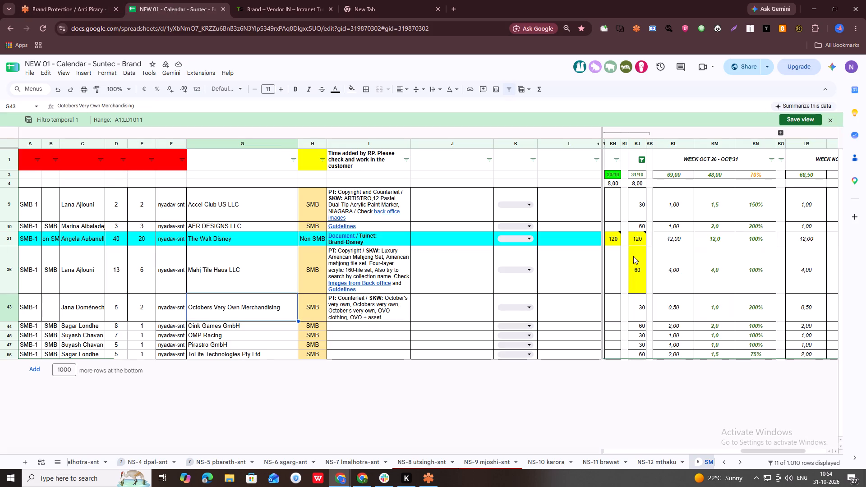
{"action": "left_click", "coordinate": [644, 312]}
{"action": "left_click", "coordinate": [353, 96]}
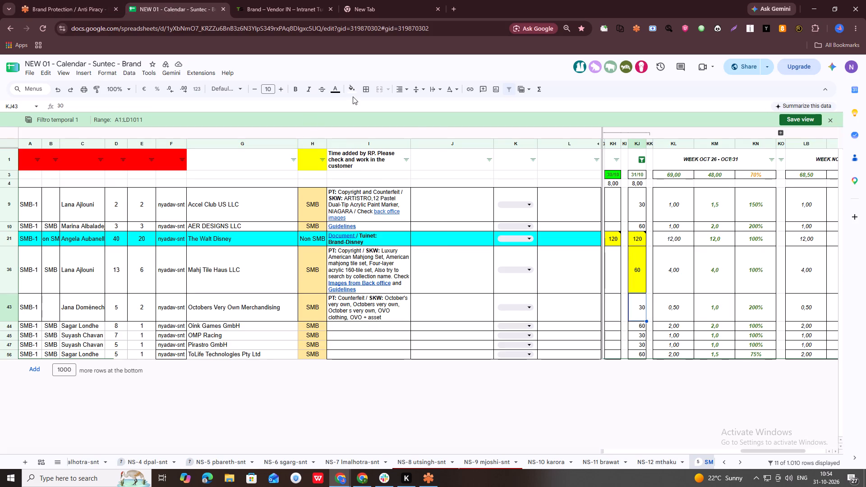
{"action": "left_click", "coordinate": [353, 92]}
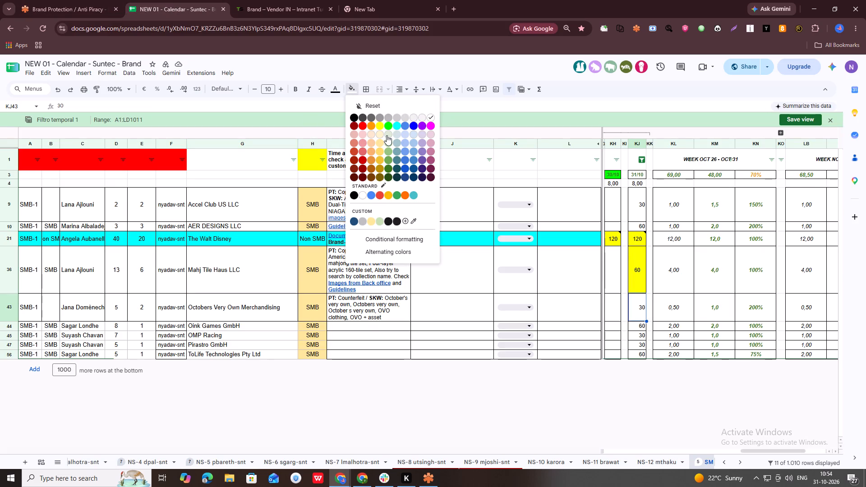
{"action": "left_click", "coordinate": [378, 135]}
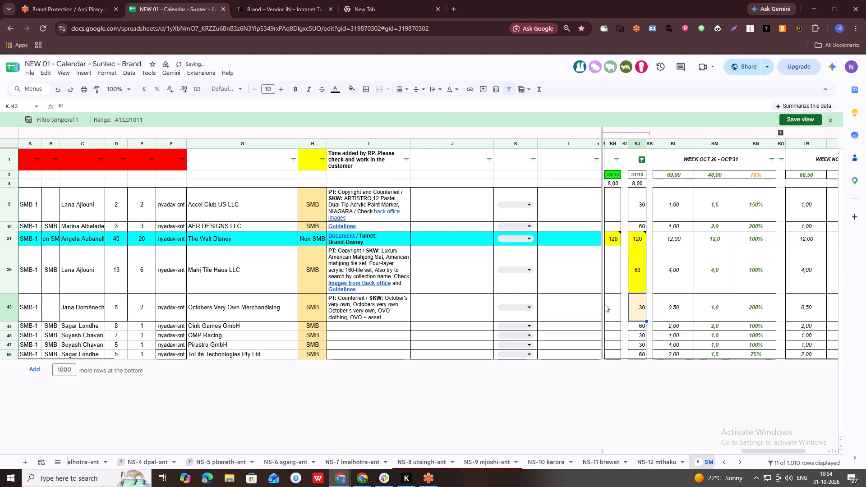
Fill the 28/10 cell of the Octobers Very Own Merchandising row (KD43) with the same pale yellow.
{"action": "left_click_drag", "start_coordinate": [768, 450], "coordinate": [750, 454]}
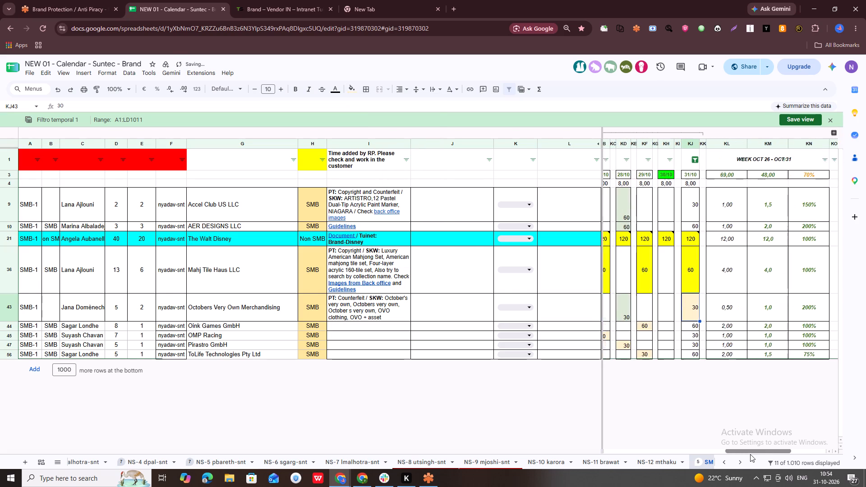
{"action": "left_click_drag", "start_coordinate": [750, 454], "coordinate": [747, 455]}
{"action": "left_click", "coordinate": [647, 311]}
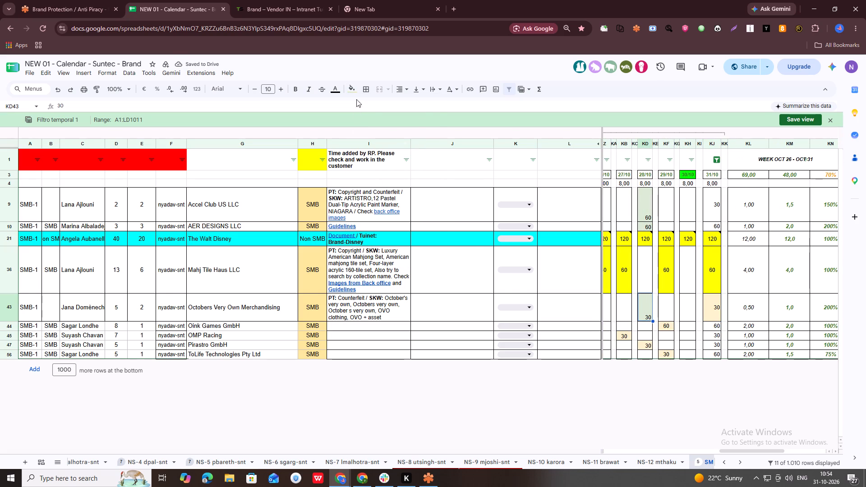
{"action": "left_click", "coordinate": [354, 89]}
{"action": "left_click", "coordinate": [380, 134]}
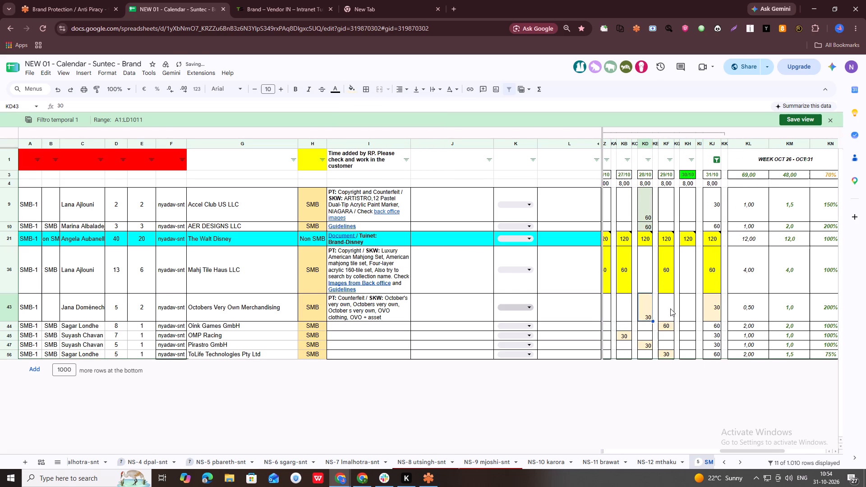
{"action": "left_click", "coordinate": [670, 308]}
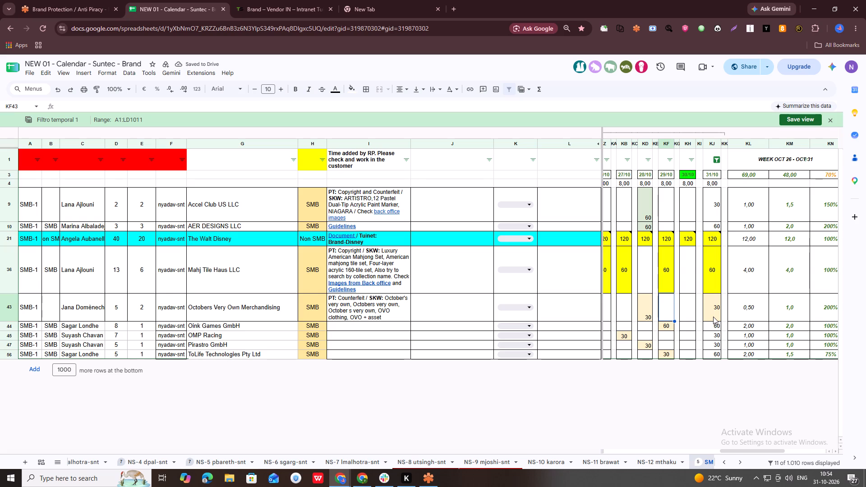
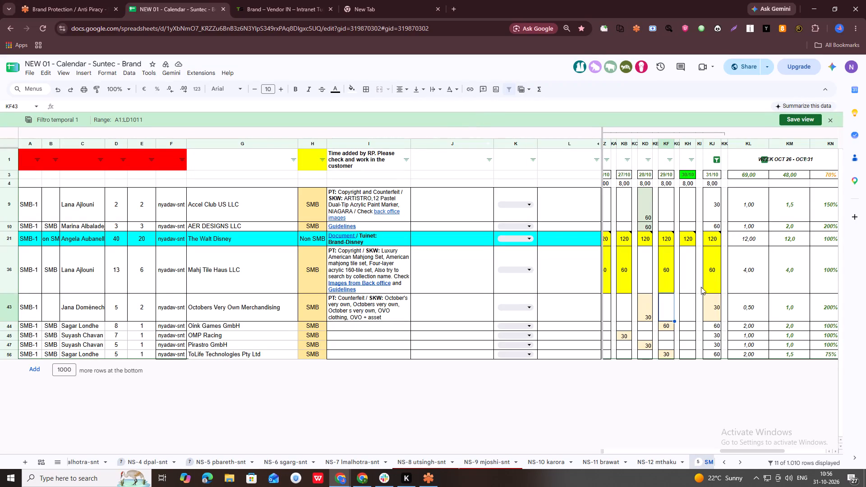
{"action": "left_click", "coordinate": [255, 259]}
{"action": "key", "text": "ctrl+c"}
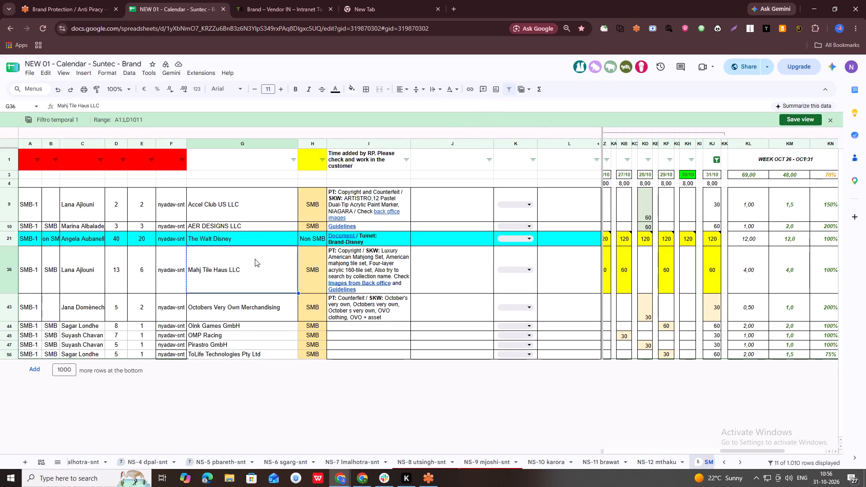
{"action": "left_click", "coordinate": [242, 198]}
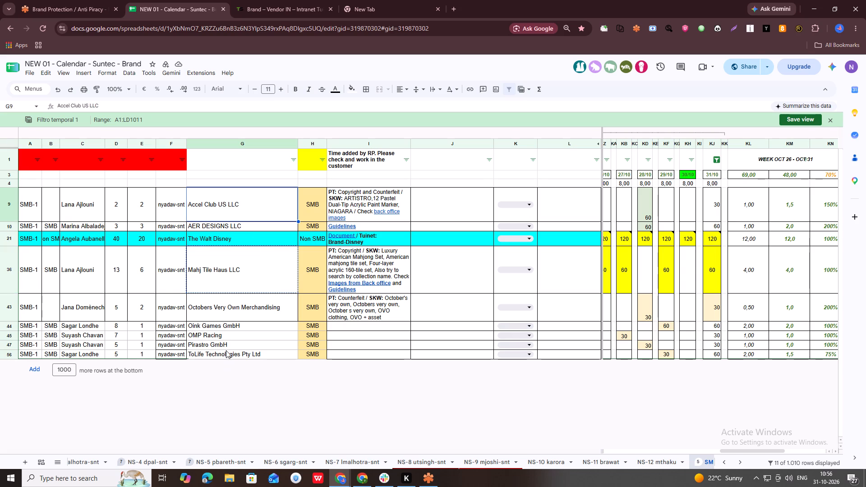
Filter the Tuinet Brand table by customer ToLife Technologies Pty Ltd, using the name copied from the Calendar sheet.
{"action": "left_click", "coordinate": [228, 355]}
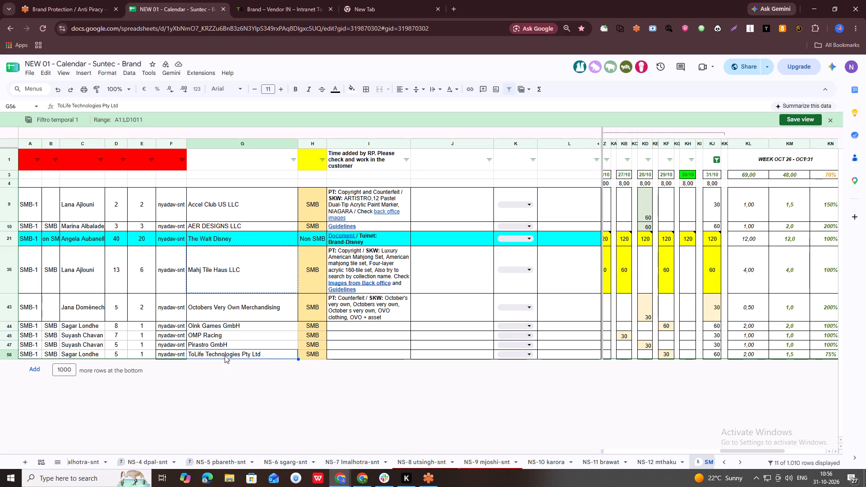
{"action": "key", "text": "ctrl+c"}
{"action": "left_click", "coordinate": [264, 0]}
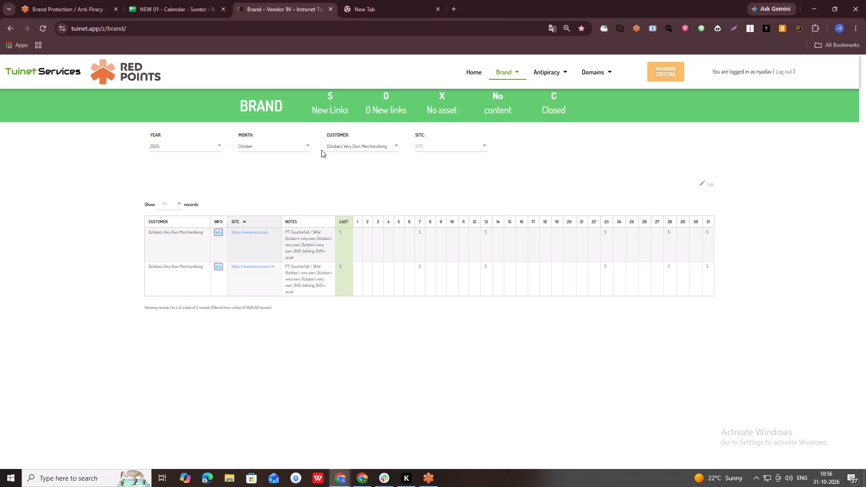
{"action": "left_click", "coordinate": [349, 149]}
{"action": "key", "text": "ctrl+v"}
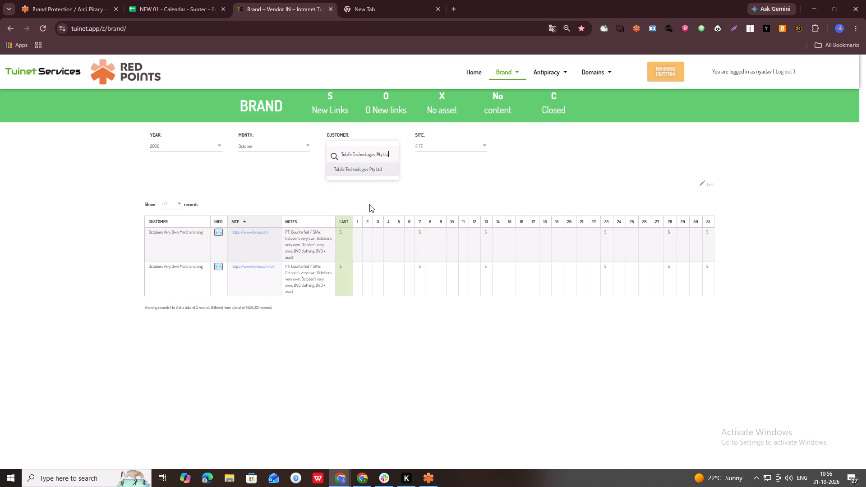
{"action": "left_click", "coordinate": [370, 170]}
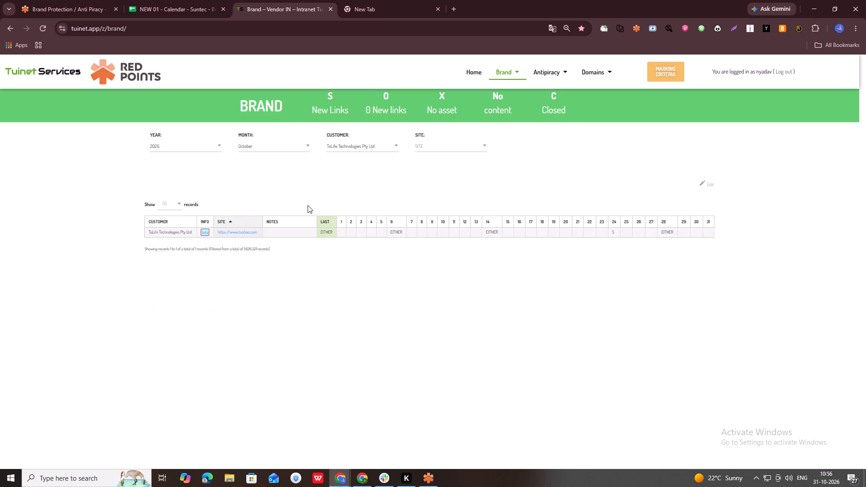
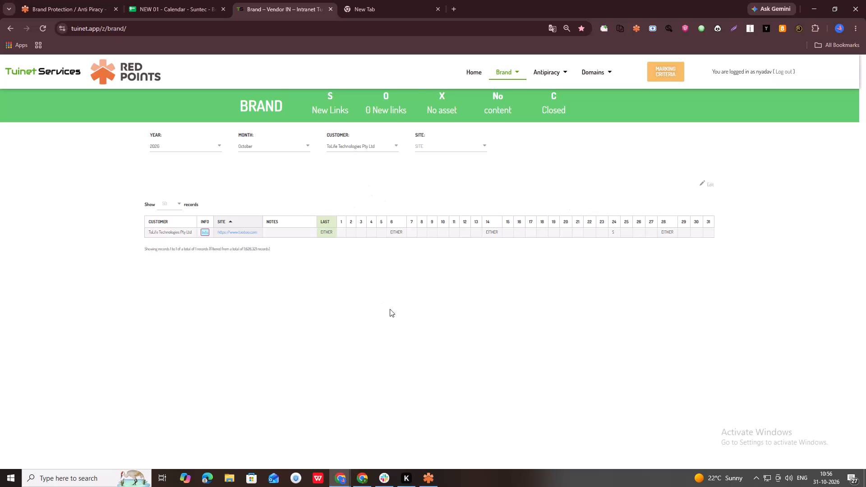
Open the Lovegobuy marketplace site at lovegobuy.com in the empty tab.
{"action": "left_click", "coordinate": [387, 0]}
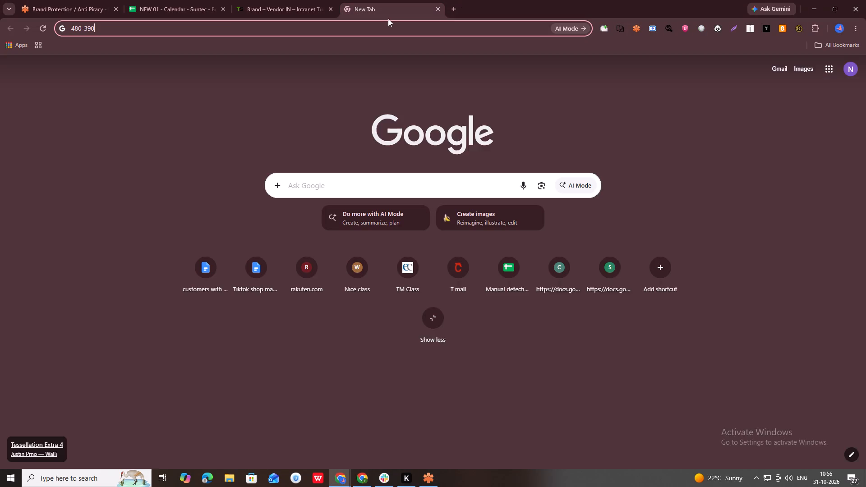
{"action": "left_click", "coordinate": [387, 27]}
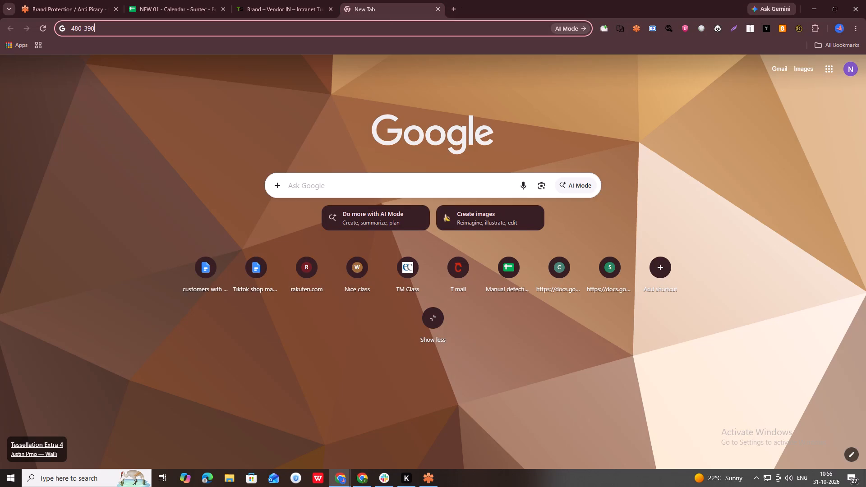
{"action": "key", "text": "ctrl+a"}
{"action": "type", "text": "love"}
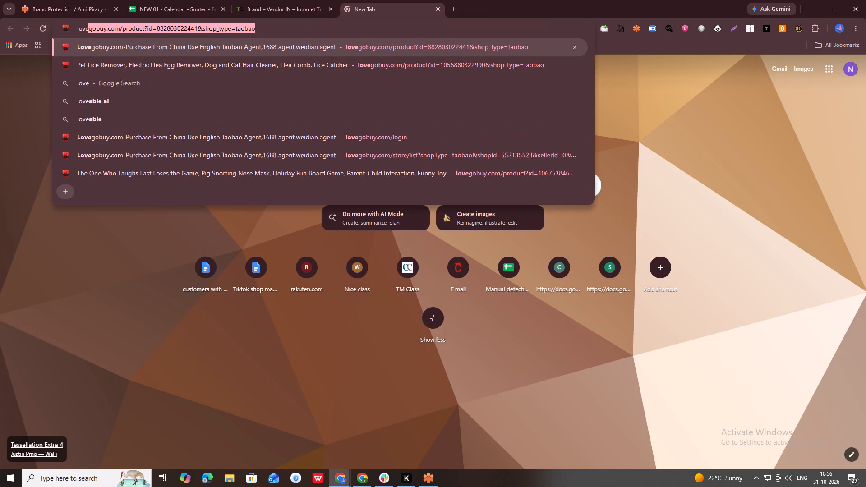
{"action": "key", "text": "Return"}
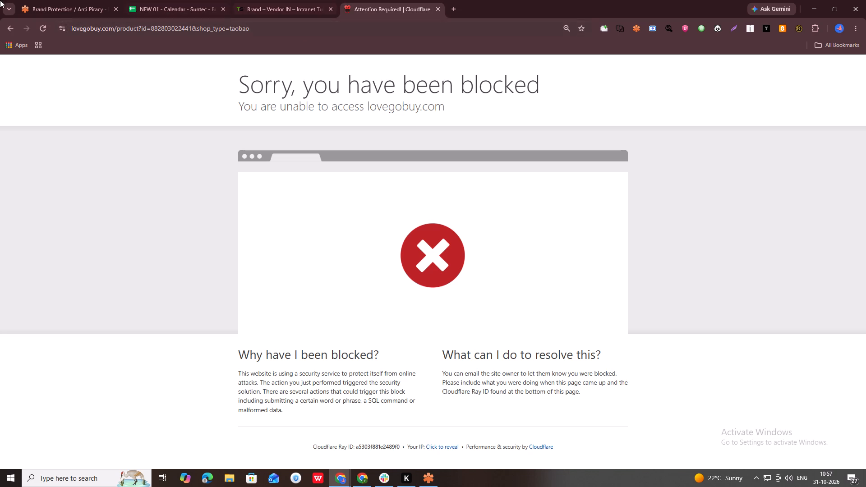
Connect Urban VPN through United States (USA), reload the Lovegobuy page and dismiss the promotional pop-up.
{"action": "left_click", "coordinate": [37, 30]}
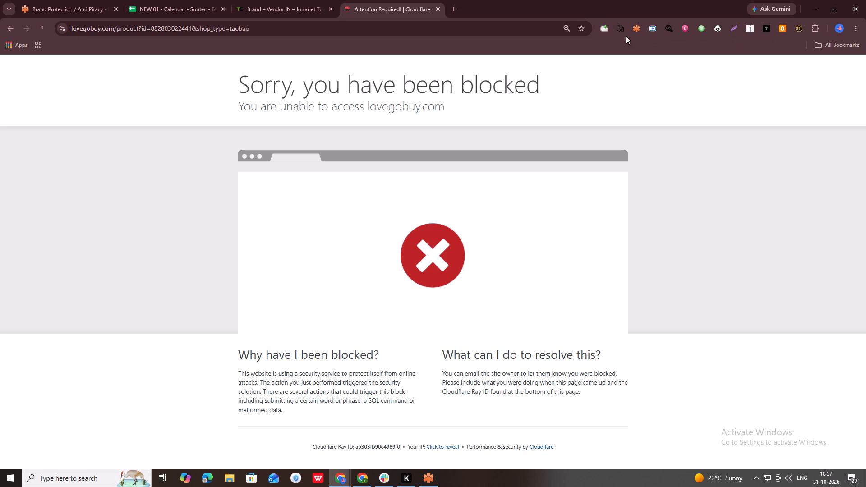
{"action": "left_click", "coordinate": [683, 28]}
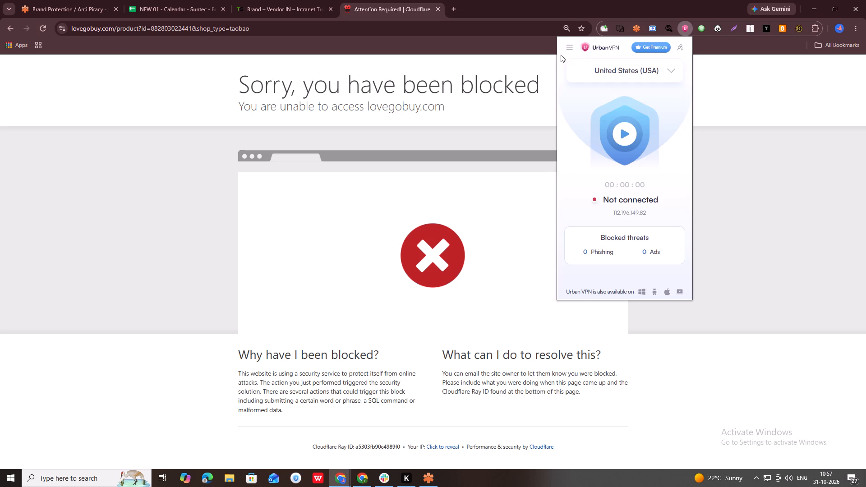
{"action": "left_click", "coordinate": [626, 138]}
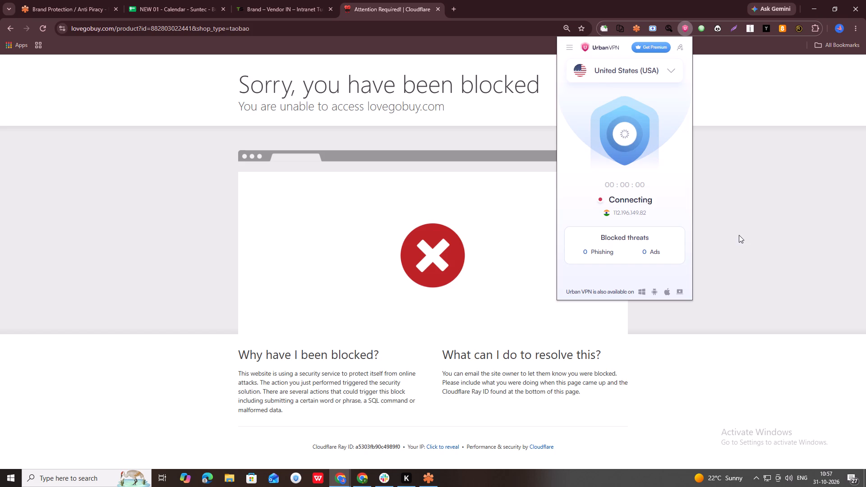
{"action": "left_click", "coordinate": [738, 235]}
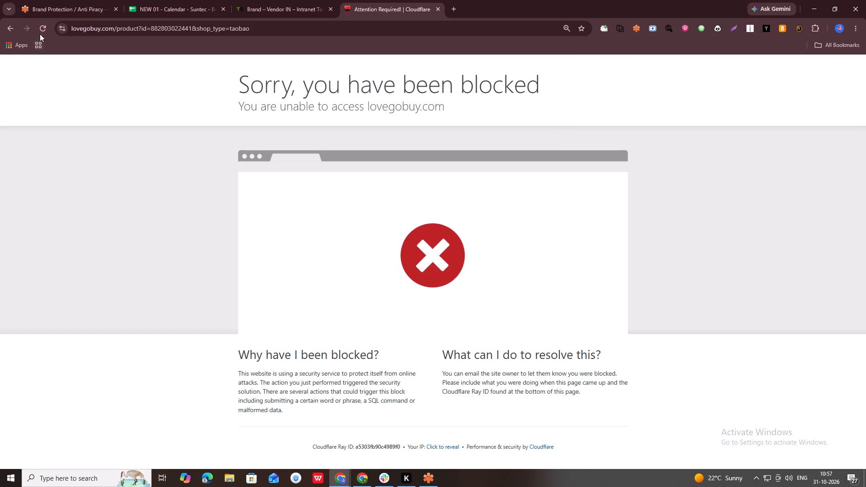
{"action": "left_click", "coordinate": [38, 26]}
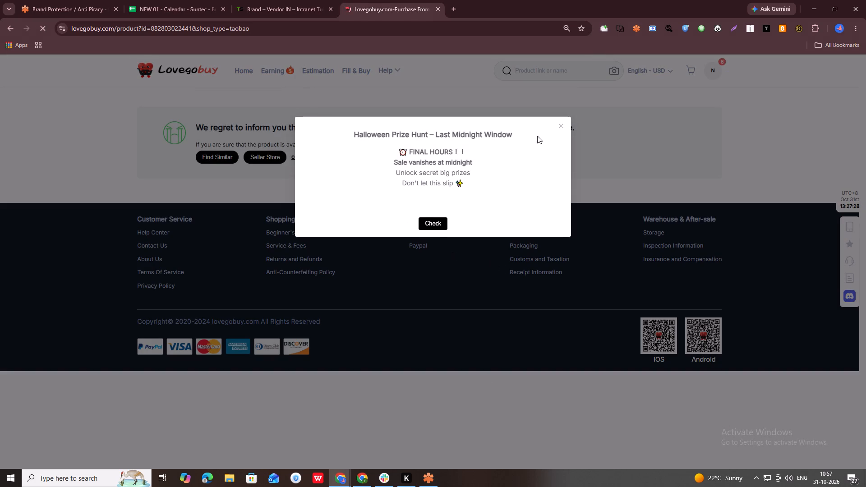
{"action": "left_click", "coordinate": [561, 124]}
Search Lovegobuy for "electronic v comb".
{"action": "left_click", "coordinate": [552, 71]}
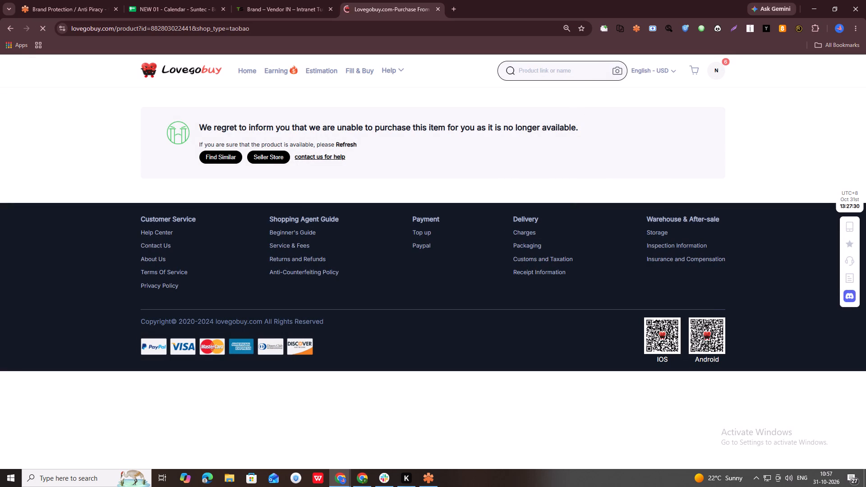
{"action": "left_click", "coordinate": [615, 69]}
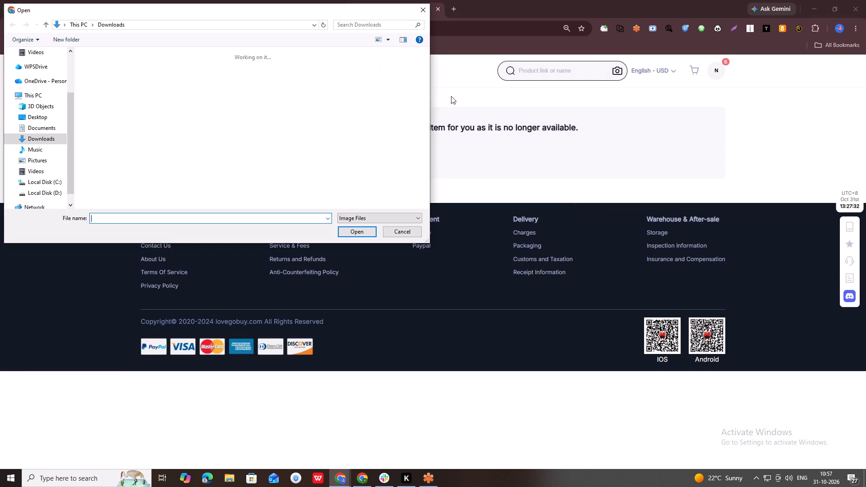
{"action": "left_click", "coordinate": [429, 5]}
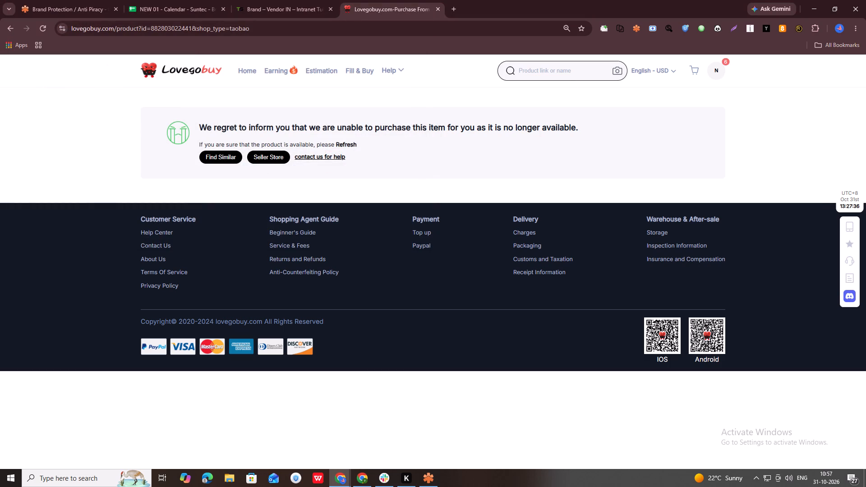
{"action": "type", "text": "elect"}
{"action": "type", "text": "ro"}
{"action": "key", "text": "space"}
{"action": "key", "text": "BackSpace"}
{"action": "type", "text": "nic"}
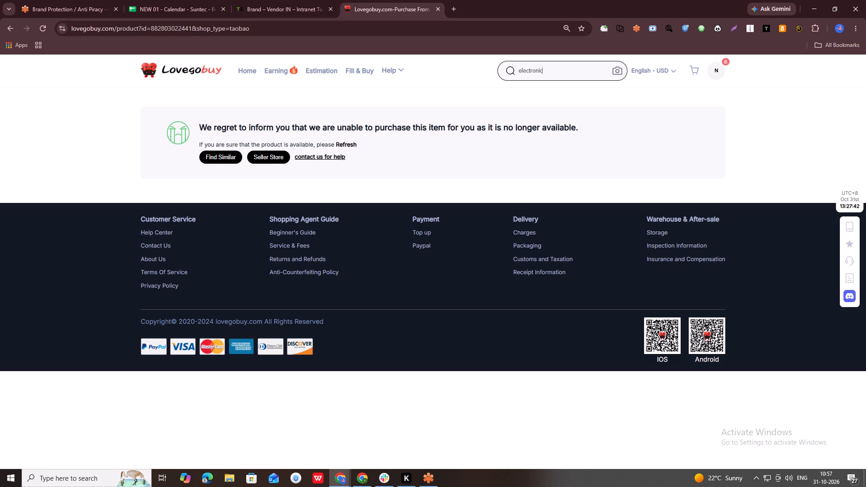
{"action": "key", "text": "space"}
{"action": "type", "text": "v comb"}
{"action": "key", "text": "Return"}
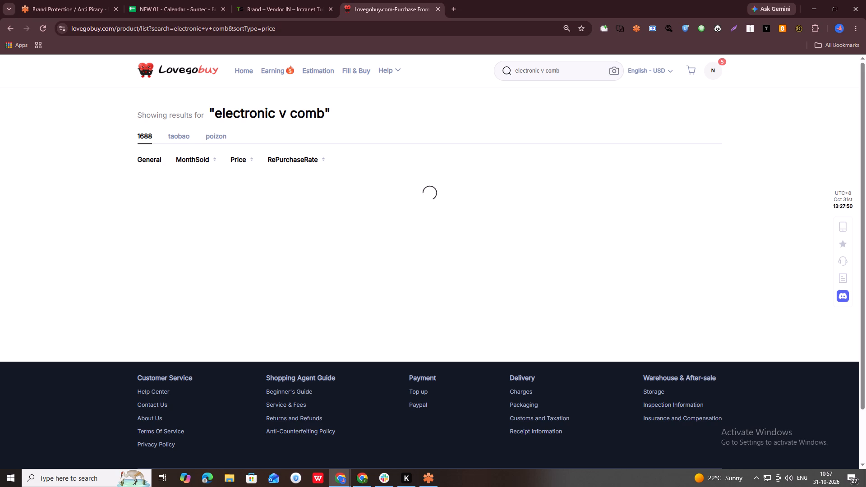
Switch the search results to the taobao source and look through the comb listings for possible infringements.
{"action": "left_click", "coordinate": [174, 136]}
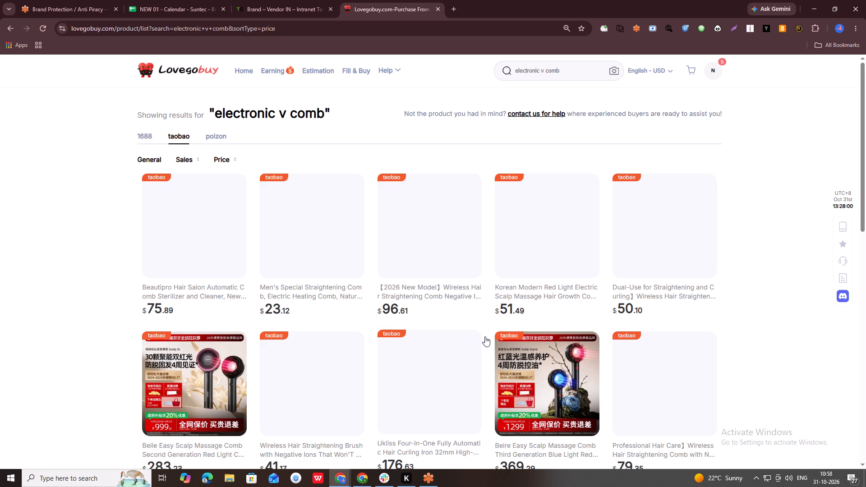
{"action": "scroll", "coordinate": [485, 336], "scroll_direction": "down", "scroll_amount": 8}
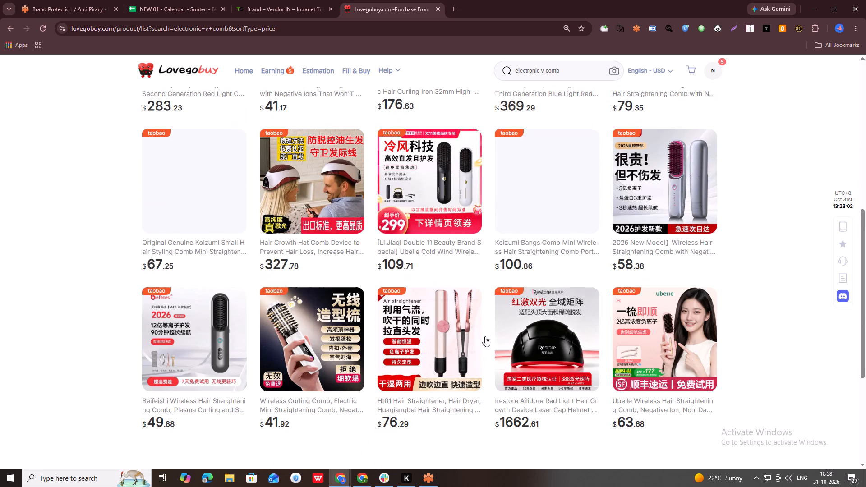
{"action": "scroll", "coordinate": [485, 336], "scroll_direction": "down", "scroll_amount": 7}
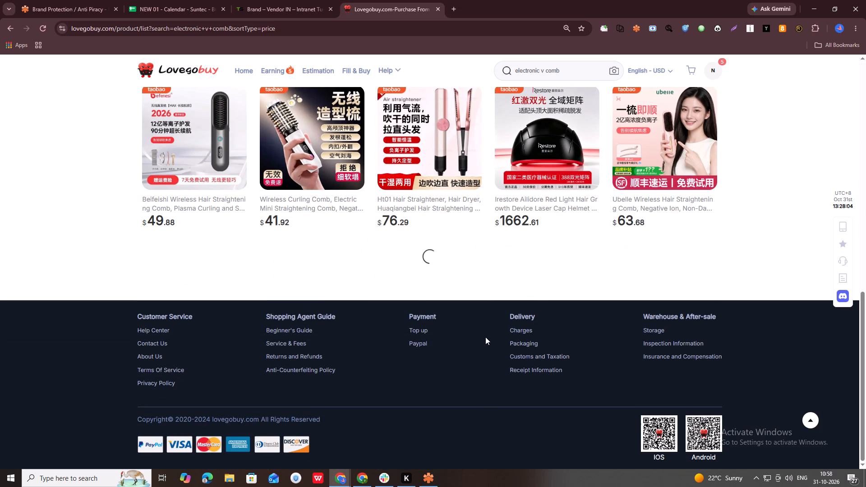
{"action": "scroll", "coordinate": [485, 337], "scroll_direction": "down", "scroll_amount": 6}
{"action": "scroll", "coordinate": [485, 337], "scroll_direction": "up", "scroll_amount": 5}
{"action": "scroll", "coordinate": [485, 337], "scroll_direction": "down", "scroll_amount": 7}
{"action": "scroll", "coordinate": [485, 337], "scroll_direction": "up", "scroll_amount": 4}
{"action": "scroll", "coordinate": [485, 337], "scroll_direction": "down", "scroll_amount": 5}
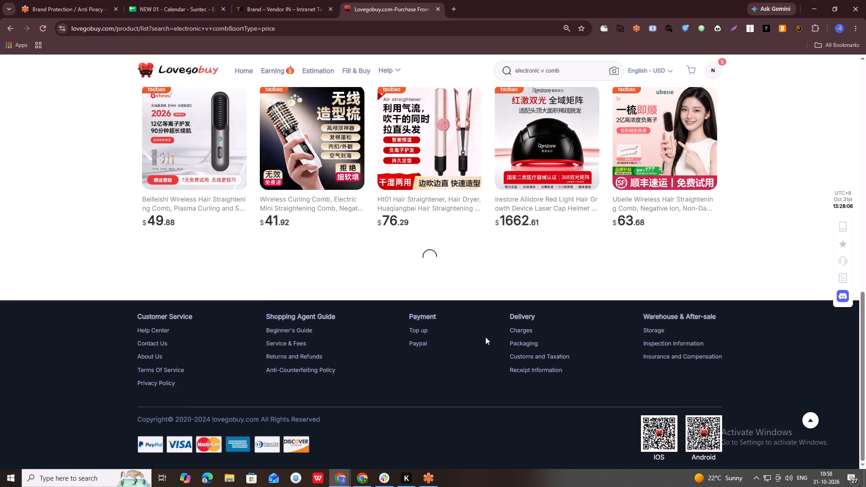
Start a RedPoints IPR Plugin Detection task for ToLife Technologies Pty Ltd with the IPR ToLife Technologies contract and asset VComb - Electric Comb.
{"action": "left_click", "coordinate": [634, 34]}
{"action": "right_click", "coordinate": [634, 34]}
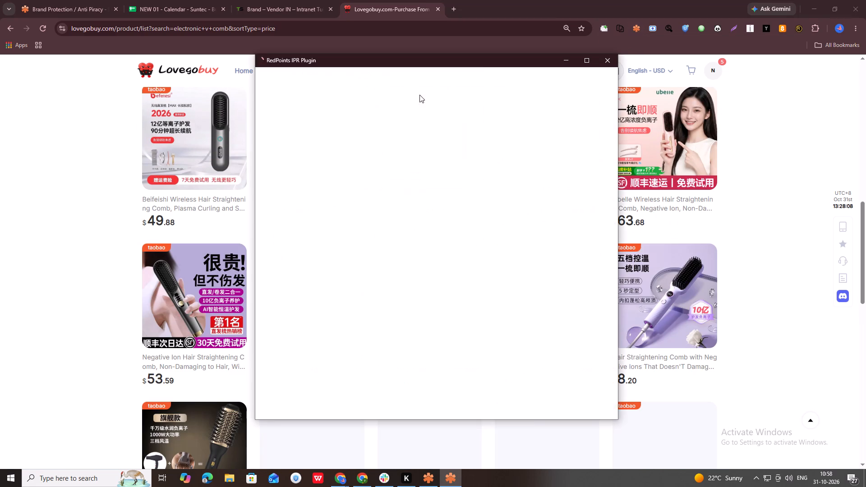
{"action": "left_click_drag", "start_coordinate": [443, 60], "coordinate": [600, 180]}
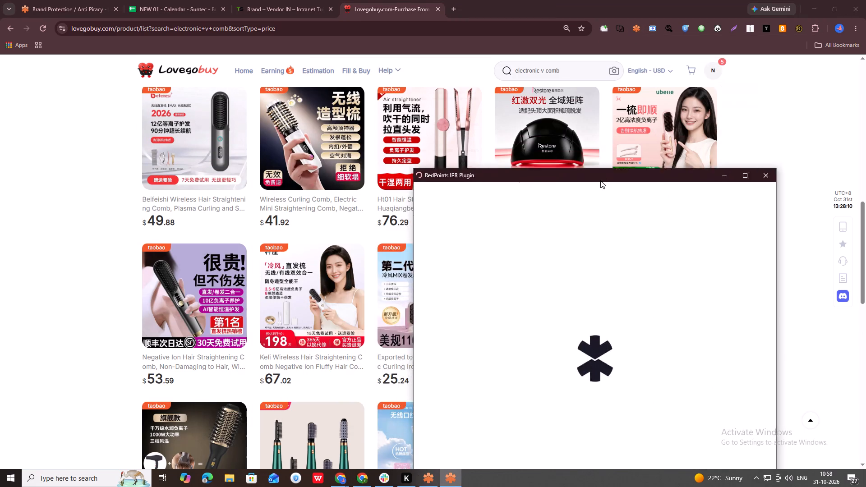
{"action": "left_click_drag", "start_coordinate": [600, 180], "coordinate": [488, 91]}
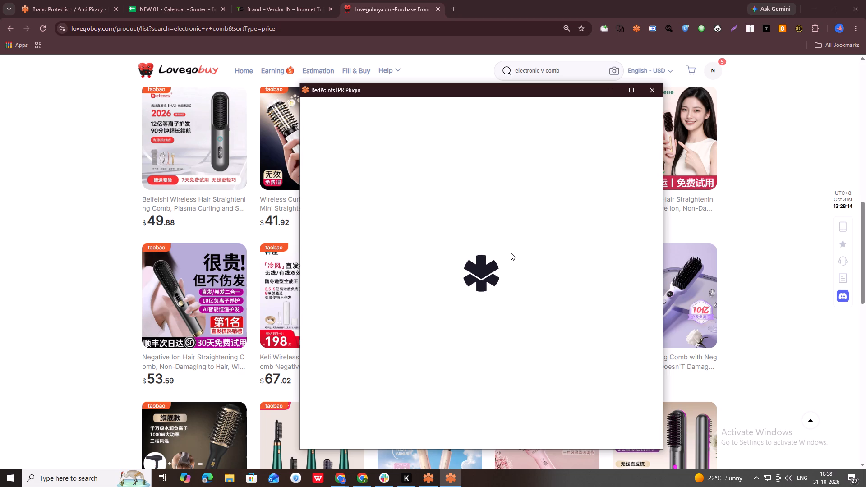
{"action": "left_click", "coordinate": [517, 194]}
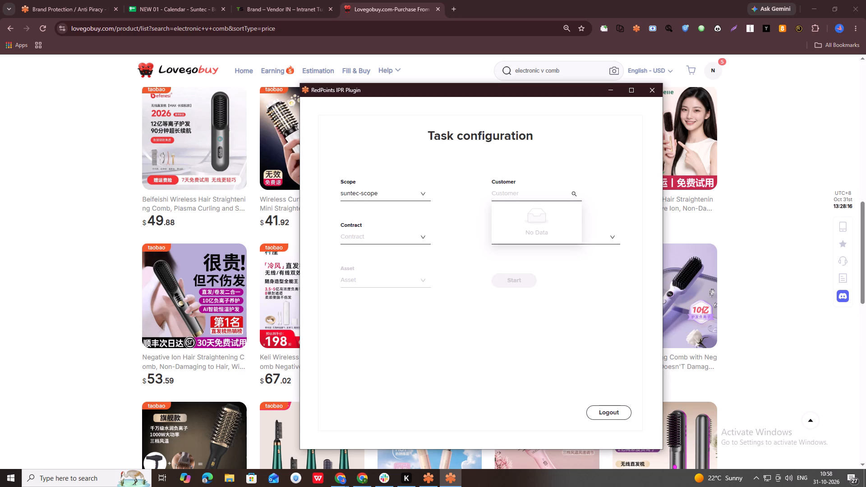
{"action": "type", "text": "tolife"}
{"action": "key", "text": "space"}
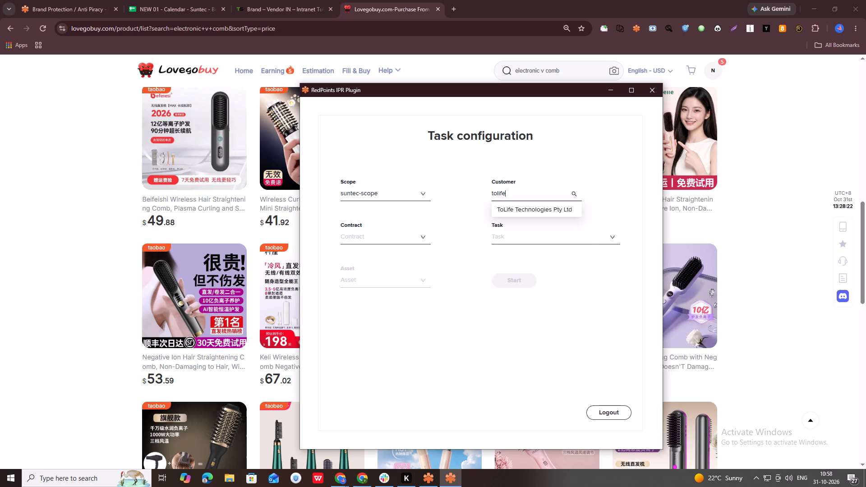
{"action": "left_click", "coordinate": [526, 212]}
{"action": "left_click", "coordinate": [530, 239]}
{"action": "right_click", "coordinate": [530, 239]}
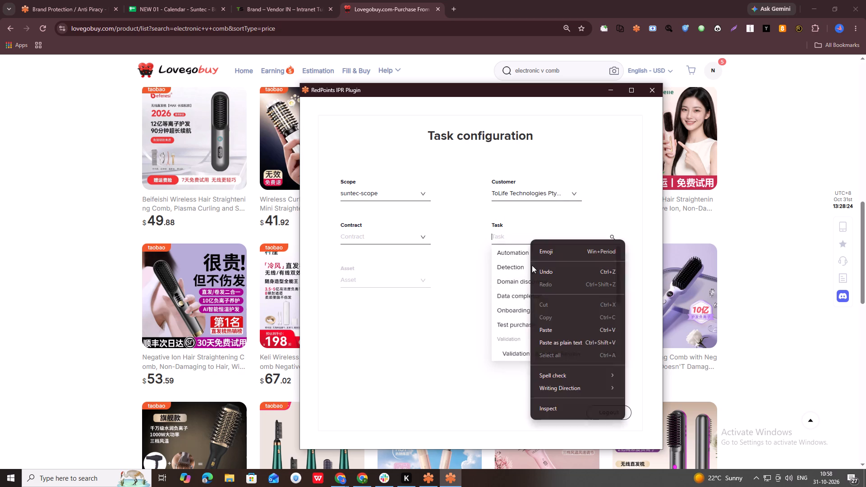
{"action": "left_click", "coordinate": [503, 271]}
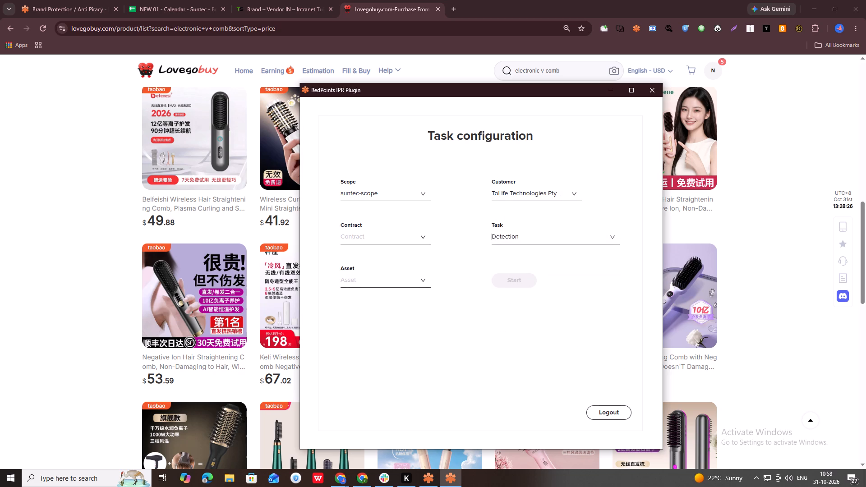
{"action": "left_click", "coordinate": [379, 238]}
{"action": "left_click", "coordinate": [380, 257]}
{"action": "left_click", "coordinate": [385, 282]}
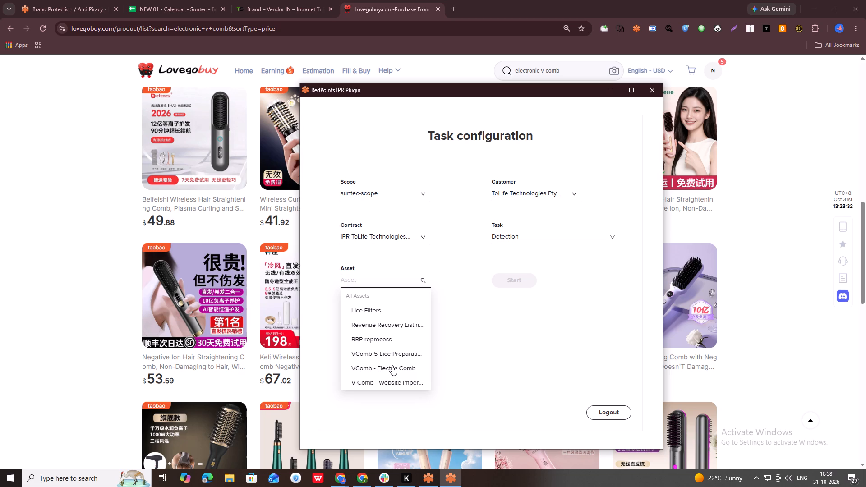
{"action": "left_click", "coordinate": [392, 365]}
{"action": "left_click", "coordinate": [507, 279]}
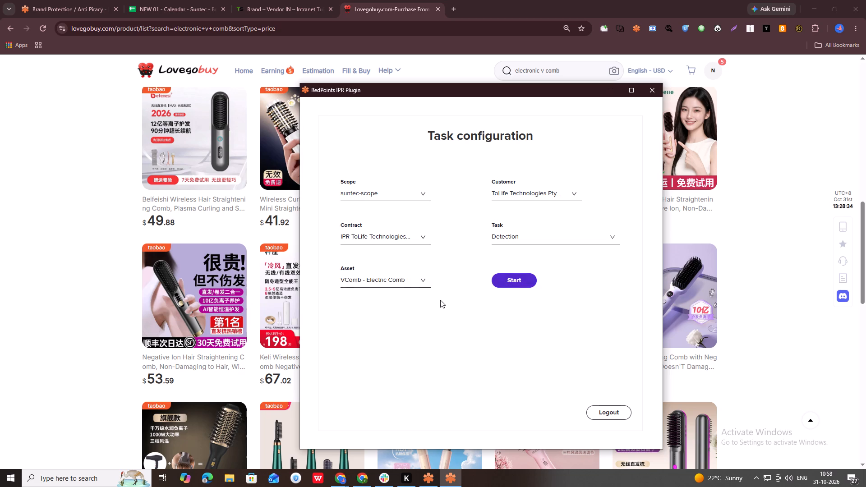
{"action": "scroll", "coordinate": [530, 156], "scroll_direction": "up", "scroll_amount": 6}
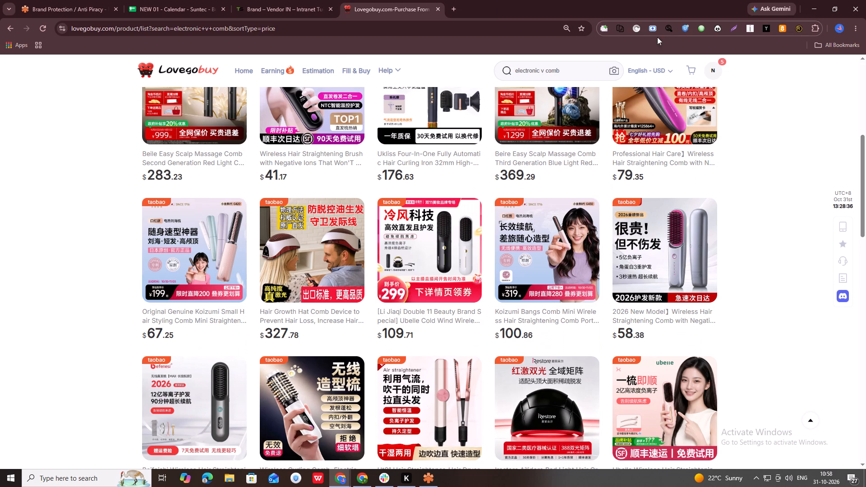
{"action": "left_click", "coordinate": [615, 73]}
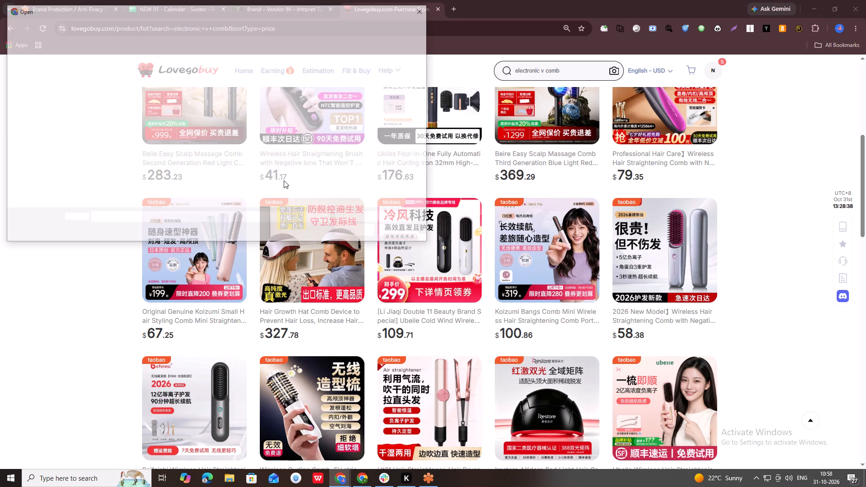
{"action": "scroll", "coordinate": [268, 159], "scroll_direction": "down", "scroll_amount": 3}
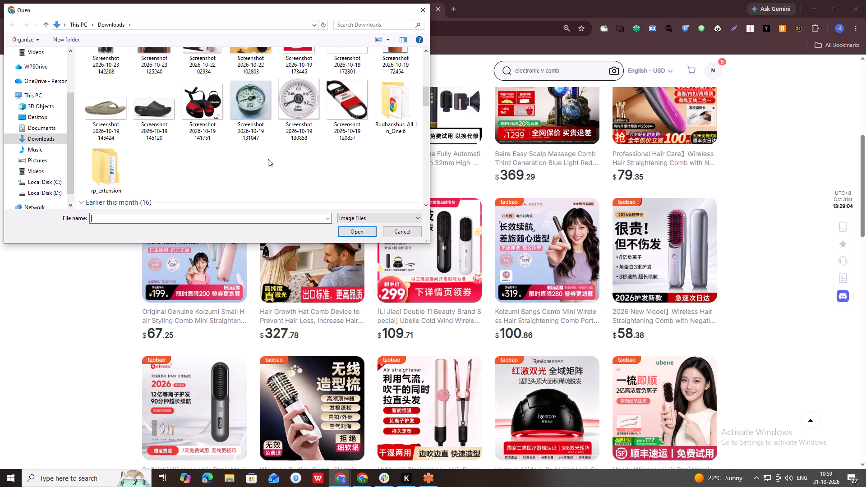
{"action": "scroll", "coordinate": [268, 159], "scroll_direction": "down", "scroll_amount": 1}
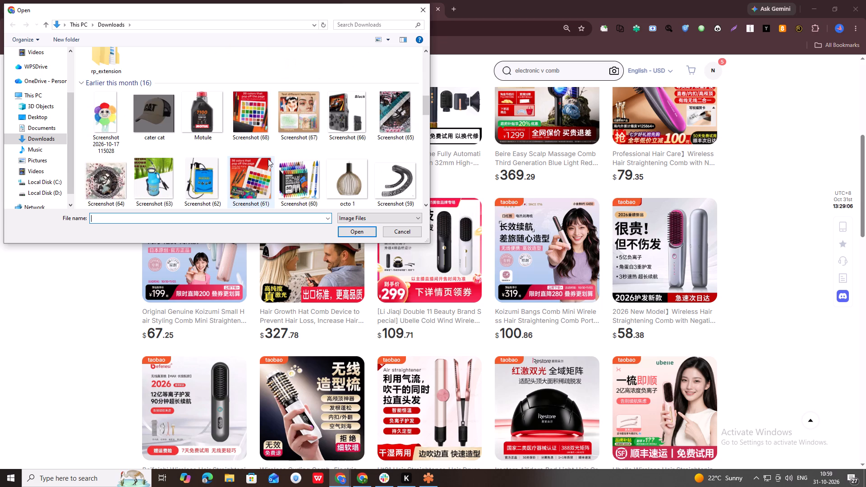
{"action": "scroll", "coordinate": [368, 168], "scroll_direction": "down", "scroll_amount": 1}
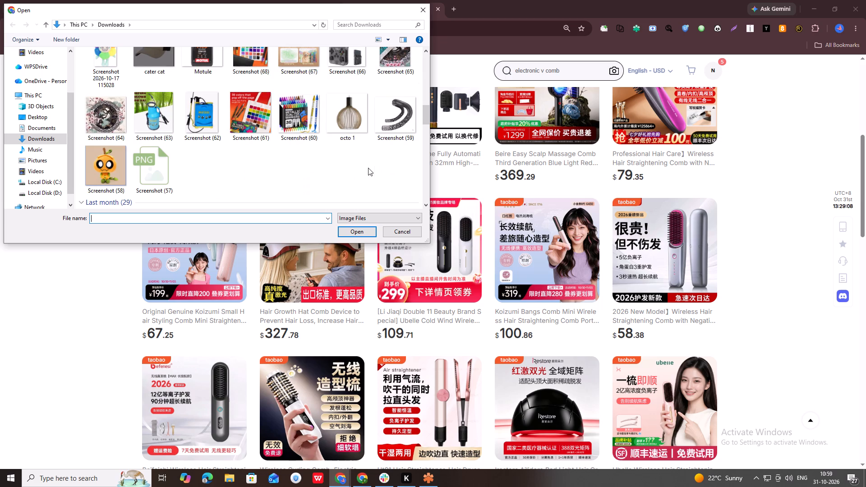
{"action": "scroll", "coordinate": [289, 139], "scroll_direction": "down", "scroll_amount": 2}
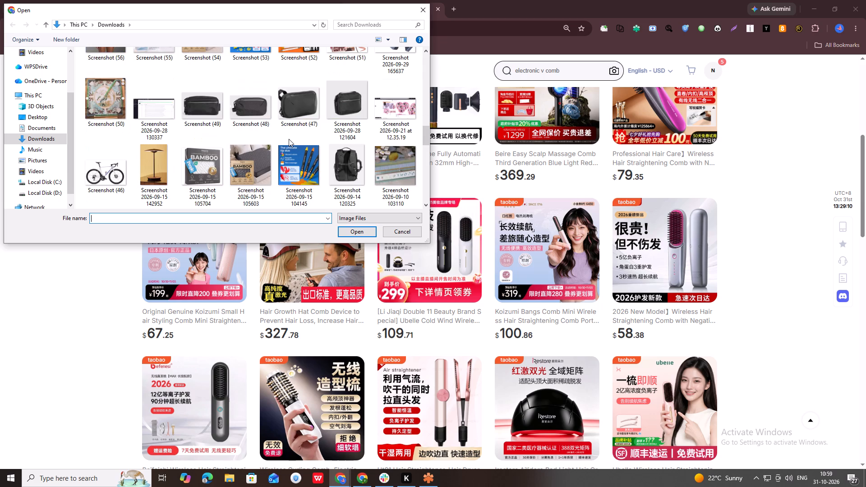
{"action": "scroll", "coordinate": [289, 139], "scroll_direction": "down", "scroll_amount": 1}
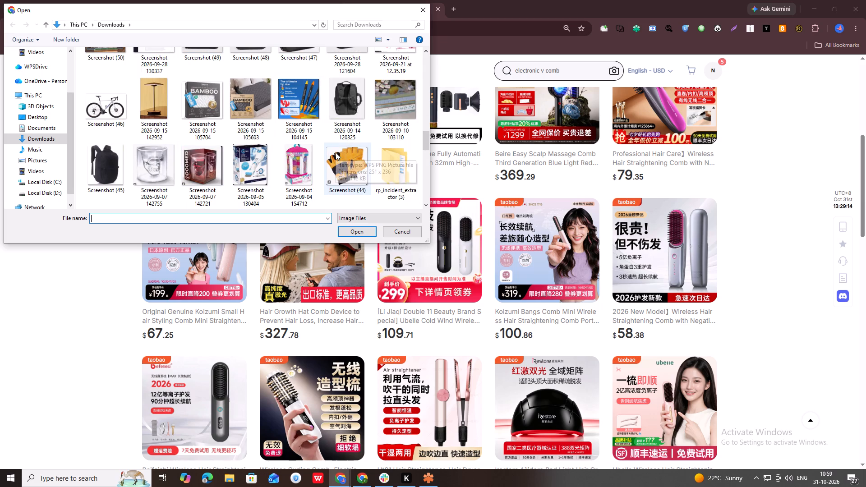
{"action": "scroll", "coordinate": [336, 152], "scroll_direction": "down", "scroll_amount": 1}
{"action": "left_click", "coordinate": [260, 99]}
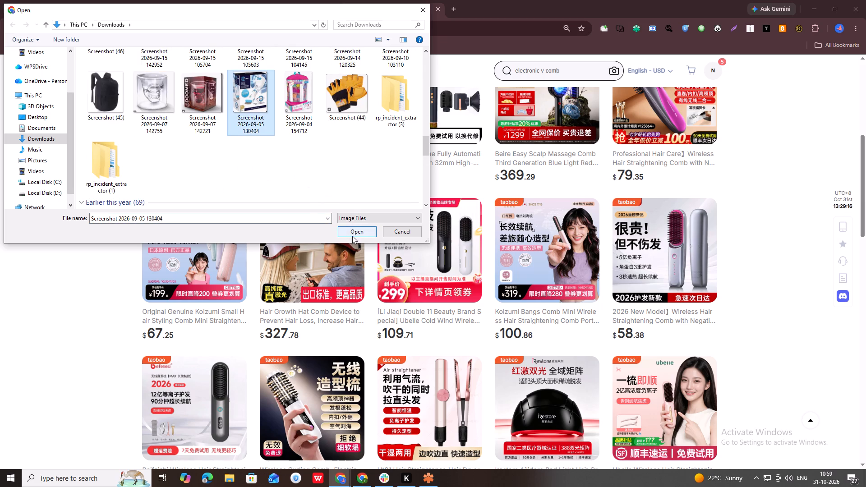
{"action": "left_click", "coordinate": [352, 236]}
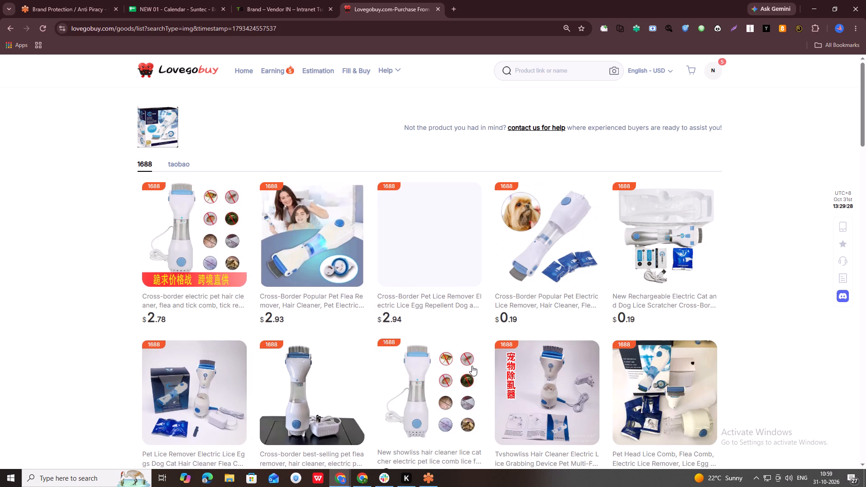
Open the New Tv Pet Electric Lice Remover, Cross-Border Showliss Pet Comb and Pet Head Lice Comb listings from the last 1688 results row in separate tabs.
{"action": "scroll", "coordinate": [472, 366], "scroll_direction": "down", "scroll_amount": 7}
{"action": "scroll", "coordinate": [472, 365], "scroll_direction": "down", "scroll_amount": 20}
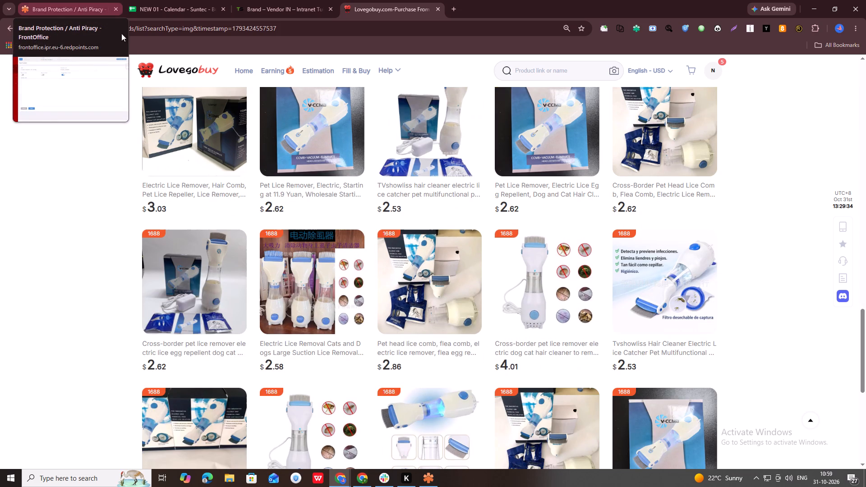
{"action": "scroll", "coordinate": [418, 371], "scroll_direction": "down", "scroll_amount": 11}
{"action": "scroll", "coordinate": [415, 371], "scroll_direction": "up", "scroll_amount": 8}
{"action": "scroll", "coordinate": [415, 371], "scroll_direction": "down", "scroll_amount": 6}
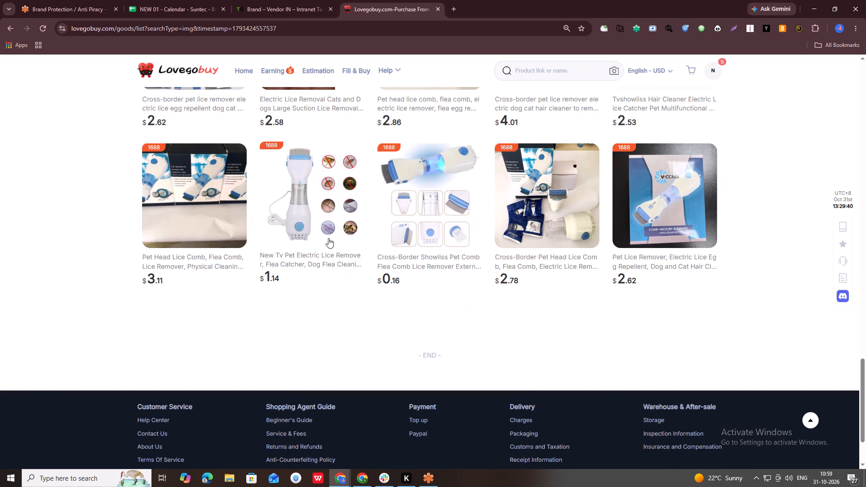
{"action": "left_click", "coordinate": [334, 219], "text": "ctrl"}
{"action": "left_click", "coordinate": [438, 244], "text": "ctrl"}
{"action": "left_click", "coordinate": [185, 208], "text": "ctrl"}
Open the first 1688 result, "Cross-border electric pet hair cleaner, flea and tick comb", in a separate tab.
{"action": "scroll", "coordinate": [457, 304], "scroll_direction": "up", "scroll_amount": 7}
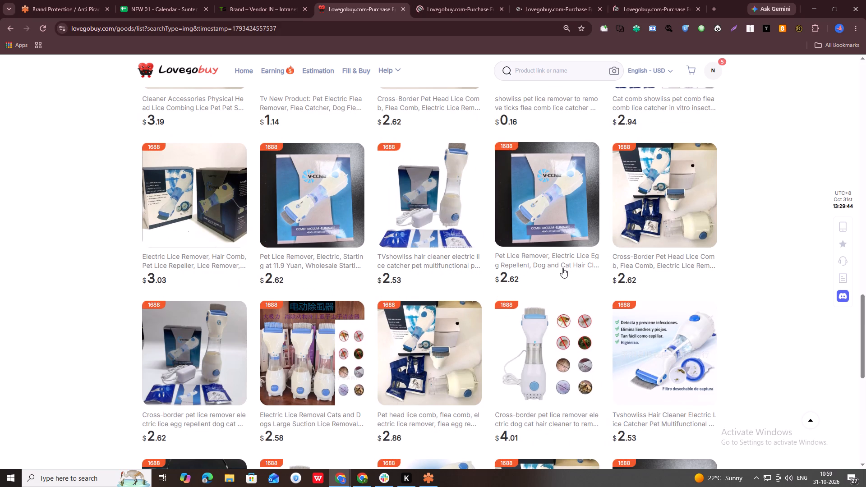
{"action": "scroll", "coordinate": [381, 316], "scroll_direction": "up", "scroll_amount": 7}
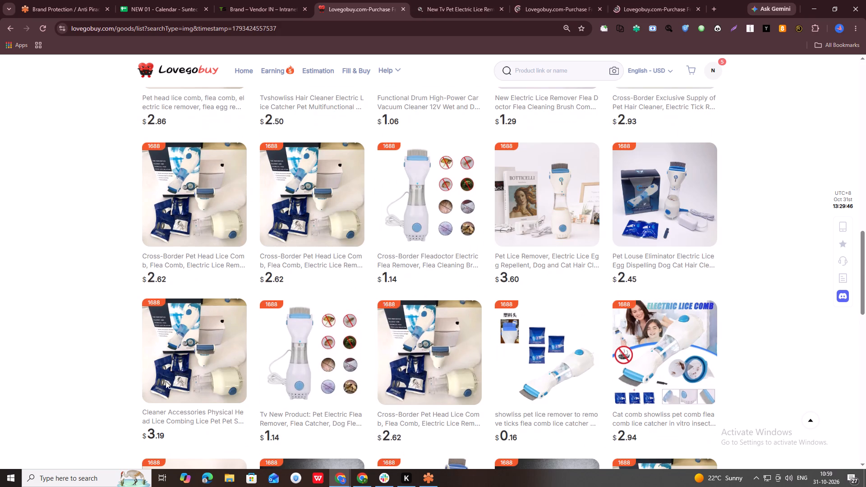
{"action": "scroll", "coordinate": [457, 368], "scroll_direction": "up", "scroll_amount": 12}
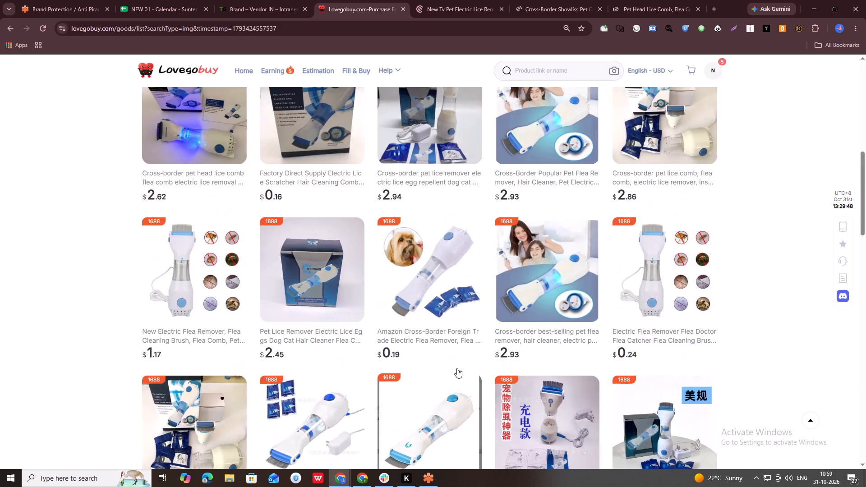
{"action": "scroll", "coordinate": [457, 368], "scroll_direction": "up", "scroll_amount": 19}
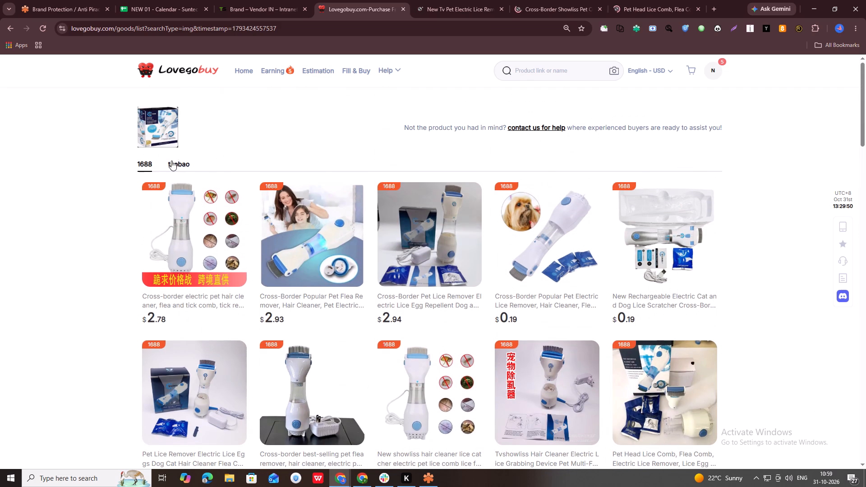
{"action": "left_click", "coordinate": [171, 161]}
{"action": "right_click", "coordinate": [171, 161]}
{"action": "left_click", "coordinate": [164, 222]}
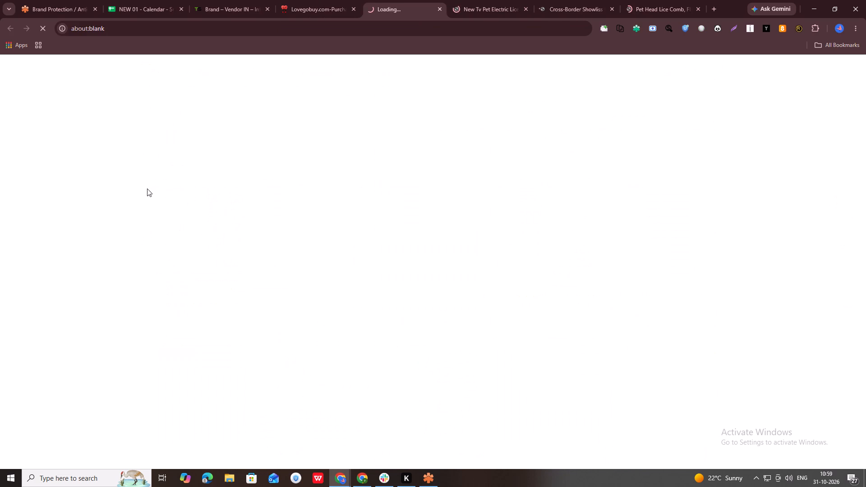
Check the image search results for the taobao source, and return to the 1688 source.
{"action": "left_click", "coordinate": [358, 0]}
{"action": "left_click", "coordinate": [181, 163]}
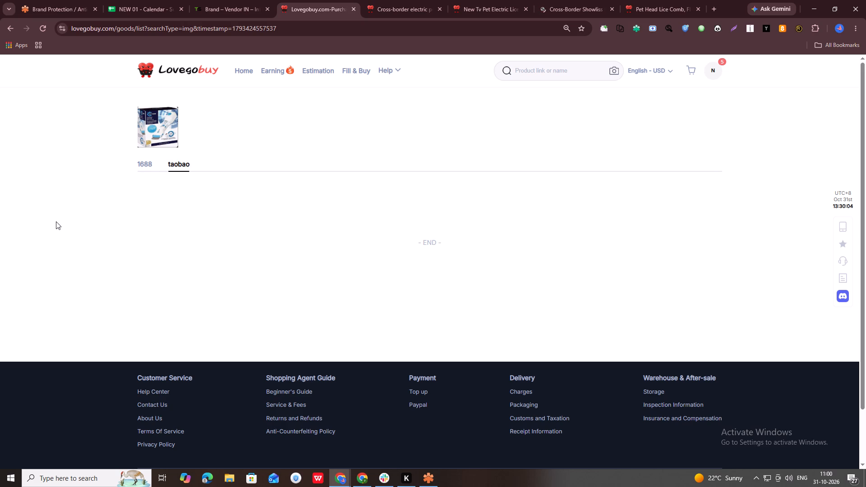
{"action": "left_click", "coordinate": [145, 163]}
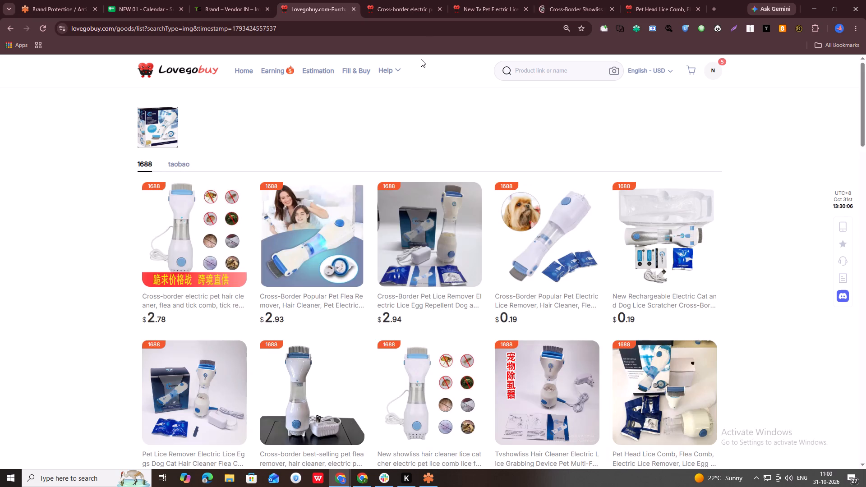
Examine the product images of the "Cross-border electric pet hair cleaner, flea and tick comb" listing for V-Comb infringement.
{"action": "left_click", "coordinate": [415, 0]}
{"action": "left_click", "coordinate": [151, 264]}
{"action": "right_click", "coordinate": [151, 264]}
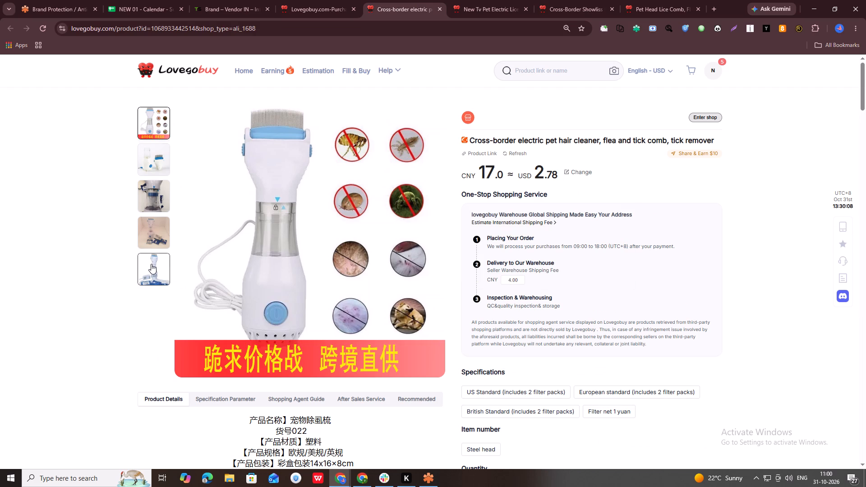
{"action": "left_click", "coordinate": [152, 239]}
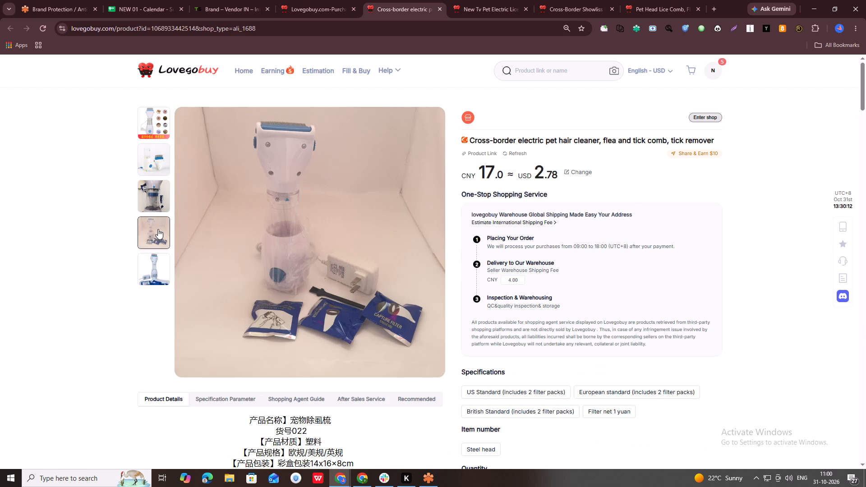
{"action": "left_click", "coordinate": [163, 205]}
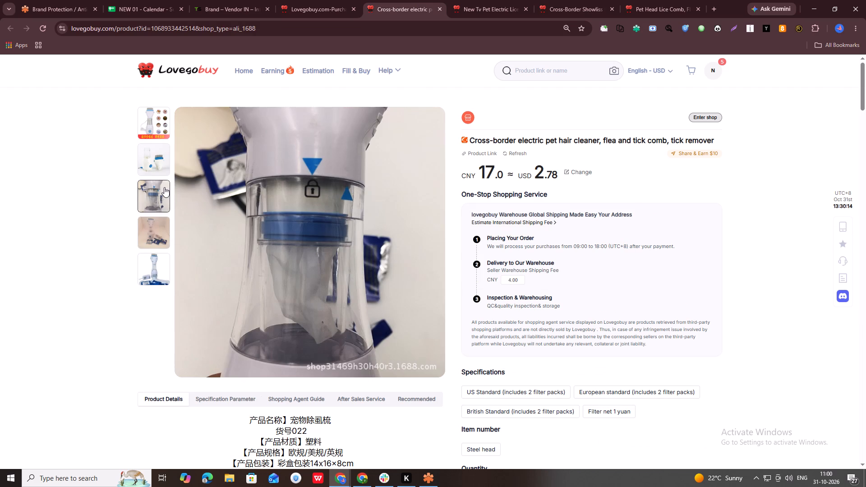
{"action": "left_click", "coordinate": [161, 162]}
{"action": "left_click", "coordinate": [161, 131]}
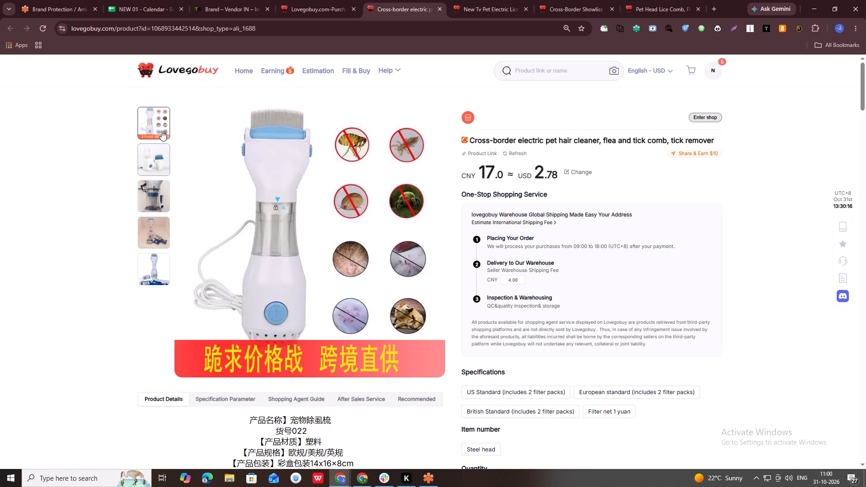
Examine the product images of the New Tv Pet Electric Lice Remover listing for V-Comb design or packaging.
{"action": "left_click", "coordinate": [463, 0]}
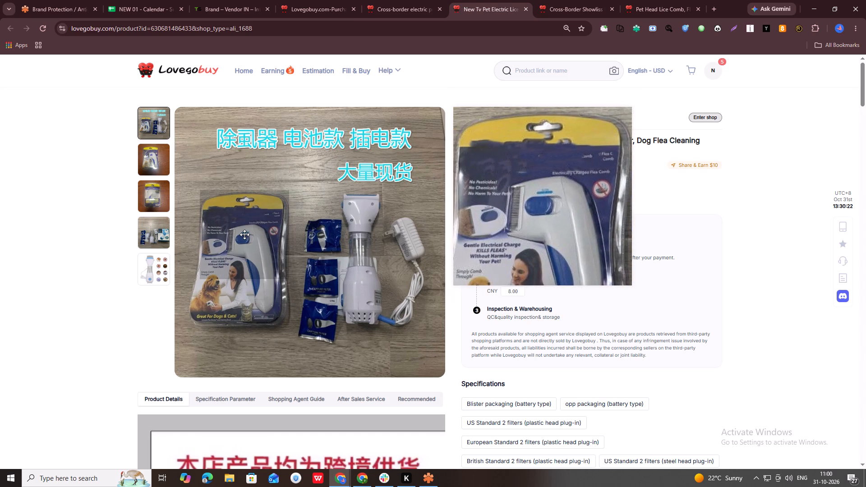
{"action": "left_click", "coordinate": [154, 157]}
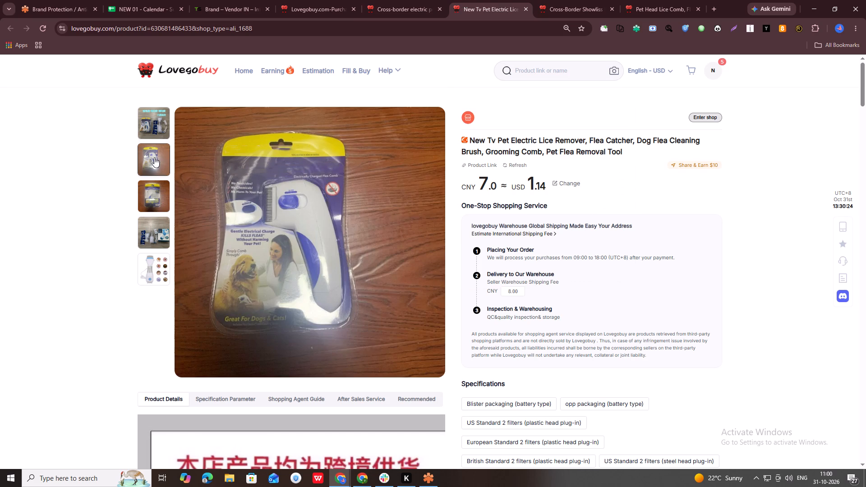
{"action": "left_click", "coordinate": [153, 225]}
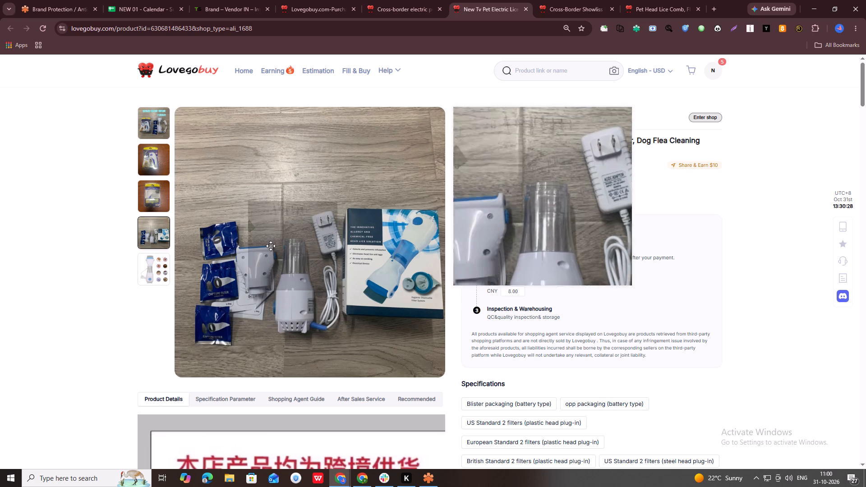
{"action": "left_click", "coordinate": [141, 278]}
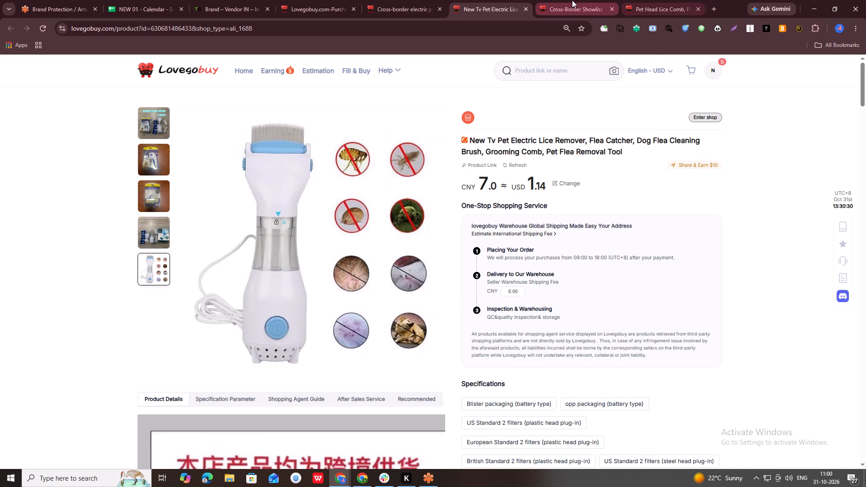
Bring up the Cross-Border Showliss Pet Comb listing to examine it for V-Comb infringement.
{"action": "left_click", "coordinate": [570, 0]}
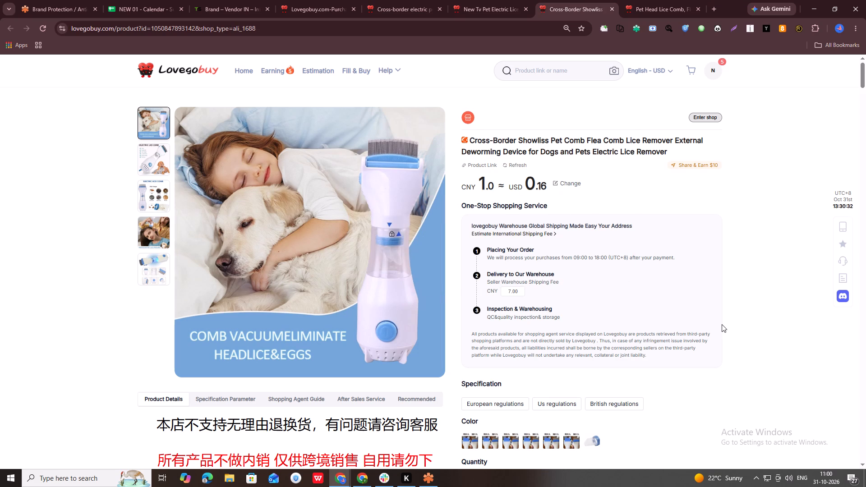
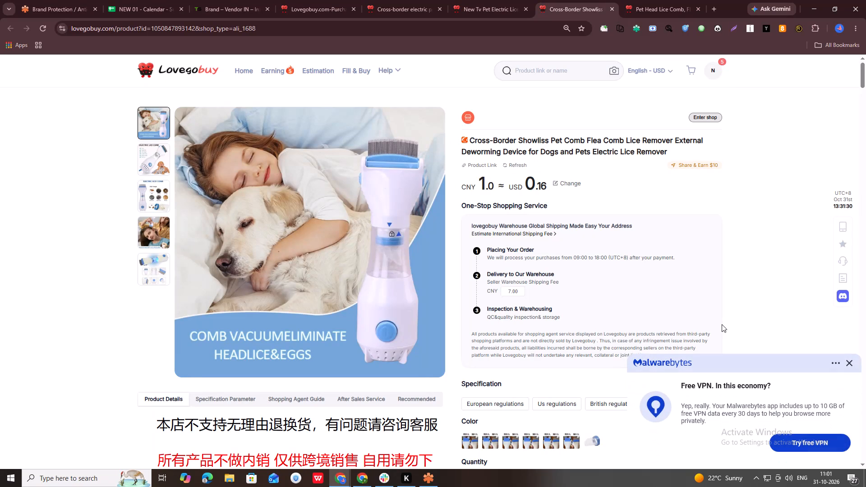
Examine the product images of the Cross-Border Showliss Pet Comb listing for V-Comb infringement.
{"action": "left_click", "coordinate": [149, 164]}
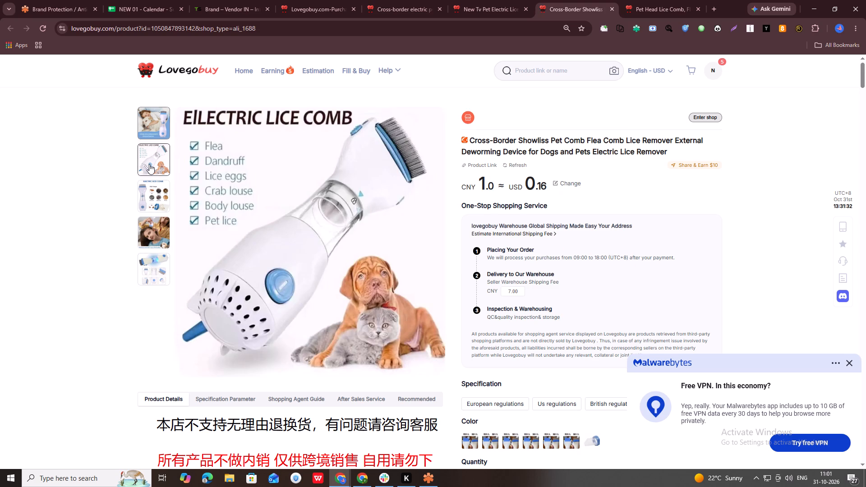
{"action": "left_click", "coordinate": [149, 124]}
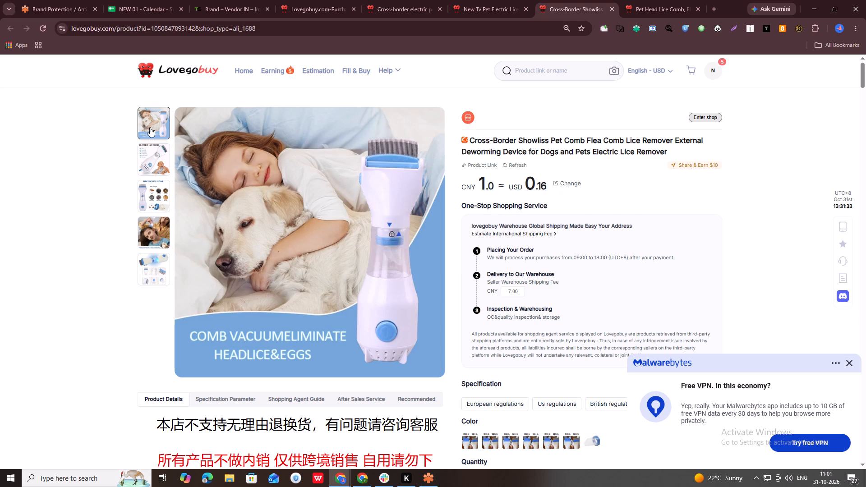
{"action": "left_click", "coordinate": [157, 212]}
{"action": "right_click", "coordinate": [157, 212]}
{"action": "left_click", "coordinate": [157, 205]}
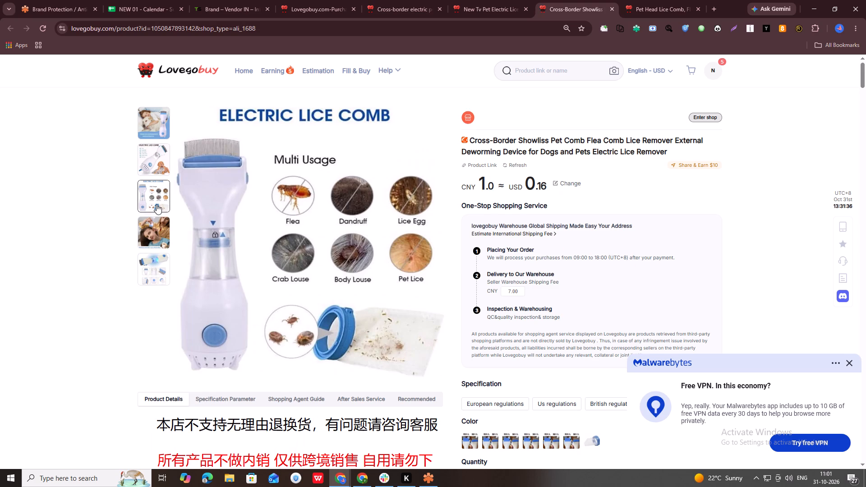
{"action": "left_click", "coordinate": [157, 229]}
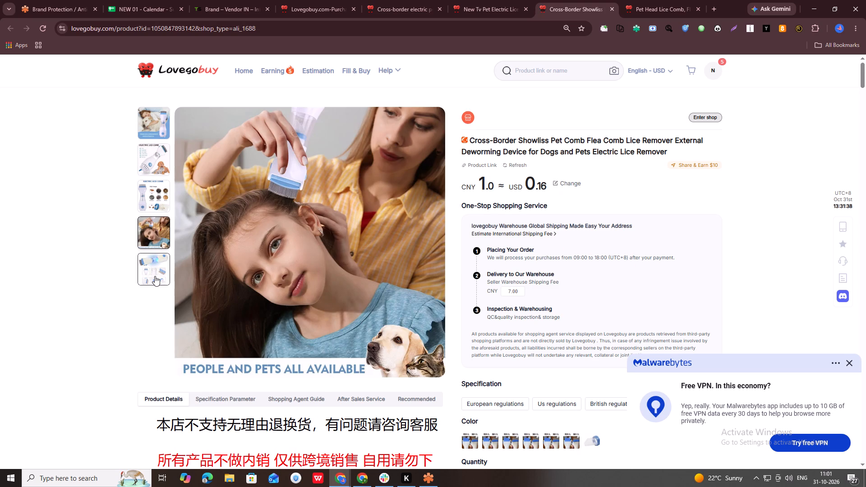
{"action": "left_click", "coordinate": [155, 276]}
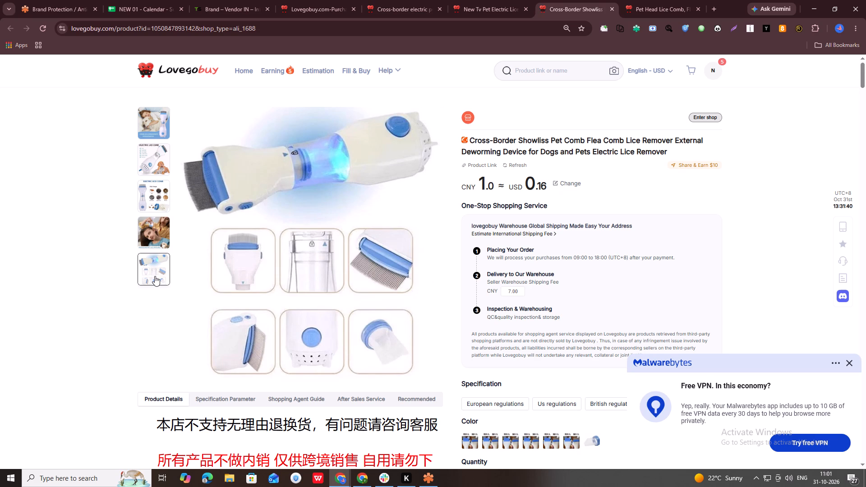
Examine the product images of the "Pet Head Lice Comb, Flea Comb, Lice Remover" listing for V-Comb design or packaging.
{"action": "left_click", "coordinate": [652, 0]}
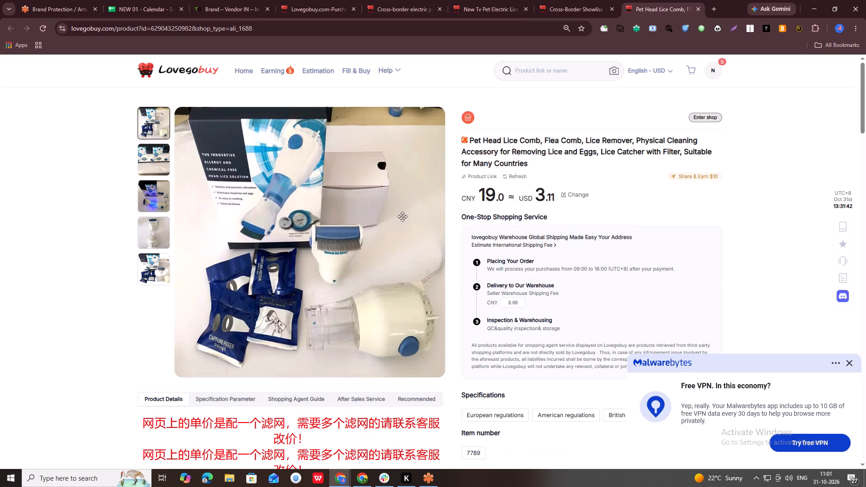
{"action": "left_click", "coordinate": [166, 269]}
{"action": "right_click", "coordinate": [166, 269]}
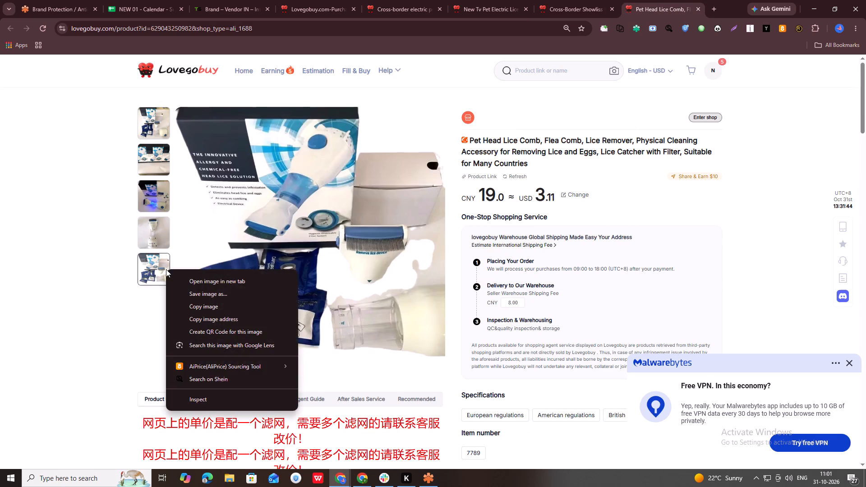
{"action": "left_click", "coordinate": [146, 236]}
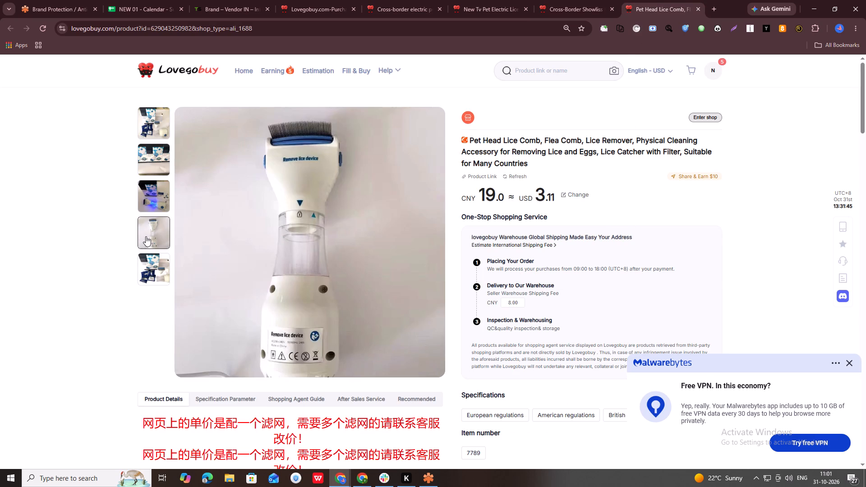
{"action": "left_click", "coordinate": [150, 197]}
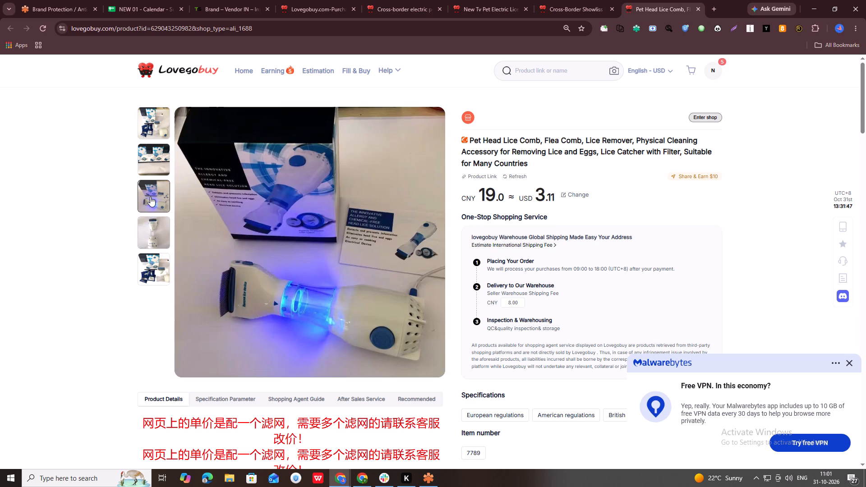
{"action": "left_click", "coordinate": [151, 155]}
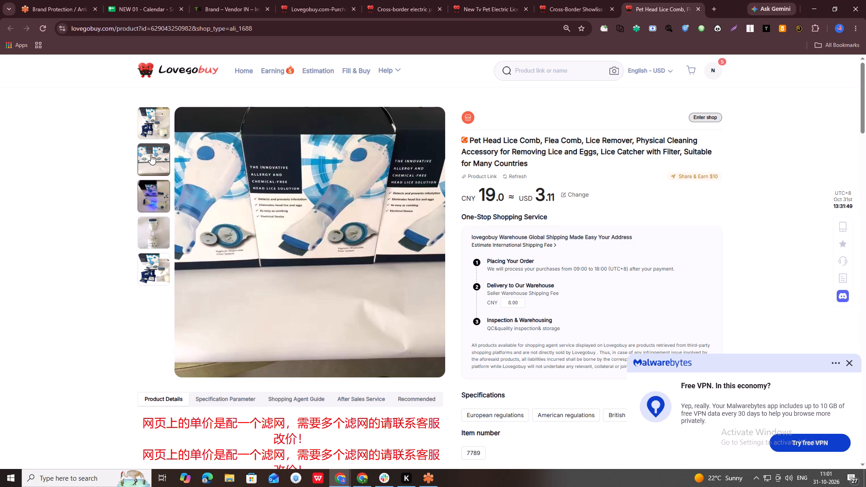
{"action": "left_click", "coordinate": [153, 133]}
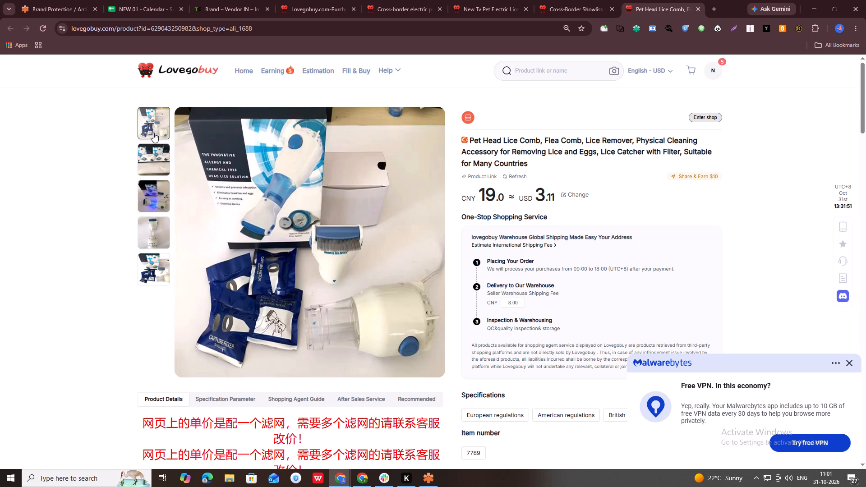
Dismiss the Malwarebytes Free VPN notification covering the listing.
{"action": "left_click", "coordinate": [850, 359]}
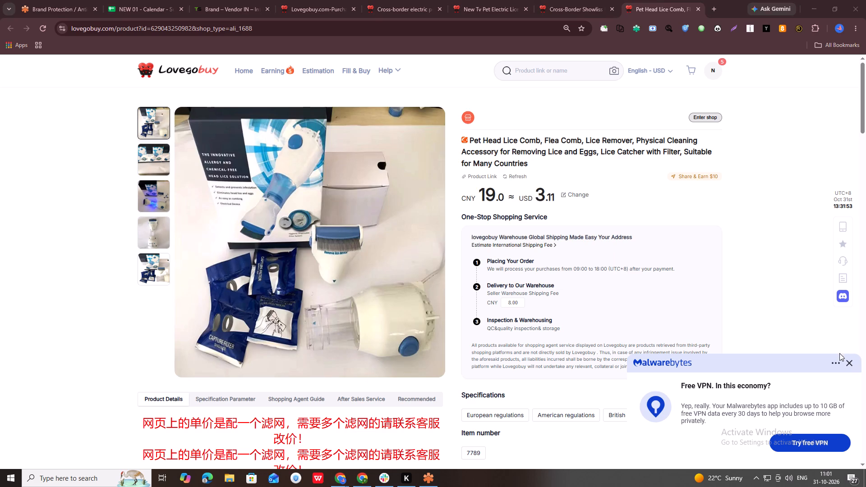
{"action": "left_click", "coordinate": [851, 364]}
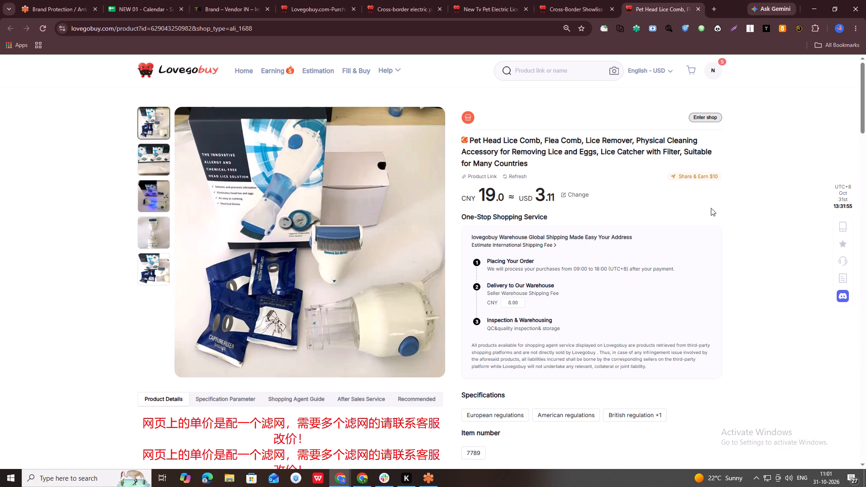
From the 1688 image search results, open and view the New Rechargeable Electric Cat and Dog Lice Scratcher and $2.45 Pet Lice Remover listings.
{"action": "left_click", "coordinate": [297, 0]}
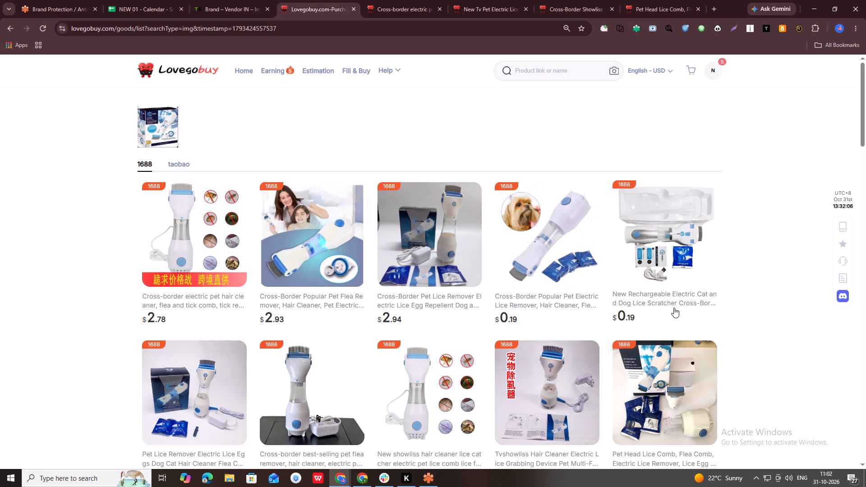
{"action": "left_click", "coordinate": [670, 271], "text": "ctrl"}
{"action": "left_click", "coordinate": [192, 397], "text": "ctrl"}
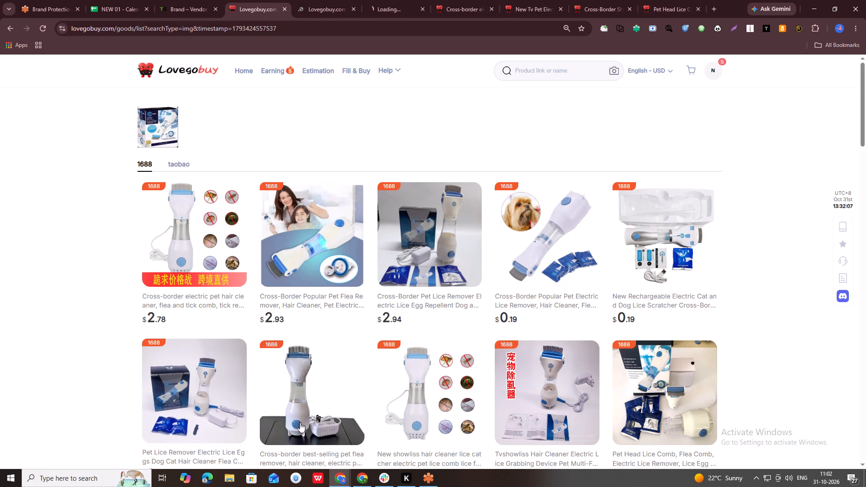
{"action": "scroll", "coordinate": [441, 383], "scroll_direction": "down", "scroll_amount": 5}
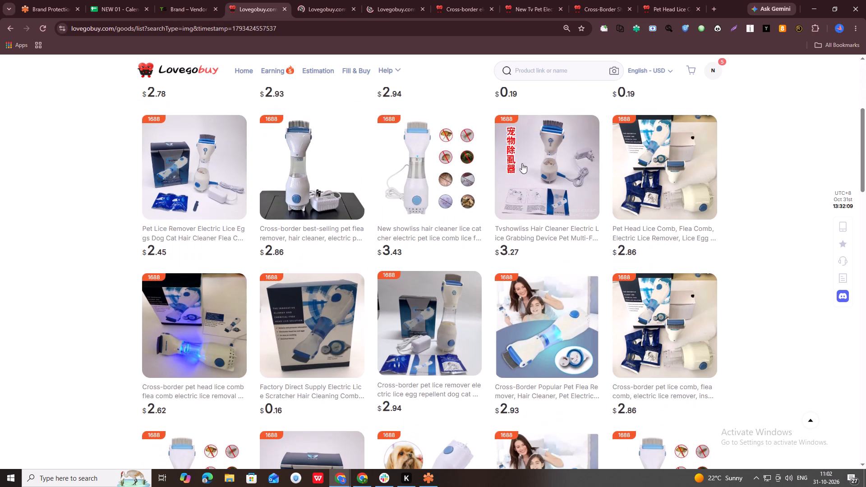
{"action": "left_click", "coordinate": [329, 0]}
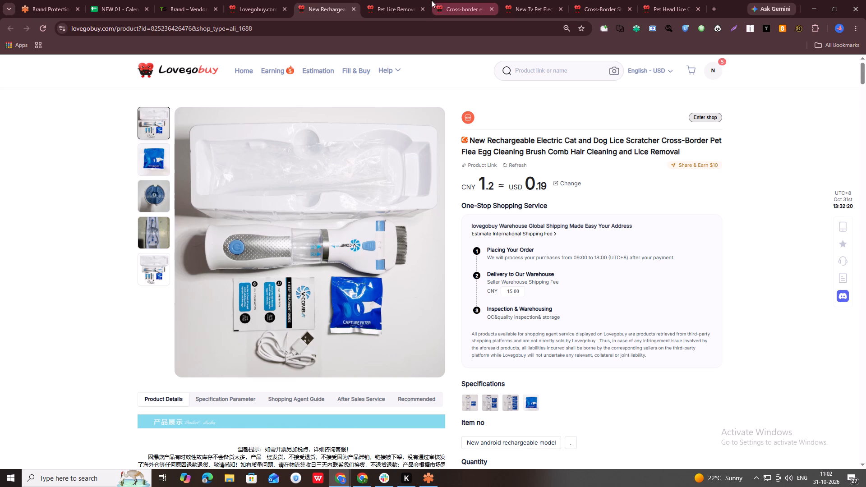
{"action": "left_click", "coordinate": [405, 0]}
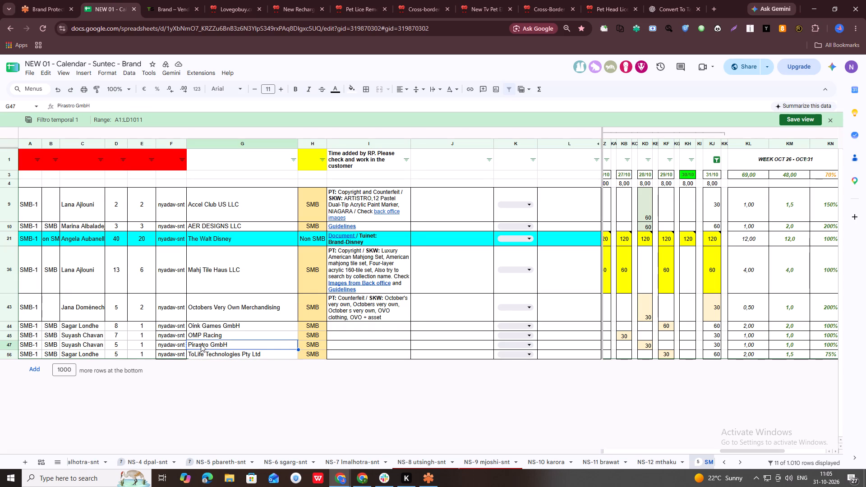
{"action": "left_click", "coordinate": [193, 0]}
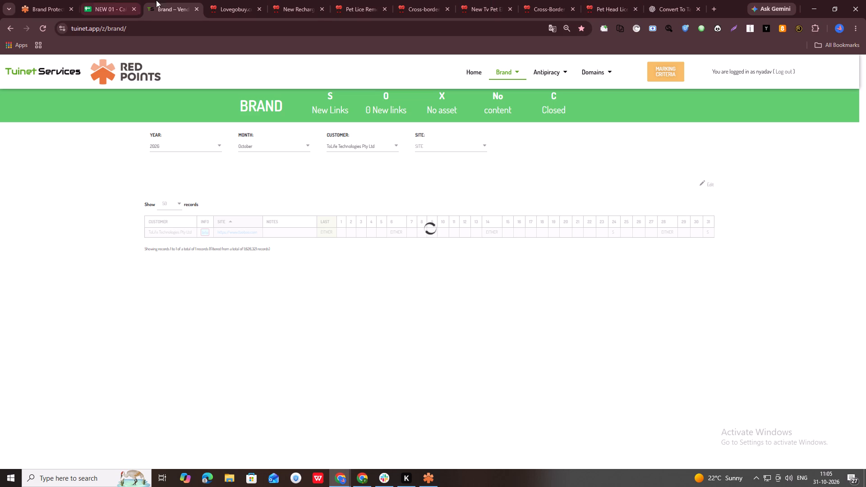
Close the six Lovegobuy product listing pages, keeping the main Lovegobuy page and the ChatGPT chat open.
{"action": "middle_click", "coordinate": [283, 0]}
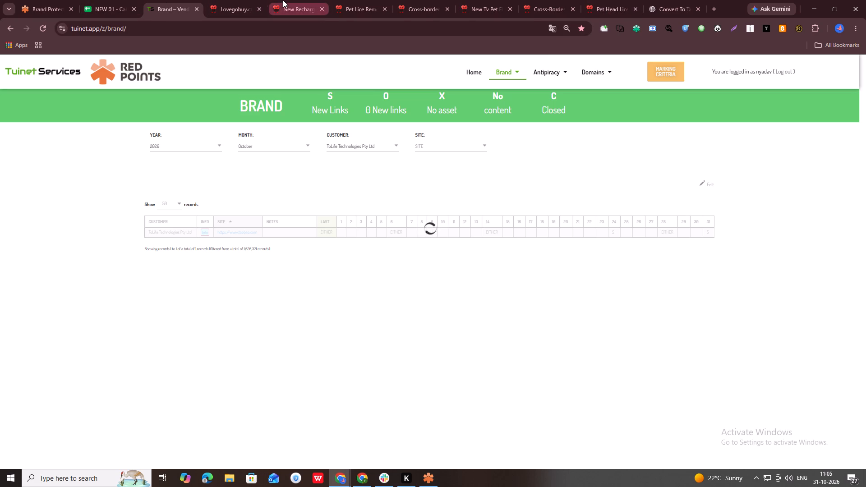
{"action": "middle_click", "coordinate": [283, 0]}
{"action": "middle_click", "coordinate": [283, 0]}
{"action": "middle_click", "coordinate": [283, 0]}
{"action": "middle_click", "coordinate": [283, 0]}
{"action": "middle_click", "coordinate": [283, 0]}
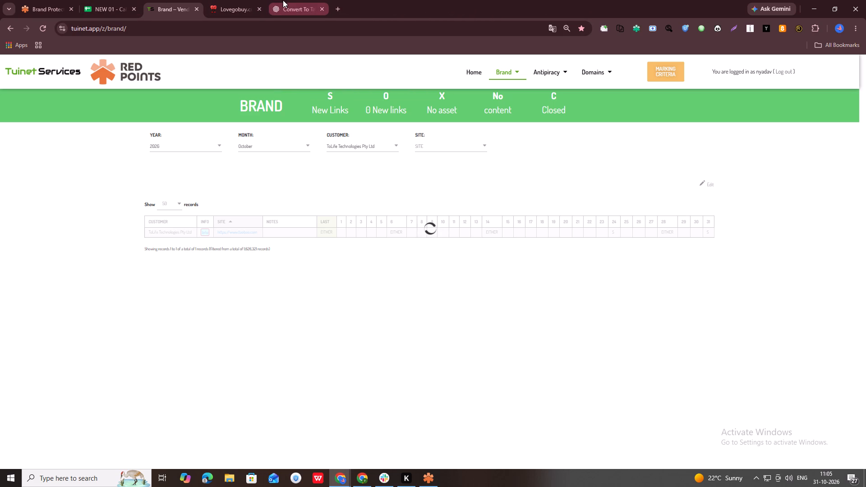
Open a second copy of the Tuinet Brand page in a new browser tab.
{"action": "left_click", "coordinate": [336, 9]}
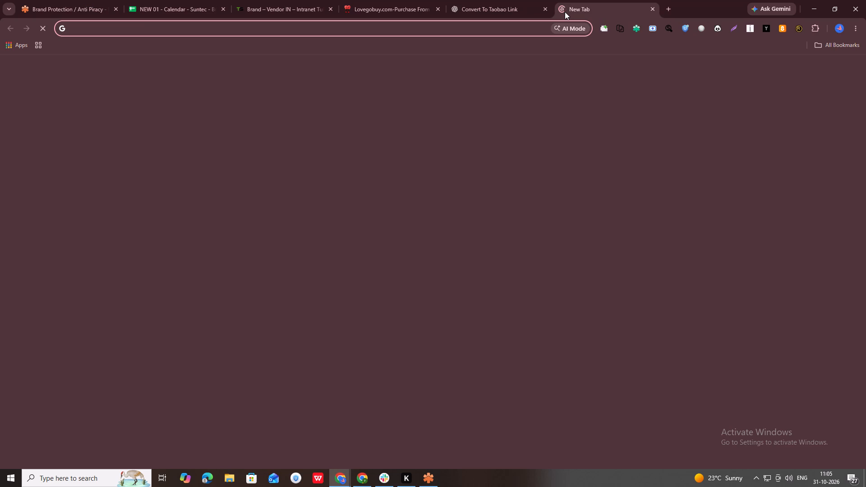
{"action": "type", "text": "tolife"}
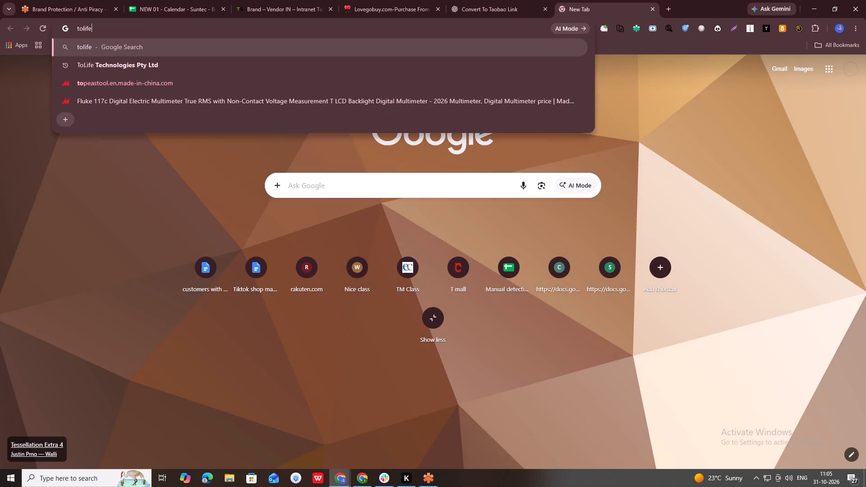
{"action": "key", "text": "BackSpace"}
{"action": "key", "text": "BackSpace"}
{"action": "key", "text": "BackSpace"}
{"action": "key", "text": "BackSpace"}
{"action": "key", "text": "BackSpace"}
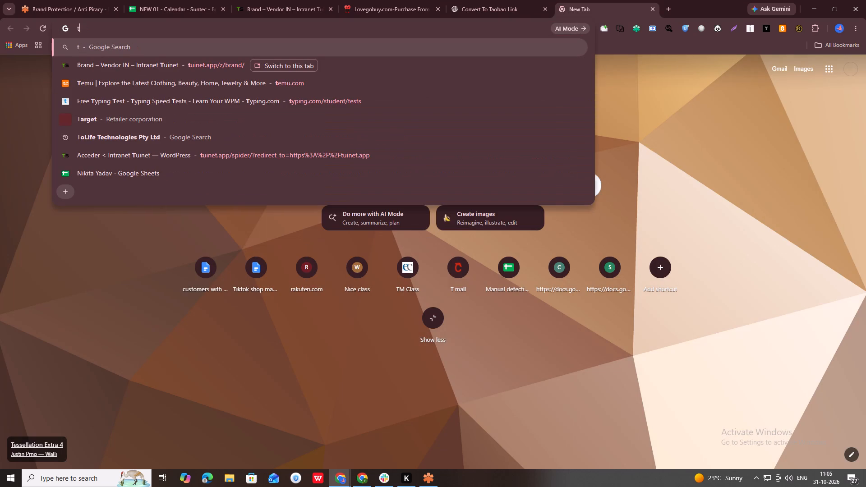
{"action": "key", "text": "Down"}
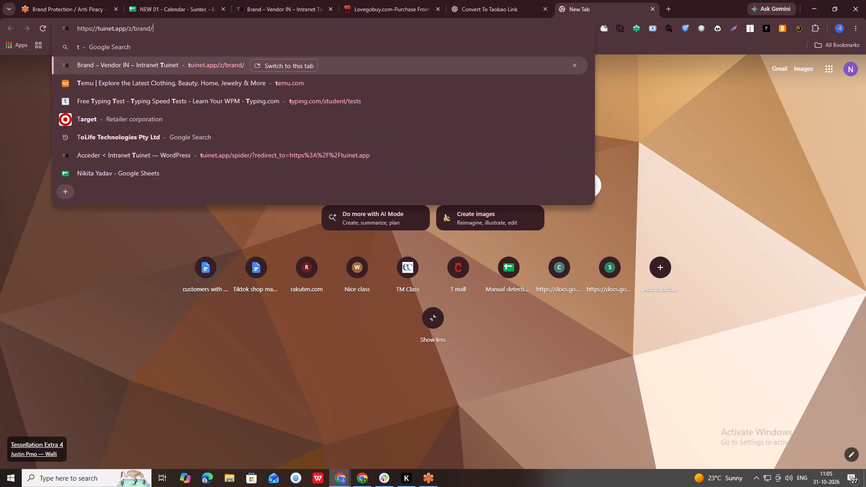
{"action": "key", "text": "Return"}
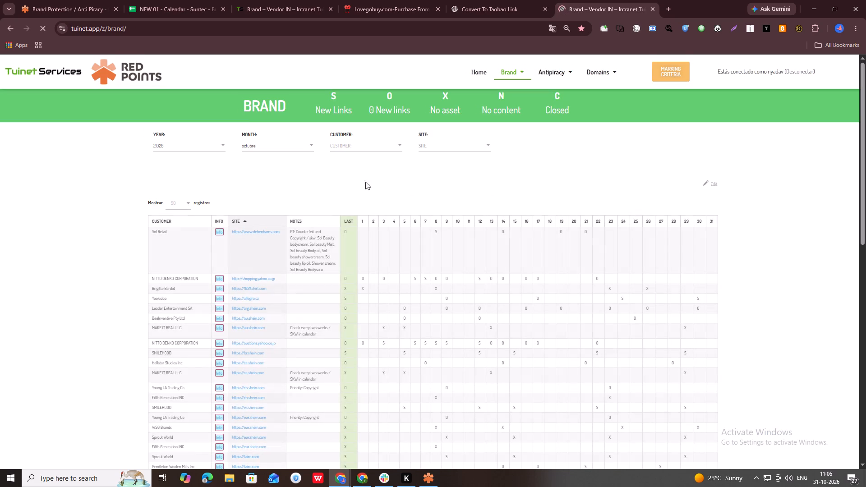
Filter the October 2026 brand records by the customer ToLife Technologies Pty Ltd.
{"action": "left_click", "coordinate": [340, 148]}
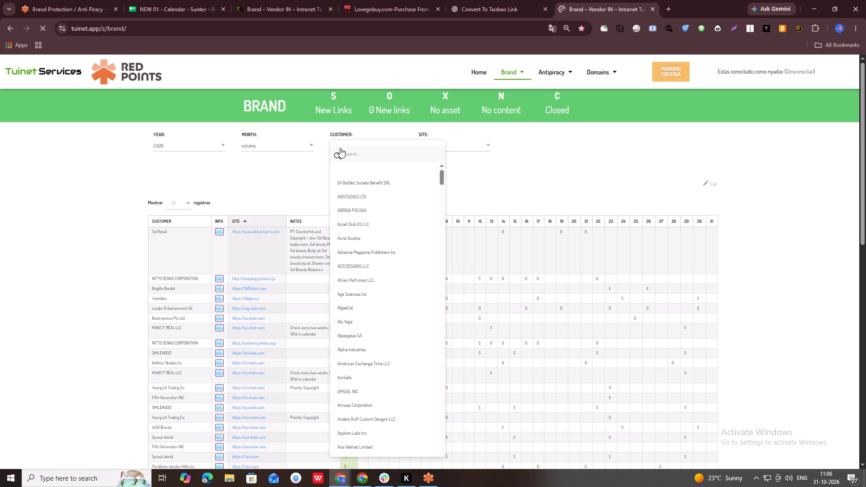
{"action": "type", "text": "tol"}
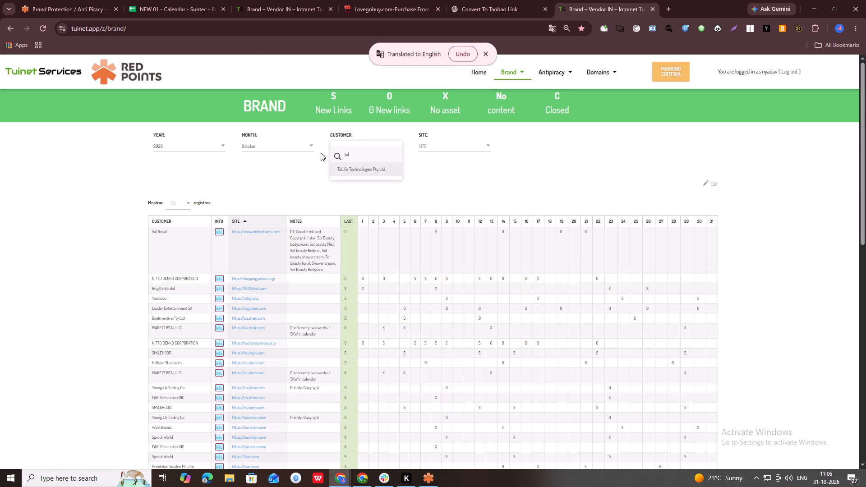
{"action": "left_click", "coordinate": [362, 171]}
{"action": "right_click", "coordinate": [362, 171]}
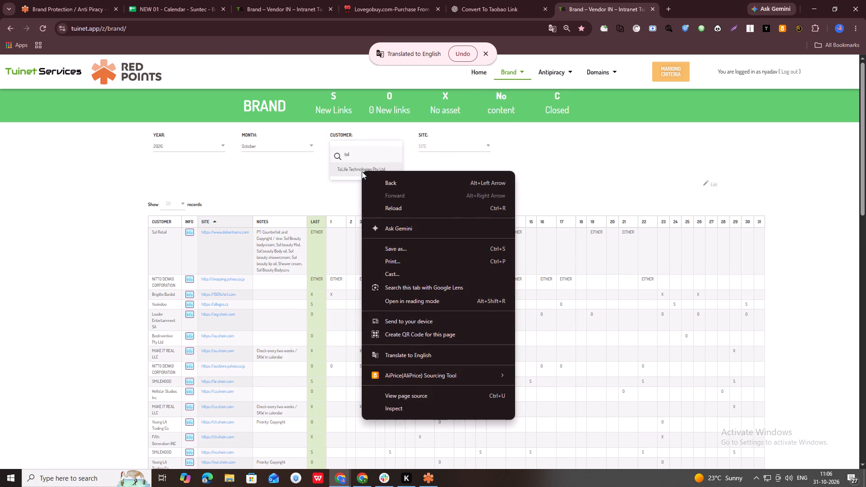
{"action": "left_click", "coordinate": [355, 168]}
{"action": "right_click", "coordinate": [355, 168]}
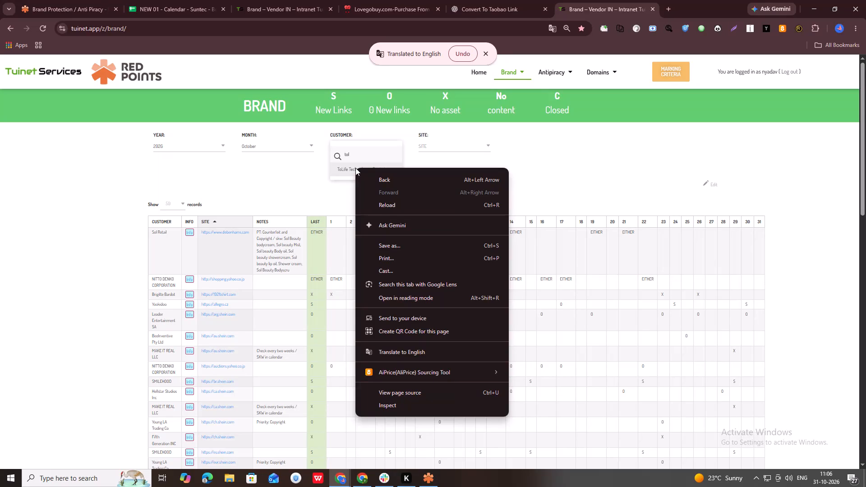
{"action": "left_click", "coordinate": [347, 166]}
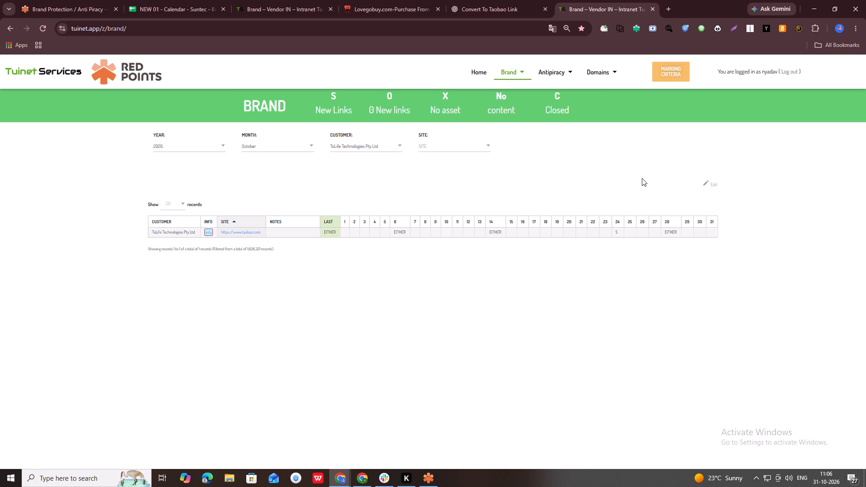
Mark day 31 of October as S for ToLife Technologies Pty Ltd's taobao.com site.
{"action": "double_click", "coordinate": [714, 235]}
{"action": "left_click", "coordinate": [700, 253]}
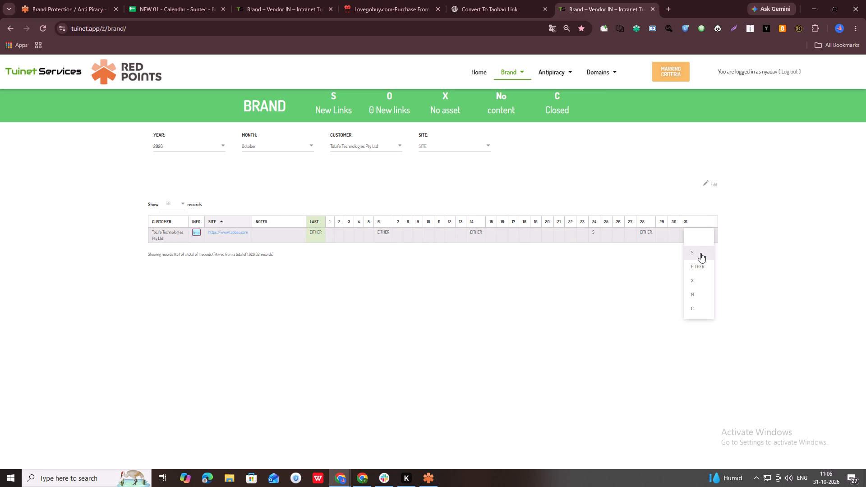
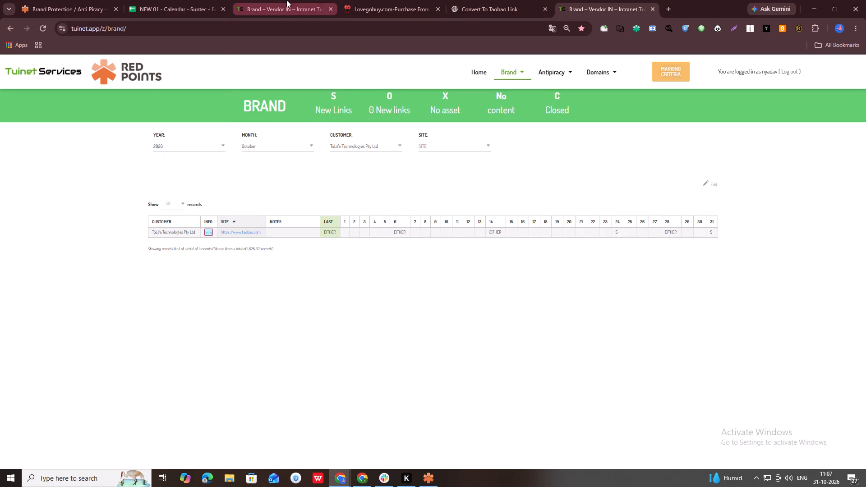
Filter the October 2026 Tuinet brand records by the customer Pirastro GmbH.
{"action": "left_click", "coordinate": [257, 0]}
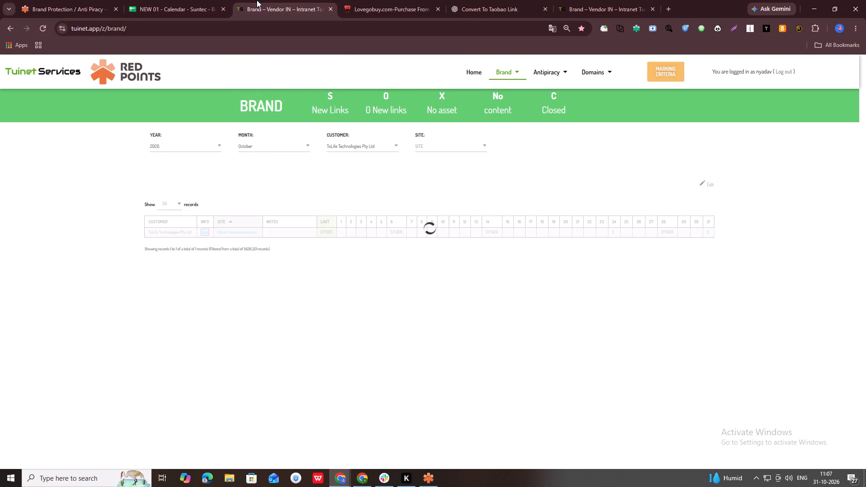
{"action": "left_click", "coordinate": [180, 0]}
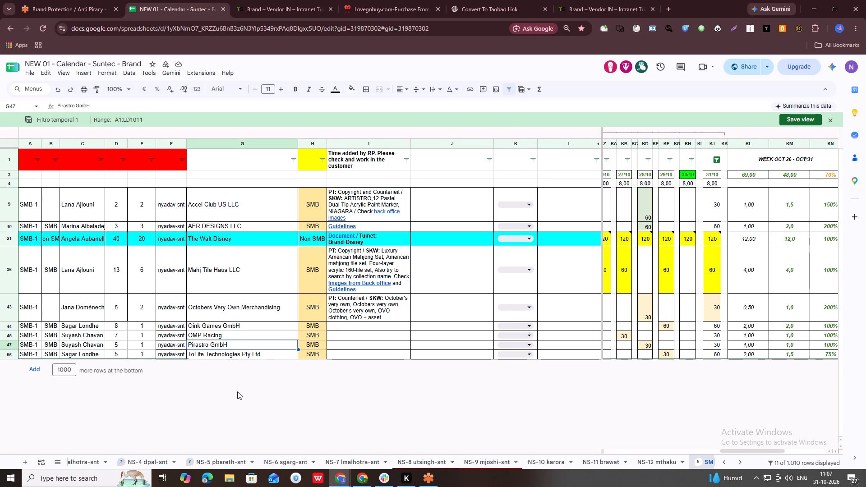
{"action": "left_click", "coordinate": [608, 0]}
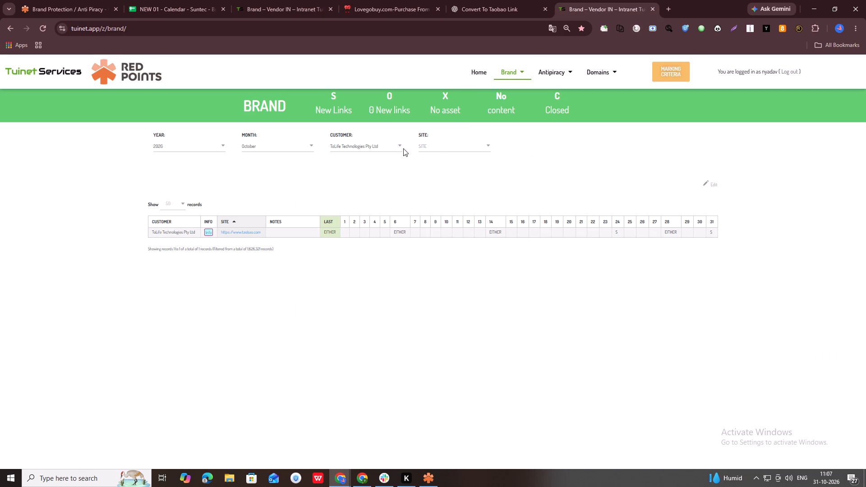
{"action": "left_click", "coordinate": [365, 149]}
{"action": "type", "text": "pira"}
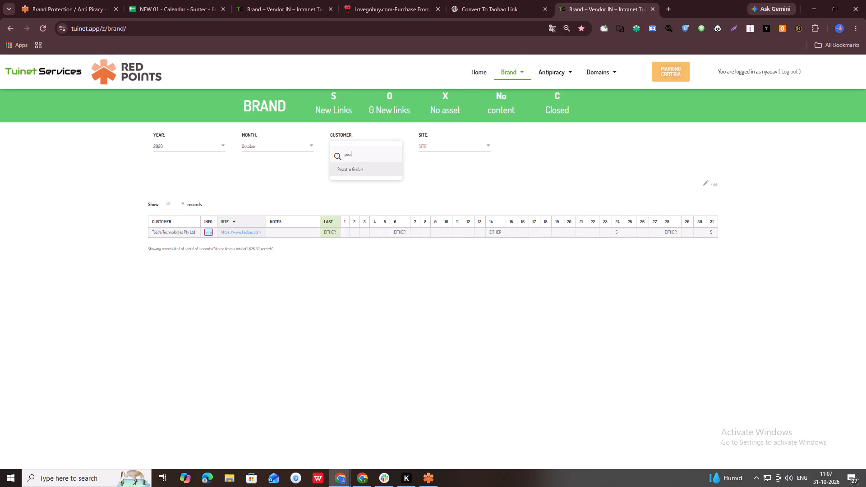
{"action": "left_click", "coordinate": [356, 173]}
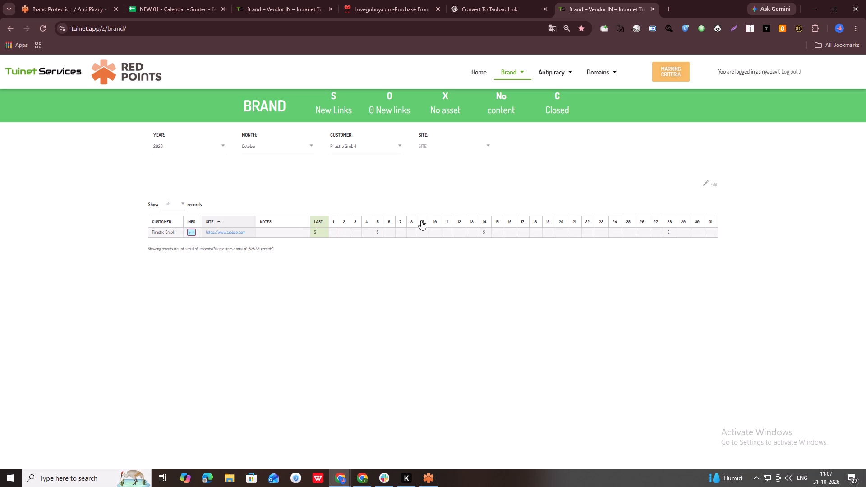
Search Lovegobuy for "pirastro evahh pirazzi".
{"action": "left_click", "coordinate": [419, 0]}
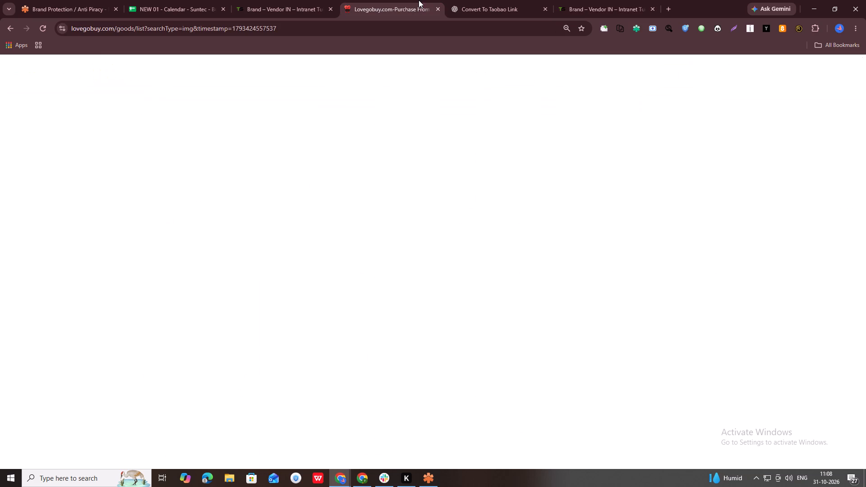
{"action": "scroll", "coordinate": [539, 219], "scroll_direction": "up", "scroll_amount": 4}
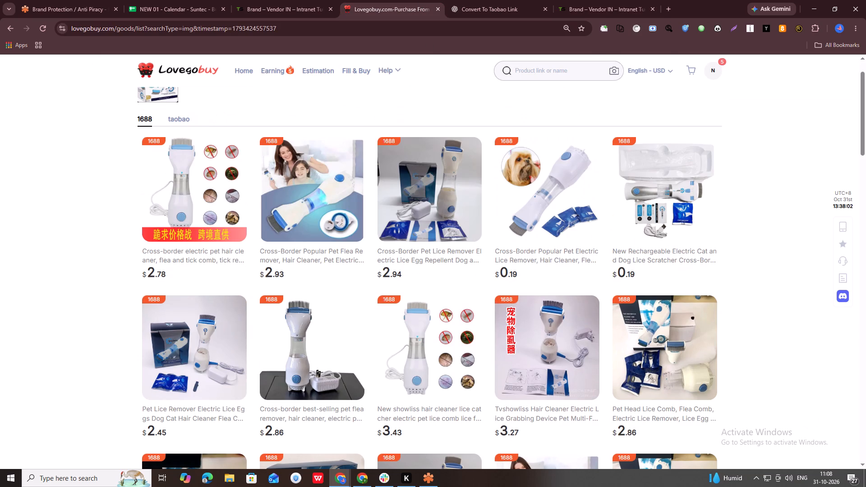
{"action": "left_click", "coordinate": [559, 70]}
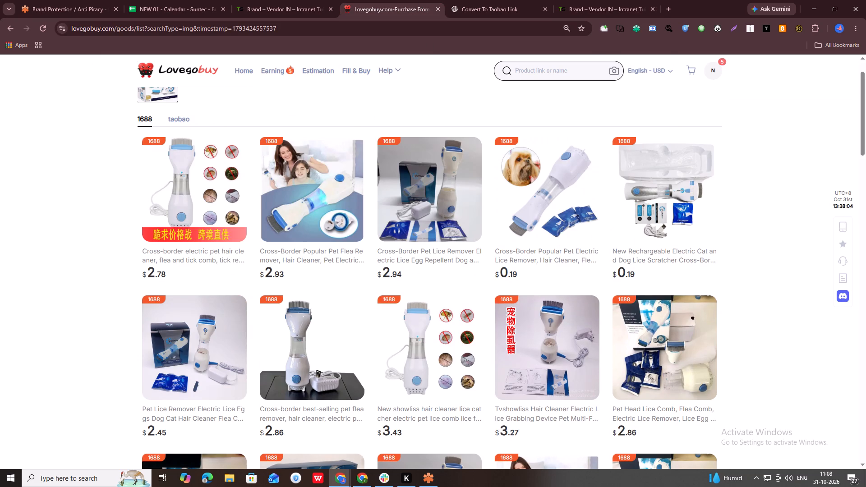
{"action": "type", "text": "pirastro evahh"}
{"action": "key", "text": "space"}
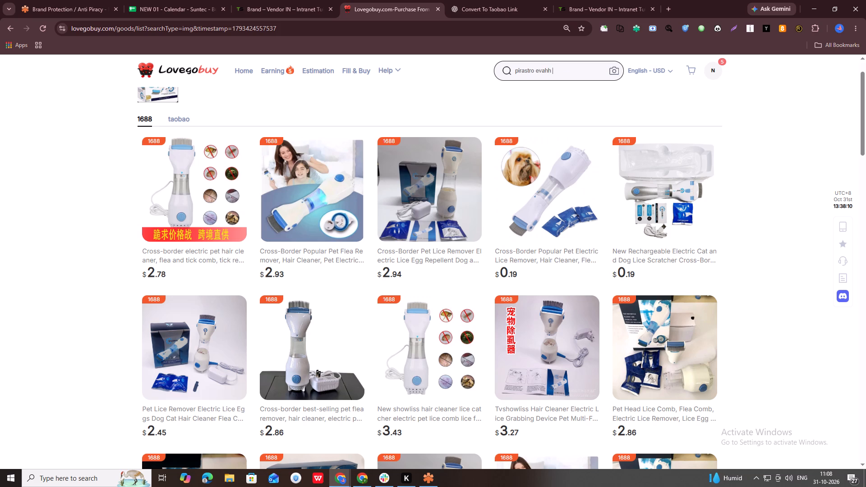
{"action": "type", "text": "pirazzi"}
{"action": "key", "text": "Return"}
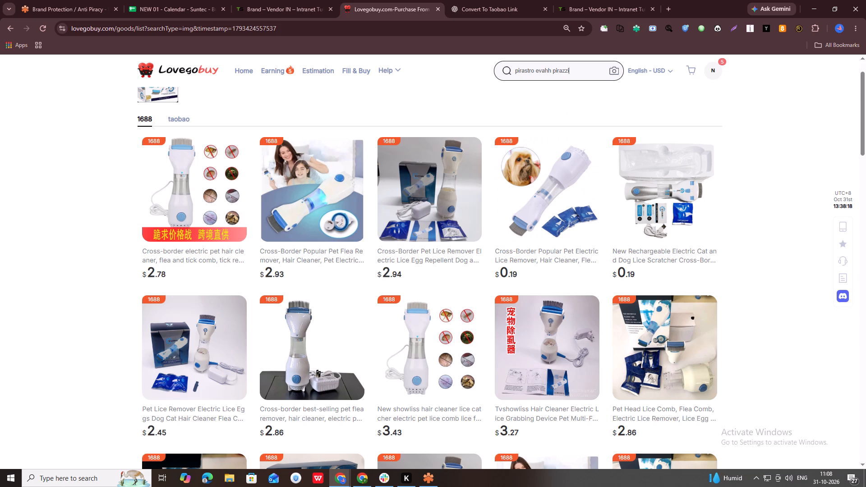
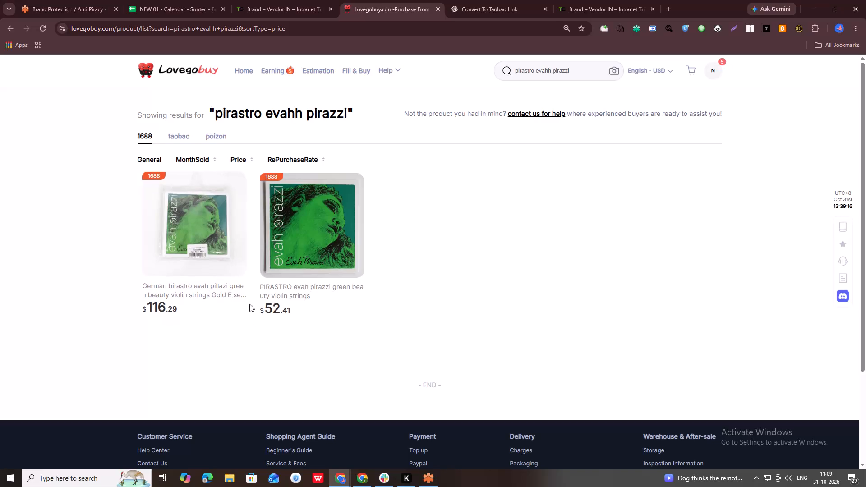
Open both Evah Pirazzi violin string listings found on 1688 in separate browser tabs.
{"action": "left_click", "coordinate": [202, 242], "text": "ctrl"}
{"action": "left_click", "coordinate": [309, 252], "text": "ctrl"}
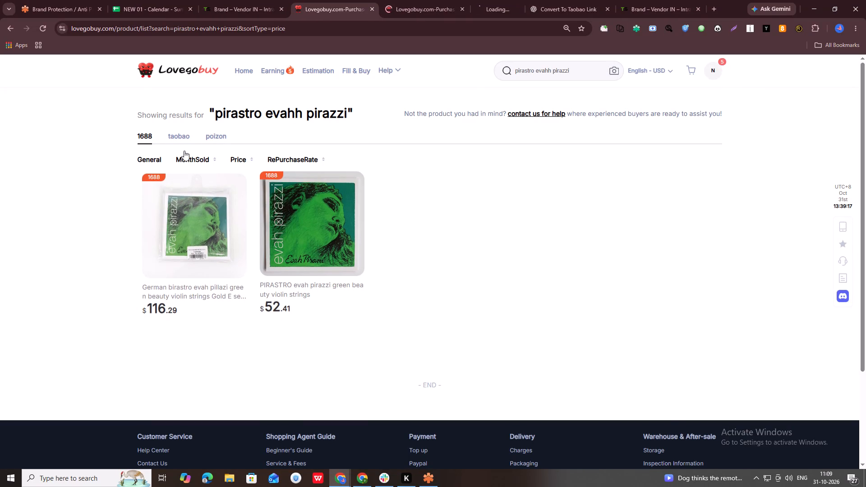
Show the Taobao results for the "pirastro evahh pirazzi" search.
{"action": "left_click", "coordinate": [182, 138]}
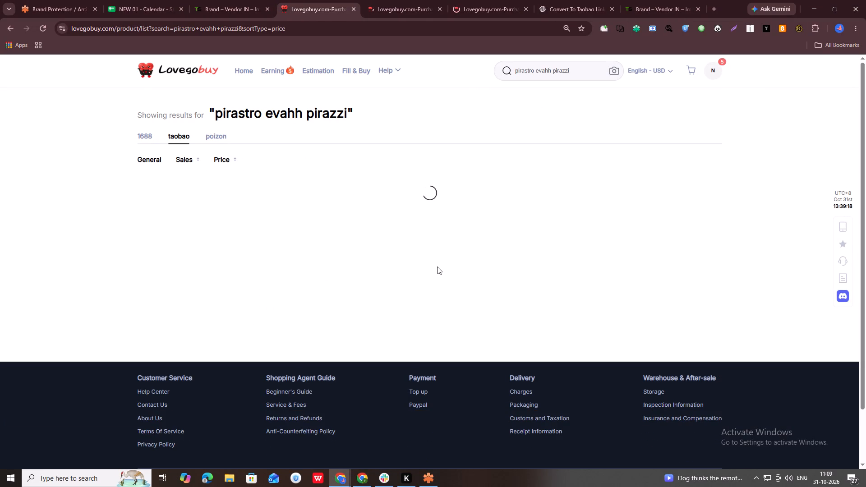
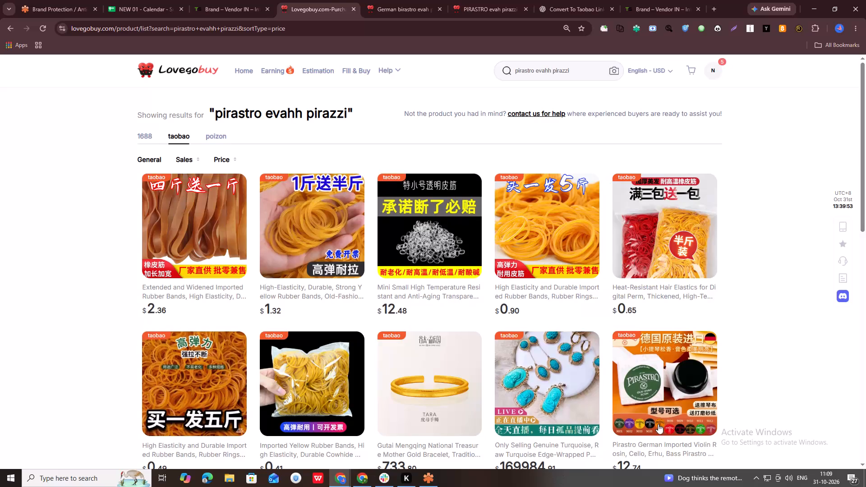
Open the Pirastro German imported violin rosin listing from the Taobao results in a separate tab.
{"action": "left_click", "coordinate": [665, 384], "text": "ctrl"}
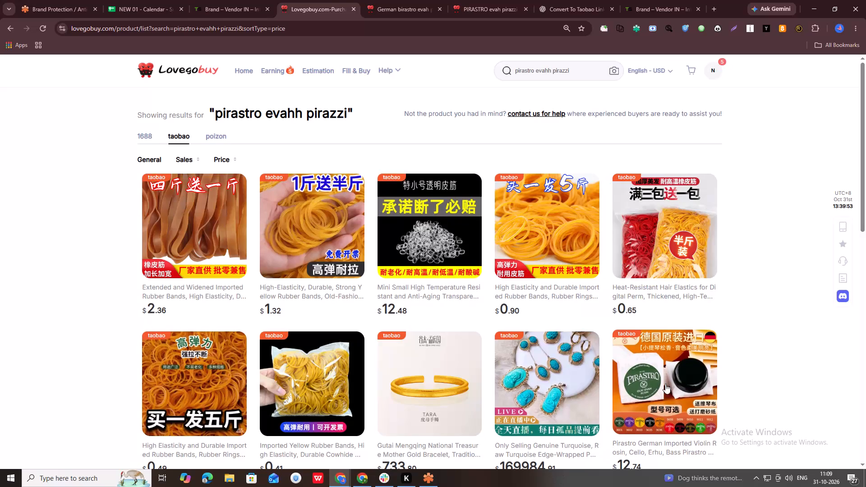
{"action": "scroll", "coordinate": [567, 424], "scroll_direction": "down", "scroll_amount": 5}
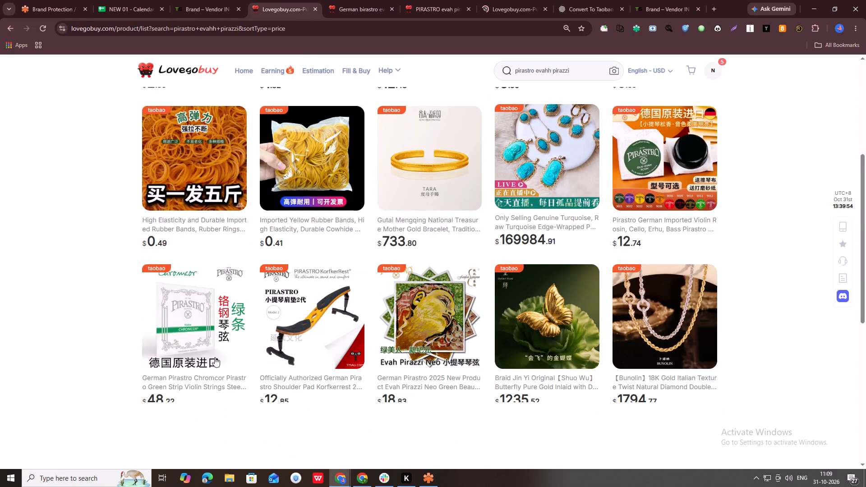
Copy the 1688 product link of the "German birastro evah pillazi" strings listing into Links row 103449 of Manual Detection Records.
{"action": "left_click", "coordinate": [381, 0]}
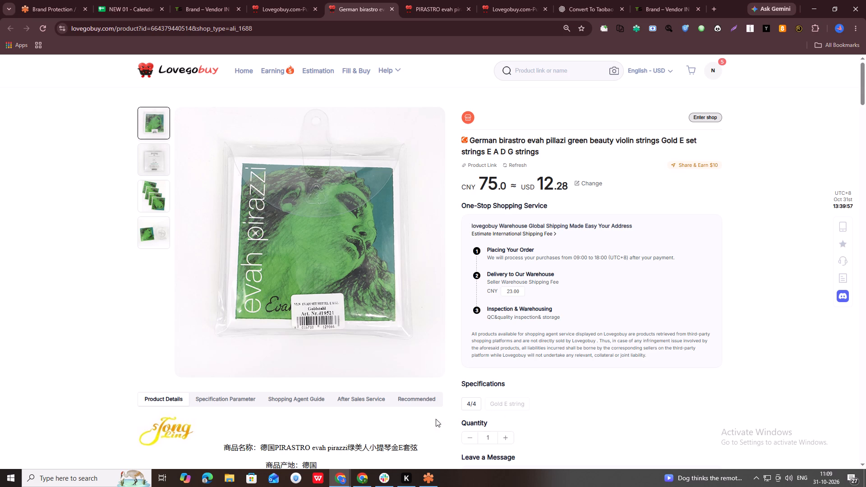
{"action": "right_click", "coordinate": [486, 165]}
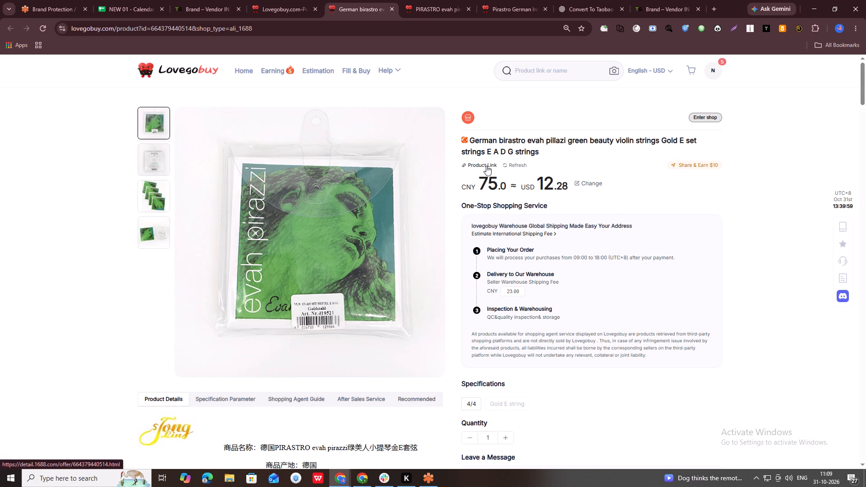
{"action": "left_click", "coordinate": [532, 261]}
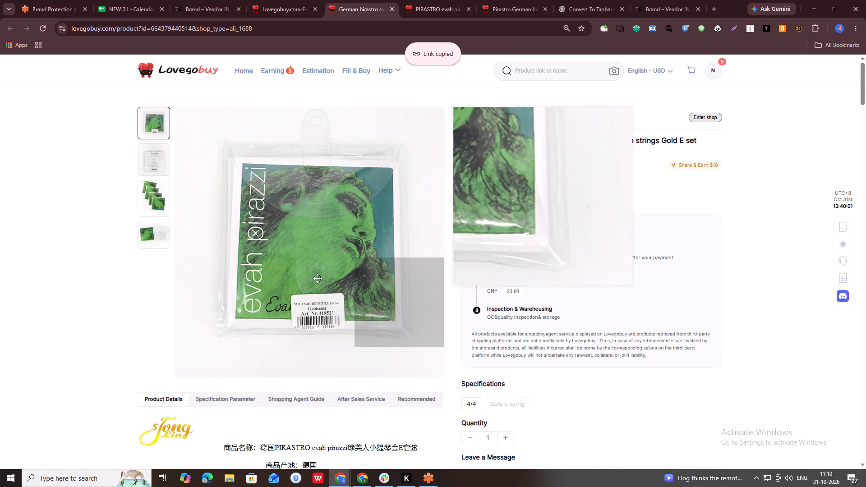
{"action": "key", "text": "alt+Tab"}
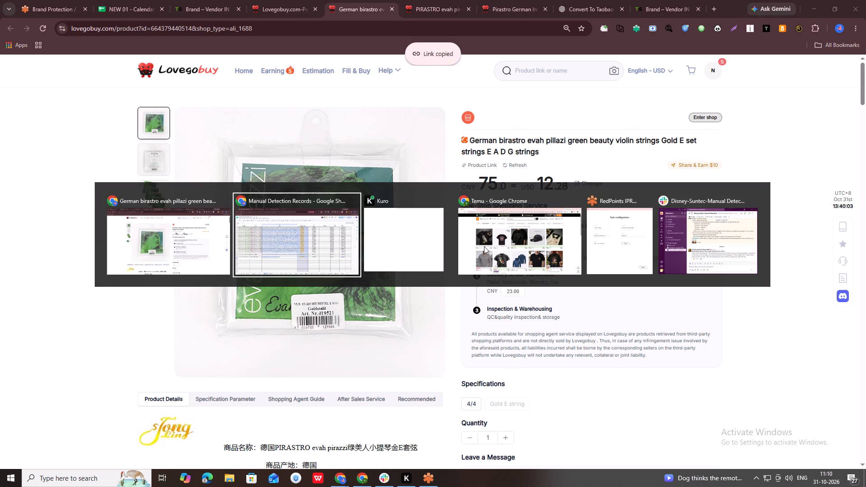
{"action": "key", "text": "Down"}
{"action": "key", "text": "ctrl+v"}
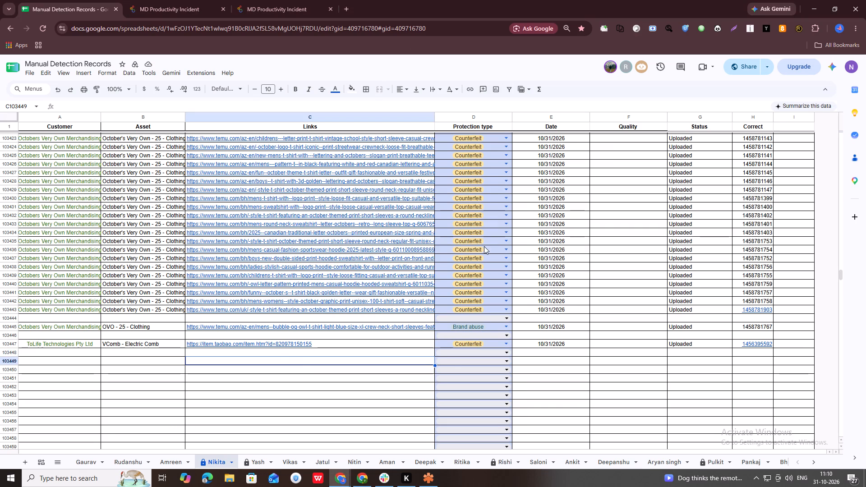
{"action": "key", "text": "Down"}
Copy the 1688 product link of the "PIRASTRO evah pirazzi green beauty violin strings" listing into Links row 103450 of Manual Detection Records.
{"action": "key", "text": "alt+Tab"}
{"action": "key", "text": "ctrl+Tab"}
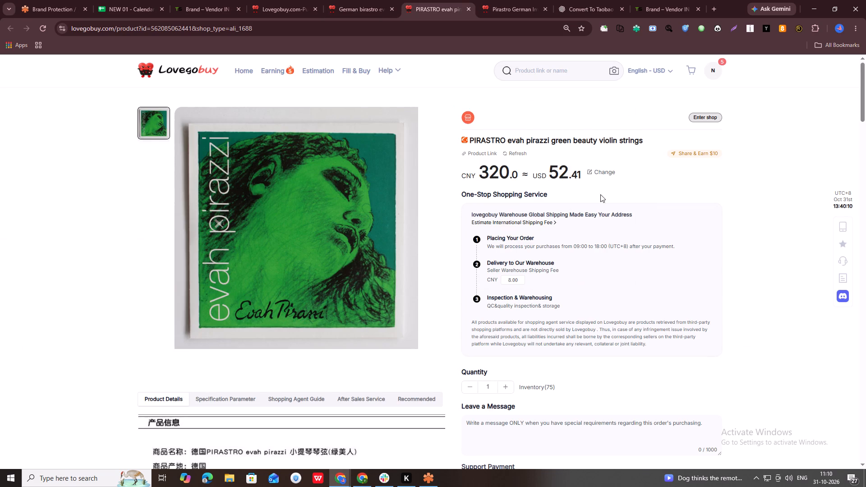
{"action": "right_click", "coordinate": [479, 153]}
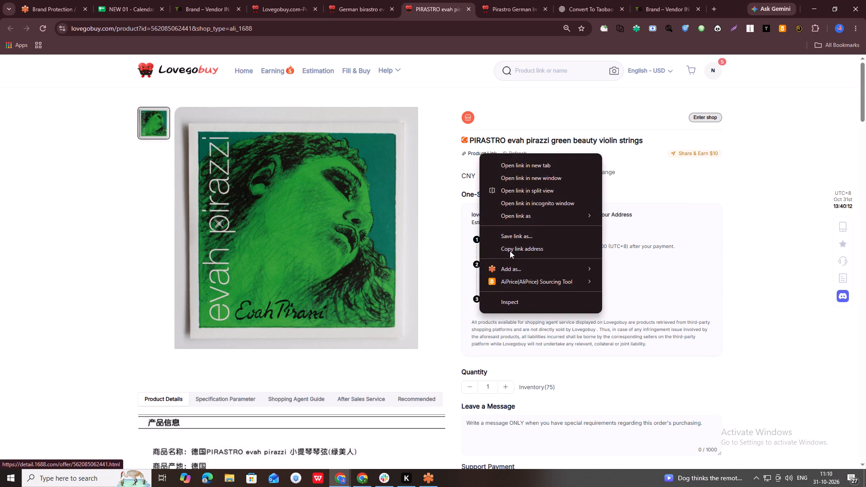
{"action": "left_click", "coordinate": [509, 251]}
{"action": "key", "text": "alt+Tab"}
{"action": "key", "text": "ctrl+v"}
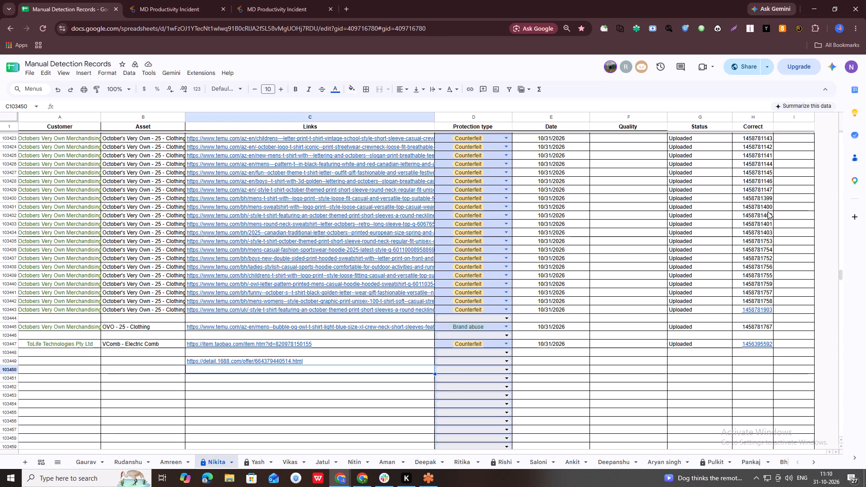
{"action": "key", "text": "Down"}
Examine the Pirastro violin rosin listing, enlarging its last product photo showing the assorted rosins.
{"action": "key", "text": "alt+Tab"}
{"action": "left_click", "coordinate": [512, 0]}
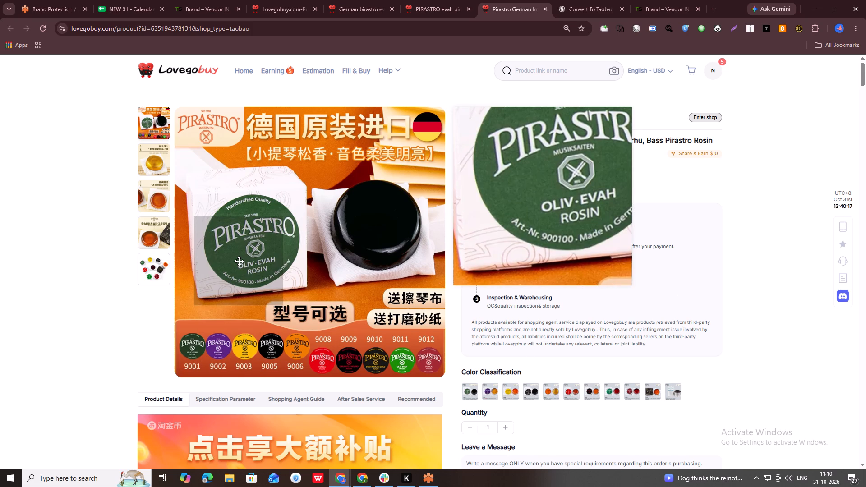
{"action": "left_click", "coordinate": [152, 273]}
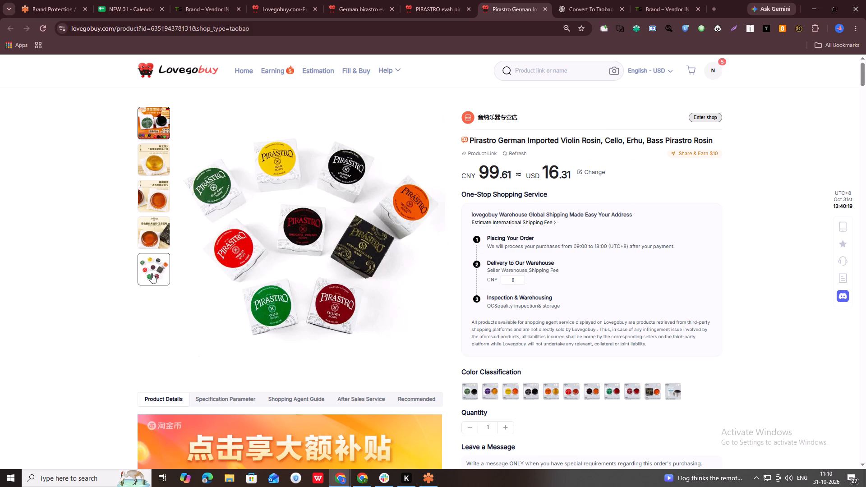
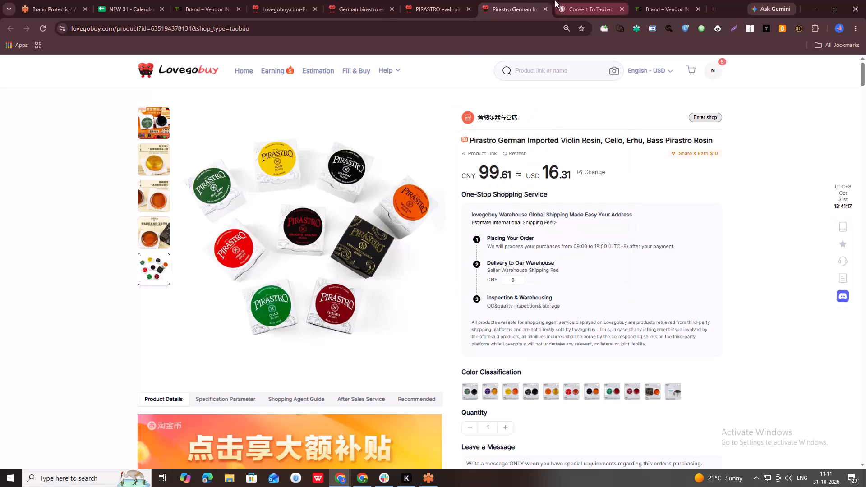
Close the Pirastro German imported violin rosin listing.
{"action": "middle_click", "coordinate": [521, 0]}
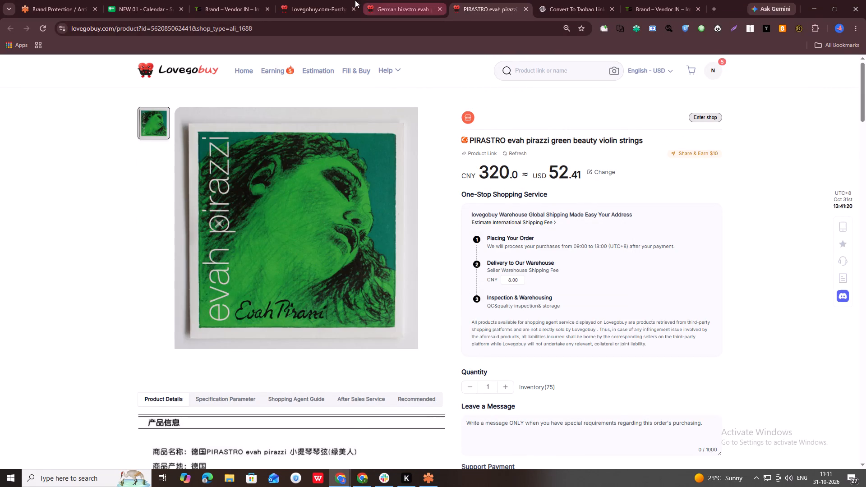
Open the Five Crowns, German Pirastro nylon and Physical Store Evah Pirazzi green strings listings from the Taobao search results in separate tabs.
{"action": "left_click", "coordinate": [318, 0]}
{"action": "scroll", "coordinate": [636, 315], "scroll_direction": "down", "scroll_amount": 6}
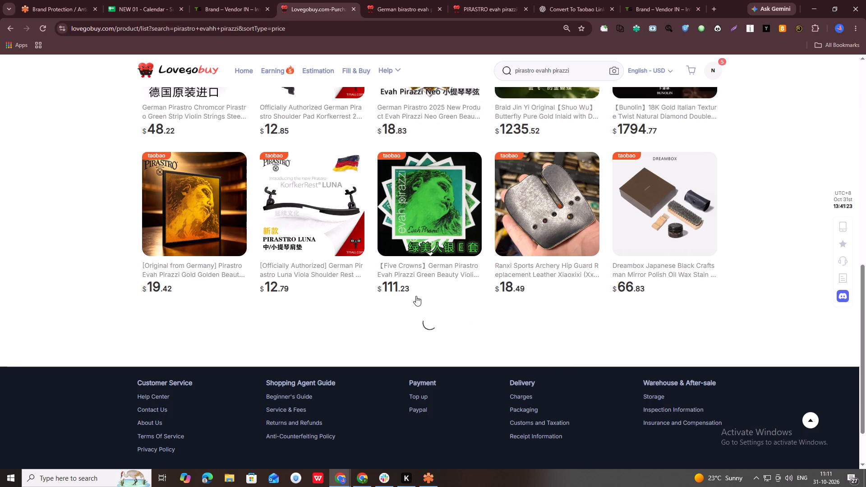
{"action": "left_click", "coordinate": [429, 258], "text": "ctrl"}
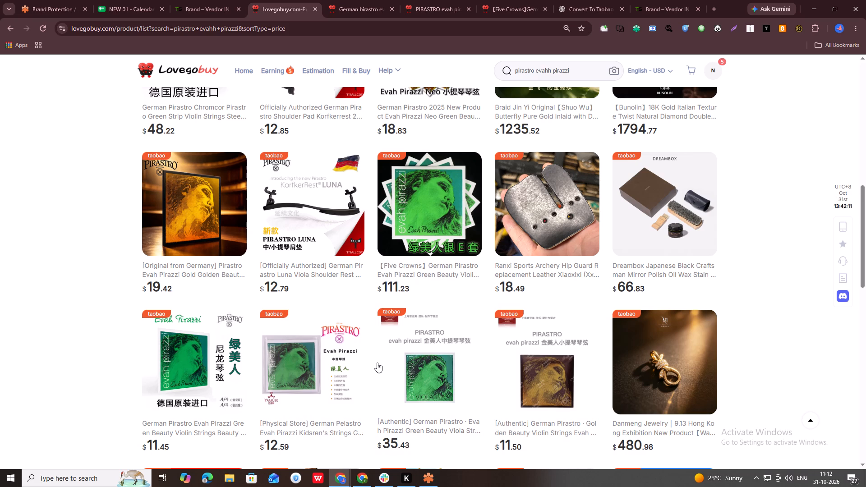
{"action": "left_click", "coordinate": [206, 372], "text": "ctrl"}
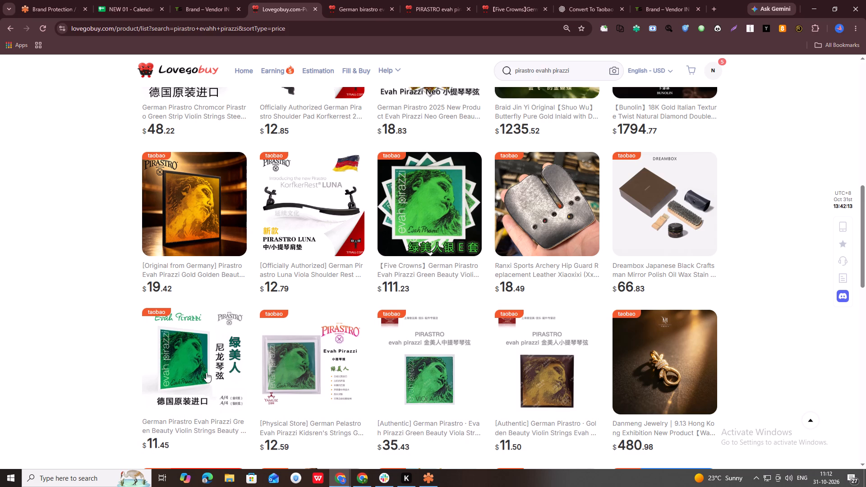
{"action": "left_click", "coordinate": [306, 360], "text": "ctrl"}
Examine the remaining "pirastro evahh pirazzi" search results for further suspicious Pirastro string listings.
{"action": "scroll", "coordinate": [540, 371], "scroll_direction": "down", "scroll_amount": 6}
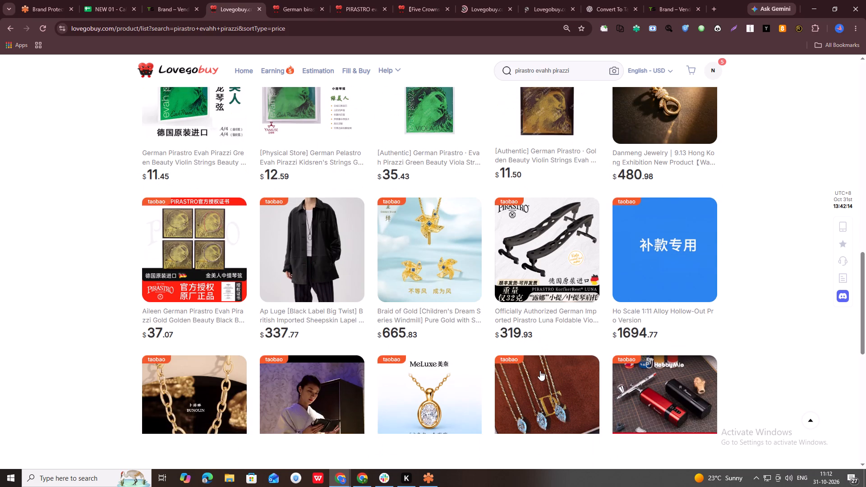
{"action": "scroll", "coordinate": [525, 366], "scroll_direction": "down", "scroll_amount": 6}
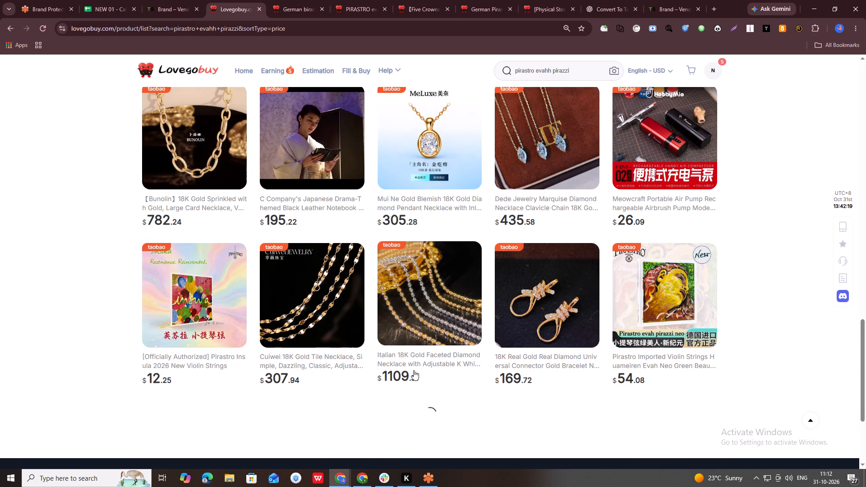
{"action": "scroll", "coordinate": [414, 370], "scroll_direction": "down", "scroll_amount": 5}
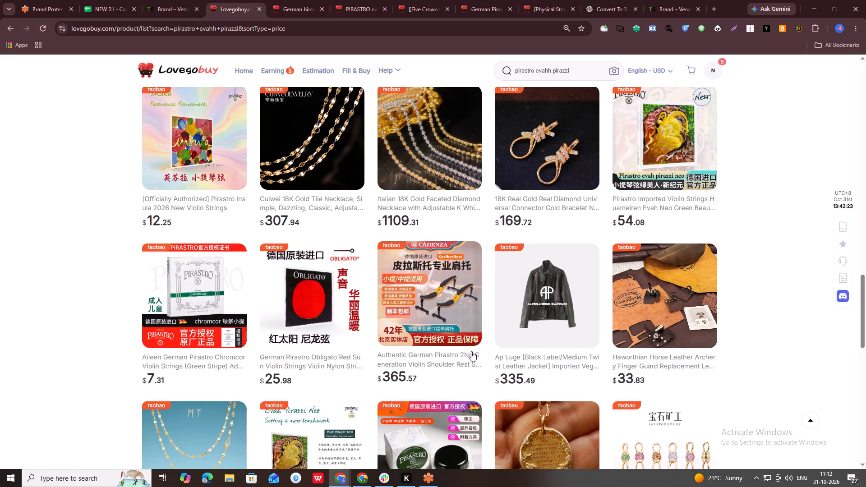
{"action": "scroll", "coordinate": [519, 320], "scroll_direction": "down", "scroll_amount": 5}
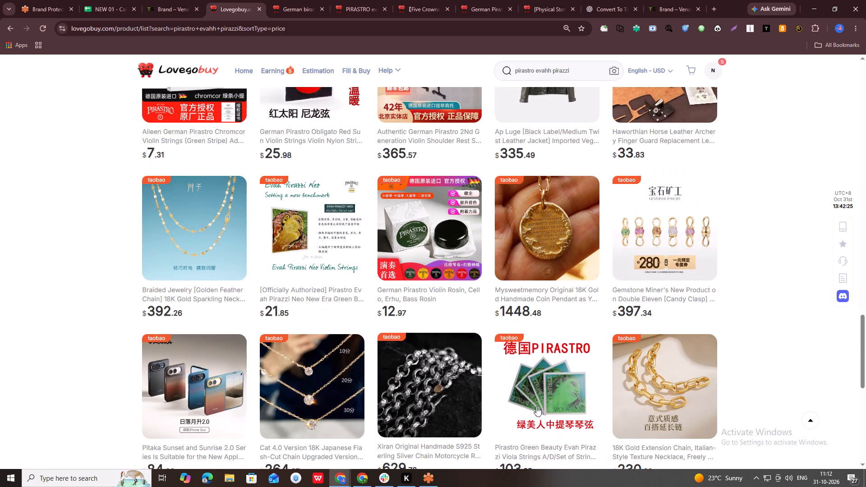
{"action": "scroll", "coordinate": [569, 420], "scroll_direction": "down", "scroll_amount": 6}
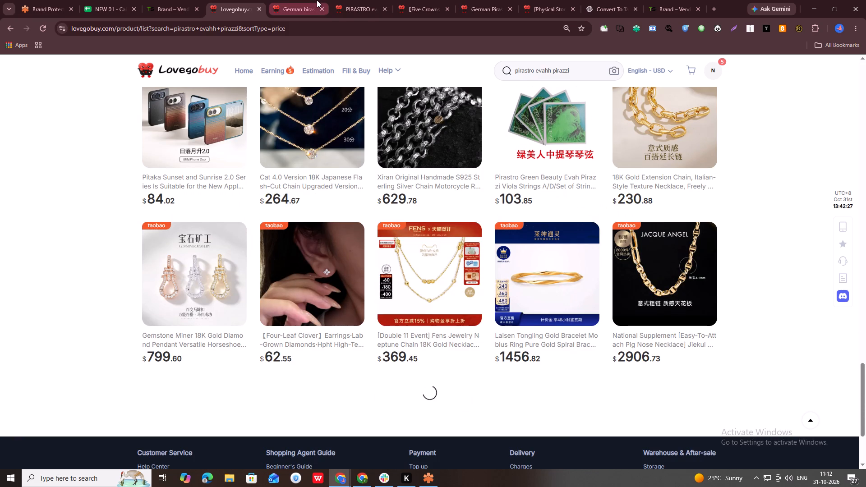
Return to the "German birastro evah pillazi" green beauty violin strings listing.
{"action": "left_click", "coordinate": [317, 0]}
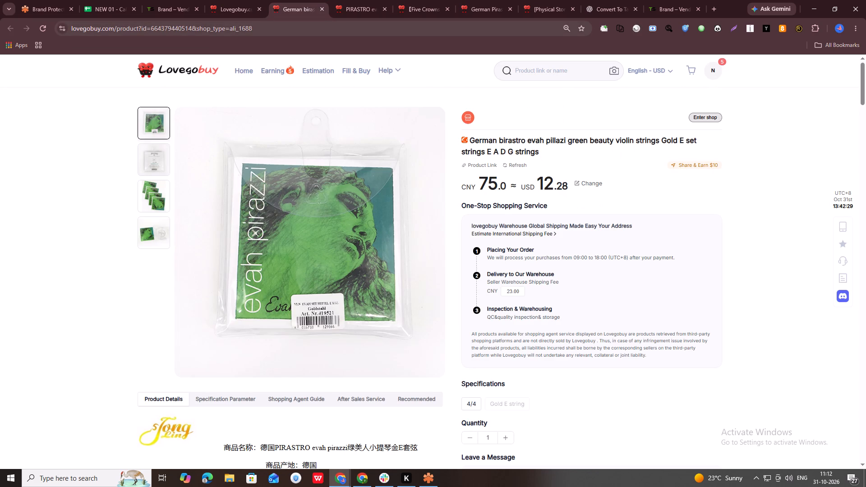
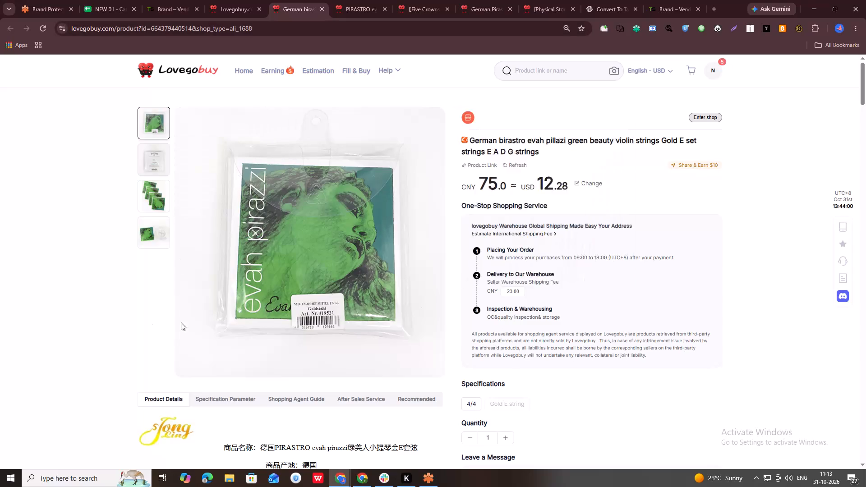
Log the Five Crowns Evah Pirazzi listing's Taobao product link in the Links column of Manual Detection Records, row 103452.
{"action": "left_click", "coordinate": [369, 0]}
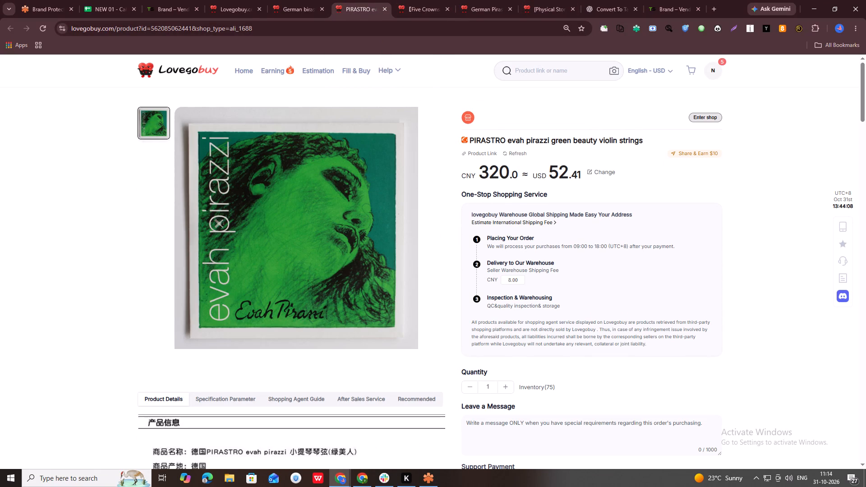
{"action": "left_click", "coordinate": [417, 0]}
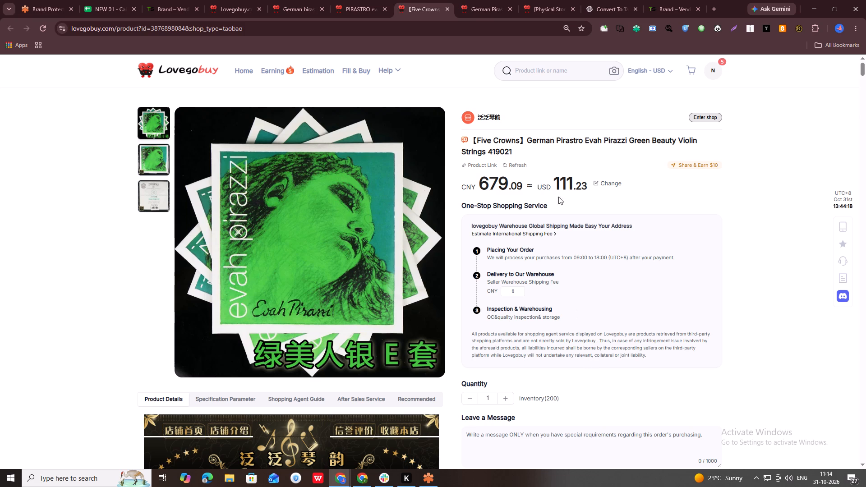
{"action": "right_click", "coordinate": [477, 166]}
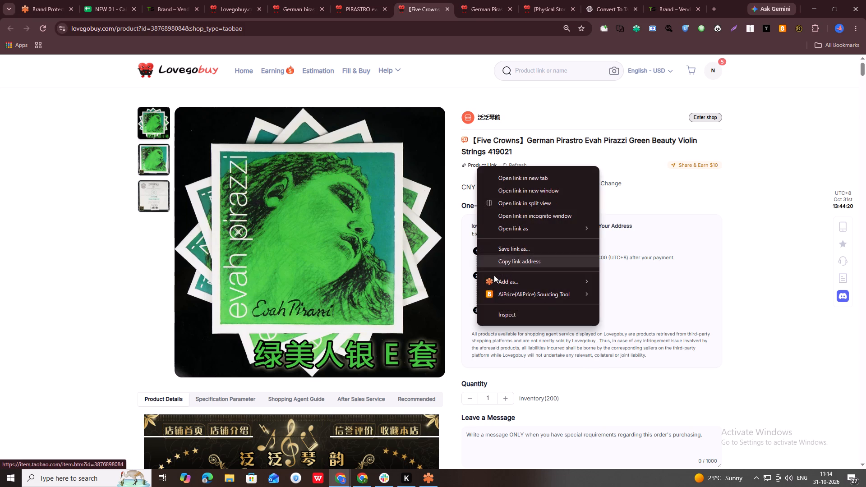
{"action": "left_click", "coordinate": [507, 260]}
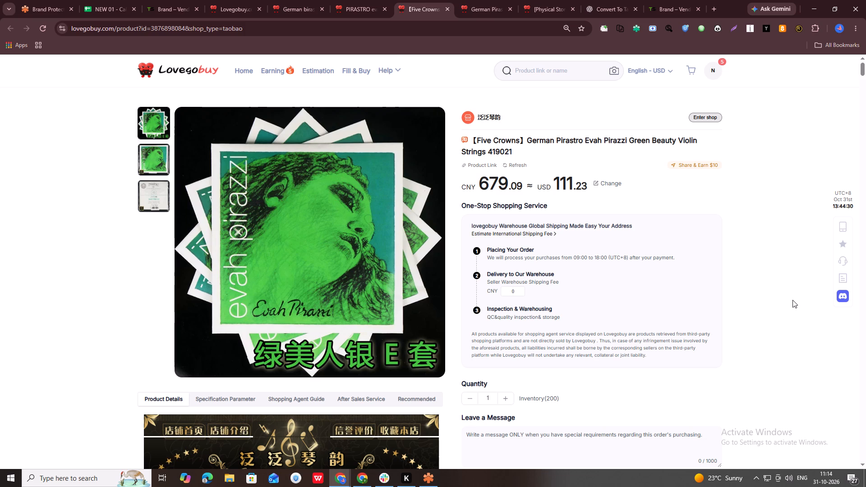
{"action": "key", "text": "alt+Tab"}
{"action": "key", "text": "Down"}
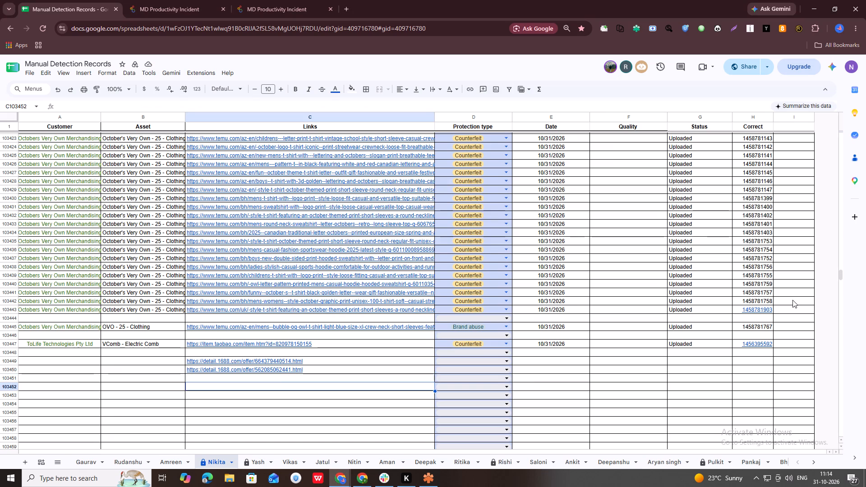
{"action": "key", "text": "ctrl+v"}
{"action": "key", "text": "Down"}
Log the product link of the "German Pirastro Evah Pirazzi Green Beauty Violin Strings Beauty Head" listing in Links row 103453.
{"action": "key", "text": "alt+Tab"}
{"action": "key", "text": "ctrl+Tab"}
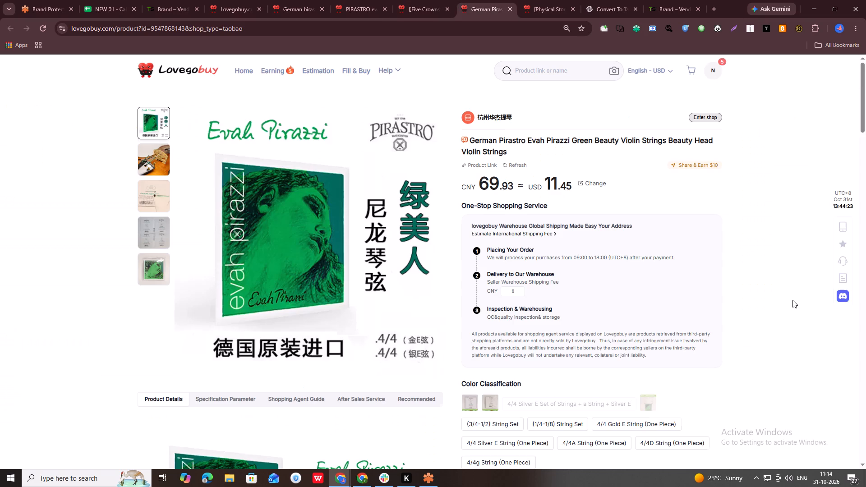
{"action": "right_click", "coordinate": [479, 166]}
{"action": "left_click", "coordinate": [503, 261]}
{"action": "key", "text": "alt+Tab"}
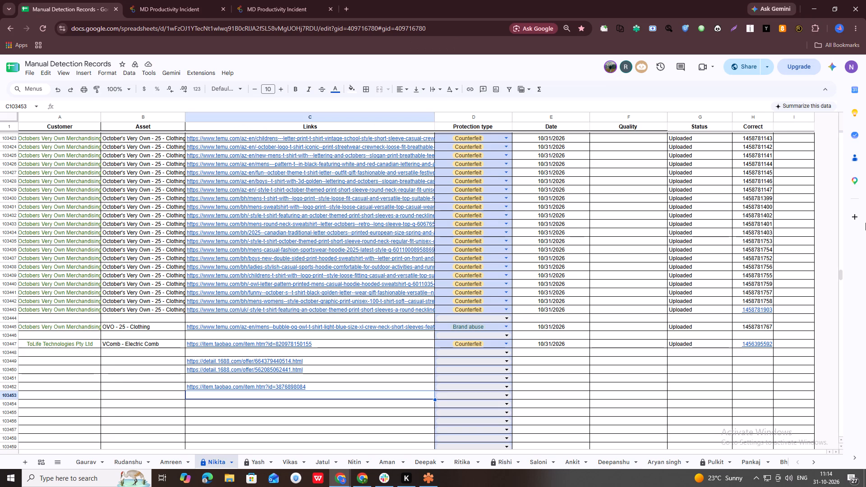
{"action": "key", "text": "ctrl+v"}
{"action": "key", "text": "Down"}
Log the [Physical Store] Evah Pirazzi strings listing's Taobao product link in Links row 103454 of Manual Detection Records.
{"action": "key", "text": "alt+Tab"}
{"action": "key", "text": "ctrl+Tab"}
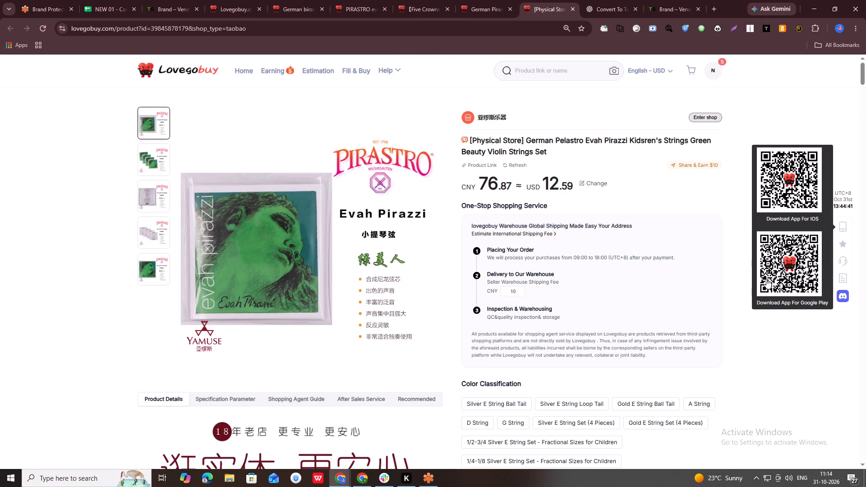
{"action": "right_click", "coordinate": [485, 165]}
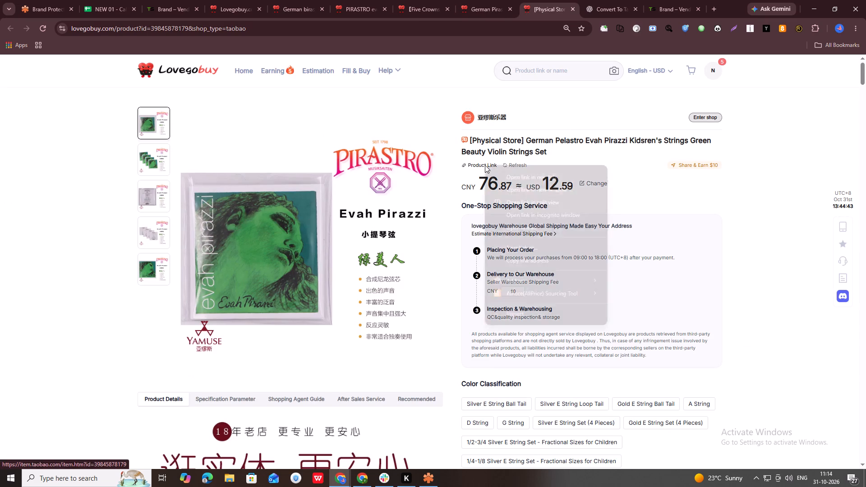
{"action": "left_click", "coordinate": [509, 262]}
{"action": "key", "text": "alt+Tab"}
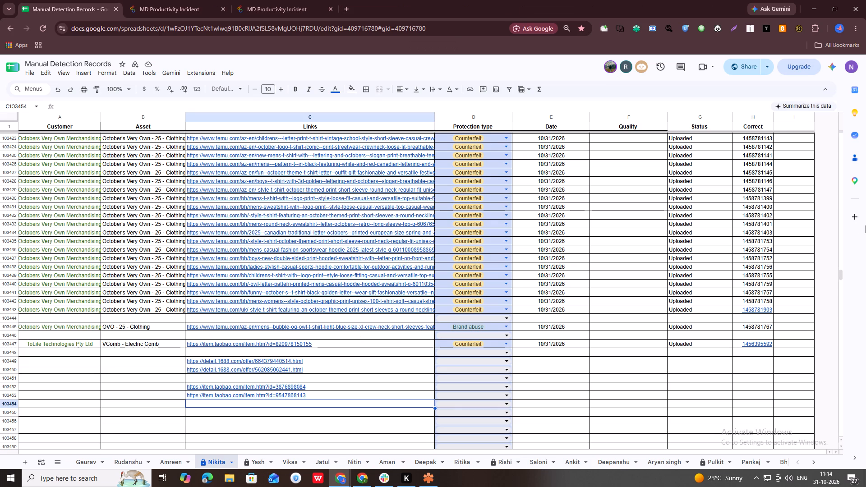
{"action": "key", "text": "ctrl+v"}
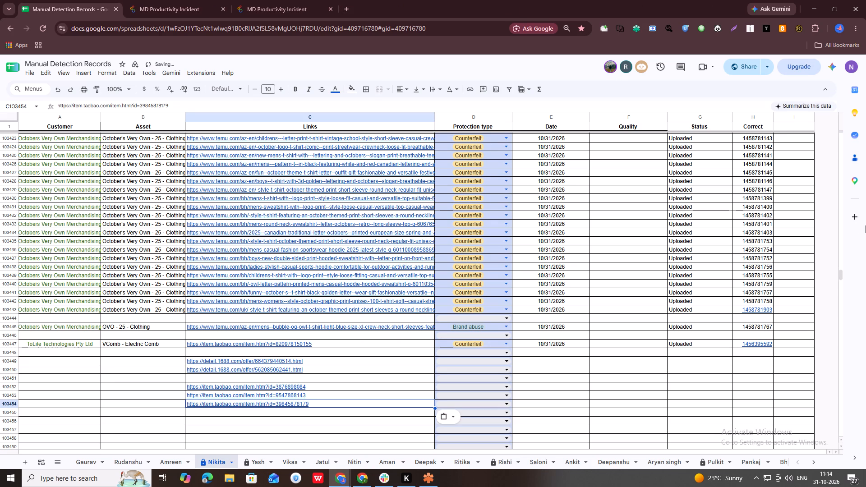
{"action": "key", "text": "ctrl+Up"}
{"action": "key", "text": "ctrl+Up"}
{"action": "key", "text": "ctrl+shift+Up"}
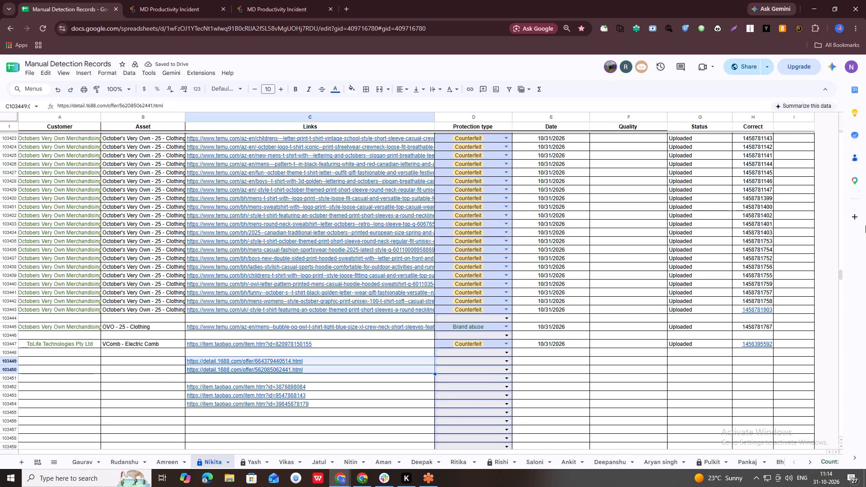
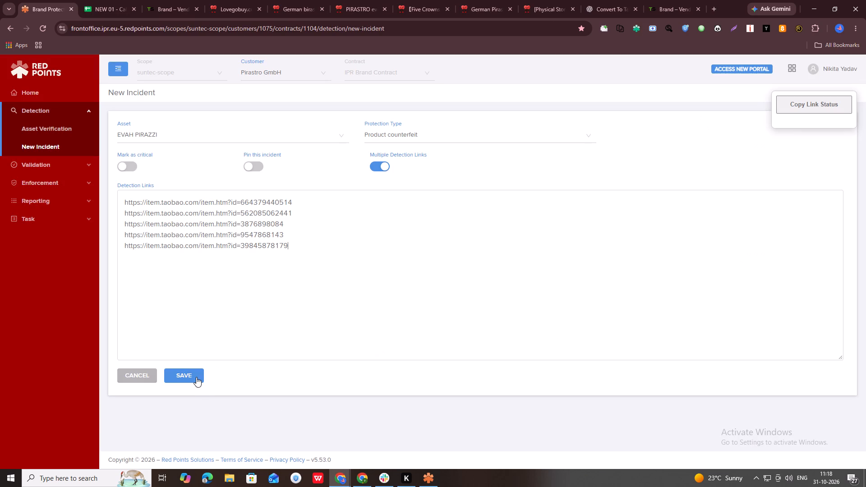
{"action": "left_click", "coordinate": [189, 377]}
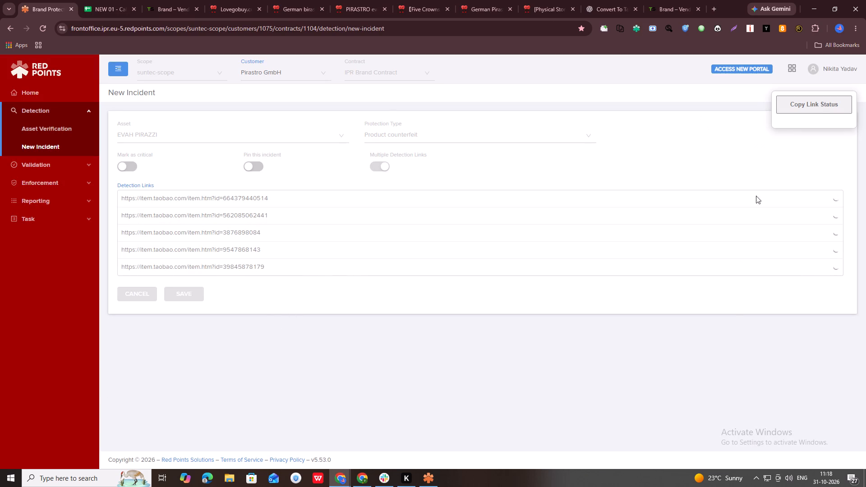
Copy the link status from Red Points and paste it into Manual Detection Records starting at cell F103448.
{"action": "left_click", "coordinate": [815, 108]}
{"action": "key", "text": "alt+Tab"}
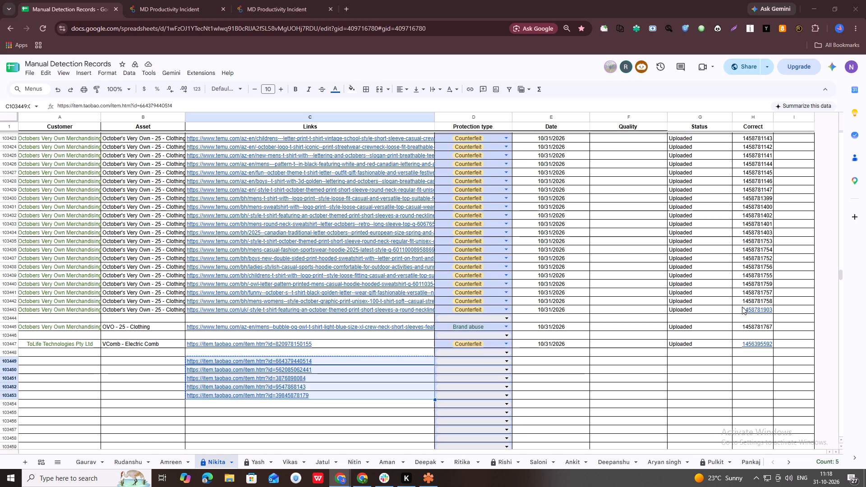
{"action": "left_click", "coordinate": [631, 353]}
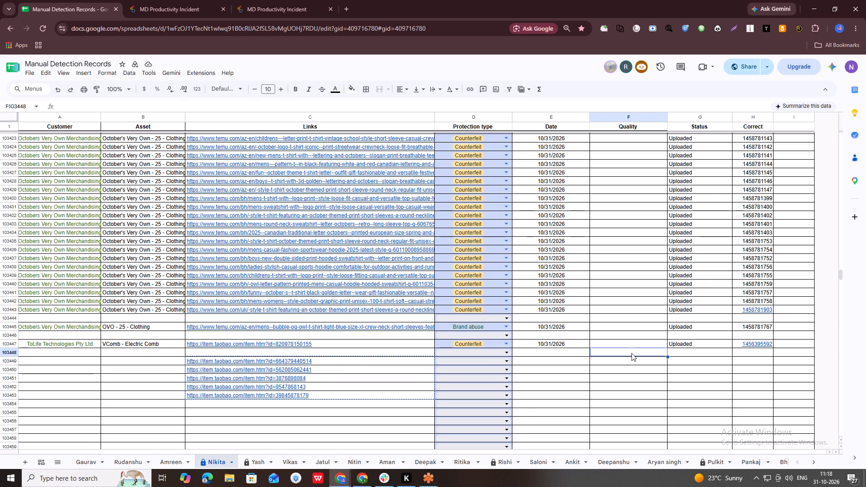
{"action": "key", "text": "ctrl+v"}
Delete the pasted header row in F103448:H103448 and the repeated Taobao links in F103449:F103453.
{"action": "key", "text": "Left"}
{"action": "key", "text": "Right"}
{"action": "key", "text": "shift+Right"}
{"action": "key", "text": "shift+Right"}
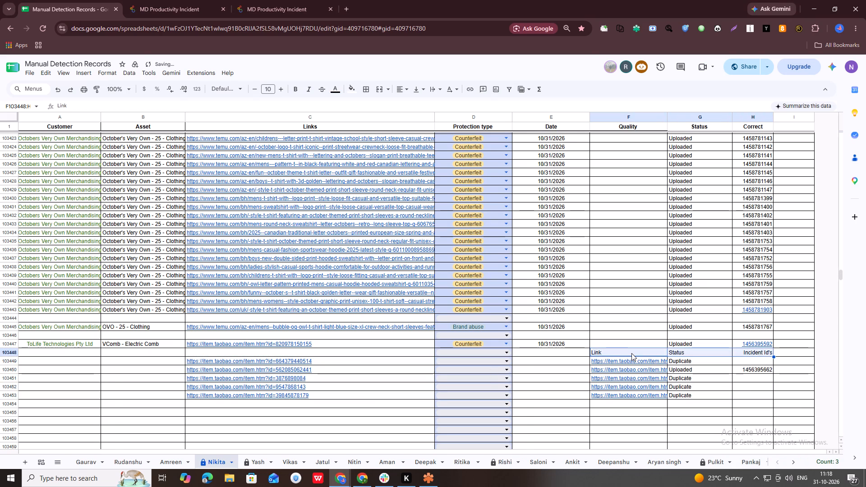
{"action": "key", "text": "Delete"}
{"action": "key", "text": "Down"}
{"action": "key", "text": "ctrl+shift+Down"}
{"action": "key", "text": "Delete"}
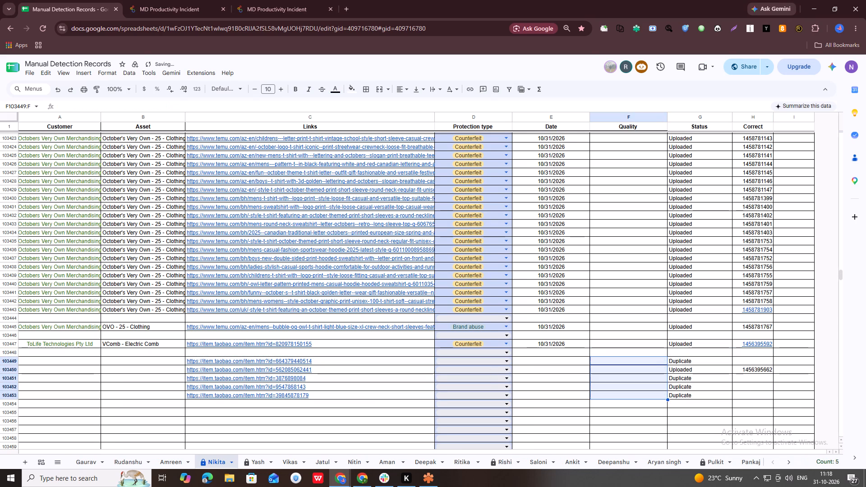
Copy the Counterfeit protection type and date 10/31/2026 from row 103447 into rows 103449–103453.
{"action": "key", "text": "ctrl+Left"}
{"action": "key", "text": "Right"}
{"action": "key", "text": "ctrl+Up"}
{"action": "key", "text": "Right"}
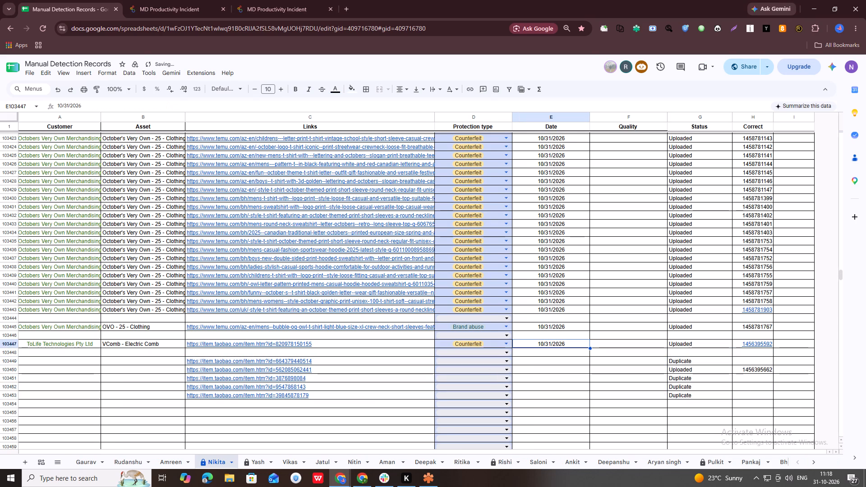
{"action": "key", "text": "Left"}
{"action": "key", "text": "shift+Right"}
{"action": "key", "text": "ctrl+c"}
{"action": "key", "text": "Down"}
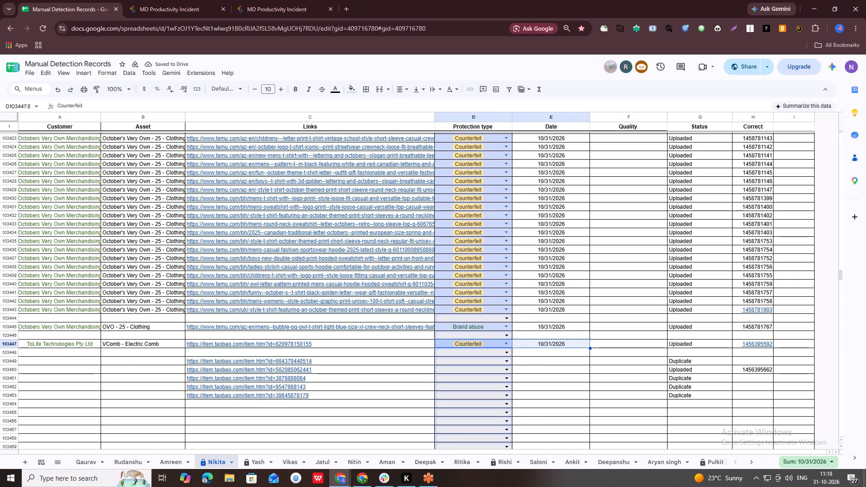
{"action": "key", "text": "Down"}
{"action": "key", "text": "ctrl+v"}
{"action": "key", "text": "ctrl+space"}
{"action": "key", "text": "ctrl+d"}
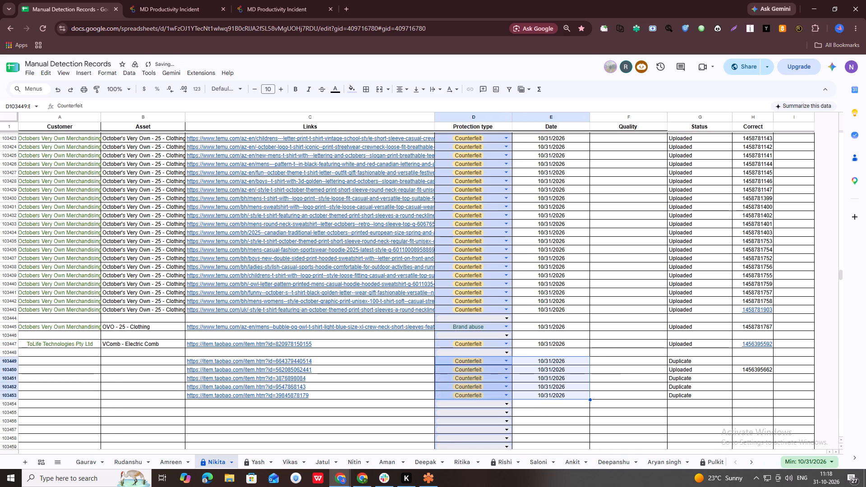
Copy asset EVAH PIRAZZI and customer Pirastro GmbH from the Red Points incident into cells B103449 and A103449.
{"action": "key", "text": "Left"}
{"action": "key", "text": "Left"}
{"action": "key", "text": "Left"}
{"action": "key", "text": "alt+Tab"}
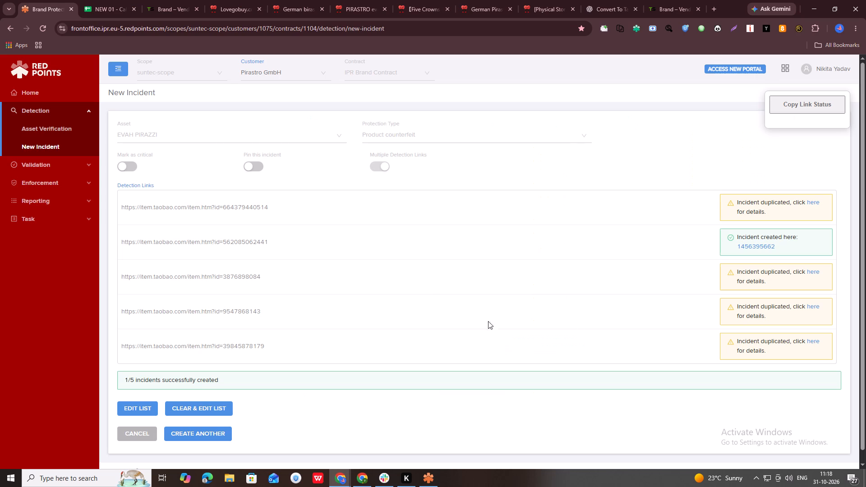
{"action": "left_click", "coordinate": [160, 133], "text": "alt"}
{"action": "key", "text": "alt+Tab"}
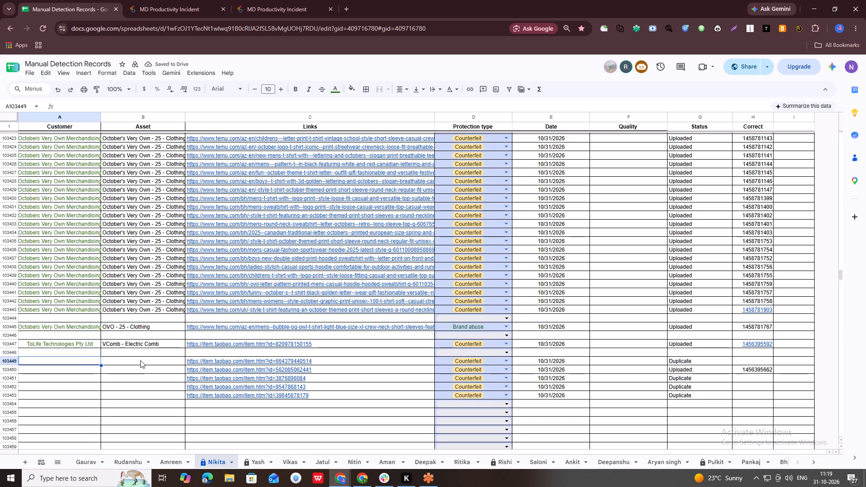
{"action": "left_click", "coordinate": [140, 360]}
{"action": "key", "text": "ctrl+v"}
{"action": "left_click", "coordinate": [63, 365]}
{"action": "key", "text": "alt+Tab"}
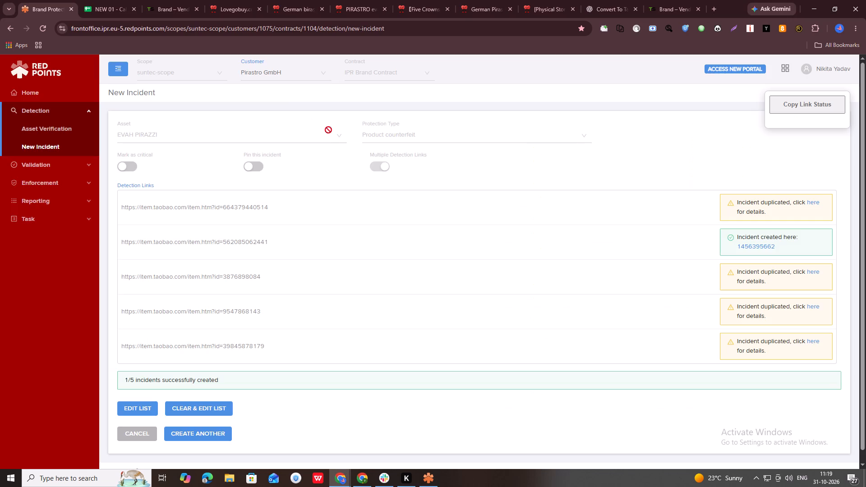
{"action": "left_click", "coordinate": [263, 75], "text": "alt"}
{"action": "key", "text": "alt+Tab"}
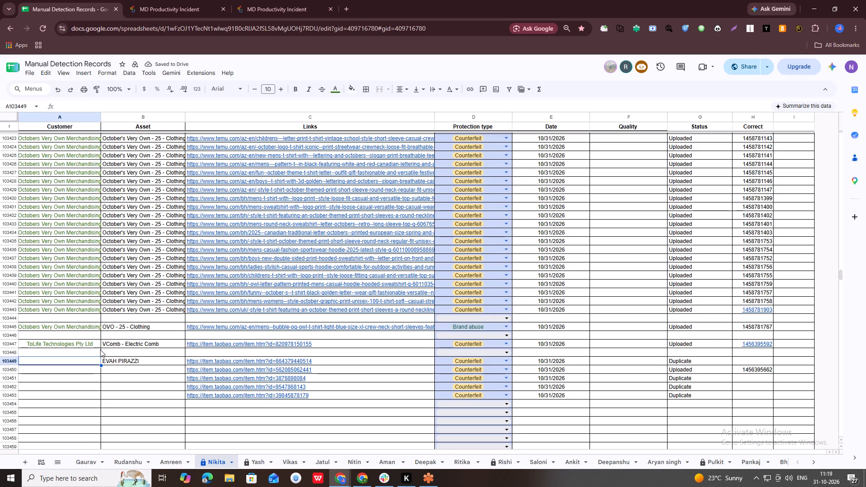
{"action": "key", "text": "ctrl+v"}
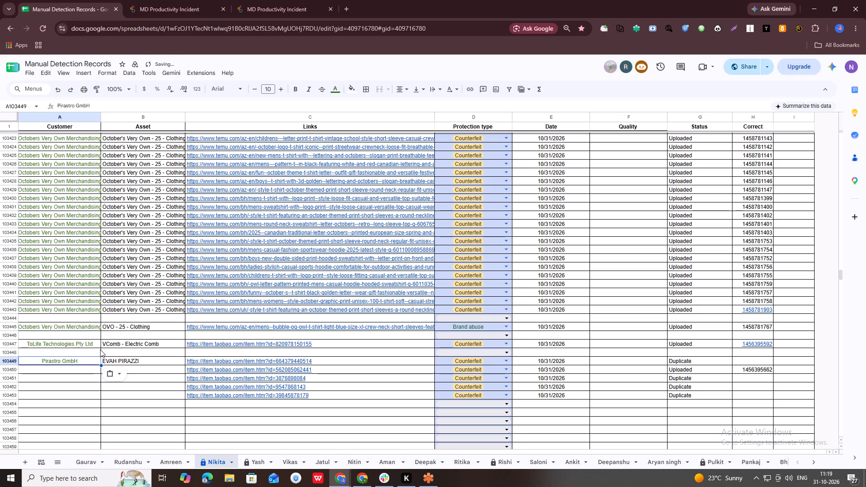
Fill the Pirastro GmbH customer and EVAH PIRAZZI asset from row 103449 down through row 103453.
{"action": "key", "text": "shift+Right"}
{"action": "key", "text": "ctrl+space"}
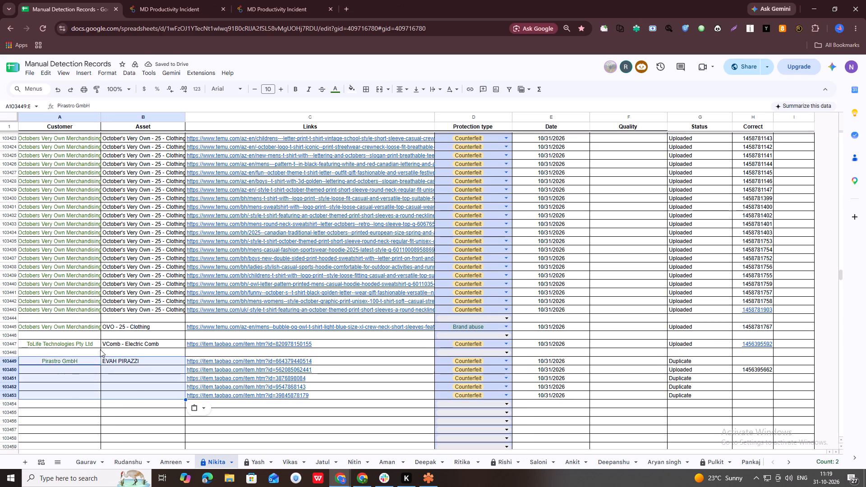
{"action": "key", "text": "ctrl+d"}
{"action": "key", "text": "Down"}
{"action": "key", "text": "Right"}
{"action": "key", "text": "Right"}
{"action": "key", "text": "Up"}
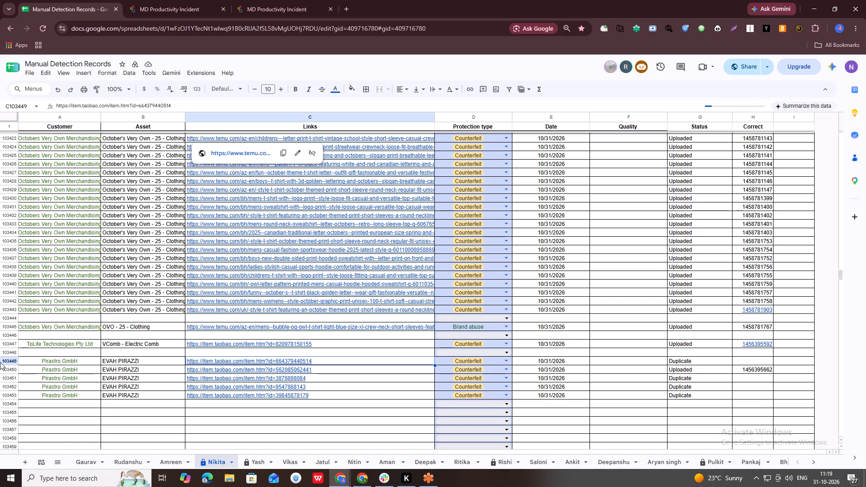
{"action": "left_click", "coordinate": [270, 413]}
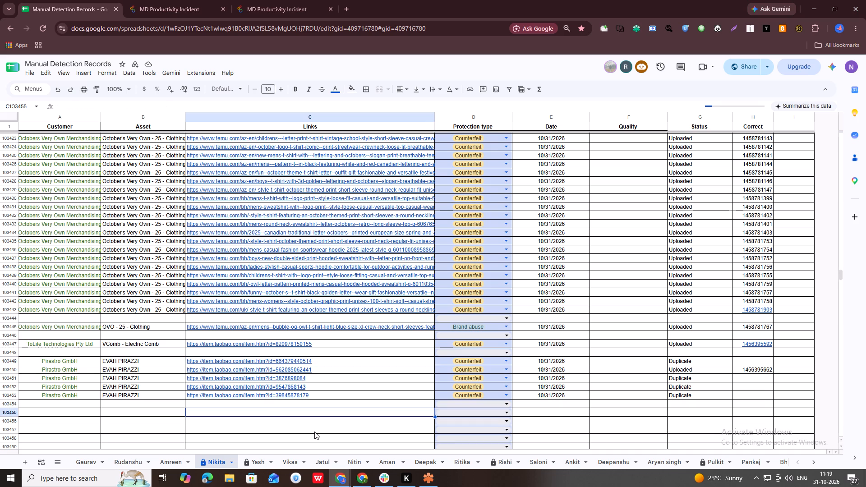
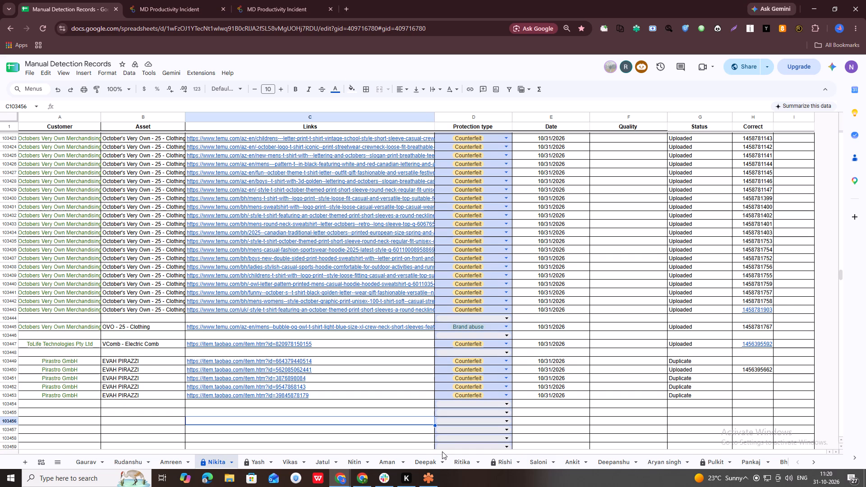
Switch from the detection records sheet back to the Red Points New Incident form for Pirastro GmbH's EVAH PIRAZZI asset.
{"action": "key", "text": "alt+Tab"}
{"action": "key", "text": "alt+Tab"}
{"action": "left_click", "coordinate": [226, 410]}
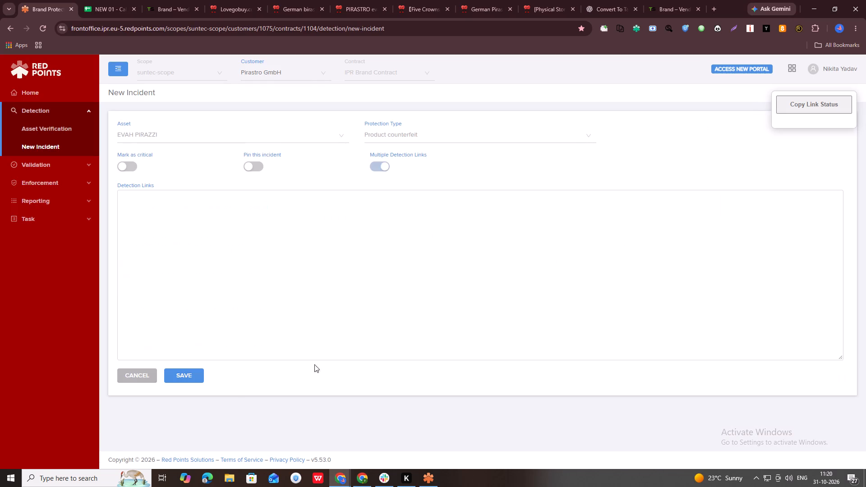
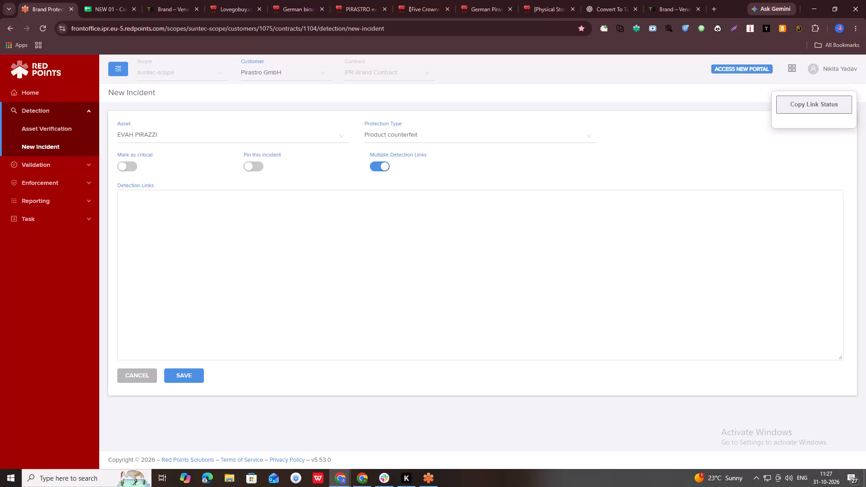
{"action": "left_click", "coordinate": [226, 0]}
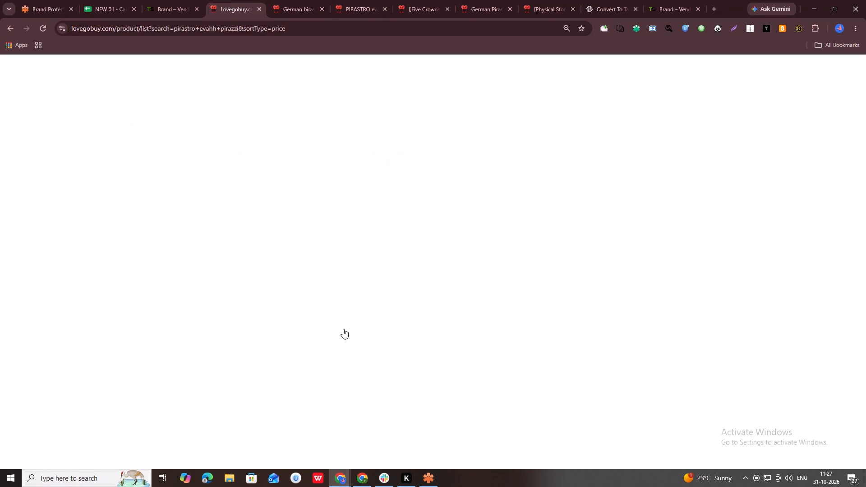
{"action": "scroll", "coordinate": [434, 338], "scroll_direction": "down", "scroll_amount": 4}
{"action": "scroll", "coordinate": [321, 327], "scroll_direction": "down", "scroll_amount": 5}
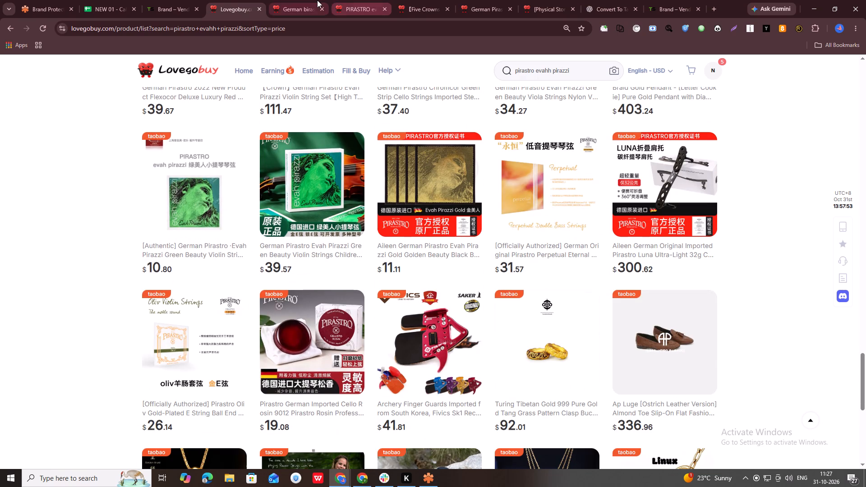
{"action": "left_click", "coordinate": [316, 0]}
{"action": "middle_click", "coordinate": [316, 0]}
{"action": "middle_click", "coordinate": [316, 0]}
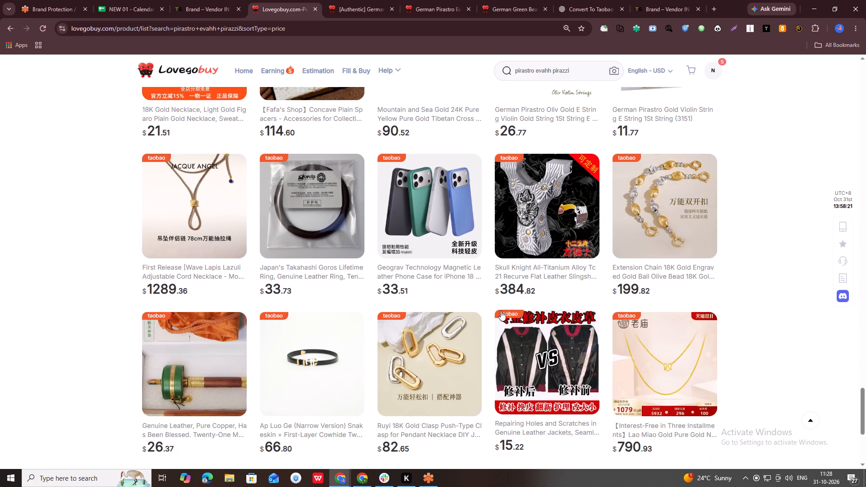
{"action": "scroll", "coordinate": [501, 310], "scroll_direction": "down", "scroll_amount": 4}
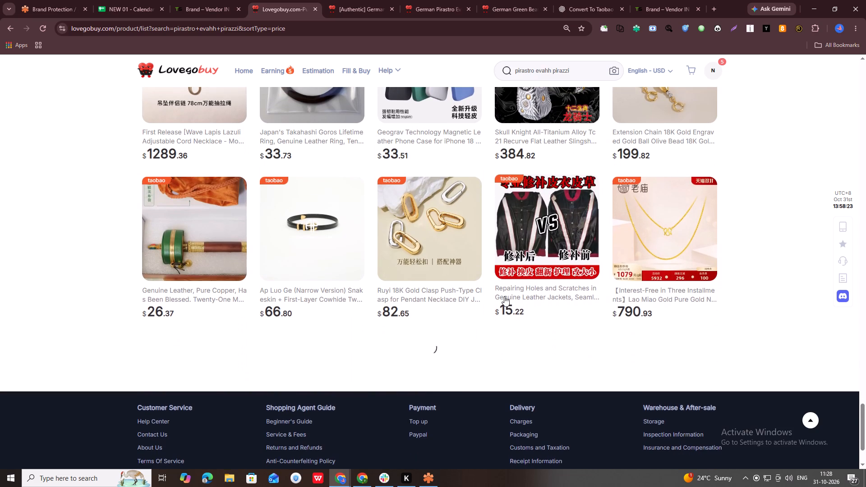
{"action": "scroll", "coordinate": [504, 296], "scroll_direction": "down", "scroll_amount": 3}
{"action": "scroll", "coordinate": [455, 244], "scroll_direction": "up", "scroll_amount": 20}
{"action": "scroll", "coordinate": [455, 244], "scroll_direction": "up", "scroll_amount": 14}
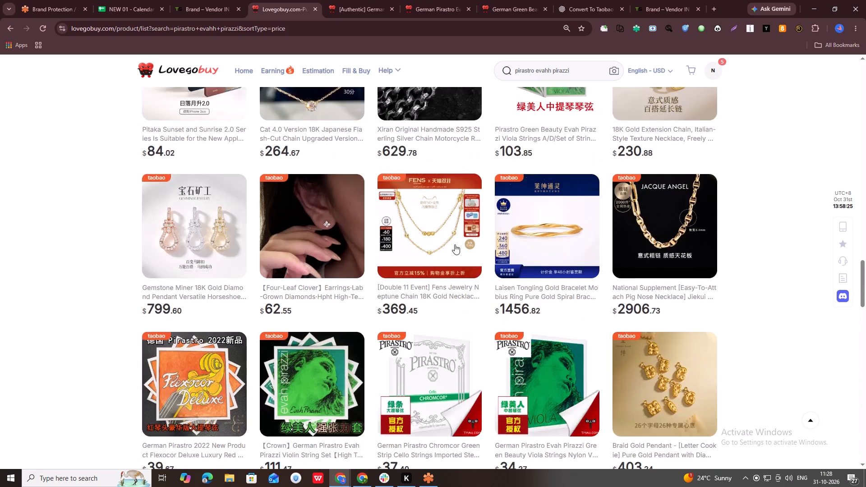
{"action": "scroll", "coordinate": [455, 244], "scroll_direction": "up", "scroll_amount": 3}
{"action": "scroll", "coordinate": [455, 244], "scroll_direction": "down", "scroll_amount": 2}
{"action": "scroll", "coordinate": [509, 352], "scroll_direction": "down", "scroll_amount": 4}
{"action": "scroll", "coordinate": [503, 328], "scroll_direction": "up", "scroll_amount": 7}
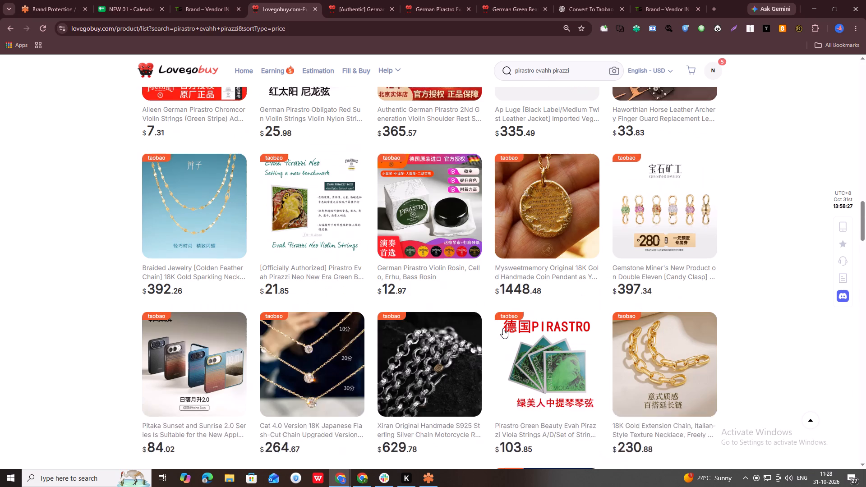
Run a Lovegobuy image search using the Screenshot (14) picture of green Evah Pirazzi string packs from Downloads.
{"action": "left_click", "coordinate": [609, 69]}
{"action": "right_click", "coordinate": [609, 69]}
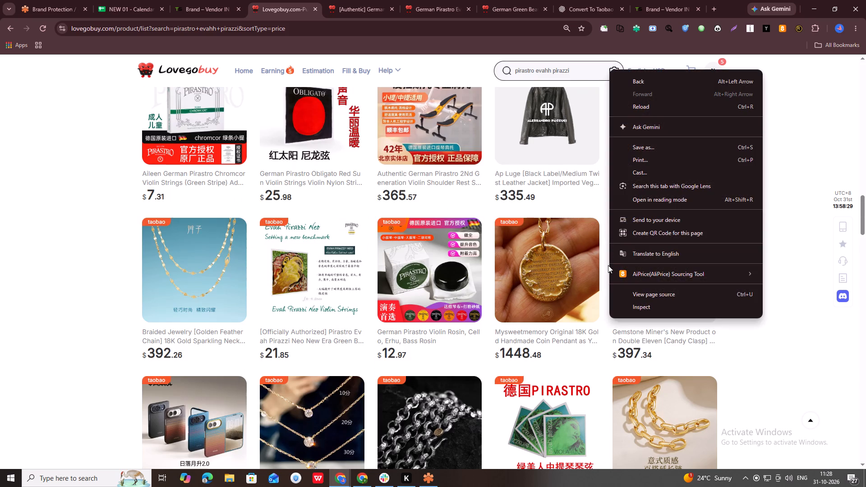
{"action": "left_click", "coordinate": [791, 358]}
{"action": "left_click", "coordinate": [611, 74]}
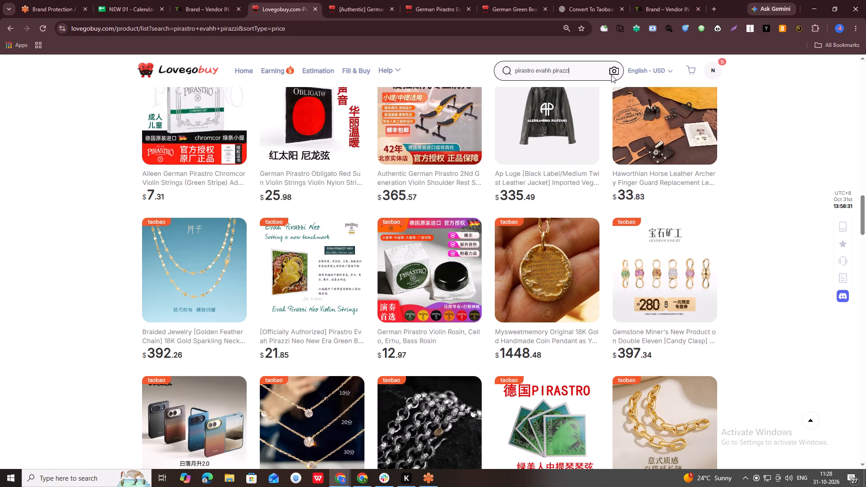
{"action": "scroll", "coordinate": [207, 165], "scroll_direction": "down", "scroll_amount": 2}
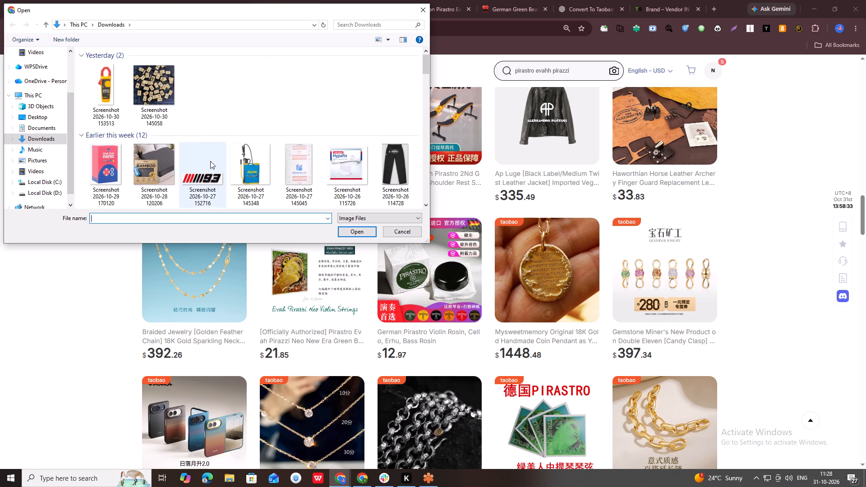
{"action": "scroll", "coordinate": [210, 161], "scroll_direction": "down", "scroll_amount": 2}
{"action": "scroll", "coordinate": [265, 143], "scroll_direction": "down", "scroll_amount": 3}
{"action": "scroll", "coordinate": [265, 143], "scroll_direction": "up", "scroll_amount": 2}
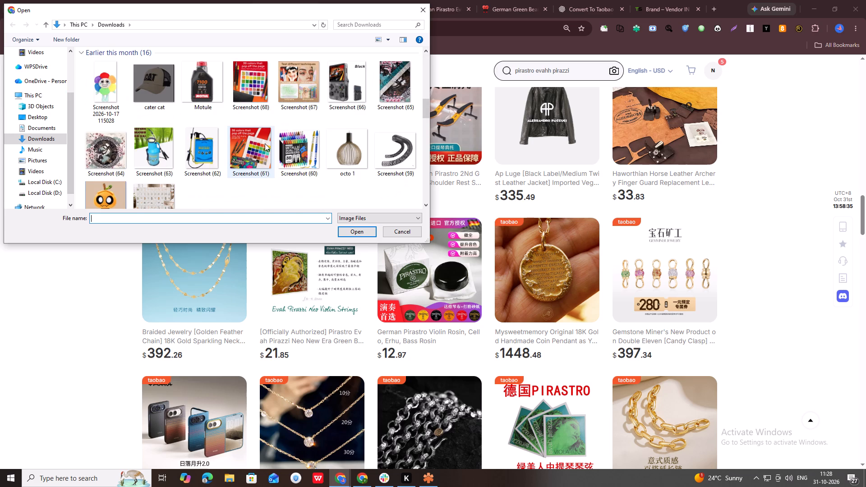
{"action": "scroll", "coordinate": [265, 143], "scroll_direction": "down", "scroll_amount": 1}
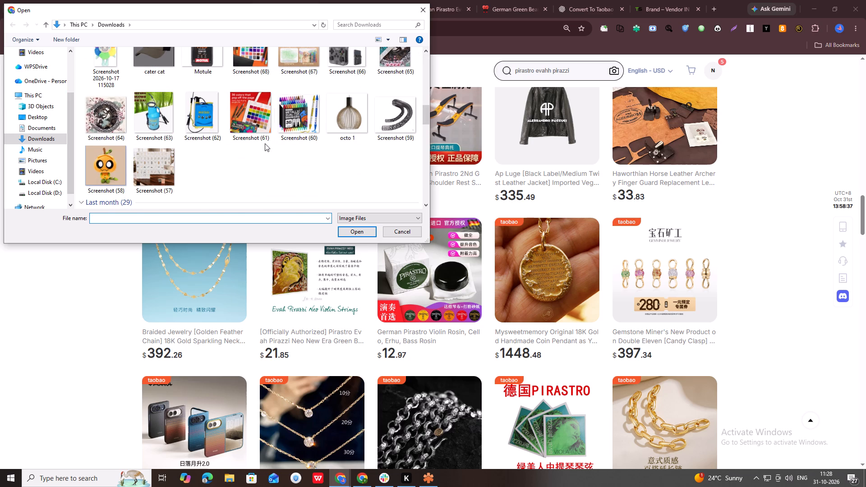
{"action": "scroll", "coordinate": [265, 143], "scroll_direction": "down", "scroll_amount": 1}
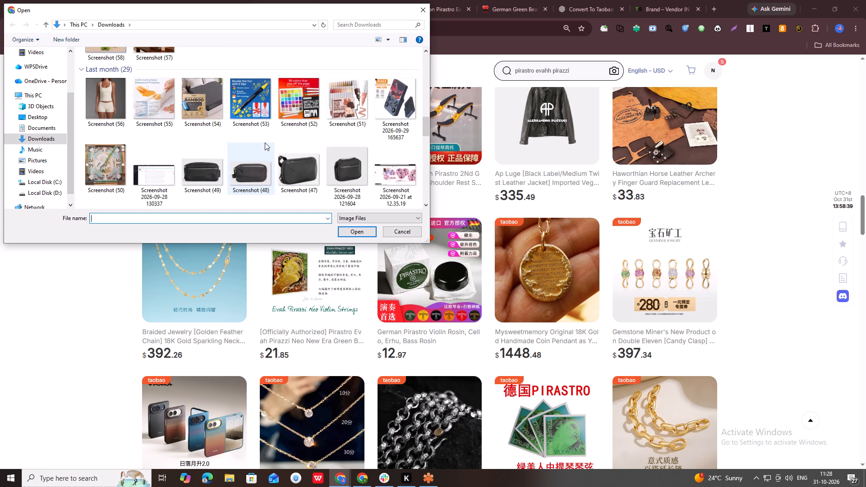
{"action": "scroll", "coordinate": [265, 142], "scroll_direction": "down", "scroll_amount": 4}
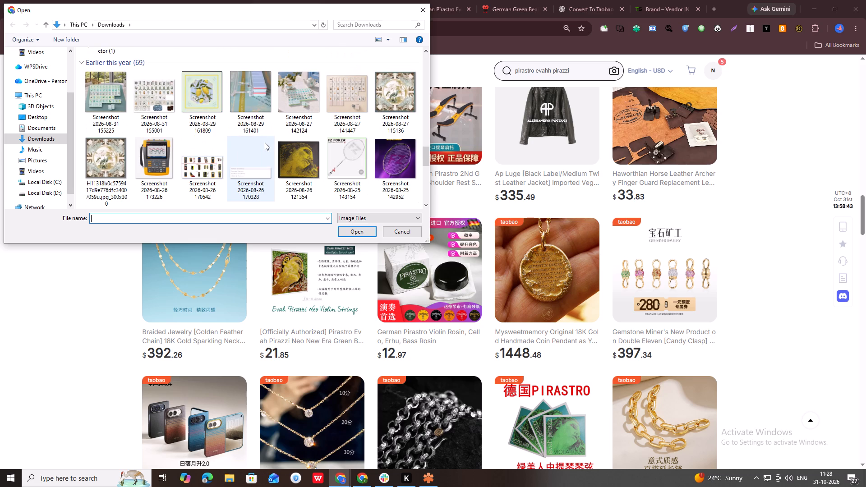
{"action": "scroll", "coordinate": [265, 142], "scroll_direction": "down", "scroll_amount": 2}
{"action": "scroll", "coordinate": [265, 142], "scroll_direction": "up", "scroll_amount": 1}
{"action": "scroll", "coordinate": [265, 142], "scroll_direction": "down", "scroll_amount": 1}
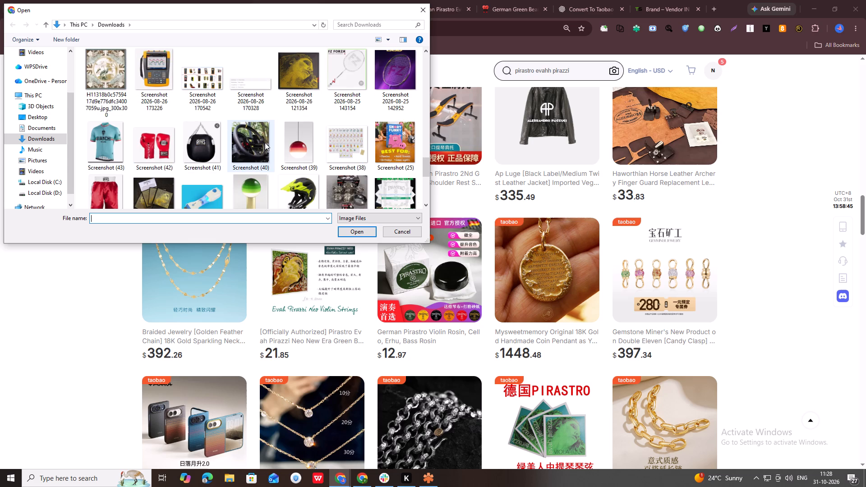
{"action": "scroll", "coordinate": [346, 137], "scroll_direction": "down", "scroll_amount": 1}
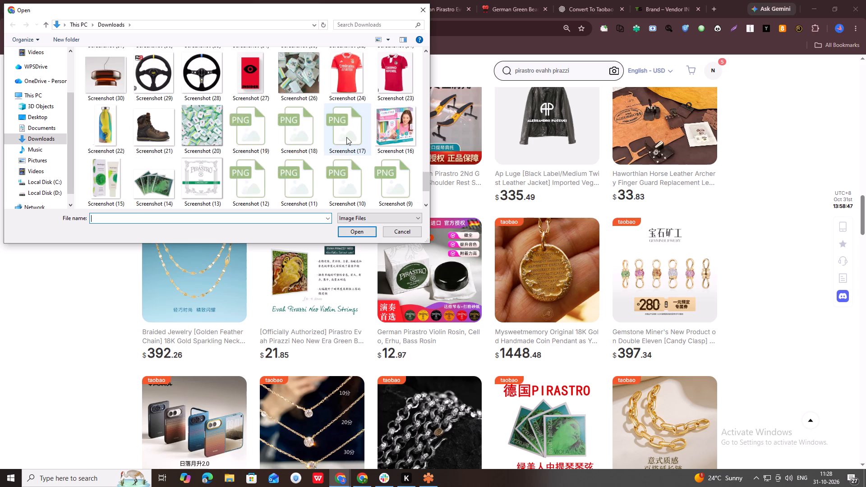
{"action": "left_click", "coordinate": [149, 188]}
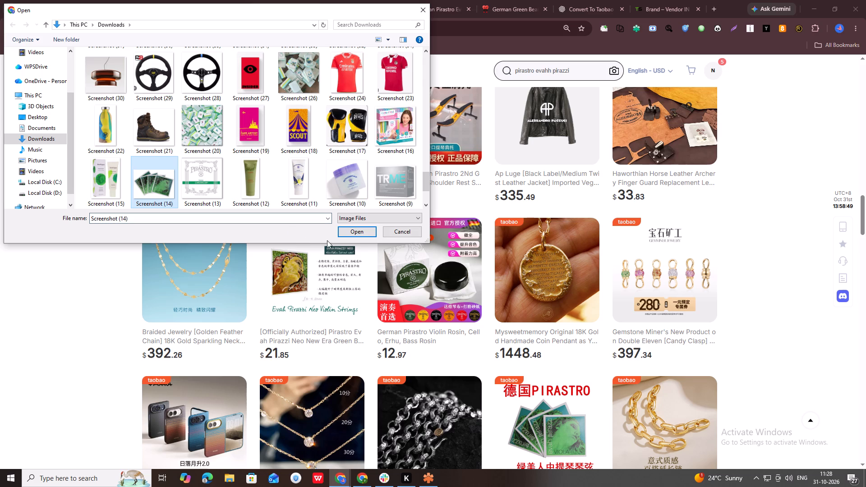
{"action": "left_click", "coordinate": [361, 228]}
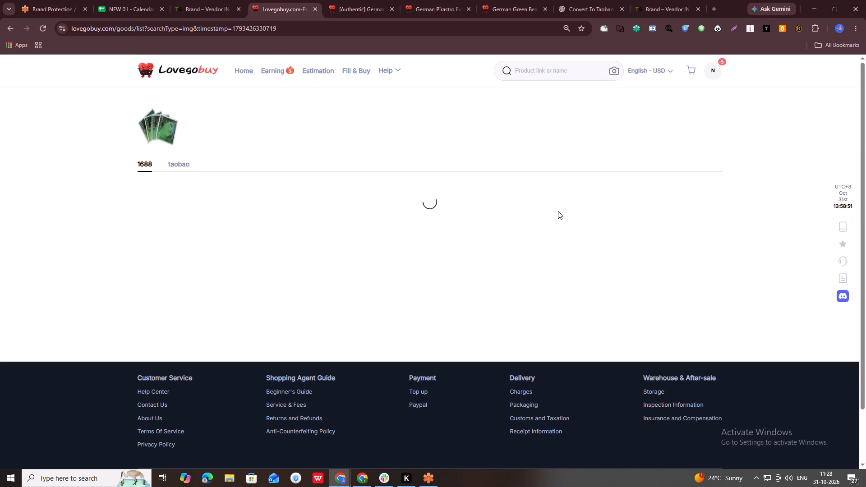
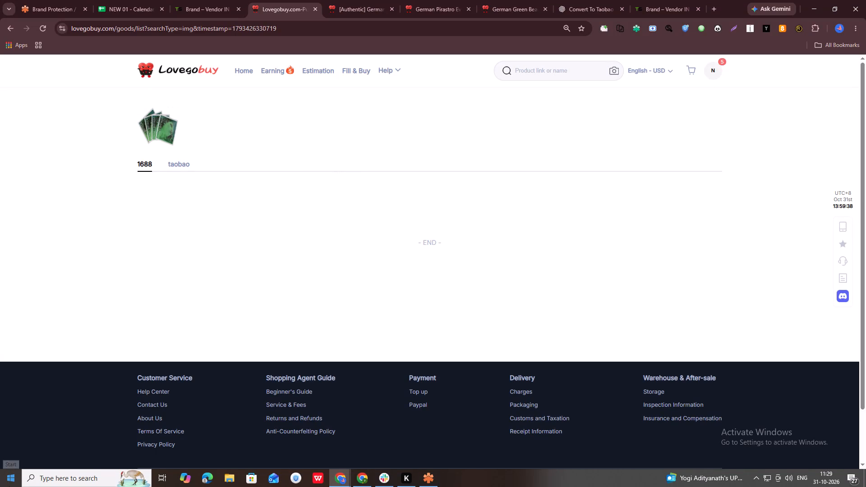
Show the Taobao matches for the Lovegobuy image search of the green Evah Pirazzi string packs.
{"action": "left_click", "coordinate": [175, 163]}
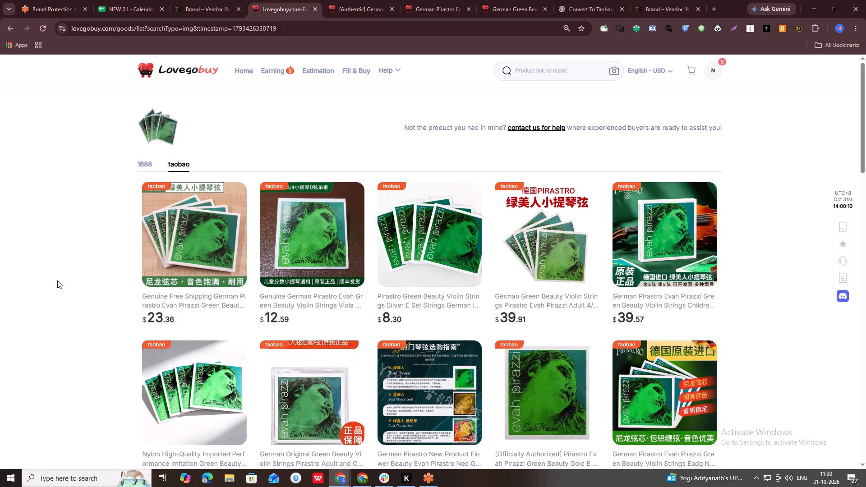
Close the three previously opened Lovegobuy violin string product pages beside the image search results.
{"action": "middle_click", "coordinate": [336, 0]}
{"action": "middle_click", "coordinate": [336, 0]}
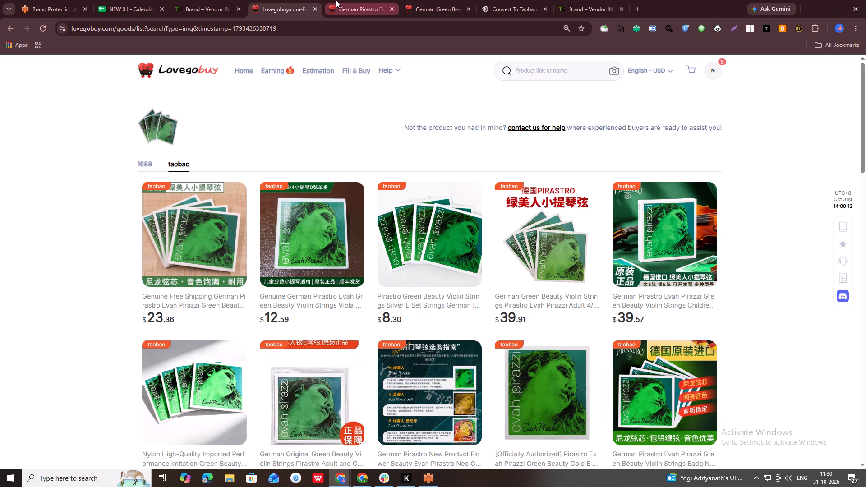
{"action": "middle_click", "coordinate": [336, 0]}
Move the Lovegobuy image search results into a separate, maximized browser window.
{"action": "left_click_drag", "start_coordinate": [294, 9], "coordinate": [296, 88]}
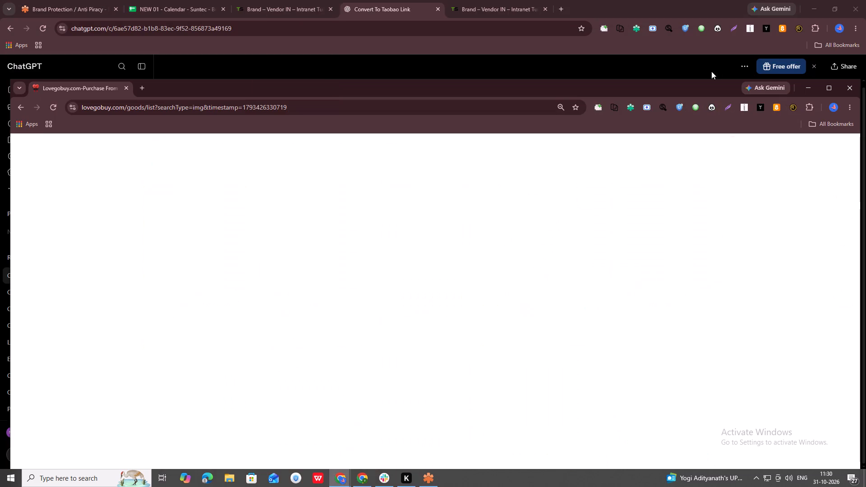
{"action": "left_click", "coordinate": [830, 86]}
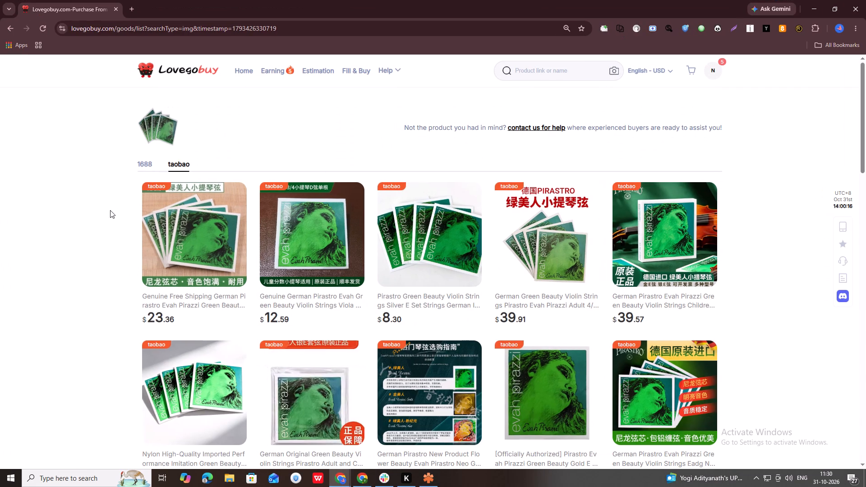
Open the five listings in the first row of Taobao matches: $23.36, $12.59, $8.30, $39.91 and $39.57.
{"action": "left_click", "coordinate": [208, 281], "text": "ctrl"}
{"action": "left_click", "coordinate": [350, 270], "text": "ctrl"}
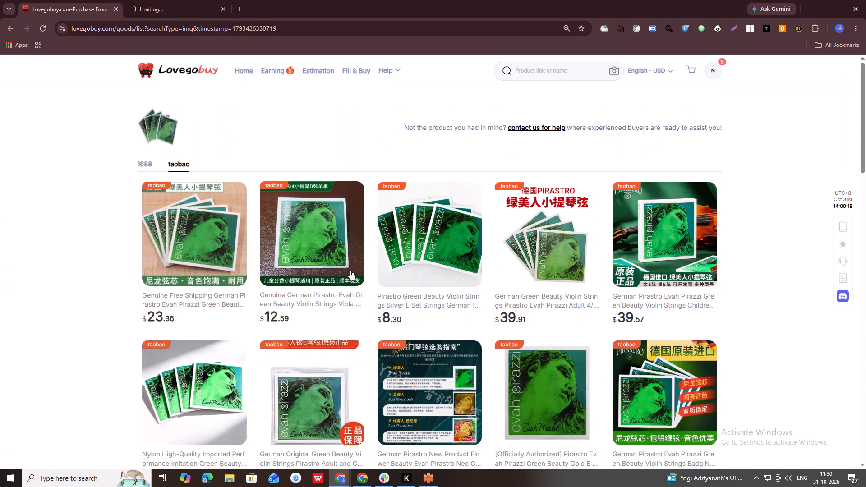
{"action": "left_click", "coordinate": [415, 262], "text": "ctrl"}
{"action": "left_click", "coordinate": [537, 268], "text": "ctrl"}
{"action": "left_click", "coordinate": [647, 253], "text": "ctrl"}
Open all ten Evah Pirazzi listings in the second and third result rows, from the $6.64 item through the $10.80 item.
{"action": "scroll", "coordinate": [486, 313], "scroll_direction": "down", "scroll_amount": 5}
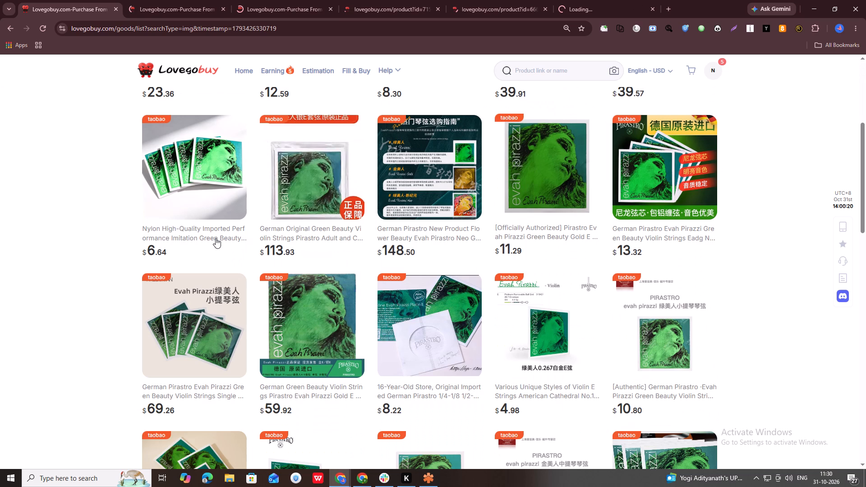
{"action": "left_click", "coordinate": [196, 187], "text": "ctrl"}
{"action": "left_click", "coordinate": [304, 193], "text": "ctrl"}
{"action": "left_click", "coordinate": [448, 193], "text": "ctrl"}
{"action": "left_click", "coordinate": [539, 195], "text": "ctrl"}
{"action": "left_click", "coordinate": [652, 184], "text": "ctrl"}
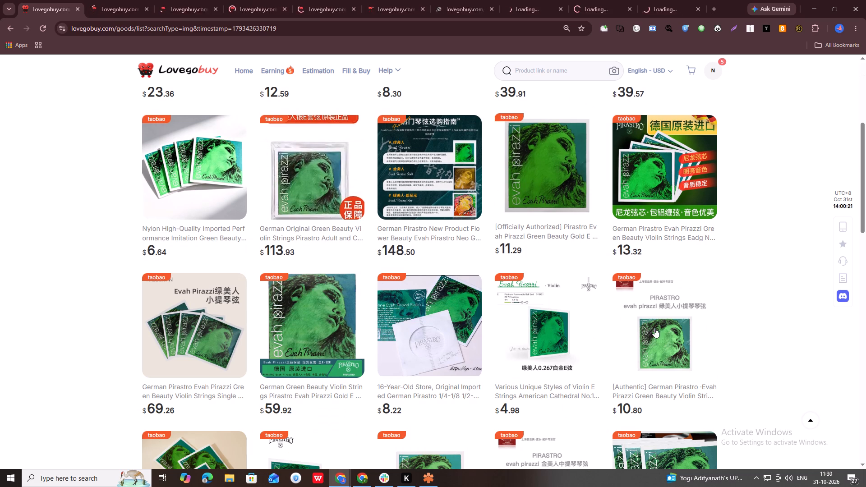
{"action": "left_click", "coordinate": [654, 328], "text": "ctrl"}
{"action": "left_click", "coordinate": [523, 356], "text": "ctrl"}
{"action": "left_click", "coordinate": [428, 346], "text": "ctrl"}
{"action": "left_click", "coordinate": [299, 354], "text": "ctrl"}
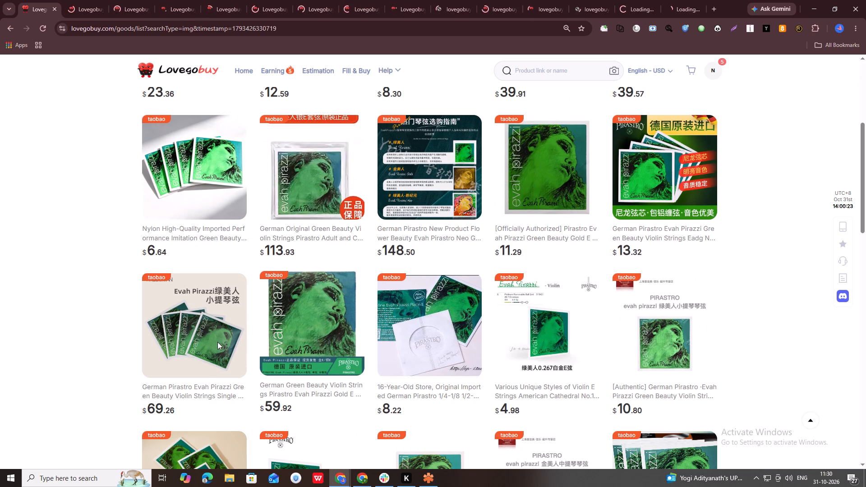
{"action": "left_click", "coordinate": [217, 342], "text": "ctrl"}
Open all ten Evah Pirazzi listings in the fourth and fifth result rows, from the $10.31 item through the $142.79 item.
{"action": "scroll", "coordinate": [357, 370], "scroll_direction": "down", "scroll_amount": 6}
{"action": "left_click", "coordinate": [179, 237], "text": "ctrl"}
{"action": "left_click", "coordinate": [296, 232], "text": "ctrl"}
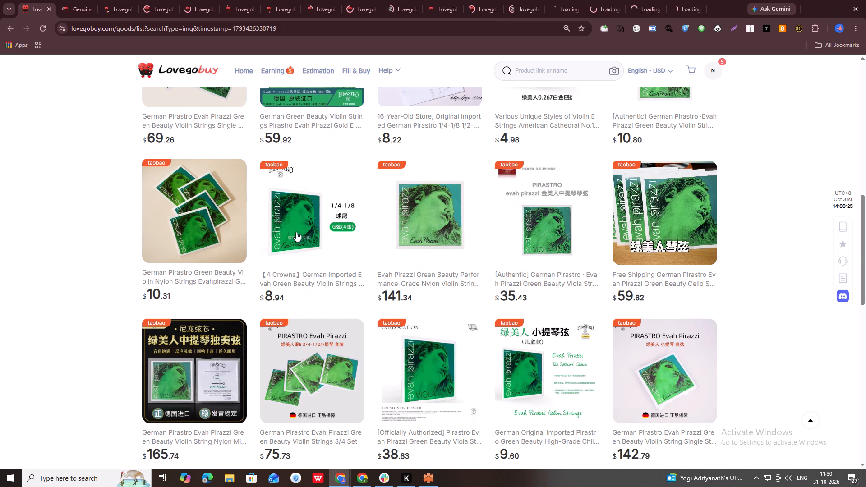
{"action": "left_click", "coordinate": [421, 219], "text": "ctrl"}
{"action": "left_click", "coordinate": [581, 224], "text": "ctrl"}
{"action": "left_click", "coordinate": [652, 226], "text": "ctrl"}
{"action": "left_click", "coordinate": [663, 383], "text": "ctrl"}
{"action": "left_click", "coordinate": [541, 382], "text": "ctrl"}
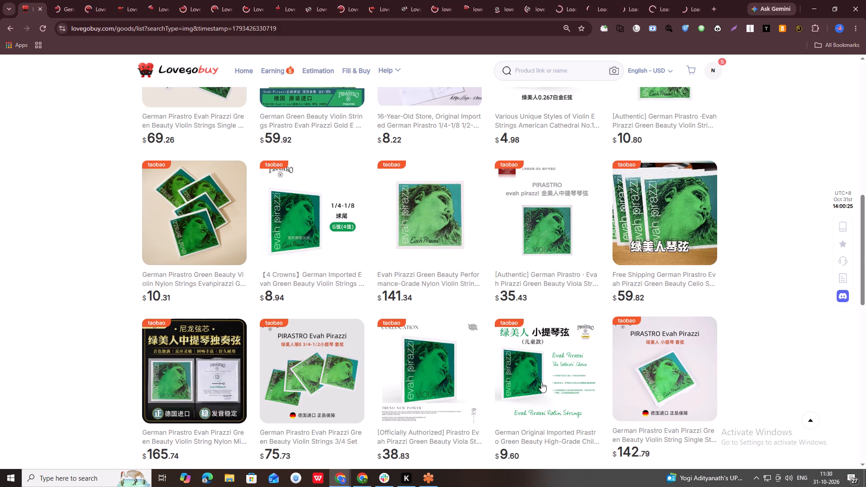
{"action": "left_click", "coordinate": [432, 373], "text": "ctrl"}
{"action": "left_click", "coordinate": [295, 381], "text": "ctrl"}
{"action": "left_click", "coordinate": [206, 380], "text": "ctrl"}
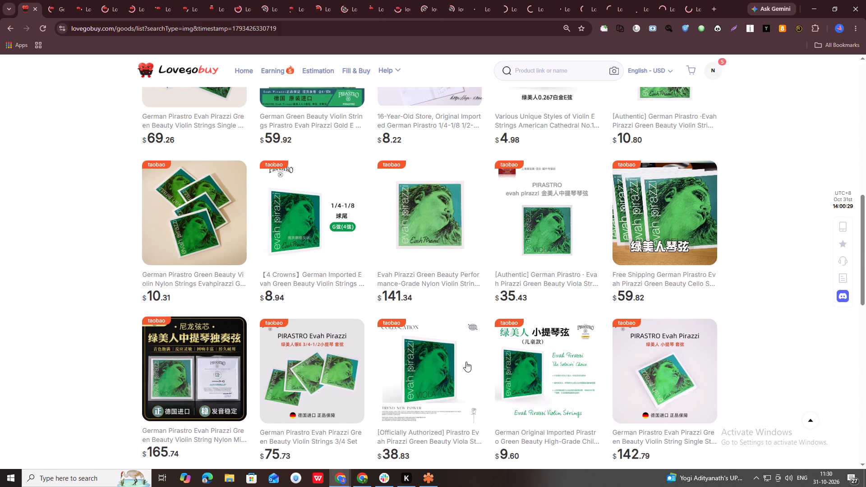
Open the last eight Taobao listings, from the $15.75 item through the $24.13 item at the end of the results.
{"action": "scroll", "coordinate": [466, 362], "scroll_direction": "down", "scroll_amount": 5}
{"action": "left_click", "coordinate": [216, 315], "text": "ctrl"}
{"action": "left_click", "coordinate": [311, 296], "text": "ctrl"}
{"action": "left_click", "coordinate": [414, 302], "text": "ctrl"}
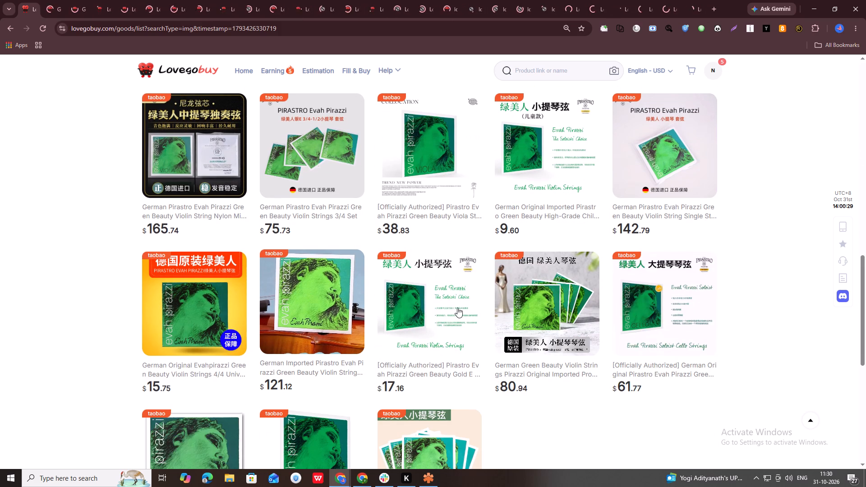
{"action": "left_click", "coordinate": [530, 302], "text": "ctrl"}
{"action": "left_click", "coordinate": [663, 299], "text": "ctrl"}
{"action": "scroll", "coordinate": [465, 327], "scroll_direction": "down", "scroll_amount": 5}
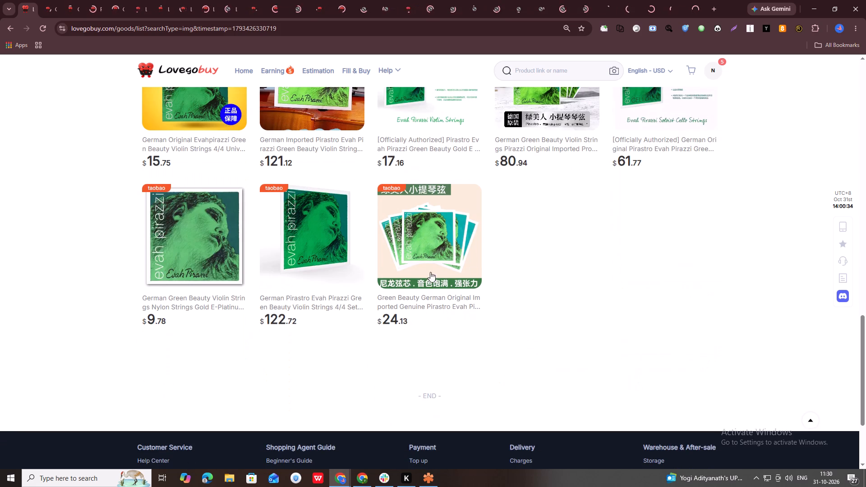
{"action": "left_click", "coordinate": [430, 261], "text": "ctrl"}
{"action": "left_click", "coordinate": [331, 261], "text": "ctrl"}
{"action": "left_click", "coordinate": [182, 268], "text": "ctrl"}
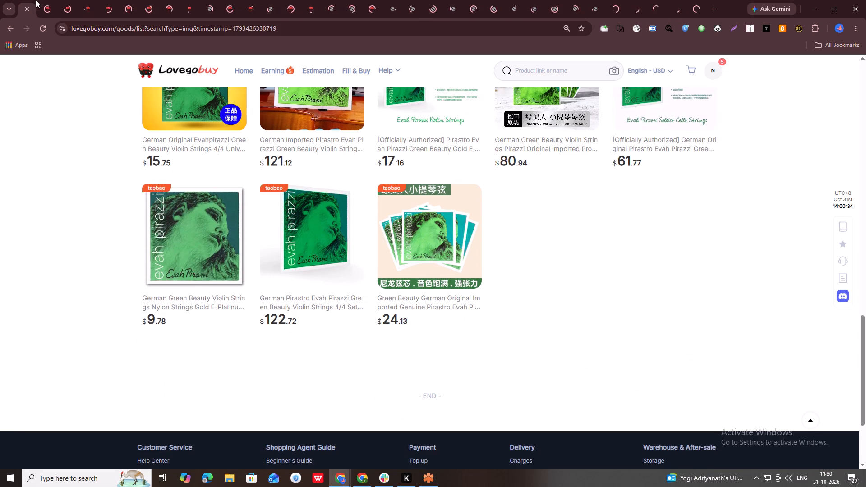
Bring up the first of the opened Lovegobuy product pages for review.
{"action": "left_click", "coordinate": [46, 0]}
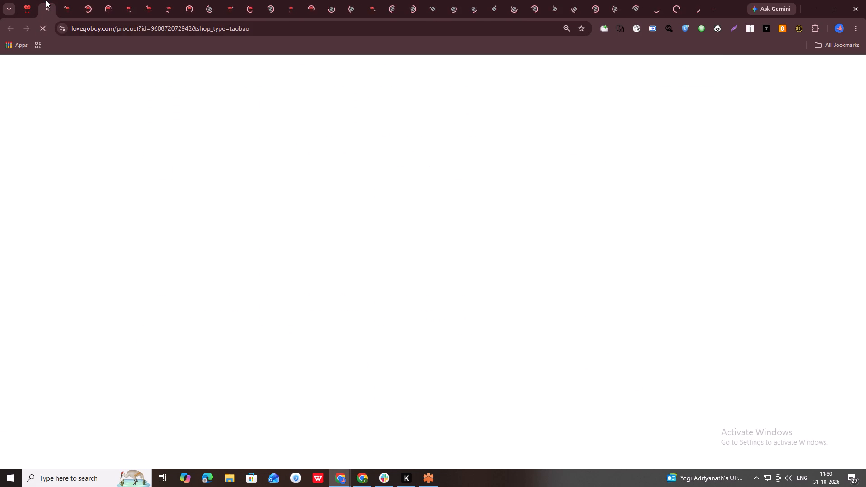
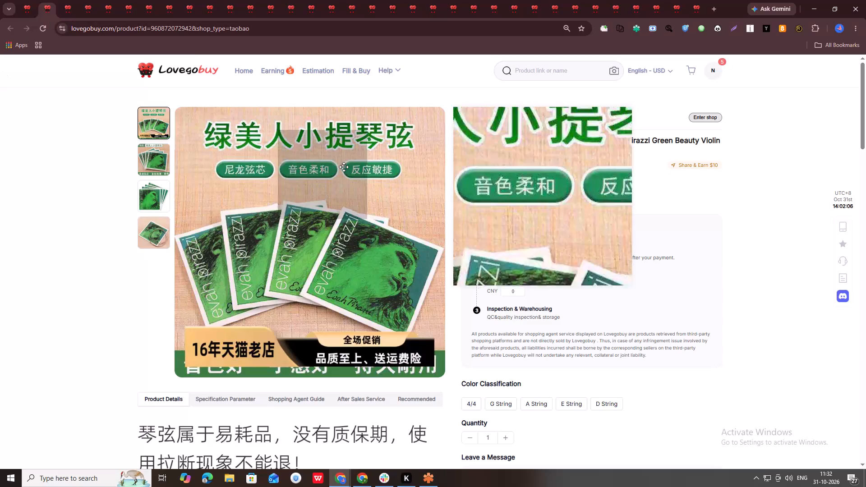
Close the first two opened product pages, the green-beauty violin string listing and the Cadenza store's Evah Pirazzi listing.
{"action": "key", "text": "ctrl+w"}
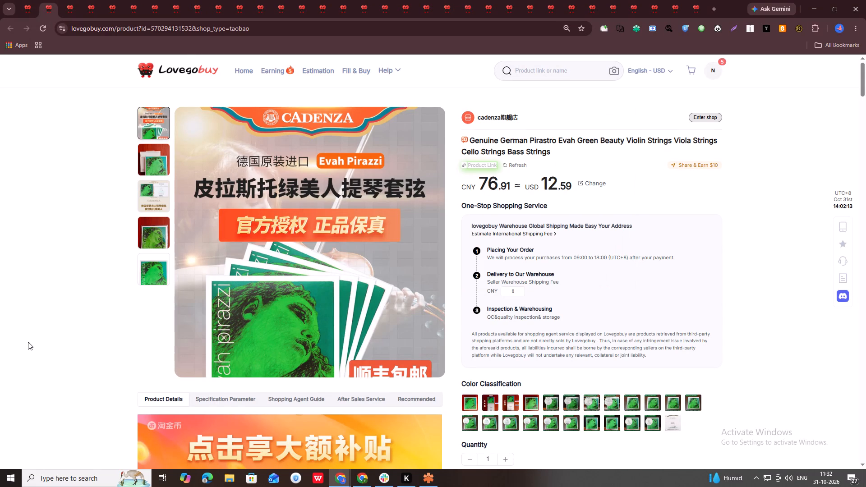
{"action": "key", "text": "ctrl+w"}
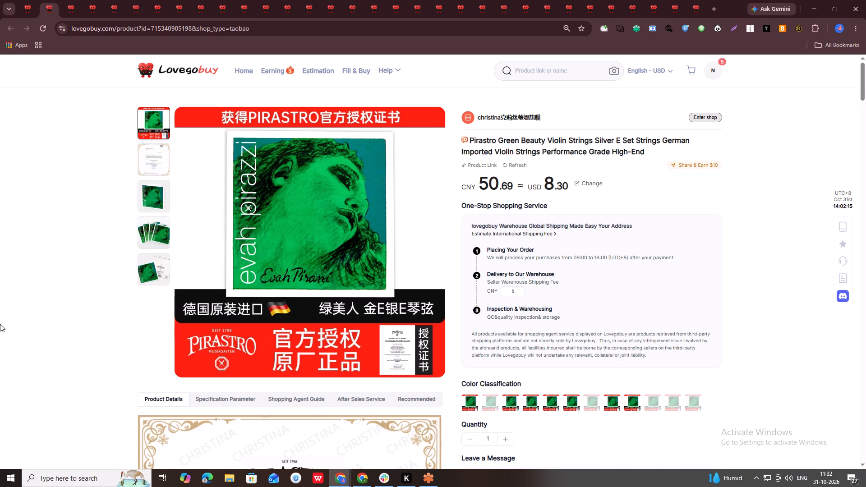
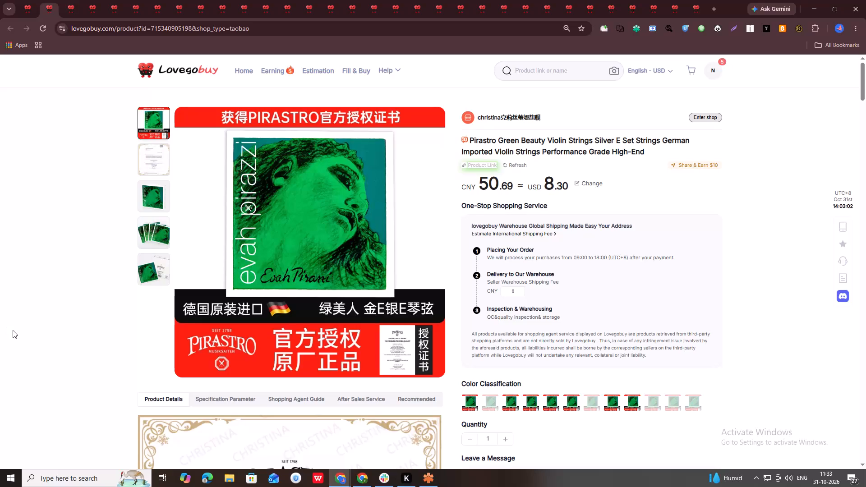
Review and close nine product pages in turn, from the christina shop's Silver E set to the [Authentic] Evah Pirazzi violin strings for Adults/Children.
{"action": "key", "text": "ctrl+w"}
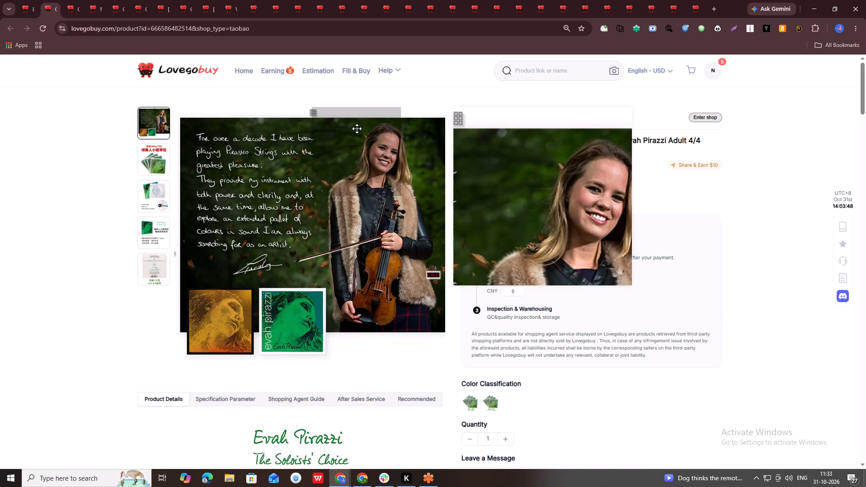
{"action": "key", "text": "ctrl+w"}
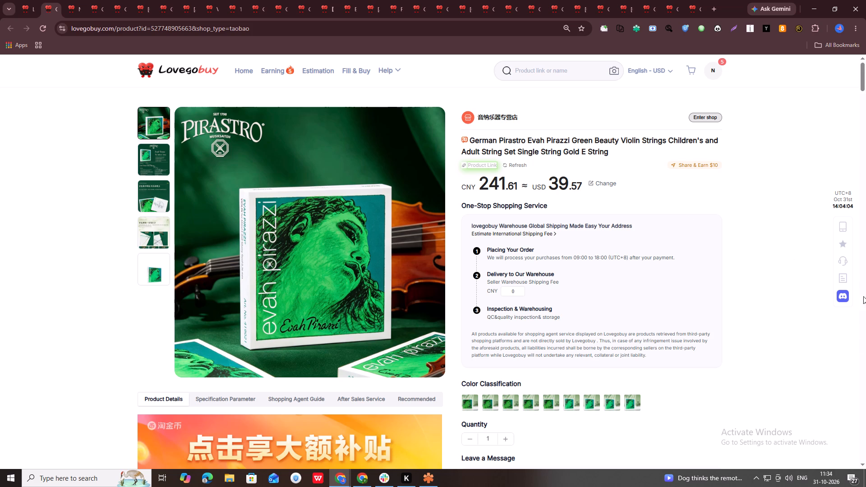
{"action": "key", "text": "ctrl+w"}
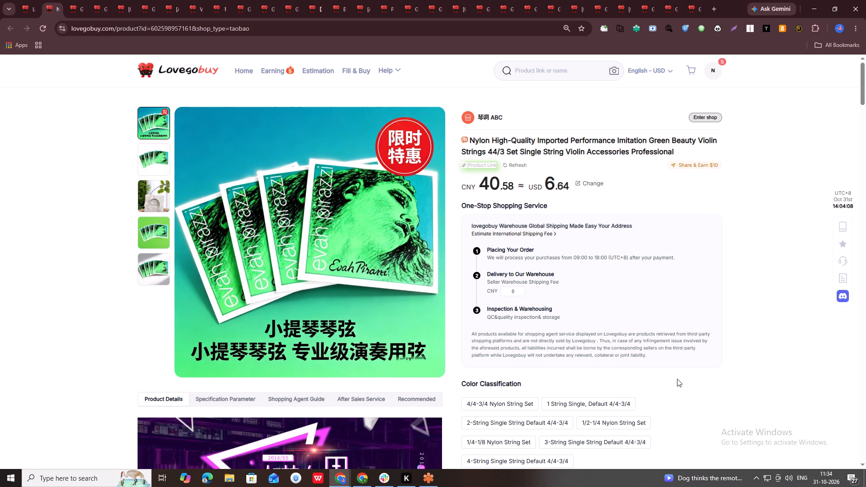
{"action": "key", "text": "ctrl+w"}
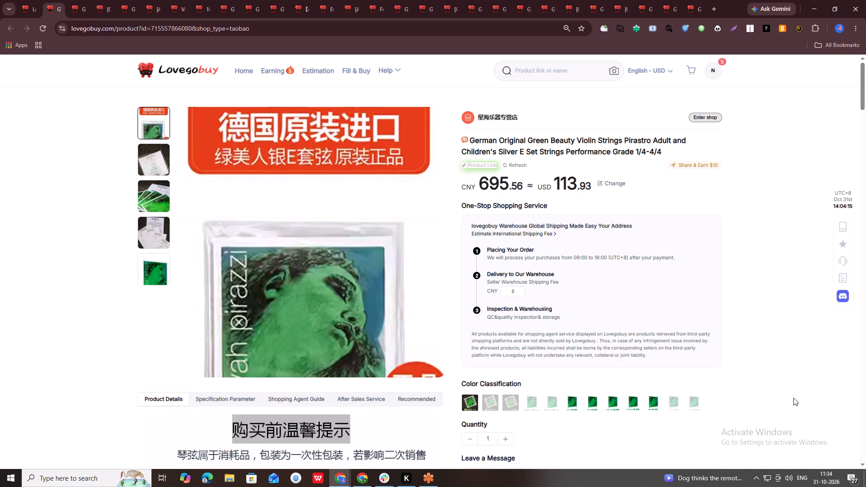
{"action": "key", "text": "ctrl+w"}
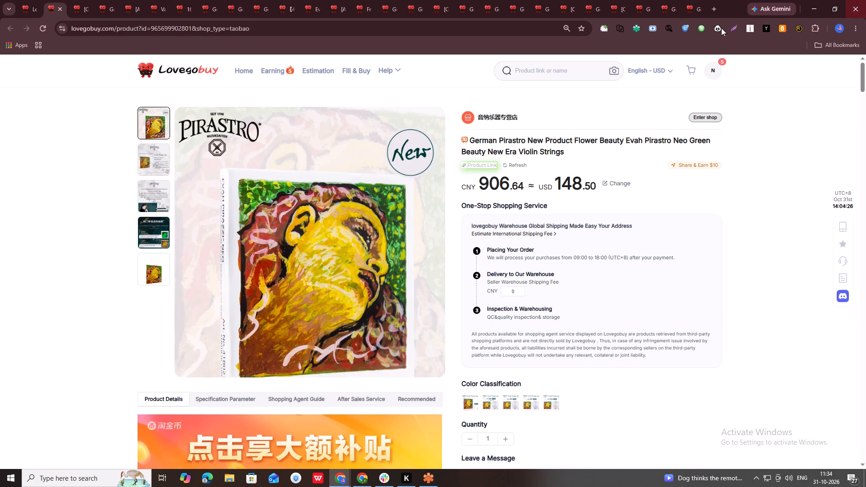
{"action": "key", "text": "ctrl+w"}
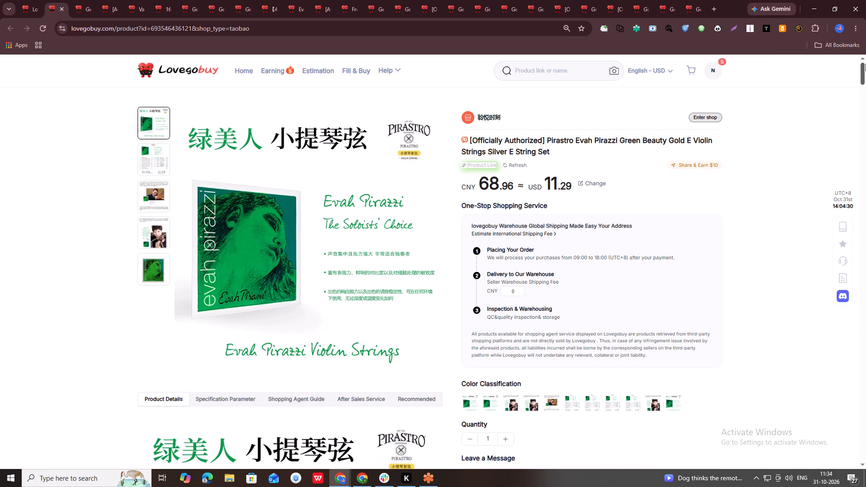
{"action": "key", "text": "ctrl+w"}
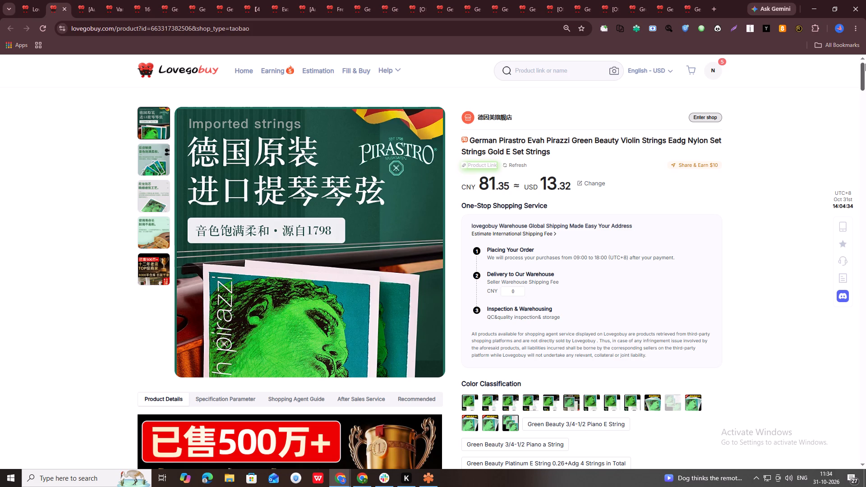
{"action": "key", "text": "ctrl+w"}
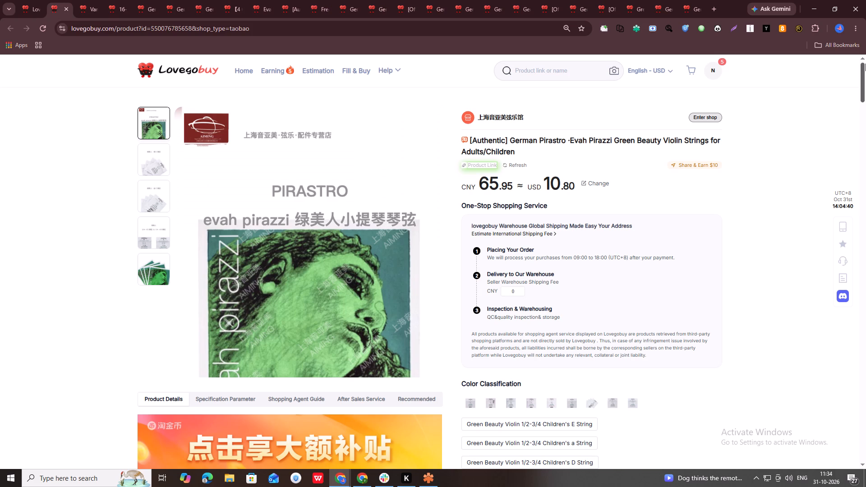
{"action": "key", "text": "ctrl+w"}
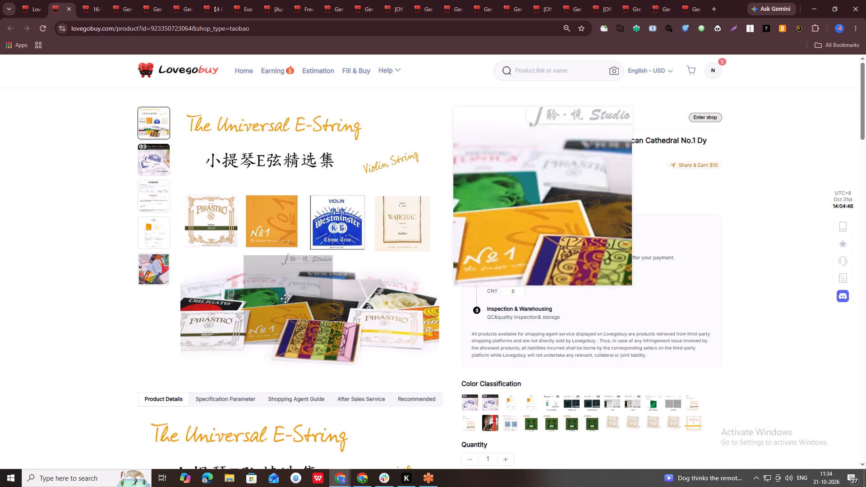
Check the last product photo of the Various Unique Styles of Violin E Strings listing and close its page.
{"action": "left_click", "coordinate": [147, 265]}
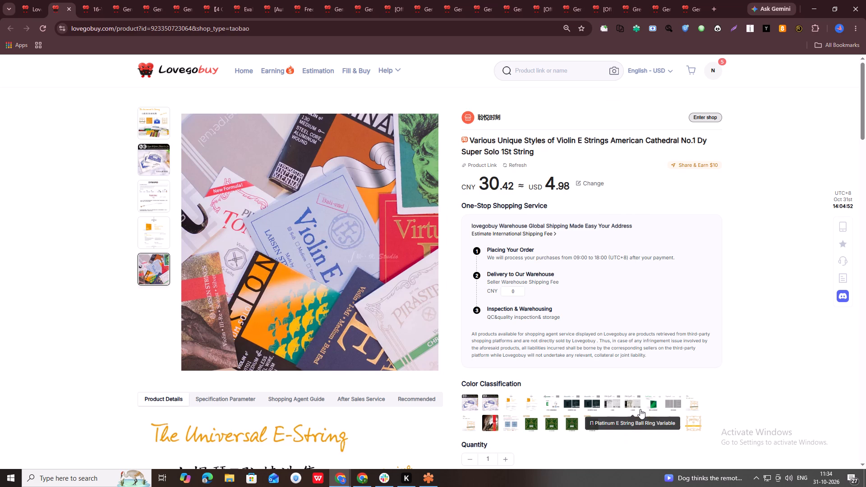
{"action": "key", "text": "ctrl+w"}
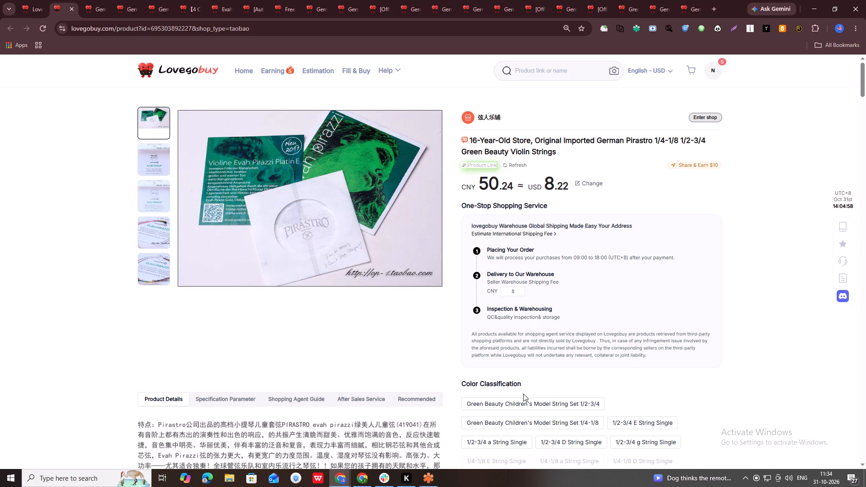
Review and close the following seven product pages, from the 16-Year-Old Store violin strings to the [Authentic] Evah Pirazzi Green Beauty viola strings.
{"action": "key", "text": "ctrl+w"}
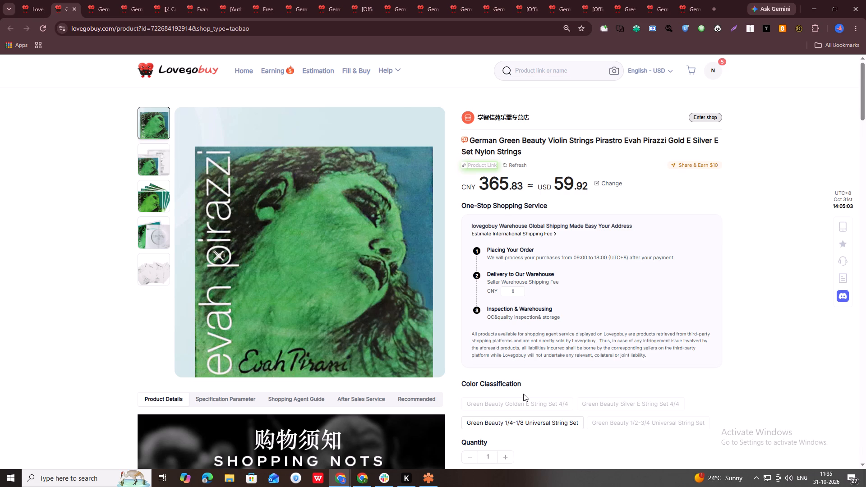
{"action": "key", "text": "ctrl+w"}
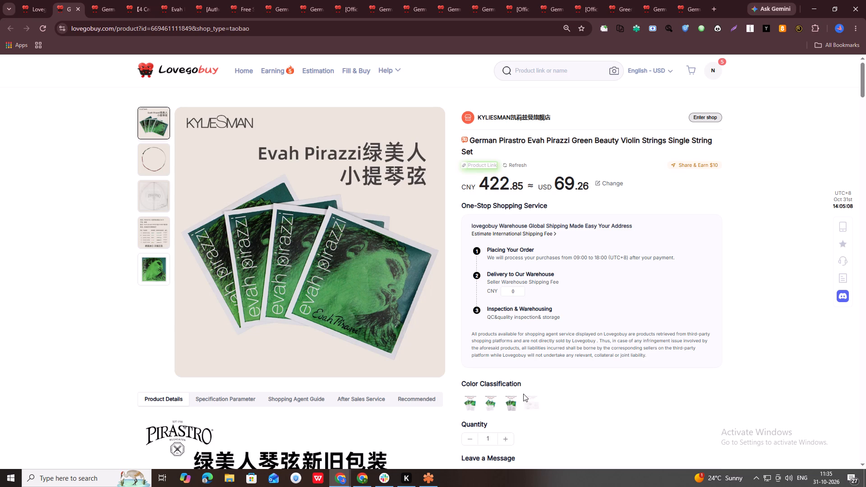
{"action": "key", "text": "ctrl+w"}
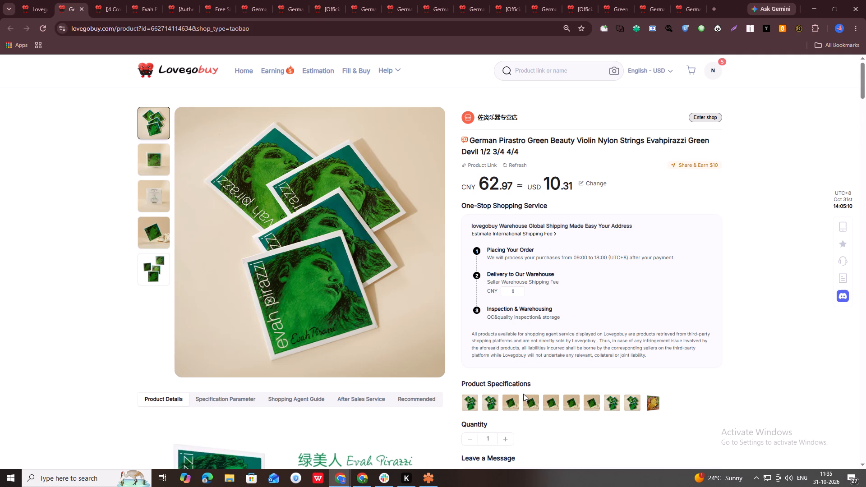
{"action": "key", "text": "ctrl+w"}
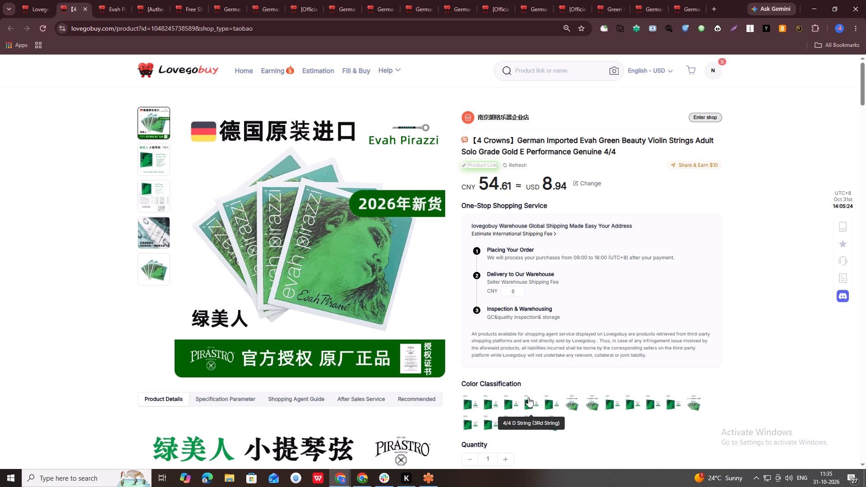
{"action": "key", "text": "ctrl+w"}
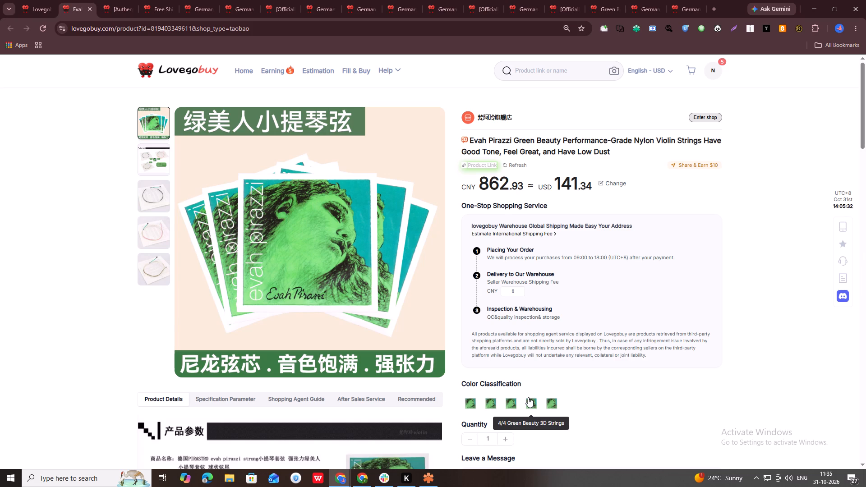
{"action": "key", "text": "ctrl+w"}
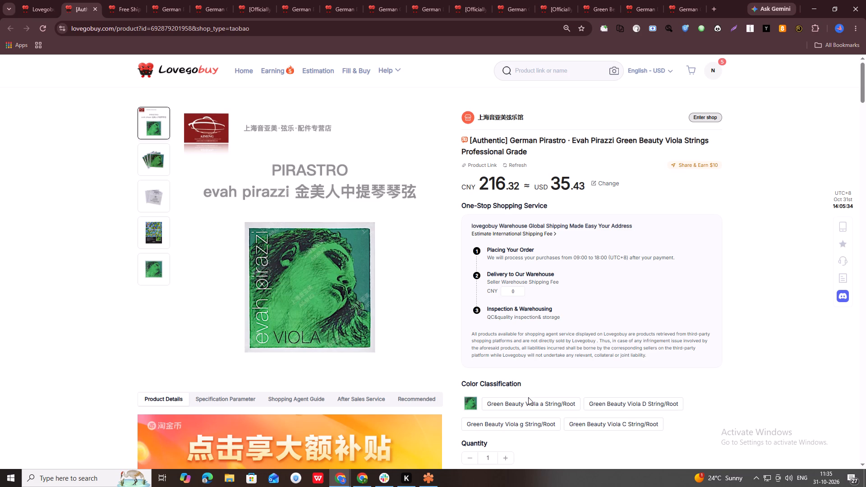
{"action": "key", "text": "ctrl+w"}
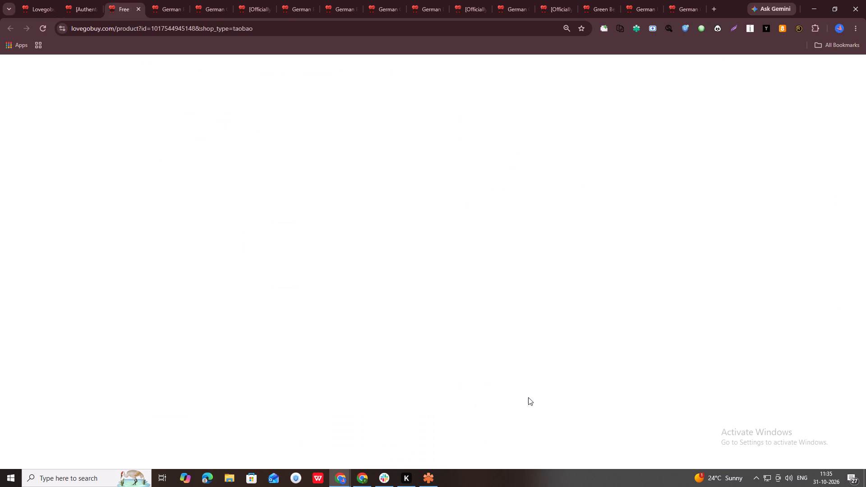
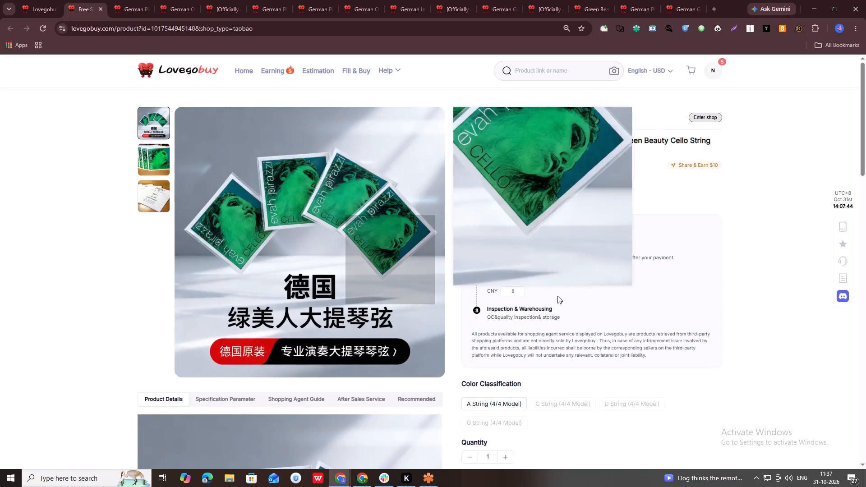
Review and close three product pages, from the Green Beauty Cello String to the German Original Imported Pirastro Green Beauty children's violin strings.
{"action": "key", "text": "ctrl+w"}
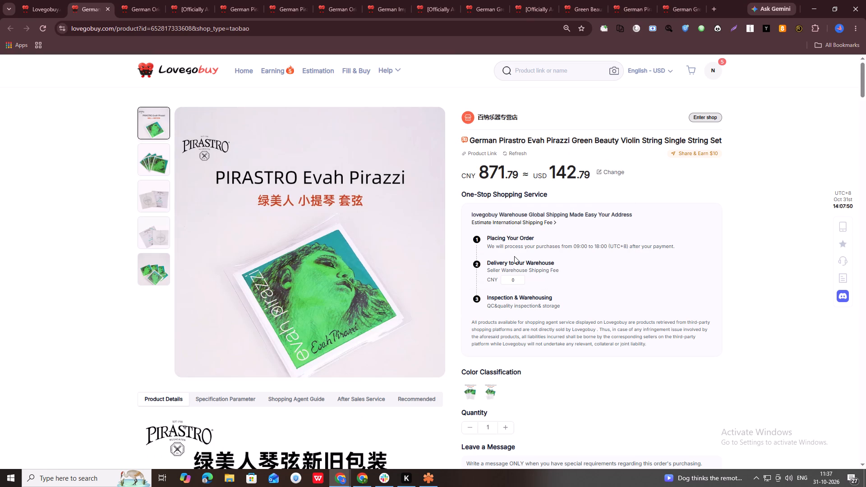
{"action": "key", "text": "ctrl+w"}
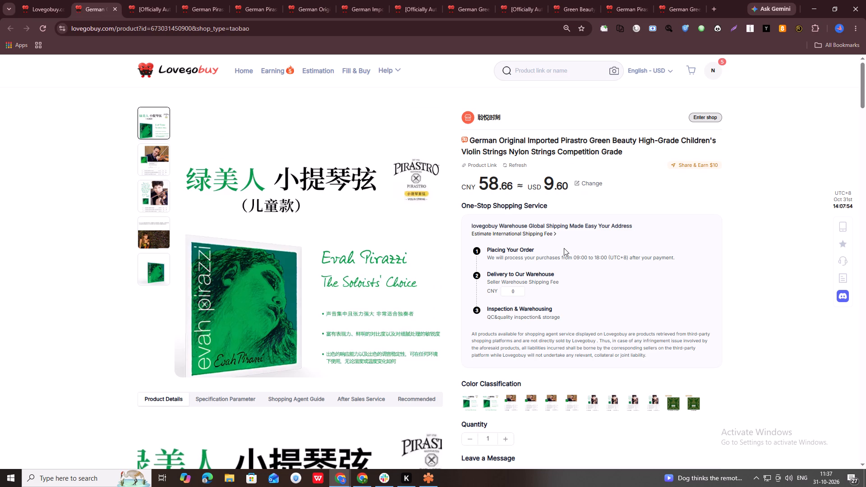
{"action": "key", "text": "ctrl+w"}
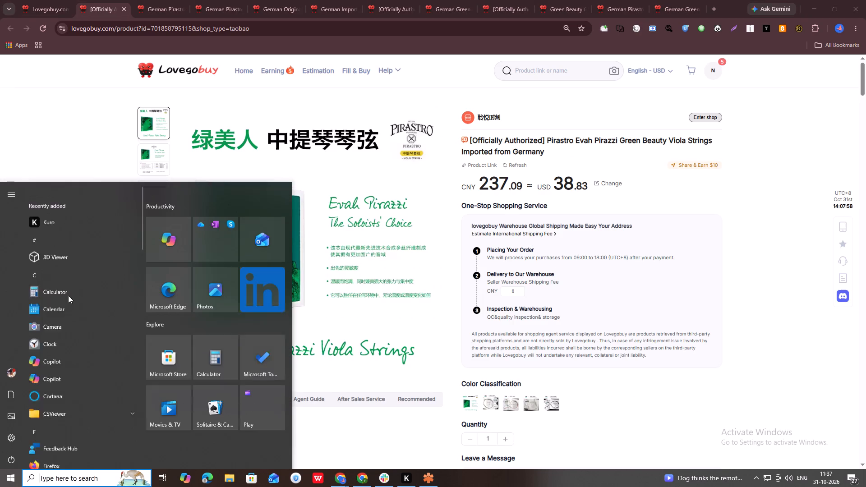
Look through the computer's list of installed applications for a program to open.
{"action": "scroll", "coordinate": [69, 372], "scroll_direction": "down", "scroll_amount": 3}
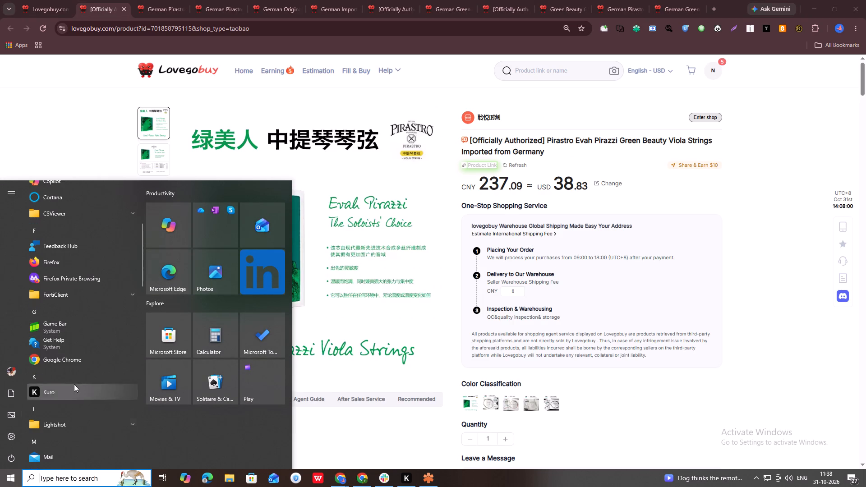
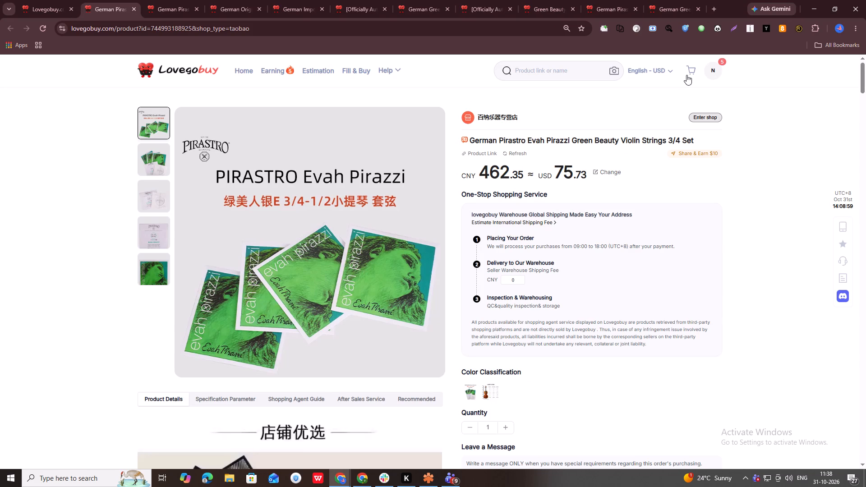
Review and close eight product pages, from the Green Beauty Violin Strings 3/4 Set to the Genuine Pirastro Evah Pirazzi Violin Playing Nylon Strings.
{"action": "key", "text": "ctrl+w"}
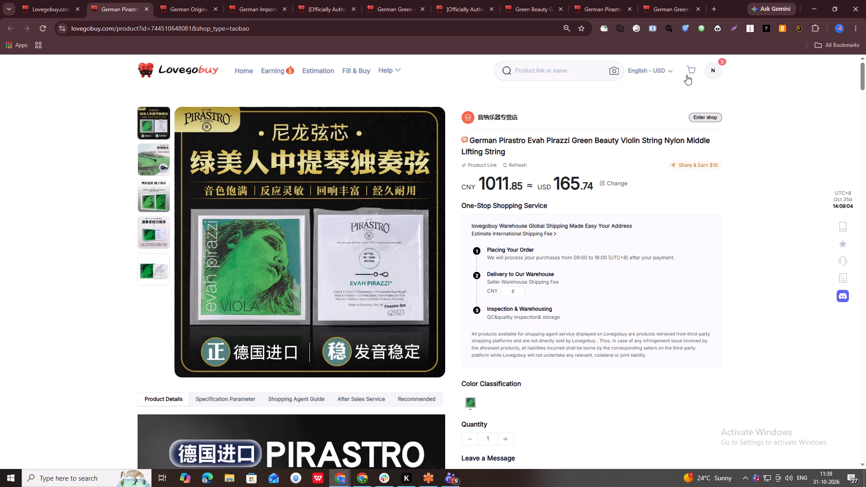
{"action": "key", "text": "ctrl+w"}
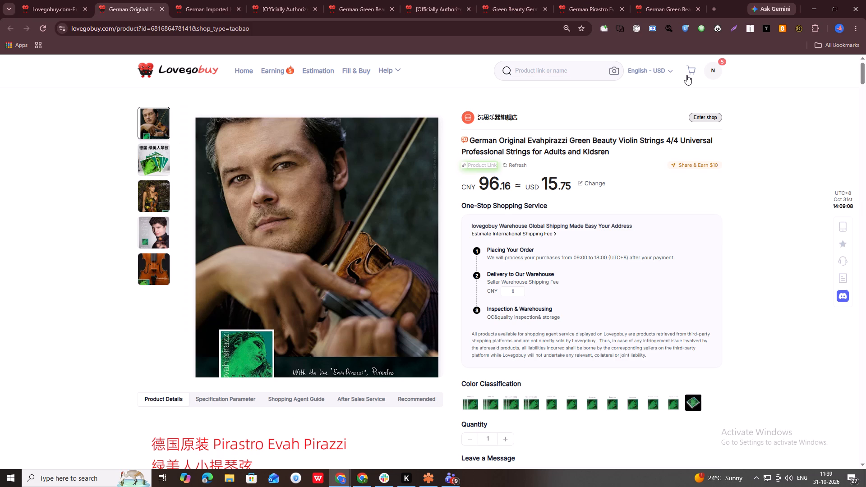
{"action": "key", "text": "ctrl+w"}
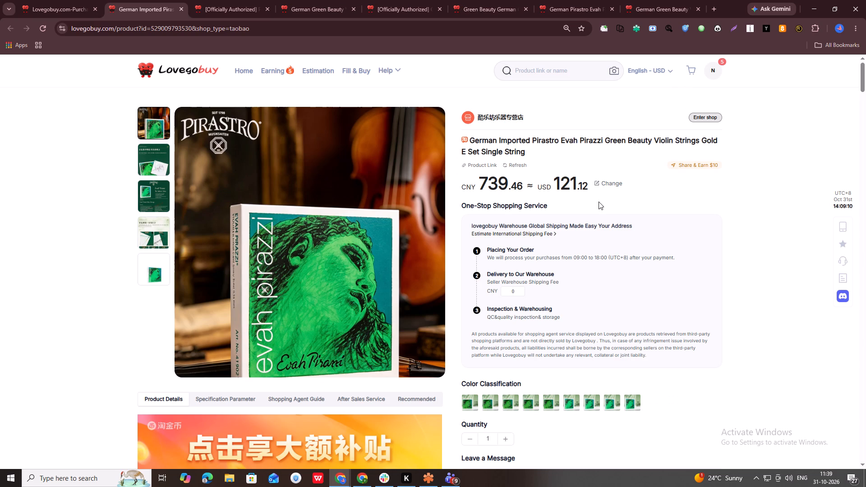
{"action": "key", "text": "ctrl+w"}
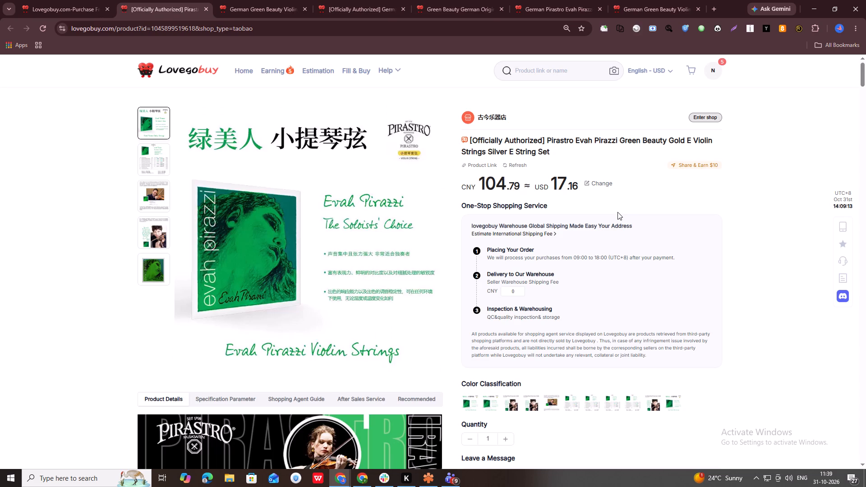
{"action": "key", "text": "ctrl+w"}
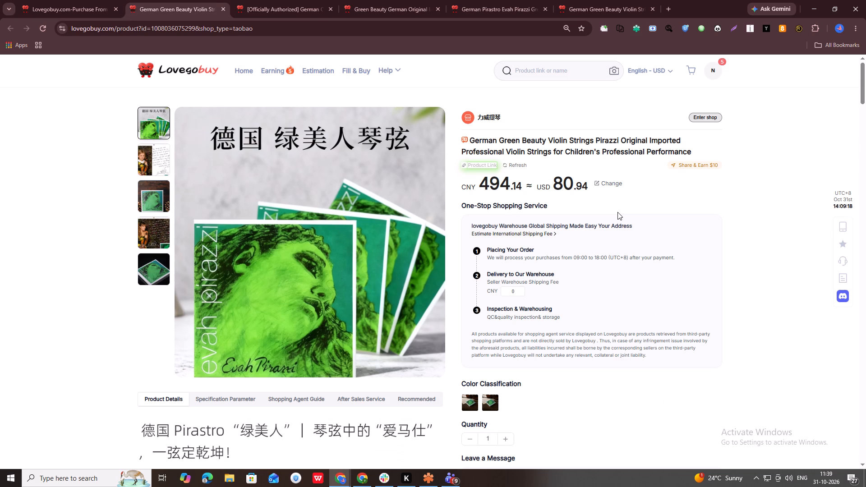
{"action": "key", "text": "ctrl+w"}
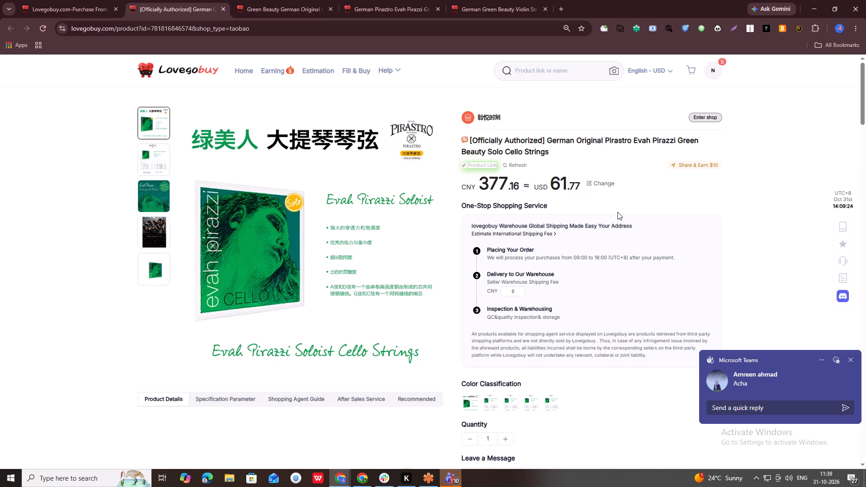
{"action": "key", "text": "ctrl+w"}
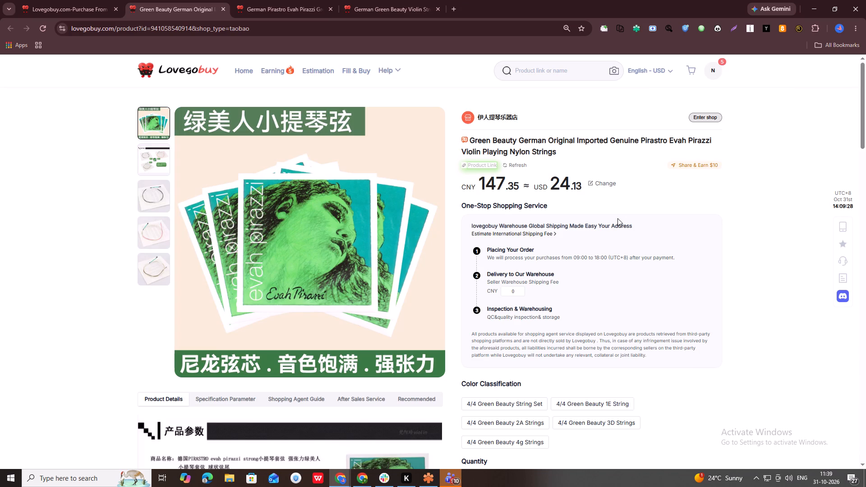
{"action": "key", "text": "ctrl+w"}
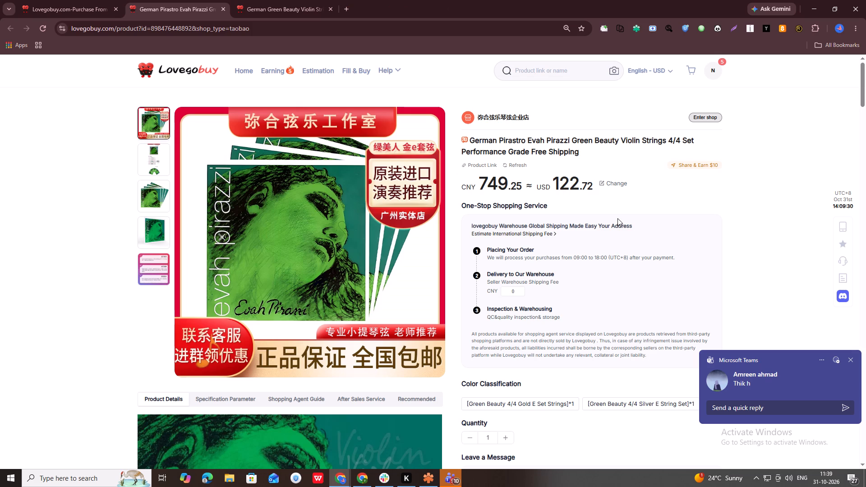
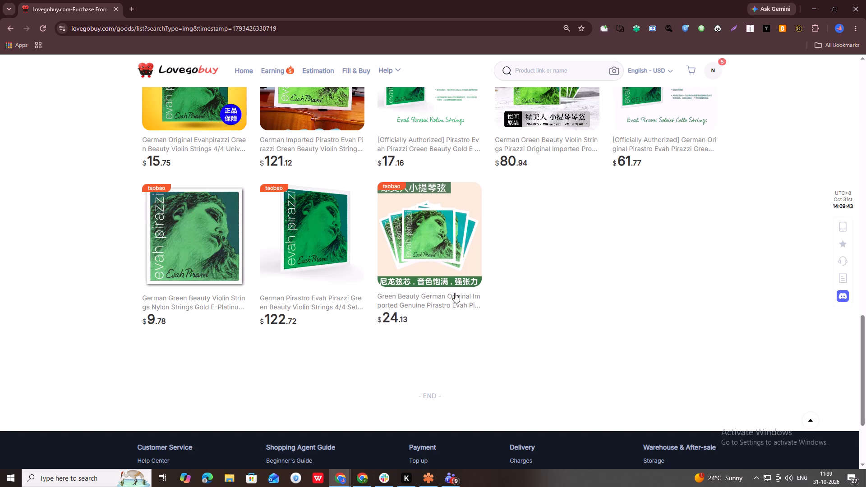
Switch to the Tuinet Brand tracker and mark the 31 October cell in the Pirastro GmbH taobao row.
{"action": "key", "text": "alt+Tab"}
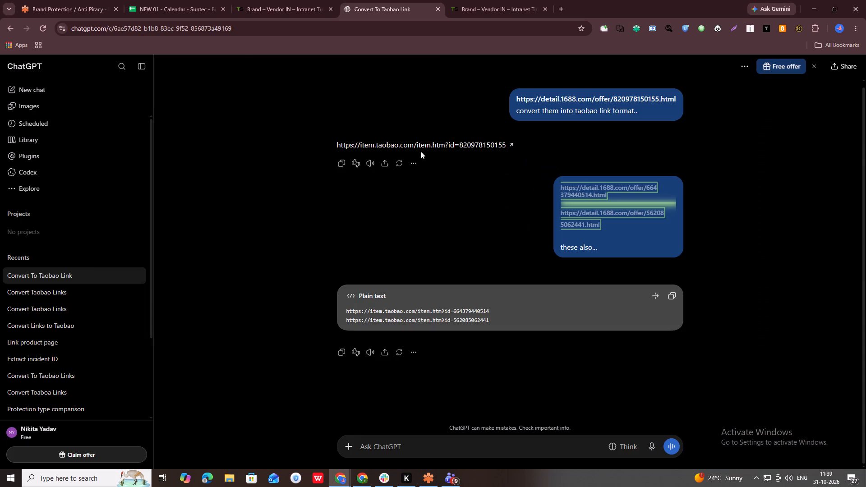
{"action": "left_click", "coordinate": [264, 0]}
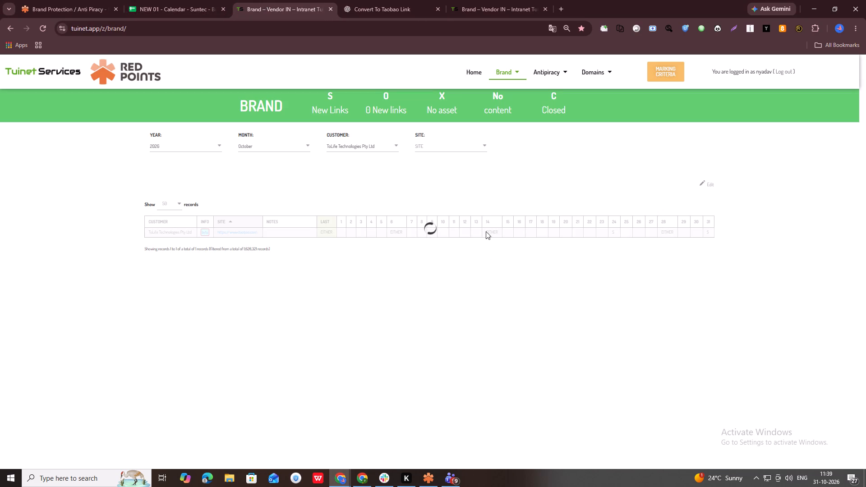
{"action": "left_click", "coordinate": [476, 0]}
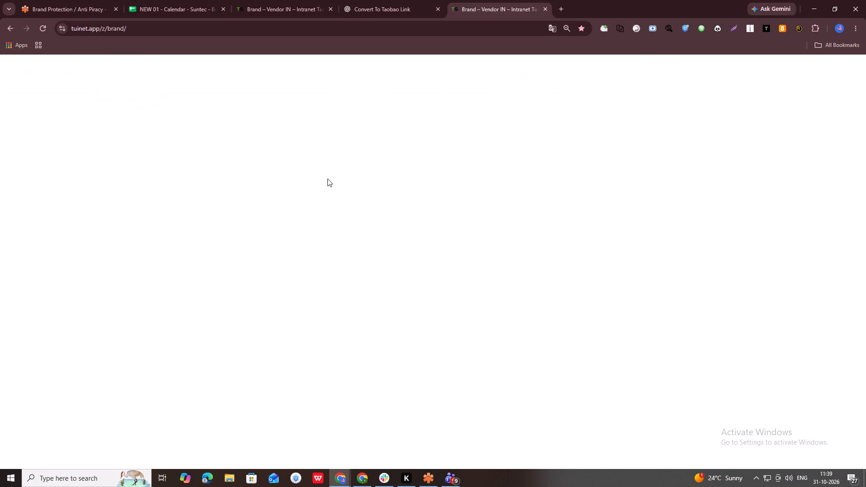
{"action": "double_click", "coordinate": [714, 234]}
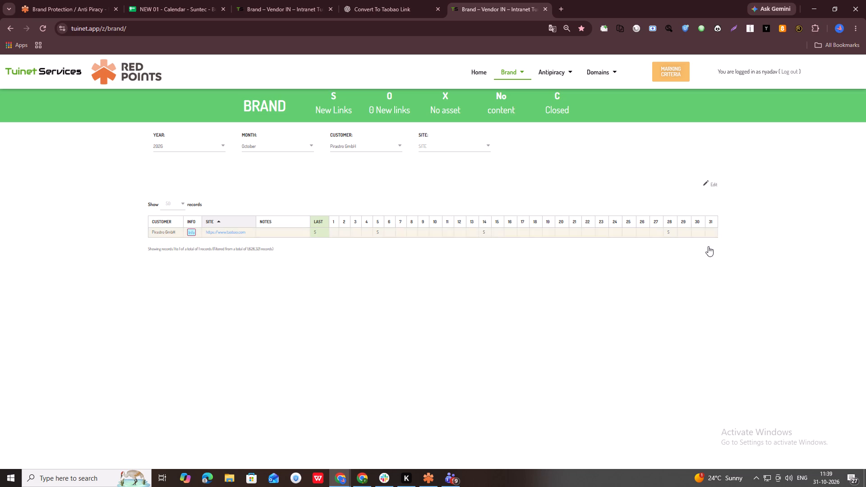
{"action": "left_click", "coordinate": [700, 248]}
Reload the other Tuinet Brand page, filtered to ToLife Technologies Pty Ltd.
{"action": "left_click", "coordinate": [267, 0]}
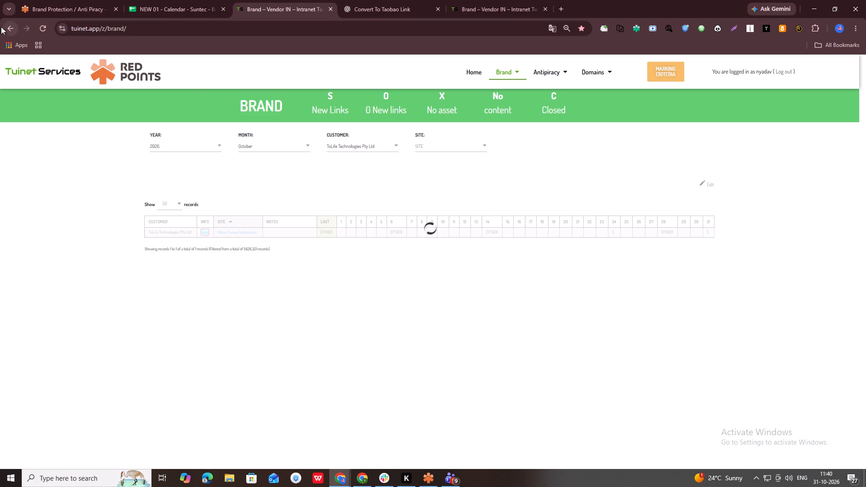
{"action": "left_click", "coordinate": [37, 24]}
Copy the customer name OMP Racing from the calendar sheet into Manual Detection Records, leaving one blank row below the Pirastro entries.
{"action": "left_click", "coordinate": [160, 0]}
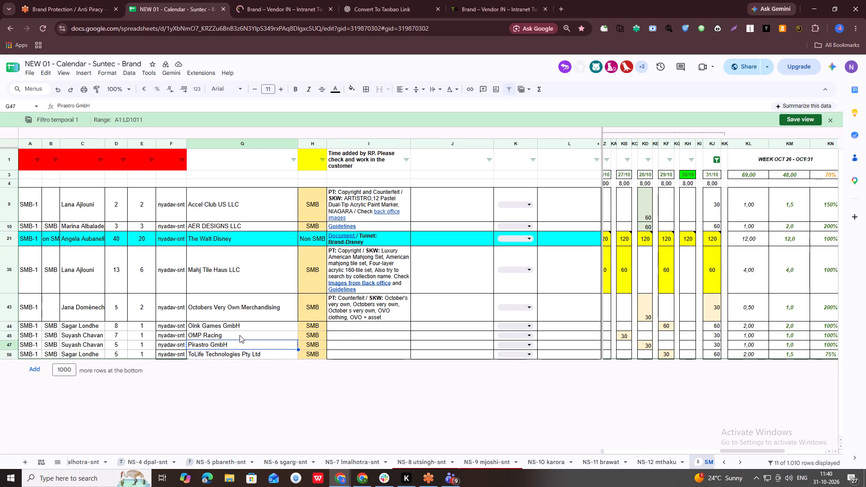
{"action": "left_click", "coordinate": [239, 332]}
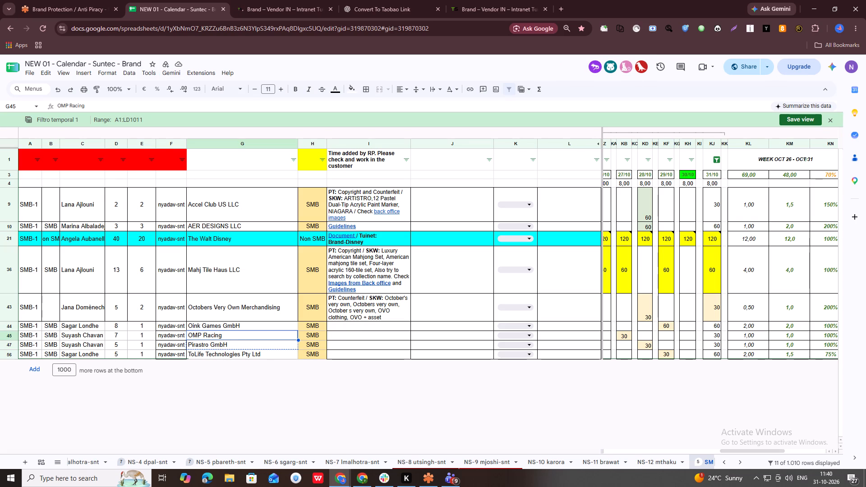
{"action": "key", "text": "ctrl+c"}
{"action": "key", "text": "alt+Tab"}
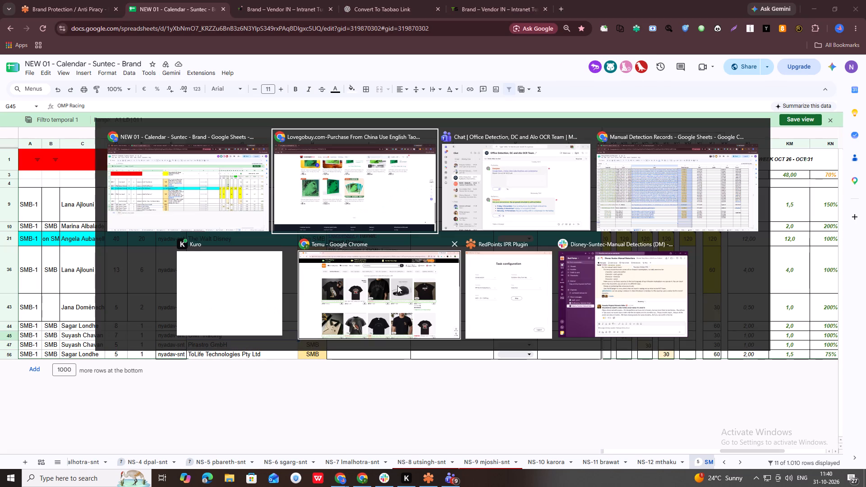
{"action": "key", "text": "alt+Tab"}
{"action": "key", "text": "alt+Tab"}
{"action": "left_click", "coordinate": [57, 409]}
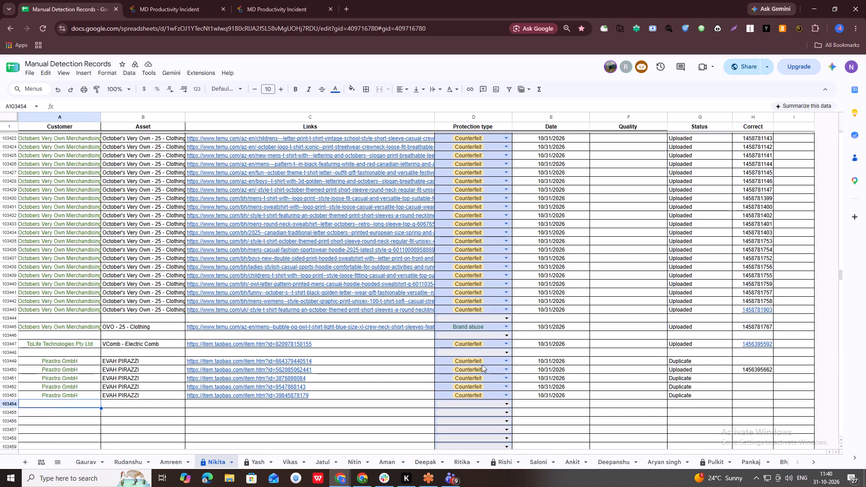
{"action": "key", "text": "Down"}
{"action": "key", "text": "ctrl+shift+v"}
{"action": "key", "text": "Right"}
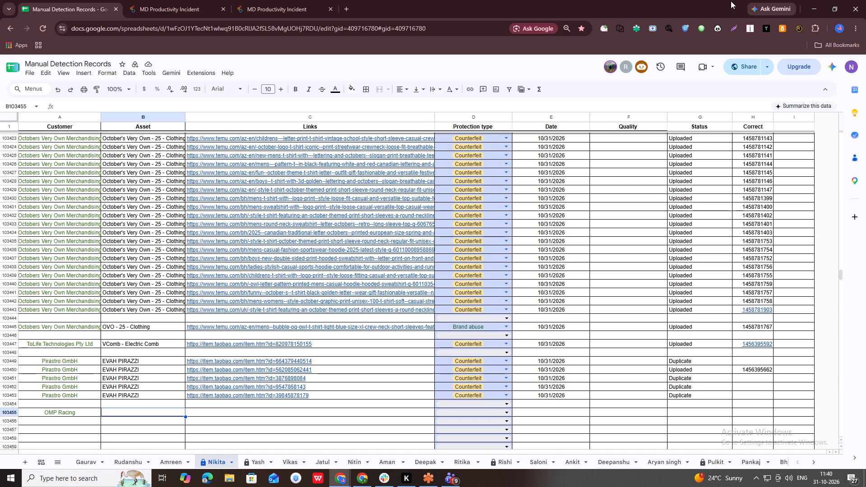
Open the RedPoints IPR Plugin beside the records sheet and stop its running detection task.
{"action": "left_click", "coordinate": [634, 31]}
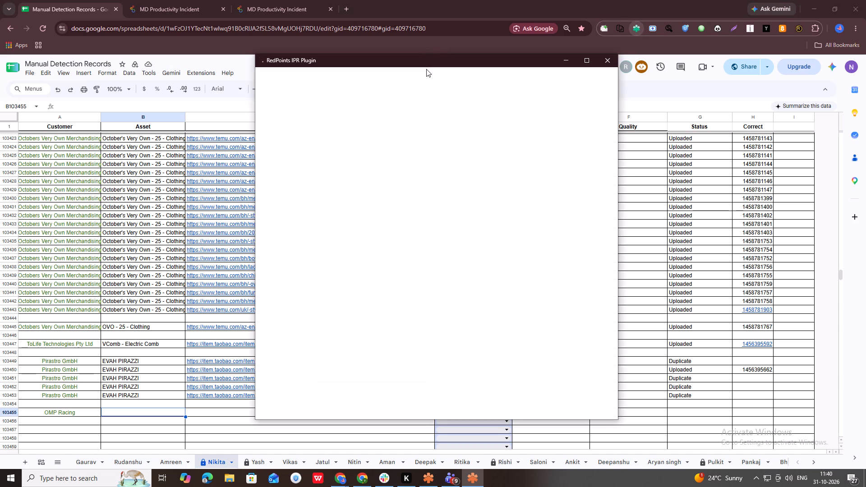
{"action": "left_click_drag", "start_coordinate": [427, 62], "coordinate": [548, 62]}
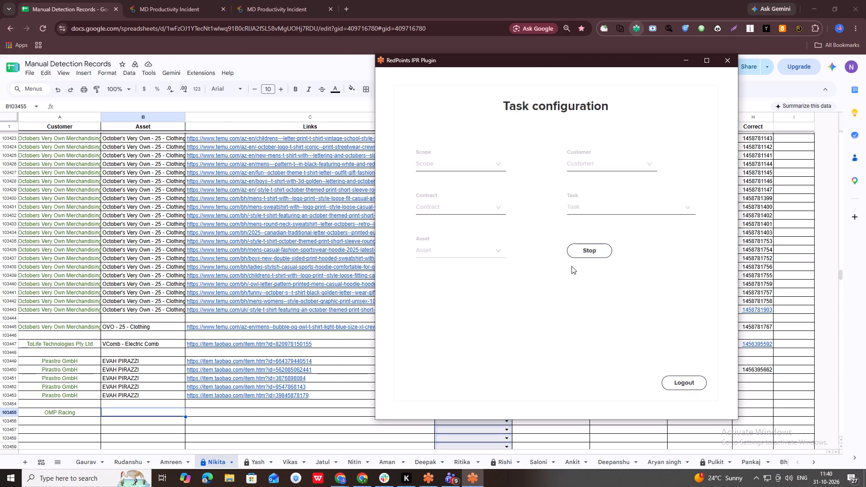
{"action": "left_click", "coordinate": [576, 253]}
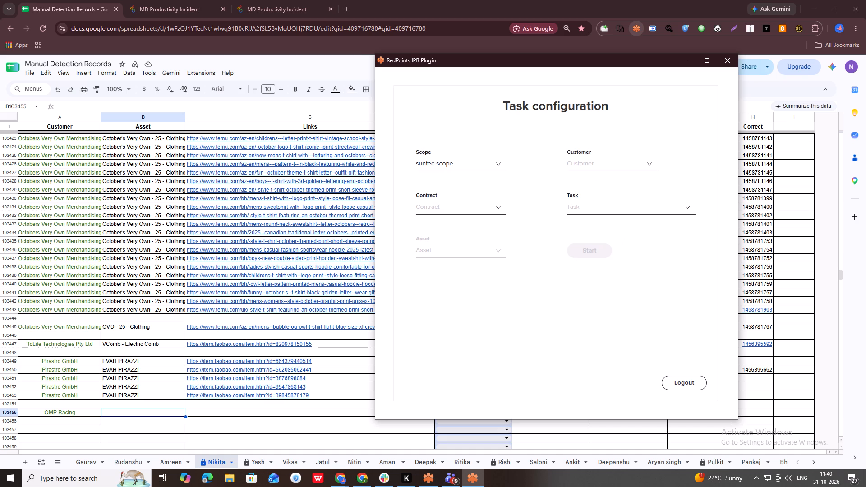
Start a detection task for customer OMP Racing with contract IPR OMP Racing and asset Steering Wheels.
{"action": "left_click", "coordinate": [594, 165]}
{"action": "type", "text": "omp"}
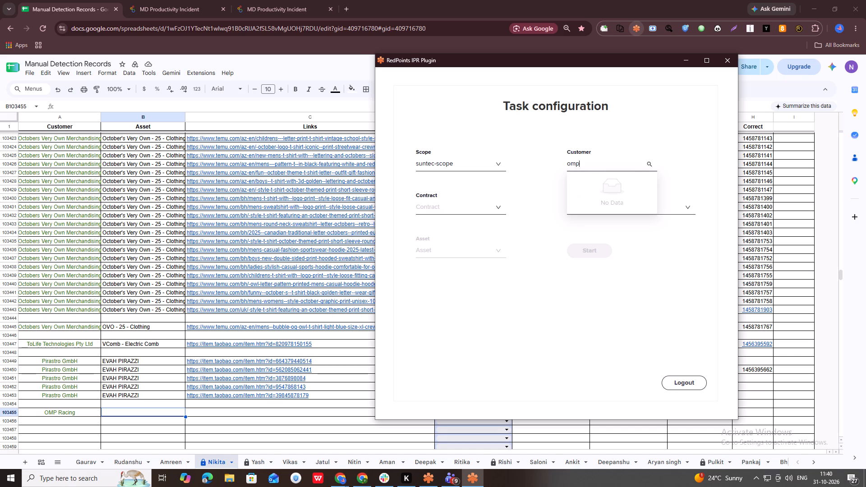
{"action": "key", "text": "space"}
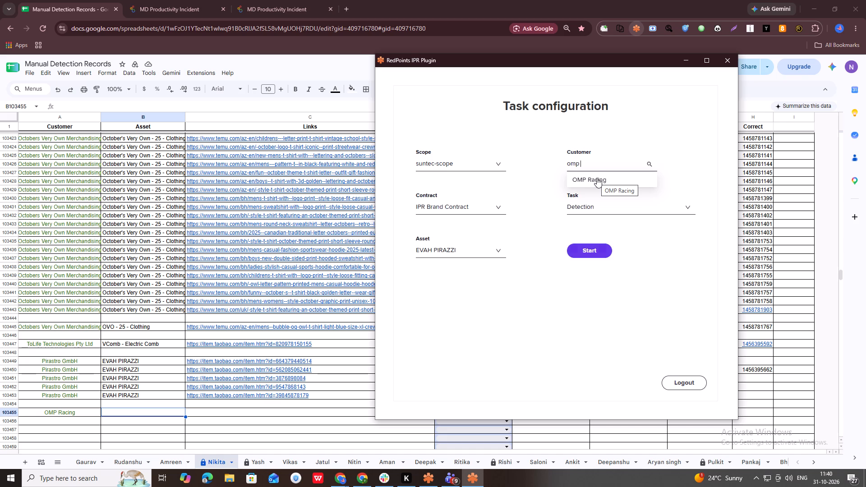
{"action": "left_click", "coordinate": [597, 178]}
{"action": "left_click", "coordinate": [472, 209]}
{"action": "left_click", "coordinate": [450, 226]}
{"action": "left_click", "coordinate": [450, 243]}
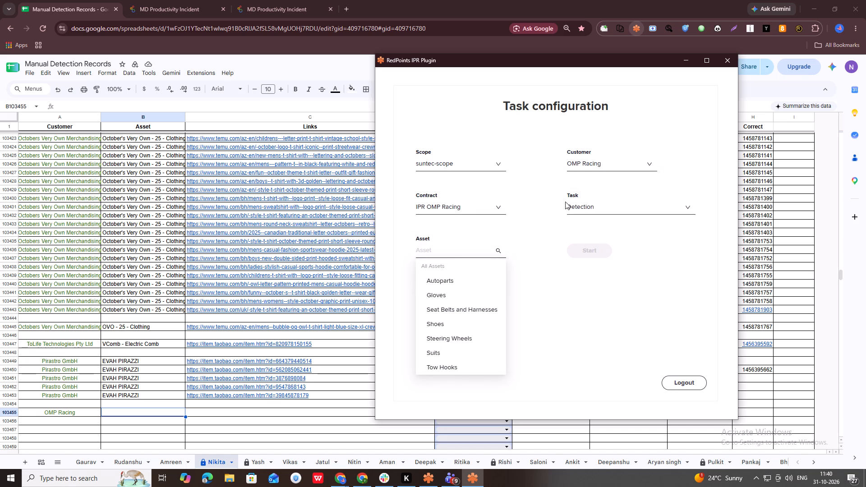
{"action": "left_click", "coordinate": [458, 208]}
{"action": "left_click", "coordinate": [456, 224]}
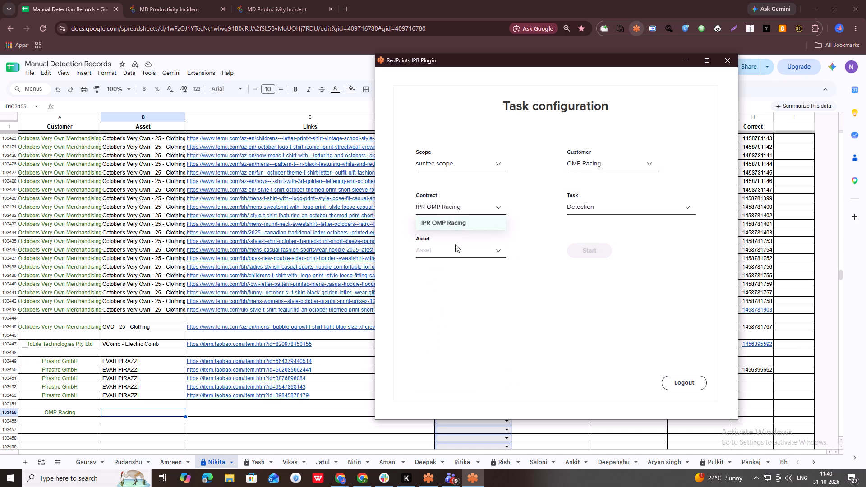
{"action": "left_click", "coordinate": [455, 254]}
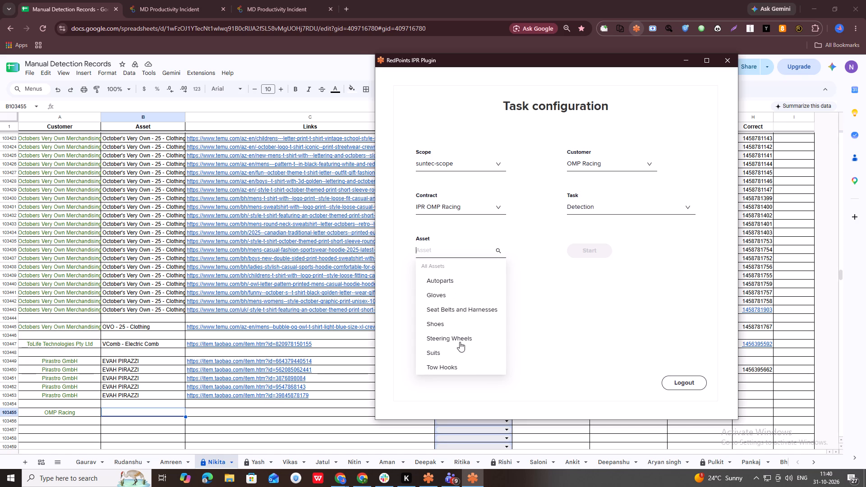
{"action": "left_click", "coordinate": [463, 339]}
{"action": "left_click", "coordinate": [589, 248]}
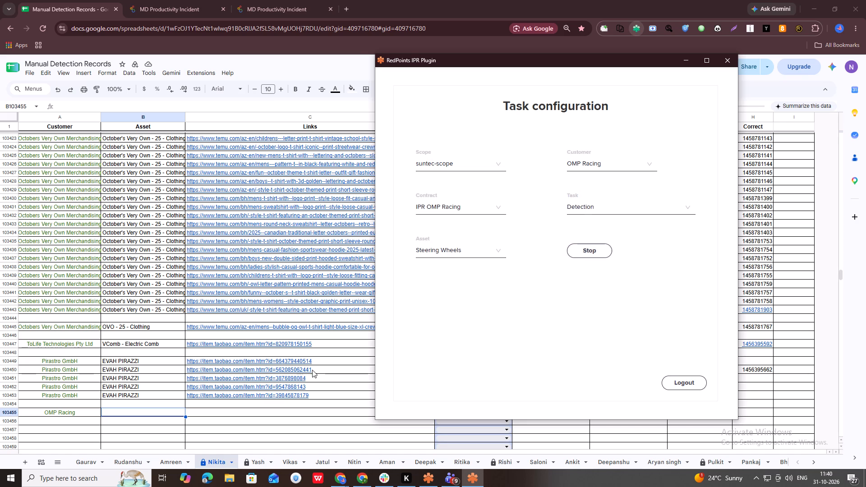
Search Lovegobuy for "omp steering wheel" and look through the Taobao results for OMP-branded wheels.
{"action": "key", "text": "alt+Tab"}
{"action": "left_click", "coordinate": [502, 169], "text": "alt"}
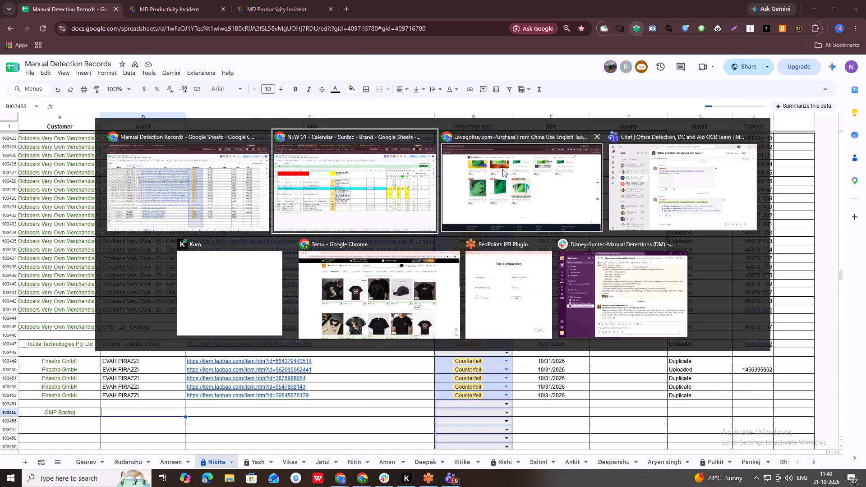
{"action": "scroll", "coordinate": [518, 165], "scroll_direction": "up", "scroll_amount": 5}
{"action": "left_click", "coordinate": [533, 78]}
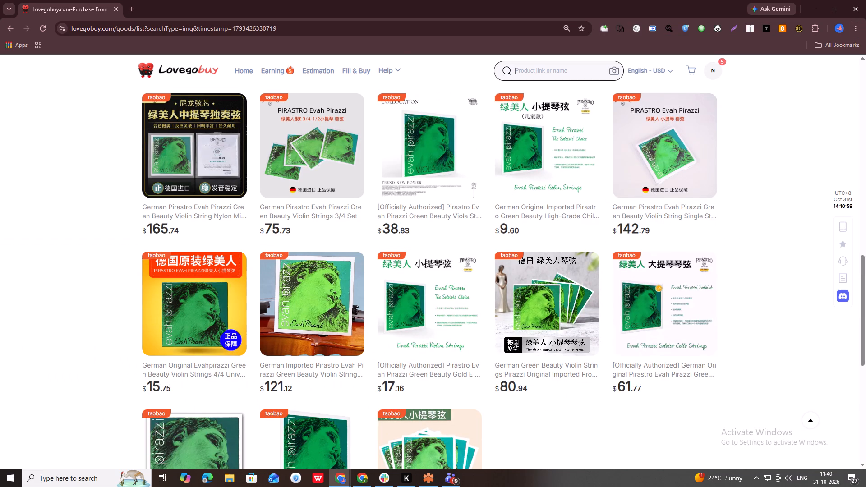
{"action": "type", "text": "omp"}
{"action": "key", "text": "space"}
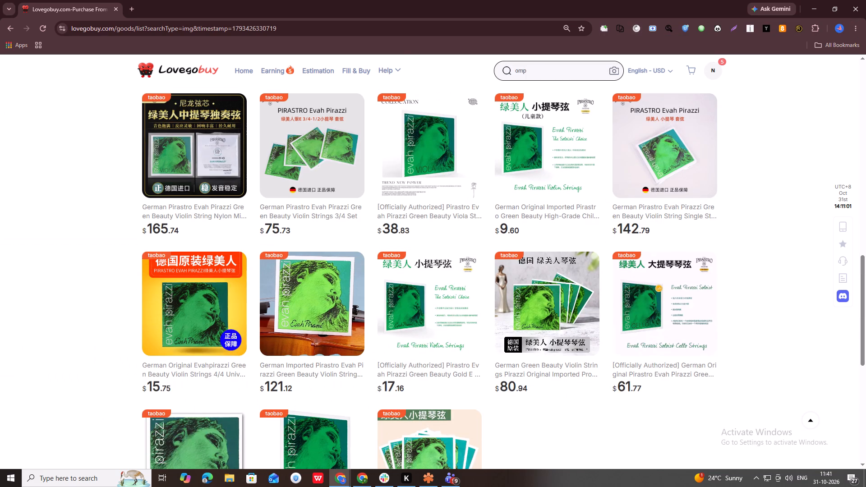
{"action": "type", "text": "steering wheel"}
{"action": "key", "text": "Return"}
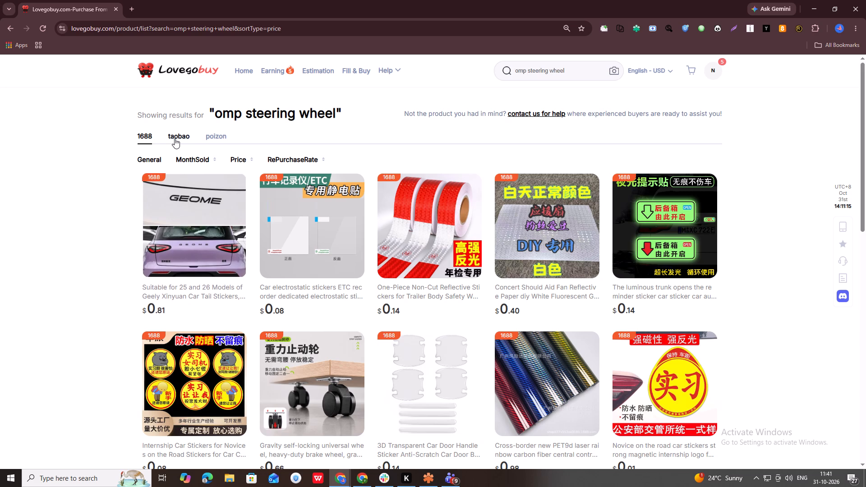
{"action": "left_click", "coordinate": [174, 138]}
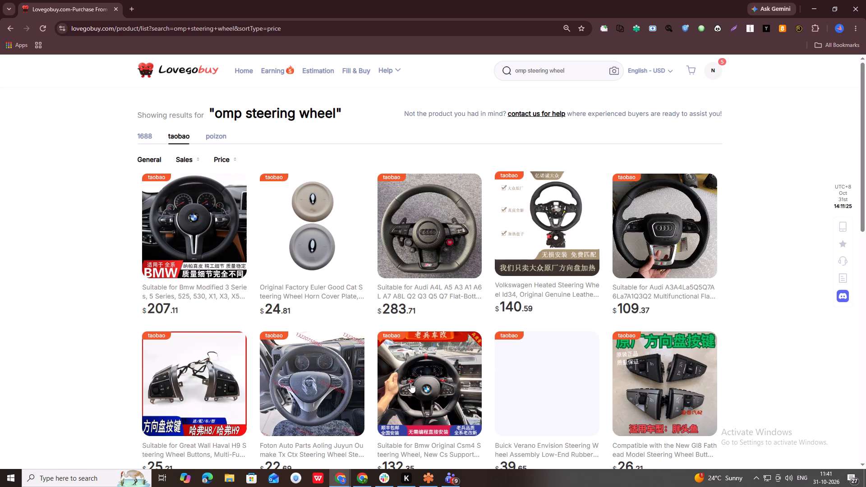
{"action": "scroll", "coordinate": [416, 363], "scroll_direction": "down", "scroll_amount": 13}
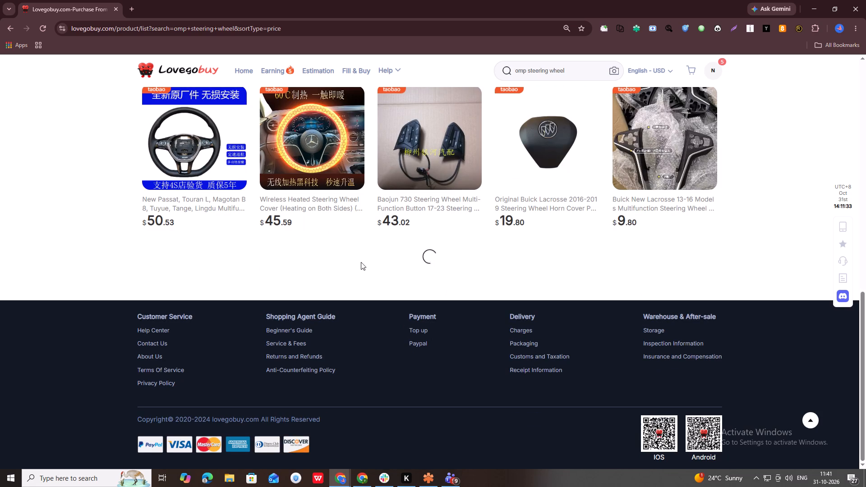
{"action": "scroll", "coordinate": [332, 254], "scroll_direction": "down", "scroll_amount": 7}
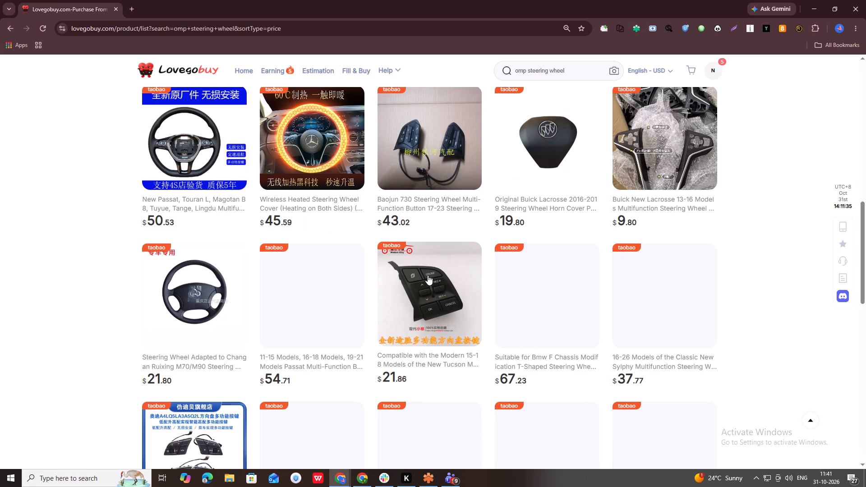
{"action": "scroll", "coordinate": [476, 332], "scroll_direction": "down", "scroll_amount": 7}
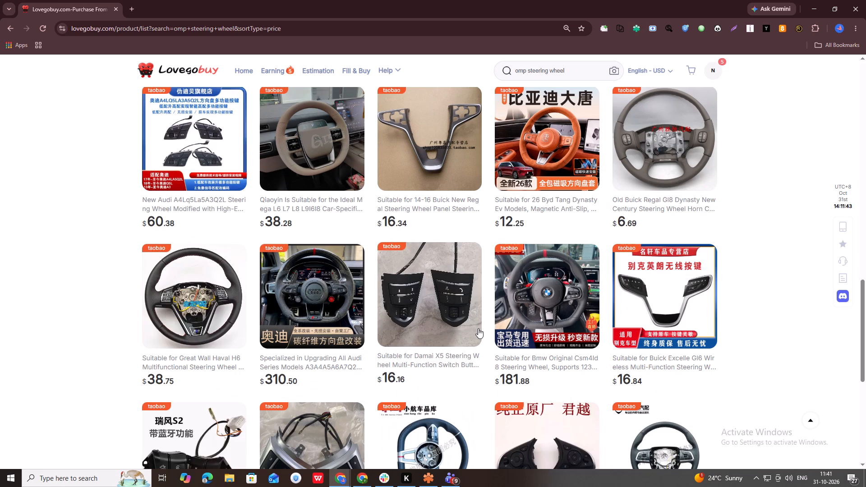
{"action": "scroll", "coordinate": [462, 385], "scroll_direction": "down", "scroll_amount": 7}
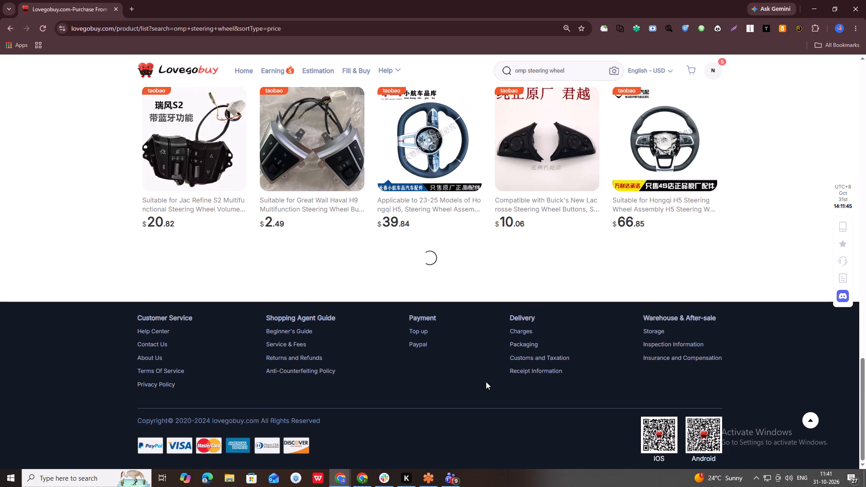
{"action": "scroll", "coordinate": [486, 381], "scroll_direction": "up", "scroll_amount": 20}
{"action": "scroll", "coordinate": [486, 381], "scroll_direction": "up", "scroll_amount": 12}
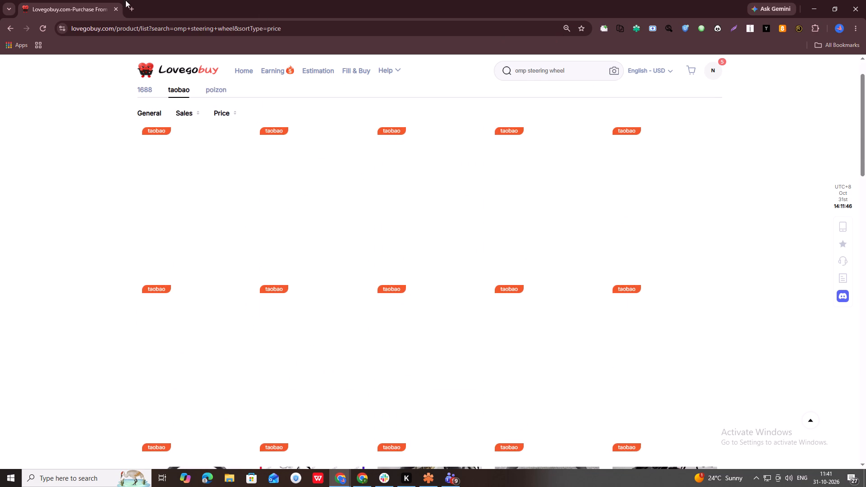
Copy the "omp steering wheel" search term and run it as a Google image search in a new tab.
{"action": "left_click", "coordinate": [573, 71]}
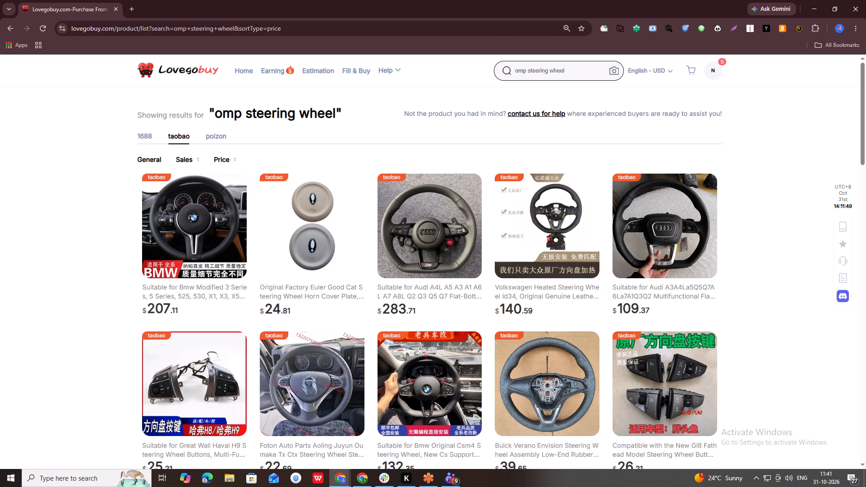
{"action": "key", "text": "ctrl+a"}
{"action": "key", "text": "ctrl+c"}
{"action": "key", "text": "ctrl+c"}
{"action": "key", "text": "ctrl+c"}
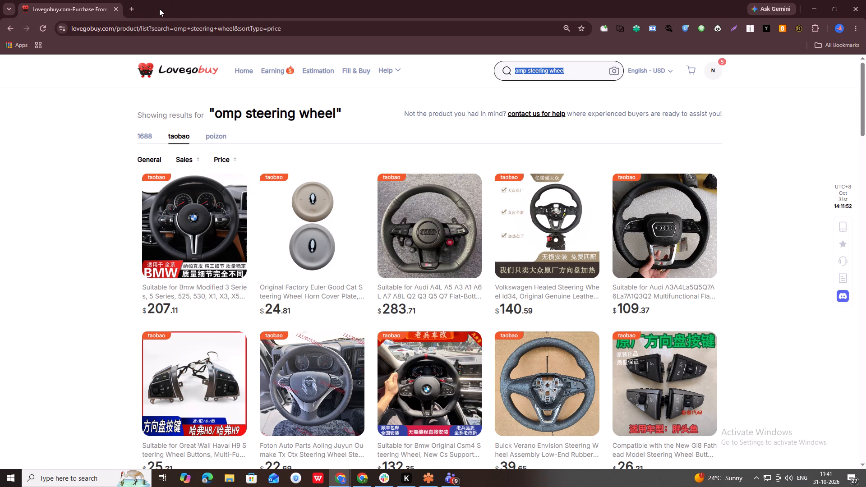
{"action": "key", "text": "ctrl+t"}
{"action": "key", "text": "ctrl+v"}
{"action": "key", "text": "Return"}
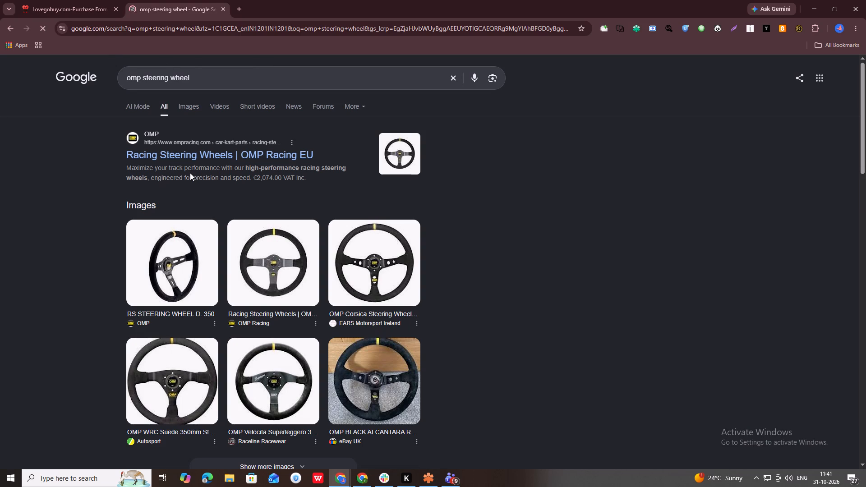
{"action": "left_click", "coordinate": [285, 252]}
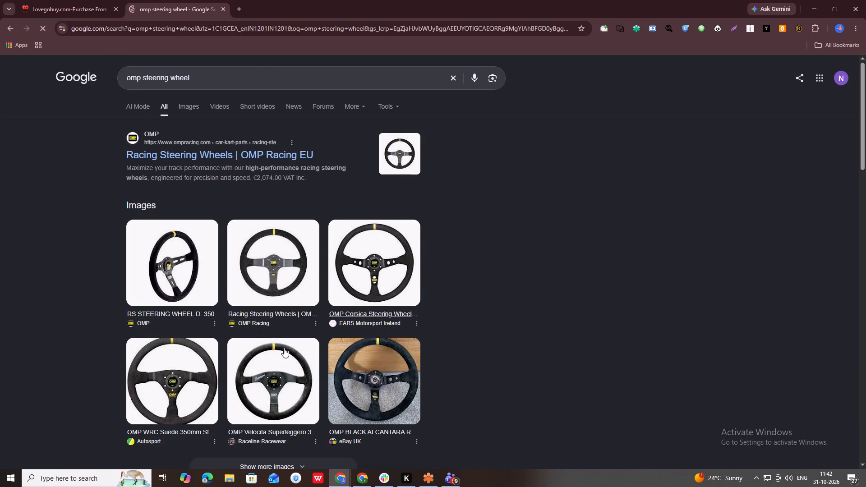
{"action": "left_click", "coordinate": [191, 108]}
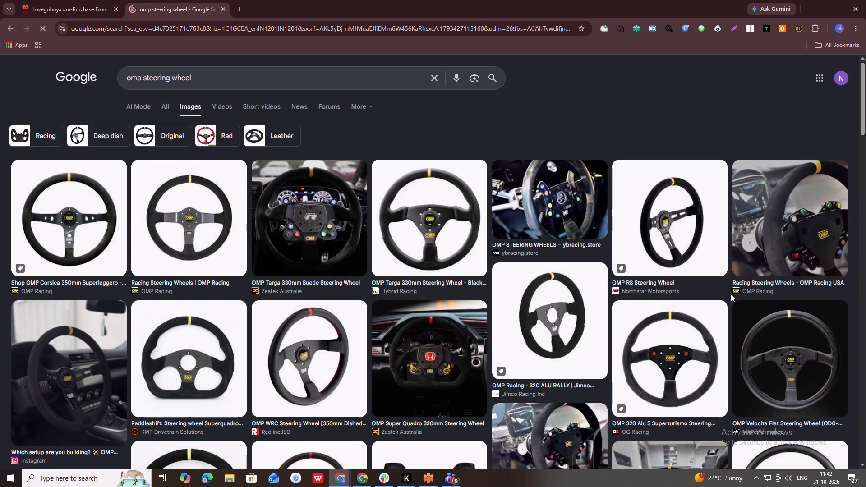
Snip the OMP Targa 330mm steering wheel picture from the Google image results and save it as a PNG in Downloads.
{"action": "key", "text": "shift+super+s"}
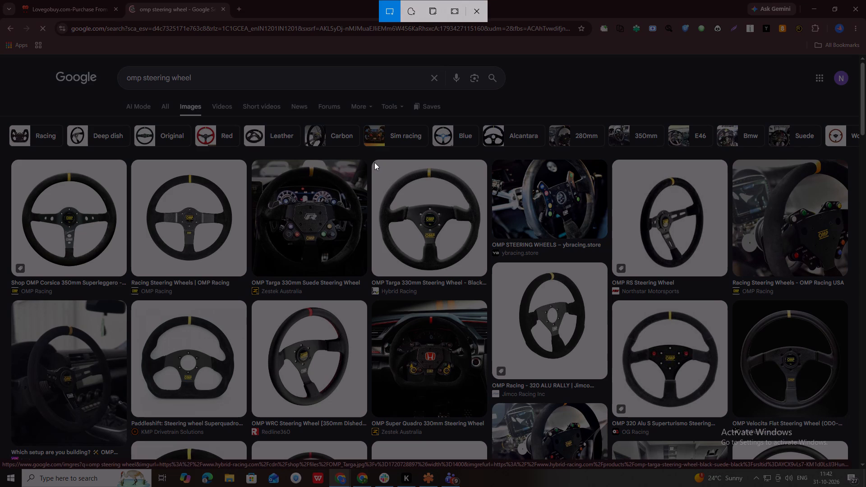
{"action": "left_click_drag", "start_coordinate": [373, 162], "coordinate": [483, 273]}
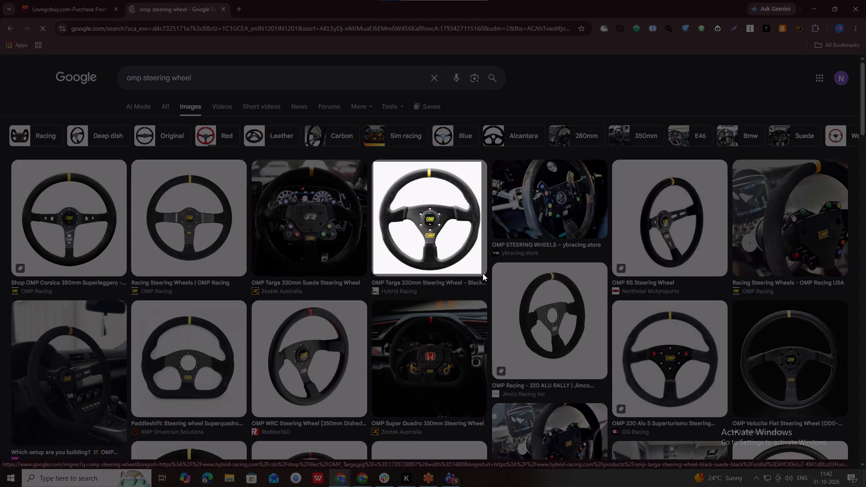
{"action": "left_click_drag", "start_coordinate": [483, 273], "coordinate": [485, 272]}
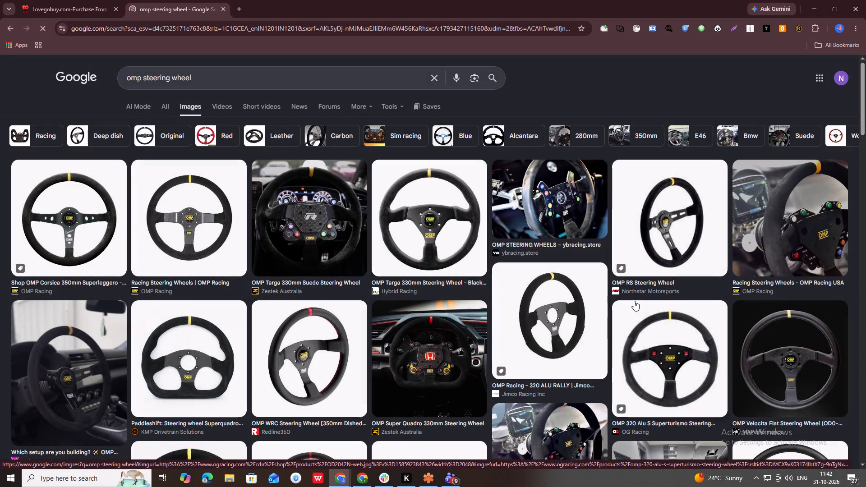
{"action": "left_click", "coordinate": [774, 382]}
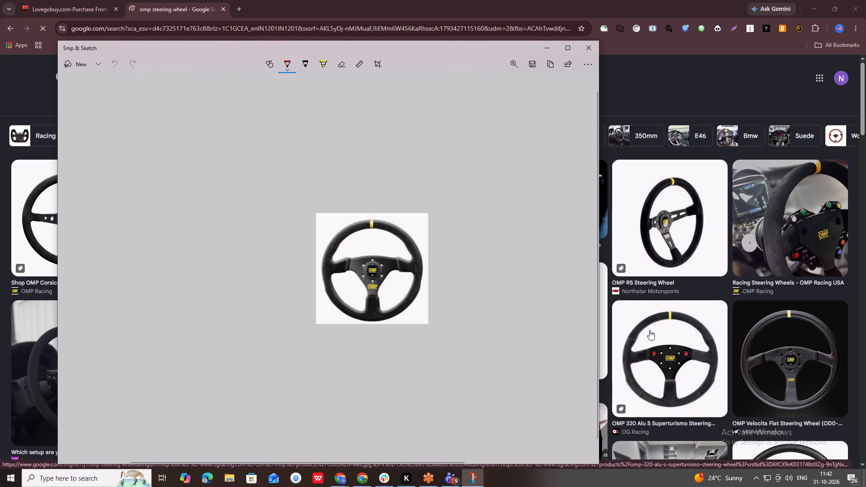
{"action": "key", "text": "ctrl+s"}
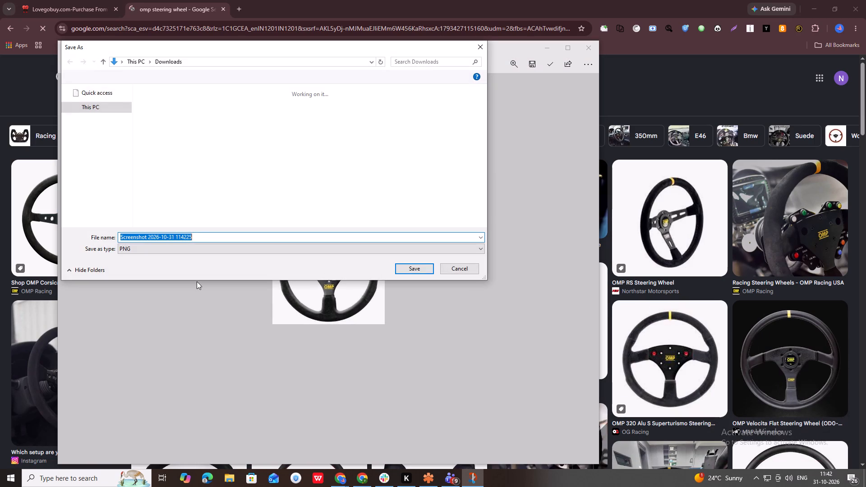
{"action": "left_click", "coordinate": [412, 266]}
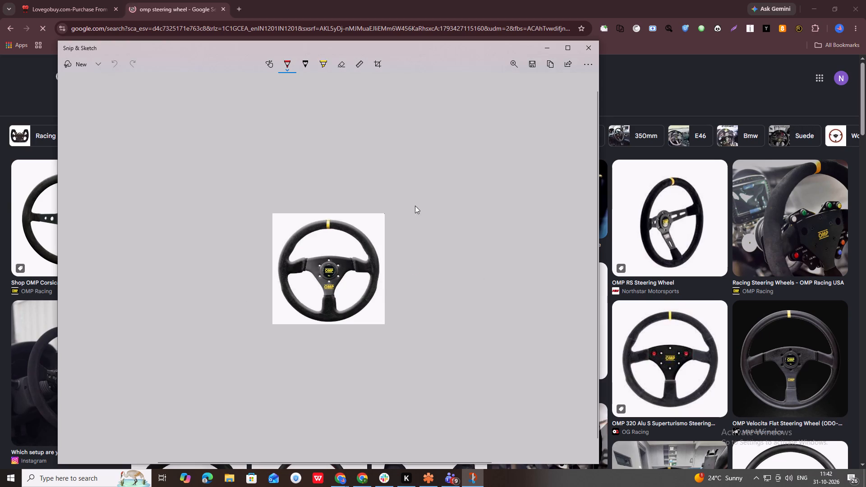
{"action": "left_click", "coordinate": [590, 47]}
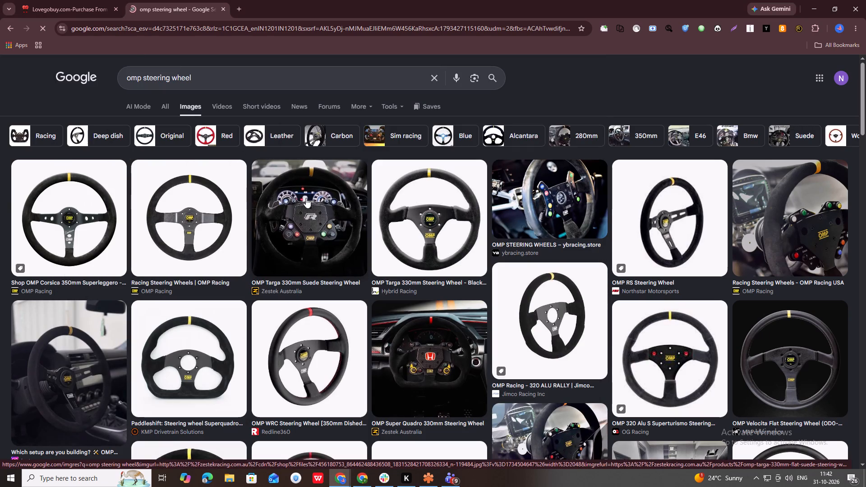
Run a Lovegobuy image search with the saved steering wheel screenshot and close the Google results tab.
{"action": "left_click", "coordinate": [81, 0]}
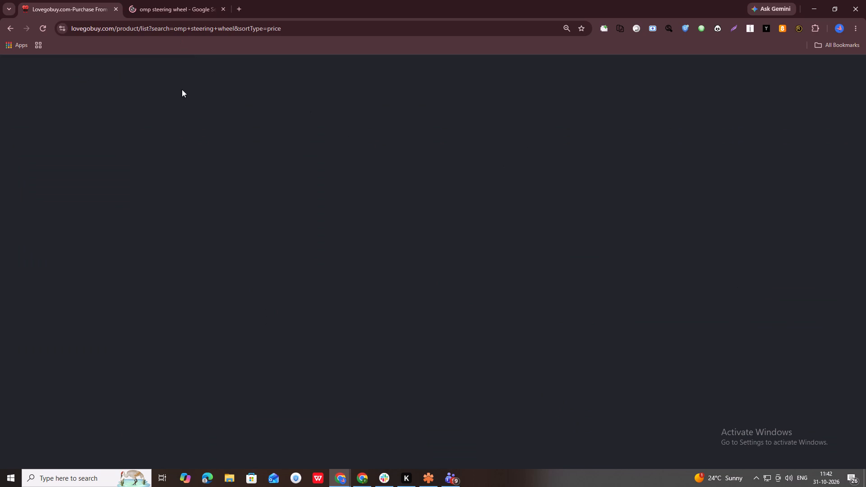
{"action": "left_click", "coordinate": [617, 72]}
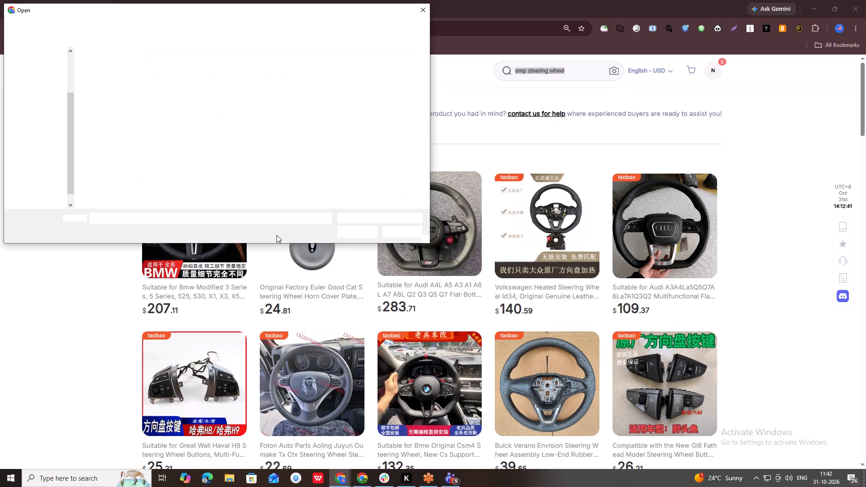
{"action": "left_click", "coordinate": [114, 93]}
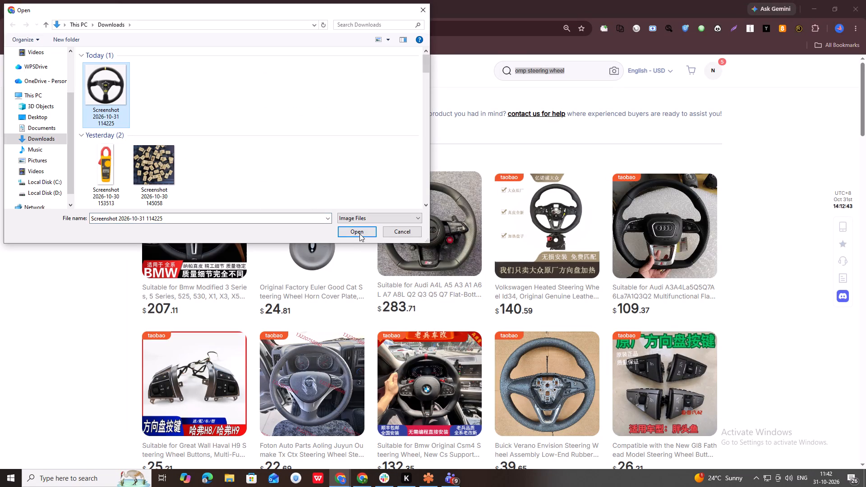
{"action": "left_click", "coordinate": [359, 234]}
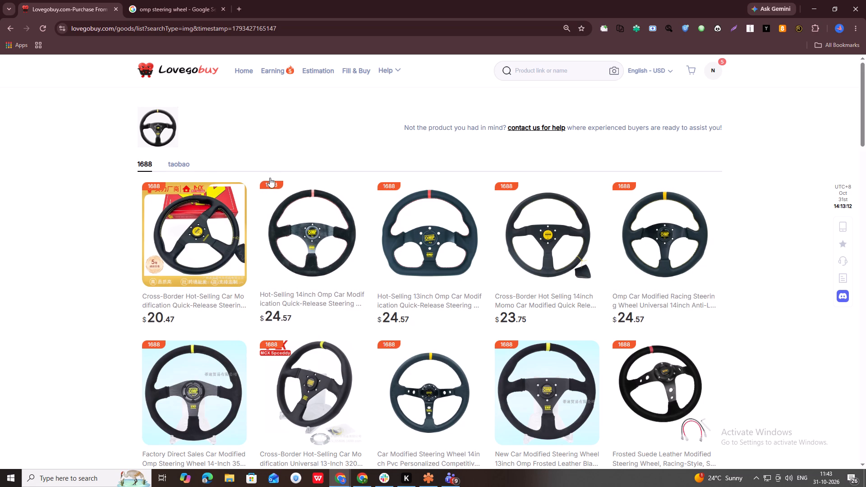
{"action": "middle_click", "coordinate": [187, 0]}
Open the seven OMP-style steering wheel listings in the first two rows of the 1688 results, skipping the MOMO wheels.
{"action": "left_click", "coordinate": [284, 257], "text": "ctrl"}
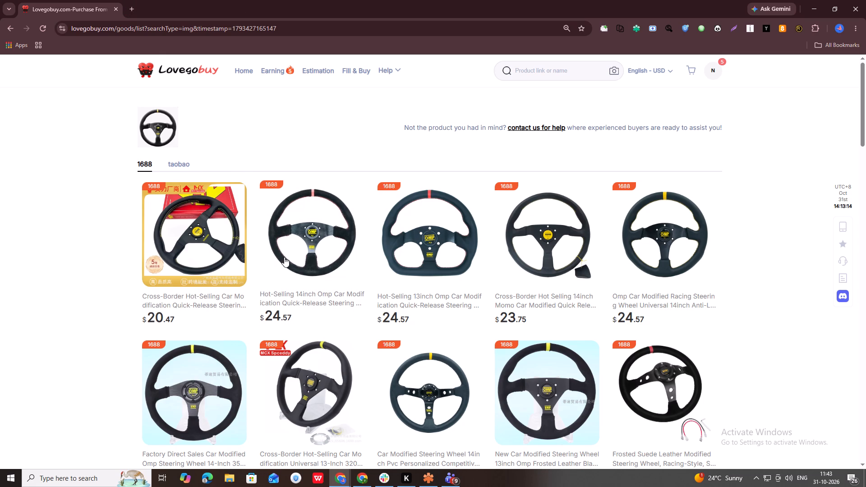
{"action": "left_click", "coordinate": [429, 250], "text": "ctrl"}
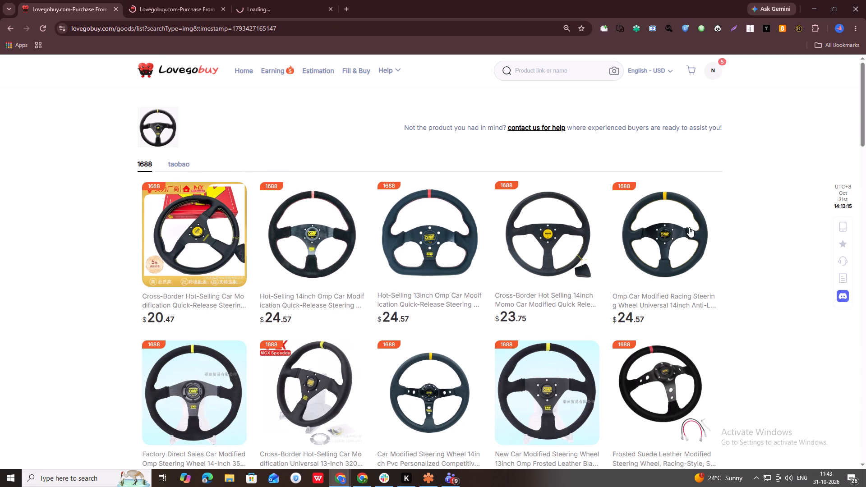
{"action": "left_click", "coordinate": [689, 227], "text": "ctrl"}
{"action": "left_click", "coordinate": [554, 391], "text": "ctrl"}
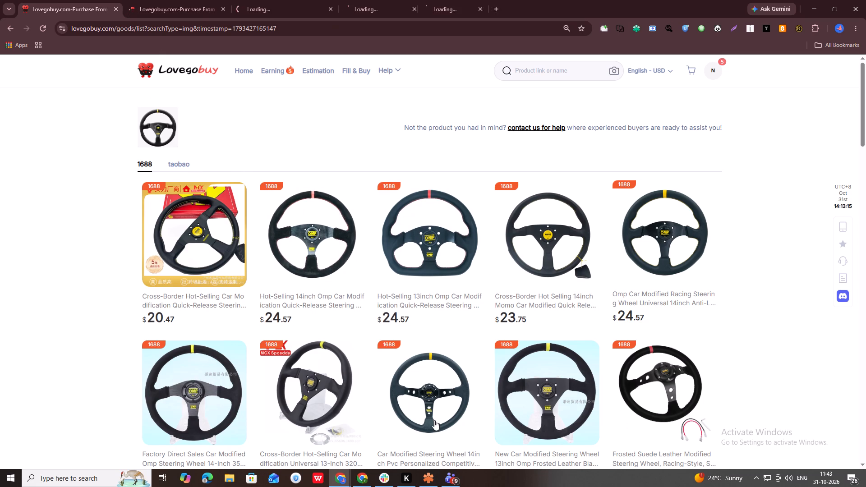
{"action": "left_click", "coordinate": [434, 409], "text": "ctrl"}
{"action": "left_click", "coordinate": [307, 409], "text": "ctrl"}
{"action": "left_click", "coordinate": [200, 409], "text": "ctrl"}
Open five more OMP-branded listings from the remaining 1688 results, from the Cross-Border Best-Selling Omp wheel to the Factory direct new OMP quick-release wheel.
{"action": "scroll", "coordinate": [446, 326], "scroll_direction": "down", "scroll_amount": 3}
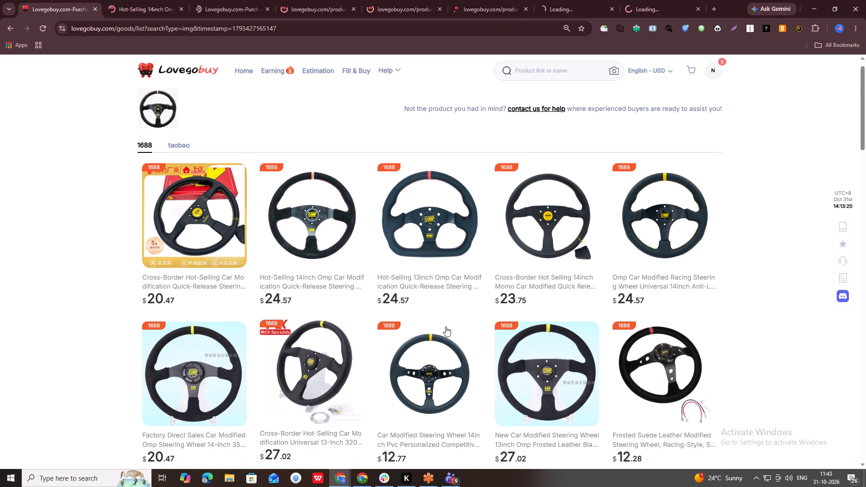
{"action": "scroll", "coordinate": [446, 326], "scroll_direction": "down", "scroll_amount": 4}
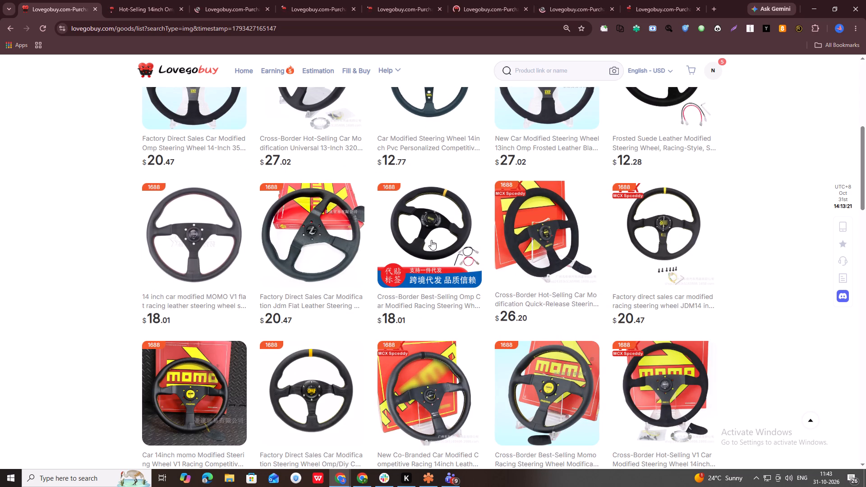
{"action": "left_click", "coordinate": [432, 233], "text": "ctrl"}
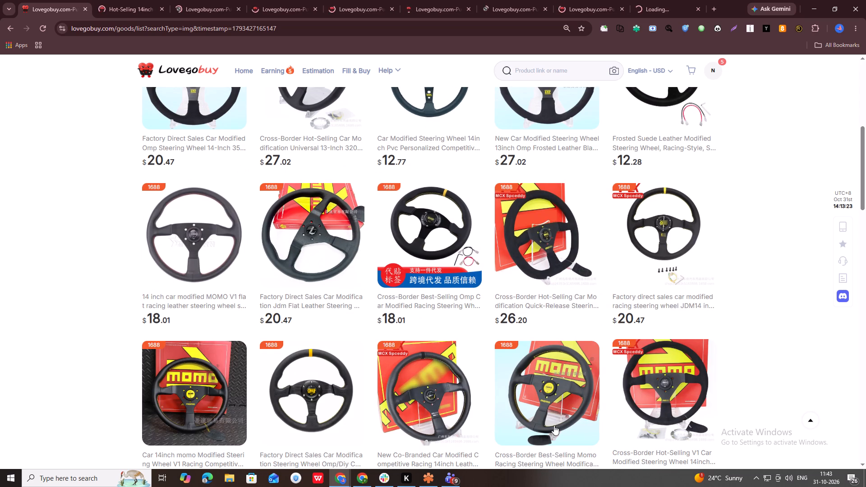
{"action": "left_click", "coordinate": [316, 411], "text": "ctrl"}
{"action": "scroll", "coordinate": [488, 363], "scroll_direction": "down", "scroll_amount": 6}
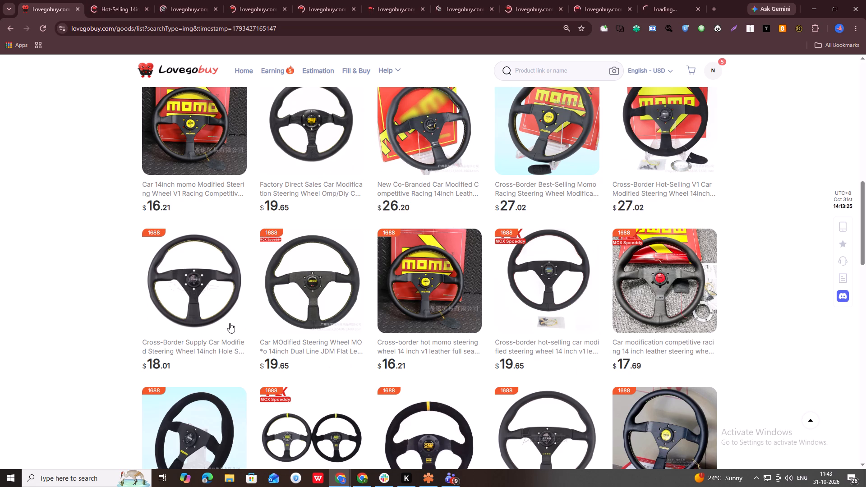
{"action": "scroll", "coordinate": [647, 343], "scroll_direction": "down", "scroll_amount": 3}
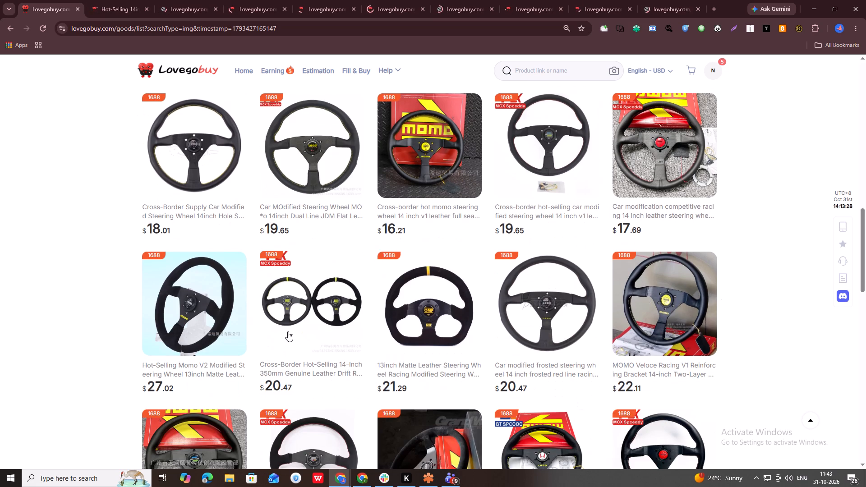
{"action": "left_click", "coordinate": [443, 322], "text": "ctrl"}
{"action": "scroll", "coordinate": [458, 332], "scroll_direction": "down", "scroll_amount": 5}
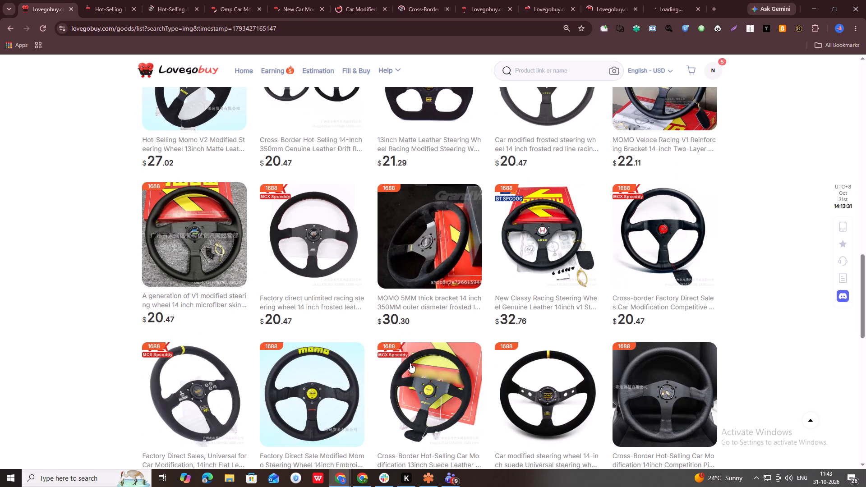
{"action": "scroll", "coordinate": [410, 363], "scroll_direction": "down", "scroll_amount": 5}
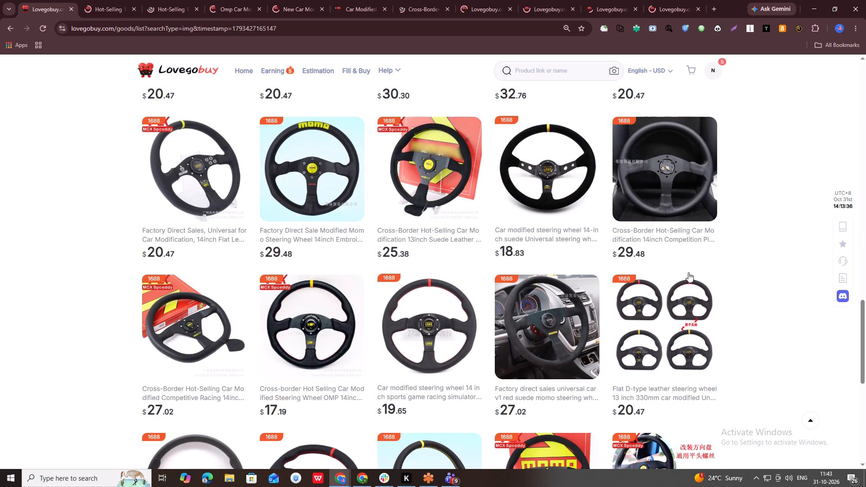
{"action": "left_click", "coordinate": [318, 329], "text": "ctrl"}
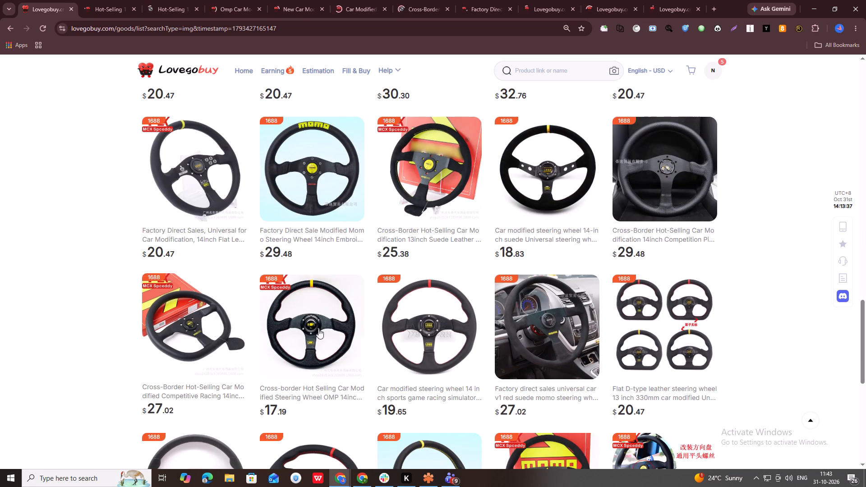
{"action": "scroll", "coordinate": [326, 342], "scroll_direction": "down", "scroll_amount": 5}
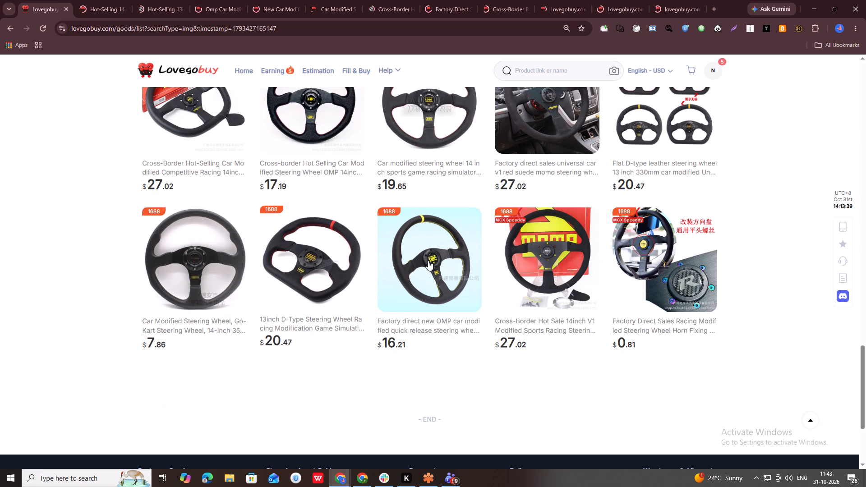
{"action": "left_click", "coordinate": [428, 260], "text": "ctrl"}
{"action": "scroll", "coordinate": [495, 365], "scroll_direction": "down", "scroll_amount": 1}
Check the first five opened listings for OMP branding, from the Hot-Selling 14inch wheel to the 14inch PVC wheel.
{"action": "left_click", "coordinate": [100, 0]}
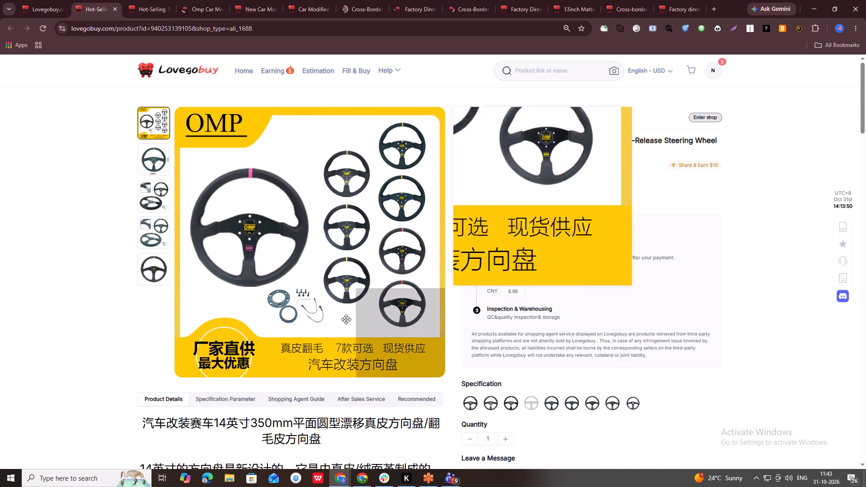
{"action": "left_click", "coordinate": [160, 0]}
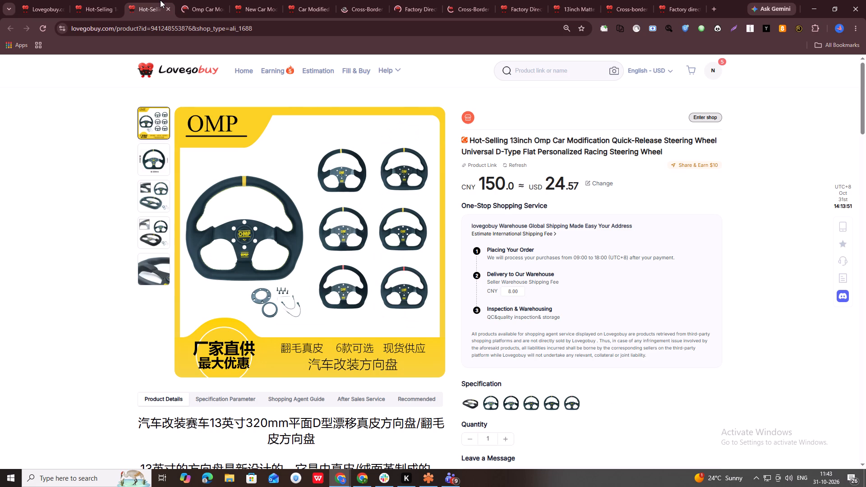
{"action": "left_click", "coordinate": [193, 0]}
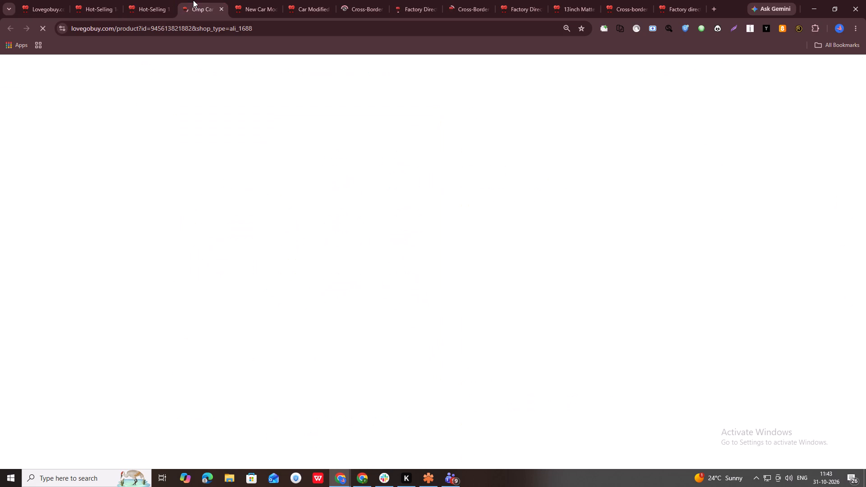
{"action": "left_click", "coordinate": [247, 0]}
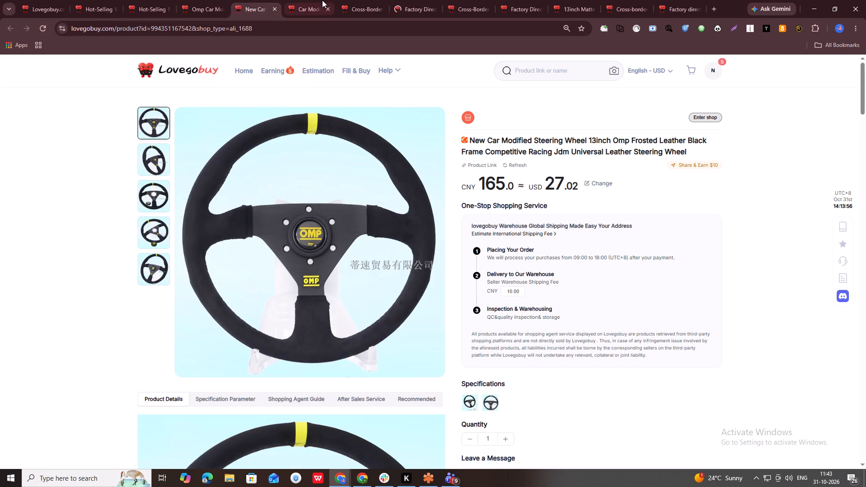
{"action": "left_click", "coordinate": [320, 0]}
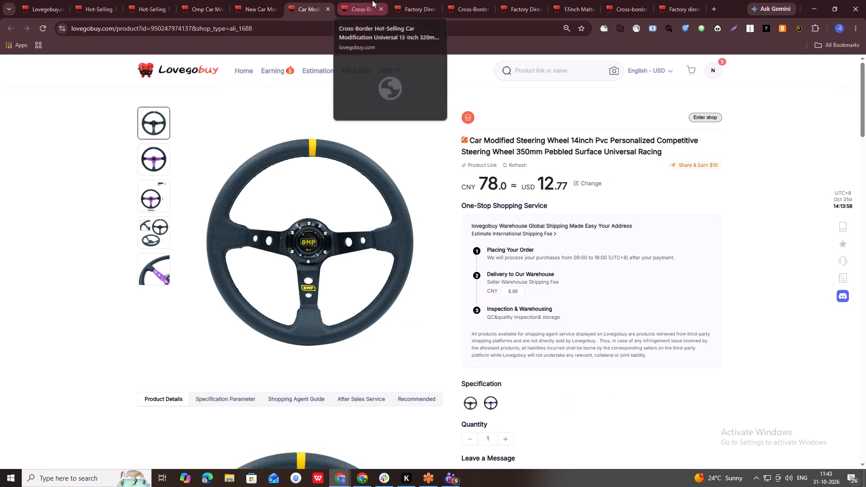
Inspect the product photos of the Cross-Border 13-Inch 320mm MCX Spceddy listing for OMP branding and discard the listing by closing it.
{"action": "left_click", "coordinate": [372, 0]}
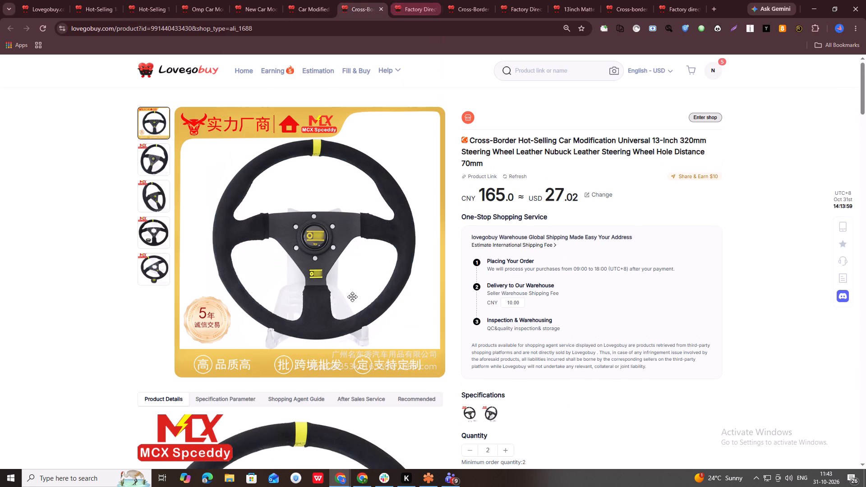
{"action": "left_click", "coordinate": [144, 263]}
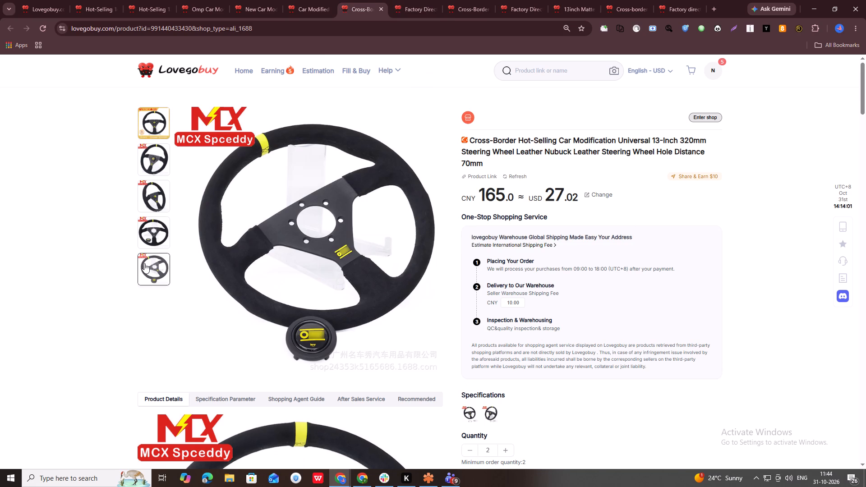
{"action": "left_click", "coordinate": [149, 240]}
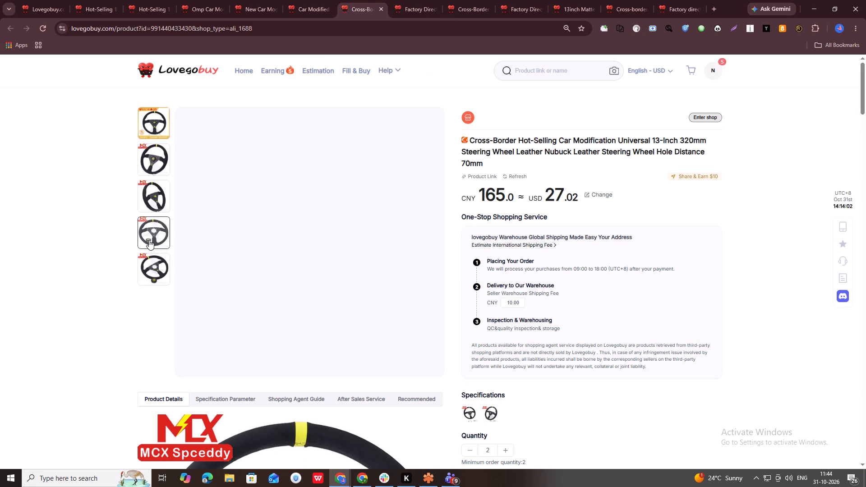
{"action": "left_click", "coordinate": [152, 190]}
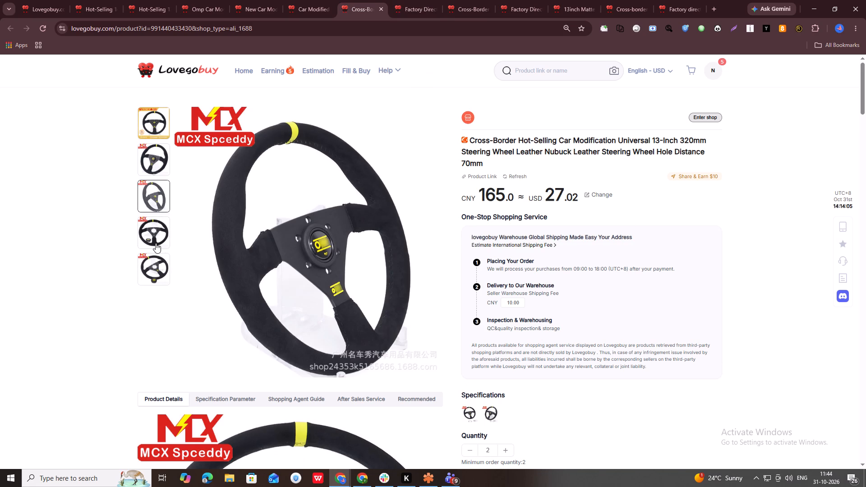
{"action": "left_click", "coordinate": [159, 164]}
{"action": "left_click", "coordinate": [152, 128]}
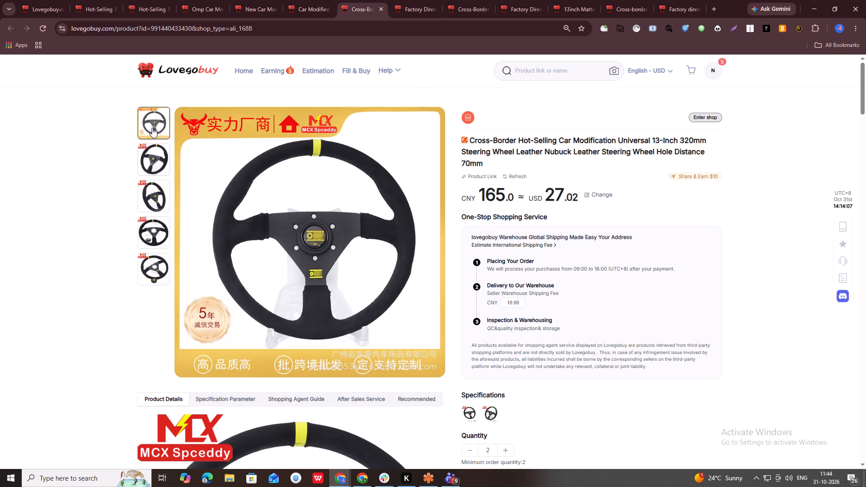
{"action": "left_click", "coordinate": [381, 9]}
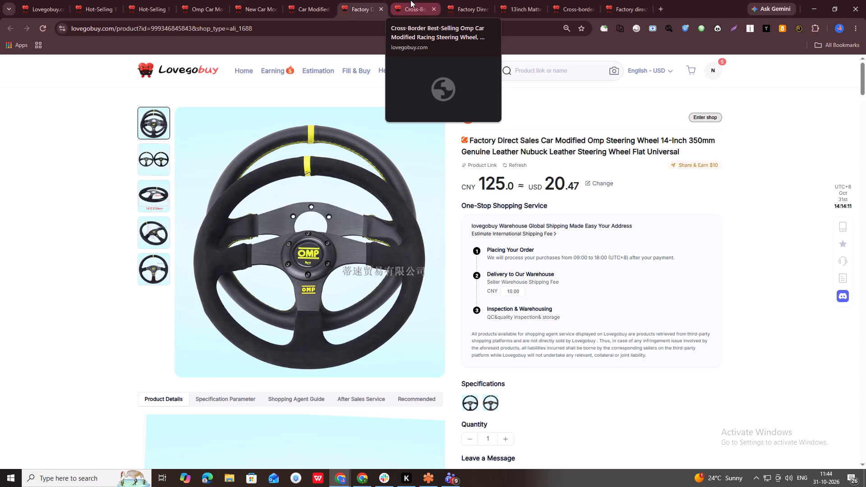
Look over the Cross-Border Best-Selling Omp wheel, inspect the photos of the Factory Direct Sales Omp/Diy 13inch listing for branding, and discard the latter by closing it.
{"action": "left_click", "coordinate": [410, 0]}
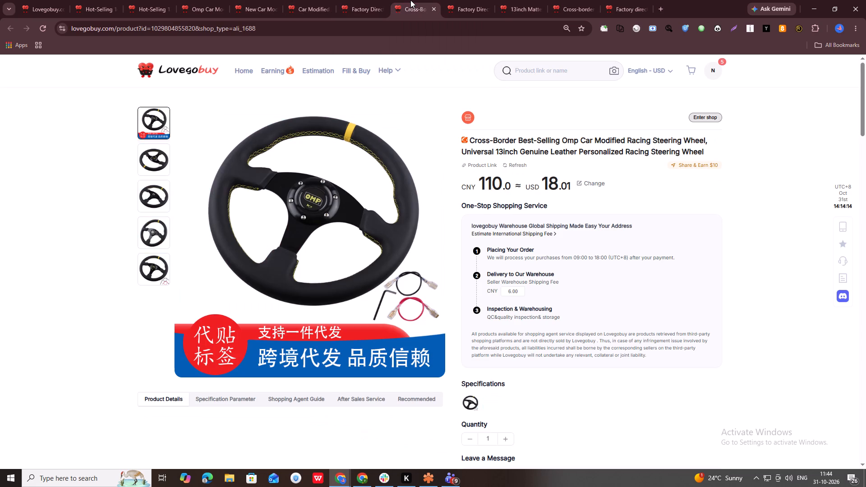
{"action": "left_click", "coordinate": [460, 0]}
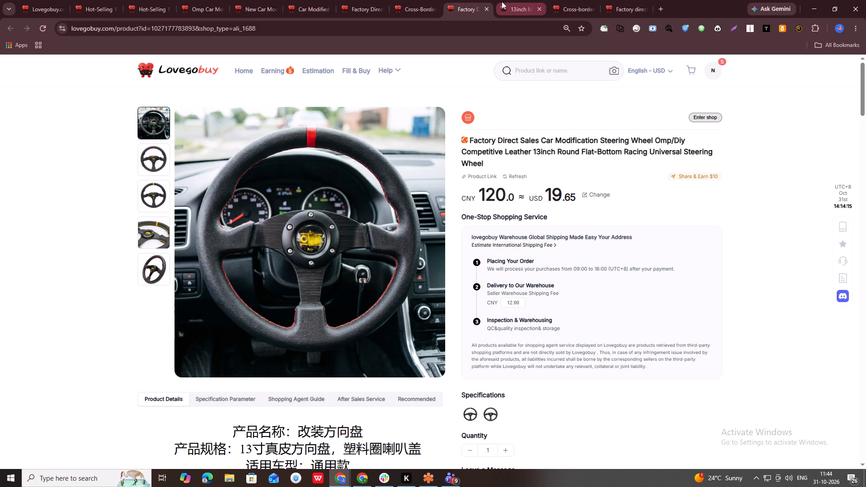
{"action": "left_click", "coordinate": [149, 274]}
{"action": "left_click", "coordinate": [156, 233]}
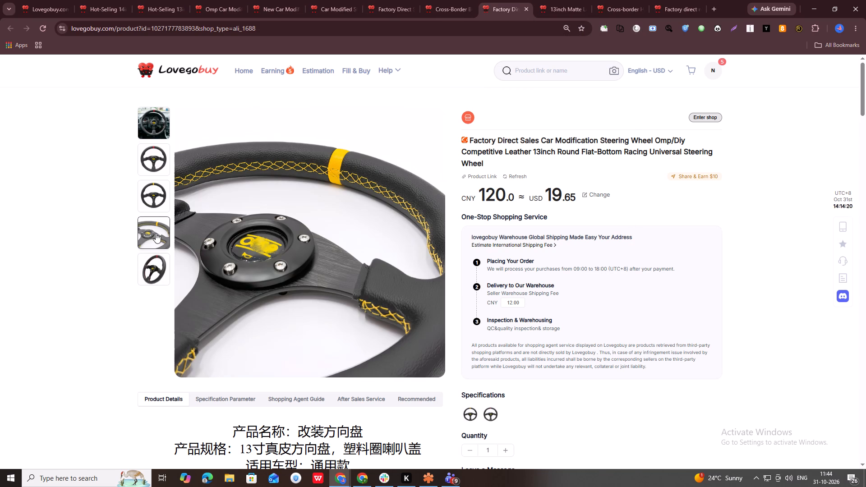
{"action": "left_click", "coordinate": [156, 209]}
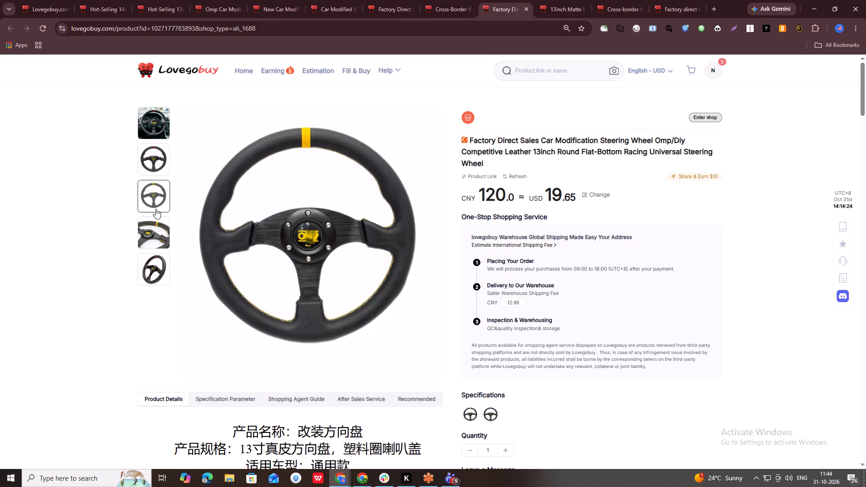
{"action": "left_click", "coordinate": [156, 165]}
{"action": "left_click", "coordinate": [158, 119]}
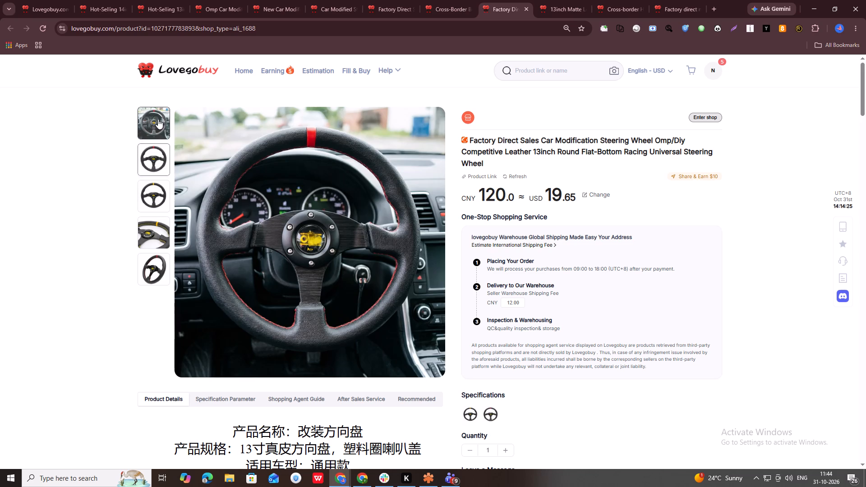
{"action": "left_click", "coordinate": [526, 9]}
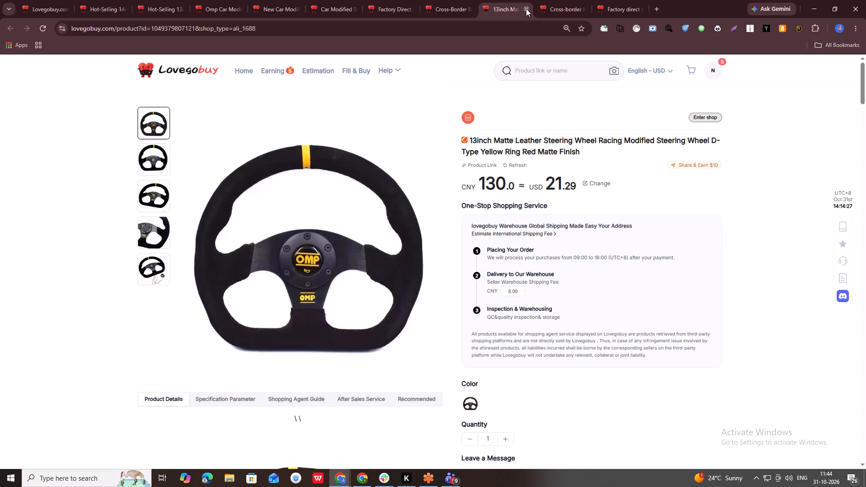
Inspect the product photos of the Cross-border Hot Selling OMP 14inch PVC listing and discard the listing by closing it.
{"action": "left_click", "coordinate": [554, 0]}
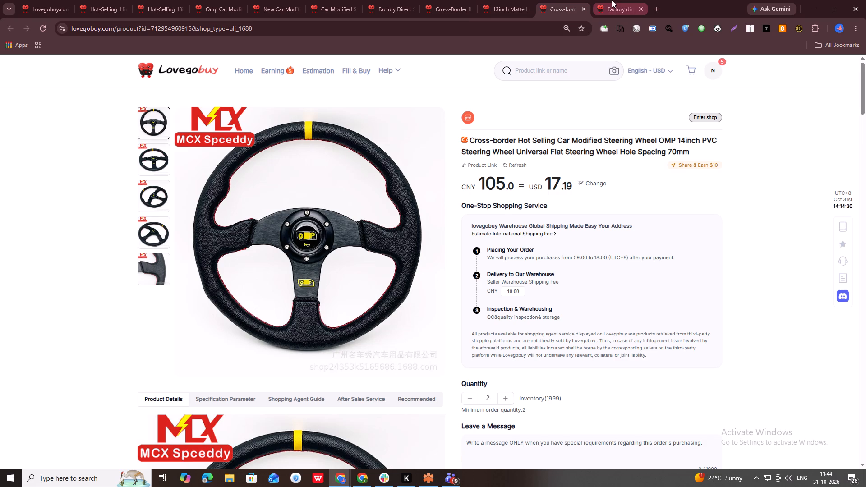
{"action": "left_click", "coordinate": [159, 239]}
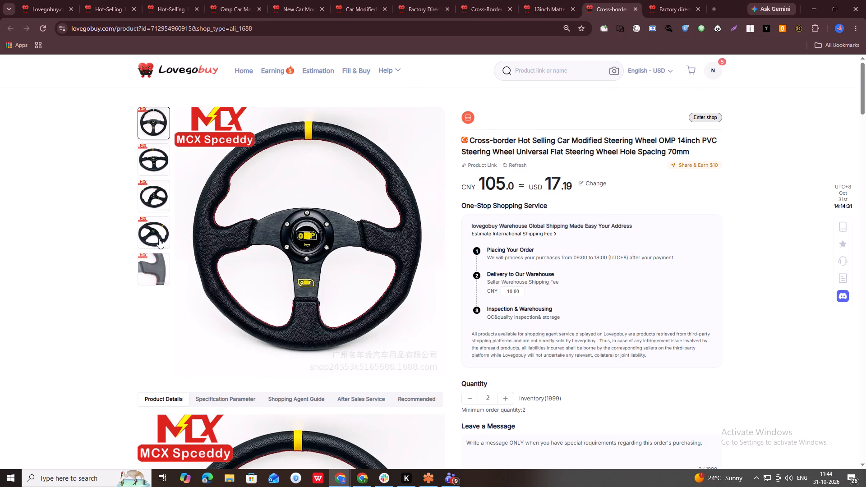
{"action": "left_click", "coordinate": [160, 202]}
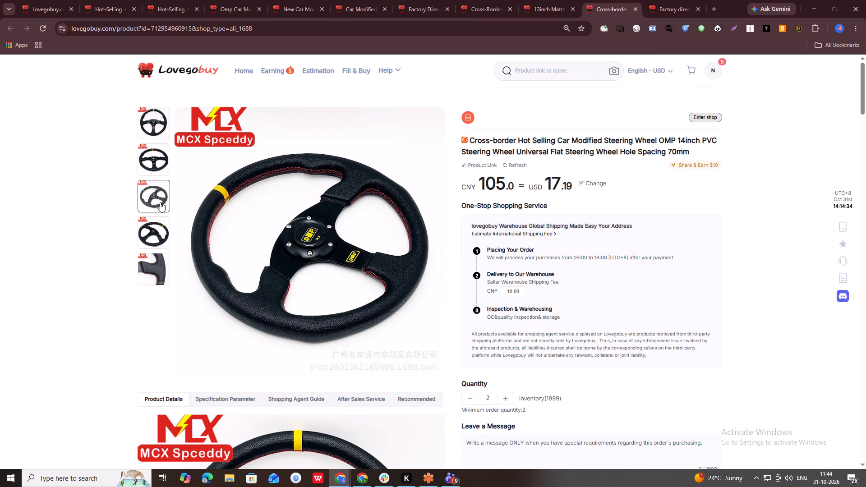
{"action": "left_click", "coordinate": [160, 166]}
{"action": "left_click", "coordinate": [160, 121]}
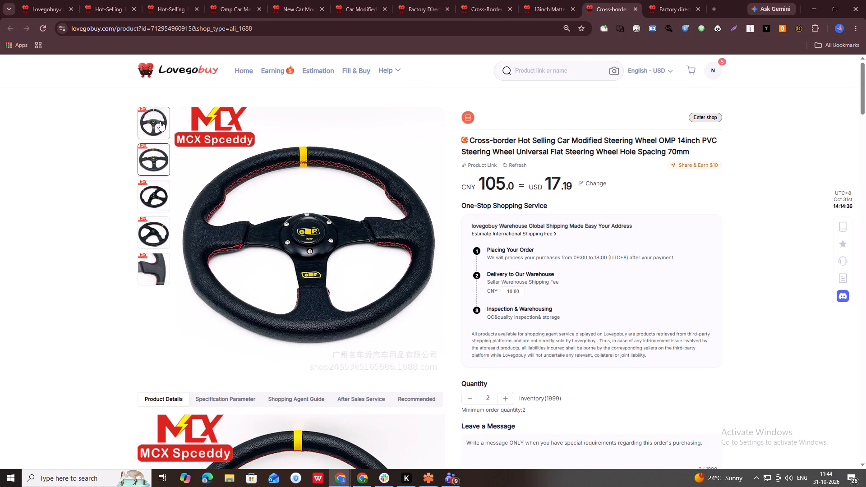
{"action": "left_click", "coordinate": [636, 9]}
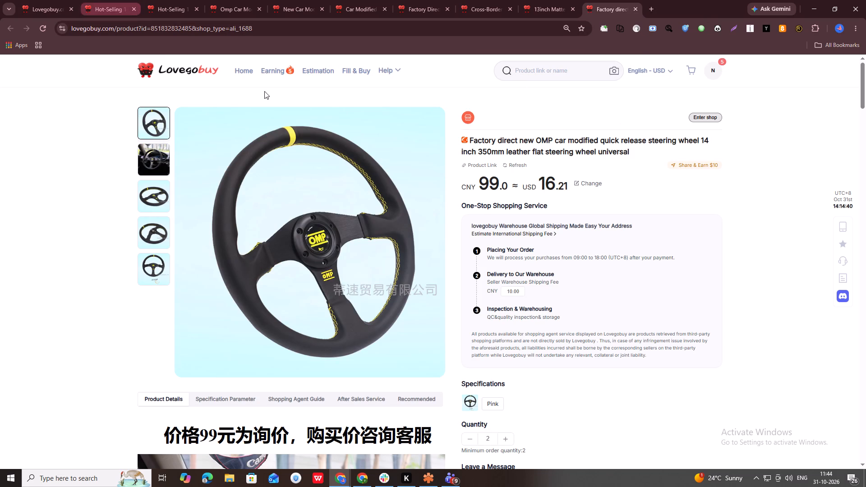
{"action": "left_click", "coordinate": [620, 28]}
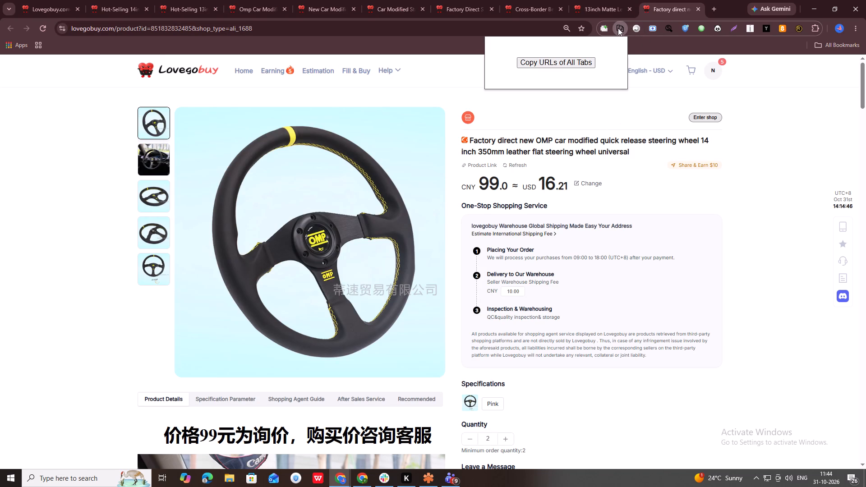
{"action": "triple_click", "coordinate": [567, 64]}
{"action": "left_click", "coordinate": [566, 63]}
{"action": "key", "text": "alt+Tab"}
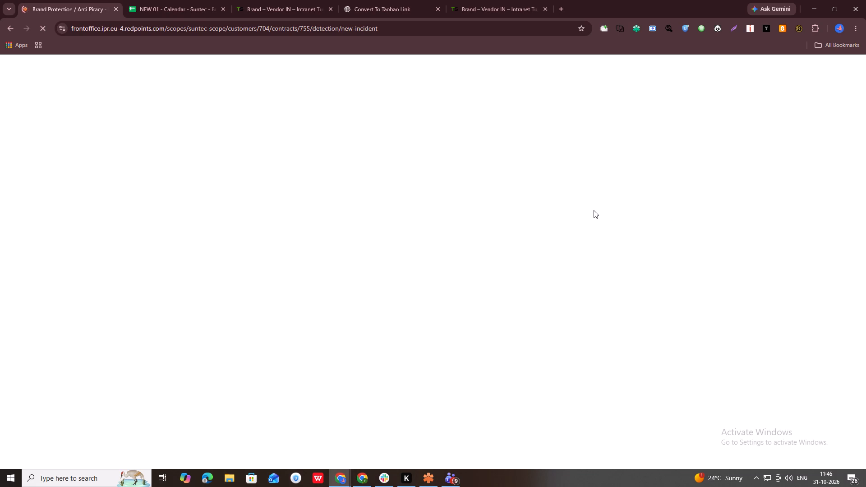
Filter the Tuinet Brand tracker by the customer OMP Racing.
{"action": "left_click", "coordinate": [183, 0]}
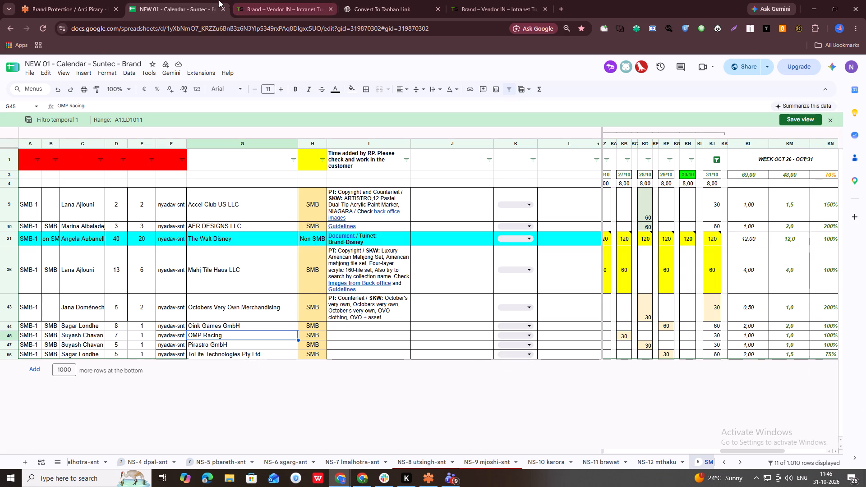
{"action": "left_click", "coordinate": [270, 0]}
{"action": "left_click", "coordinate": [344, 147]}
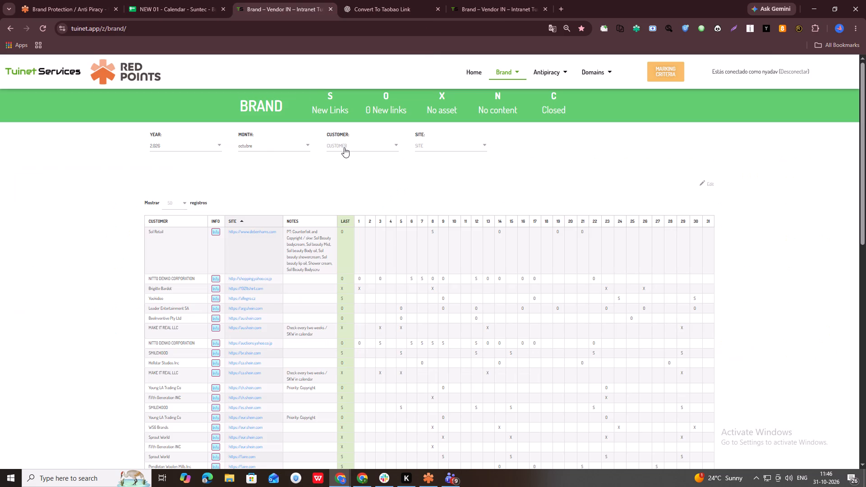
{"action": "type", "text": "omp"}
{"action": "key", "text": "space"}
{"action": "left_click", "coordinate": [345, 167]}
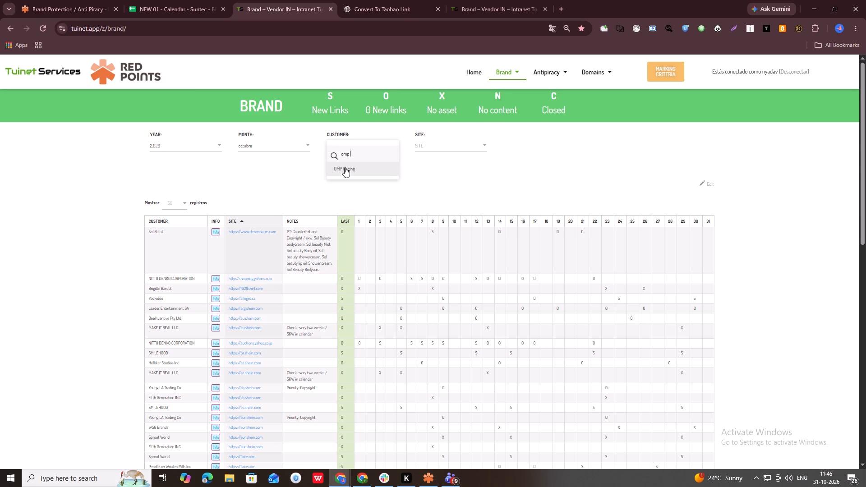
In the Red Points New Incident form, set asset Steering Wheels and protection type Product counterfeit, and enable multiple detection links.
{"action": "left_click", "coordinate": [35, 0]}
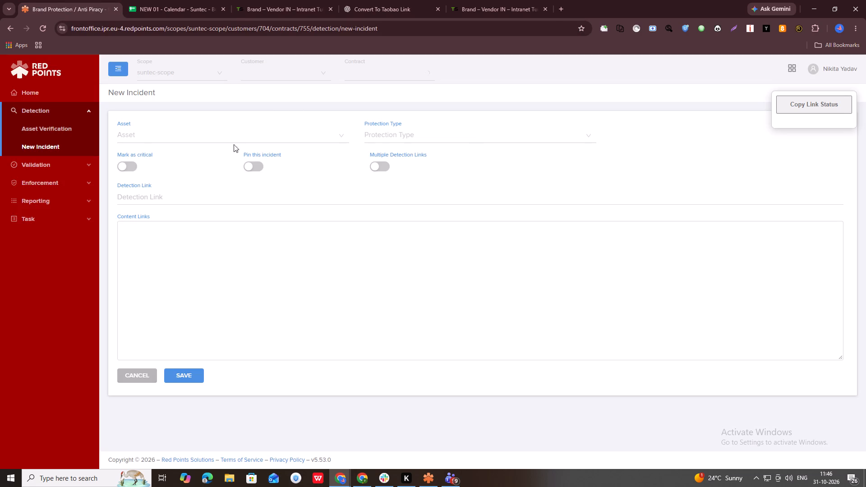
{"action": "left_click", "coordinate": [234, 142]}
{"action": "left_click", "coordinate": [156, 211]}
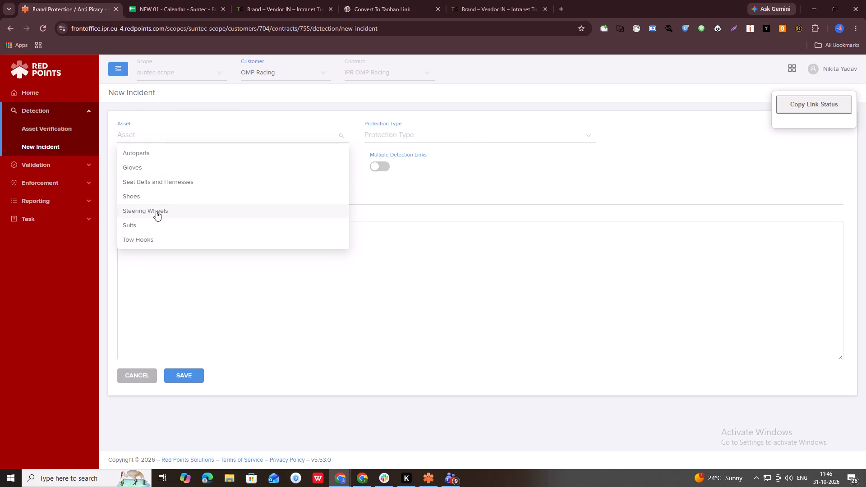
{"action": "left_click", "coordinate": [429, 140]}
{"action": "left_click", "coordinate": [397, 156]}
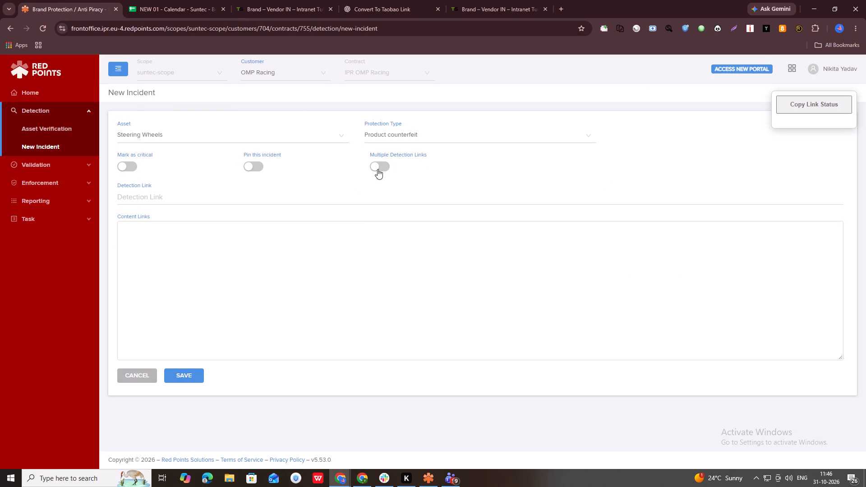
{"action": "left_click", "coordinate": [378, 169]}
Copy the OMP Racing Taobao links from Manual Detection Records into the incident's detection links and save.
{"action": "left_click", "coordinate": [385, 260]}
{"action": "key", "text": "alt+Tab"}
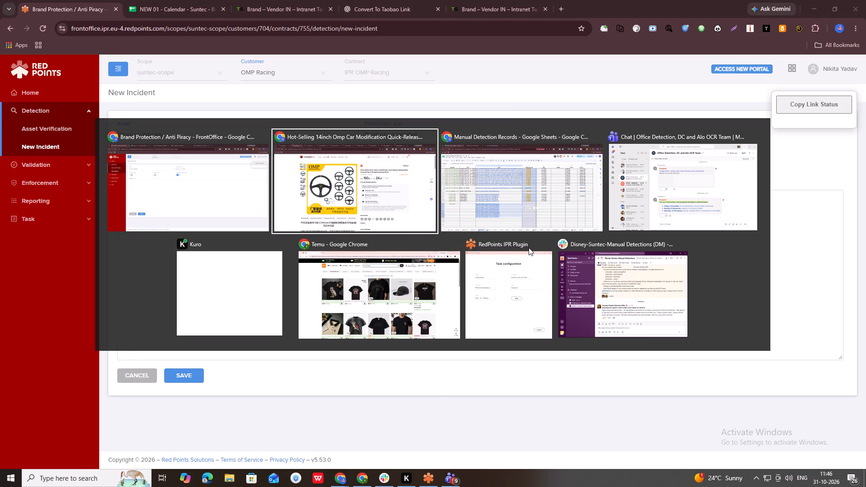
{"action": "key", "text": "alt+Tab"}
{"action": "key", "text": "ctrl+c"}
{"action": "key", "text": "ctrl+c"}
{"action": "key", "text": "ctrl+c"}
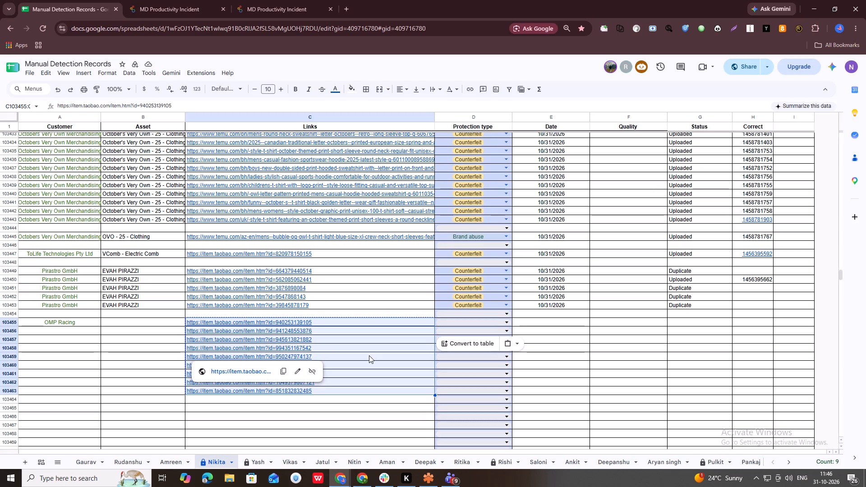
{"action": "key", "text": "alt+Tab"}
{"action": "key", "text": "ctrl+v"}
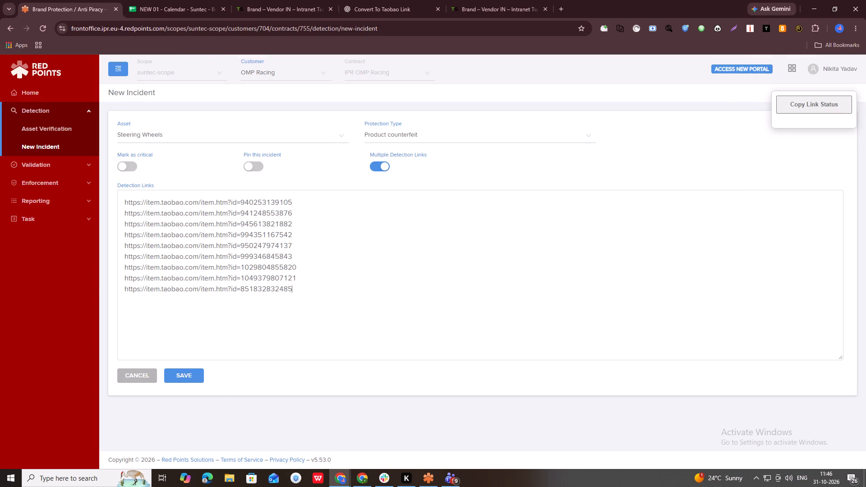
{"action": "left_click", "coordinate": [198, 377]}
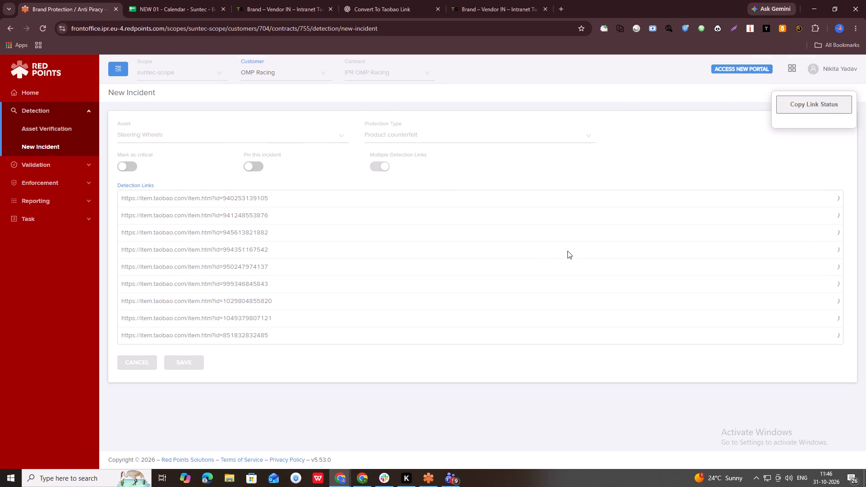
Copy the link statuses of the submitted incidents and paste them into Manual Detection Records at the Quality column of row 103454.
{"action": "scroll", "coordinate": [781, 245], "scroll_direction": "down", "scroll_amount": 6}
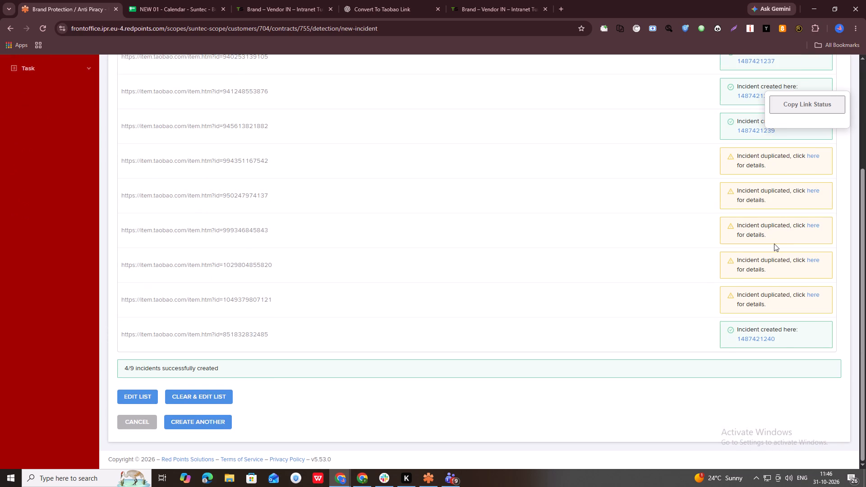
{"action": "scroll", "coordinate": [772, 243], "scroll_direction": "up", "scroll_amount": 6}
{"action": "left_click", "coordinate": [808, 112]}
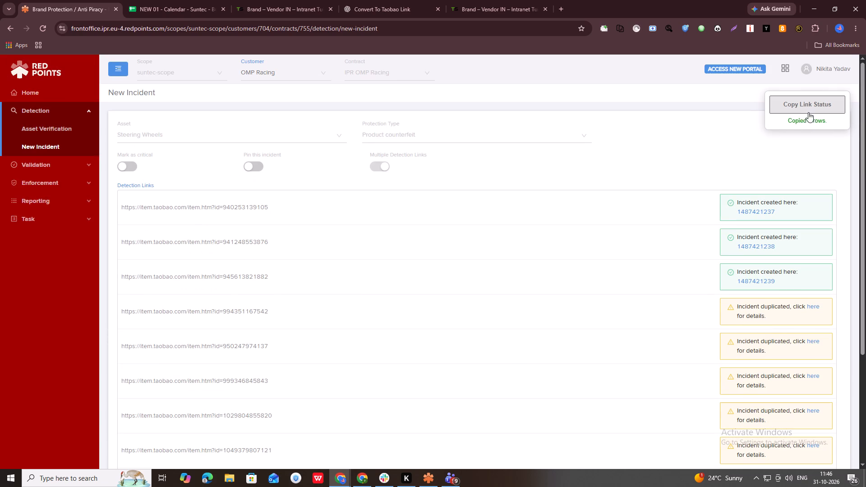
{"action": "key", "text": "alt+Tab"}
{"action": "left_click", "coordinate": [615, 313]}
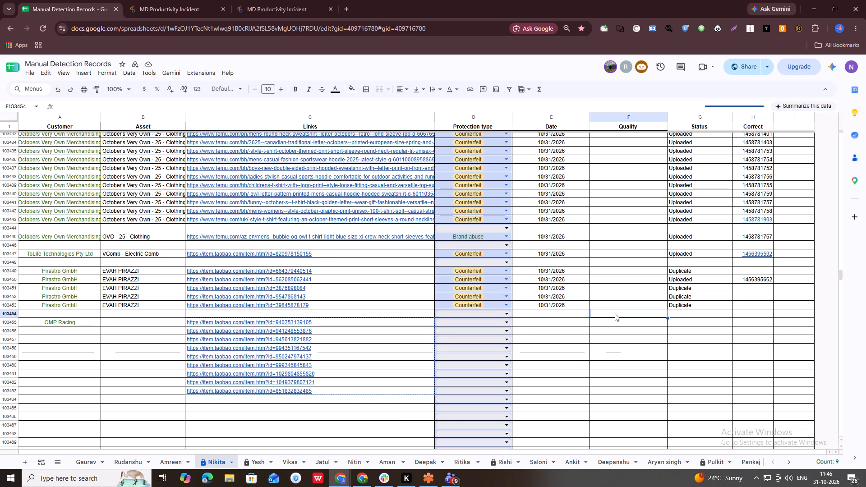
{"action": "key", "text": "ctrl+v"}
Clear the pasted header row above the OMP Racing entries and the duplicate links in the Quality column.
{"action": "key", "text": "Left"}
{"action": "key", "text": "Right"}
{"action": "key", "text": "shift+Right"}
{"action": "key", "text": "shift+Right"}
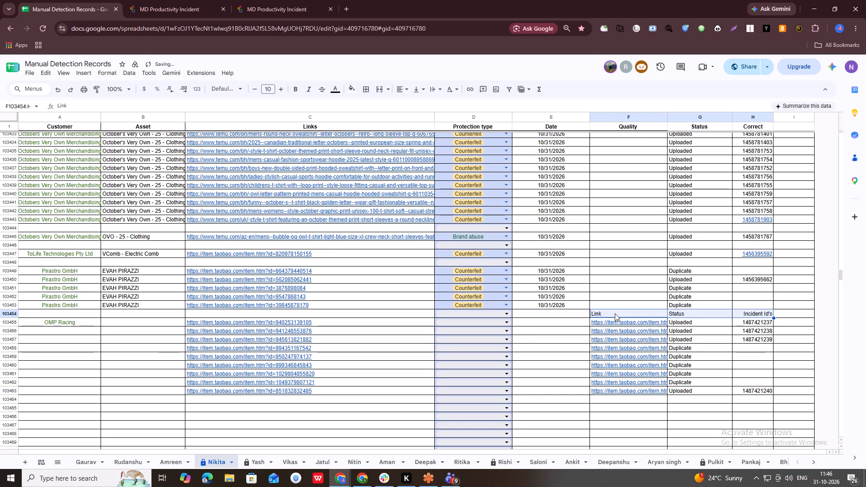
{"action": "key", "text": "Delete"}
{"action": "key", "text": "Down"}
{"action": "key", "text": "ctrl+shift+Down"}
{"action": "key", "text": "Delete"}
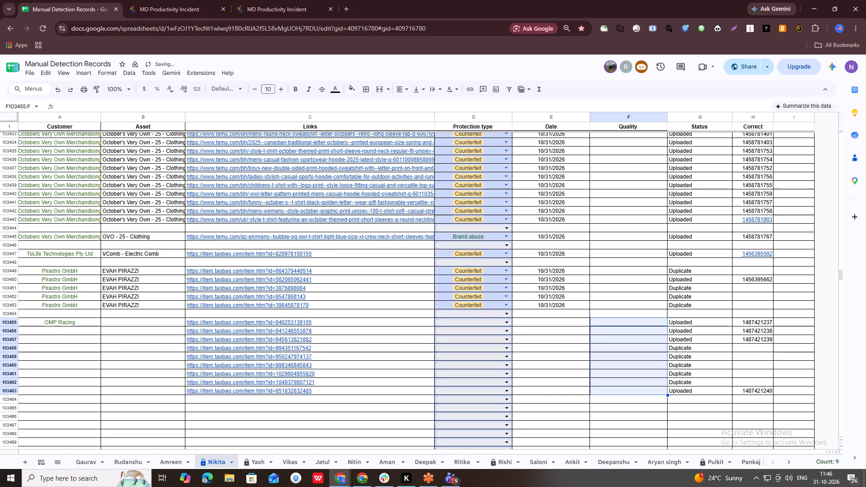
Copy the protection type Counterfeit and date 10/31/2026 from the last Pirastro row and fill them down all OMP Racing rows.
{"action": "key", "text": "Left"}
{"action": "key", "text": "Left"}
{"action": "key", "text": "ctrl+Up"}
{"action": "key", "text": "shift+Right"}
{"action": "key", "text": "ctrl+c"}
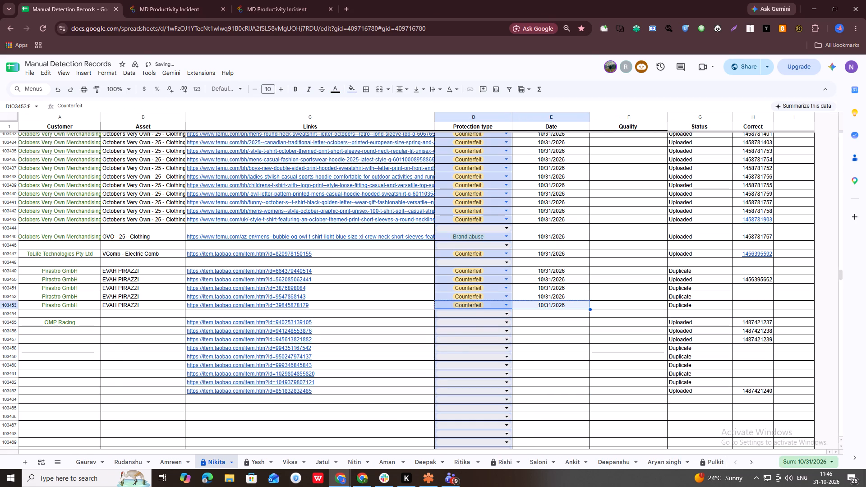
{"action": "key", "text": "Down"}
{"action": "key", "text": "Down"}
{"action": "key", "text": "ctrl+v"}
{"action": "key", "text": "ctrl+space"}
{"action": "key", "text": "ctrl+d"}
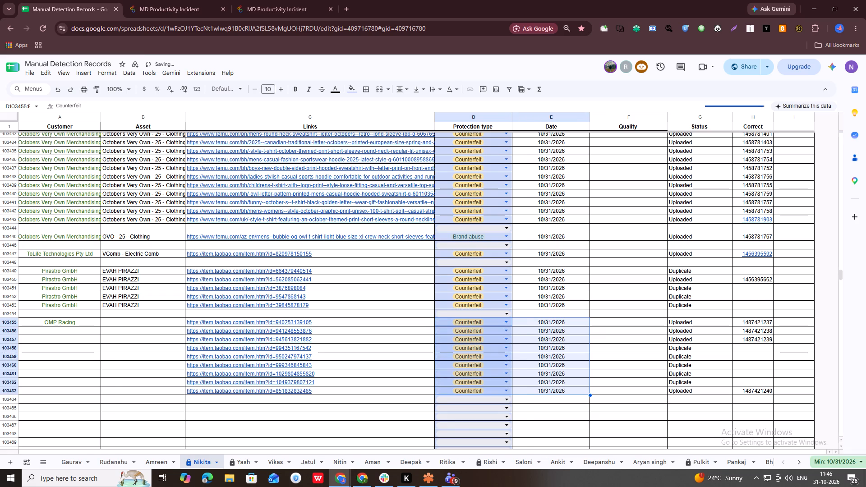
Copy the asset name Steering Wheels from Red Points into the first OMP Racing row and fill customer and asset down its rows.
{"action": "key", "text": "ctrl+Left"}
{"action": "key", "text": "alt+Tab"}
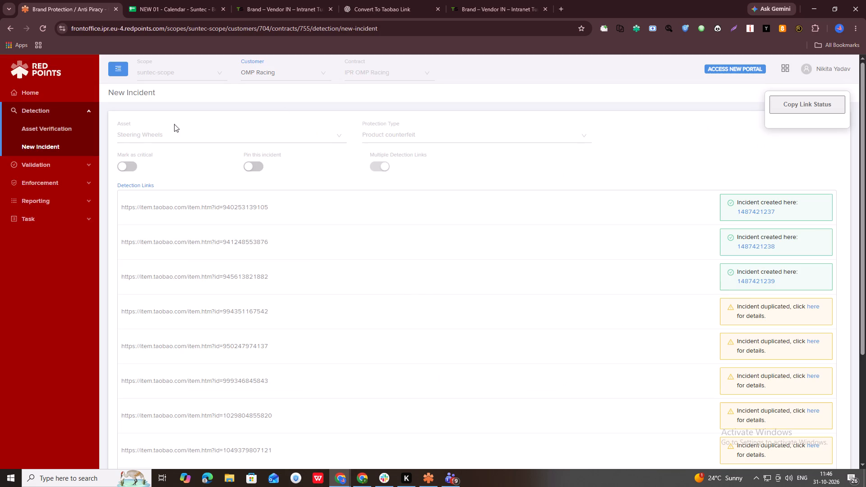
{"action": "left_click", "coordinate": [164, 129], "text": "alt"}
{"action": "key", "text": "alt+Tab"}
{"action": "left_click", "coordinate": [155, 322]}
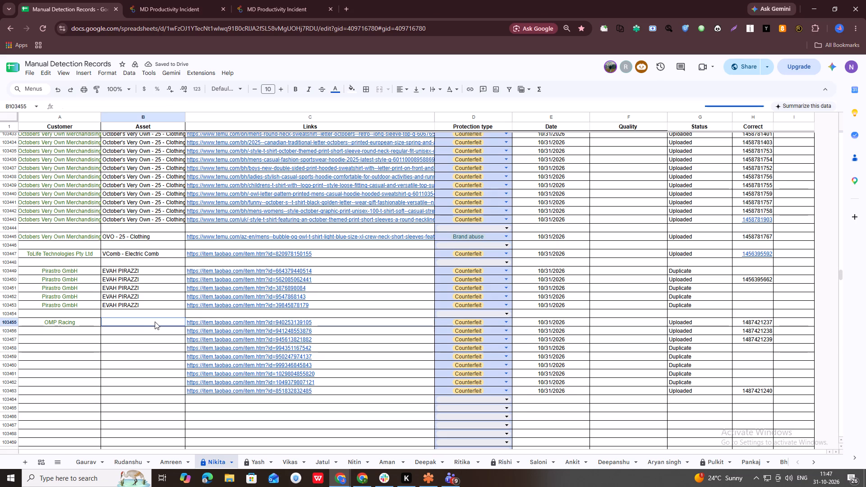
{"action": "key", "text": "ctrl+v"}
{"action": "key", "text": "shift+Left"}
{"action": "key", "text": "ctrl+space"}
{"action": "key", "text": "ctrl+d"}
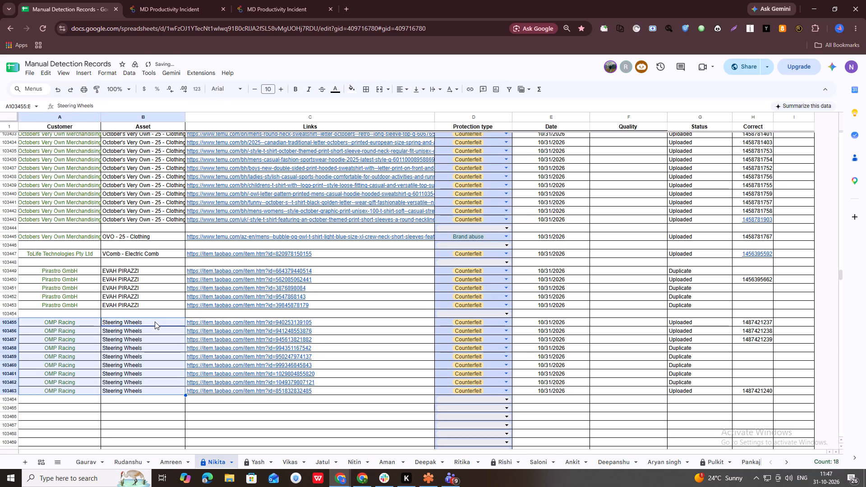
{"action": "key", "text": "Right"}
{"action": "key", "text": "Right"}
Clear the submitted detection links in the Red Points incident form and reopen the list for editing.
{"action": "key", "text": "alt+Tab"}
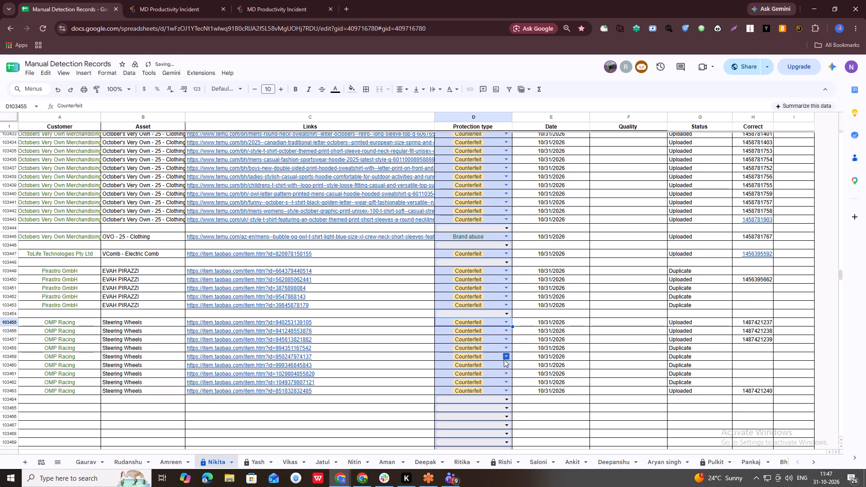
{"action": "scroll", "coordinate": [121, 330], "scroll_direction": "down", "scroll_amount": 7}
{"action": "left_click", "coordinate": [211, 397]}
In the Tuinet Brand tracker, mark day 31 of the OMP Racing row as S.
{"action": "left_click", "coordinate": [310, 0]}
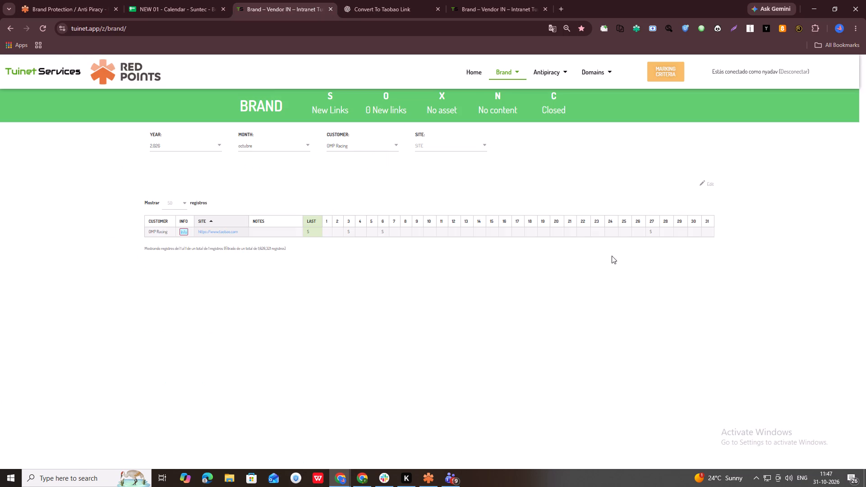
{"action": "double_click", "coordinate": [707, 230]}
{"action": "left_click", "coordinate": [686, 249]}
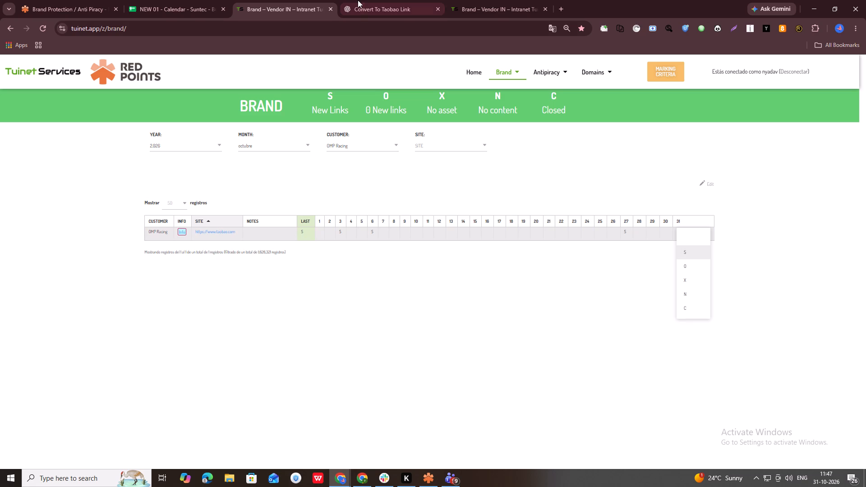
Return to the Lovegobuy image search results and close all the product pages opened from them.
{"action": "left_click", "coordinate": [170, 0]}
{"action": "key", "text": "alt+Tab"}
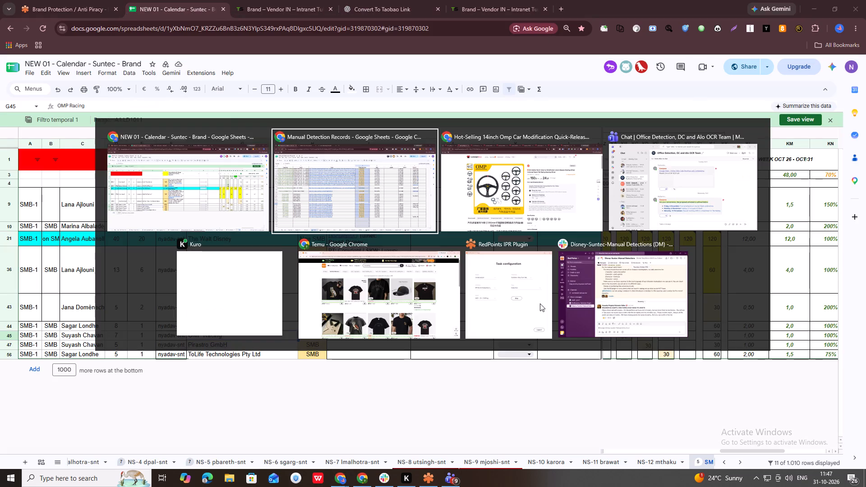
{"action": "key", "text": "alt+Tab"}
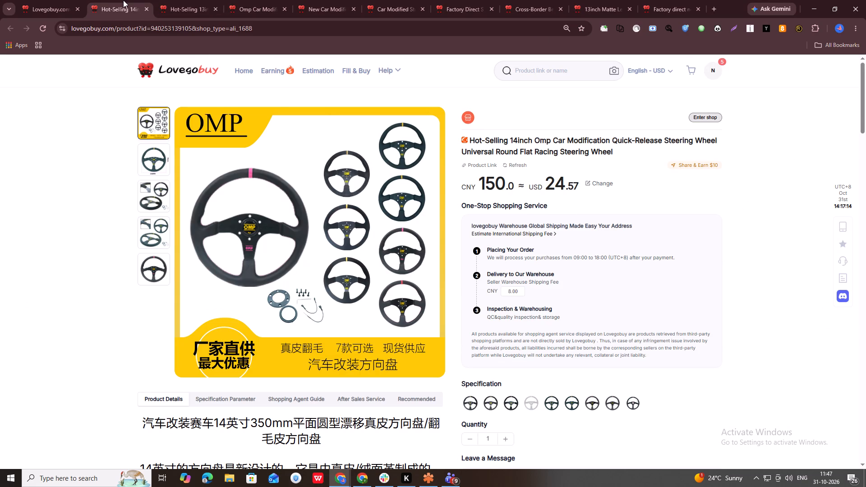
{"action": "left_click", "coordinate": [44, 0]}
{"action": "right_click", "coordinate": [44, 0]}
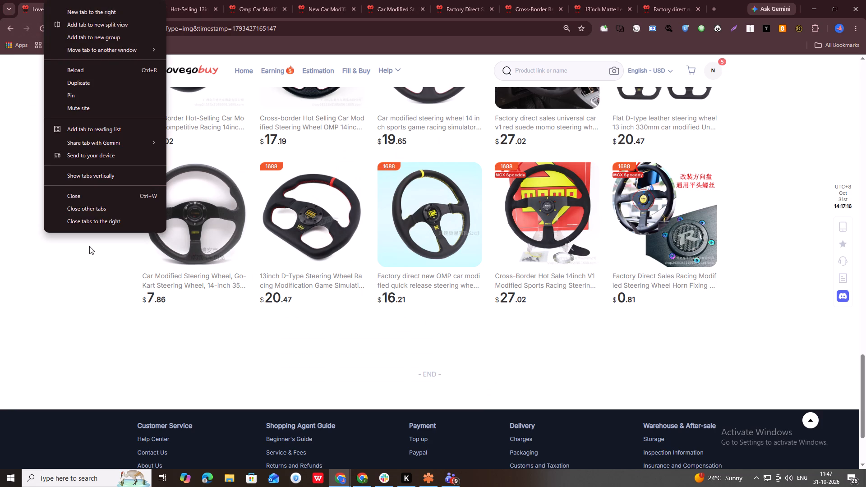
{"action": "left_click", "coordinate": [95, 222]}
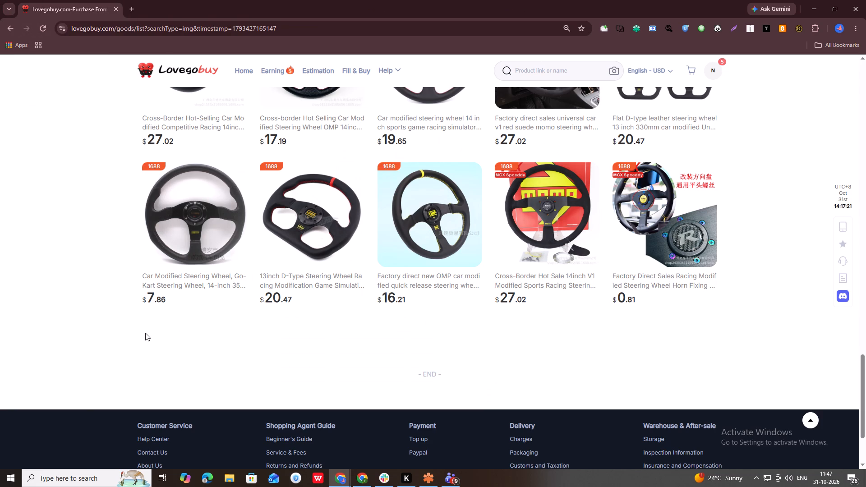
Check the taobao results of the steering wheel image search, and look through the 1688 results for OMP listings.
{"action": "scroll", "coordinate": [238, 350], "scroll_direction": "up", "scroll_amount": 20}
{"action": "scroll", "coordinate": [238, 350], "scroll_direction": "up", "scroll_amount": 20}
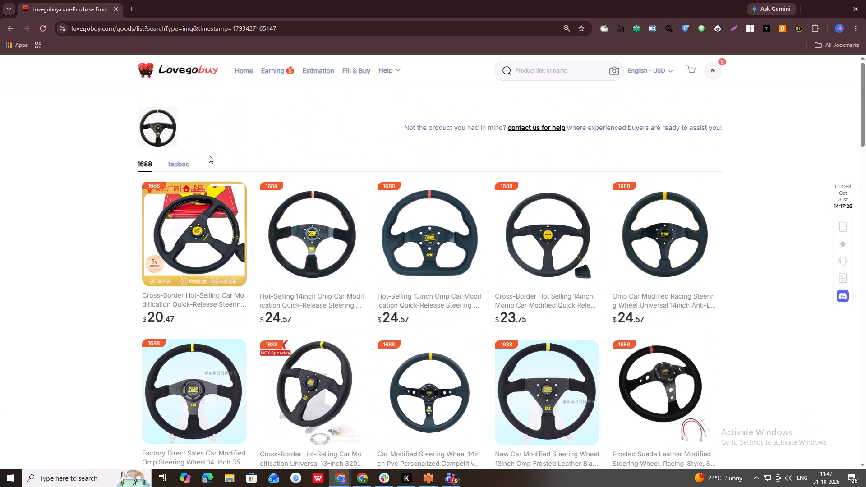
{"action": "left_click", "coordinate": [179, 166]}
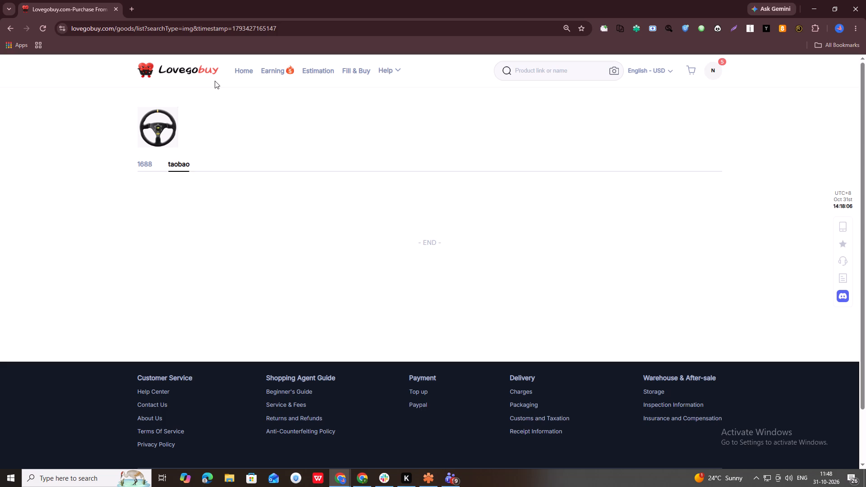
{"action": "left_click", "coordinate": [148, 162]}
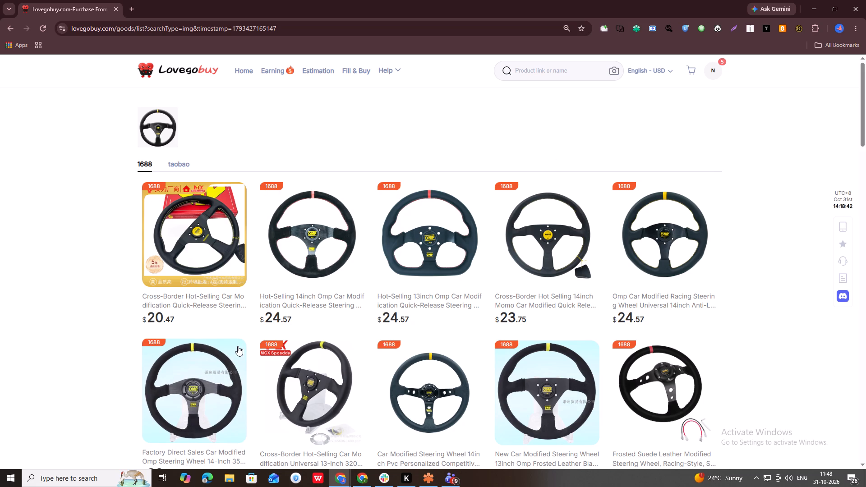
{"action": "scroll", "coordinate": [403, 318], "scroll_direction": "down", "scroll_amount": 7}
{"action": "scroll", "coordinate": [519, 316], "scroll_direction": "down", "scroll_amount": 16}
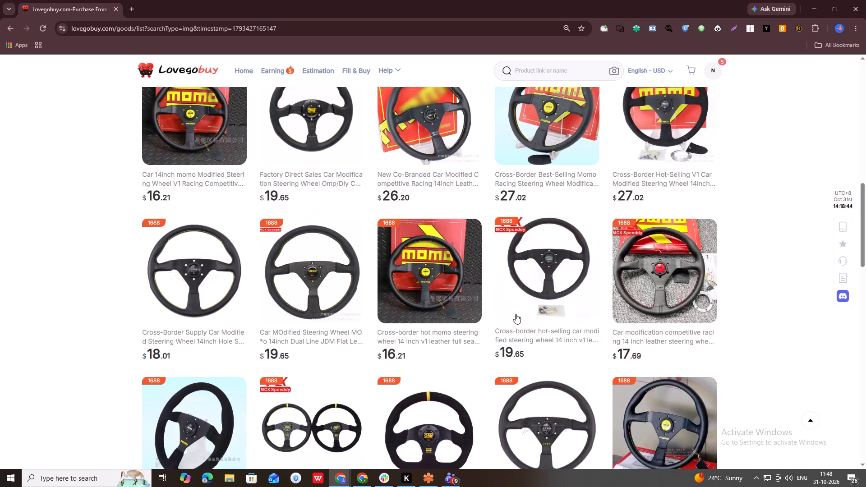
{"action": "scroll", "coordinate": [516, 314], "scroll_direction": "down", "scroll_amount": 16}
{"action": "scroll", "coordinate": [498, 280], "scroll_direction": "up", "scroll_amount": 11}
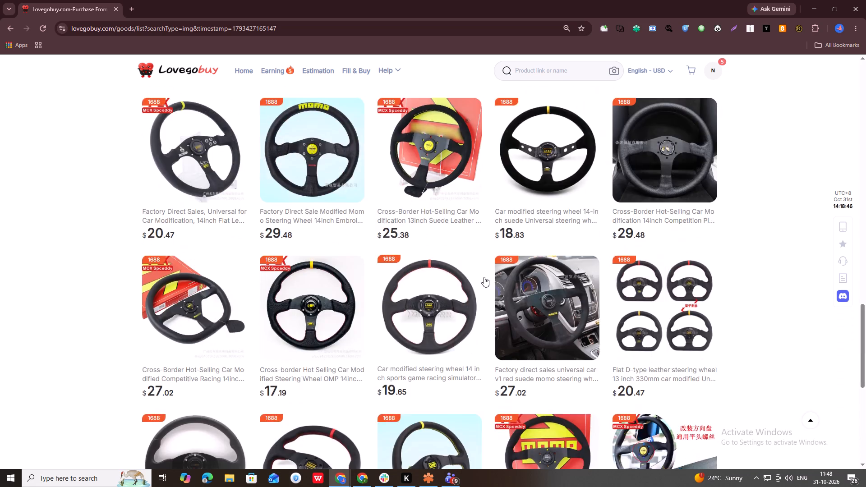
{"action": "scroll", "coordinate": [484, 277], "scroll_direction": "up", "scroll_amount": 20}
{"action": "scroll", "coordinate": [484, 277], "scroll_direction": "up", "scroll_amount": 13}
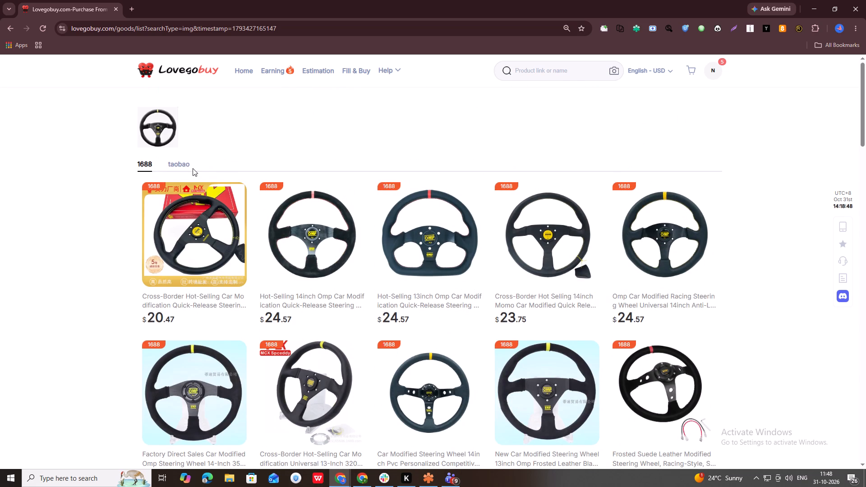
Recheck the taobao results and examine the 1688 steering wheel listings again for remaining OMP-branded products.
{"action": "left_click", "coordinate": [174, 164]}
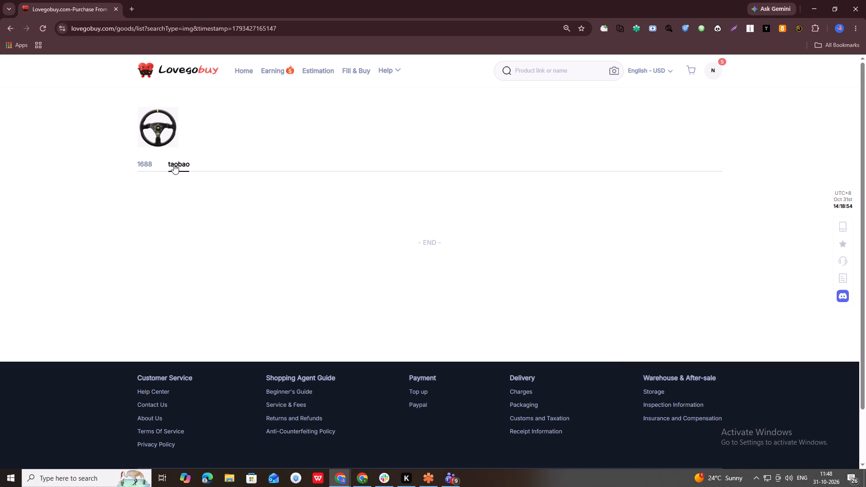
{"action": "left_click", "coordinate": [140, 167]}
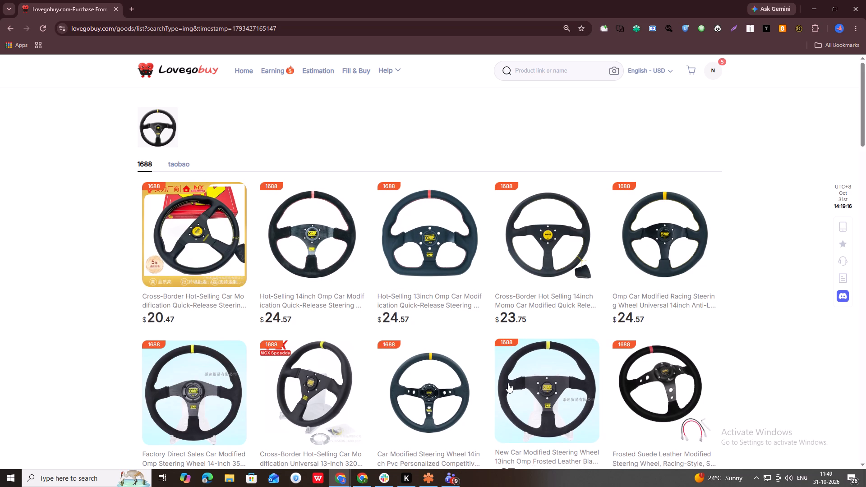
{"action": "scroll", "coordinate": [508, 383], "scroll_direction": "down", "scroll_amount": 7}
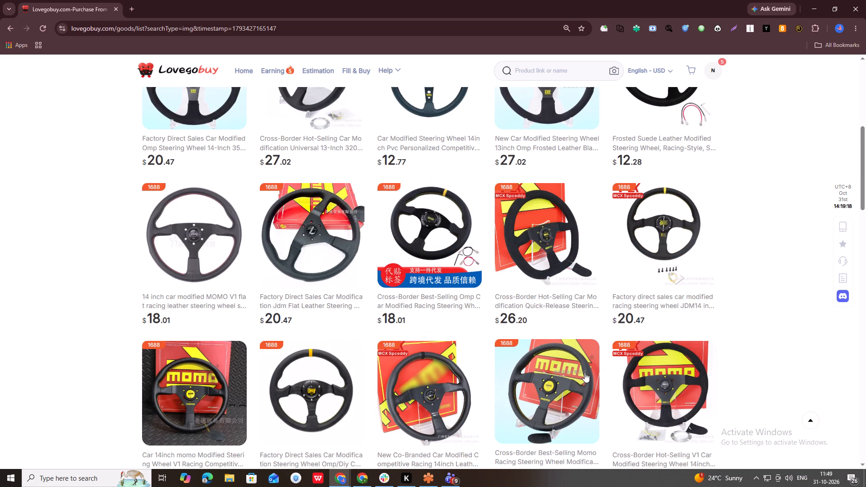
{"action": "scroll", "coordinate": [585, 372], "scroll_direction": "down", "scroll_amount": 6}
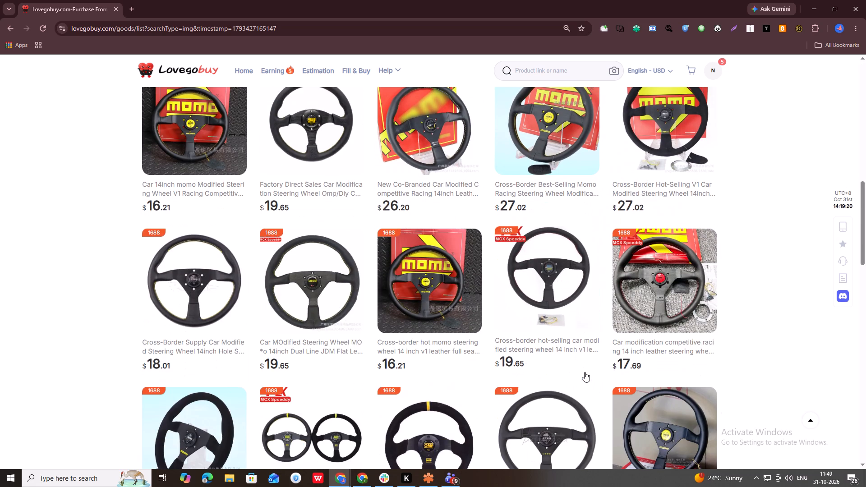
{"action": "scroll", "coordinate": [585, 372], "scroll_direction": "down", "scroll_amount": 7}
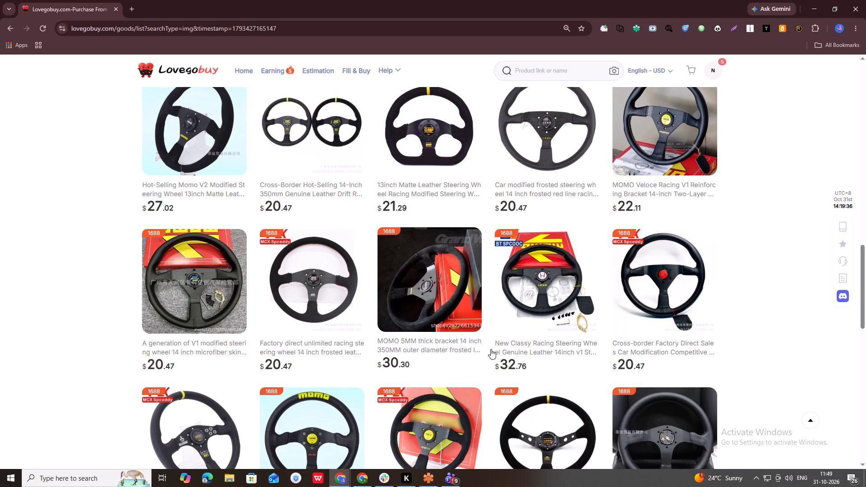
{"action": "scroll", "coordinate": [479, 348], "scroll_direction": "down", "scroll_amount": 7}
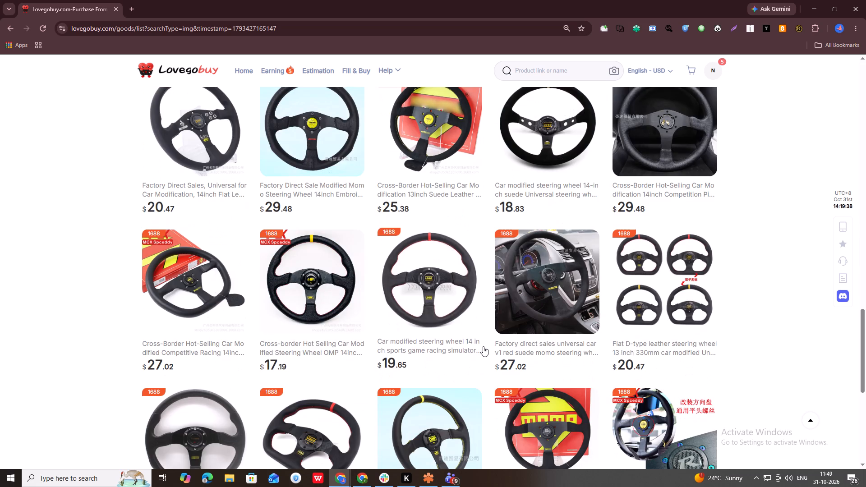
{"action": "scroll", "coordinate": [487, 351], "scroll_direction": "down", "scroll_amount": 14}
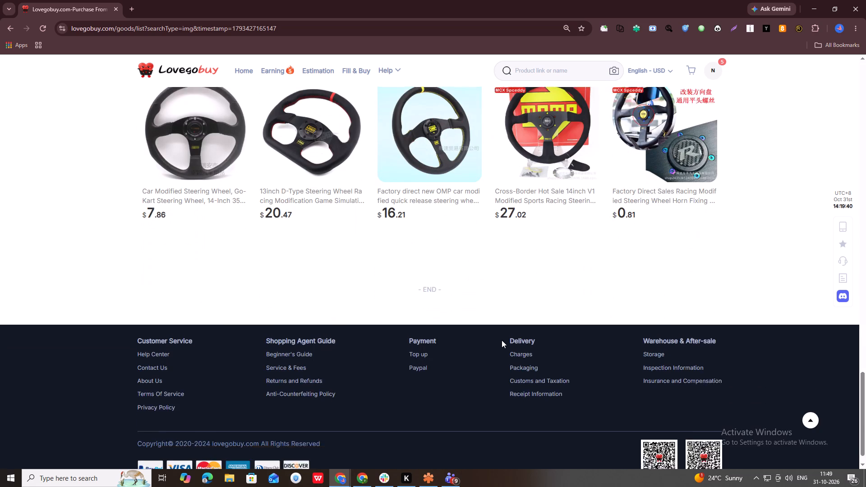
{"action": "scroll", "coordinate": [502, 340], "scroll_direction": "up", "scroll_amount": 20}
{"action": "scroll", "coordinate": [502, 340], "scroll_direction": "up", "scroll_amount": 20}
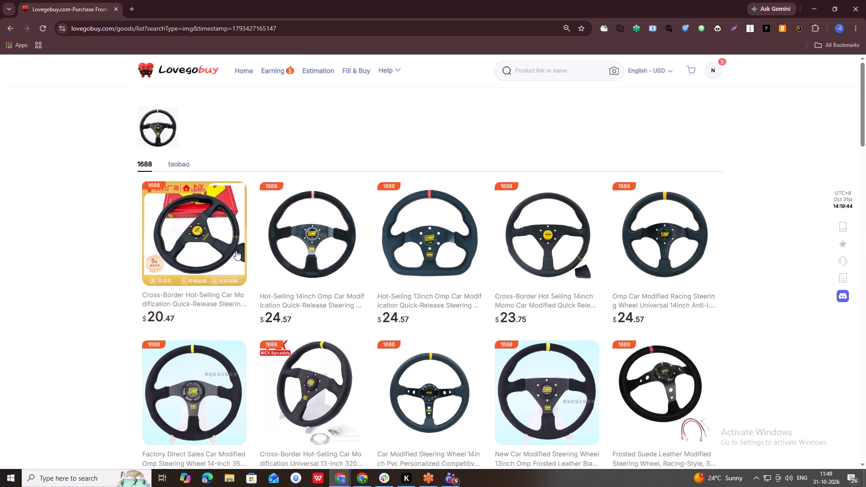
{"action": "left_click", "coordinate": [178, 166]}
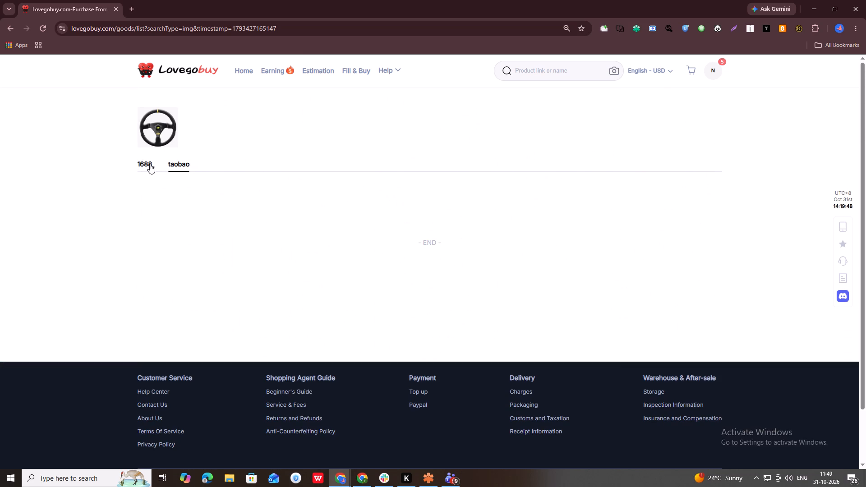
{"action": "left_click", "coordinate": [145, 167]}
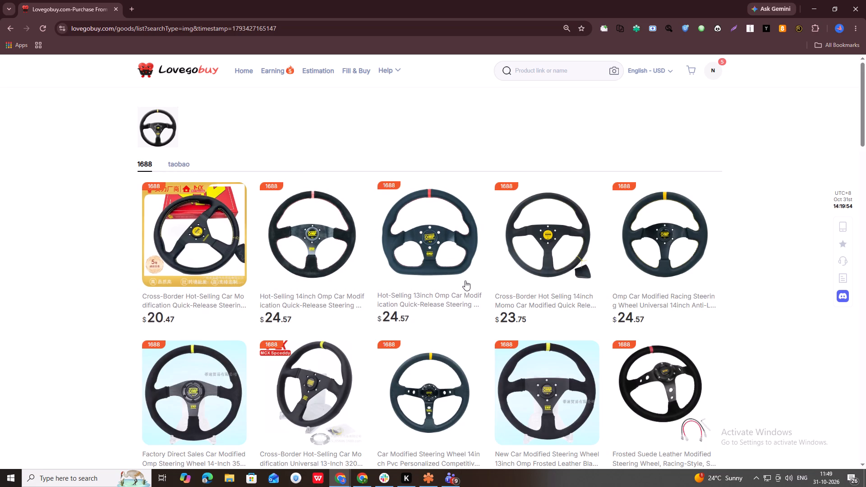
{"action": "scroll", "coordinate": [465, 280], "scroll_direction": "down", "scroll_amount": 7}
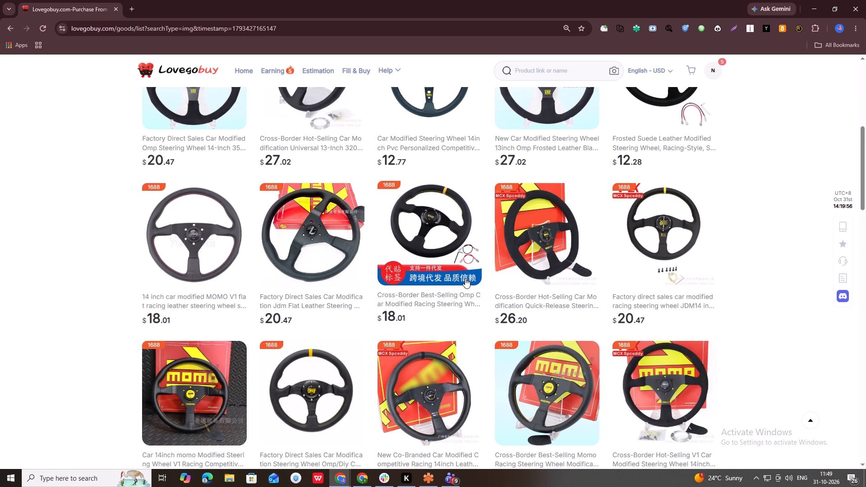
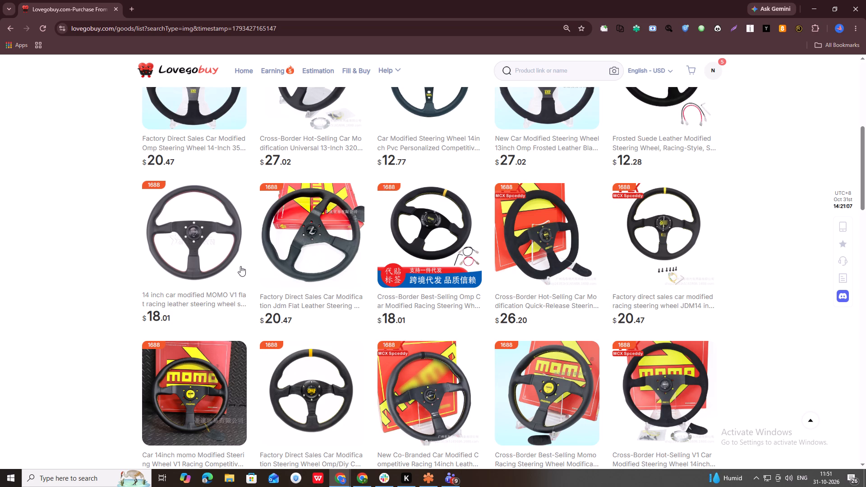
Copy the customer name Oink Games GmbH from the calendar sheet into Manual Detection Records, one blank row below the OMP Racing entries.
{"action": "scroll", "coordinate": [352, 290], "scroll_direction": "up", "scroll_amount": 16}
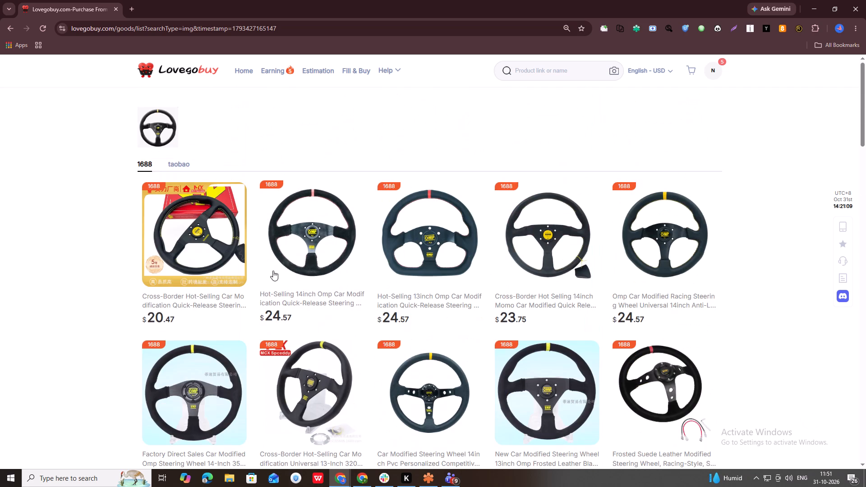
{"action": "key", "text": "alt+Tab"}
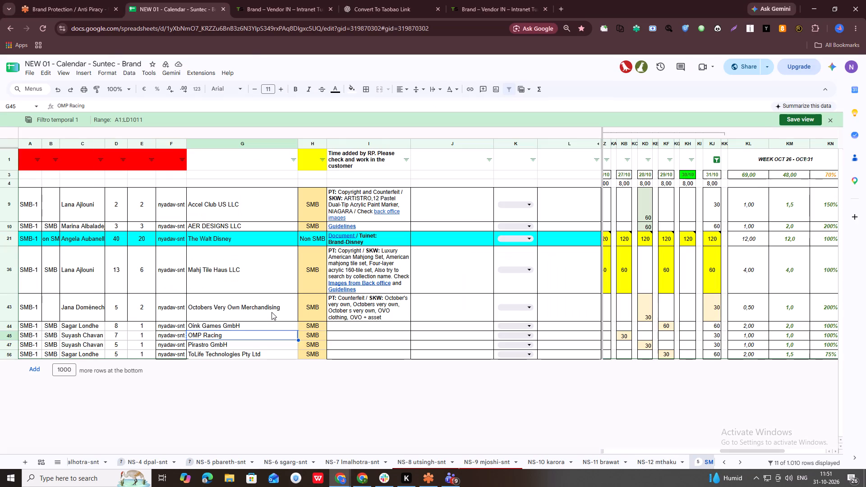
{"action": "left_click", "coordinate": [233, 324]}
{"action": "key", "text": "ctrl+c"}
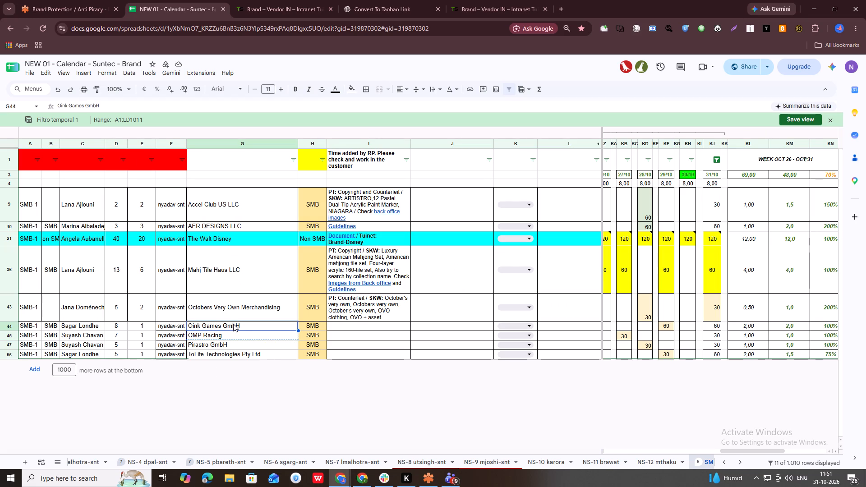
{"action": "key", "text": "alt+Tab"}
{"action": "key", "text": "alt+Tab"}
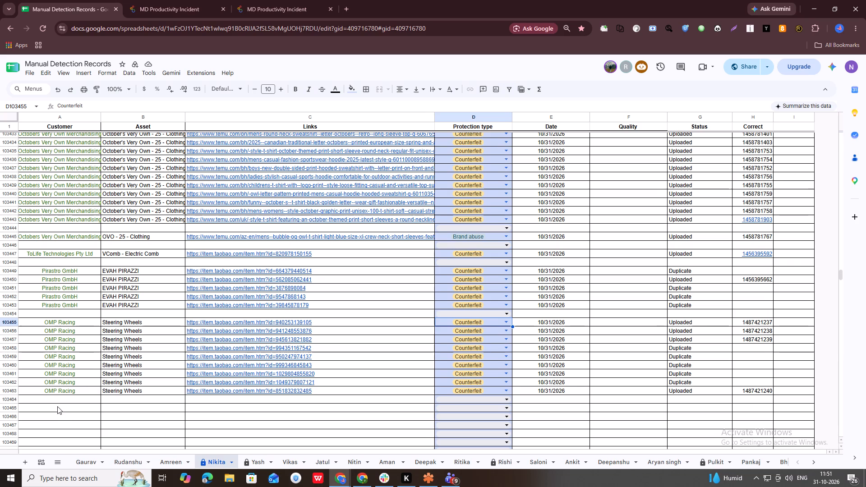
{"action": "left_click", "coordinate": [57, 406]}
{"action": "key", "text": "ctrl+shift+v"}
{"action": "key", "text": "Right"}
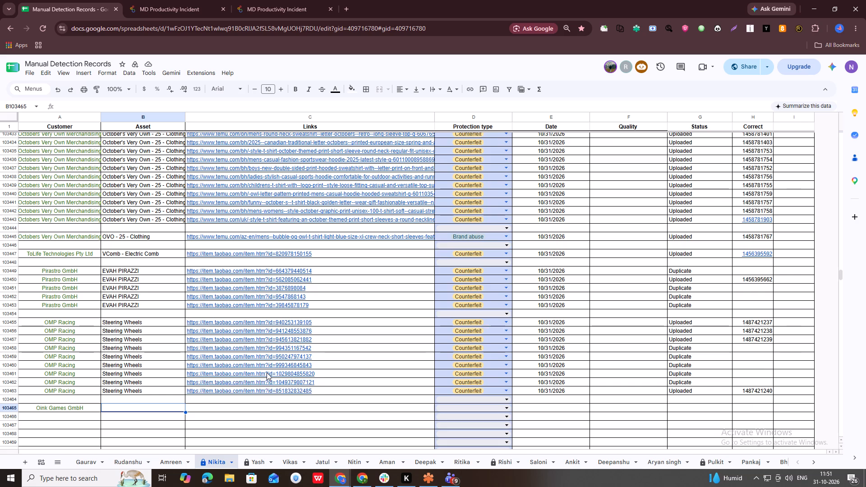
Filter the October 2026 Tuinet Brand tracker by the customer Oink Games GmbH.
{"action": "key", "text": "alt+Tab"}
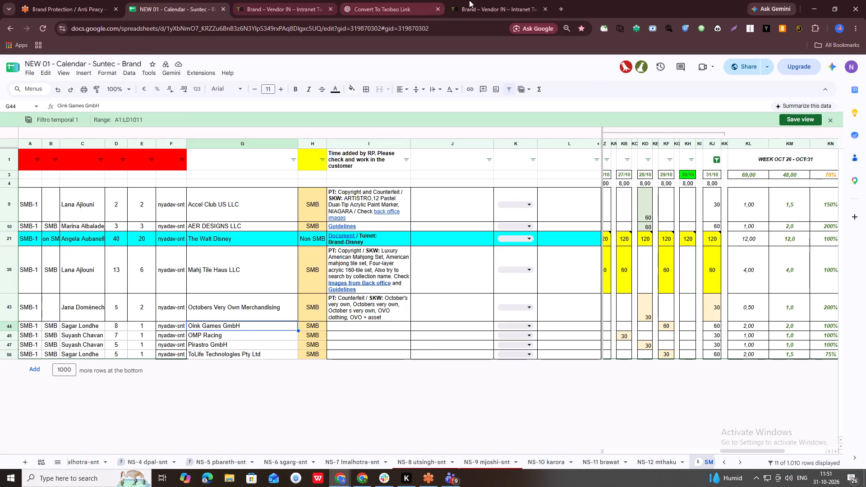
{"action": "left_click", "coordinate": [511, 0]}
{"action": "left_click", "coordinate": [355, 149]}
{"action": "key", "text": "ctrl+v"}
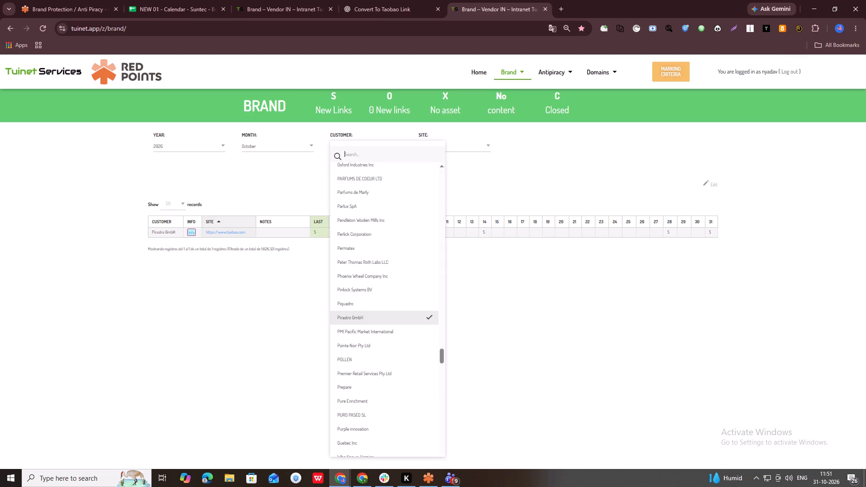
{"action": "left_click", "coordinate": [353, 172]}
{"action": "right_click", "coordinate": [353, 172]}
{"action": "left_click", "coordinate": [344, 171]}
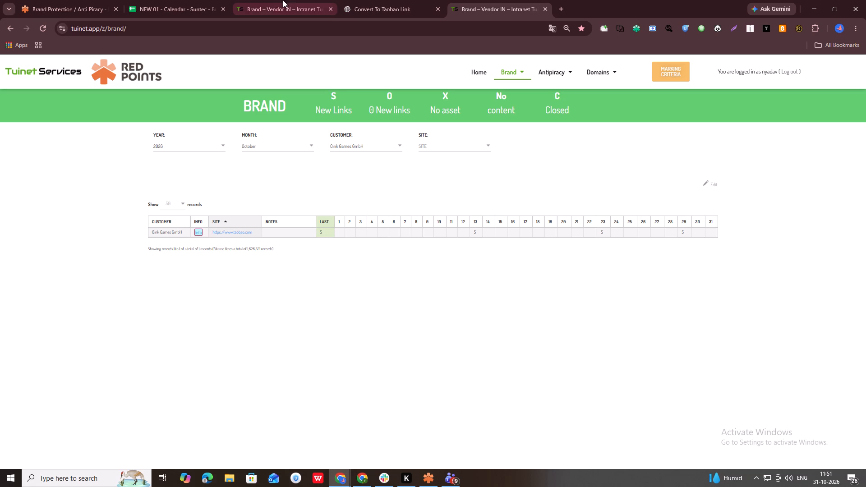
Switch to the other open Tuinet Brand tracker, the one filtered to OMP Racing.
{"action": "left_click", "coordinate": [253, 0]}
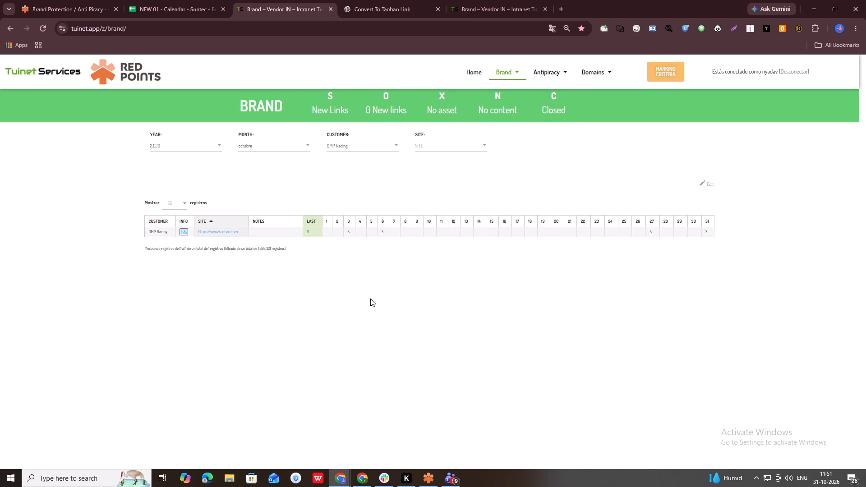
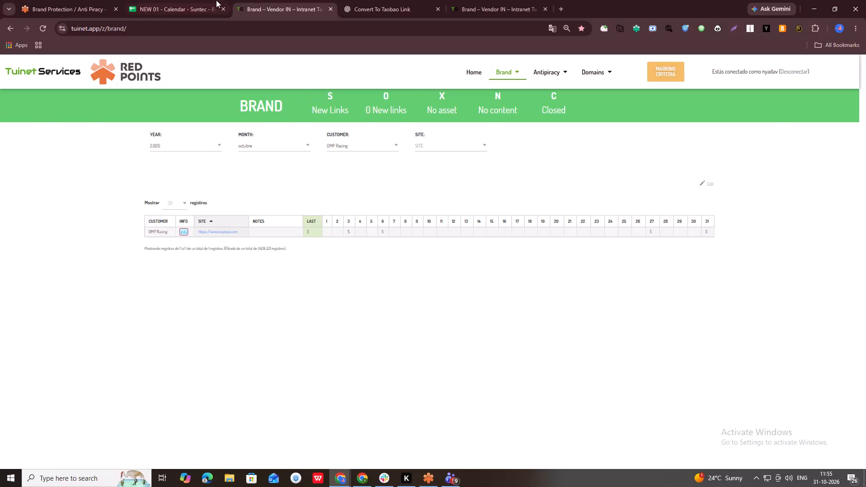
In the Red Points portal's New Incident form, change the customer to Oink Games GmbH.
{"action": "left_click", "coordinate": [203, 0]}
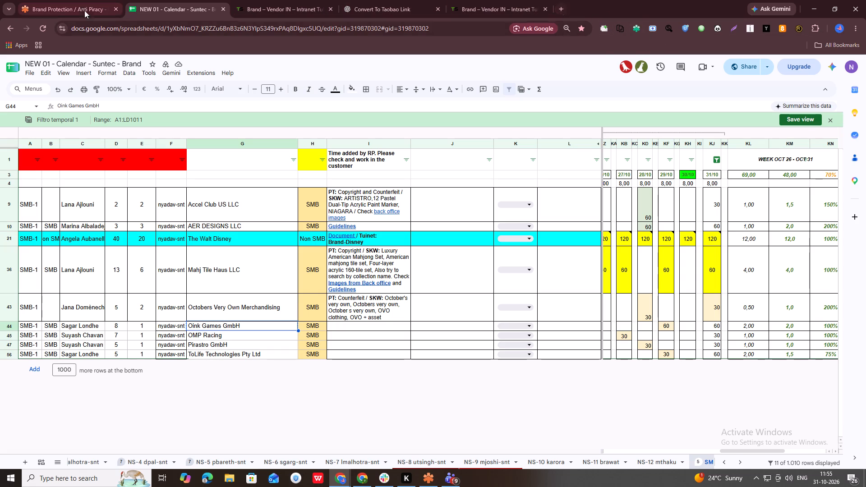
{"action": "left_click", "coordinate": [76, 0]}
{"action": "left_click", "coordinate": [269, 79]}
{"action": "key", "text": "ctrl+v"}
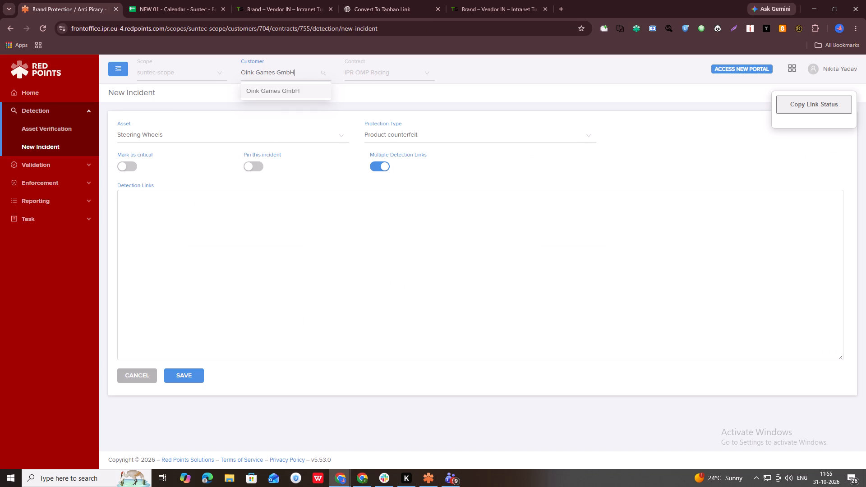
{"action": "left_click", "coordinate": [276, 90]}
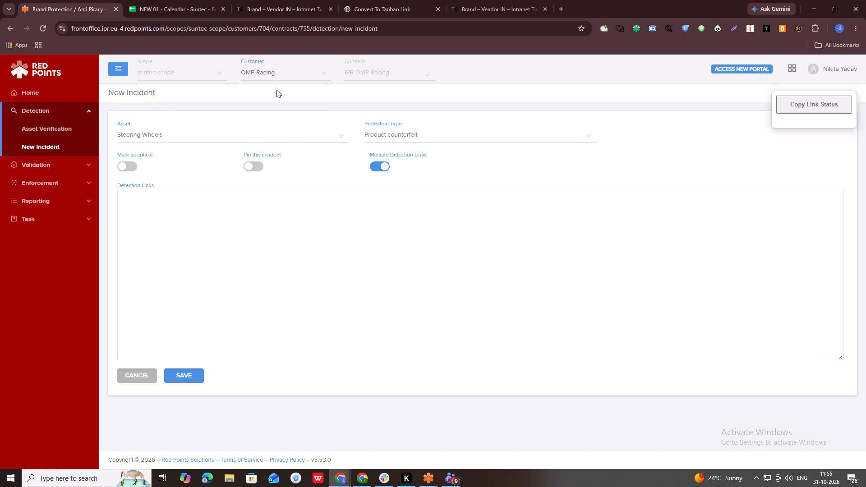
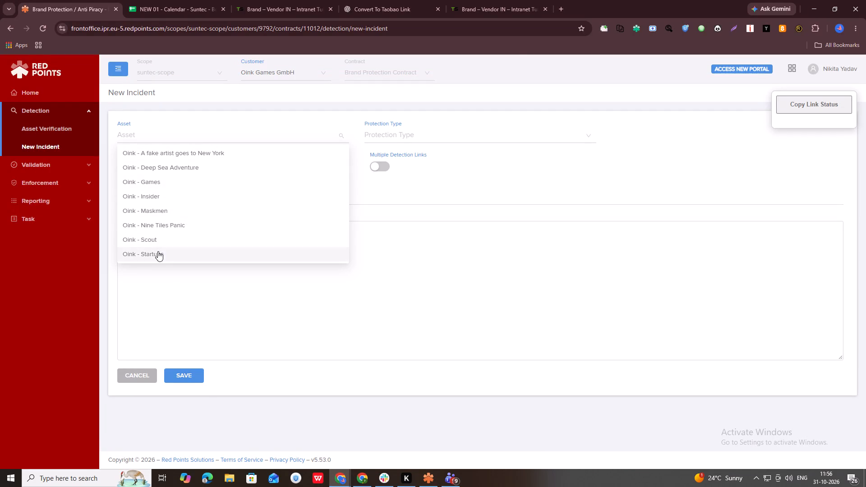
Search Google Images for "oink startups" in a new browser tab.
{"action": "left_click", "coordinate": [563, 9]}
{"action": "type", "text": "oink"}
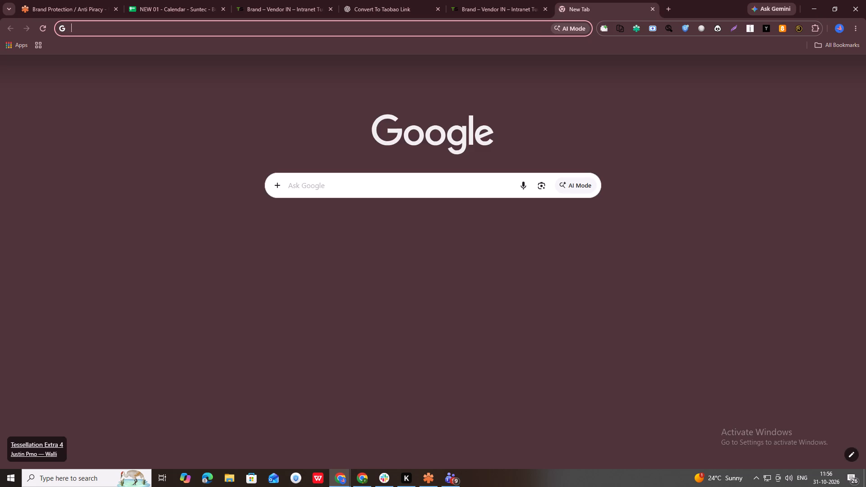
{"action": "key", "text": "space"}
{"action": "type", "text": "start"}
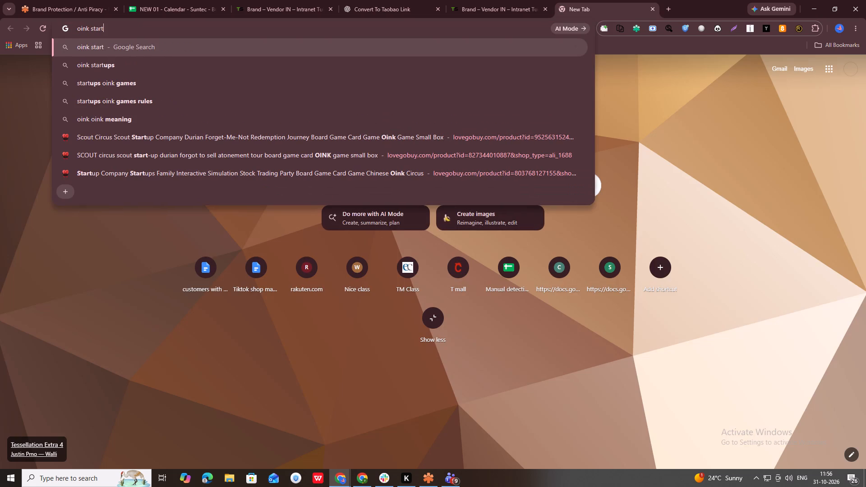
{"action": "key", "text": "Down"}
{"action": "key", "text": "Return"}
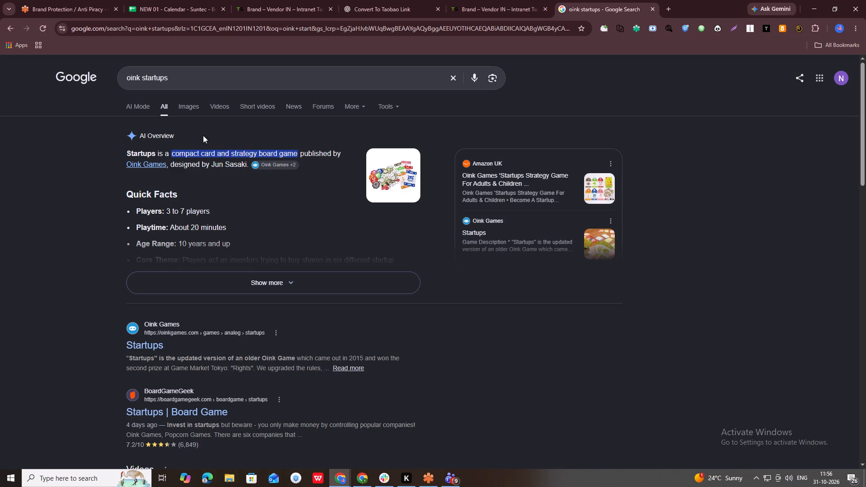
{"action": "left_click", "coordinate": [202, 107]}
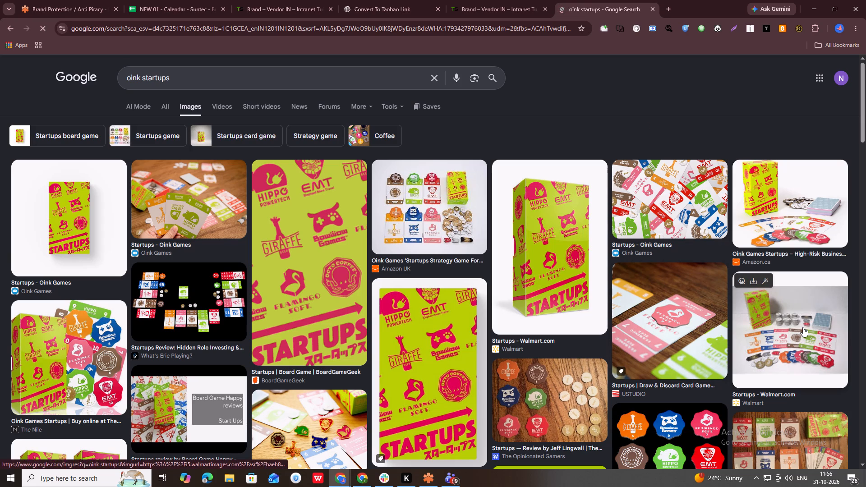
Snip the picture of the green Startups game box from Walmart and save it as a PNG in Downloads.
{"action": "key", "text": "shift+super+s"}
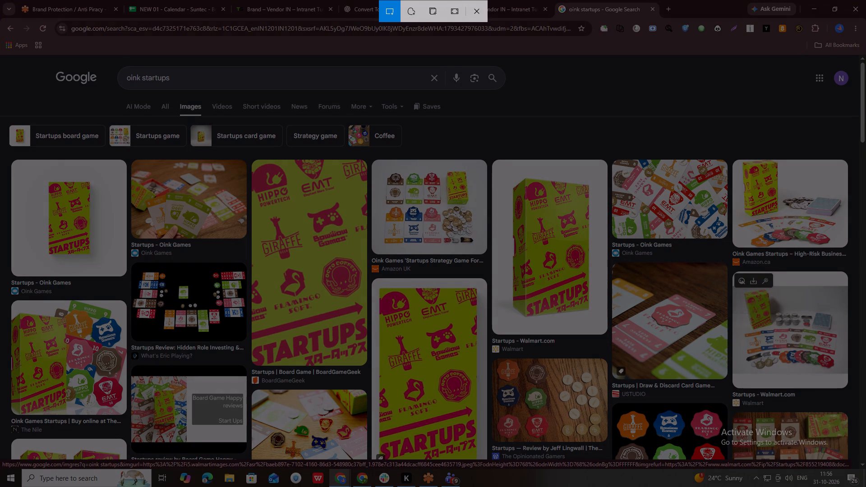
{"action": "left_click_drag", "start_coordinate": [507, 175], "coordinate": [595, 321]}
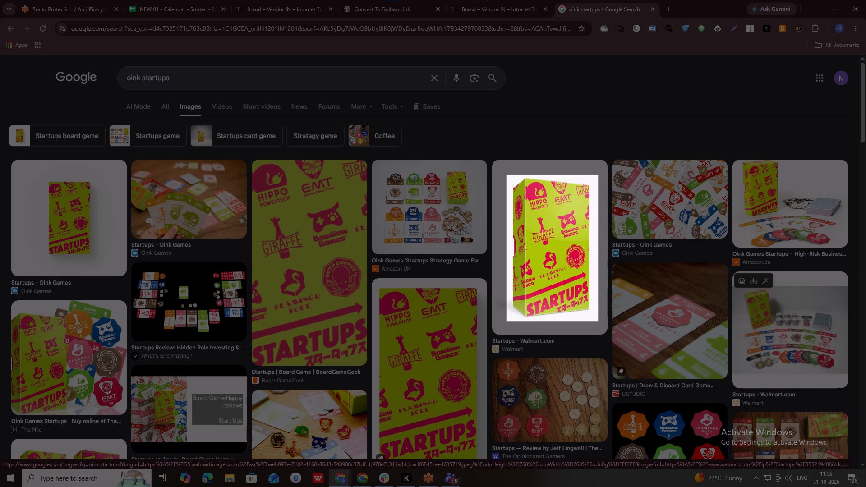
{"action": "left_click_drag", "start_coordinate": [595, 321], "coordinate": [594, 322]}
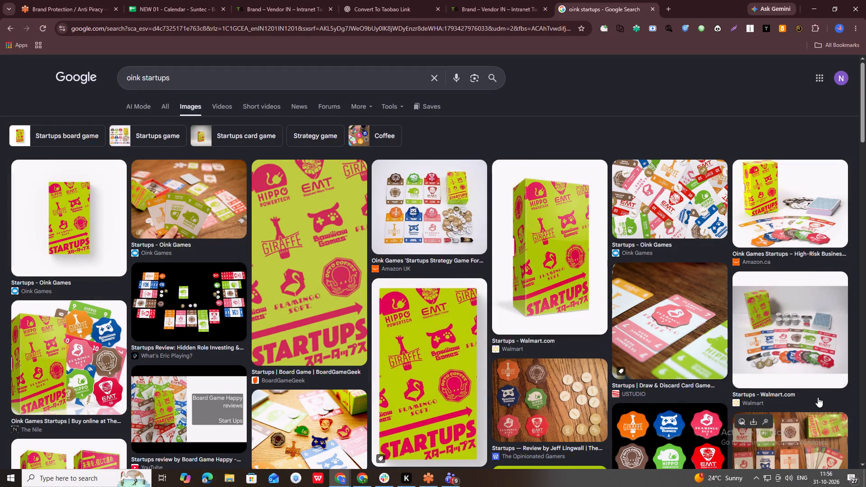
{"action": "left_click", "coordinate": [782, 368]}
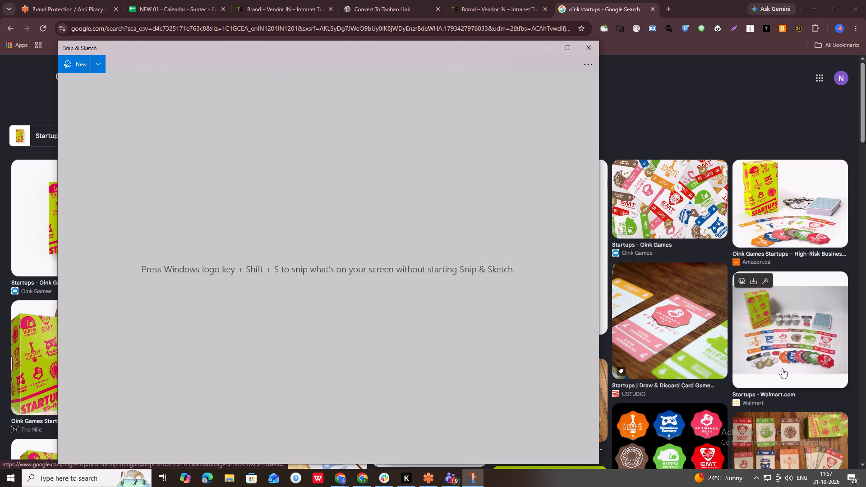
{"action": "key", "text": "ctrl+s"}
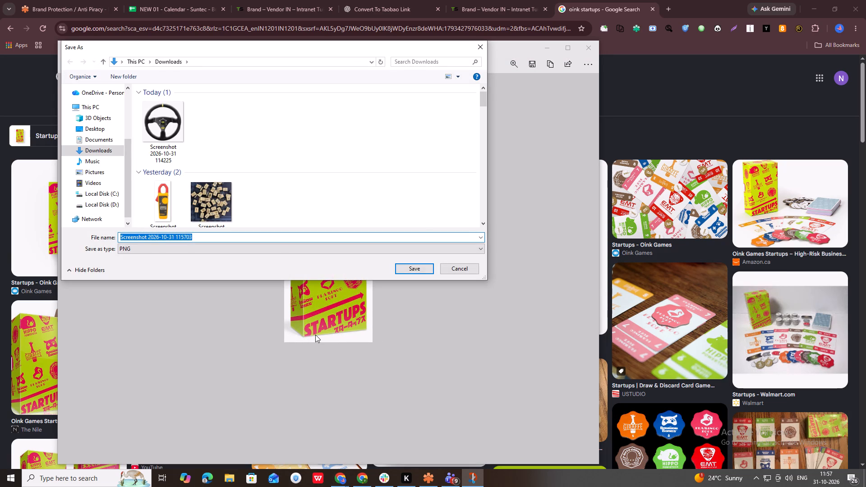
{"action": "left_click", "coordinate": [410, 271]}
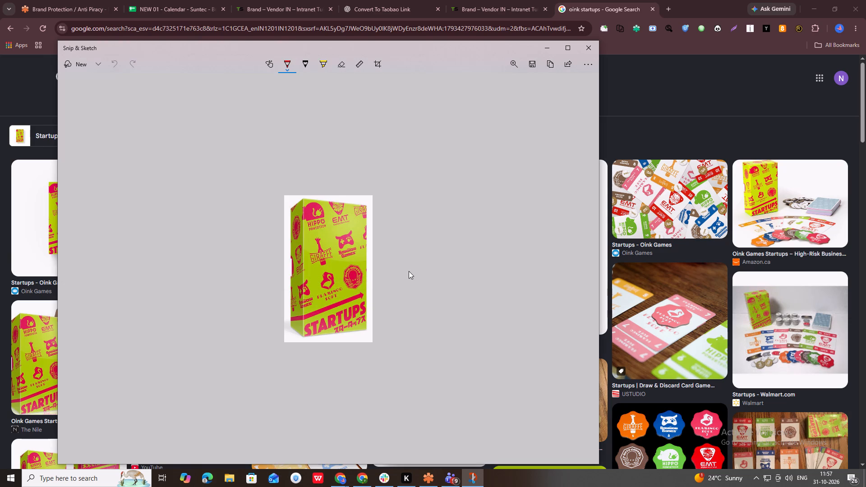
{"action": "left_click", "coordinate": [590, 48]}
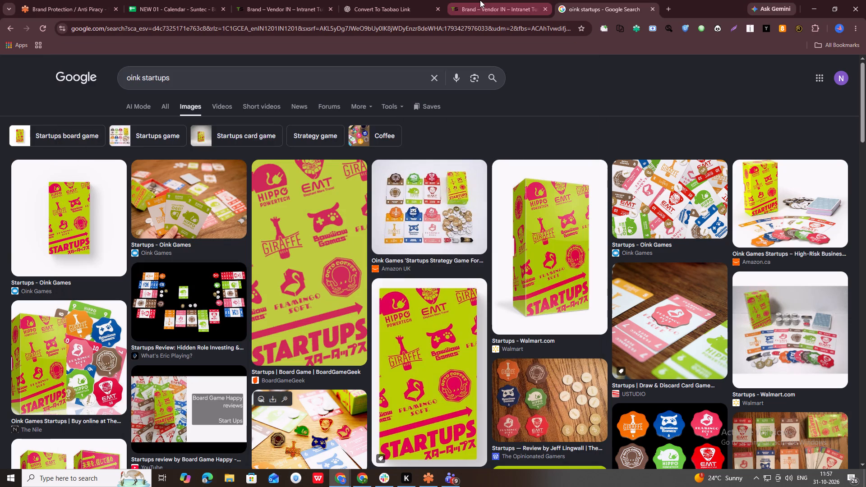
Switch to the Lovegobuy window and run an image search with the newly saved Startups box snip.
{"action": "key", "text": "alt+Tab"}
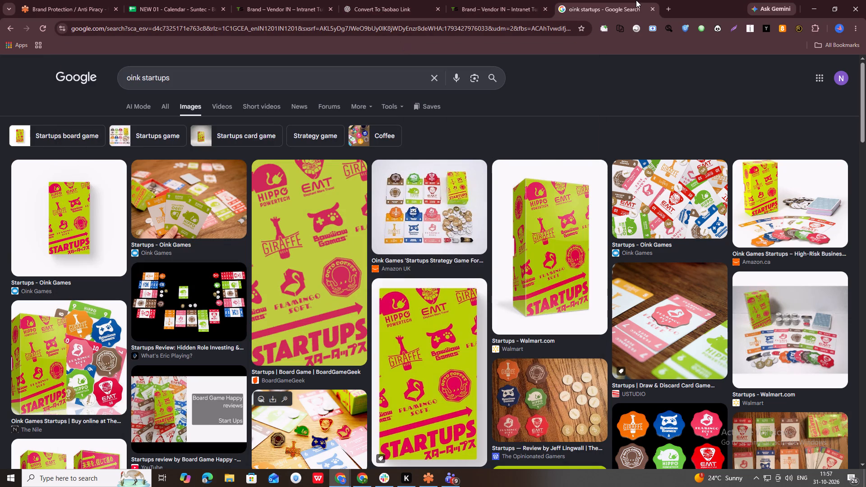
{"action": "left_click", "coordinate": [634, 187], "text": "alt"}
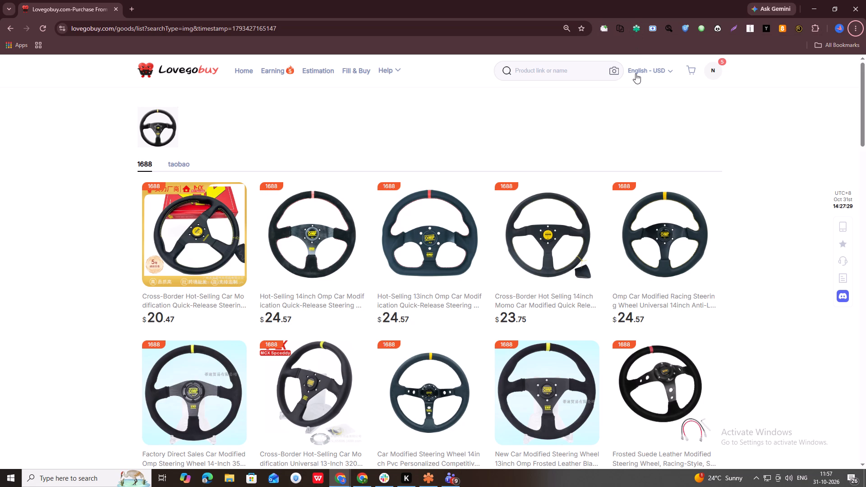
{"action": "left_click", "coordinate": [612, 72]}
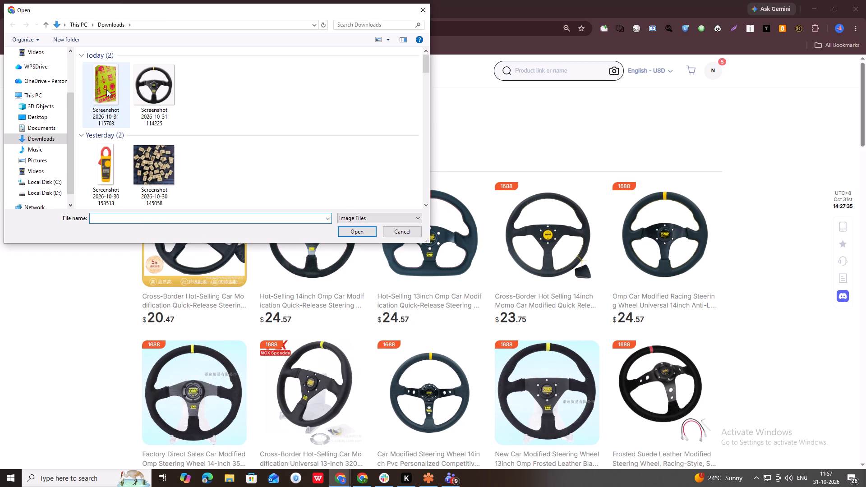
{"action": "left_click", "coordinate": [106, 89]}
{"action": "left_click", "coordinate": [355, 230]}
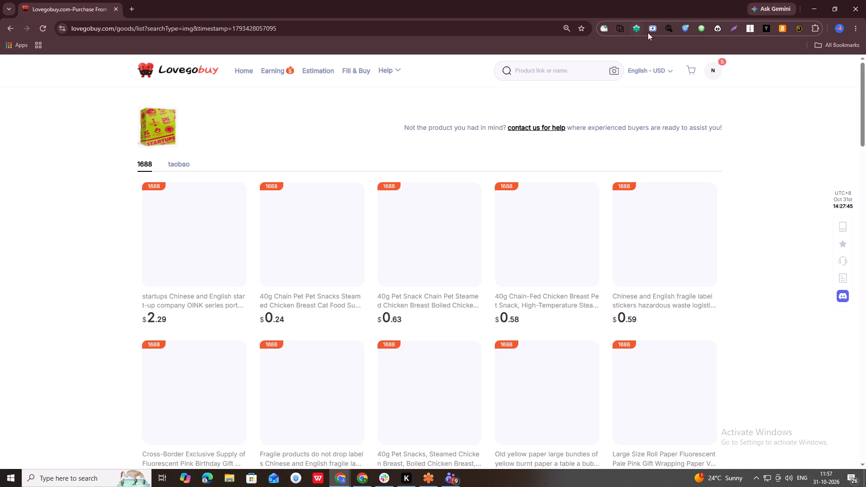
Open the RedPoints IPR Plugin and stop its running task.
{"action": "left_click", "coordinate": [637, 31]}
{"action": "left_click_drag", "start_coordinate": [493, 62], "coordinate": [688, 66]}
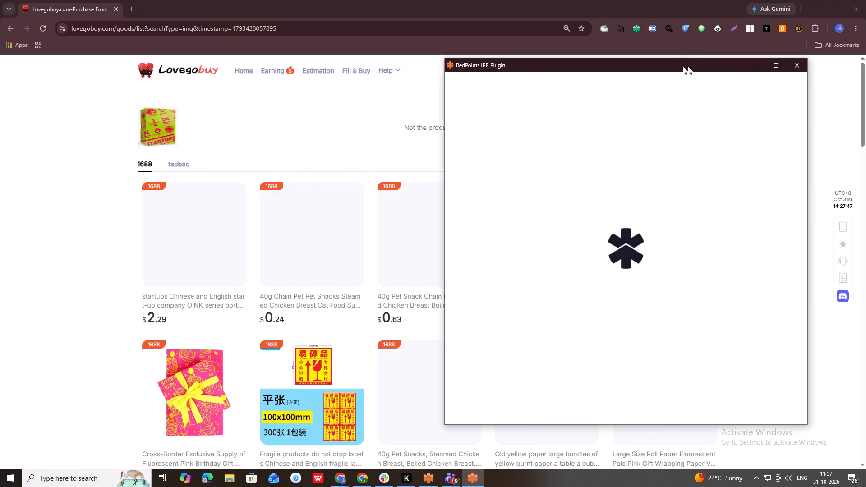
{"action": "left_click_drag", "start_coordinate": [688, 66], "coordinate": [648, 58]}
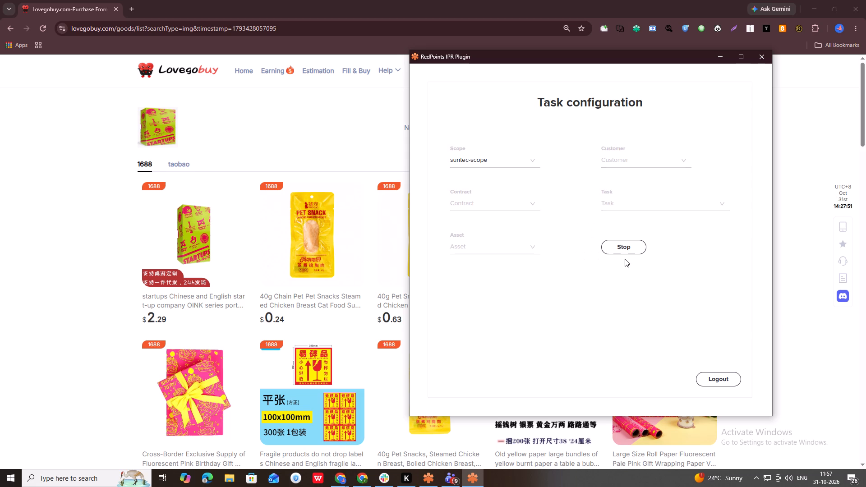
{"action": "left_click", "coordinate": [623, 245]}
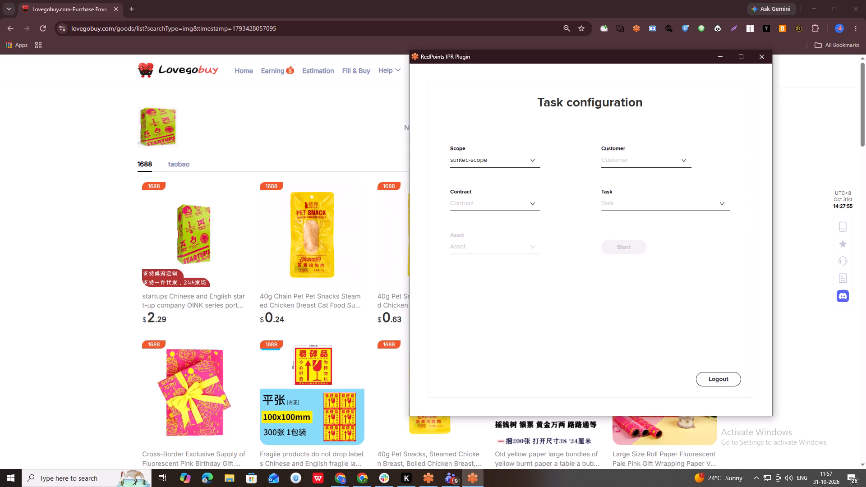
In the plugin's task configuration, set the customer to Oink Games GmbH with the Brand Protection Contract.
{"action": "left_click", "coordinate": [642, 161]}
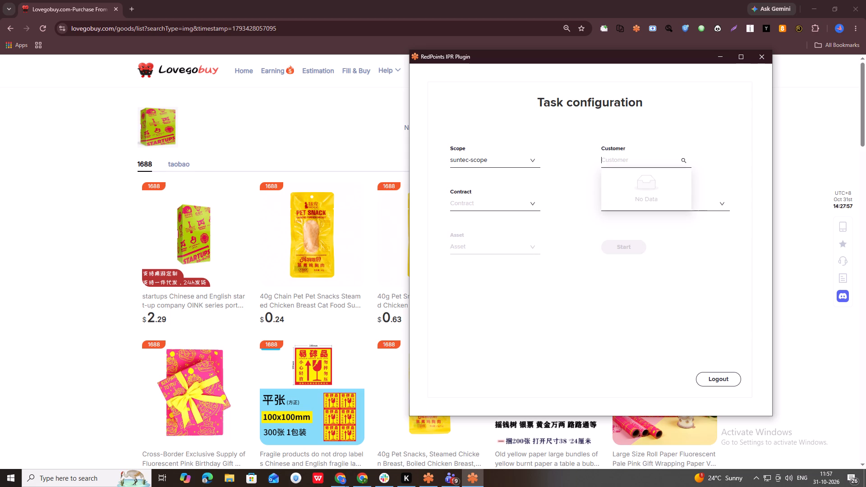
{"action": "key", "text": "o"}
{"action": "type", "text": "ink"}
{"action": "key", "text": "space"}
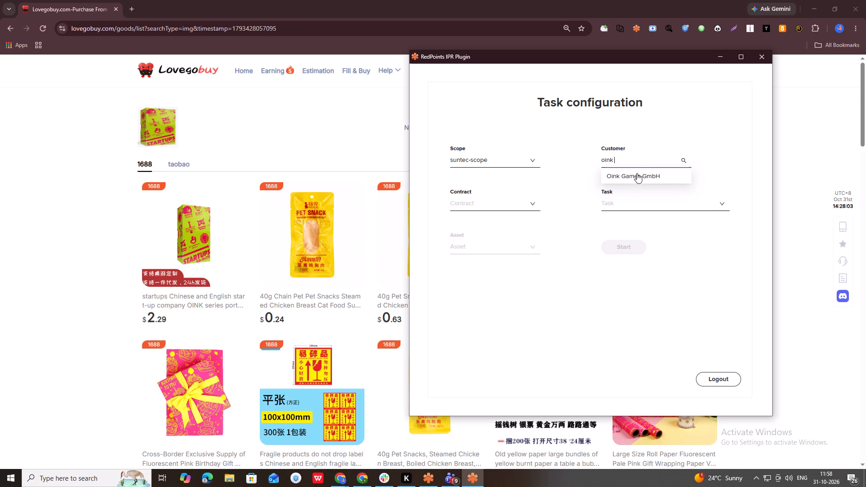
{"action": "left_click", "coordinate": [637, 173]}
{"action": "left_click", "coordinate": [617, 211]}
{"action": "left_click", "coordinate": [623, 160]}
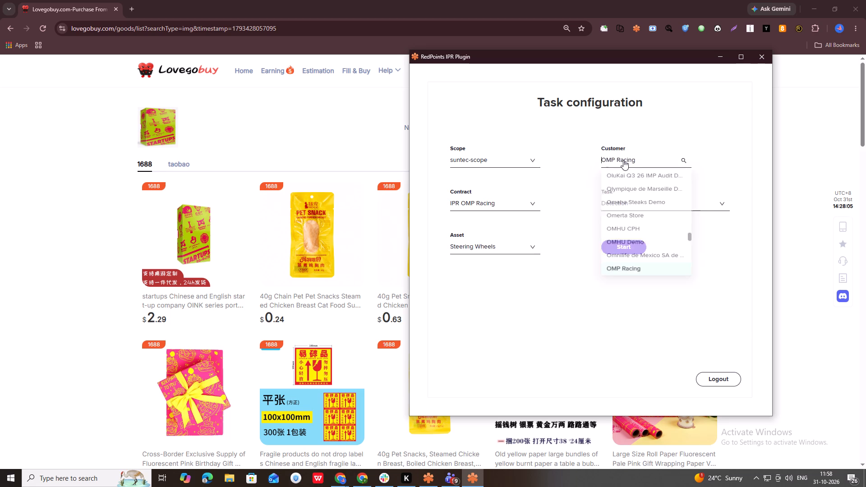
{"action": "type", "text": "oink"}
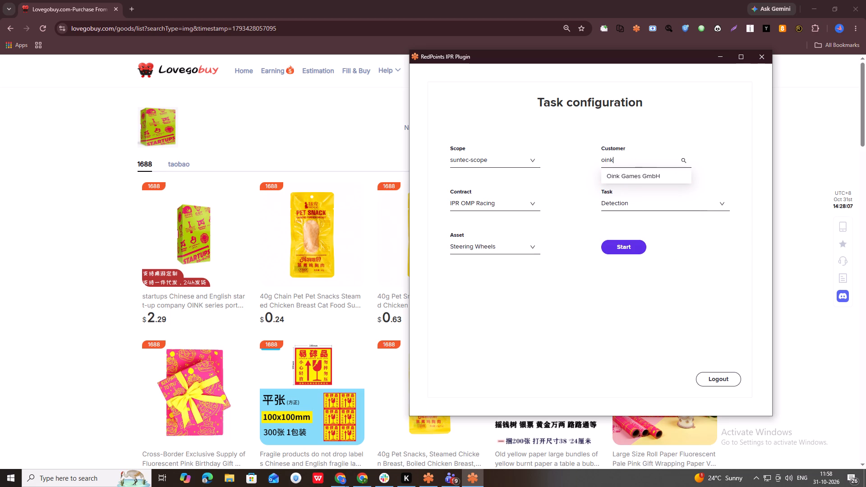
{"action": "key", "text": "space"}
{"action": "left_click", "coordinate": [628, 176]}
{"action": "left_click", "coordinate": [505, 207]}
{"action": "left_click", "coordinate": [502, 216]}
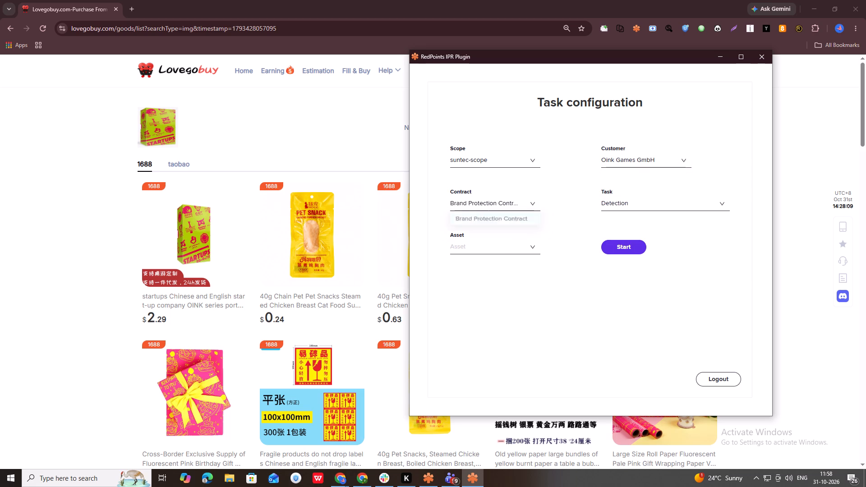
Select the asset Oink - Startups in the plugin and start the Detection task.
{"action": "left_click", "coordinate": [504, 248]}
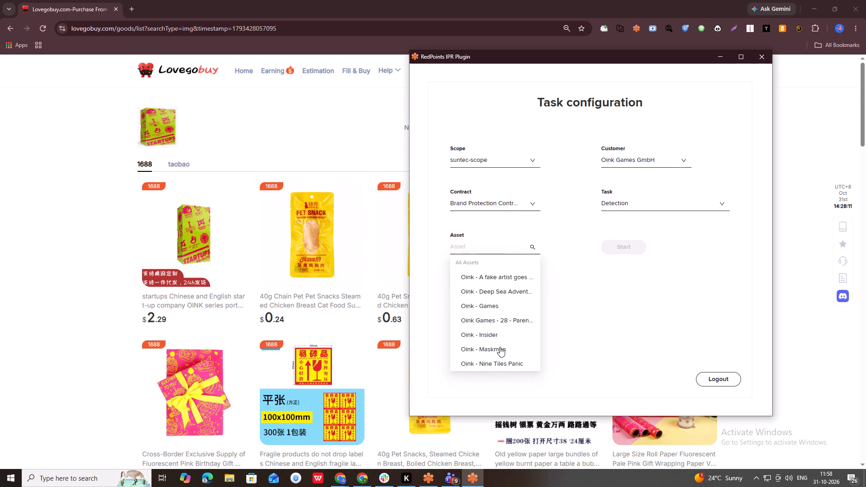
{"action": "scroll", "coordinate": [502, 339], "scroll_direction": "down", "scroll_amount": 5}
{"action": "left_click", "coordinate": [496, 364]}
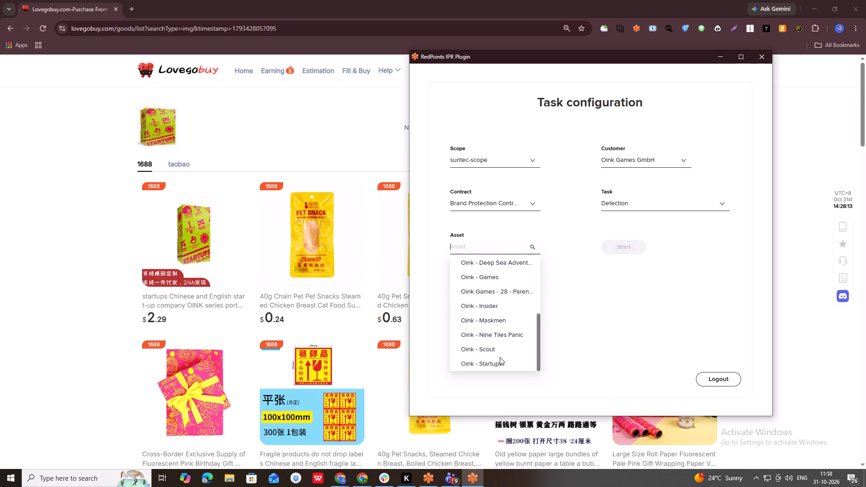
{"action": "left_click", "coordinate": [626, 248]}
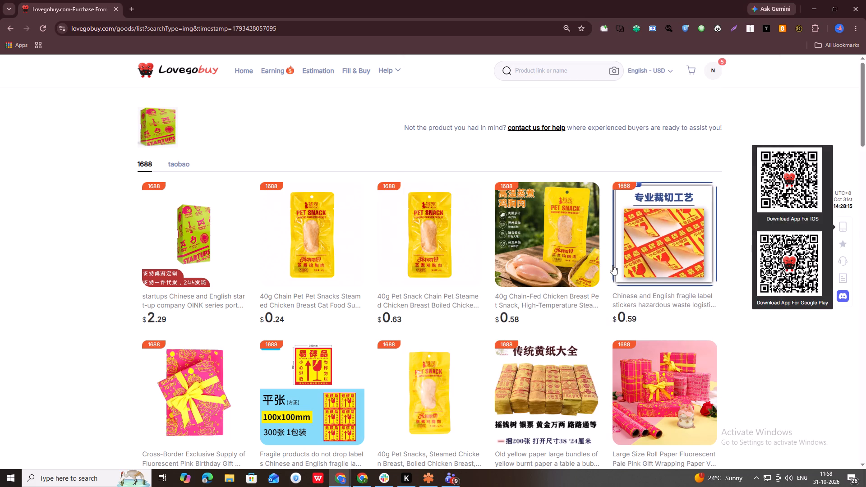
Open the first Startups result and the SCOUT, Scout Circus, Durian and Happy Gathering box listings in separate tabs.
{"action": "scroll", "coordinate": [428, 288], "scroll_direction": "down", "scroll_amount": 15}
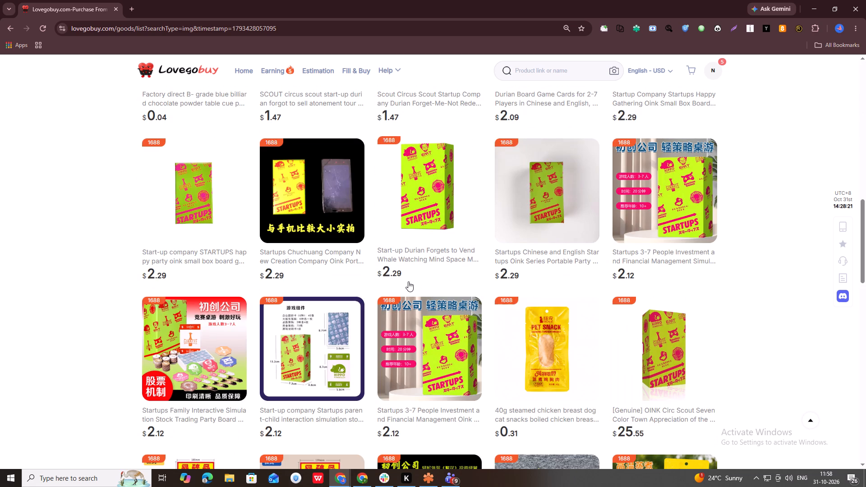
{"action": "scroll", "coordinate": [493, 317], "scroll_direction": "up", "scroll_amount": 20}
{"action": "scroll", "coordinate": [493, 317], "scroll_direction": "up", "scroll_amount": 2}
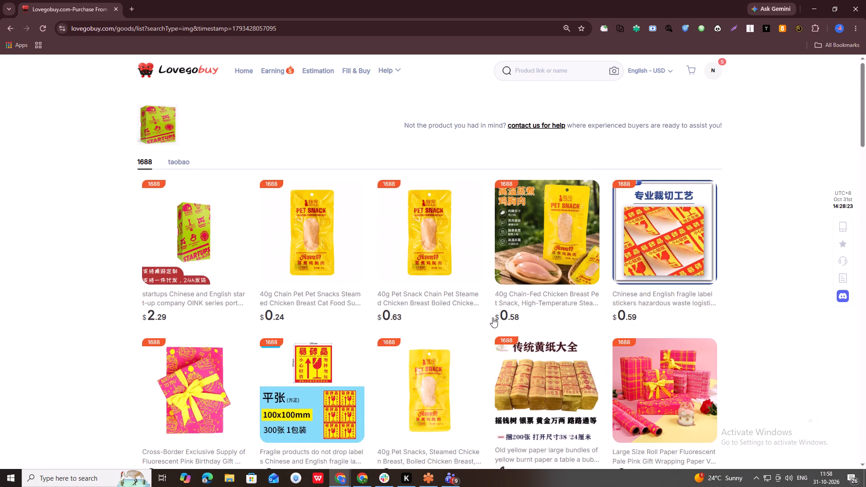
{"action": "left_click", "coordinate": [178, 218], "text": "ctrl"}
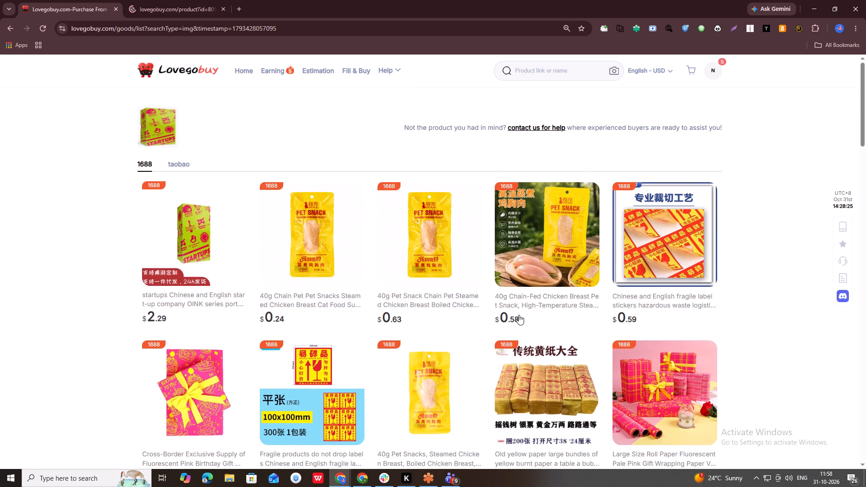
{"action": "scroll", "coordinate": [519, 301], "scroll_direction": "down", "scroll_amount": 7}
{"action": "scroll", "coordinate": [519, 299], "scroll_direction": "up", "scroll_amount": 1}
{"action": "scroll", "coordinate": [498, 321], "scroll_direction": "down", "scroll_amount": 6}
{"action": "left_click", "coordinate": [312, 179], "text": "ctrl"}
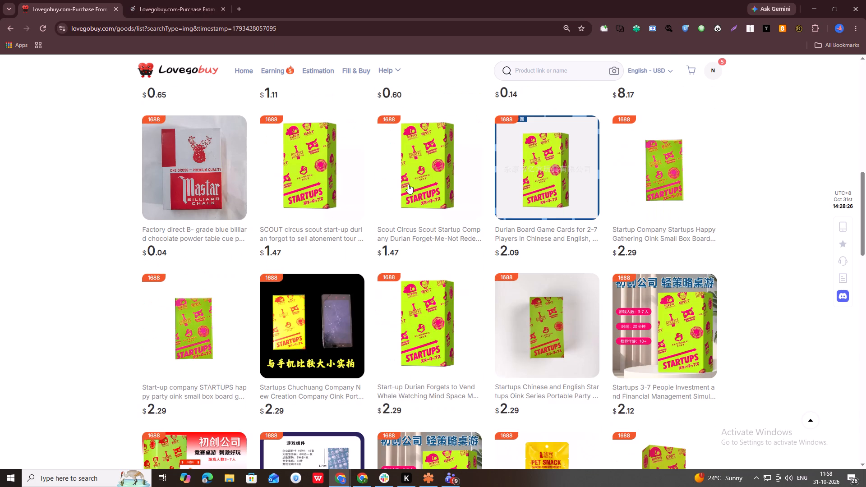
{"action": "left_click", "coordinate": [408, 184], "text": "ctrl"}
{"action": "left_click", "coordinate": [516, 176], "text": "ctrl"}
{"action": "left_click", "coordinate": [654, 161], "text": "ctrl"}
Open the Startups listings in the following two result rows in separate tabs, skipping the Chuchuang listing and the pet snack.
{"action": "left_click", "coordinate": [688, 340], "text": "ctrl"}
{"action": "left_click", "coordinate": [538, 343], "text": "ctrl"}
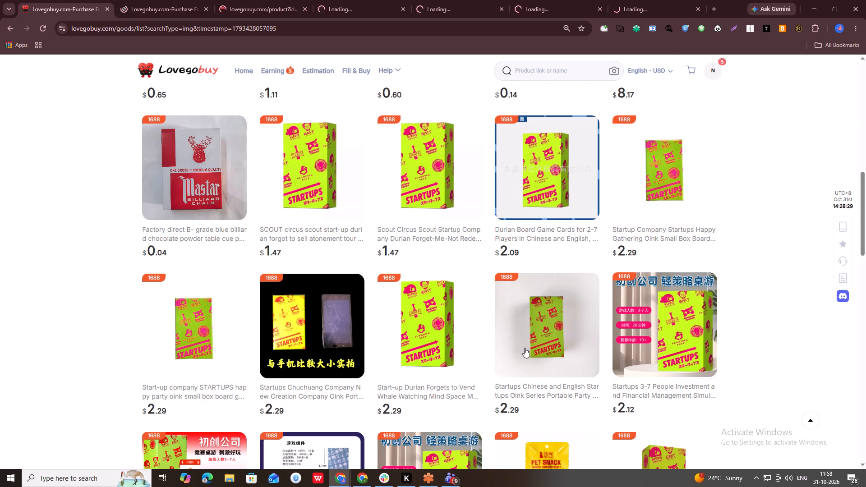
{"action": "left_click", "coordinate": [412, 349], "text": "ctrl"}
{"action": "left_click", "coordinate": [200, 309], "text": "ctrl"}
{"action": "scroll", "coordinate": [371, 256], "scroll_direction": "down", "scroll_amount": 6}
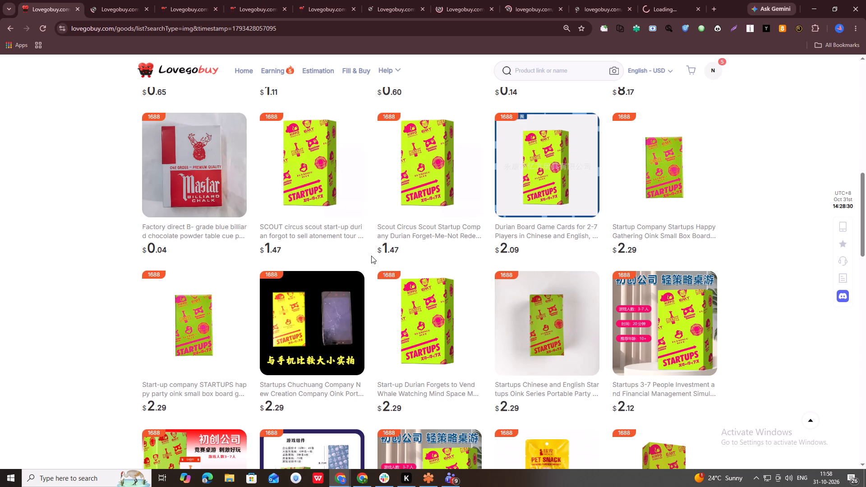
{"action": "left_click", "coordinate": [203, 215], "text": "ctrl"}
{"action": "left_click", "coordinate": [303, 209], "text": "ctrl"}
{"action": "left_click", "coordinate": [431, 234], "text": "ctrl"}
{"action": "left_click", "coordinate": [620, 219], "text": "ctrl"}
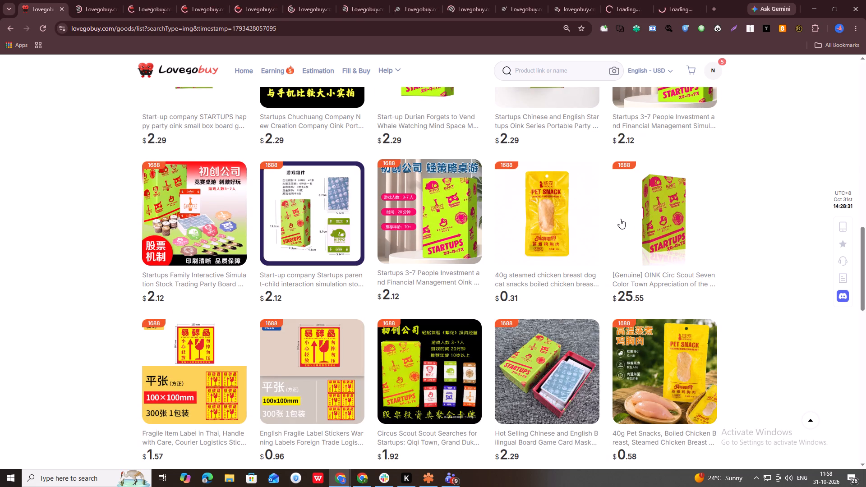
Open the Hot Selling bilingual, Circus Scout, Linlong and Cabo listings showing the Startups box in separate tabs, checking results to the end.
{"action": "scroll", "coordinate": [594, 244], "scroll_direction": "down", "scroll_amount": 5}
{"action": "left_click", "coordinate": [548, 165], "text": "ctrl"}
{"action": "left_click", "coordinate": [424, 152], "text": "ctrl"}
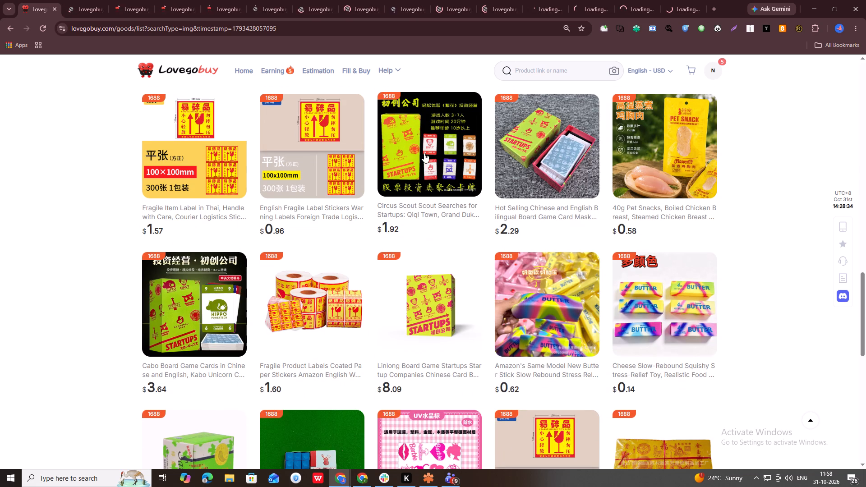
{"action": "left_click", "coordinate": [423, 303], "text": "ctrl"}
{"action": "left_click", "coordinate": [186, 308], "text": "ctrl"}
{"action": "scroll", "coordinate": [515, 298], "scroll_direction": "down", "scroll_amount": 4}
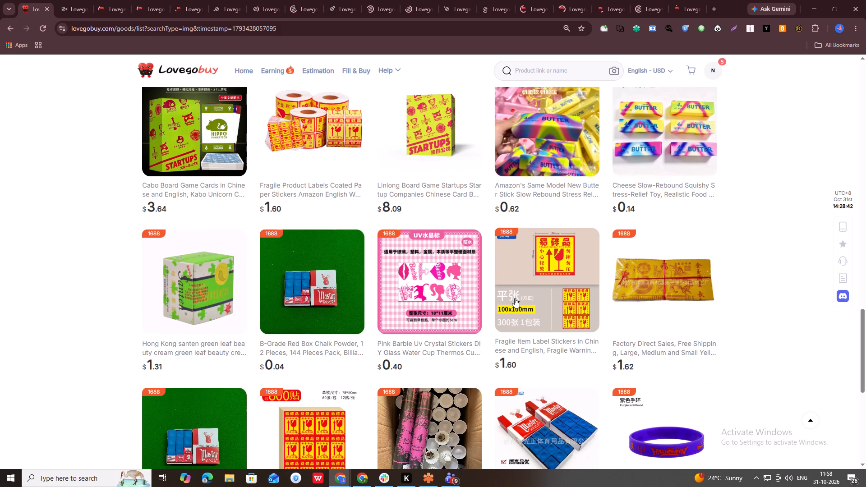
{"action": "scroll", "coordinate": [515, 299], "scroll_direction": "down", "scroll_amount": 7}
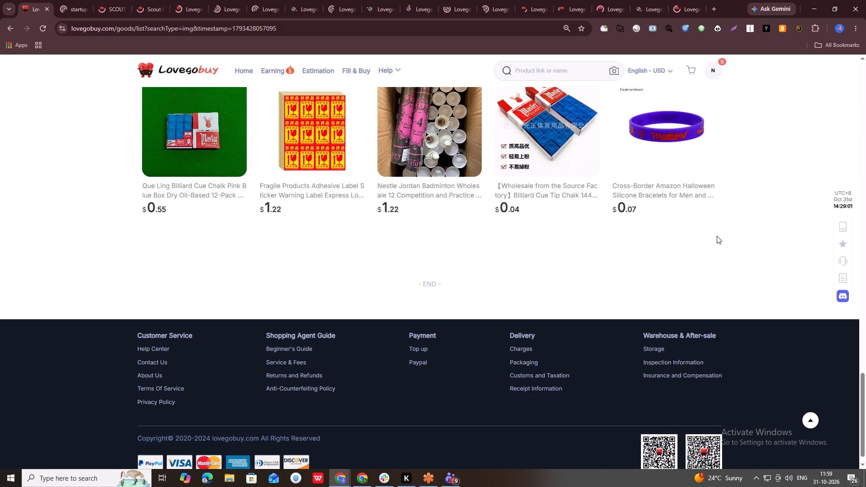
Review the opened listings from the first Startups one onward and close the Durian Board Game Cards listing.
{"action": "left_click", "coordinate": [82, 0]}
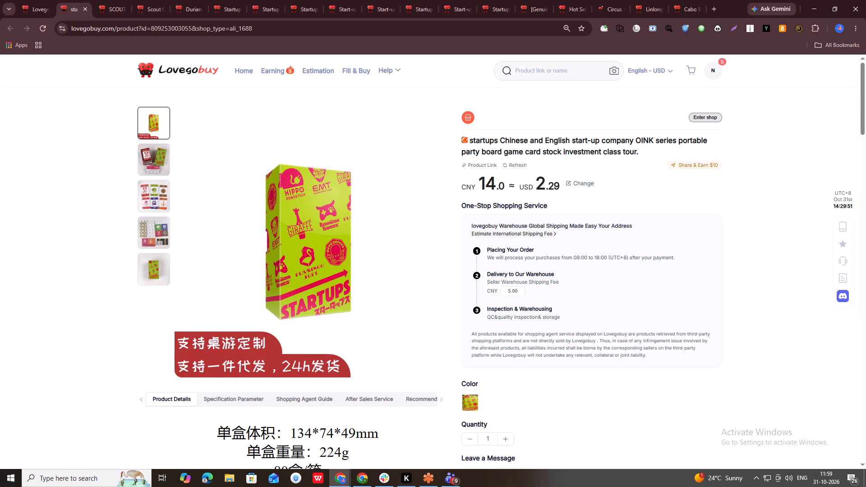
{"action": "key", "text": "ctrl+Tab"}
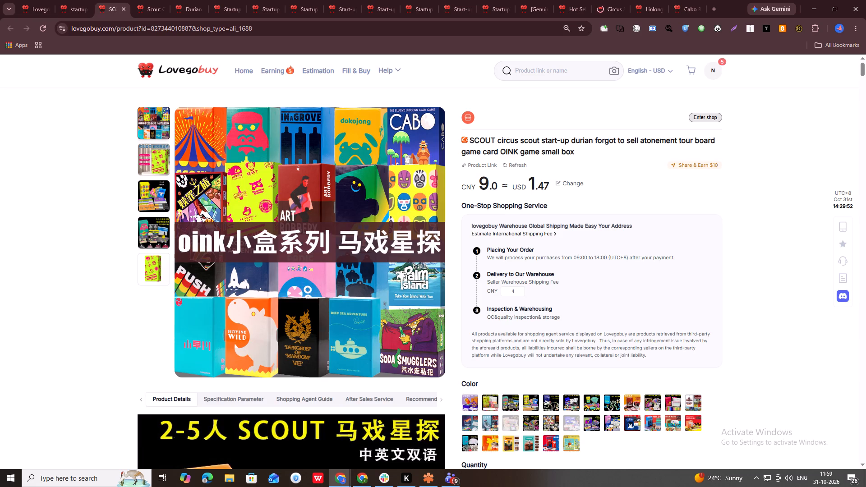
{"action": "key", "text": "ctrl+Tab"}
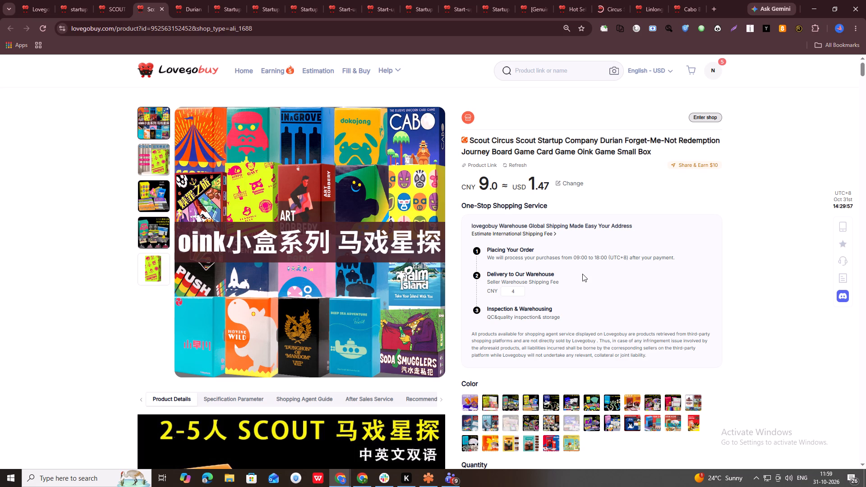
{"action": "key", "text": "ctrl+Tab"}
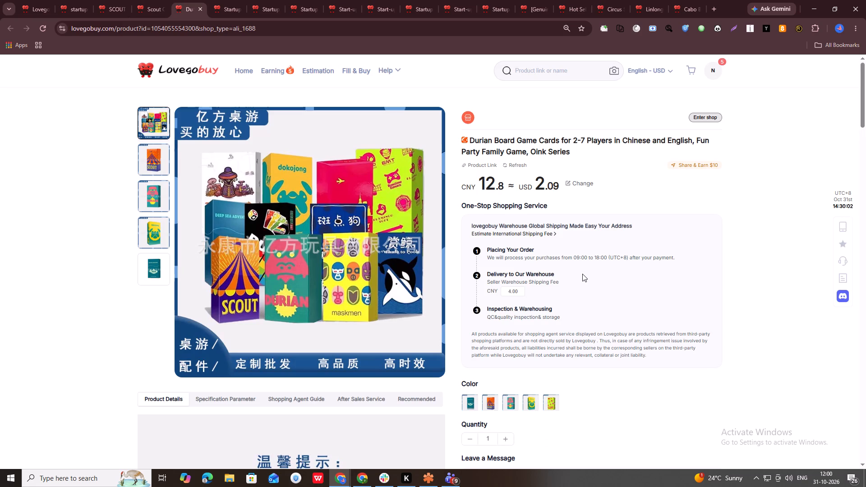
{"action": "key", "text": "ctrl+w"}
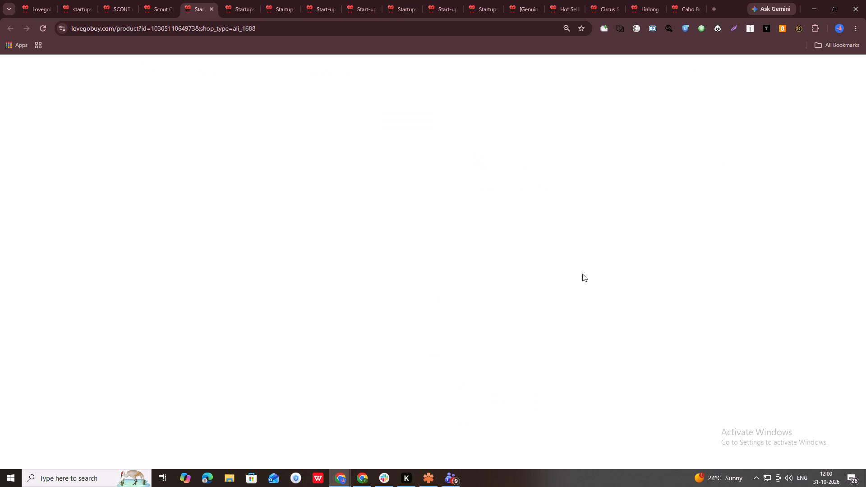
Check the next opened Startups listings and close the Start-up Durian Forgets to Vend listing with the Dying Message image.
{"action": "key", "text": "ctrl+Tab"}
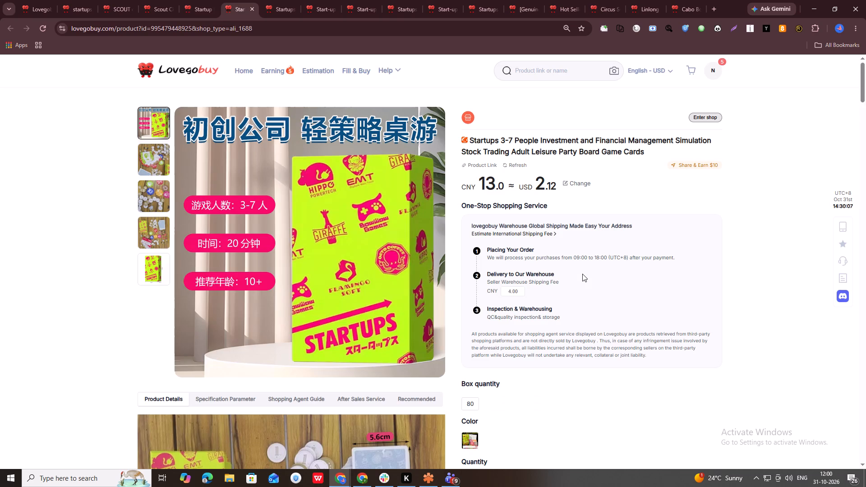
{"action": "key", "text": "ctrl+Tab"}
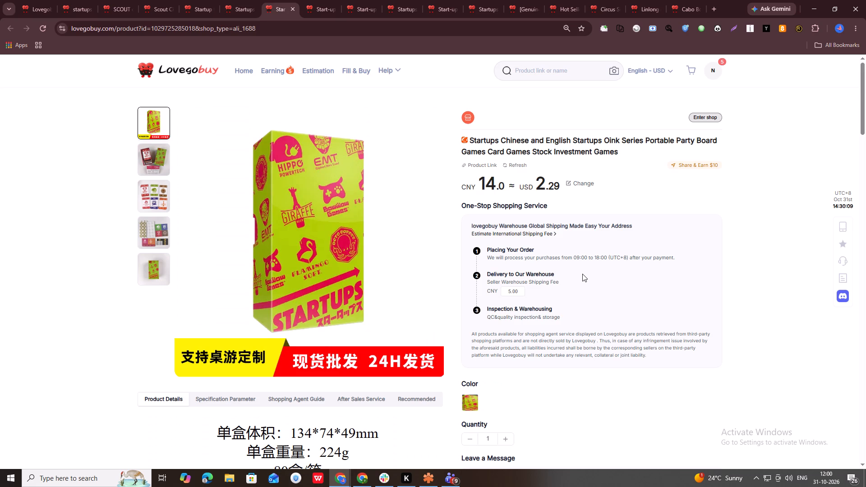
{"action": "key", "text": "ctrl+Tab"}
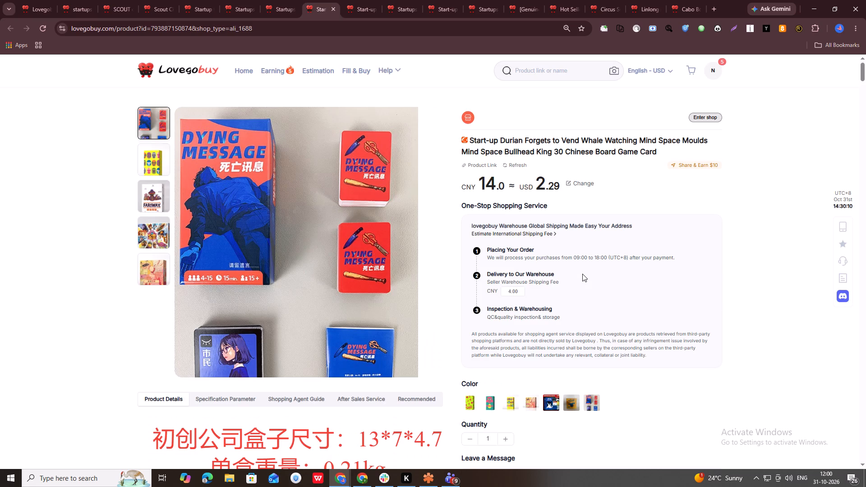
{"action": "key", "text": "ctrl+w"}
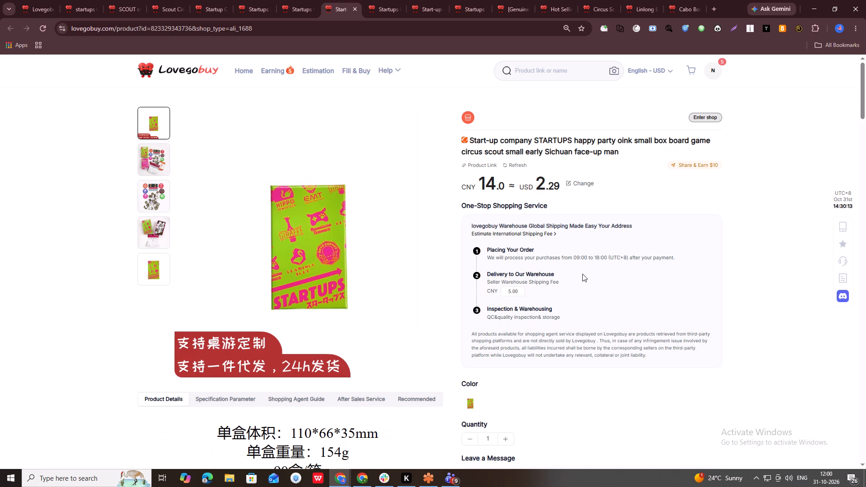
Review the remaining opened listings through to the last one and close the Cabo Board Game Cards listing.
{"action": "key", "text": "ctrl+Tab"}
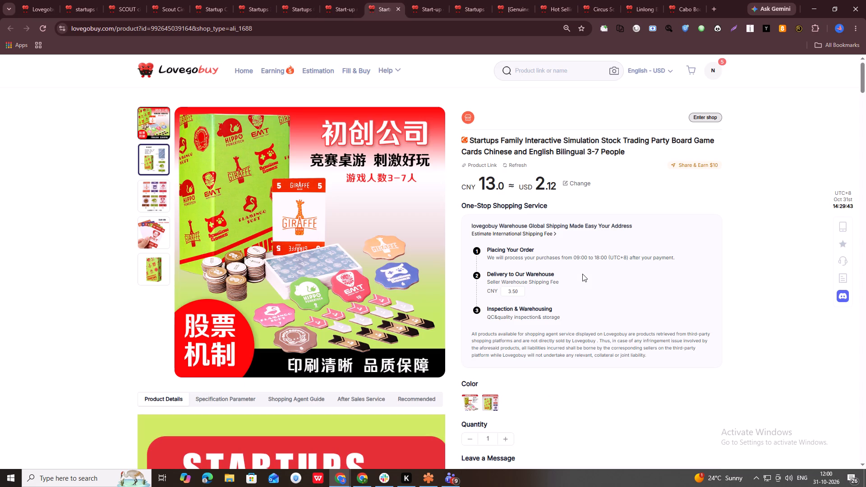
{"action": "key", "text": "ctrl+Tab"}
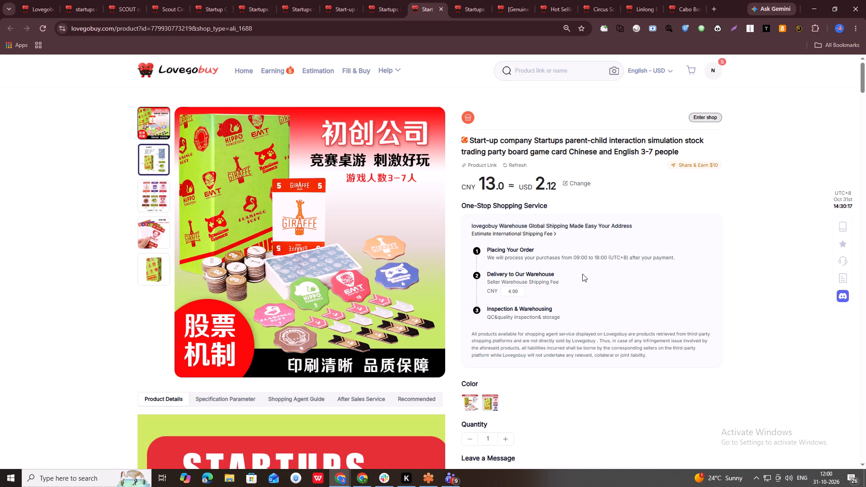
{"action": "key", "text": "ctrl+Tab"}
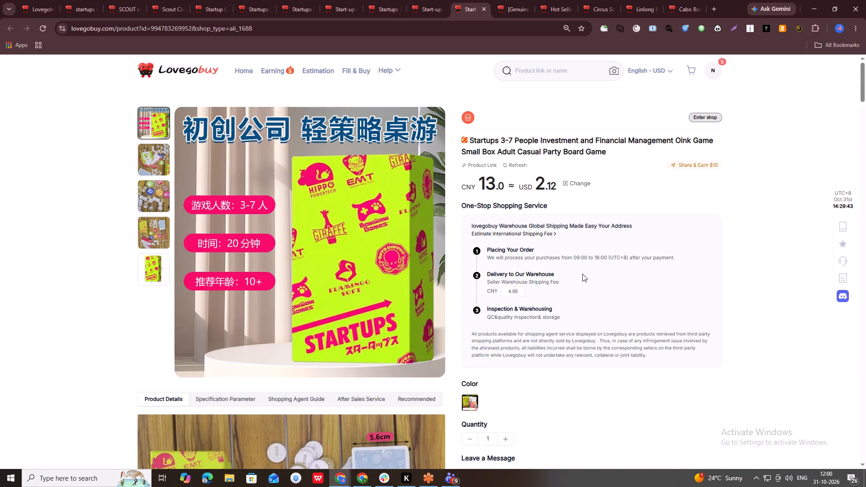
{"action": "key", "text": "ctrl+Tab"}
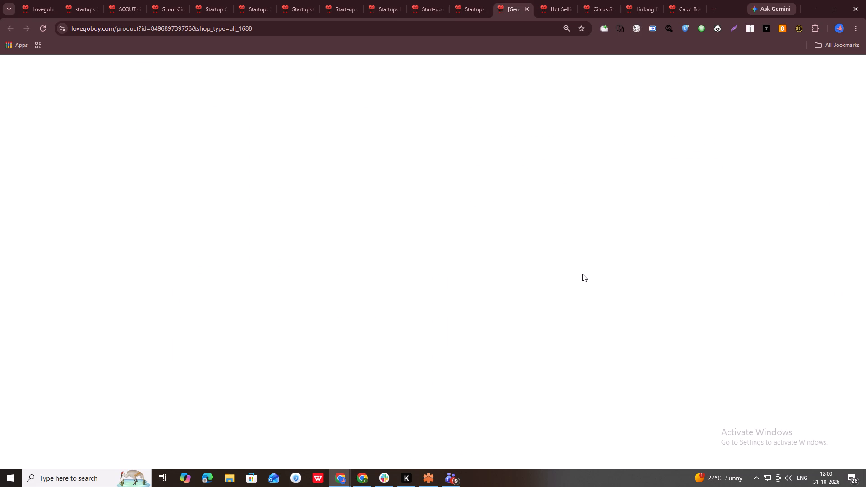
{"action": "key", "text": "ctrl+Tab"}
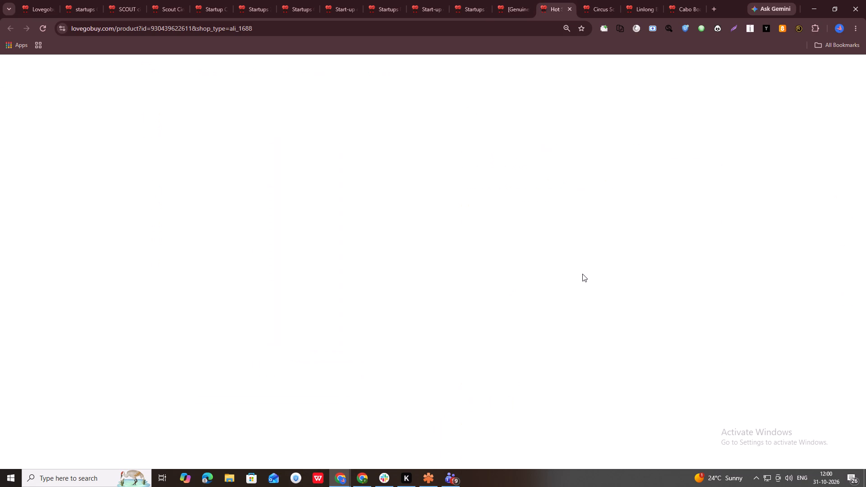
{"action": "key", "text": "ctrl+Tab"}
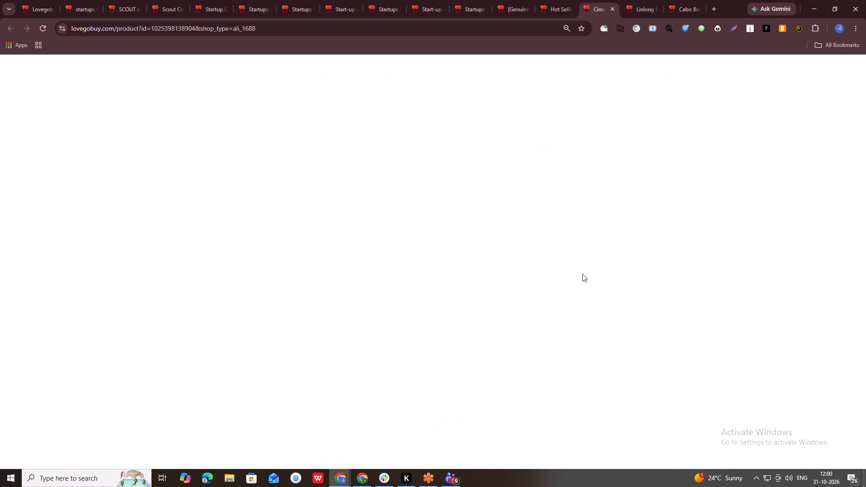
{"action": "key", "text": "ctrl+Tab"}
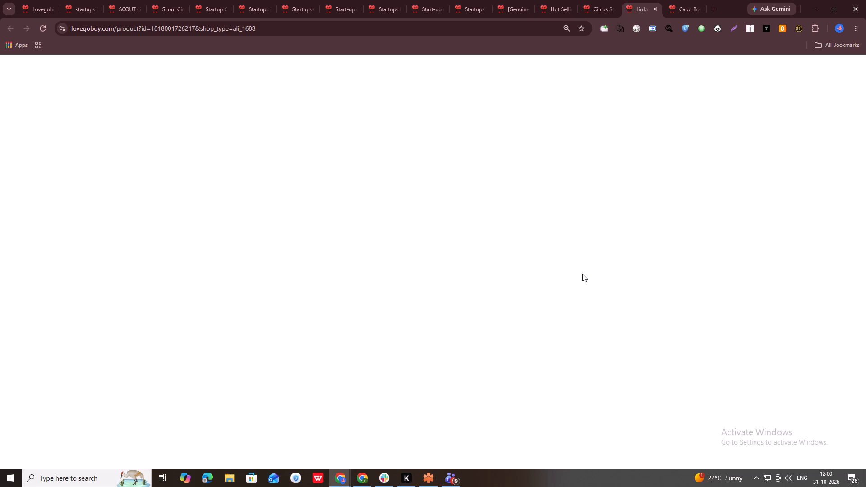
{"action": "key", "text": "ctrl+Tab"}
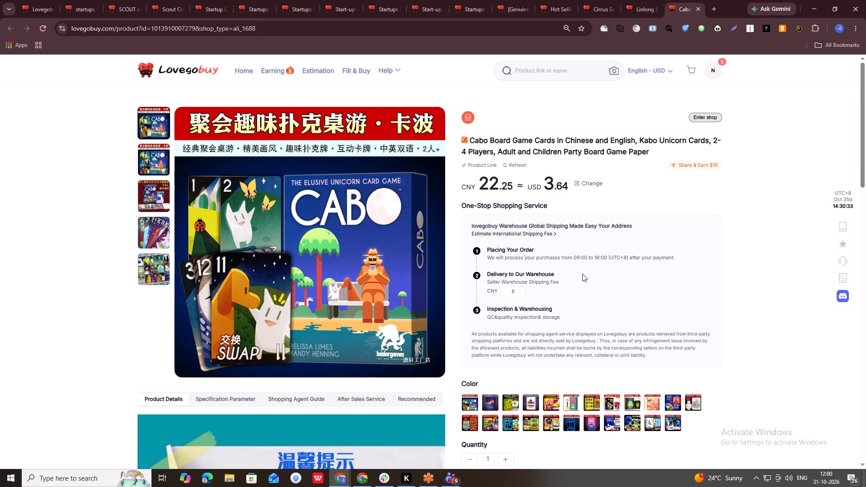
{"action": "key", "text": "ctrl+w"}
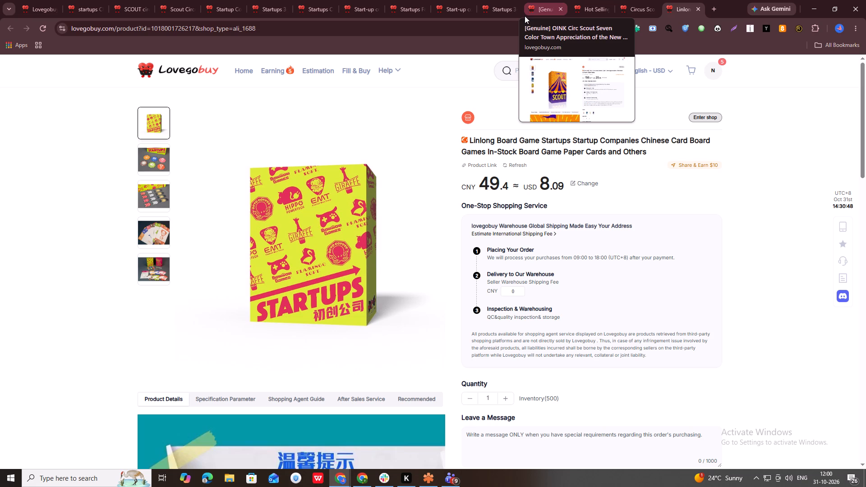
Copy the URLs of all open Lovegobuy tabs and paste them into the Links column of Manual Detection Records from row 103464.
{"action": "left_click", "coordinate": [24, 0]}
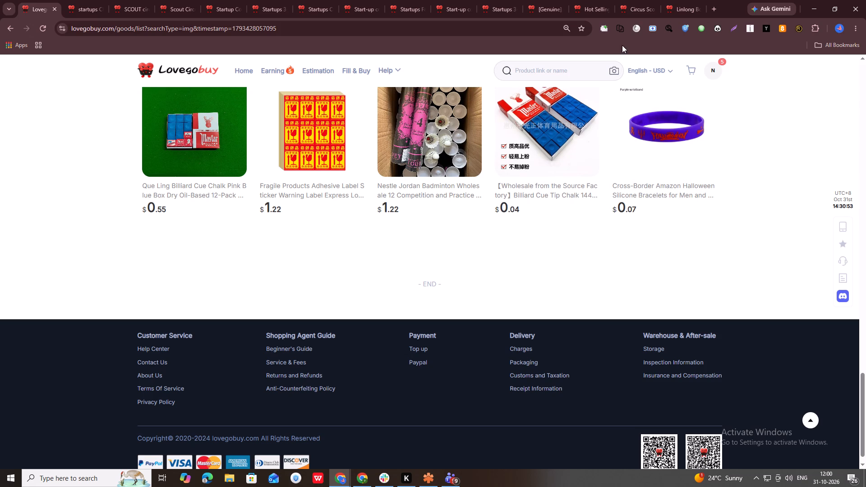
{"action": "left_click", "coordinate": [620, 30]}
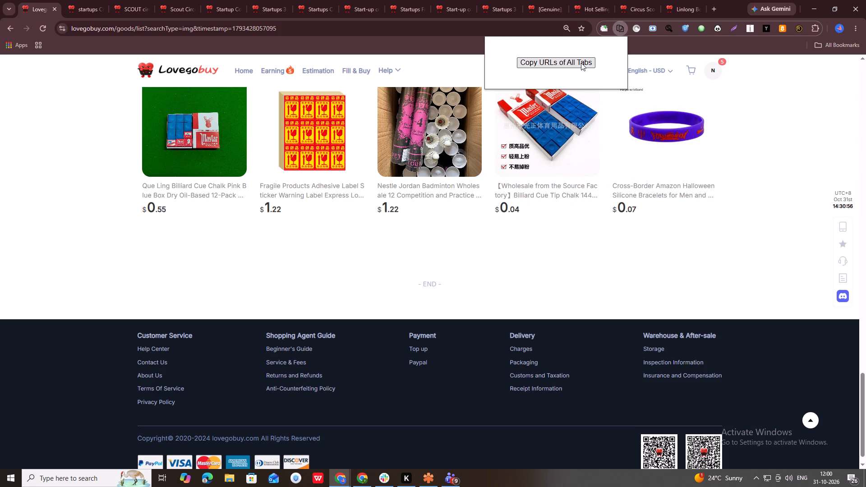
{"action": "double_click", "coordinate": [567, 62]}
{"action": "key", "text": "alt+Tab"}
{"action": "key", "text": "alt+Tab"}
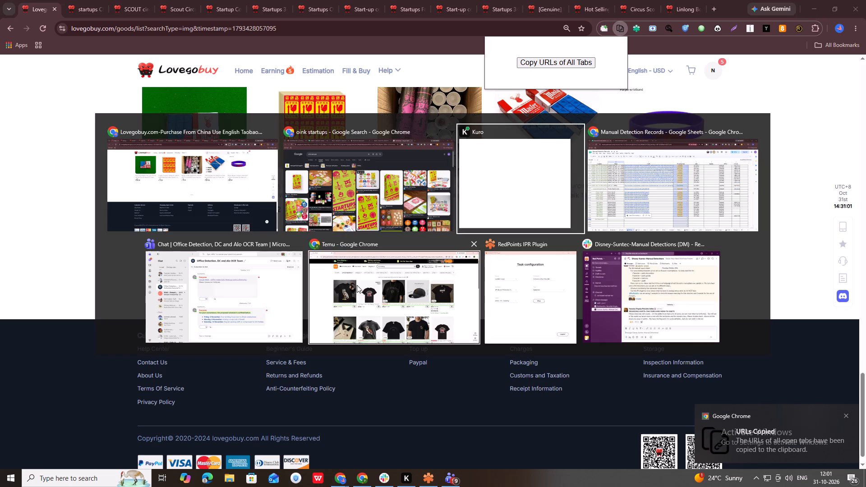
{"action": "key", "text": "alt+Tab"}
{"action": "scroll", "coordinate": [331, 326], "scroll_direction": "down", "scroll_amount": 3}
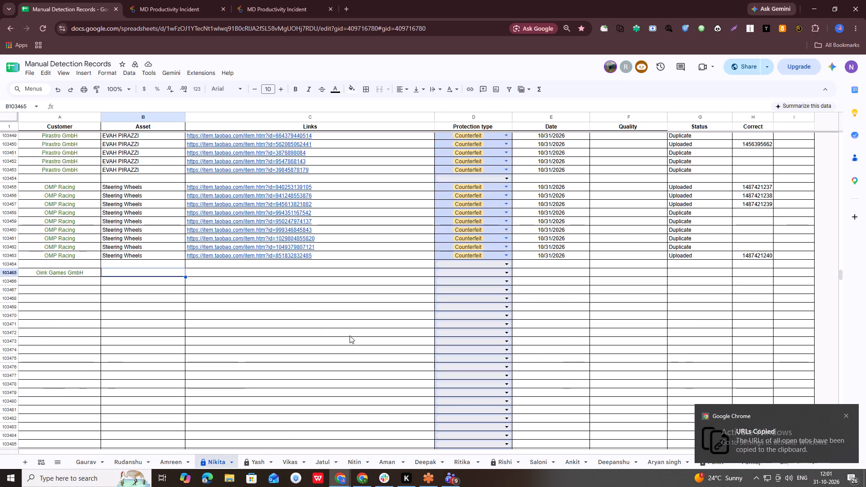
{"action": "left_click", "coordinate": [340, 268]}
{"action": "key", "text": "ctrl+v"}
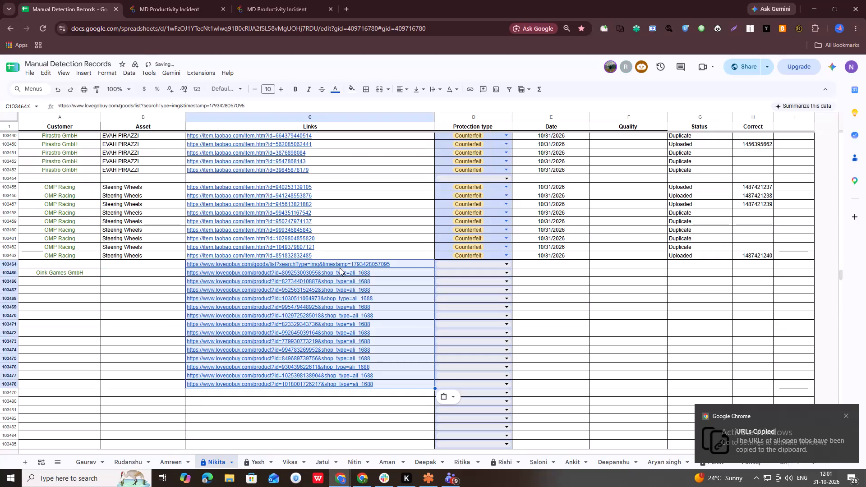
Delete the Lovegobuy image-search results link from the Links cell in row 103464.
{"action": "key", "text": "Left"}
{"action": "key", "text": "Right"}
{"action": "key", "text": "Right"}
{"action": "key", "text": "Left"}
{"action": "key", "text": "Delete"}
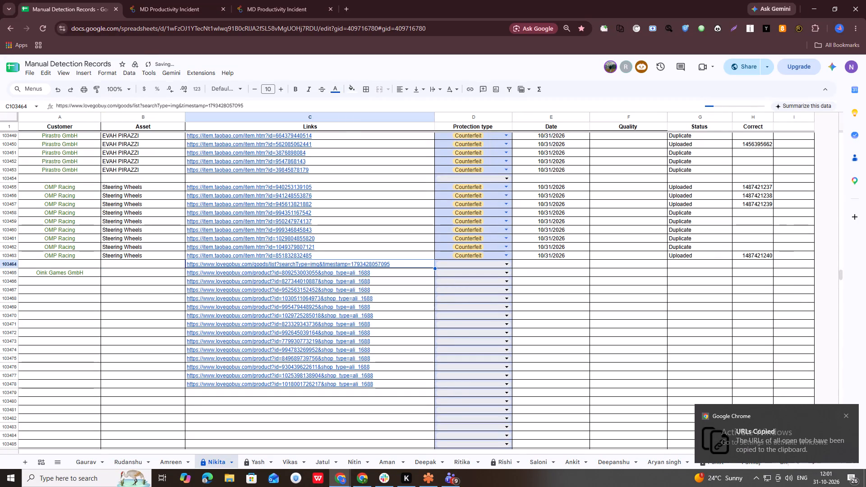
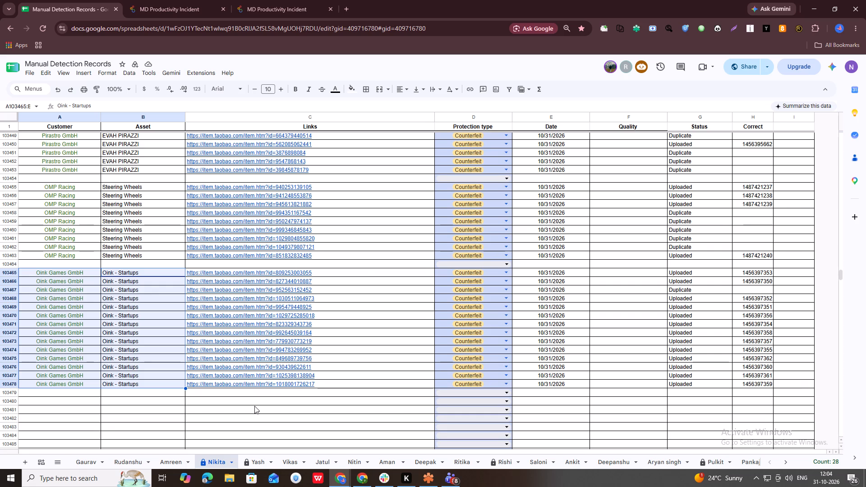
In Tuinet's October 2026 Brand records, edit the day 31 entry for Oink Games GmbH.
{"action": "key", "text": "alt+Tab"}
{"action": "key", "text": "alt+Tab"}
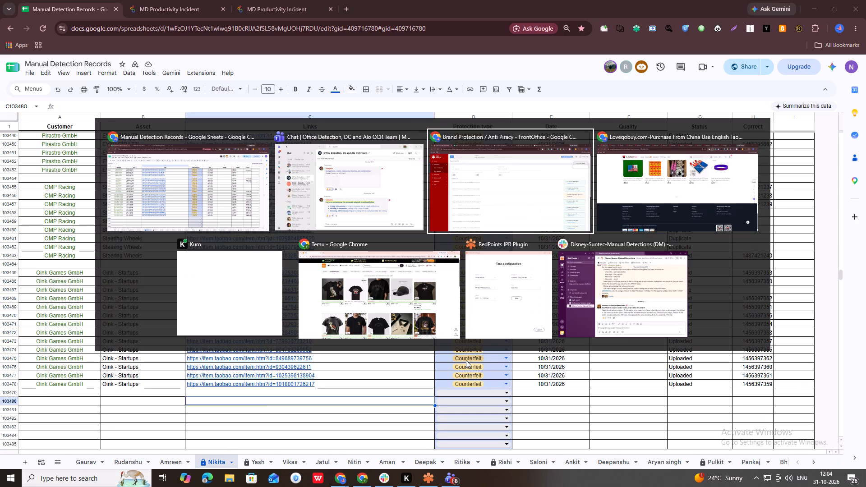
{"action": "left_click", "coordinate": [503, 0]}
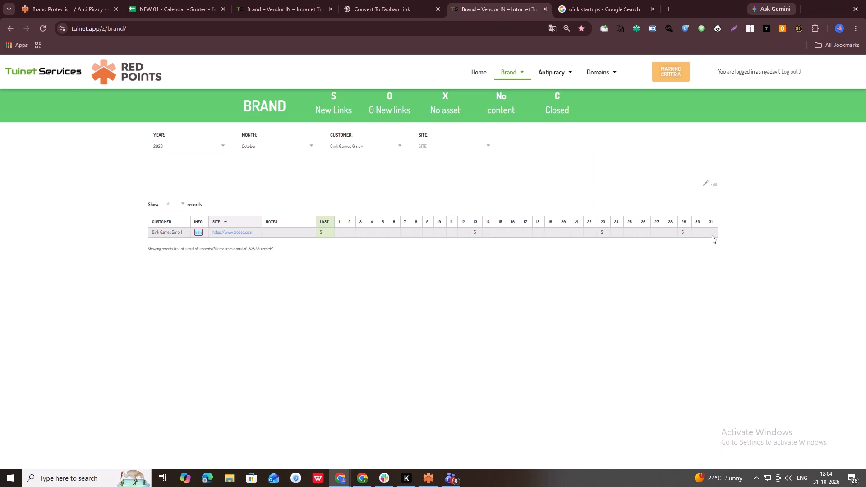
{"action": "double_click", "coordinate": [712, 235]}
{"action": "left_click", "coordinate": [689, 254]}
After checking the Suntec calendar, count the Correct column entries from row 103310 to 103478 in Manual Detection Records, ending at C103480.
{"action": "left_click", "coordinate": [201, 0]}
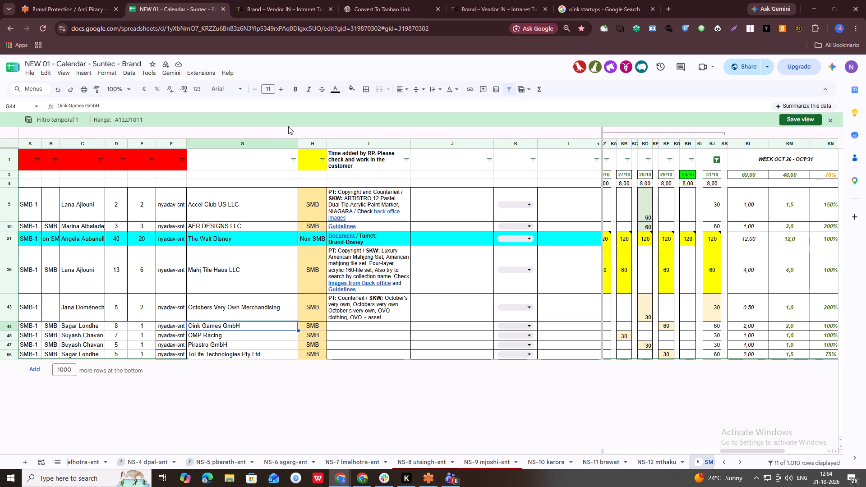
{"action": "key", "text": "alt+Tab"}
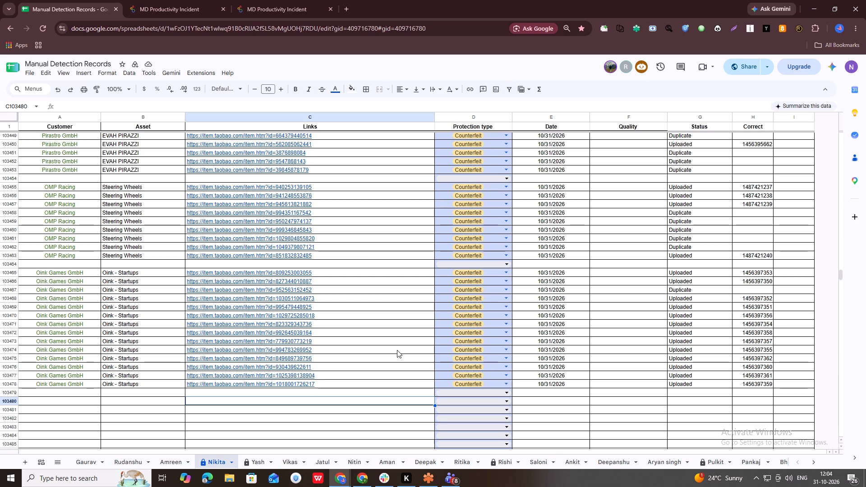
{"action": "left_click", "coordinate": [741, 382]}
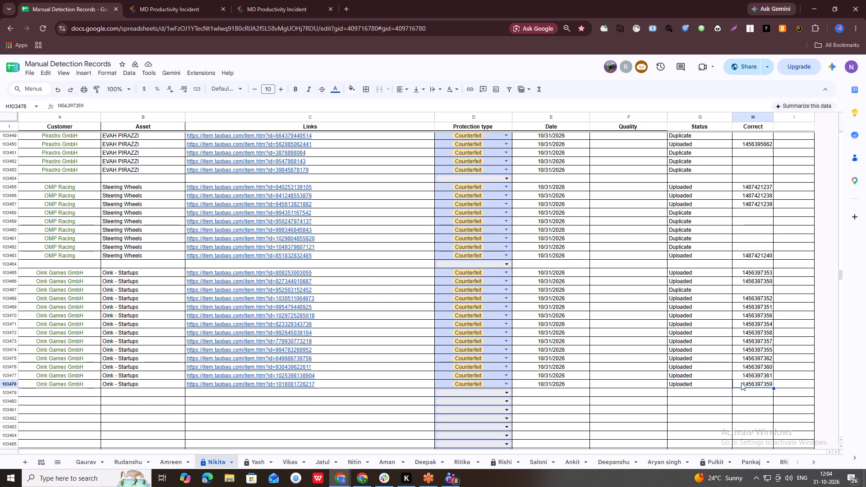
{"action": "scroll", "coordinate": [782, 372], "scroll_direction": "up", "scroll_amount": 17}
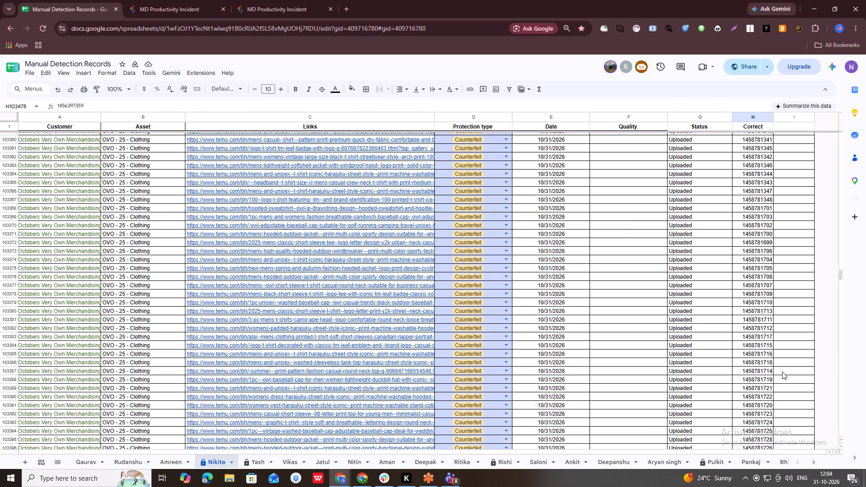
{"action": "scroll", "coordinate": [782, 372], "scroll_direction": "up", "scroll_amount": 16}
{"action": "scroll", "coordinate": [782, 372], "scroll_direction": "down", "scroll_amount": 3}
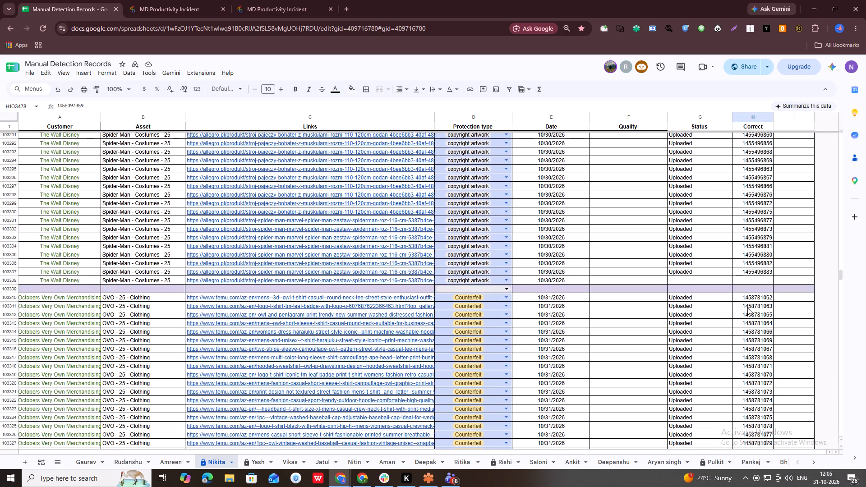
{"action": "left_click", "coordinate": [747, 302], "text": "shift"}
{"action": "left_click", "coordinate": [825, 464]}
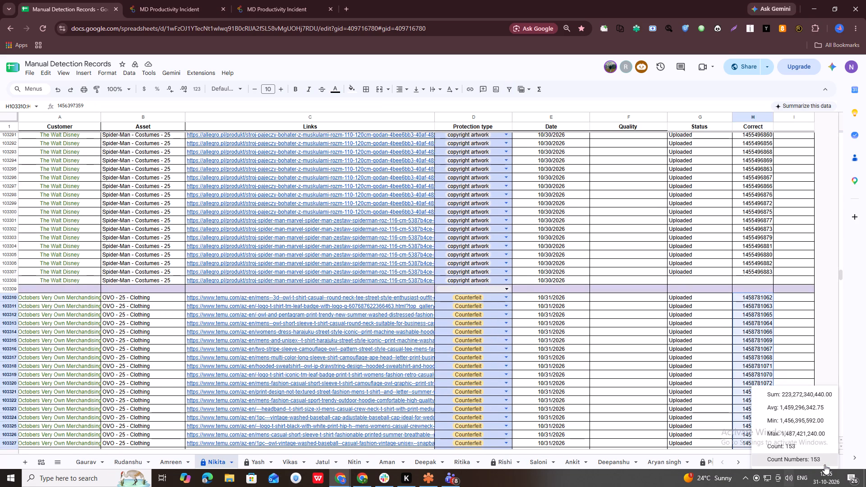
{"action": "left_click", "coordinate": [791, 441]}
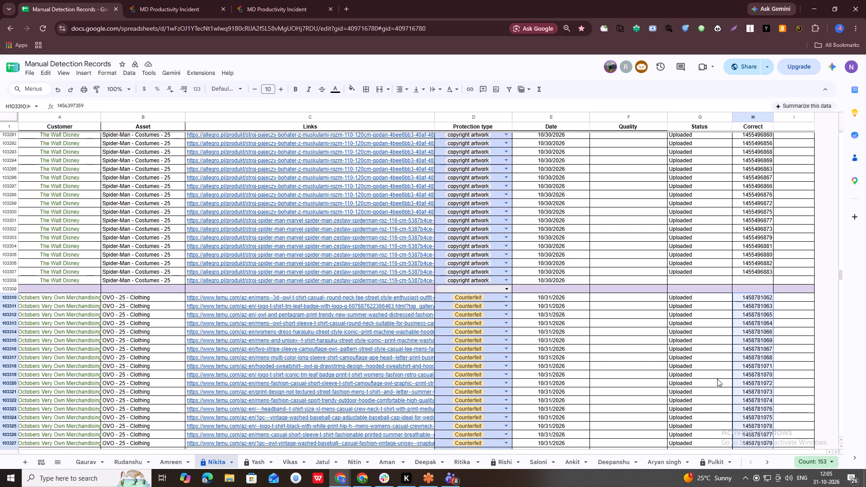
{"action": "key", "text": "Down"}
{"action": "key", "text": "Left"}
{"action": "key", "text": "Left"}
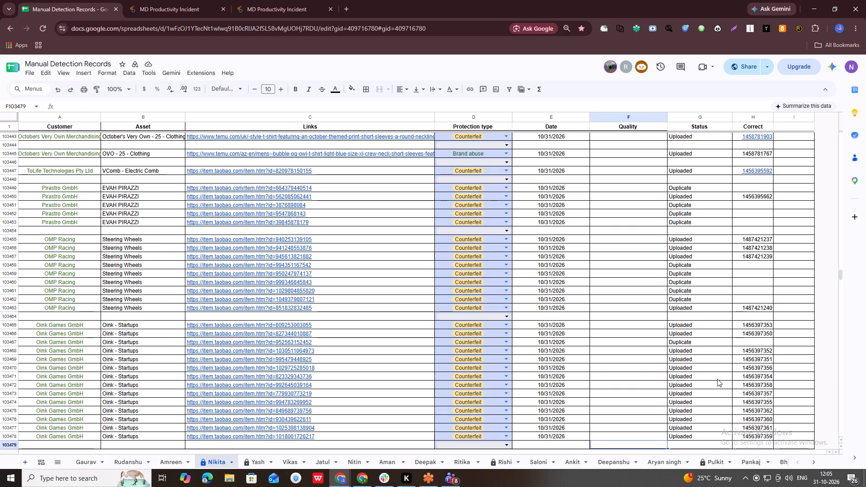
{"action": "key", "text": "Left"}
{"action": "key", "text": "Left"}
{"action": "key", "text": "Left"}
{"action": "key", "text": "Down"}
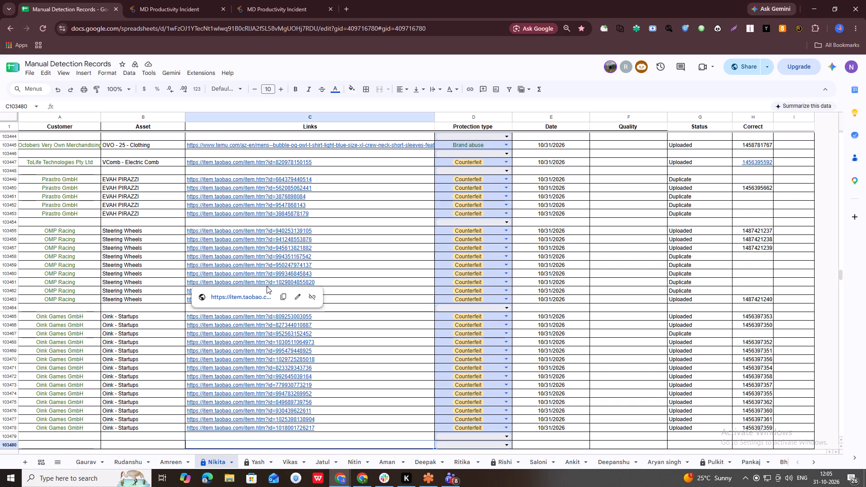
Switch to the Lovegobuy window and close every tab except the image search results.
{"action": "key", "text": "alt+Tab"}
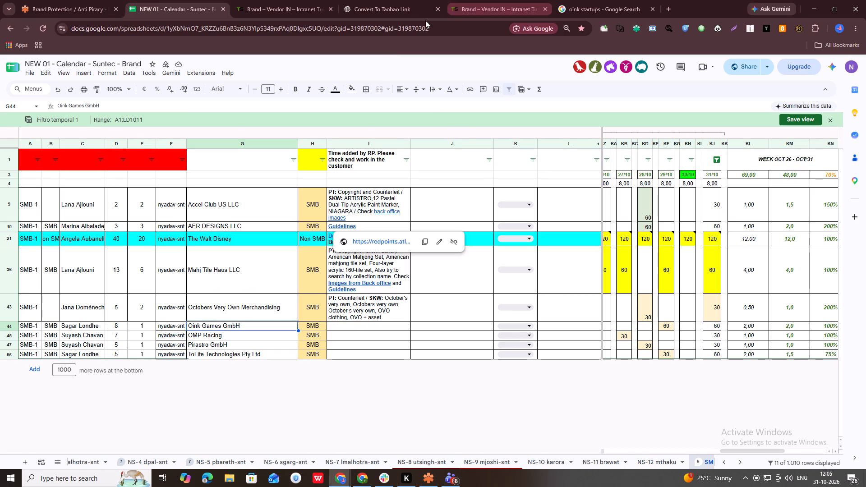
{"action": "key", "text": "alt+Tab"}
{"action": "key", "text": "alt+Tab"}
{"action": "key", "text": "alt+Tab"}
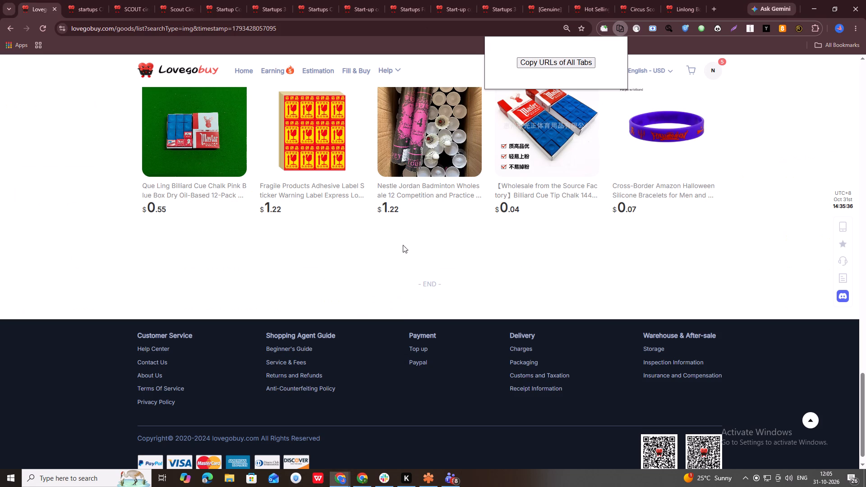
{"action": "right_click", "coordinate": [31, 0]}
{"action": "left_click", "coordinate": [49, 221]}
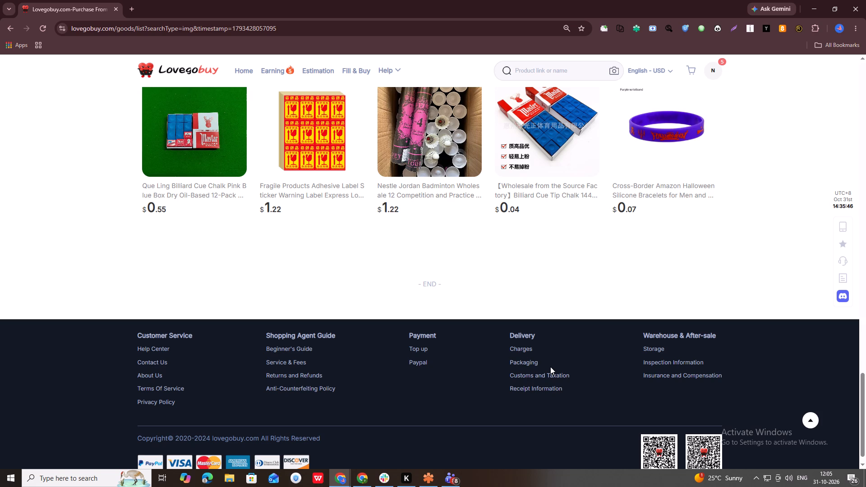
Show the Taobao results of the Startups box image search and look through them for Startups listings.
{"action": "scroll", "coordinate": [373, 349], "scroll_direction": "up", "scroll_amount": 14}
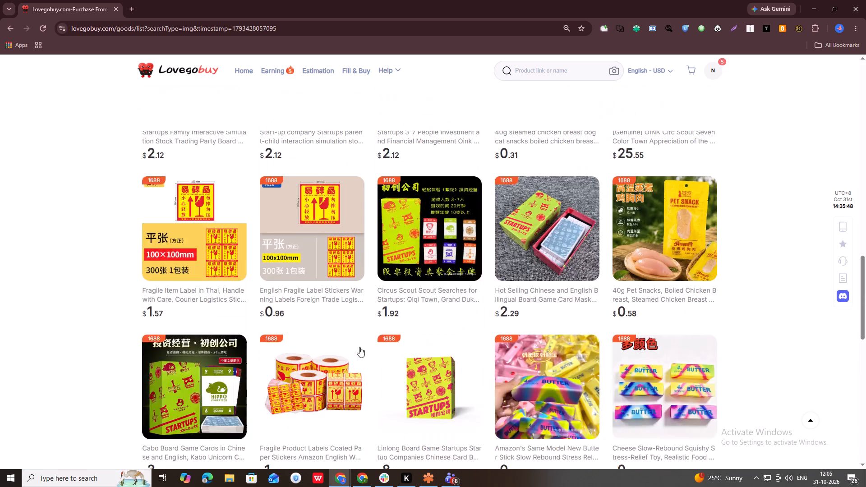
{"action": "scroll", "coordinate": [359, 347], "scroll_direction": "up", "scroll_amount": 20}
{"action": "scroll", "coordinate": [359, 347], "scroll_direction": "up", "scroll_amount": 16}
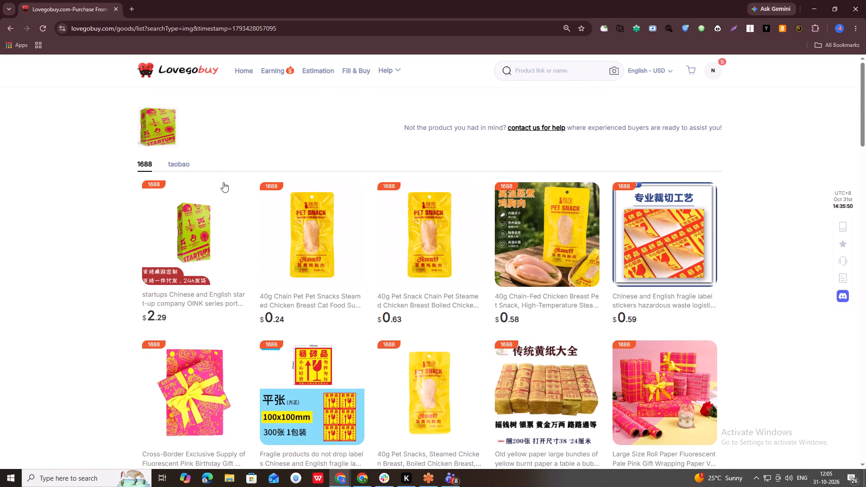
{"action": "left_click", "coordinate": [178, 164]}
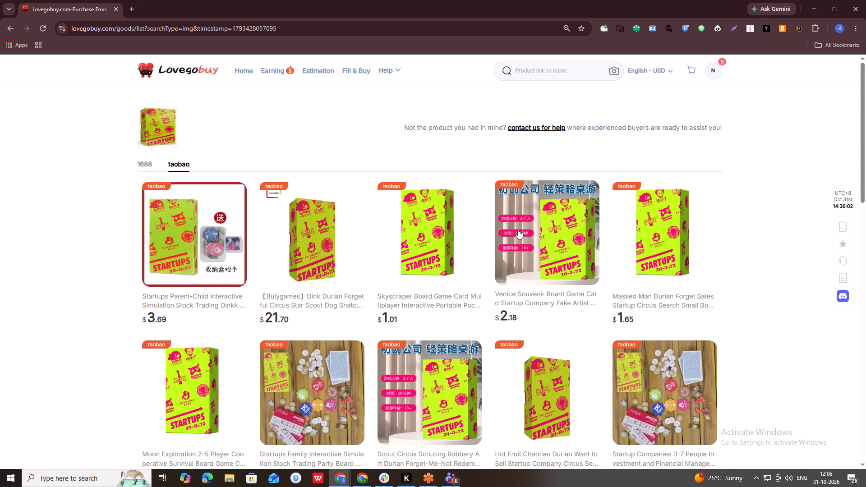
{"action": "scroll", "coordinate": [698, 301], "scroll_direction": "down", "scroll_amount": 13}
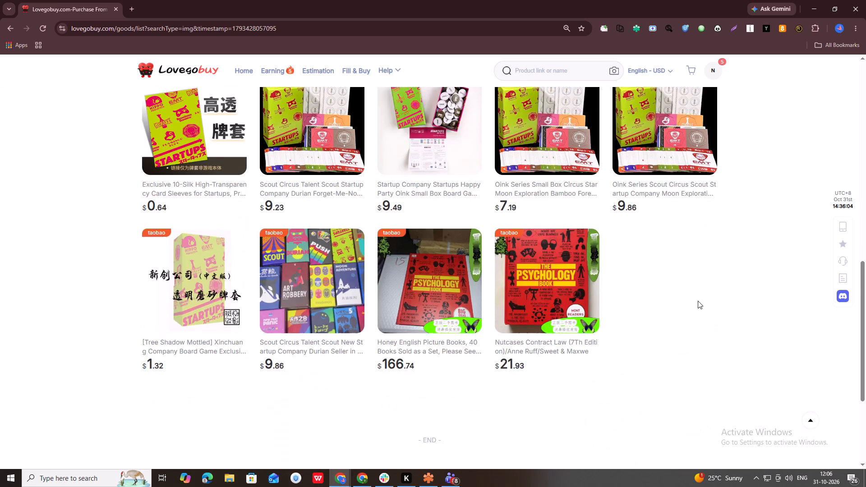
{"action": "scroll", "coordinate": [698, 301], "scroll_direction": "up", "scroll_amount": 20}
{"action": "scroll", "coordinate": [698, 301], "scroll_direction": "up", "scroll_amount": 11}
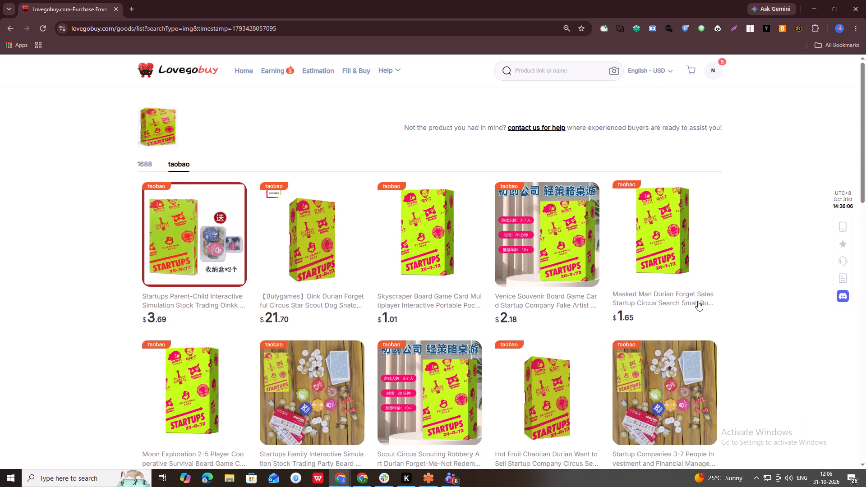
{"action": "scroll", "coordinate": [698, 301], "scroll_direction": "up", "scroll_amount": 6}
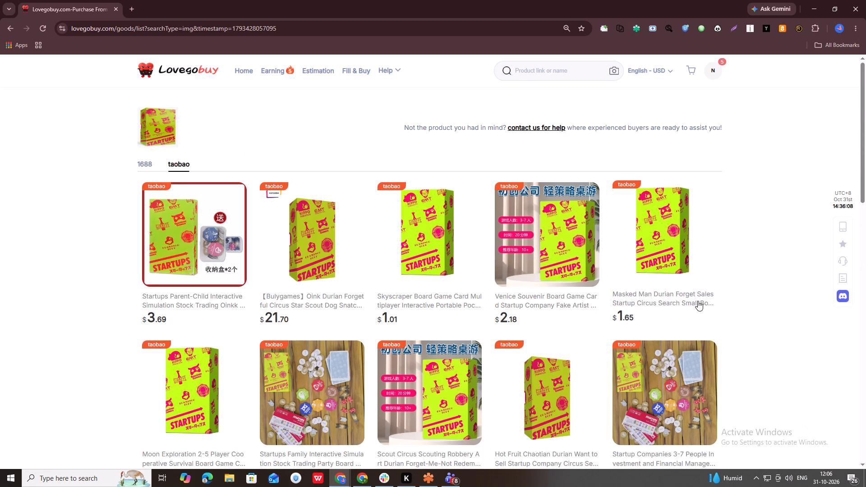
{"action": "scroll", "coordinate": [698, 301], "scroll_direction": "up", "scroll_amount": 4}
Open all ten Startups listings in the first two rows of the Taobao results in separate tabs.
{"action": "left_click", "coordinate": [204, 255], "text": "ctrl"}
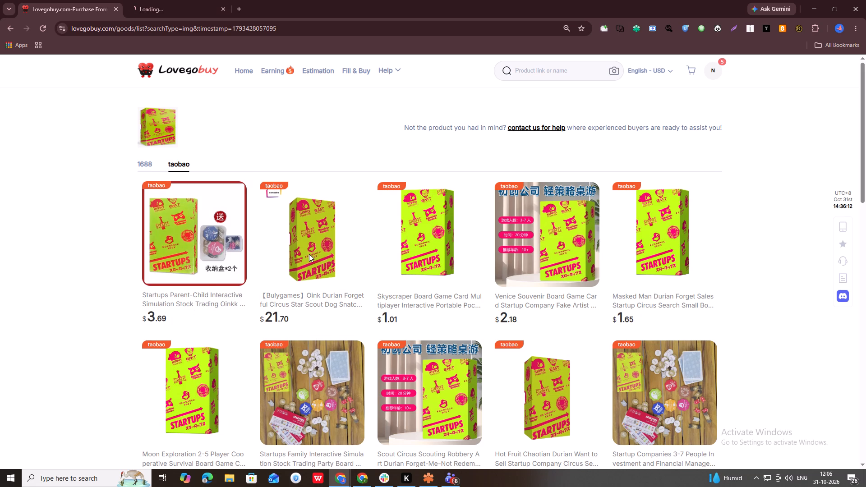
{"action": "left_click", "coordinate": [309, 254], "text": "ctrl"}
{"action": "left_click", "coordinate": [426, 237], "text": "ctrl"}
{"action": "left_click", "coordinate": [567, 244], "text": "ctrl"}
{"action": "left_click", "coordinate": [677, 235], "text": "ctrl"}
{"action": "left_click", "coordinate": [652, 391], "text": "ctrl"}
{"action": "left_click", "coordinate": [568, 402], "text": "ctrl"}
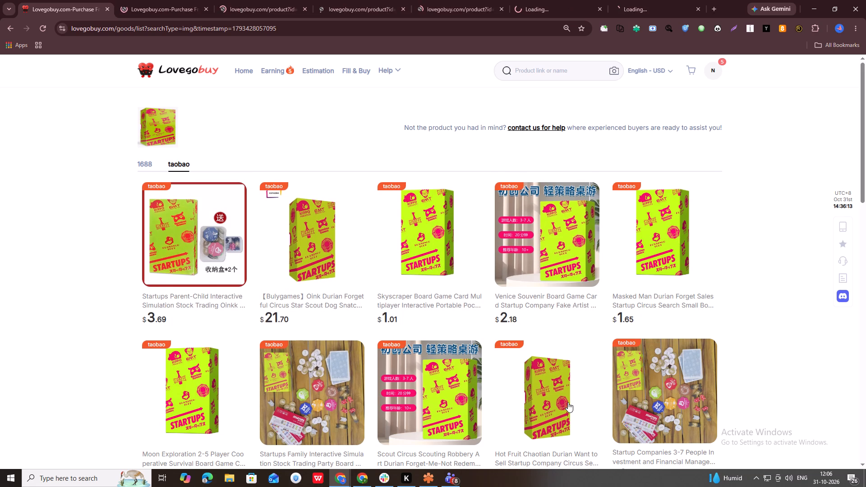
{"action": "left_click", "coordinate": [442, 408], "text": "ctrl"}
{"action": "left_click", "coordinate": [300, 398], "text": "ctrl"}
{"action": "left_click", "coordinate": [196, 389], "text": "ctrl"}
Open the third- and fourth-row Startups listings in separate tabs, leaving out the Exclusive 10-Silk High-Transparency Card Sleeves.
{"action": "scroll", "coordinate": [350, 357], "scroll_direction": "down", "scroll_amount": 4}
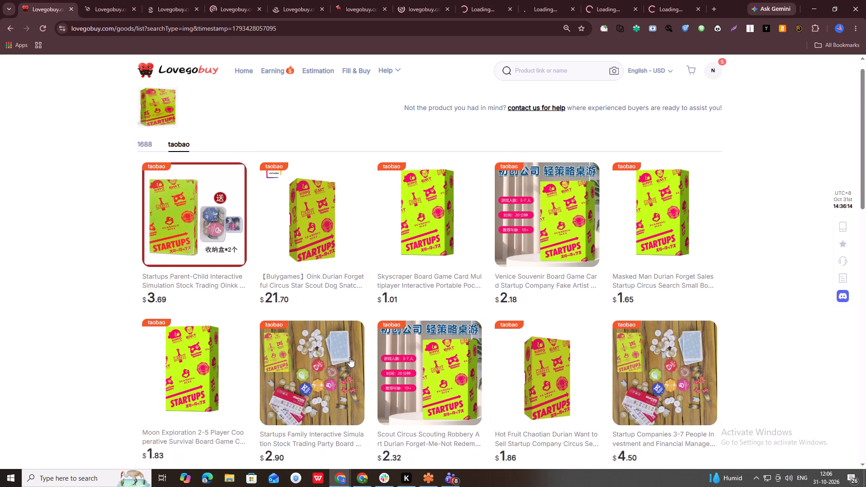
{"action": "scroll", "coordinate": [350, 357], "scroll_direction": "down", "scroll_amount": 3}
{"action": "left_click", "coordinate": [177, 258], "text": "ctrl"}
{"action": "left_click", "coordinate": [266, 245], "text": "ctrl"}
{"action": "left_click", "coordinate": [410, 234], "text": "ctrl"}
{"action": "left_click", "coordinate": [541, 234], "text": "ctrl"}
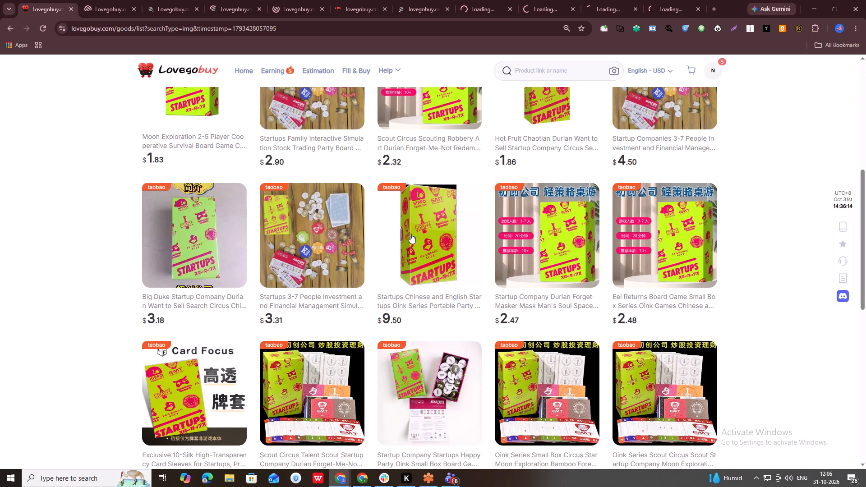
{"action": "left_click", "coordinate": [676, 232], "text": "ctrl"}
{"action": "left_click", "coordinate": [682, 368], "text": "ctrl"}
{"action": "left_click", "coordinate": [544, 406], "text": "ctrl"}
{"action": "left_click", "coordinate": [399, 409], "text": "ctrl"}
{"action": "left_click", "coordinate": [321, 403], "text": "ctrl"}
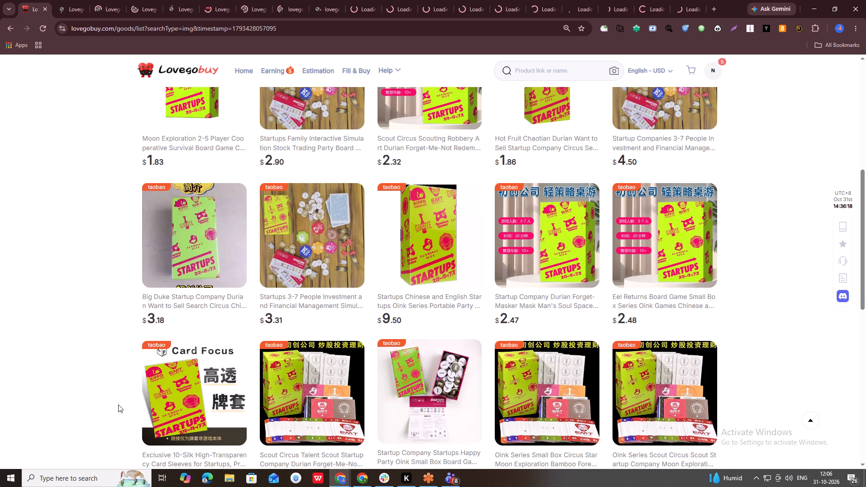
{"action": "left_click", "coordinate": [118, 404], "text": "ctrl"}
Open the Tree Shadow Mottled and Scout Circus Talent Scout listings from the last results row in separate tabs.
{"action": "scroll", "coordinate": [415, 335], "scroll_direction": "down", "scroll_amount": 6}
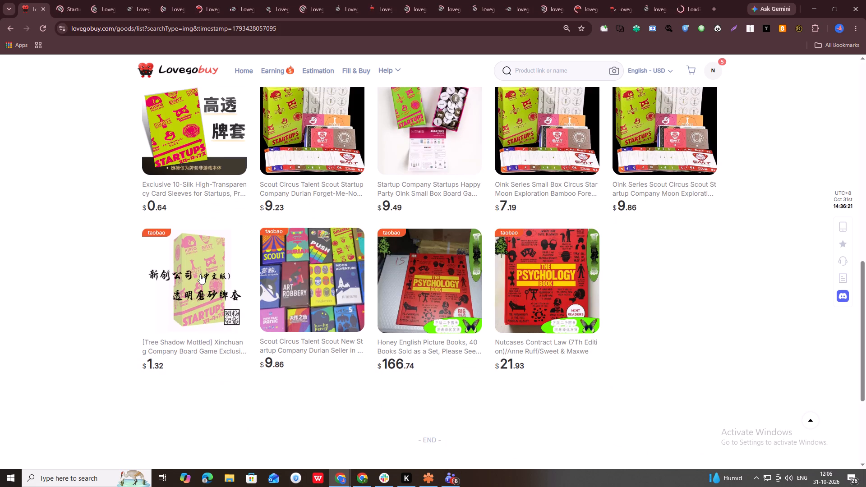
{"action": "left_click", "coordinate": [200, 273], "text": "ctrl"}
{"action": "left_click", "coordinate": [309, 288], "text": "ctrl"}
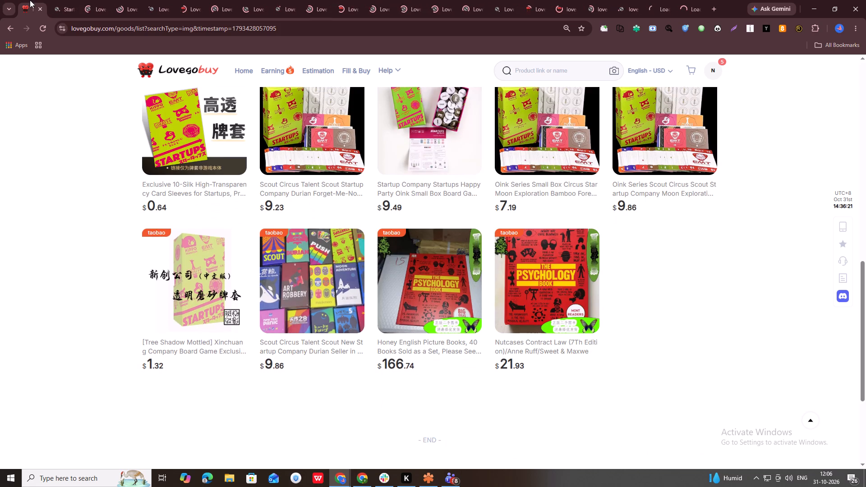
Review the opened Lovegobuy product pages, starting with the first one.
{"action": "left_click", "coordinate": [66, 0]}
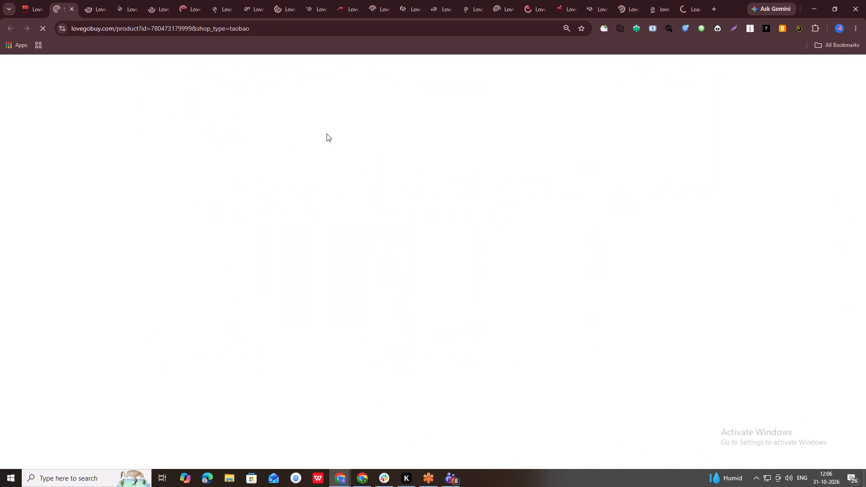
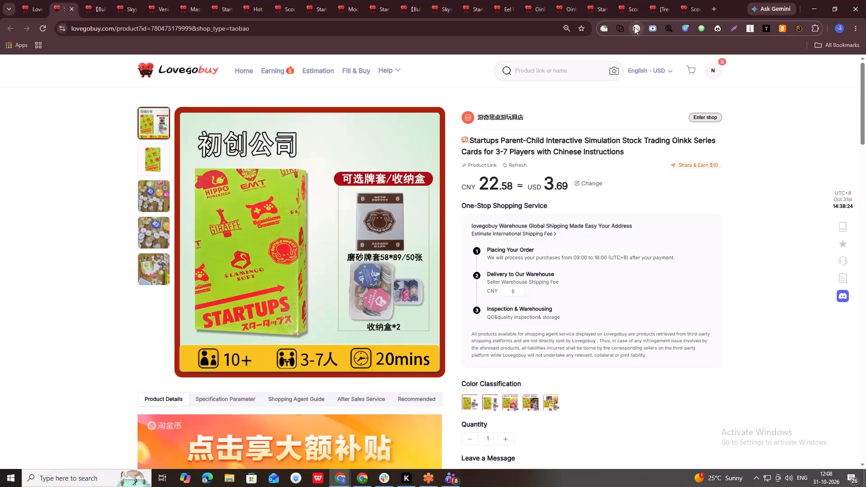
Launch the RedPoints IPR Plugin from the Startups Parent-Child Interactive Simulation listing and reload its window twice.
{"action": "left_click", "coordinate": [634, 27]}
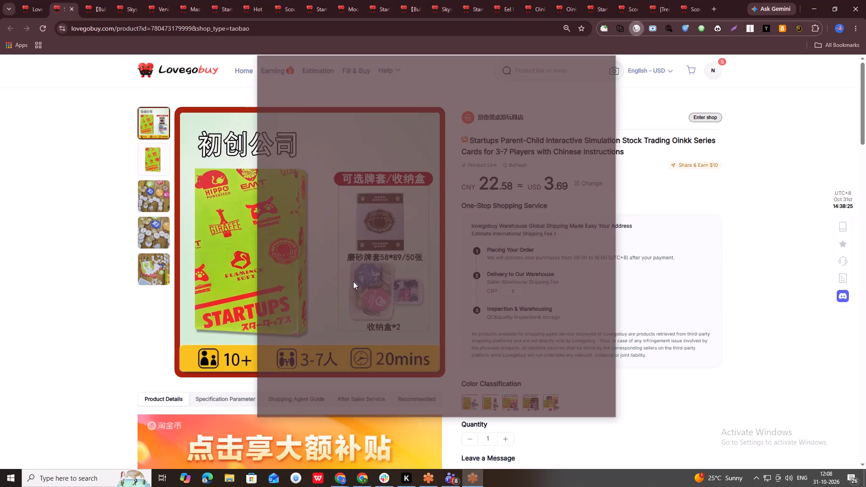
{"action": "left_click_drag", "start_coordinate": [407, 60], "coordinate": [468, 60]}
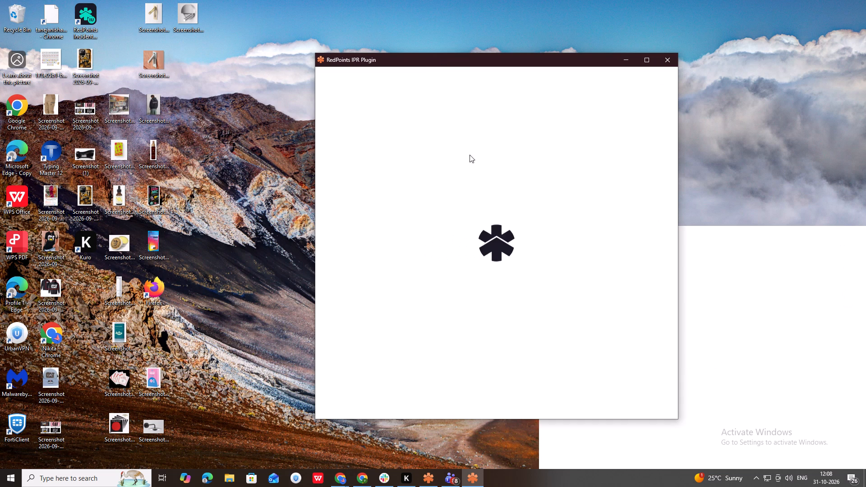
{"action": "right_click", "coordinate": [472, 140]}
{"action": "left_click", "coordinate": [508, 179]}
{"action": "right_click", "coordinate": [433, 146]}
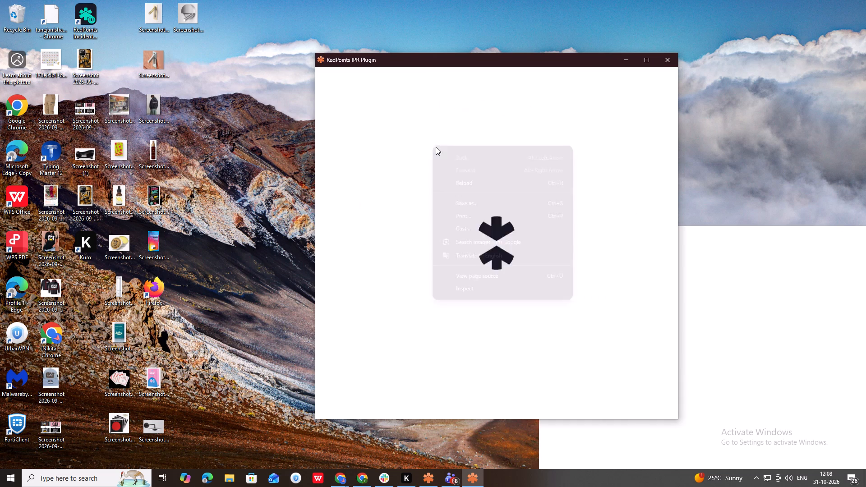
{"action": "left_click", "coordinate": [472, 186]}
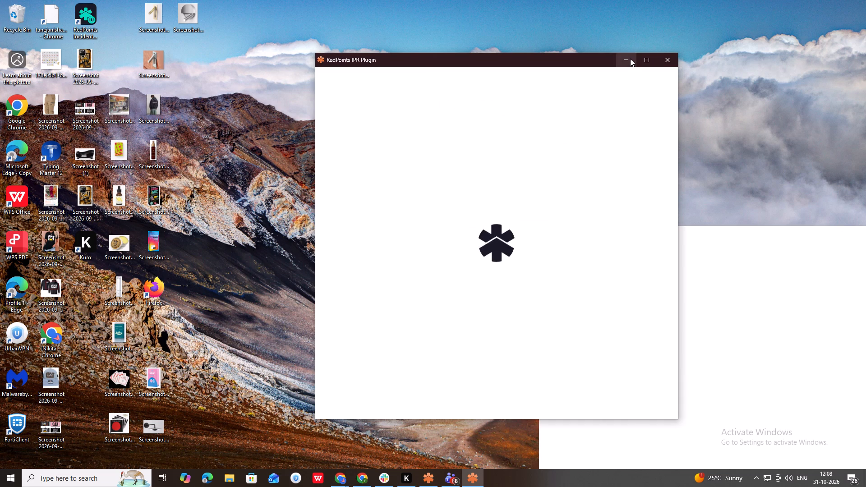
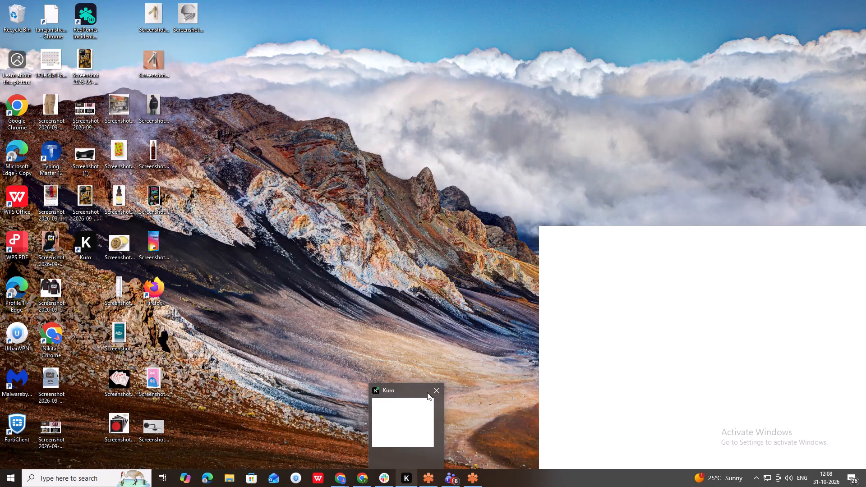
Close the blank Kuro window.
{"action": "left_click", "coordinate": [437, 392]}
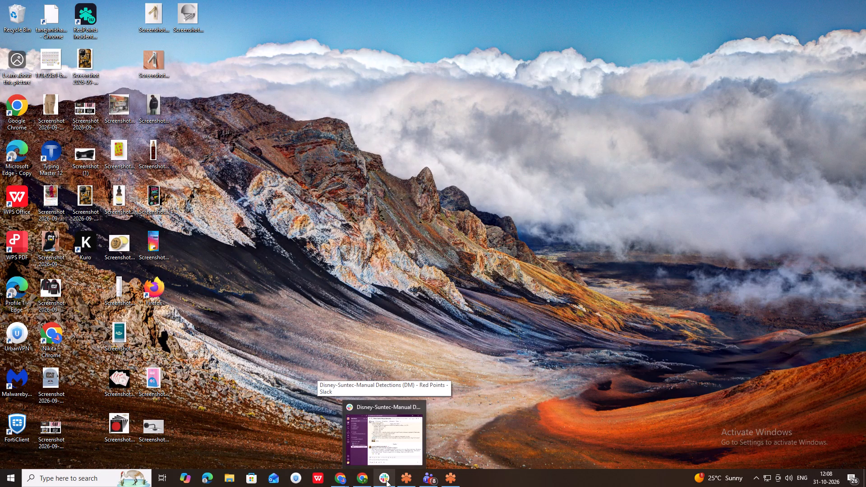
{"action": "key", "text": "ctrl+shift+t"}
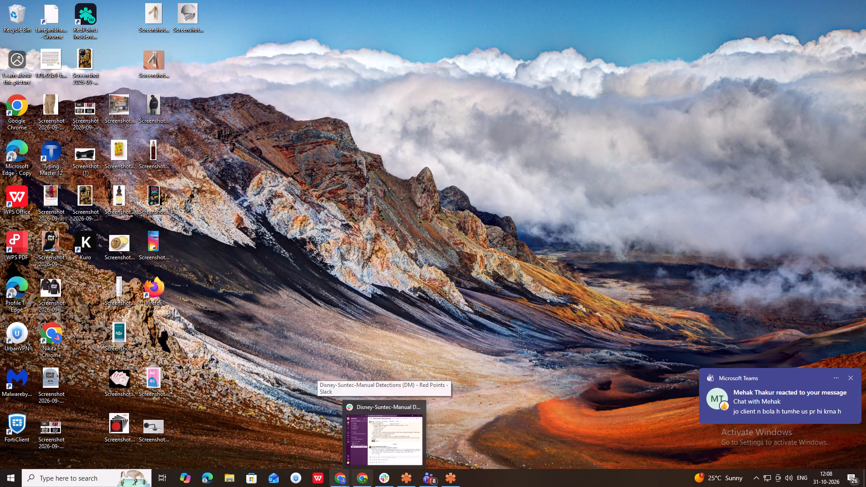
Switch to the Manual Detection Records sheet and check the last Oink Games GmbH rows and the empty rows below them.
{"action": "left_click", "coordinate": [344, 484]}
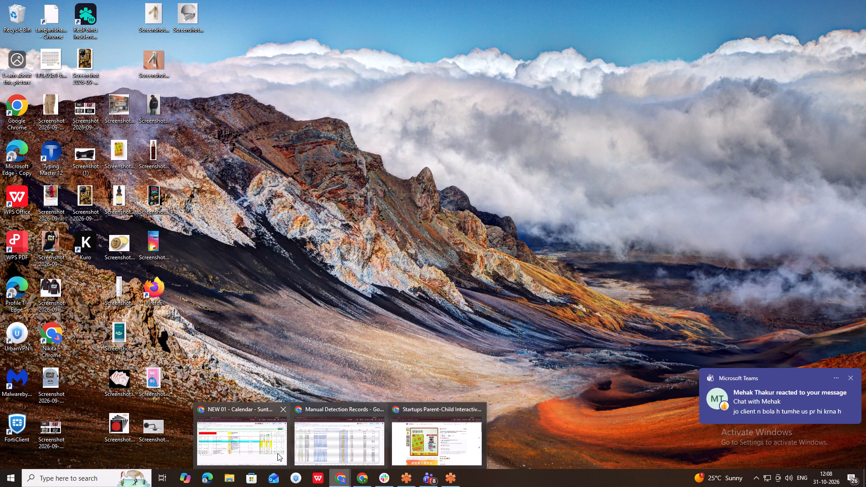
{"action": "left_click", "coordinate": [333, 440]}
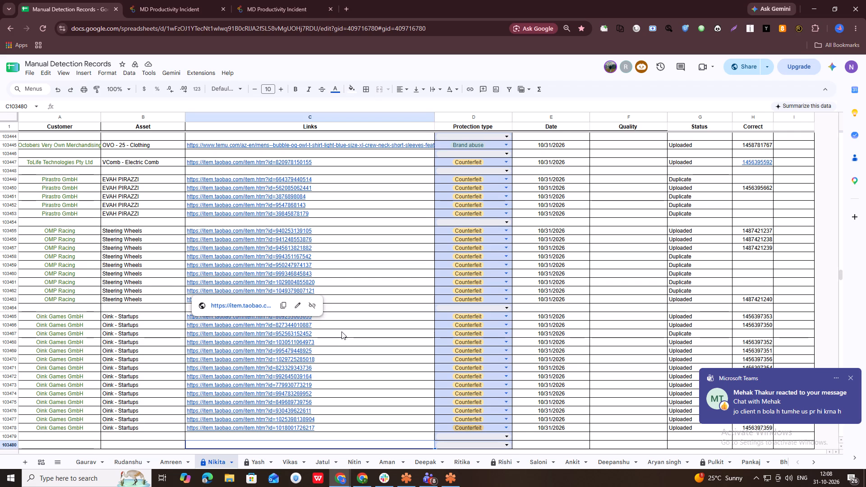
{"action": "scroll", "coordinate": [341, 331], "scroll_direction": "down", "scroll_amount": 5}
{"action": "scroll", "coordinate": [341, 331], "scroll_direction": "up", "scroll_amount": 2}
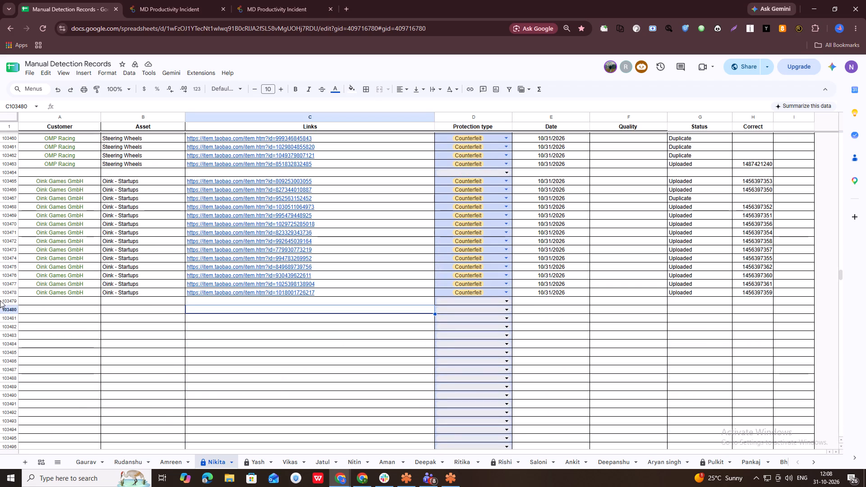
{"action": "left_click", "coordinate": [0, 300]}
{"action": "left_click", "coordinate": [202, 339]}
Close all the opened Lovegobuy listing pages, keeping only the image search results page.
{"action": "key", "text": "alt+Tab"}
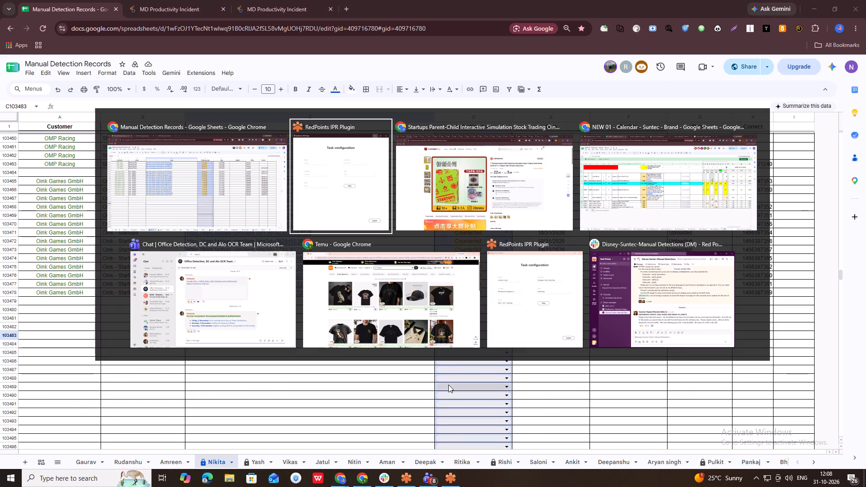
{"action": "key", "text": "alt+Tab"}
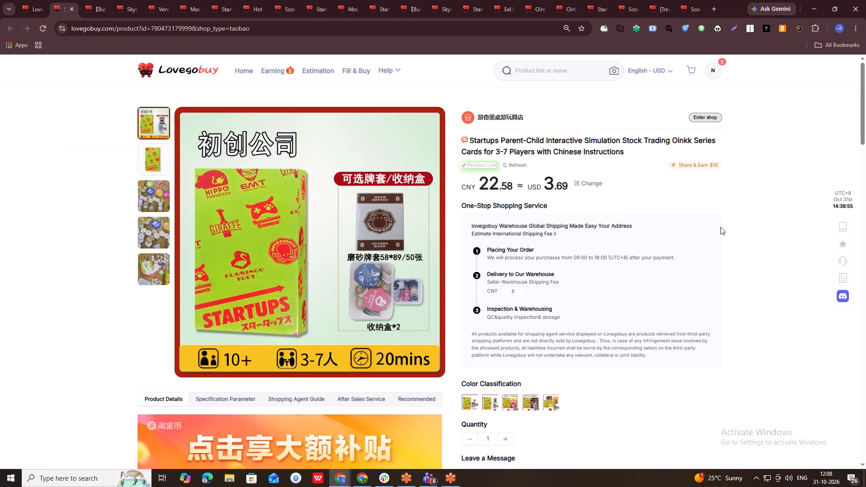
{"action": "key", "text": "ctrl+w"}
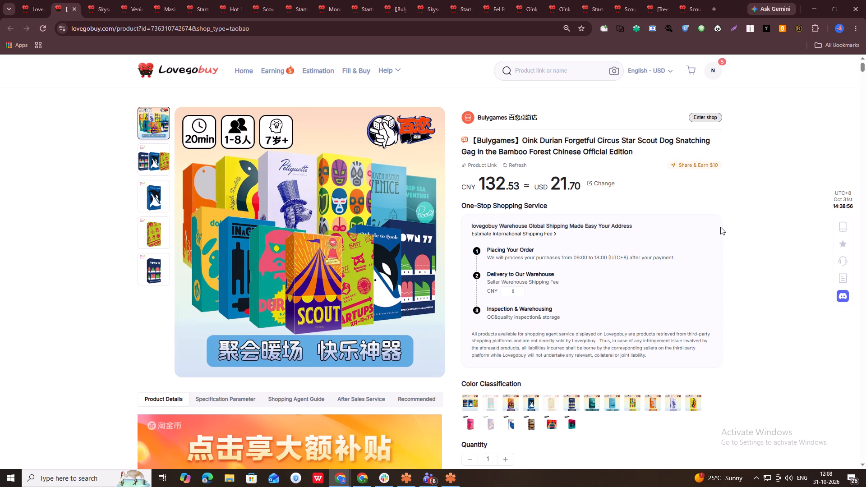
{"action": "key", "text": "ctrl+w"}
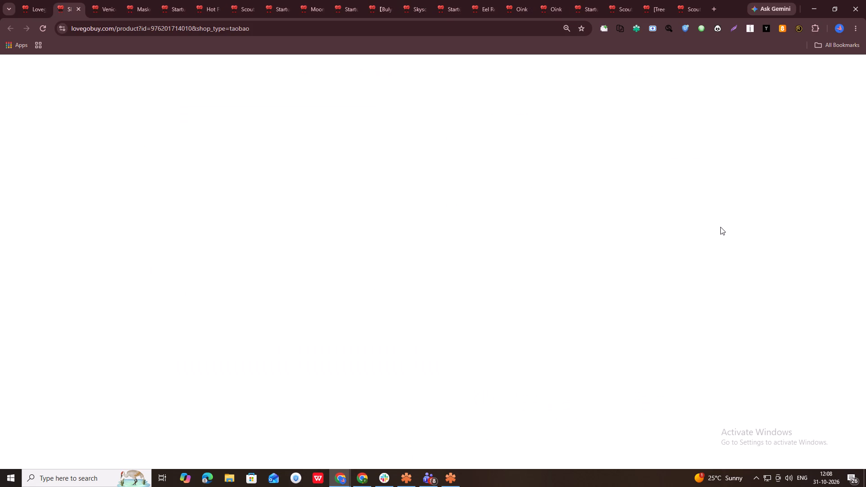
{"action": "key", "text": "ctrl+w"}
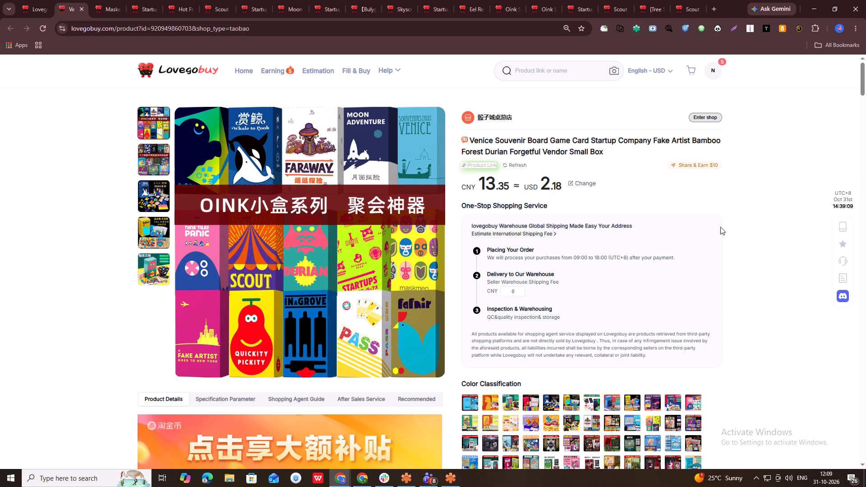
{"action": "key", "text": "ctrl+w"}
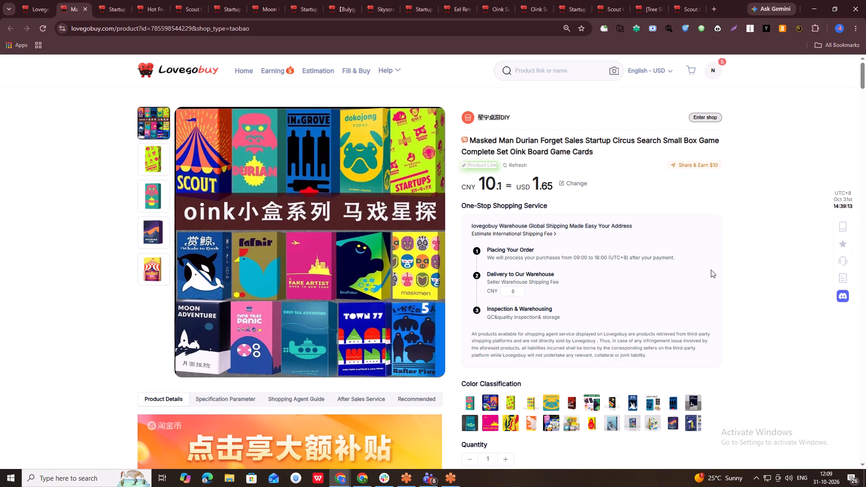
{"action": "key", "text": "ctrl+w"}
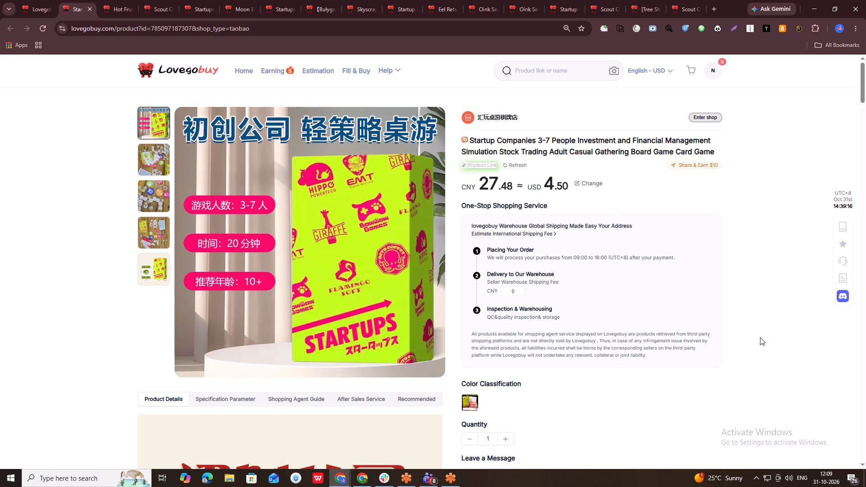
{"action": "key", "text": "ctrl+w"}
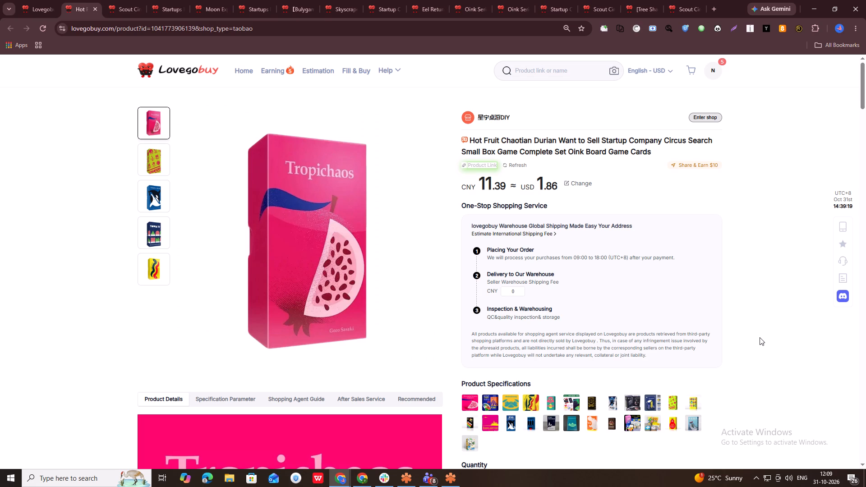
{"action": "key", "text": "ctrl+w"}
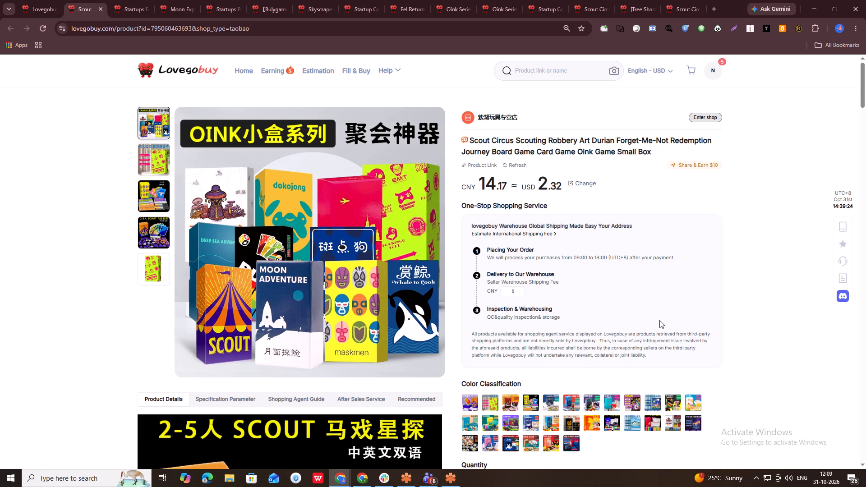
{"action": "key", "text": "ctrl+w"}
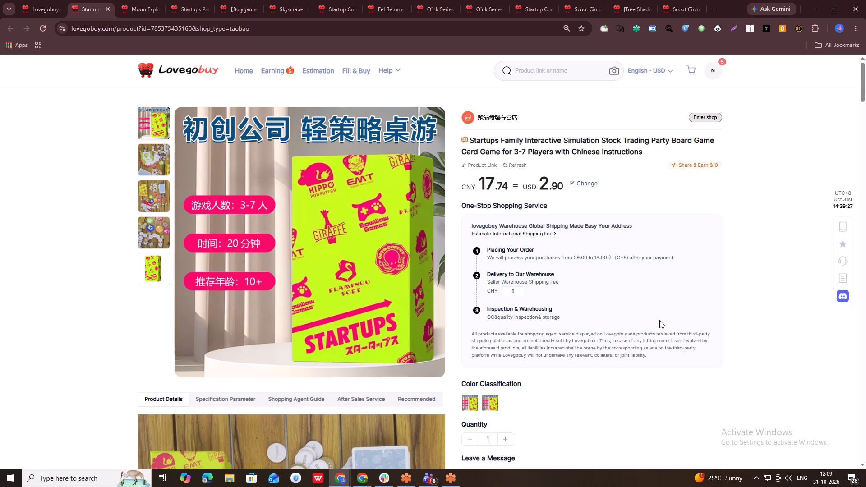
{"action": "key", "text": "ctrl+w"}
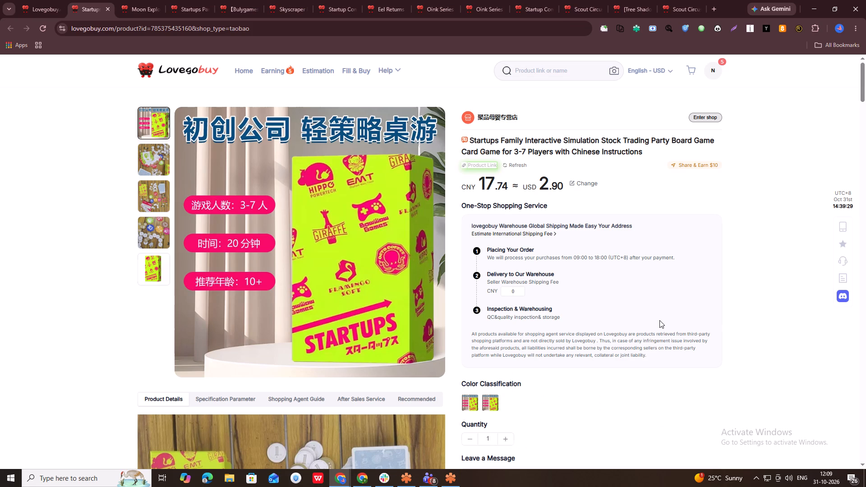
{"action": "key", "text": "ctrl+w"}
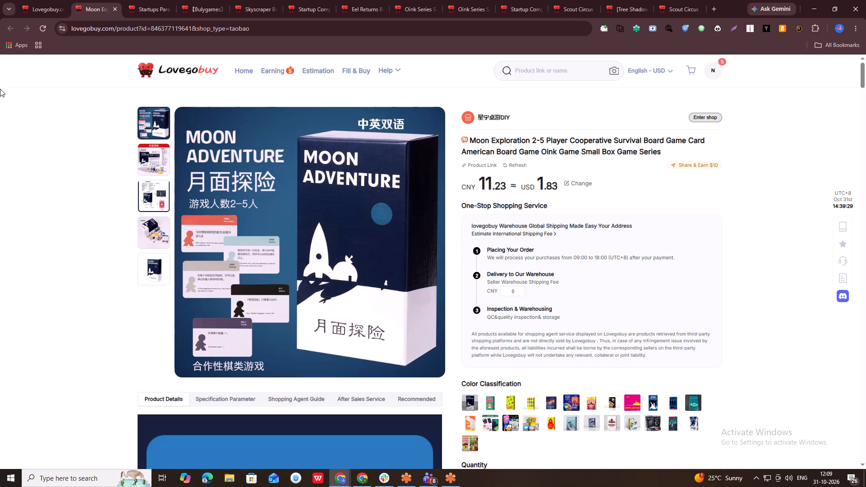
{"action": "left_click", "coordinate": [51, 0]}
{"action": "right_click", "coordinate": [51, 0]}
{"action": "left_click", "coordinate": [76, 221]}
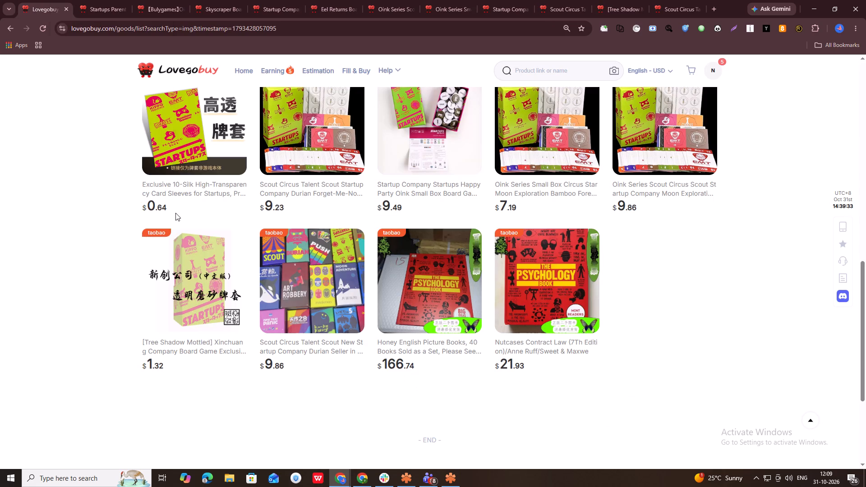
Copy customer AER DESIGNS LLC from the Suntec Brand calendar into row 103480 of Manual Detection Records and enter "bags" as its asset.
{"action": "key", "text": "alt+Tab"}
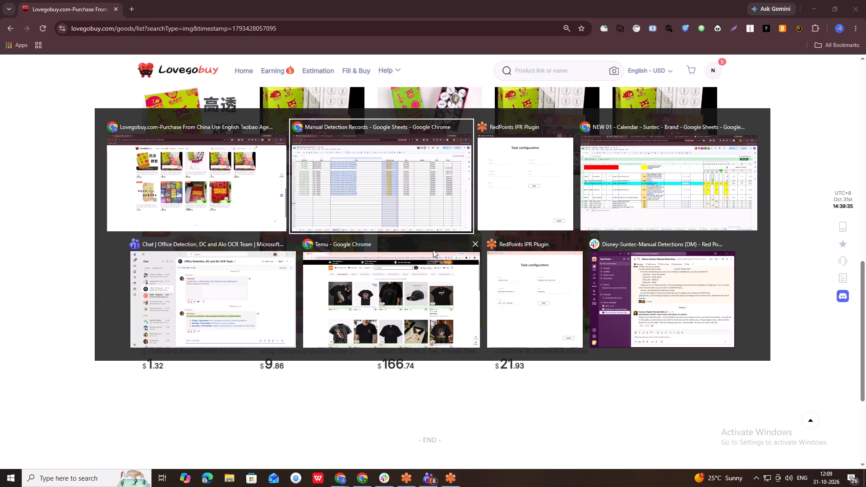
{"action": "key", "text": "alt+Tab"}
{"action": "key", "text": "alt+Tab"}
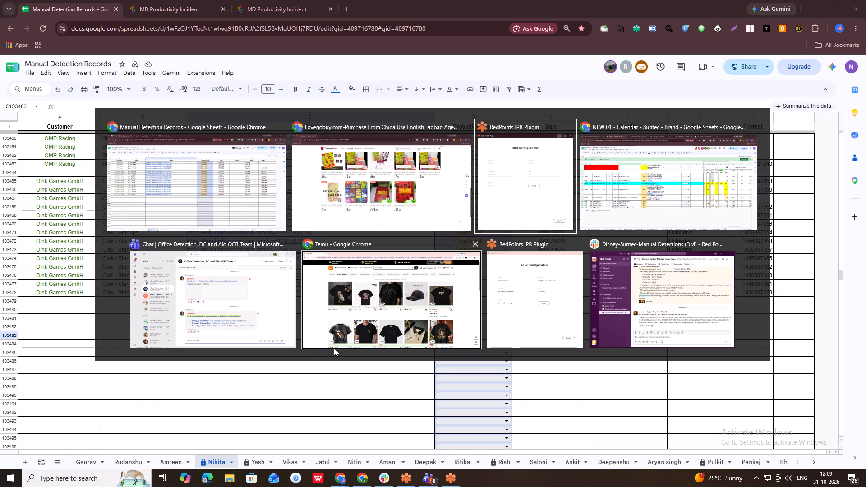
{"action": "key", "text": "alt+Tab"}
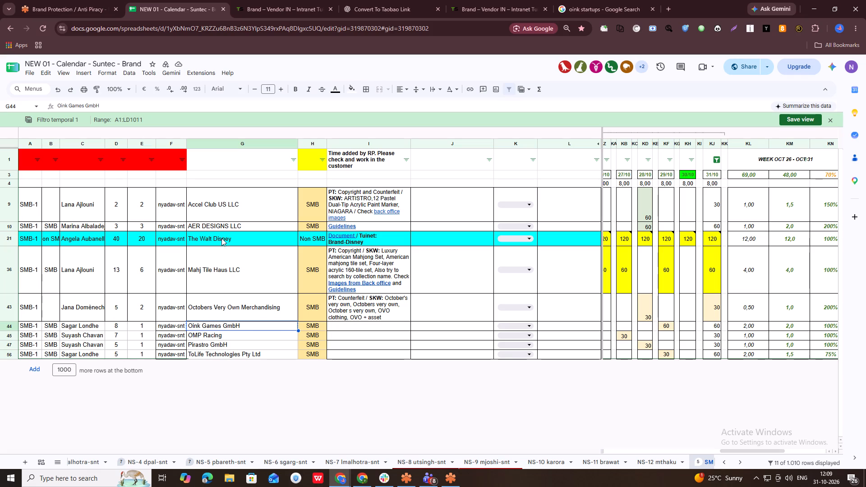
{"action": "left_click", "coordinate": [221, 228]}
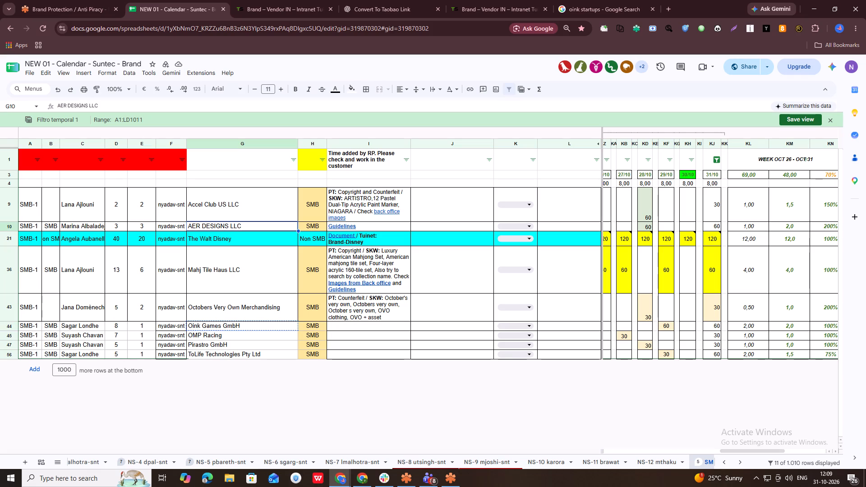
{"action": "key", "text": "ctrl+c"}
{"action": "key", "text": "alt+Tab"}
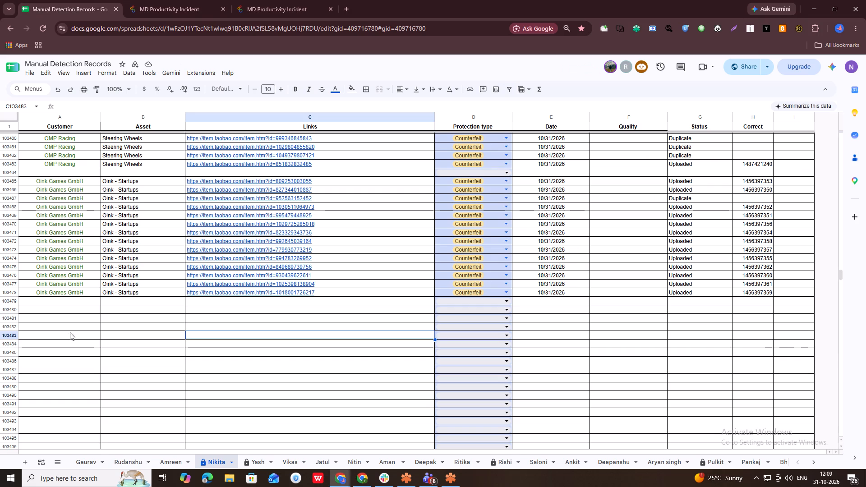
{"action": "left_click_drag", "start_coordinate": [47, 300], "coordinate": [47, 305]}
{"action": "left_click", "coordinate": [55, 310]}
{"action": "key", "text": "ctrl+shift+v"}
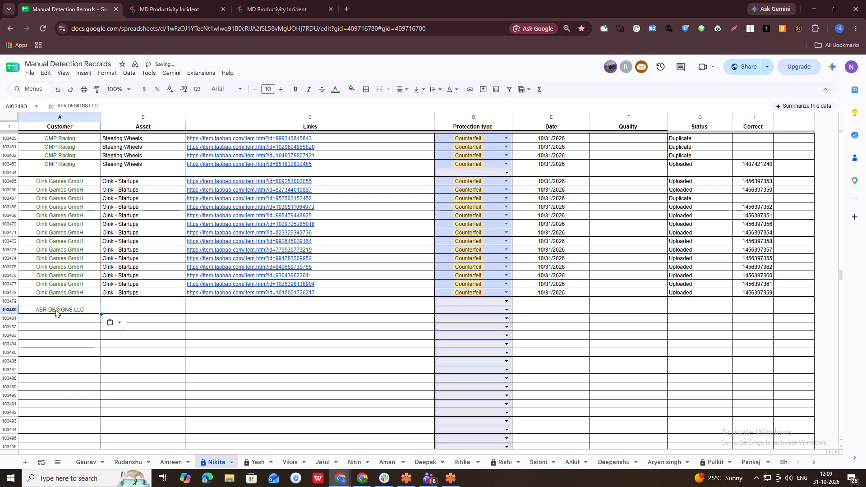
{"action": "key", "text": "Right"}
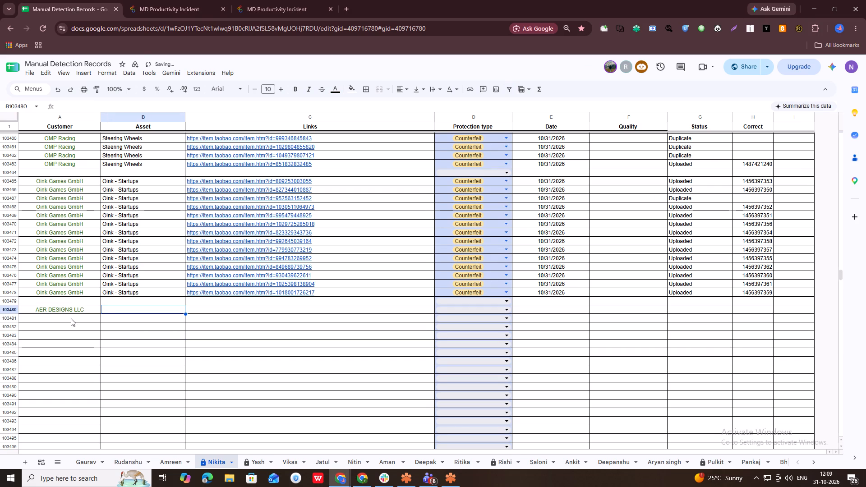
{"action": "type", "text": "bags"}
{"action": "key", "text": "Right"}
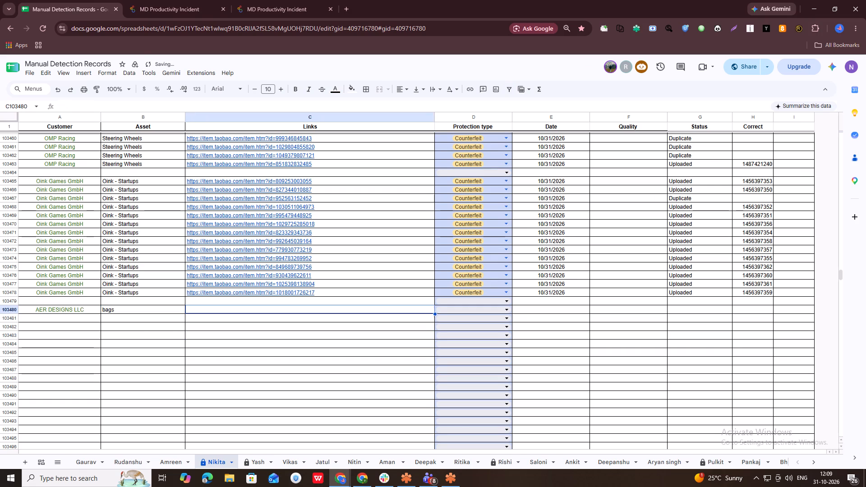
Close the Lovegobuy search results window and agree to leave the site.
{"action": "key", "text": "alt+Tab"}
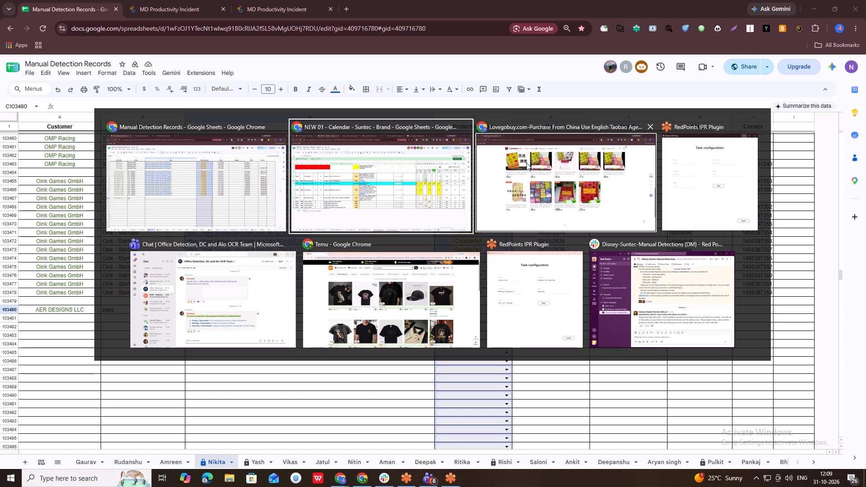
{"action": "left_click", "coordinate": [650, 126], "text": "alt"}
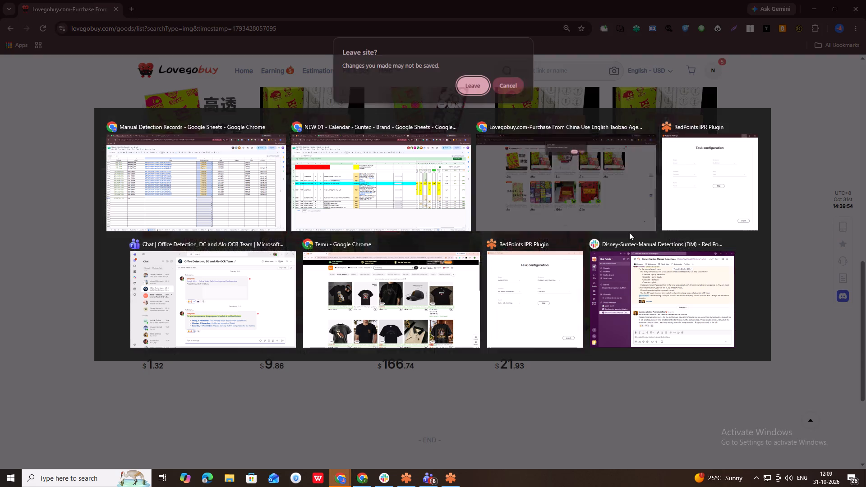
{"action": "left_click", "coordinate": [465, 85], "text": "alt"}
Filter the October 2026 Tuinet Brand records by customer AER DESIGNS LLC.
{"action": "key", "text": "alt+Tab"}
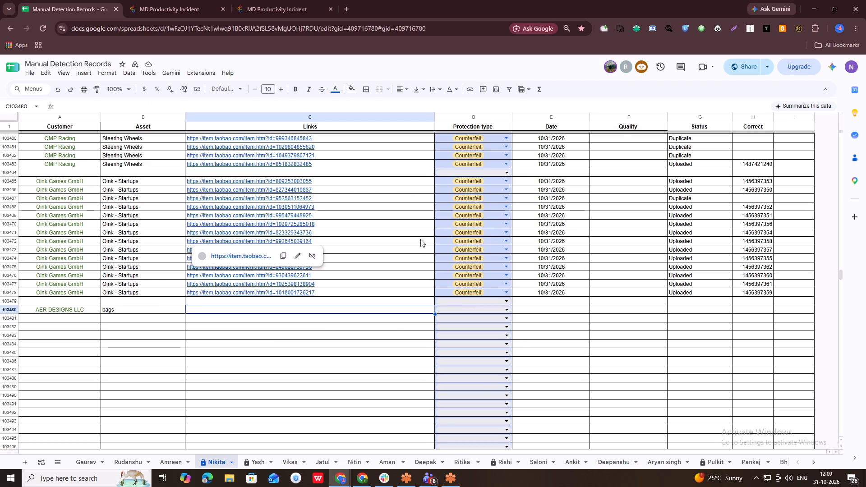
{"action": "left_click", "coordinate": [474, 0]}
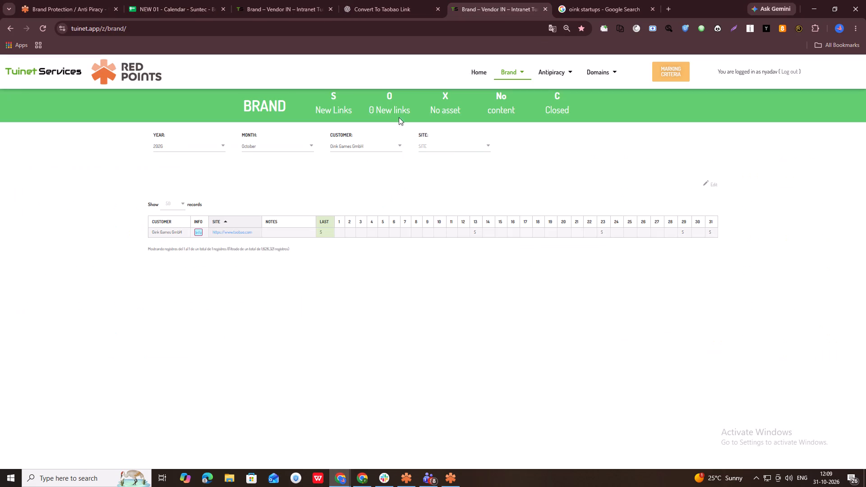
{"action": "left_click", "coordinate": [356, 145]}
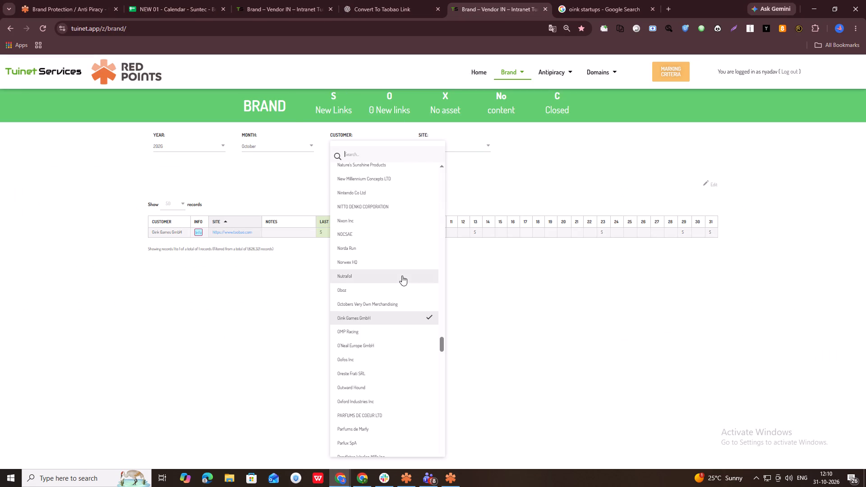
{"action": "key", "text": "ctrl+v"}
{"action": "left_click", "coordinate": [378, 172]}
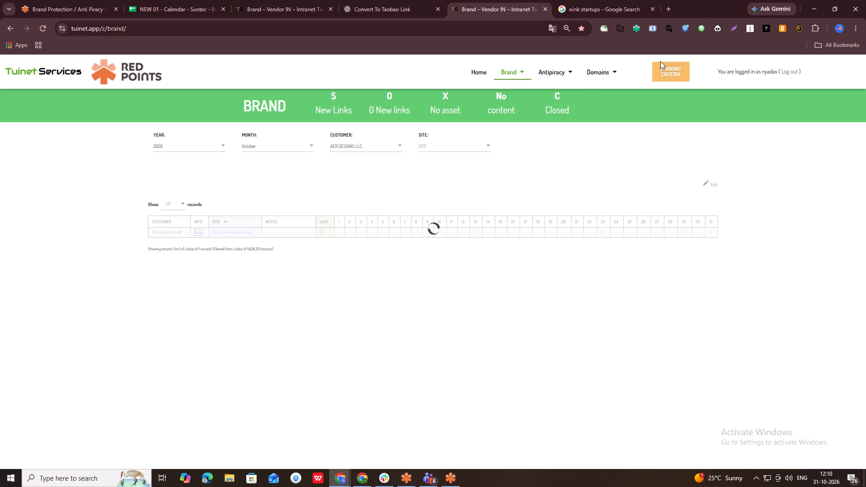
Disconnect the Urban VPN connection to the United States.
{"action": "left_click", "coordinate": [689, 26]}
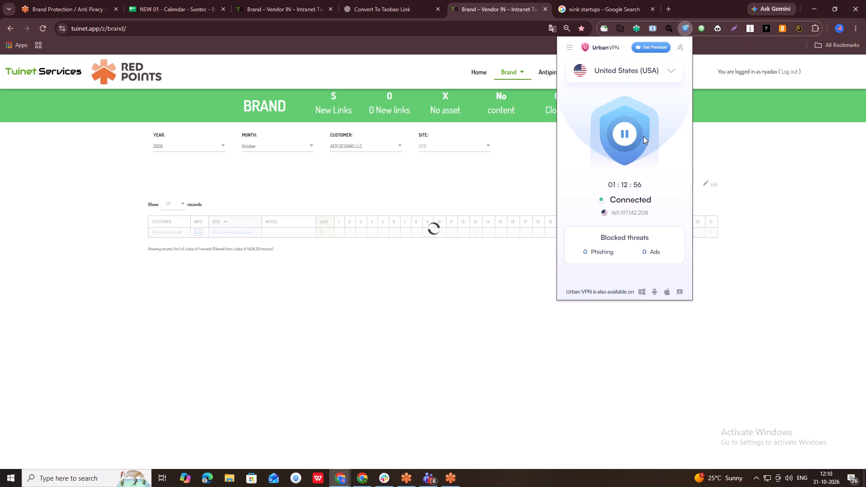
{"action": "left_click", "coordinate": [628, 137]}
{"action": "left_click", "coordinate": [746, 205]}
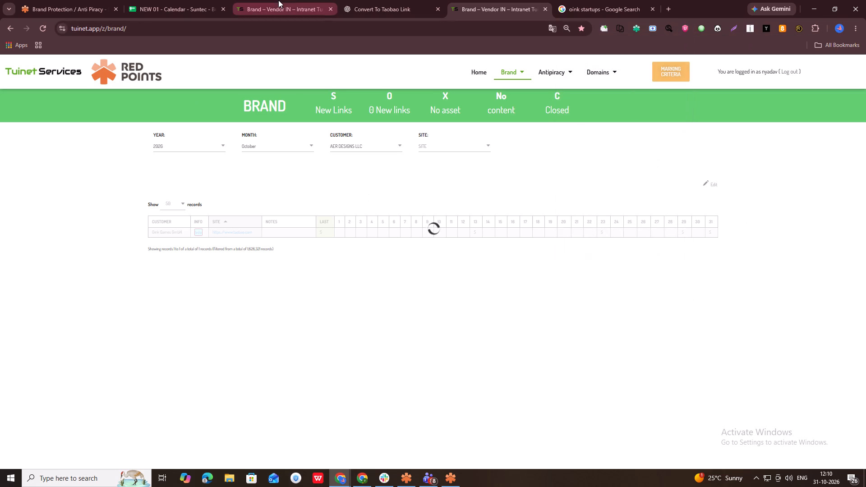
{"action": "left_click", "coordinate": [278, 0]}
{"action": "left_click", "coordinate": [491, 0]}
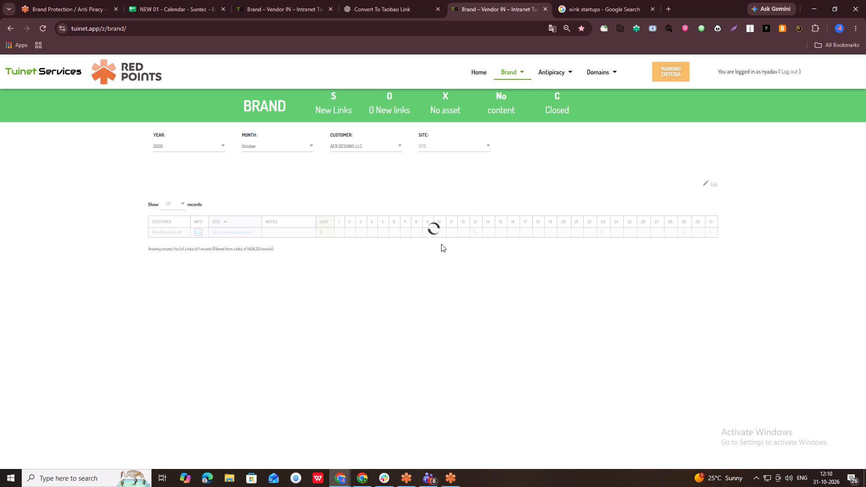
Filter the October 2026 records by customer AER DESIGNS LLC in the other open Tuinet Brand page, replacing OMP Racing.
{"action": "left_click", "coordinate": [261, 0]}
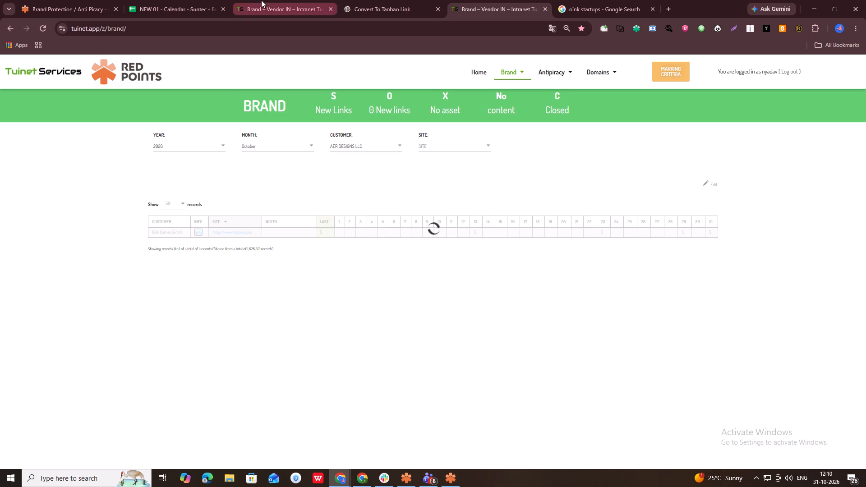
{"action": "left_click", "coordinate": [355, 140]}
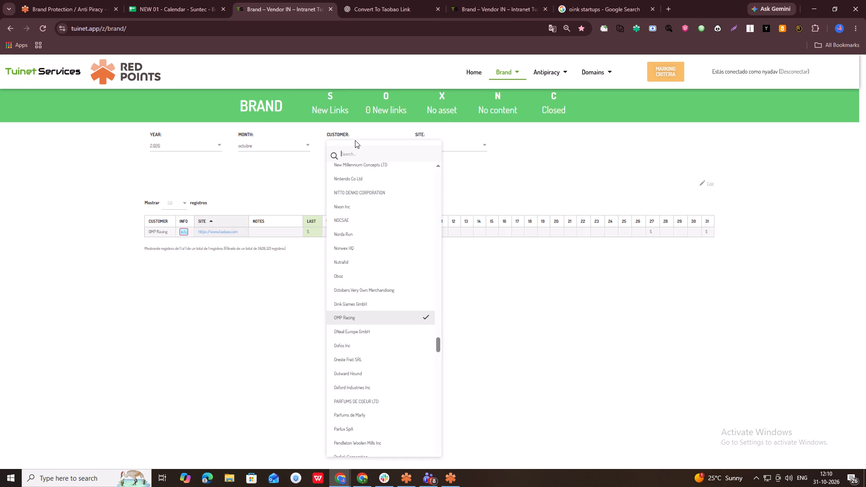
{"action": "key", "text": "ctrl+v"}
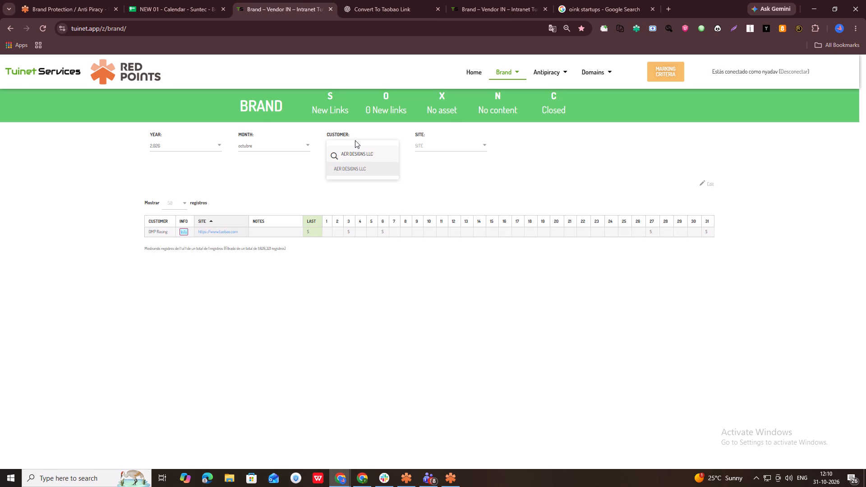
{"action": "left_click", "coordinate": [355, 169]}
Start a blank new incident in the Red Points portal and set its customer to AER DESIGNS LLC.
{"action": "left_click", "coordinate": [93, 0]}
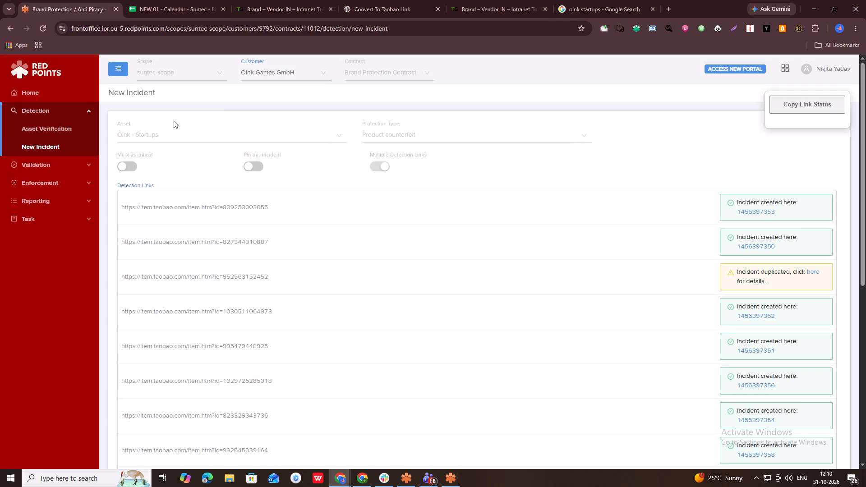
{"action": "scroll", "coordinate": [357, 233], "scroll_direction": "down", "scroll_amount": 8}
{"action": "left_click", "coordinate": [192, 393]}
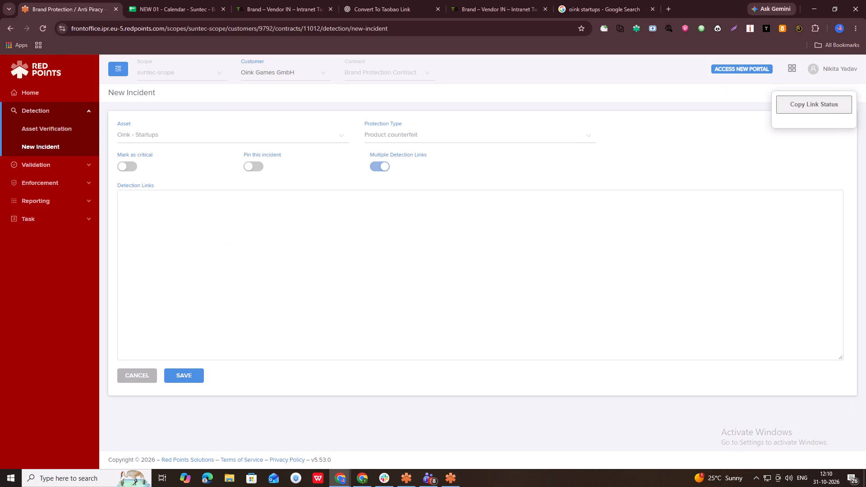
{"action": "left_click", "coordinate": [280, 69]}
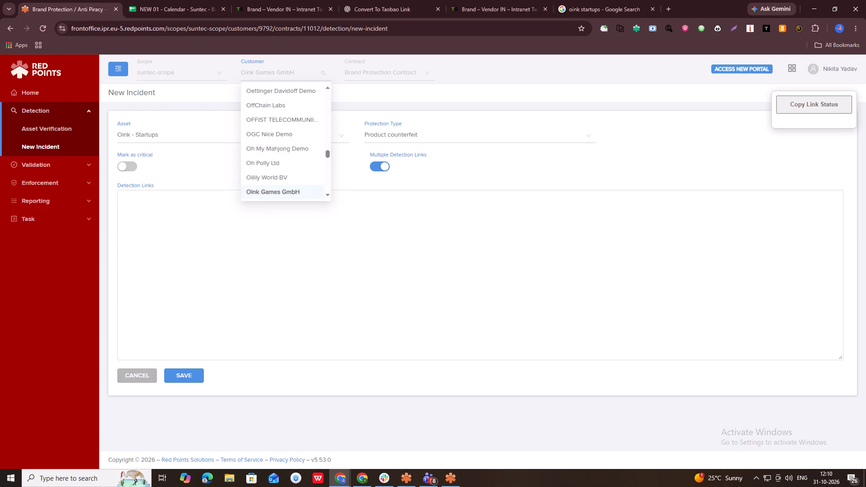
{"action": "key", "text": "ctrl+v"}
{"action": "left_click", "coordinate": [272, 95]}
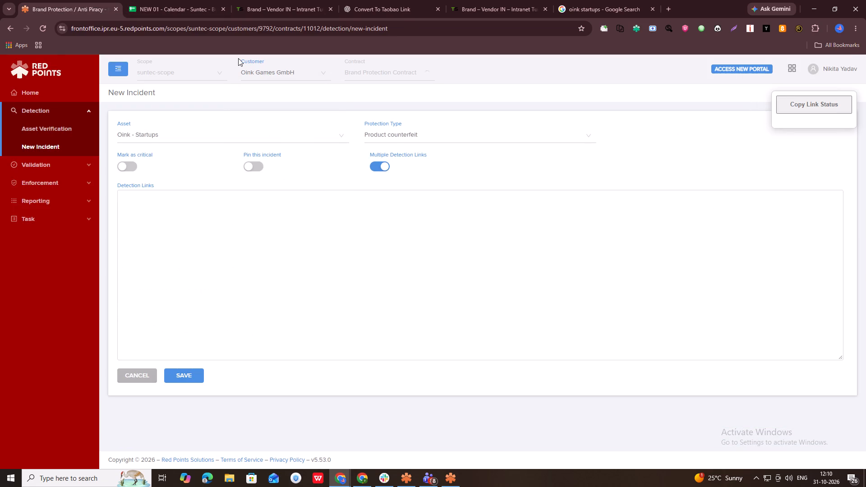
Open the Alibaba and eBay sites from the AER DESIGNS LLC records in Tuinet and bring eBay into view.
{"action": "left_click", "coordinate": [283, 0]}
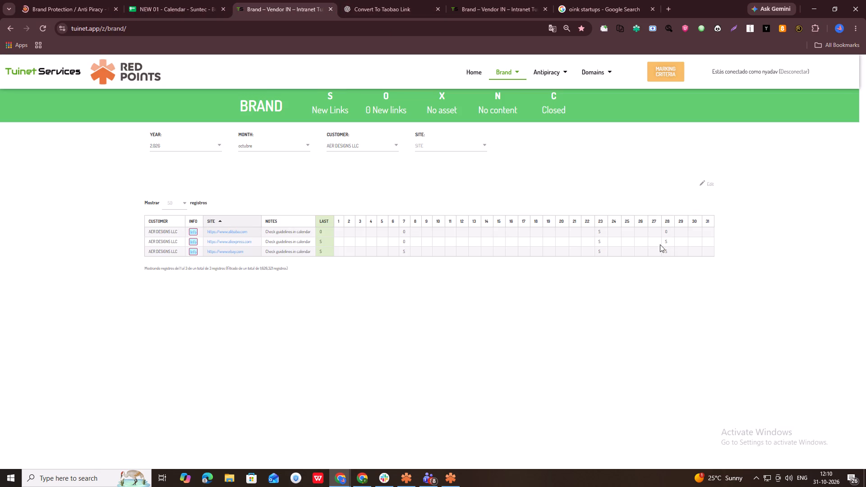
{"action": "middle_click", "coordinate": [224, 232]}
{"action": "middle_click", "coordinate": [224, 254]}
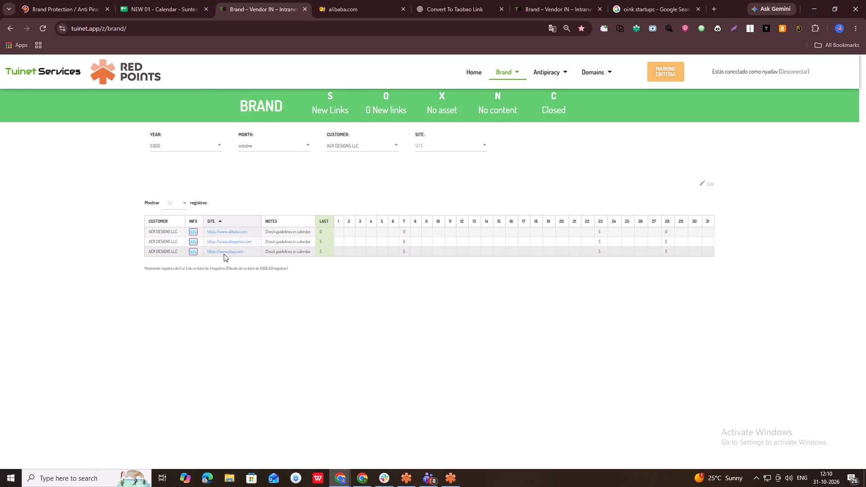
{"action": "middle_click", "coordinate": [242, 250]}
{"action": "left_click", "coordinate": [402, 0]}
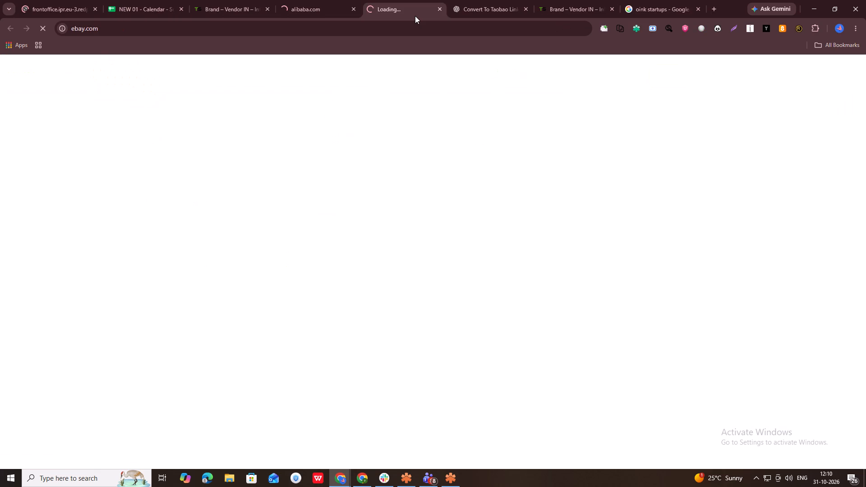
Close the "oink startups" Google search page.
{"action": "middle_click", "coordinate": [666, 0]}
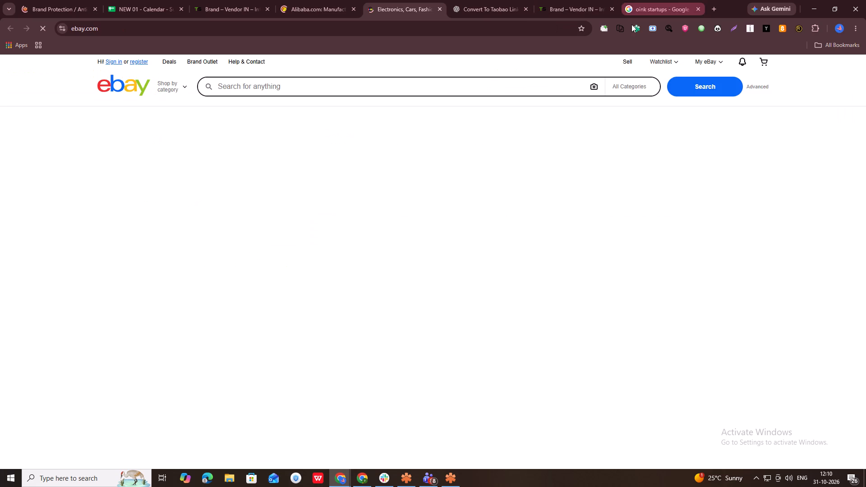
Search eBay for "aer bag".
{"action": "left_click", "coordinate": [318, 86]}
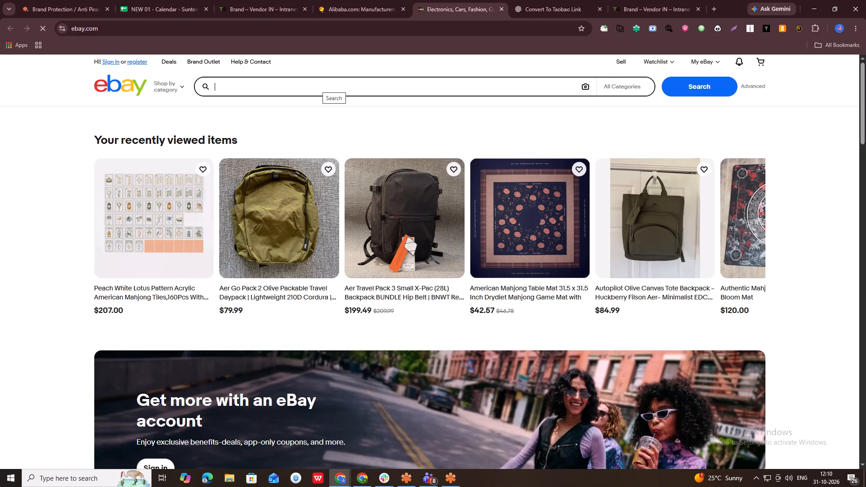
{"action": "type", "text": "aer"}
{"action": "key", "text": "space"}
{"action": "type", "text": "bag"}
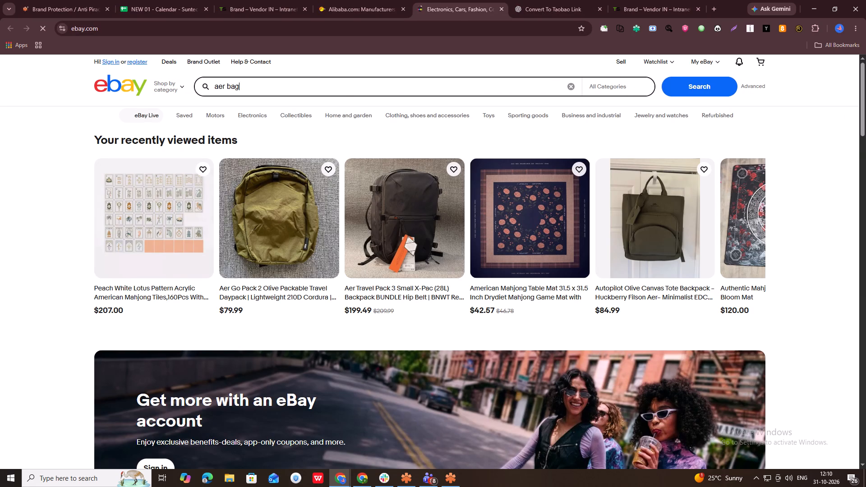
{"action": "key", "text": "Return"}
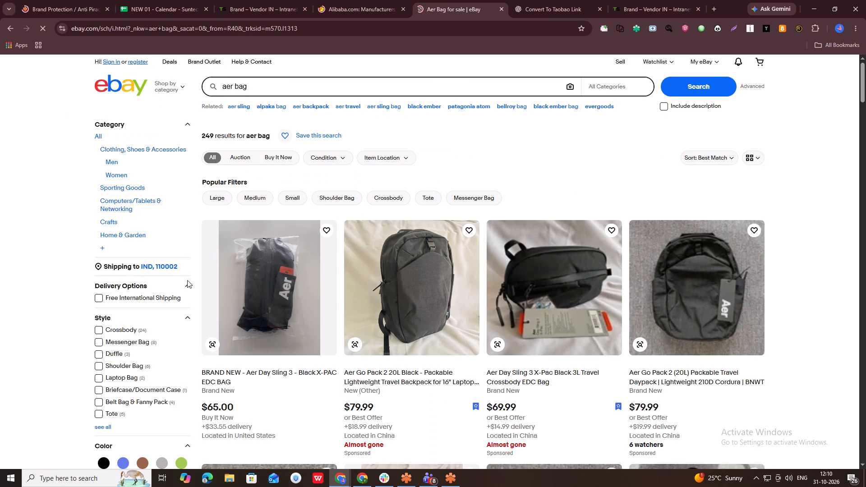
Filter the eBay results by condition to show only items that are New with tags.
{"action": "left_click", "coordinate": [342, 157]}
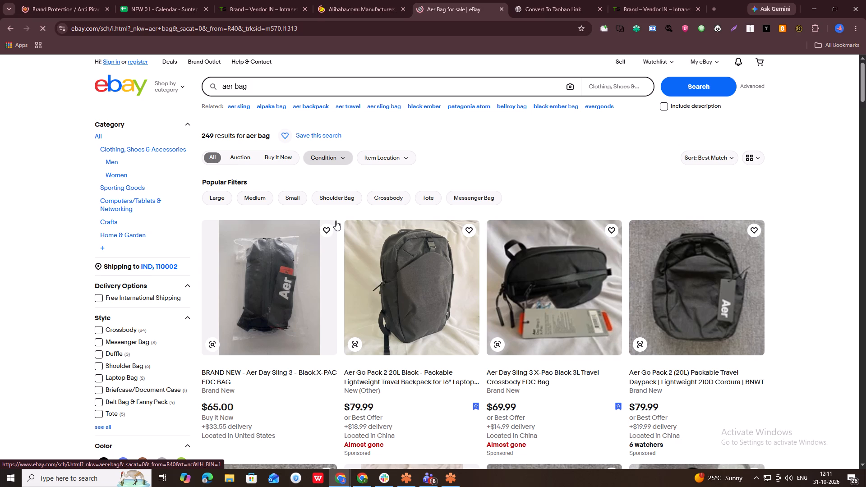
{"action": "left_click", "coordinate": [342, 191]}
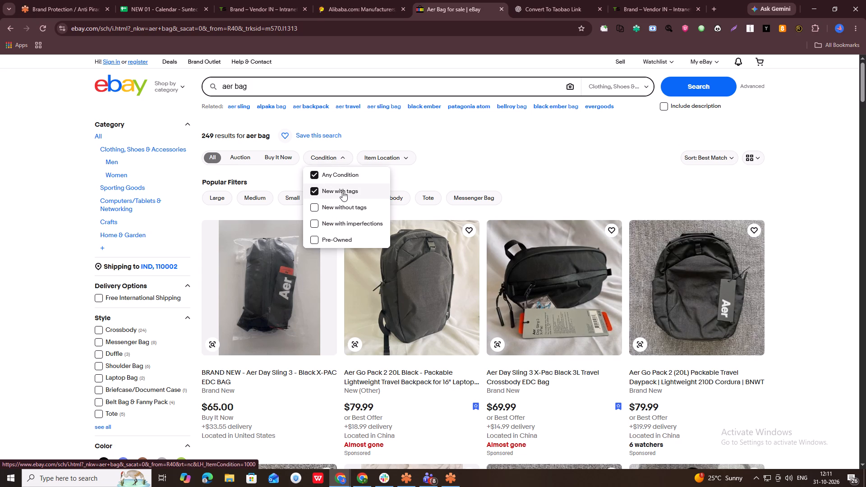
{"action": "left_click", "coordinate": [317, 176]}
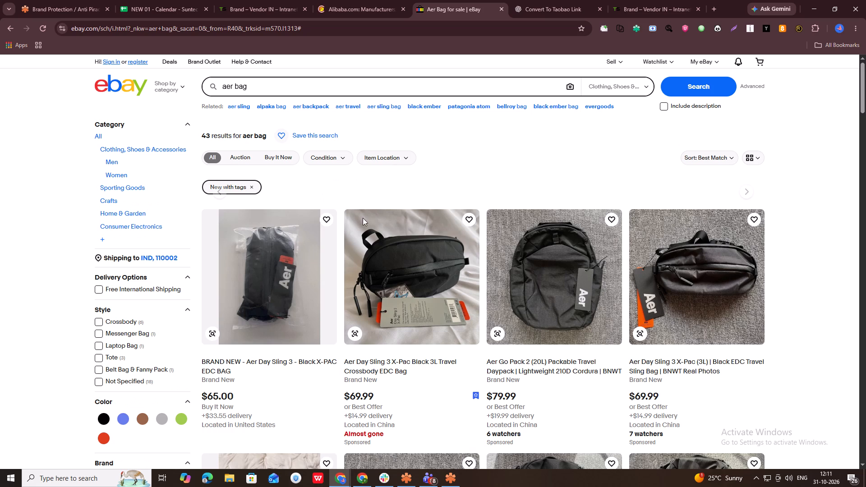
{"action": "left_click", "coordinate": [340, 159]}
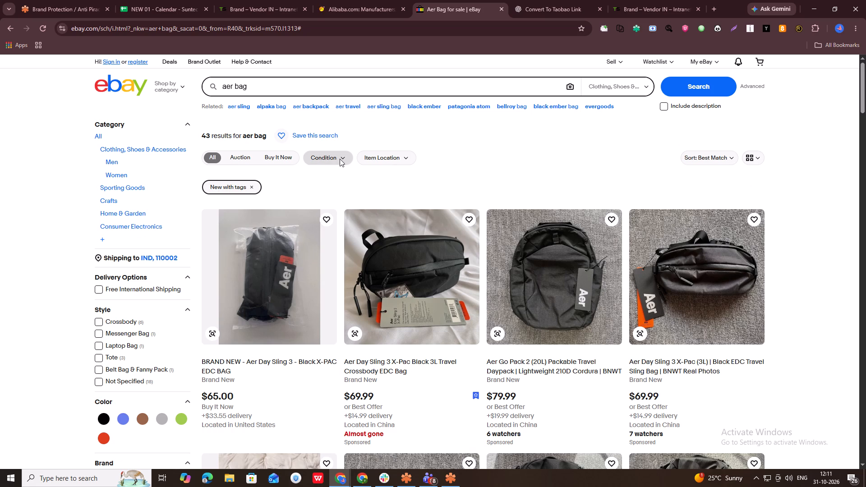
{"action": "left_click", "coordinate": [438, 157]}
Look over the new-with-tags Aer bag listings and open a browser extension on the results page.
{"action": "scroll", "coordinate": [622, 300], "scroll_direction": "down", "scroll_amount": 6}
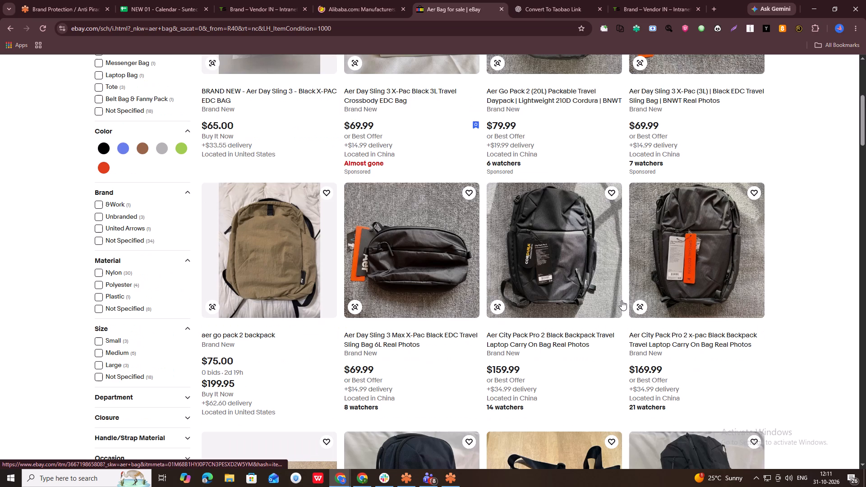
{"action": "scroll", "coordinate": [622, 300], "scroll_direction": "down", "scroll_amount": 20}
{"action": "scroll", "coordinate": [622, 300], "scroll_direction": "down", "scroll_amount": 2}
{"action": "scroll", "coordinate": [622, 268], "scroll_direction": "up", "scroll_amount": 11}
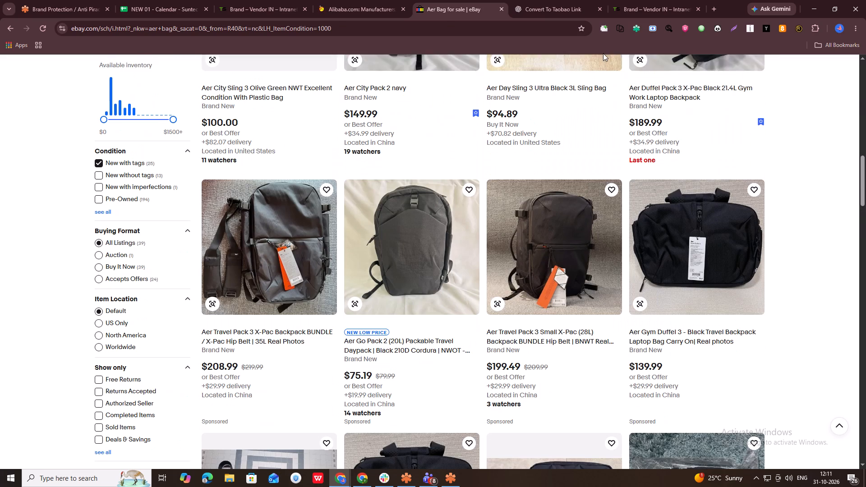
{"action": "left_click", "coordinate": [632, 32]}
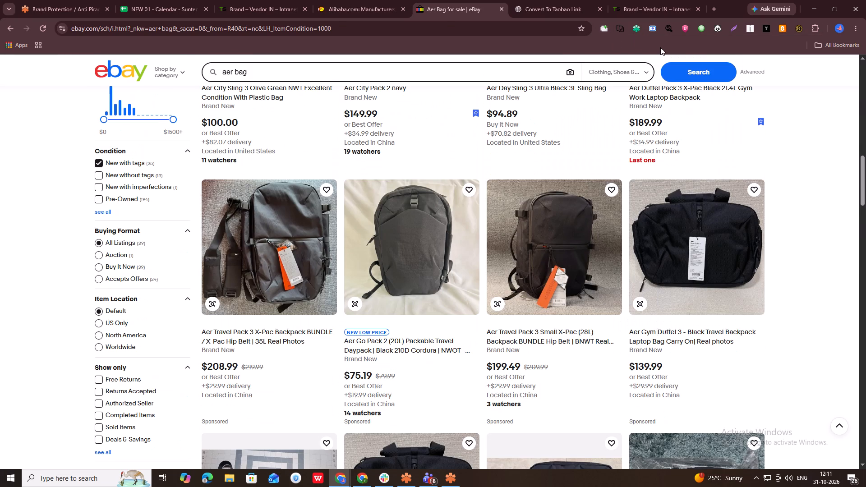